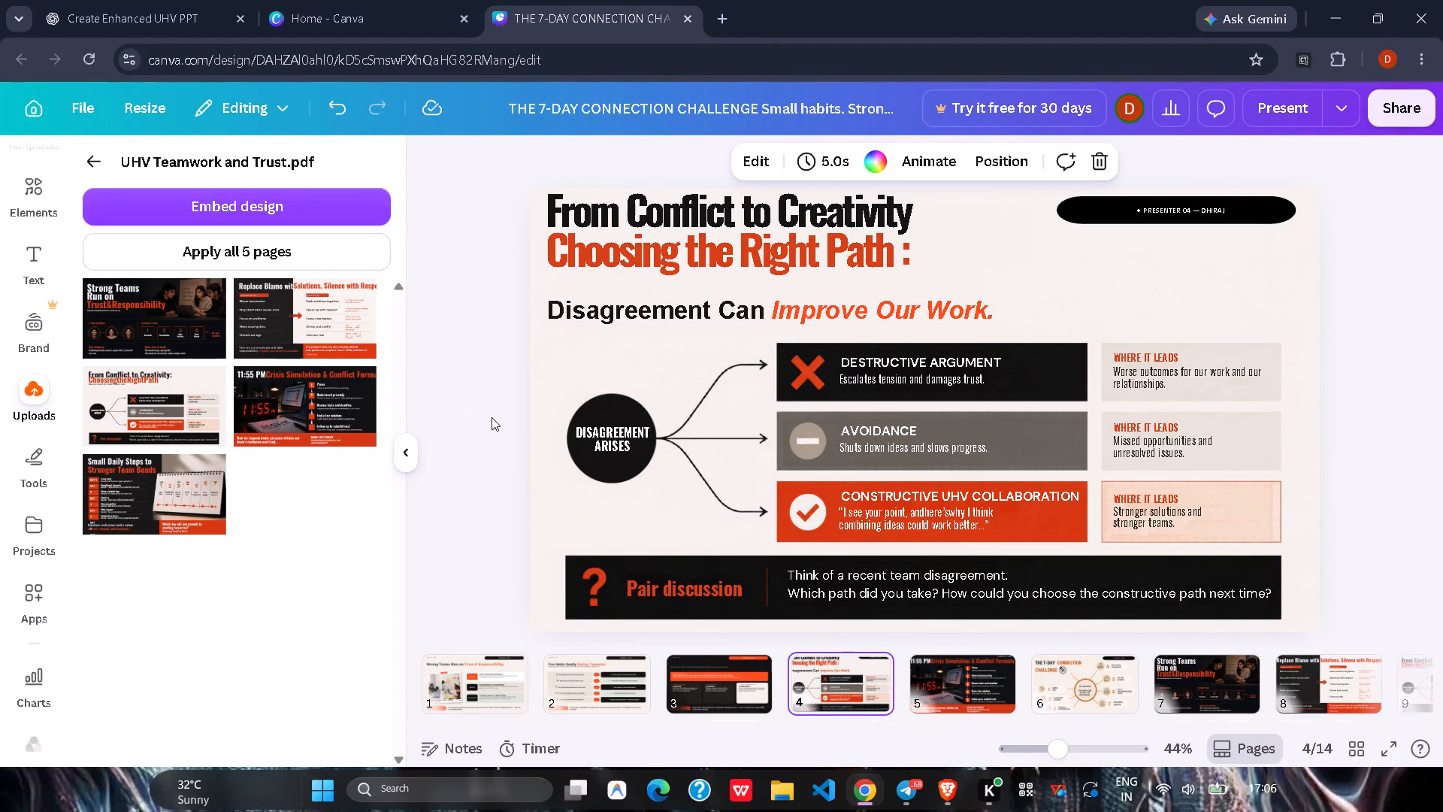
# Shift both parts of the slide 4 subtitle, "Disagreement Can" and "Improve Our Work.", rightward from the heading's left edge, keeping them on one line.
pyautogui.click(537, 319)
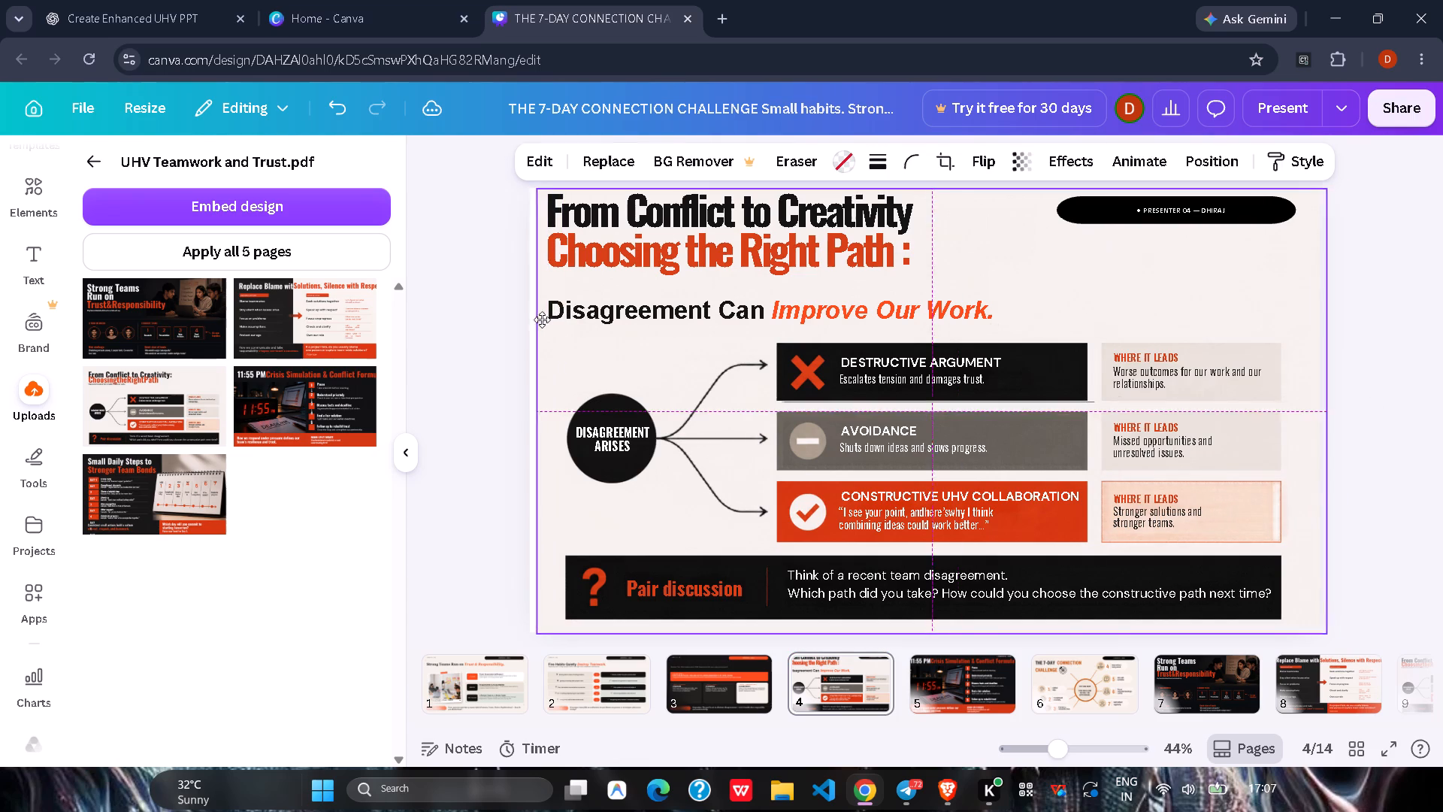
pyautogui.click(485, 361)
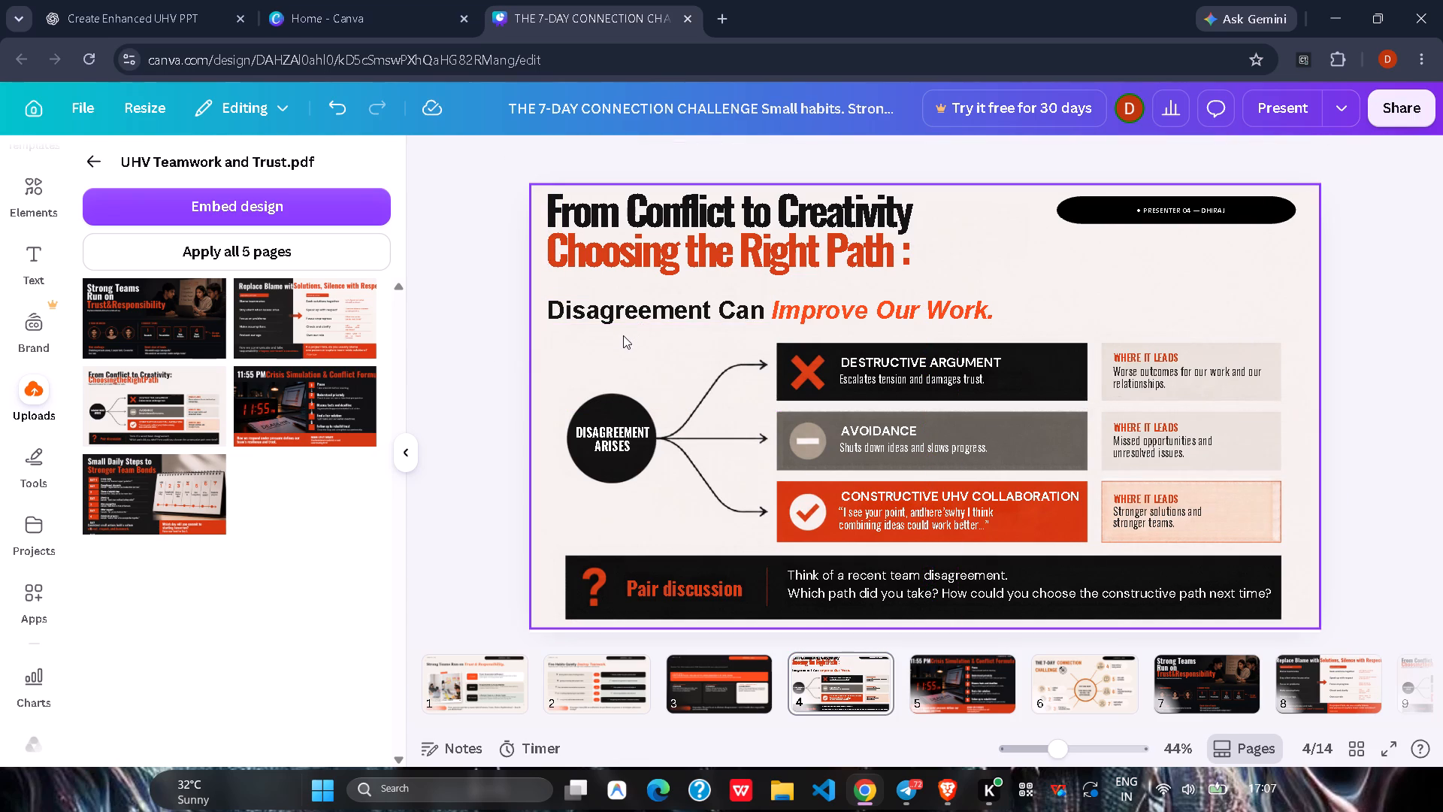
pyautogui.moveTo(647, 317); pyautogui.dragTo(655, 311)
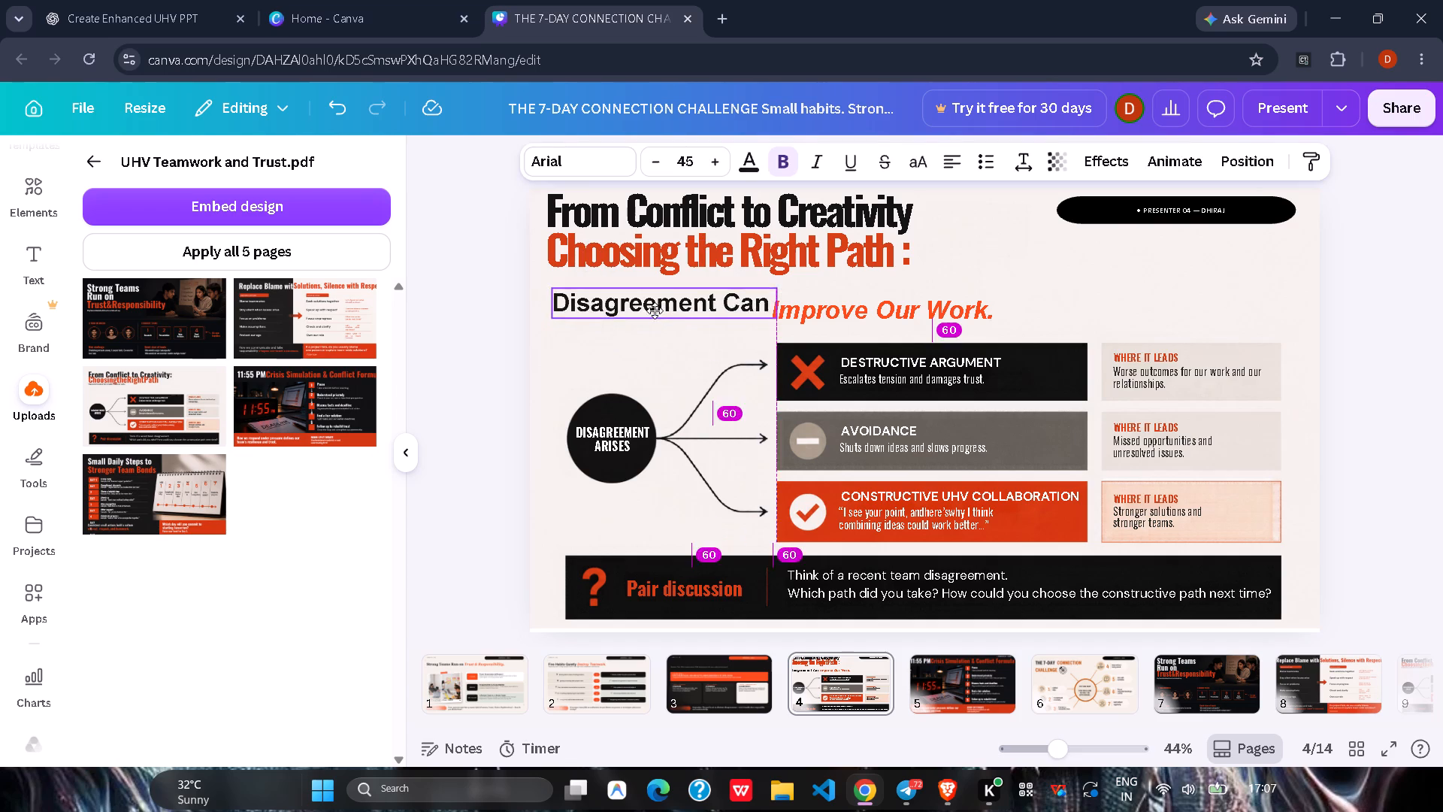
pyautogui.moveTo(655, 311); pyautogui.dragTo(749, 314)
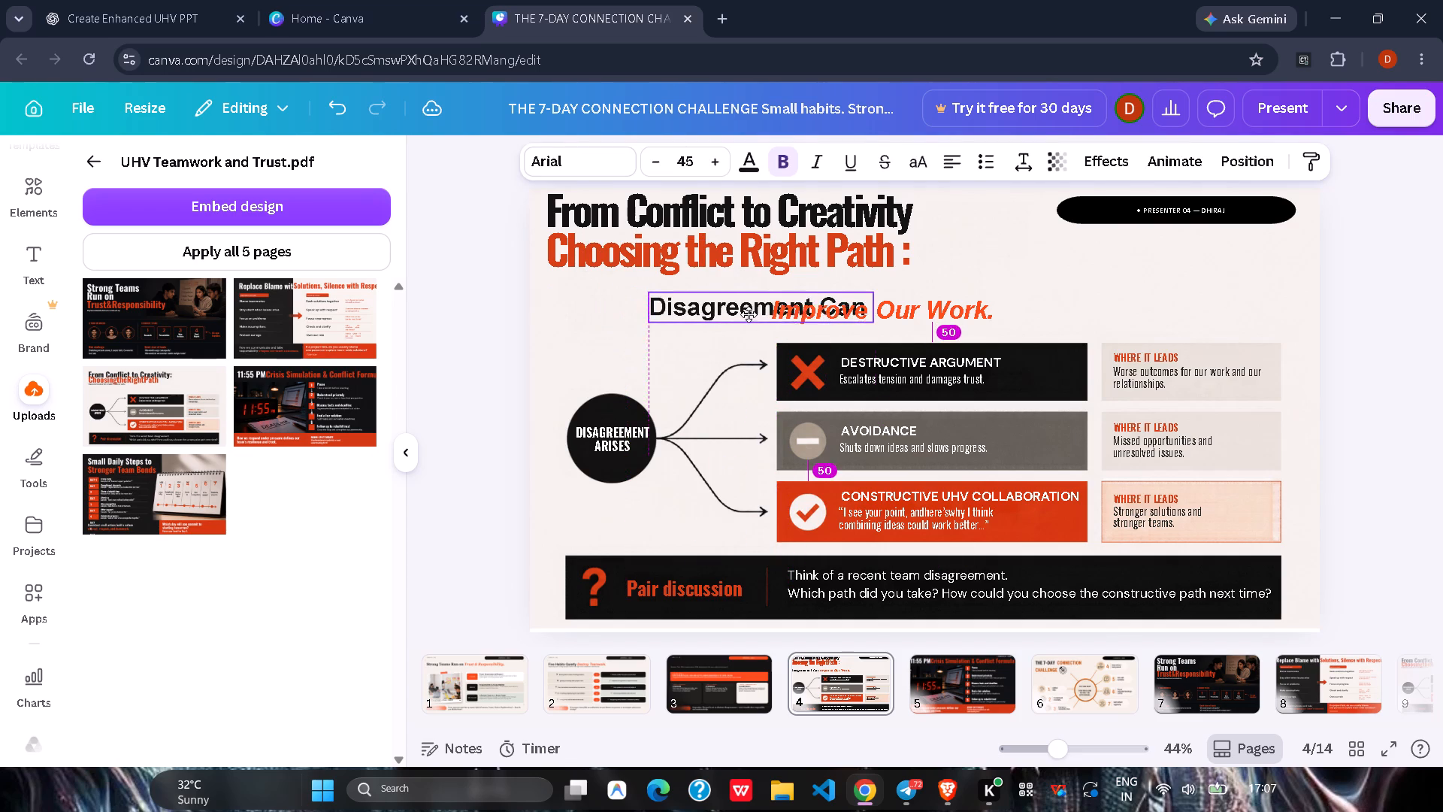
pyautogui.moveTo(749, 314); pyautogui.dragTo(754, 320)
pyautogui.moveTo(914, 310); pyautogui.dragTo(1022, 311)
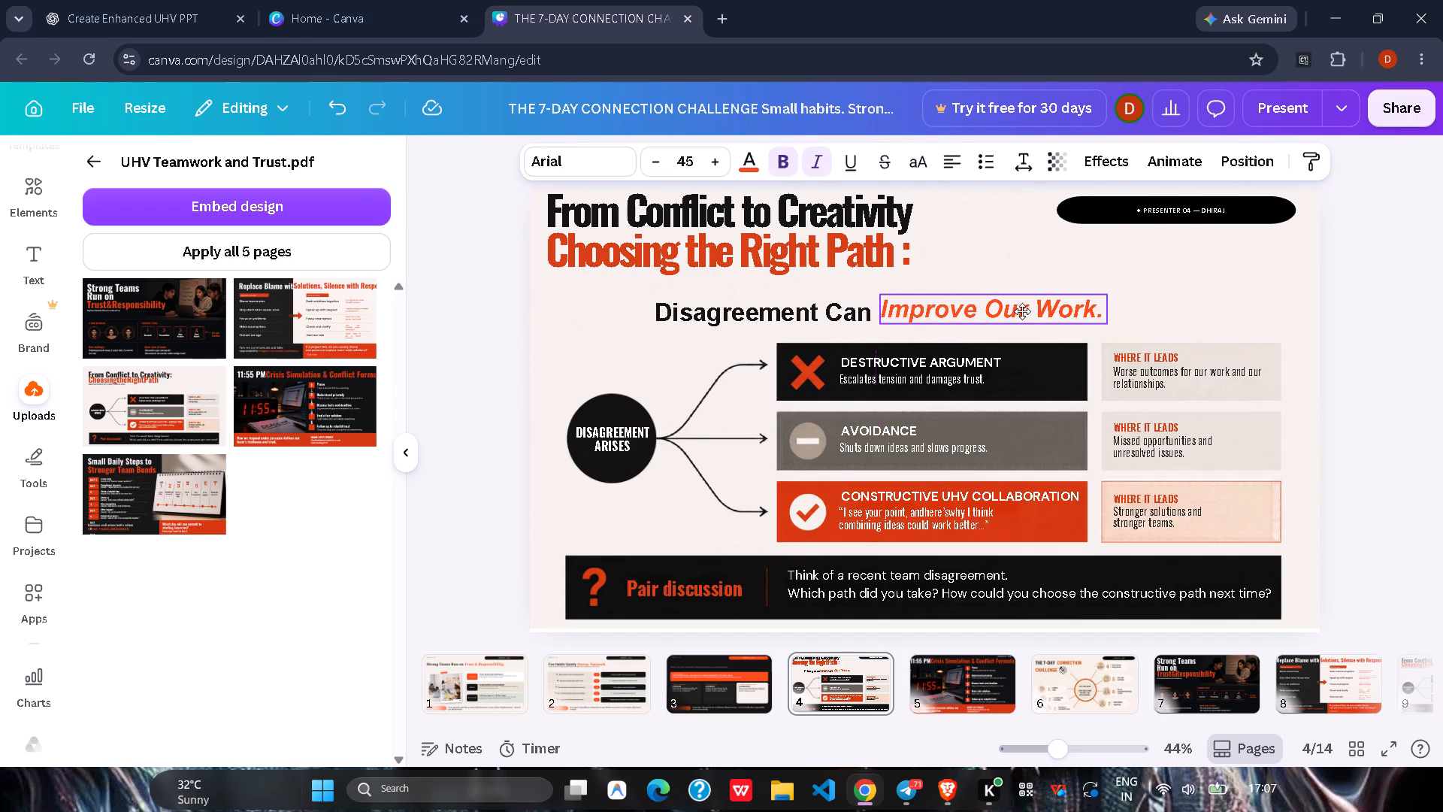
pyautogui.moveTo(1022, 311); pyautogui.dragTo(1025, 311)
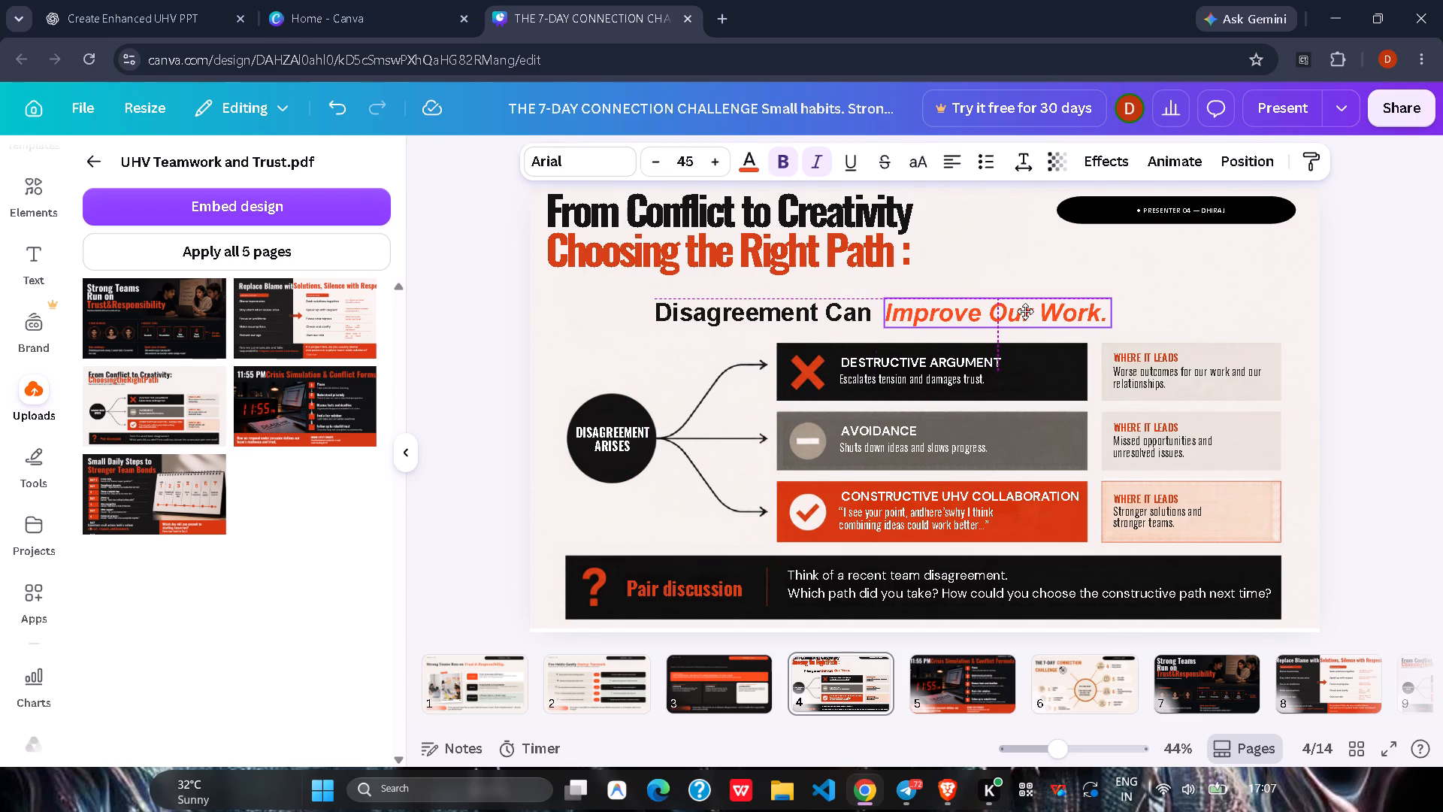
pyautogui.moveTo(1025, 311); pyautogui.dragTo(1023, 309)
pyautogui.click(1375, 320)
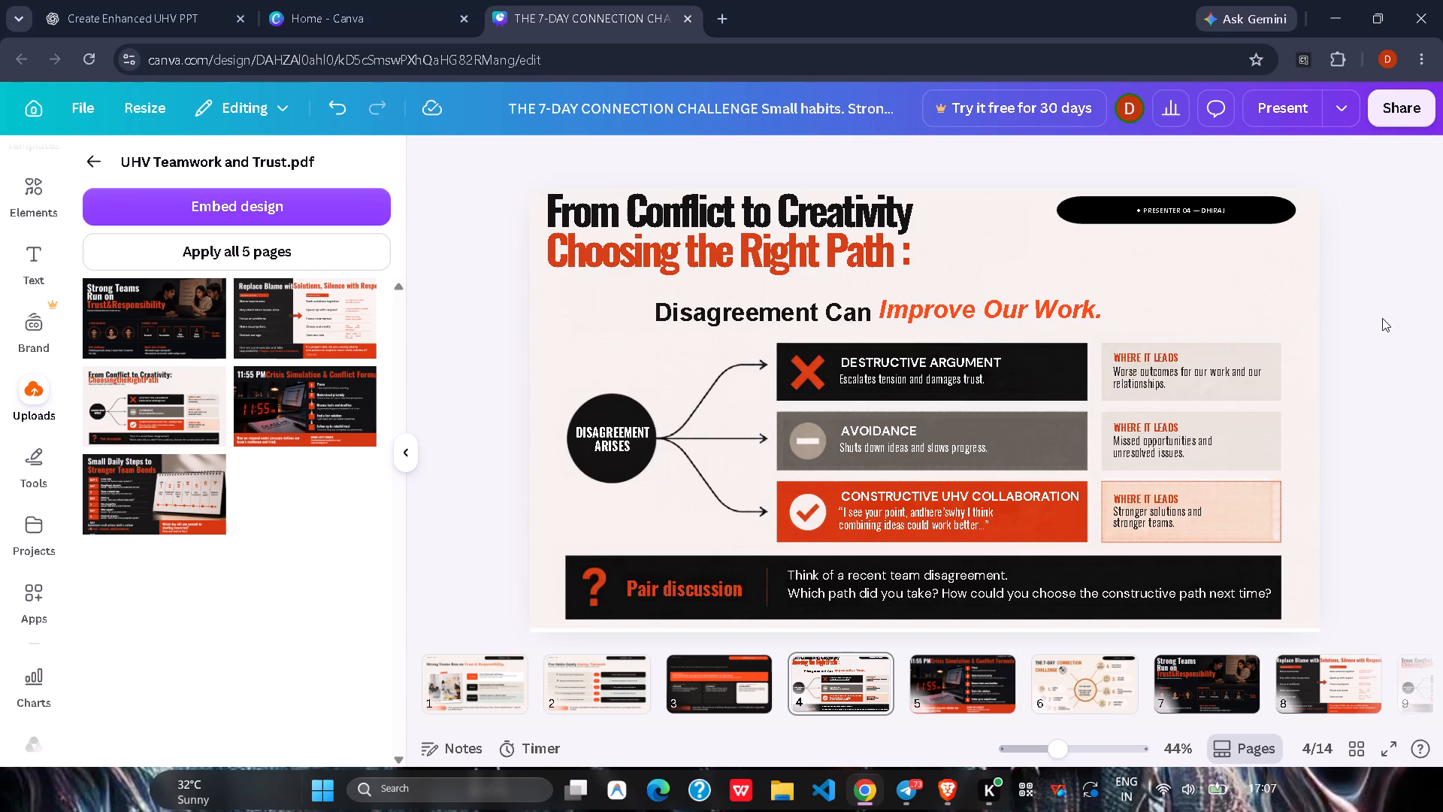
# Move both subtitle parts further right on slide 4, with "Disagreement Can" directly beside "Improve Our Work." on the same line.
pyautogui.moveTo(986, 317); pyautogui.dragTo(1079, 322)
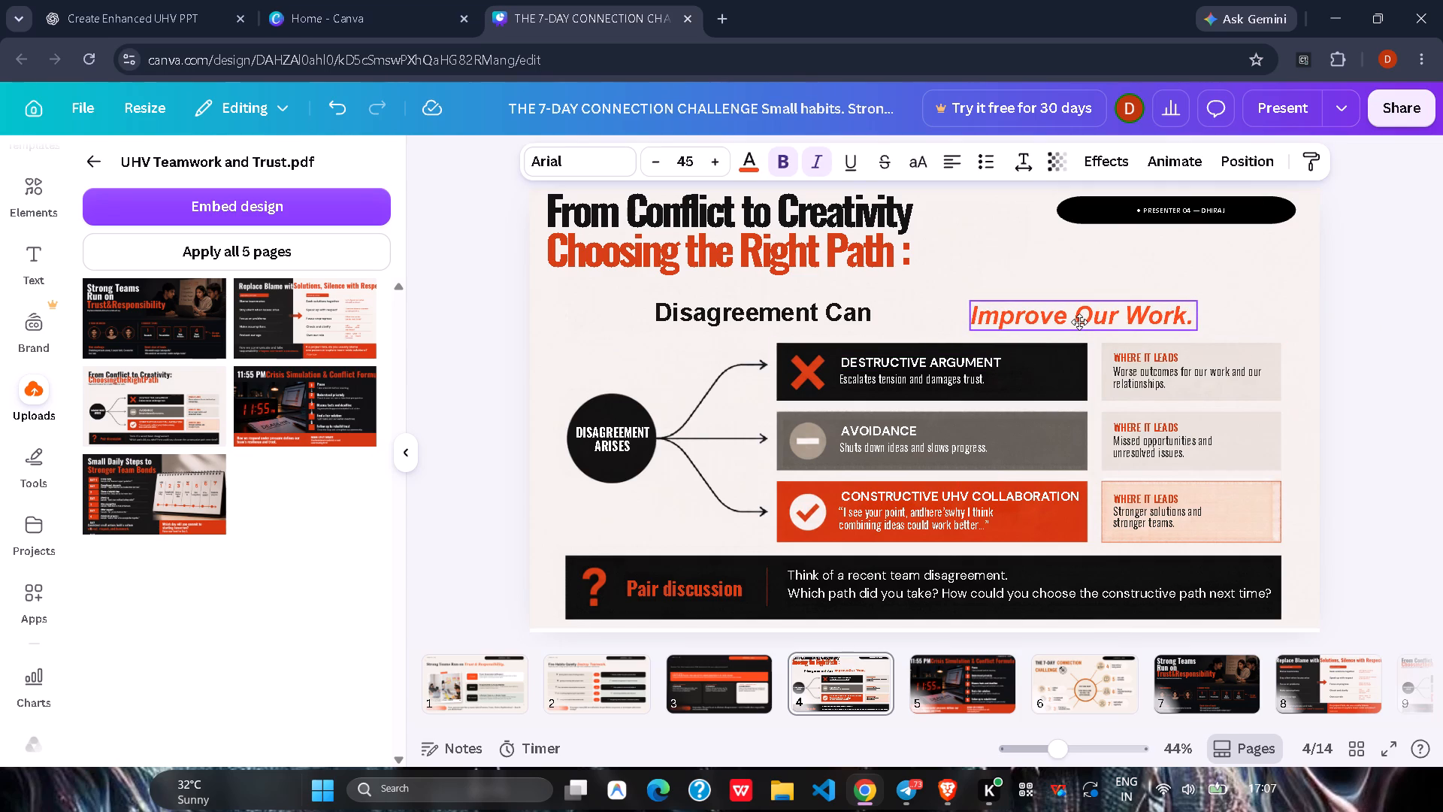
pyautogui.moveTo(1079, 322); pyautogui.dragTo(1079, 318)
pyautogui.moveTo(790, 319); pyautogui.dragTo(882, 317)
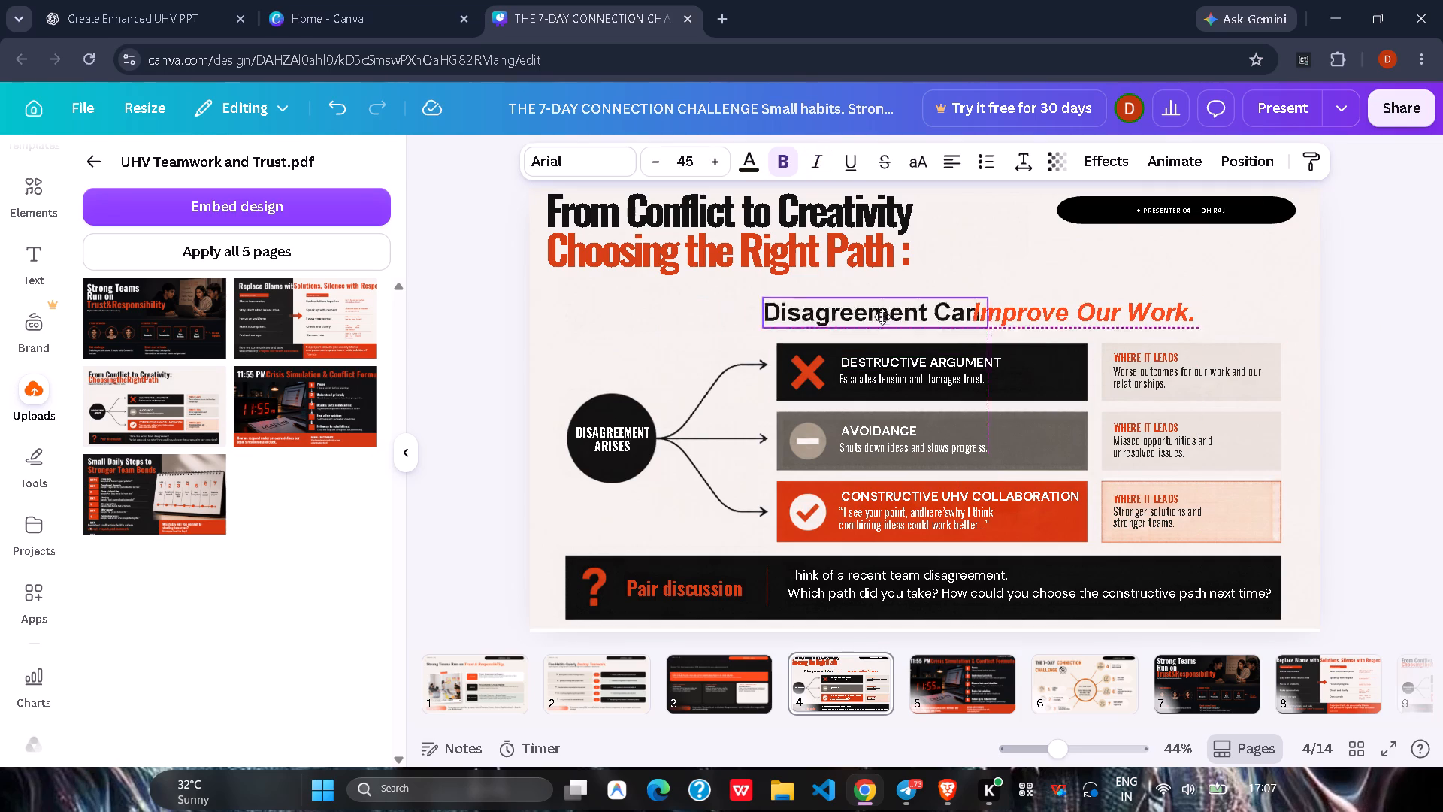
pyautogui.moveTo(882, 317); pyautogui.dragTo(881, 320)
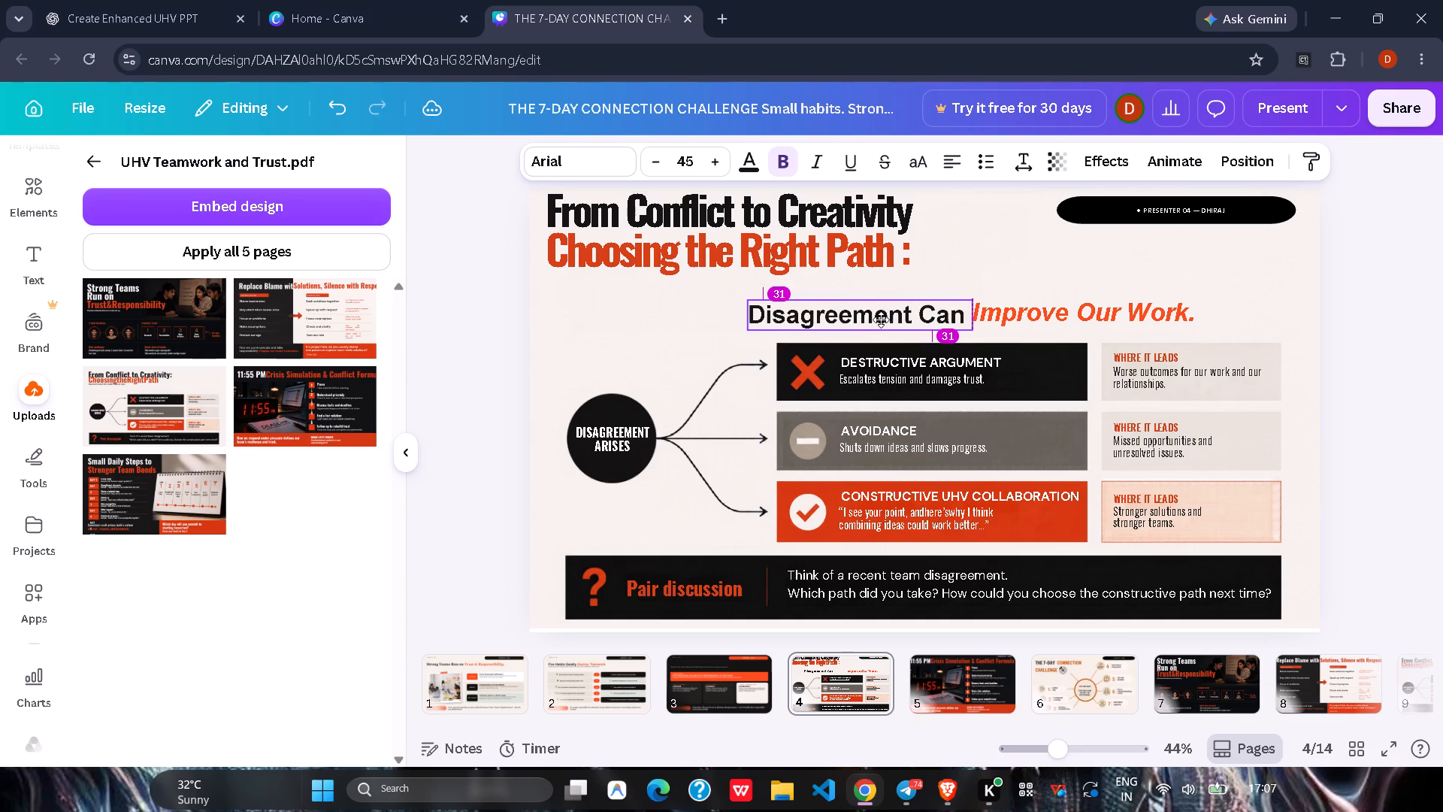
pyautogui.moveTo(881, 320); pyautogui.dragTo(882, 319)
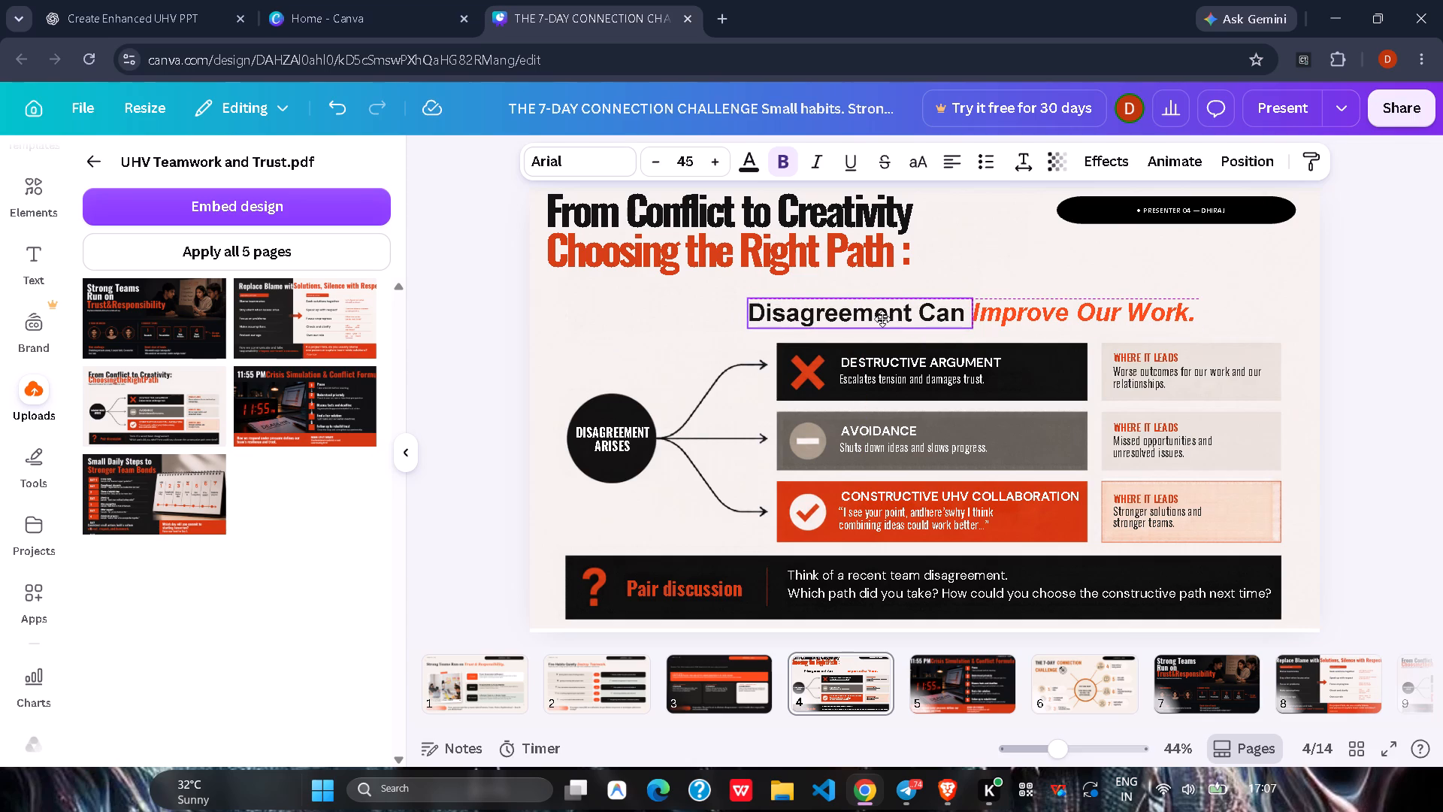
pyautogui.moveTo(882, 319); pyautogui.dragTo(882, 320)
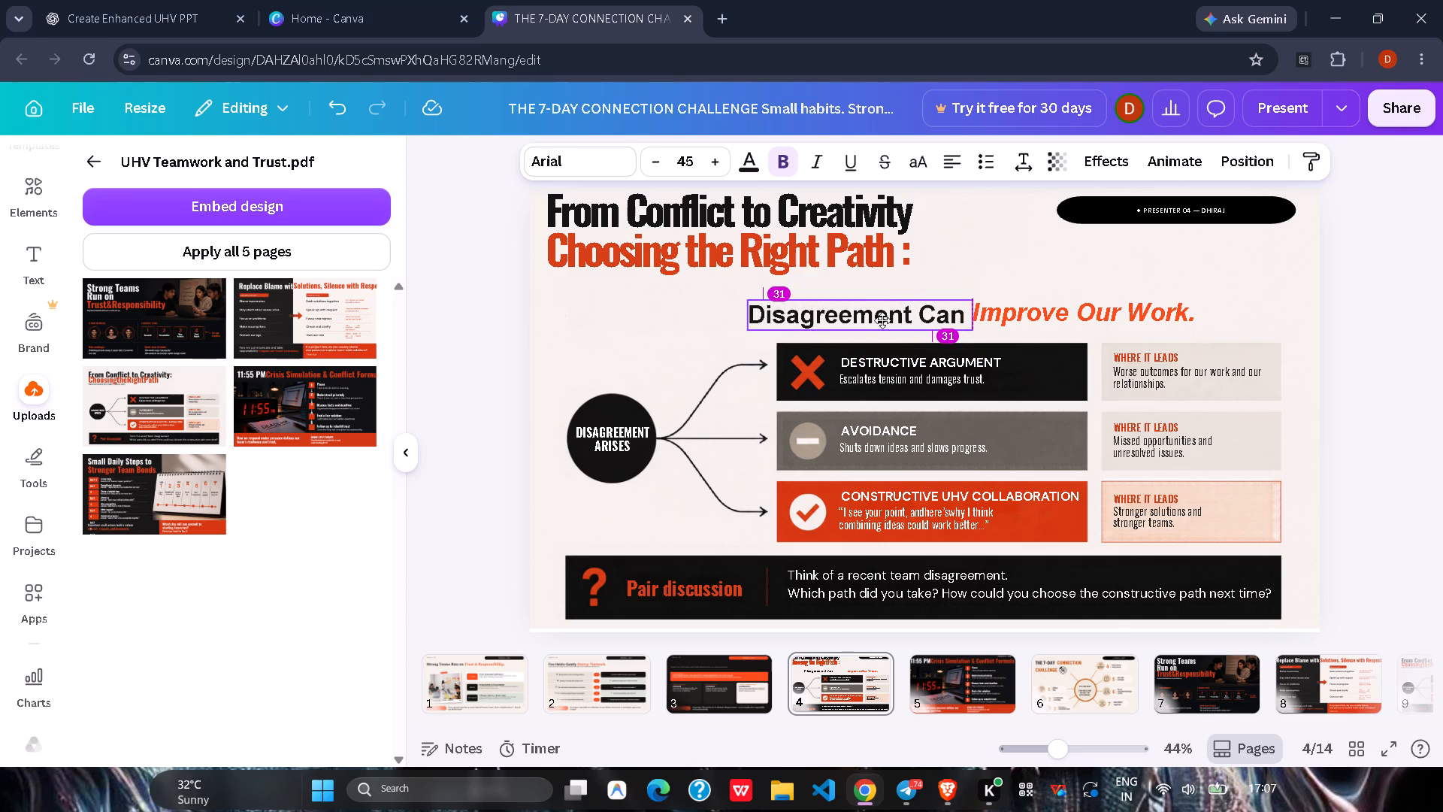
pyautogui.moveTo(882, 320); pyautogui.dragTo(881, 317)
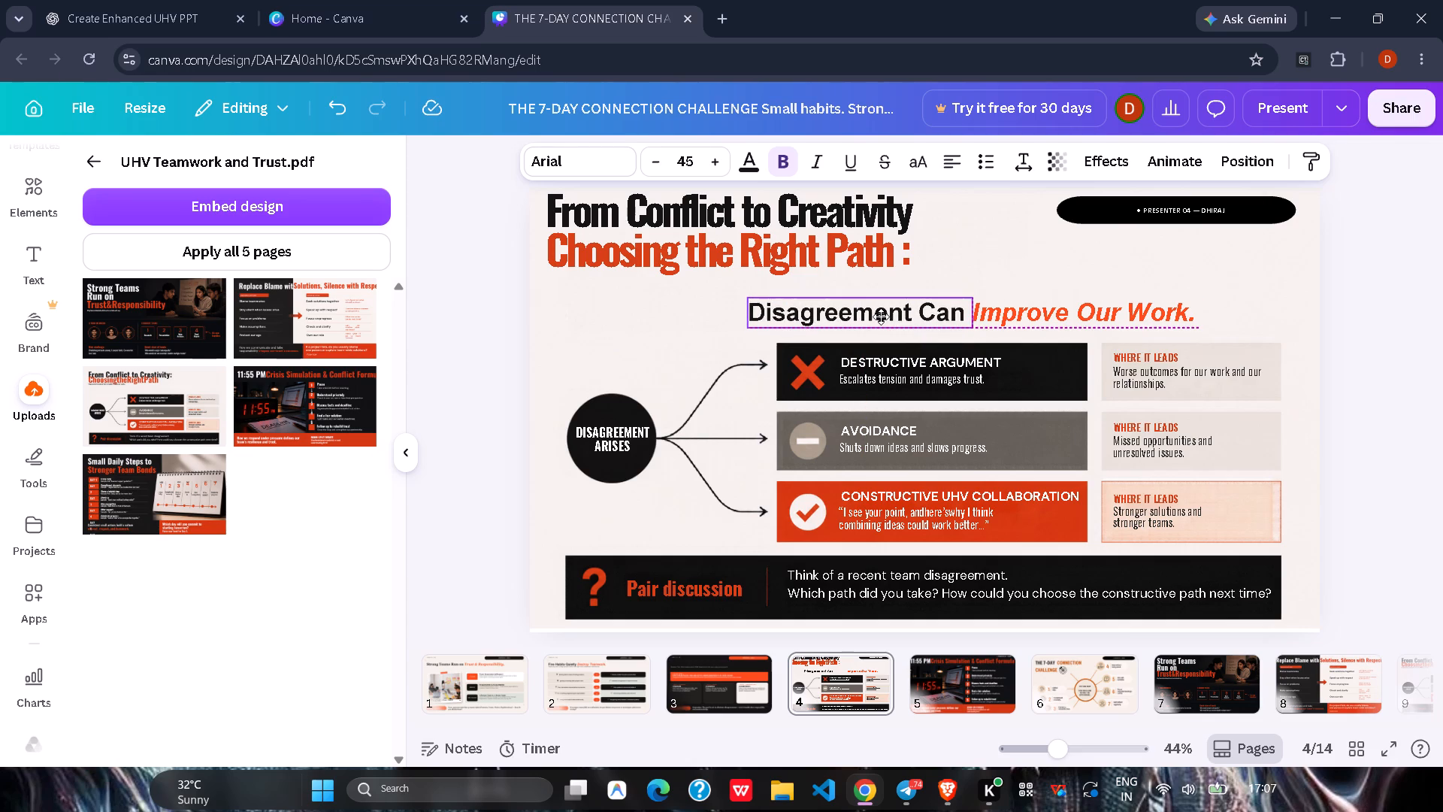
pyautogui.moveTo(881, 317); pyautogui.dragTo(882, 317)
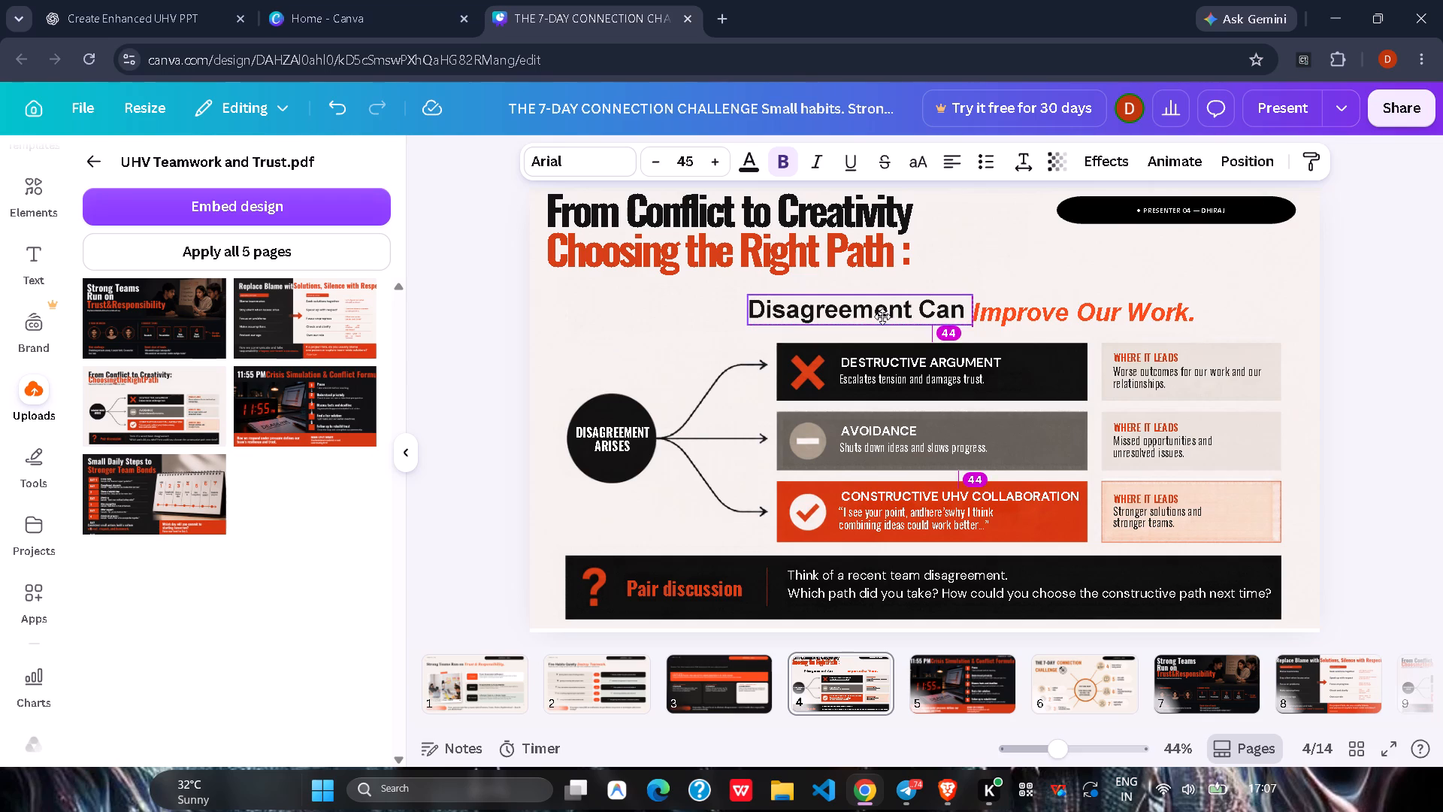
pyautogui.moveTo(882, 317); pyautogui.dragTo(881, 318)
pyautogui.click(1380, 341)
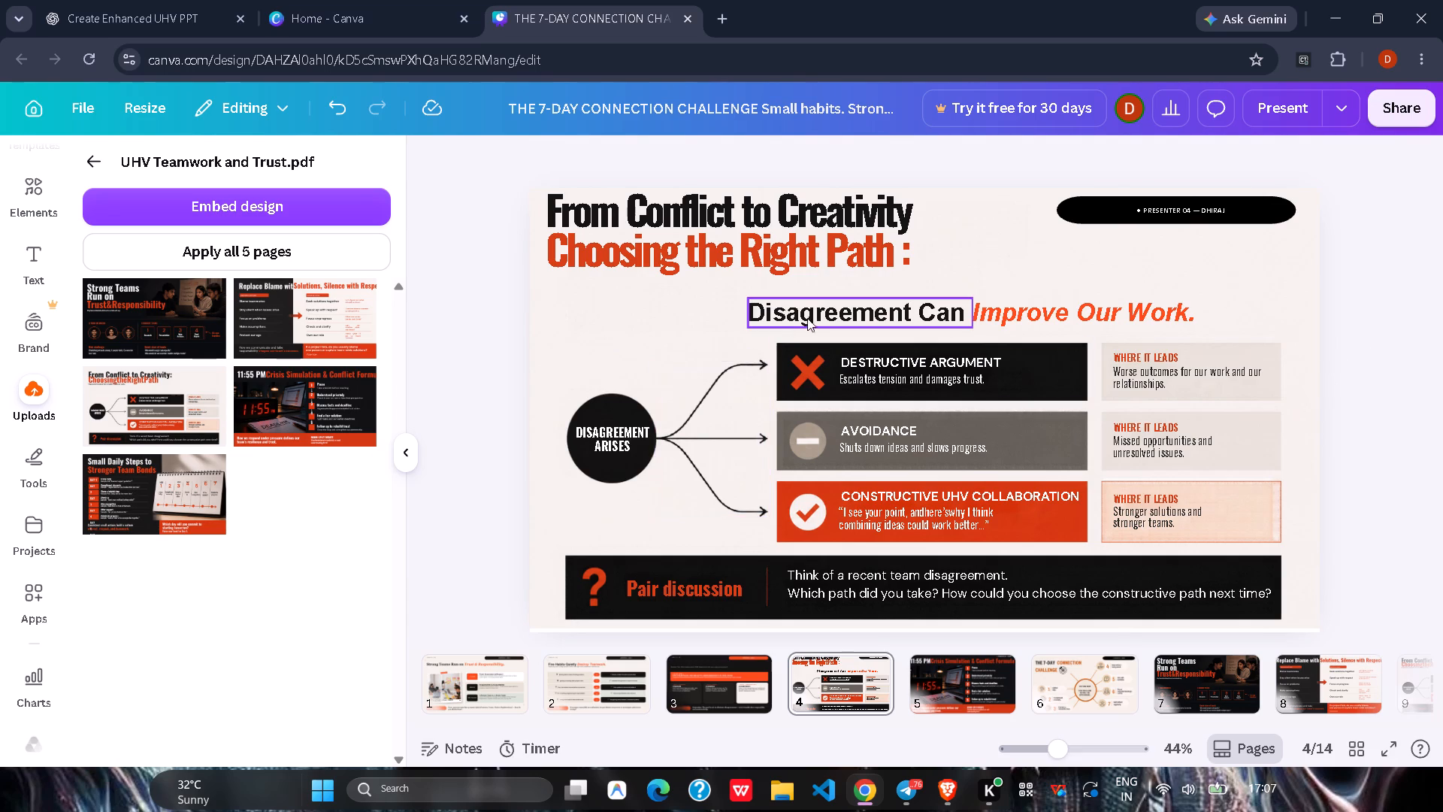
# Move both subtitle parts leftward so the whole line sits centred on slide 4 above the diagram.
pyautogui.moveTo(824, 317); pyautogui.dragTo(778, 325)
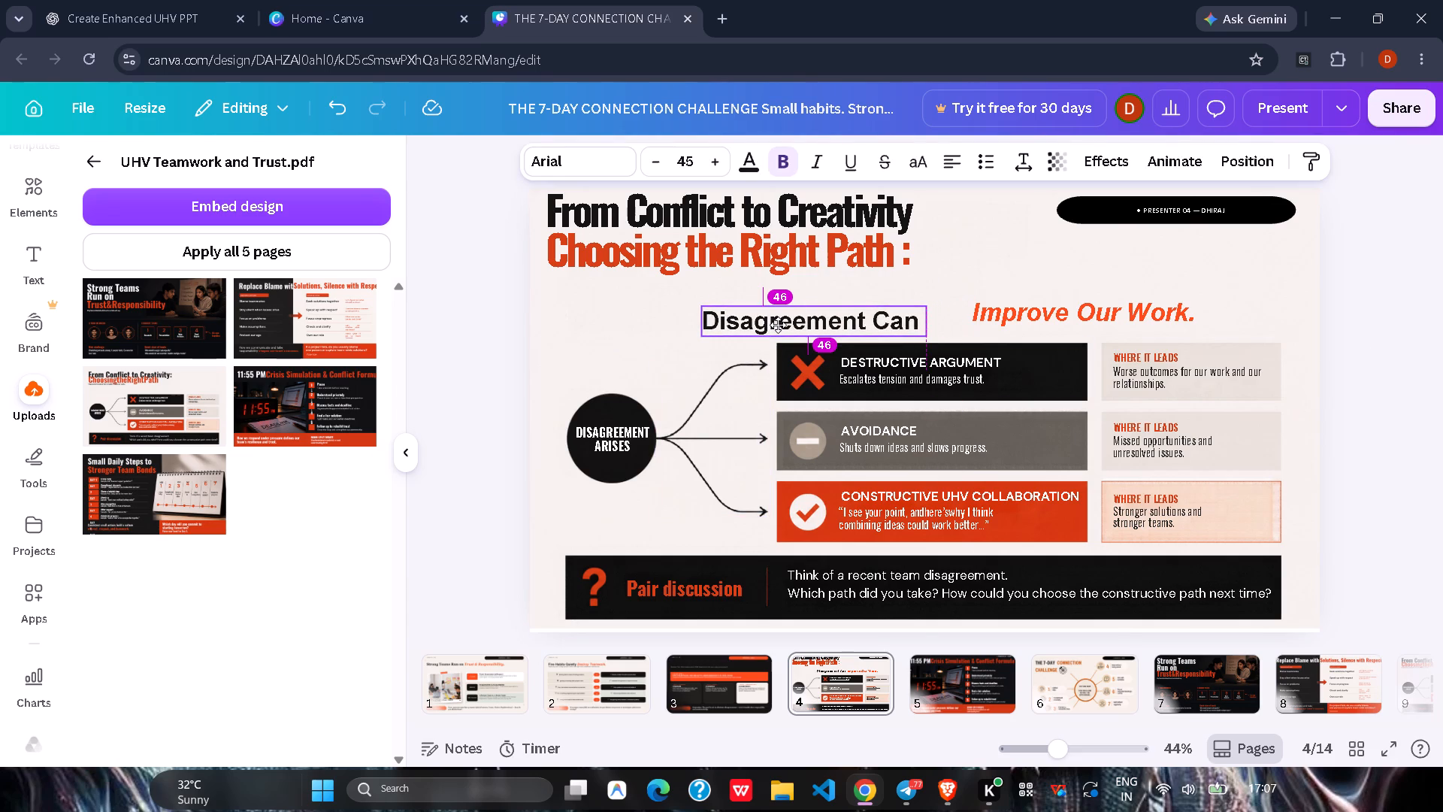
pyautogui.moveTo(778, 325); pyautogui.dragTo(776, 324)
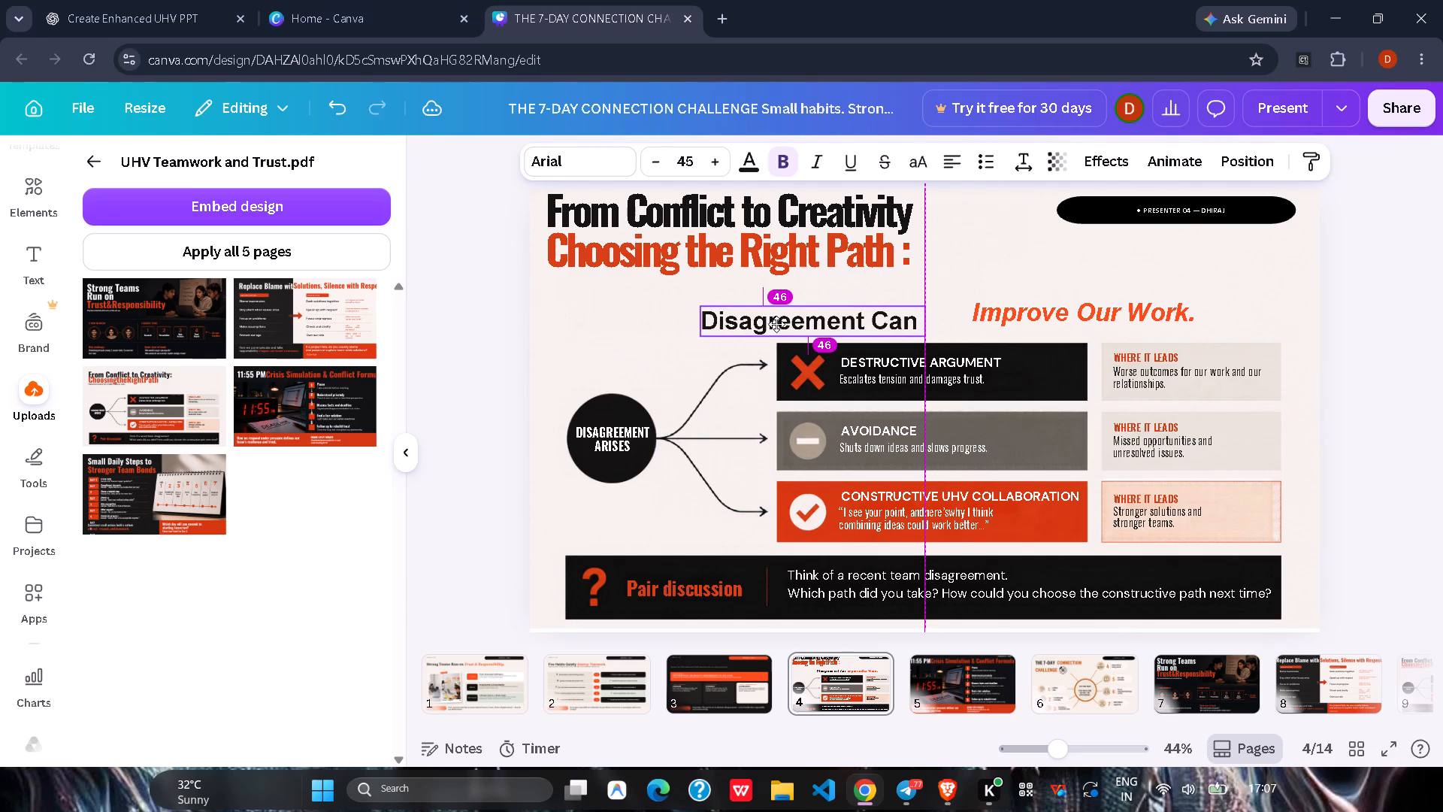
pyautogui.moveTo(776, 324); pyautogui.dragTo(775, 314)
pyautogui.moveTo(1030, 314); pyautogui.dragTo(989, 315)
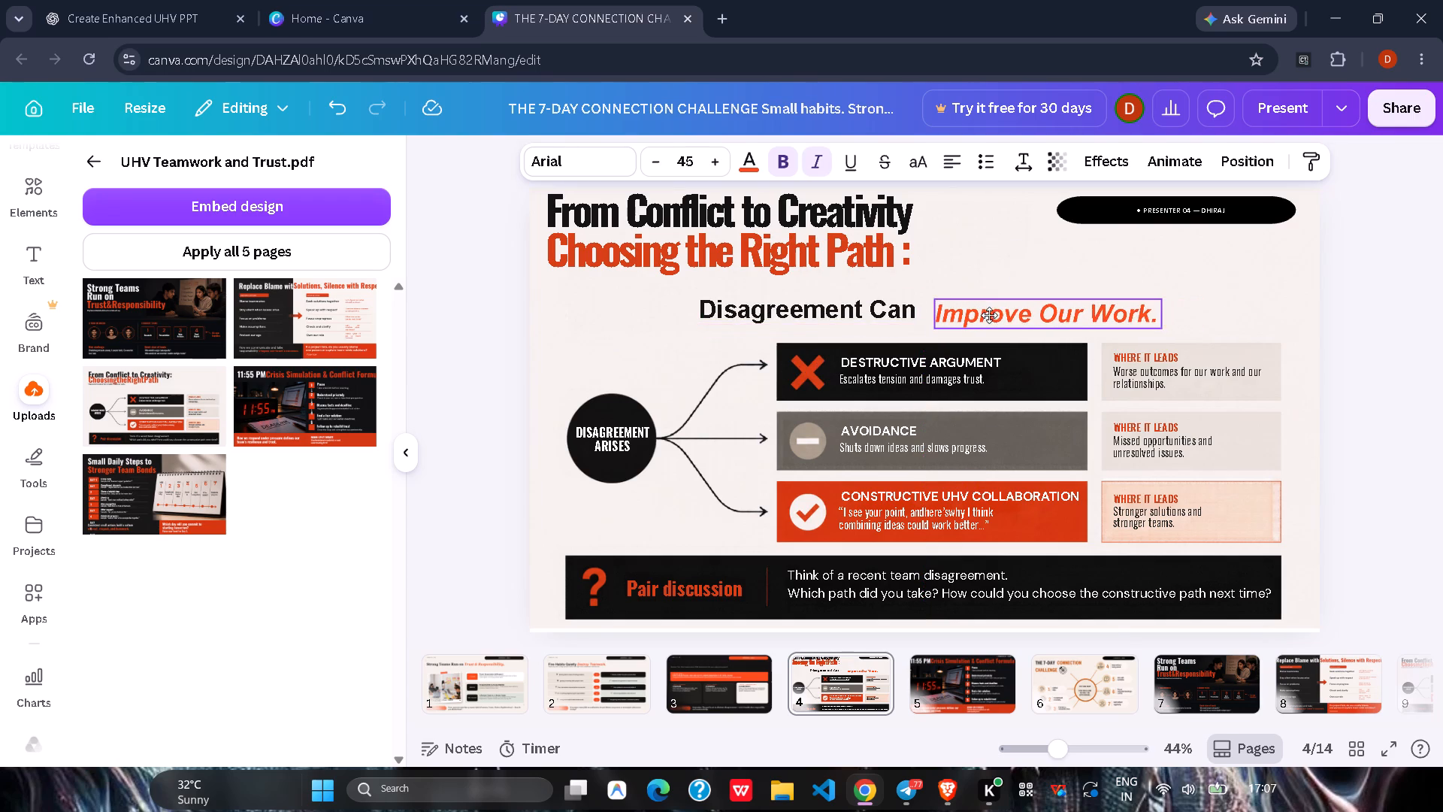
pyautogui.moveTo(989, 315); pyautogui.dragTo(979, 310)
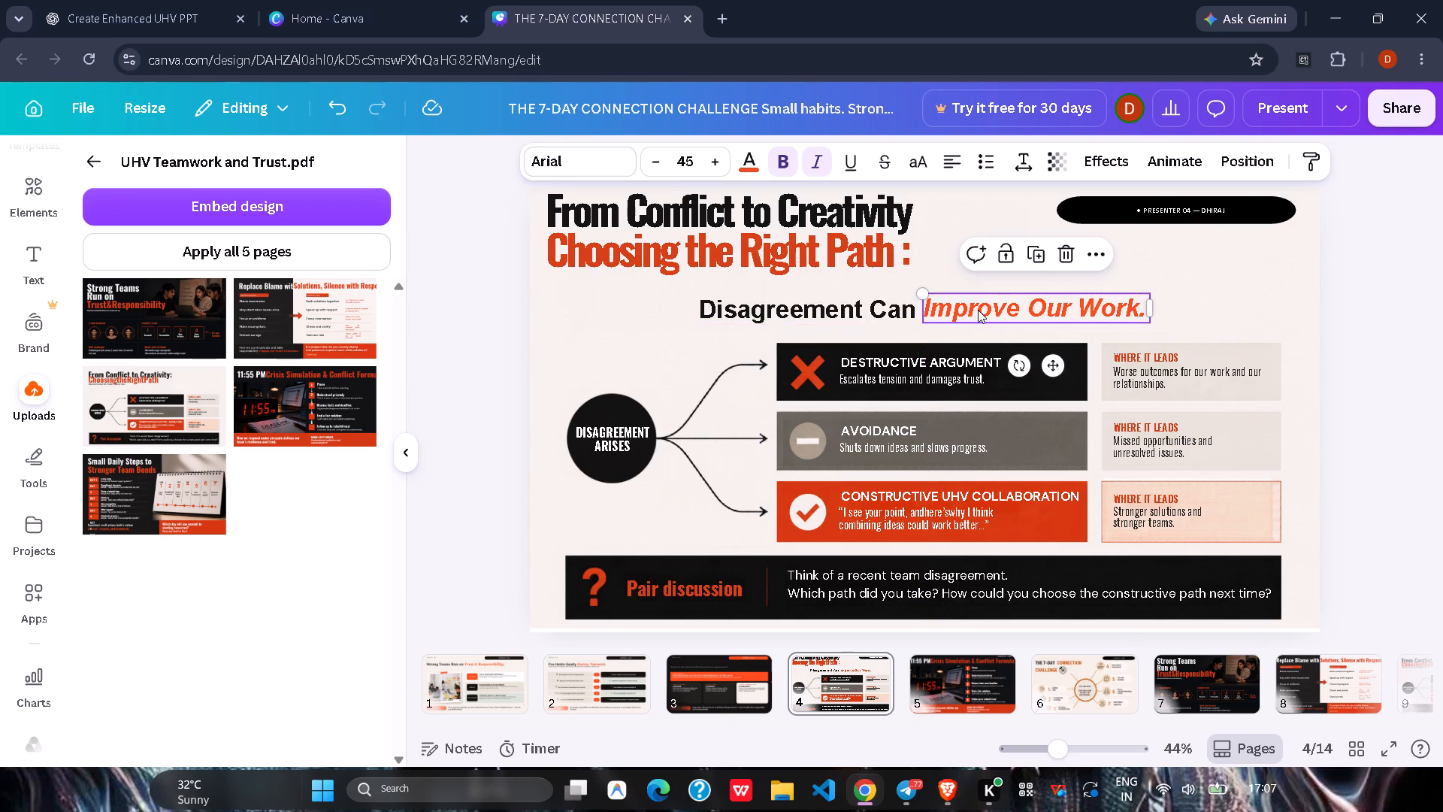
pyautogui.click(1369, 345)
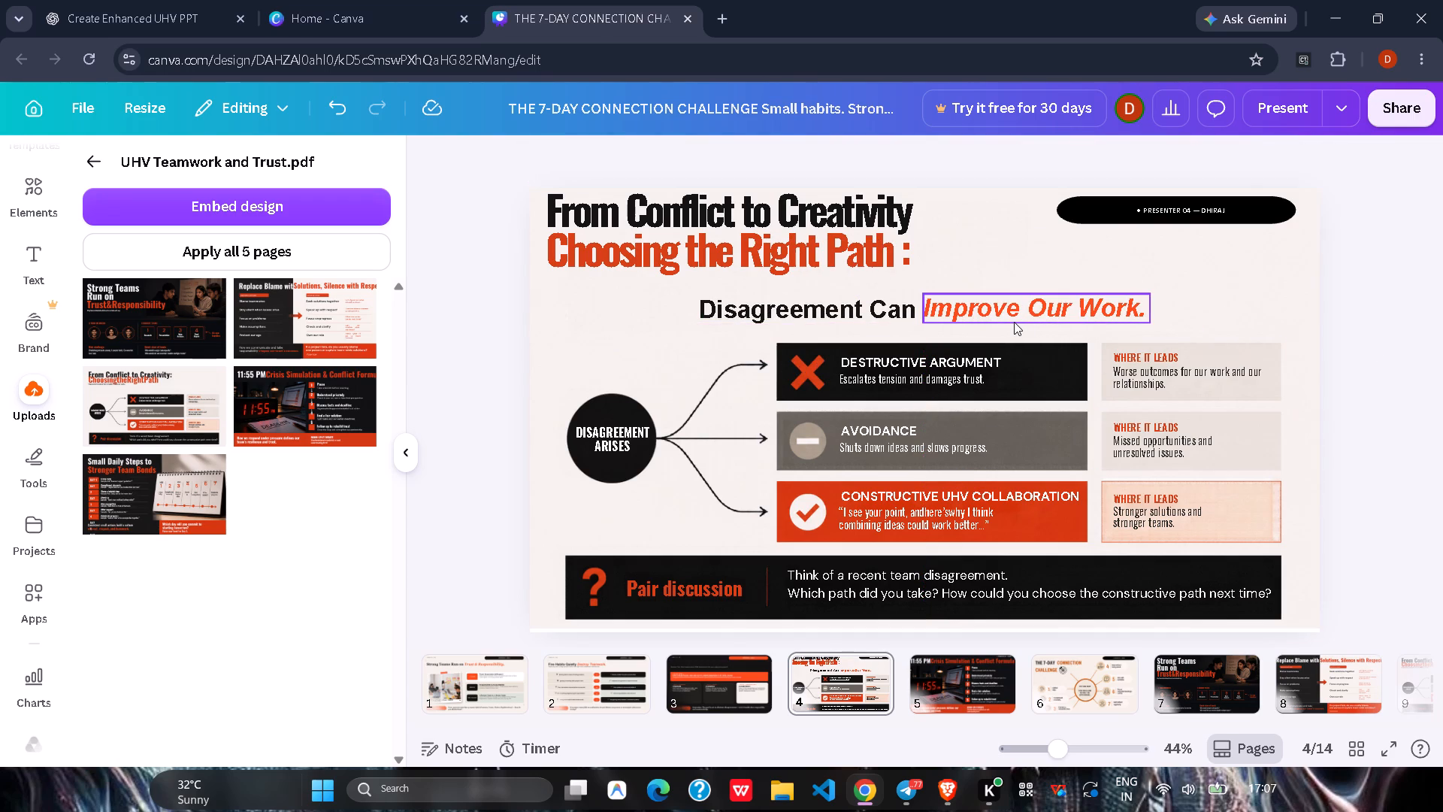
# Fine-tune the gap and vertical alignment between "Disagreement Can" and "Improve Our Work." so they read as one line.
pyautogui.click(1014, 322)
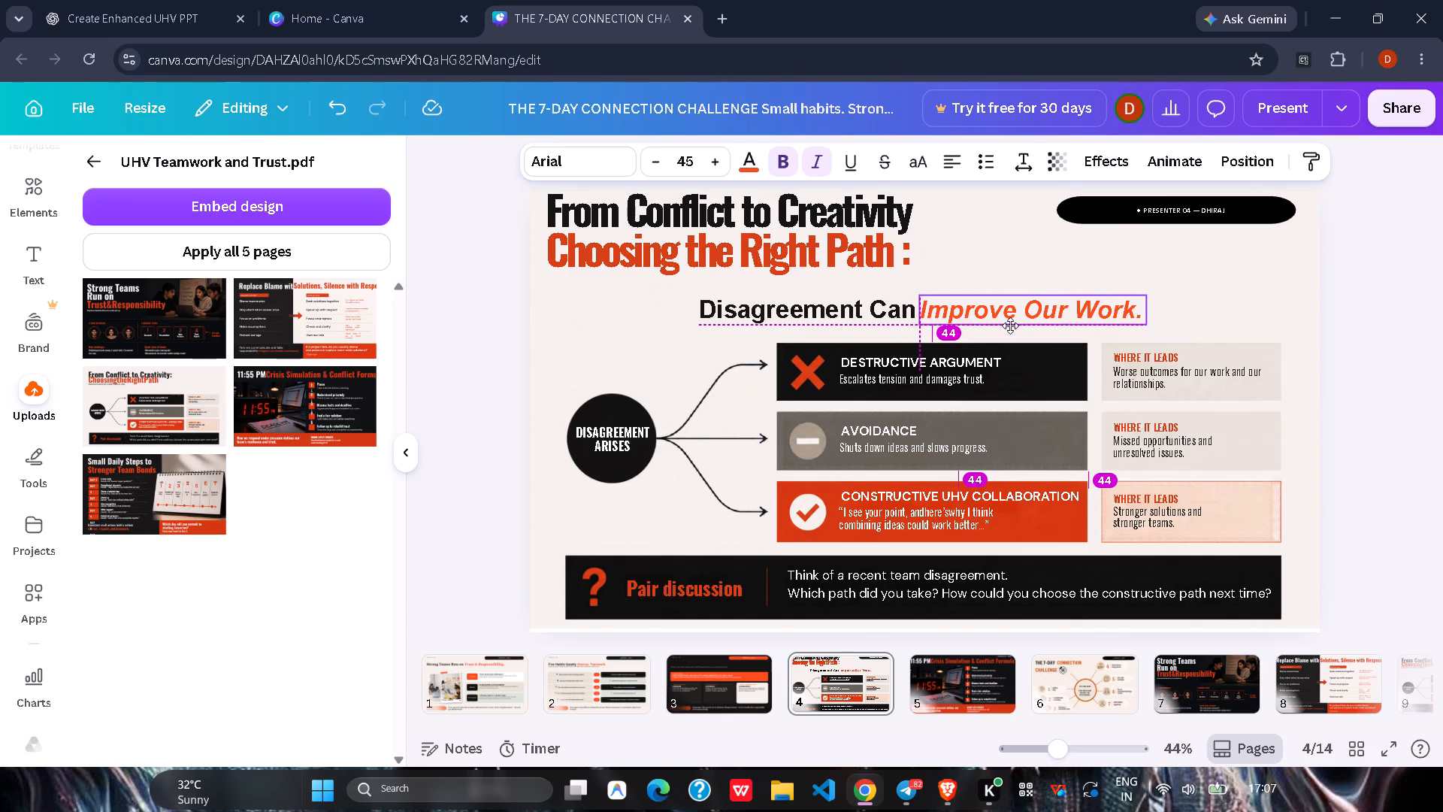
pyautogui.click(1369, 346)
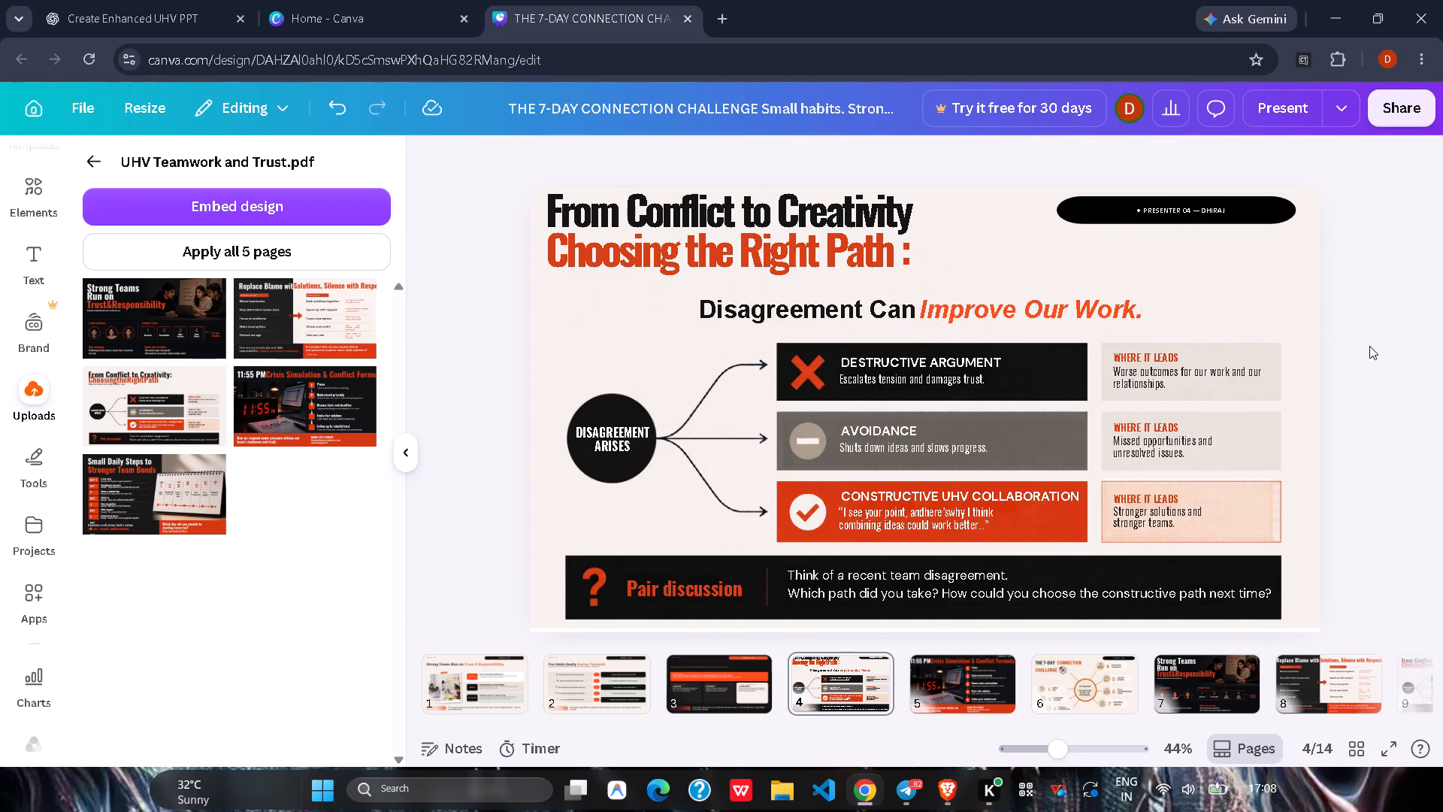
pyautogui.click(936, 316)
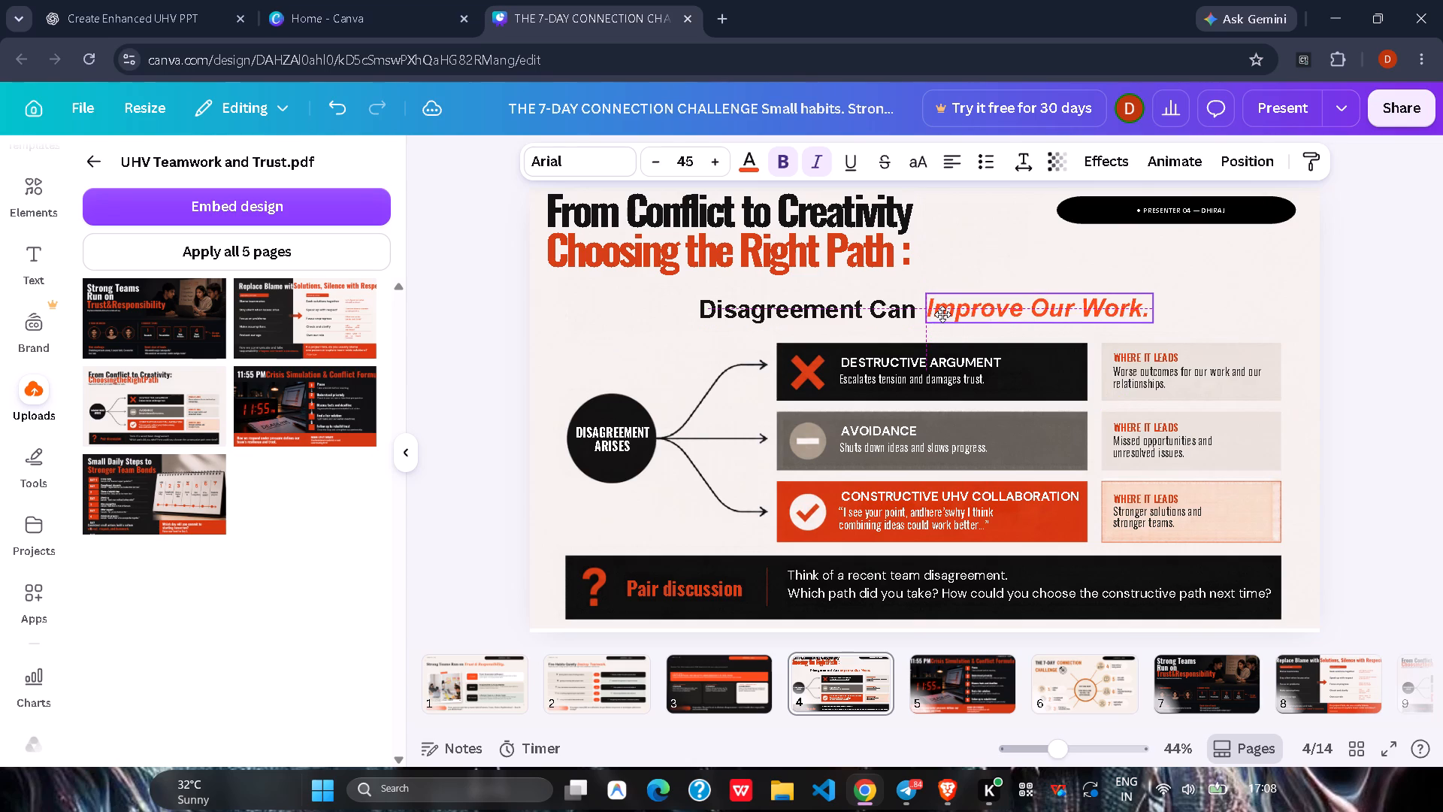
pyautogui.click(1376, 384)
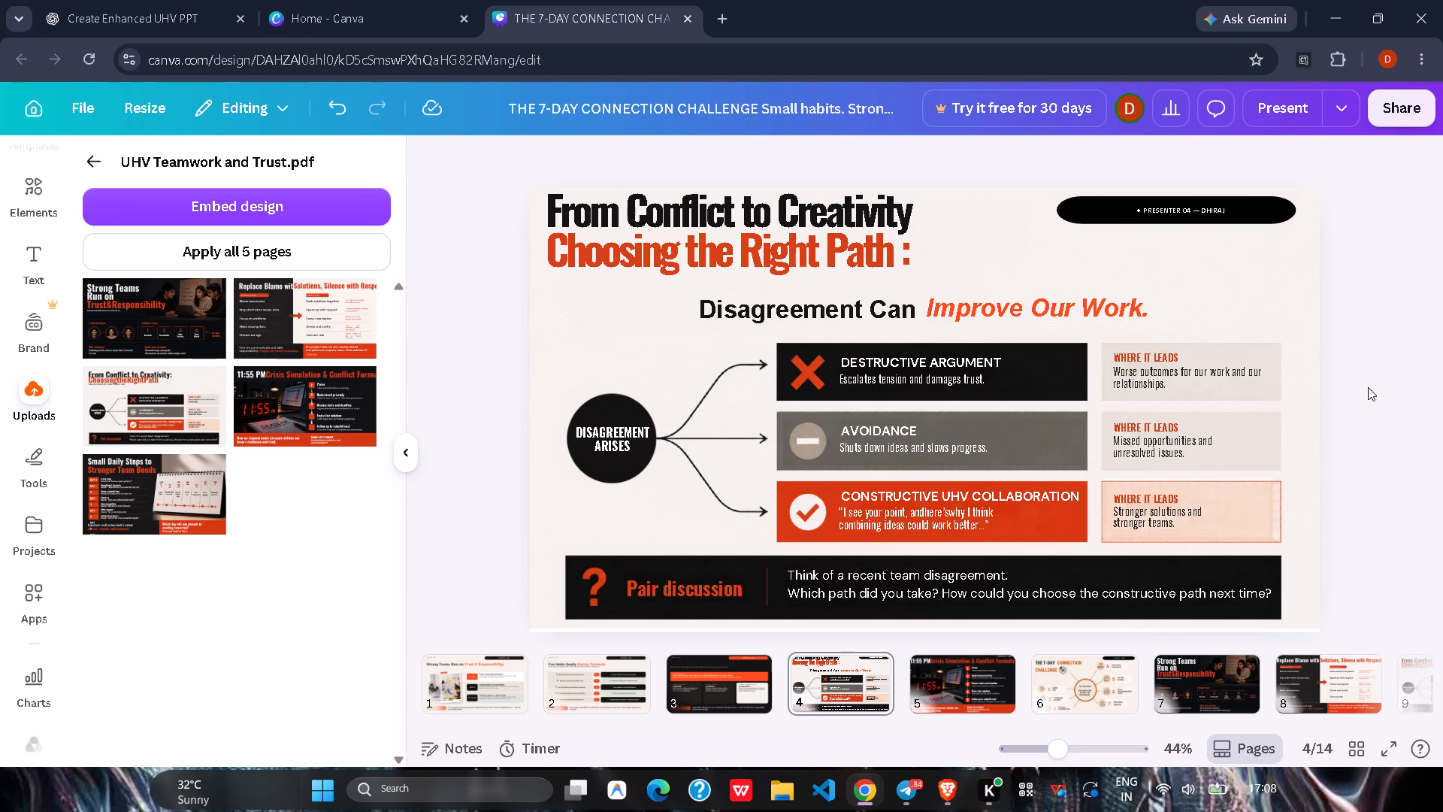
pyautogui.click(876, 316)
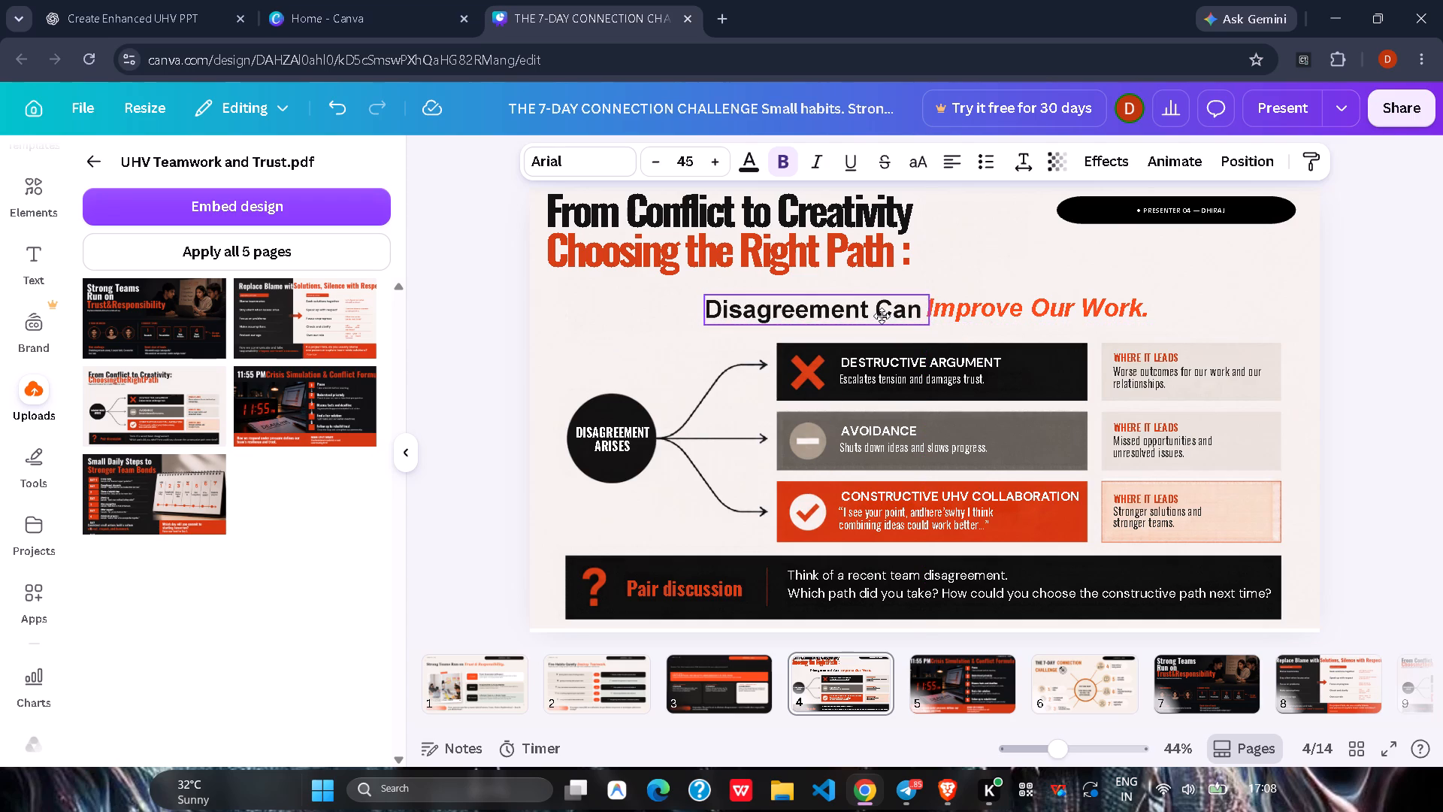
pyautogui.click(1429, 383)
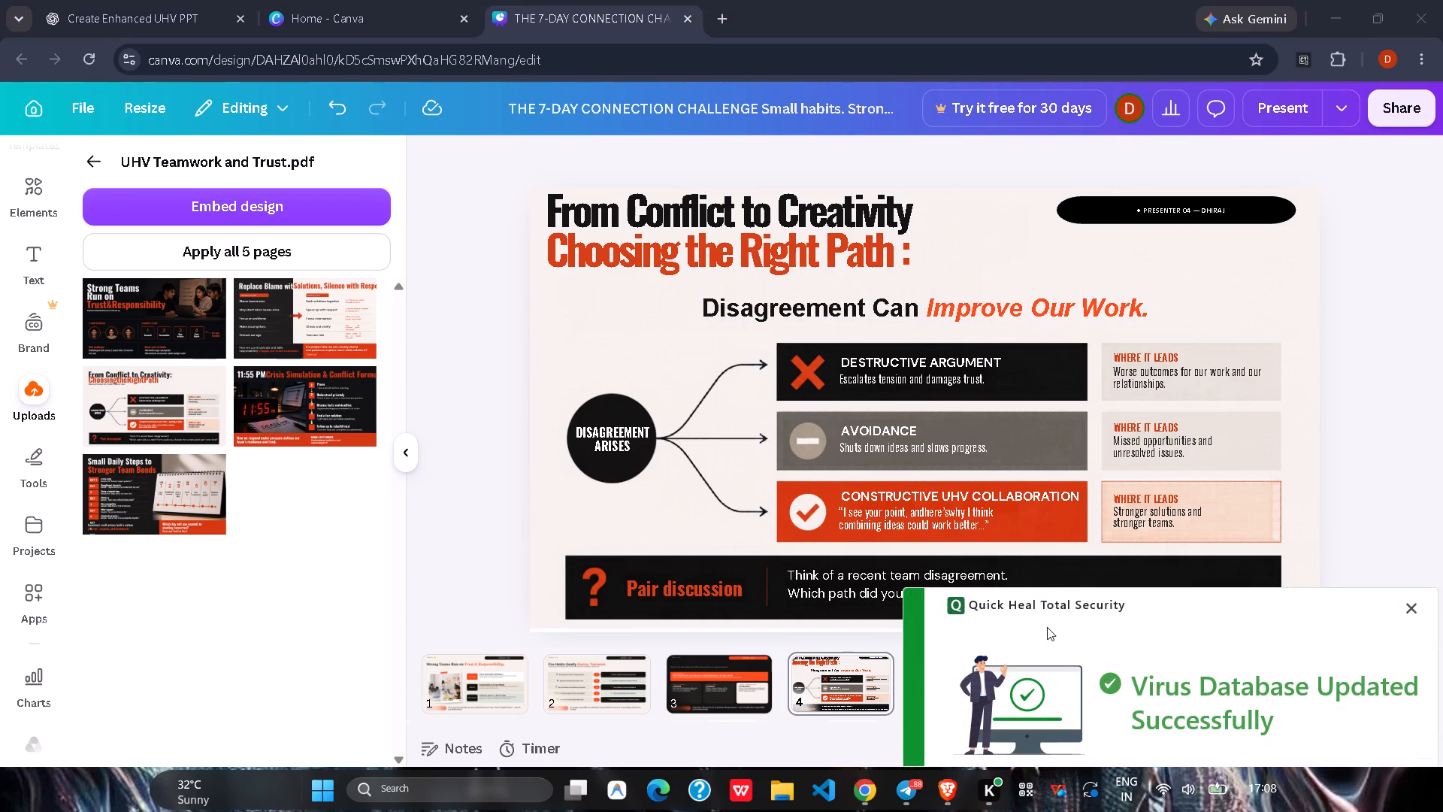
# Dismiss the Quick Heal Total Security notification.
pyautogui.click(1412, 608)
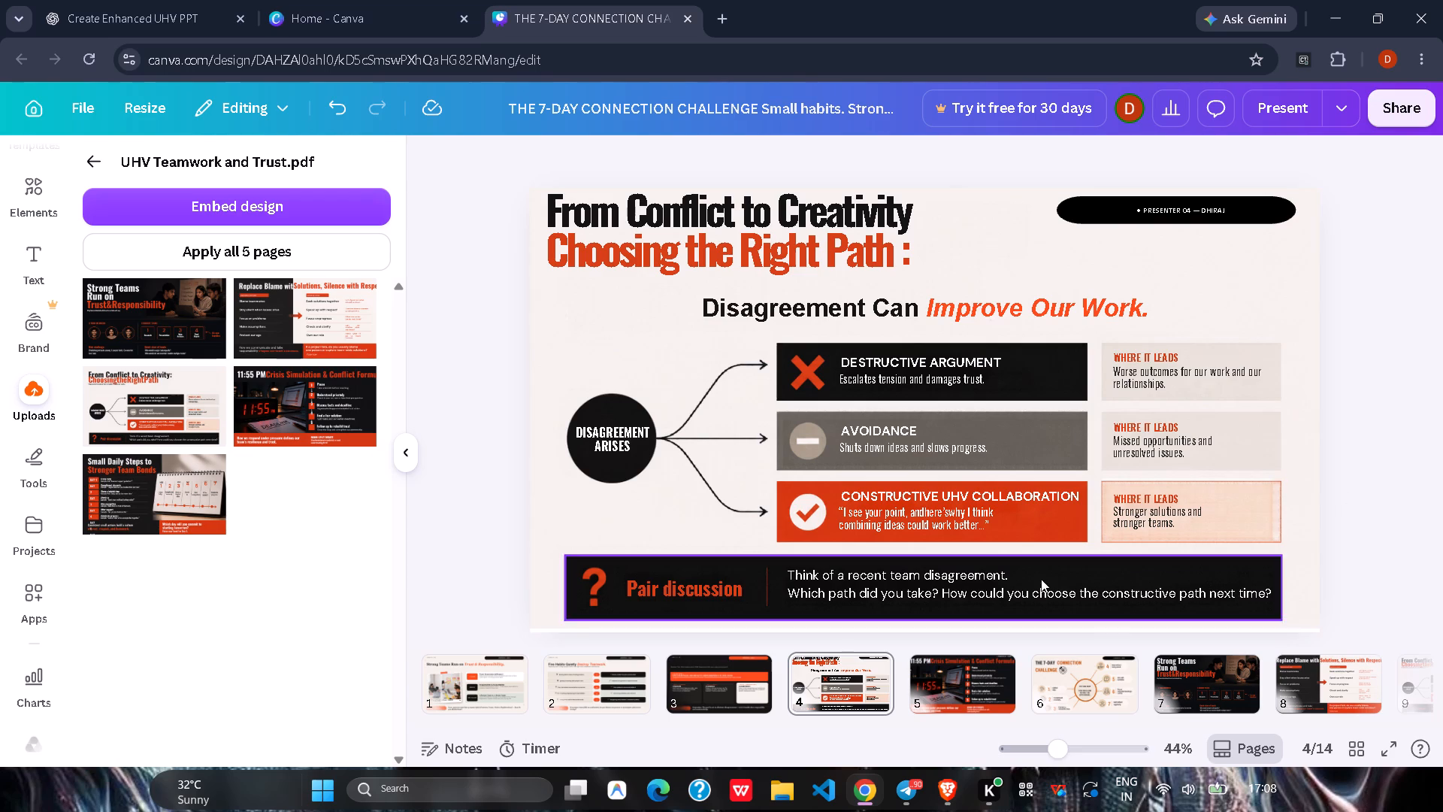
# Review slides 3 to 6, comparing the conflict slide's content and layout with its neighbouring slides.
pyautogui.click(969, 679)
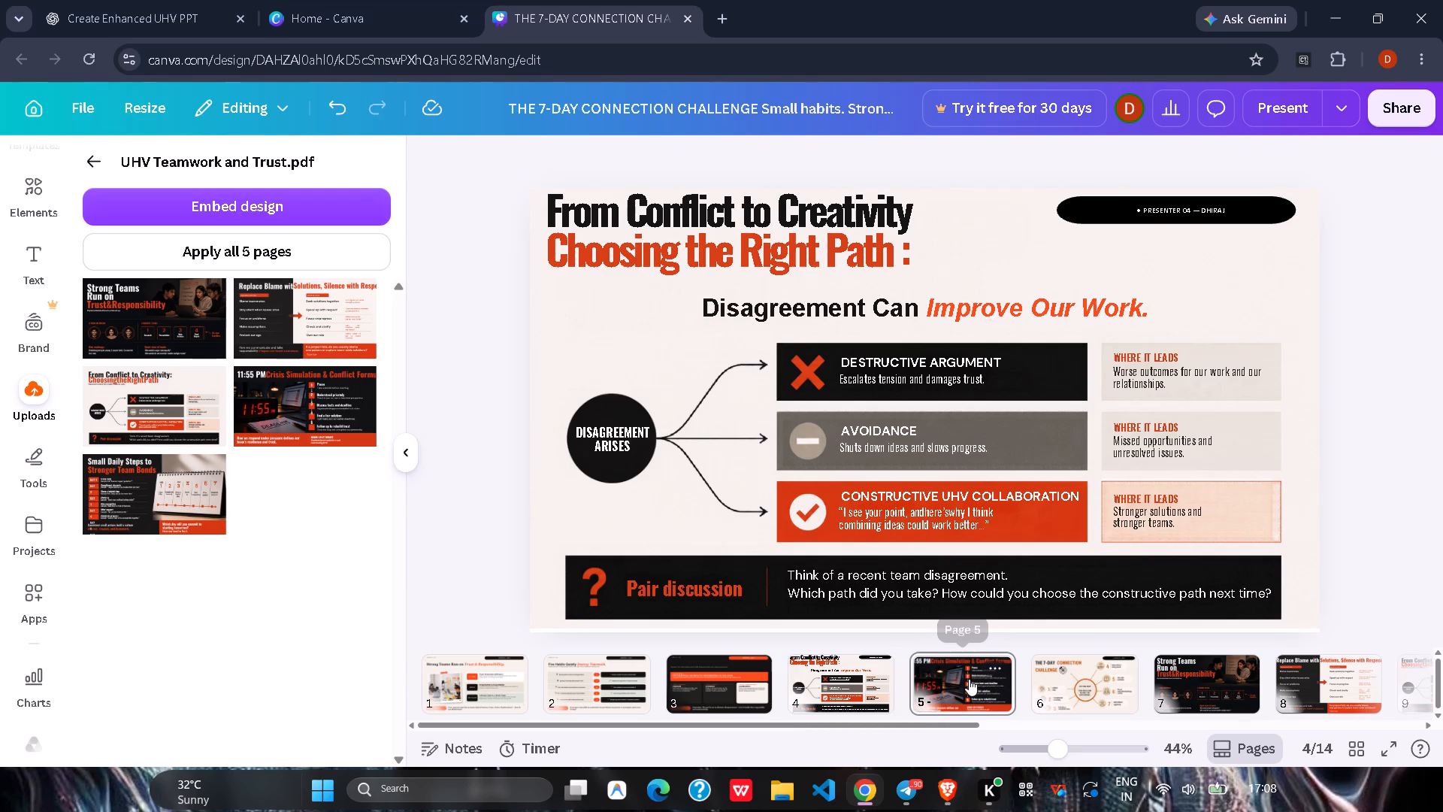
pyautogui.click(1070, 668)
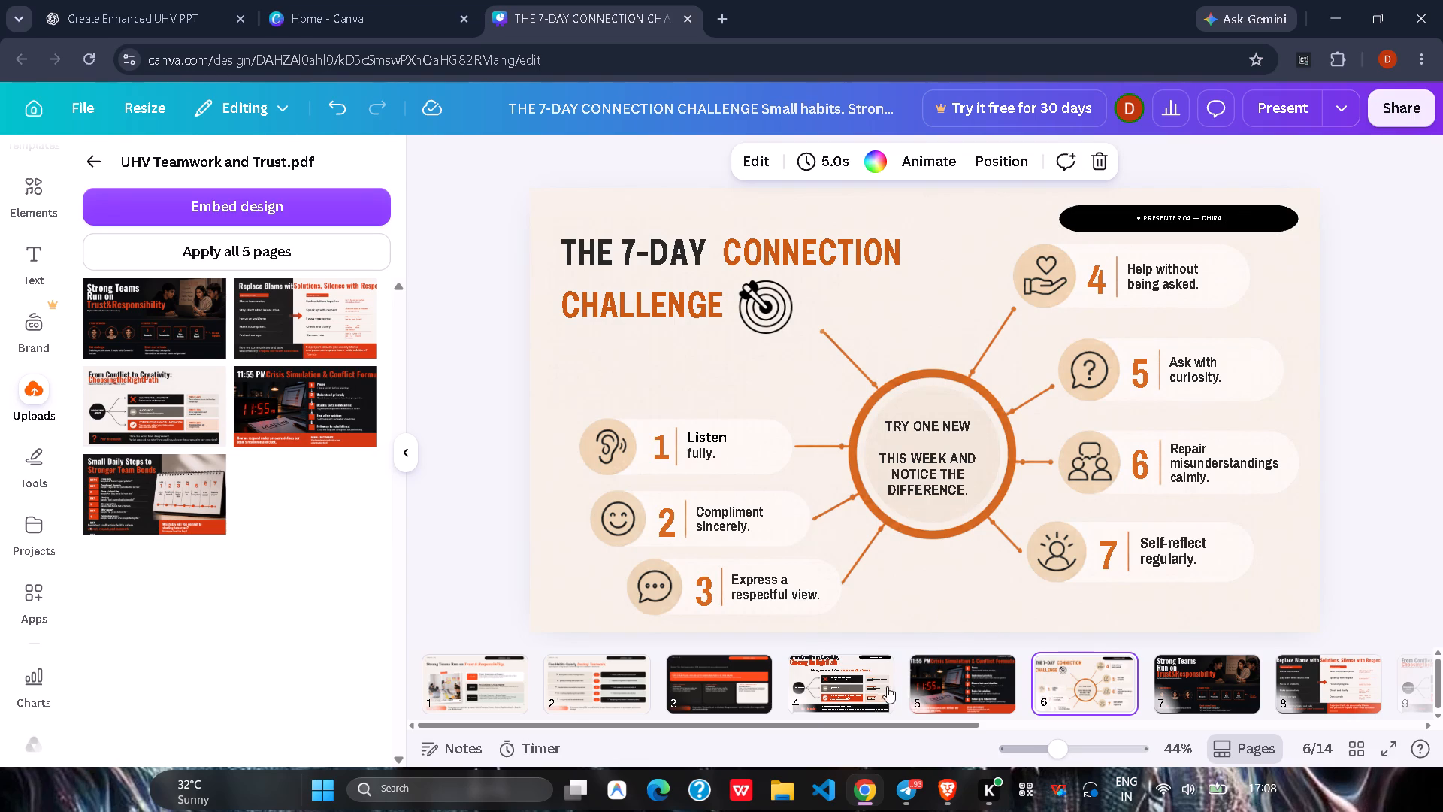
pyautogui.click(962, 687)
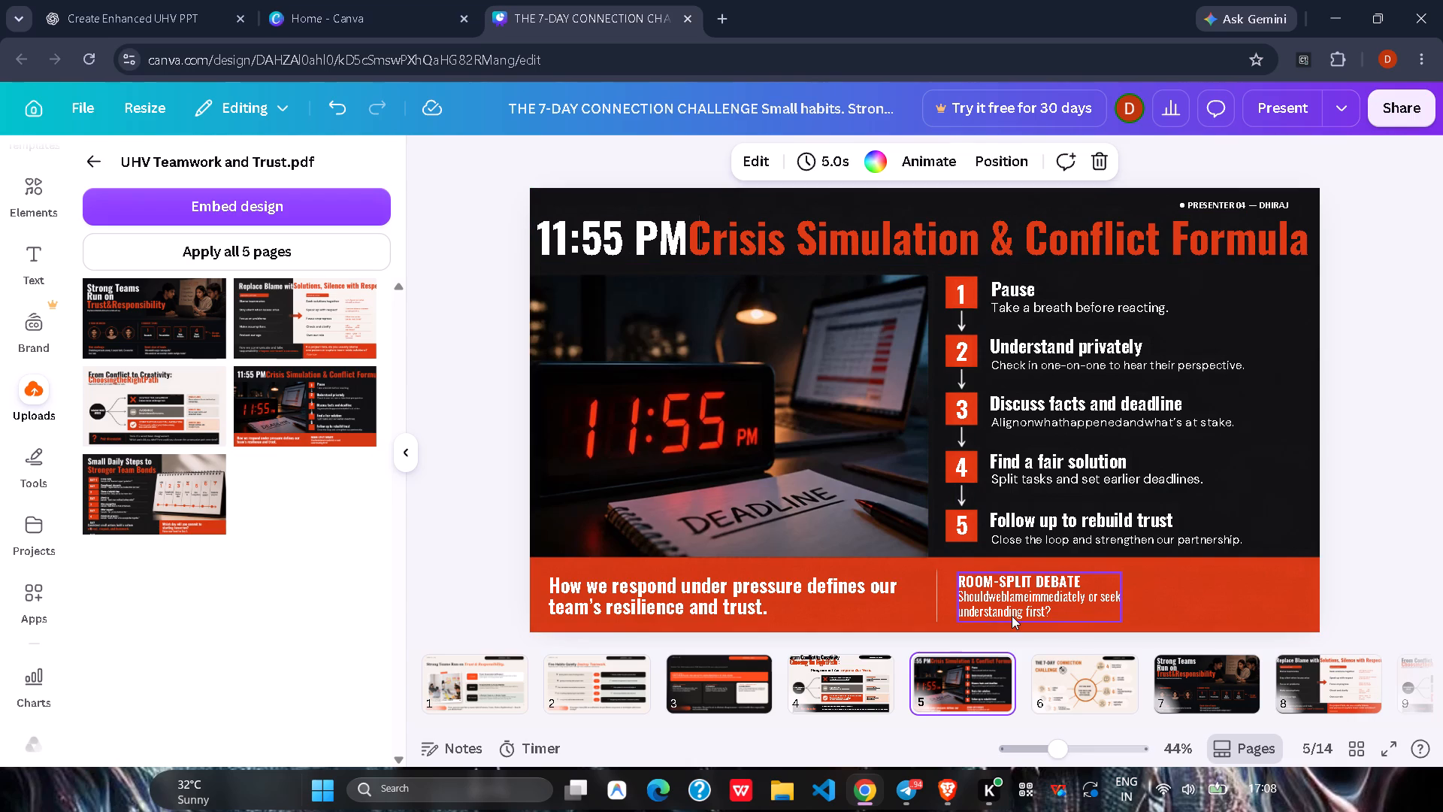
pyautogui.click(827, 681)
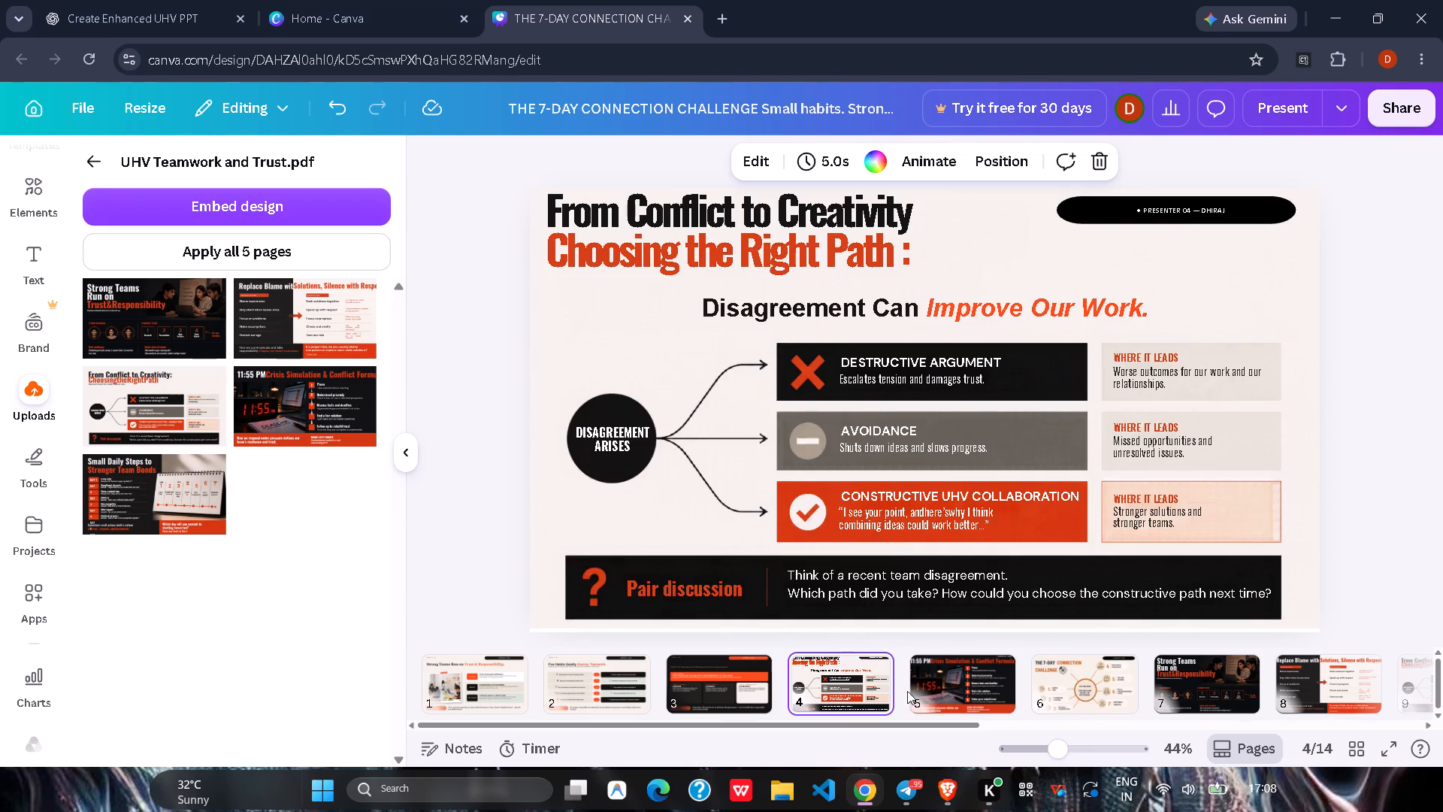
pyautogui.click(947, 675)
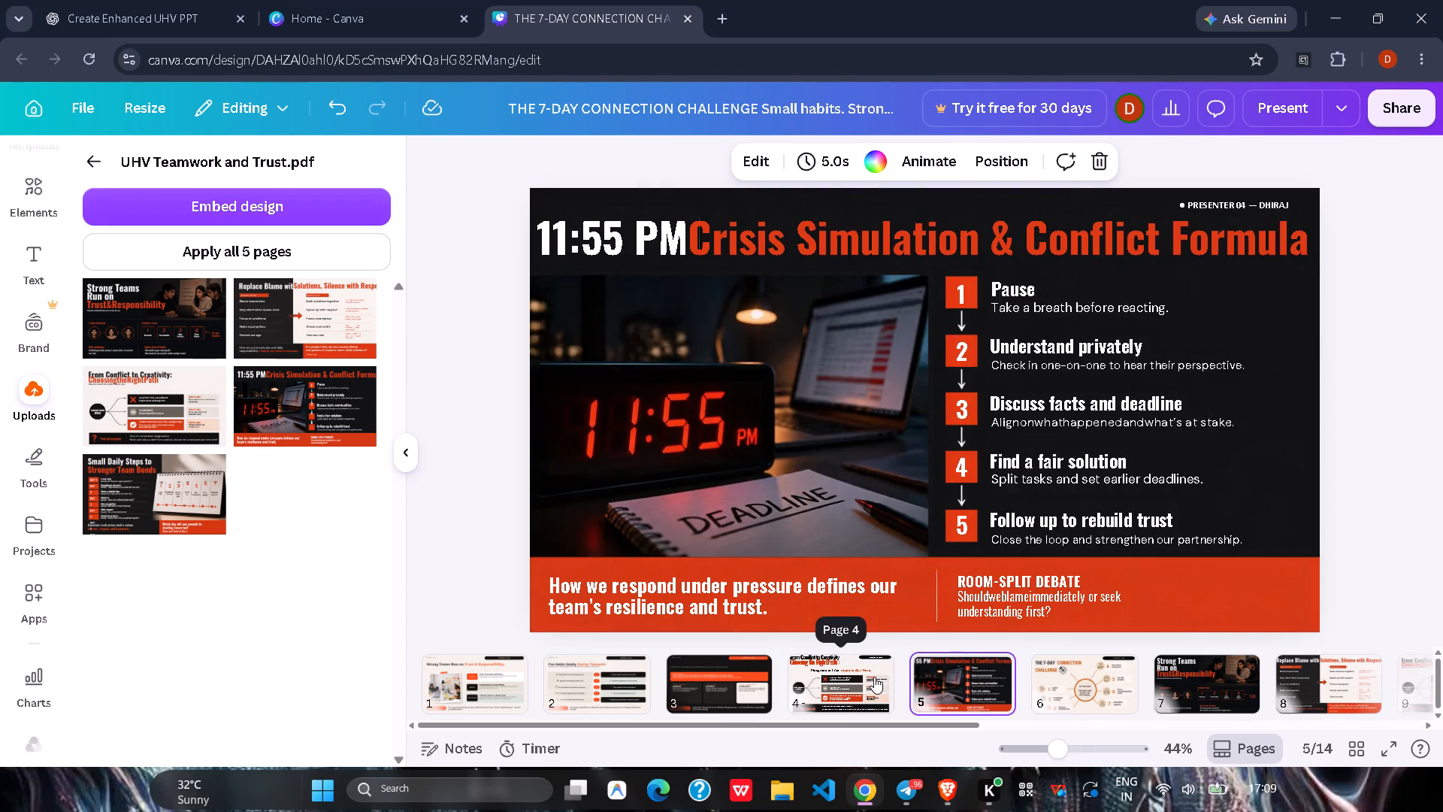
pyautogui.click(874, 677)
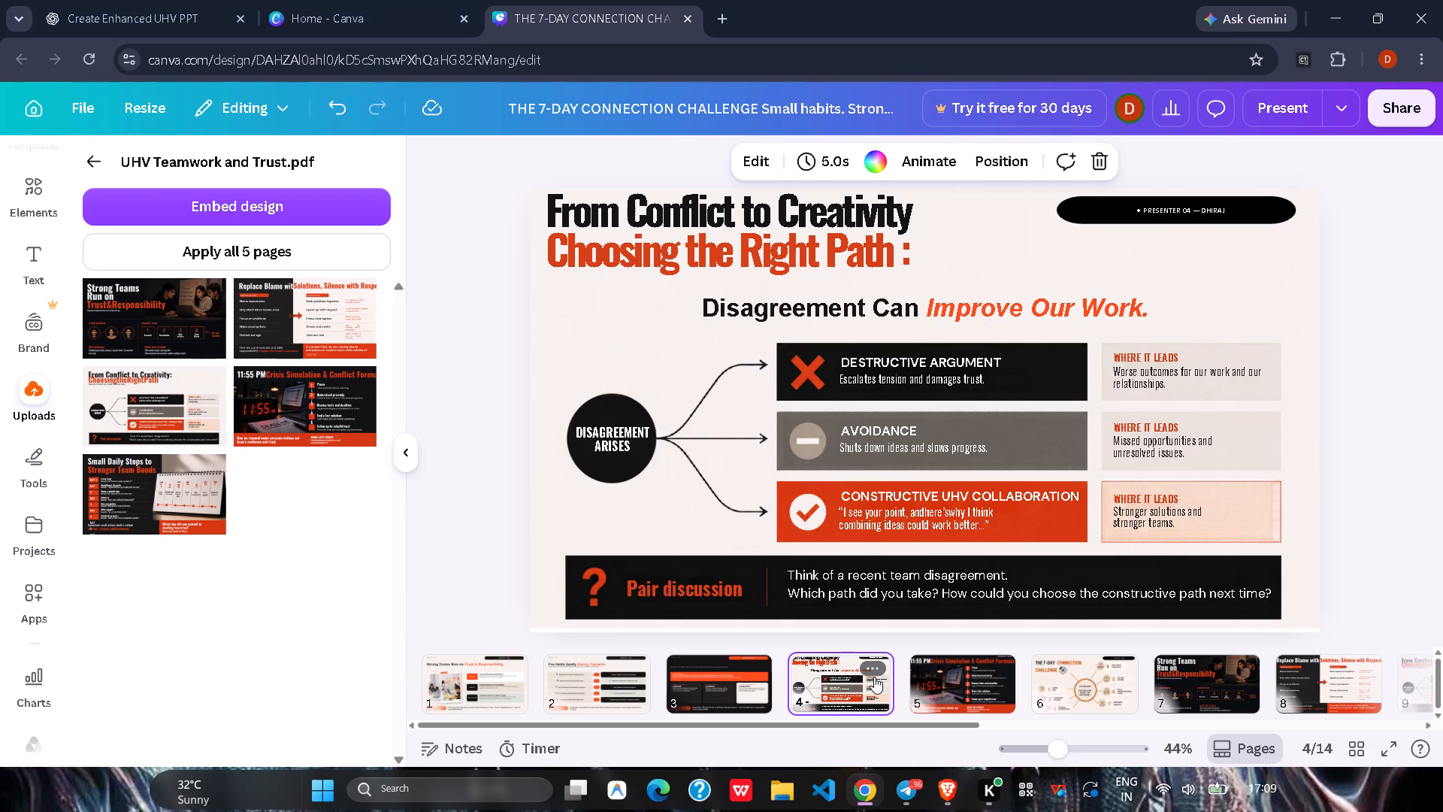
pyautogui.click(709, 689)
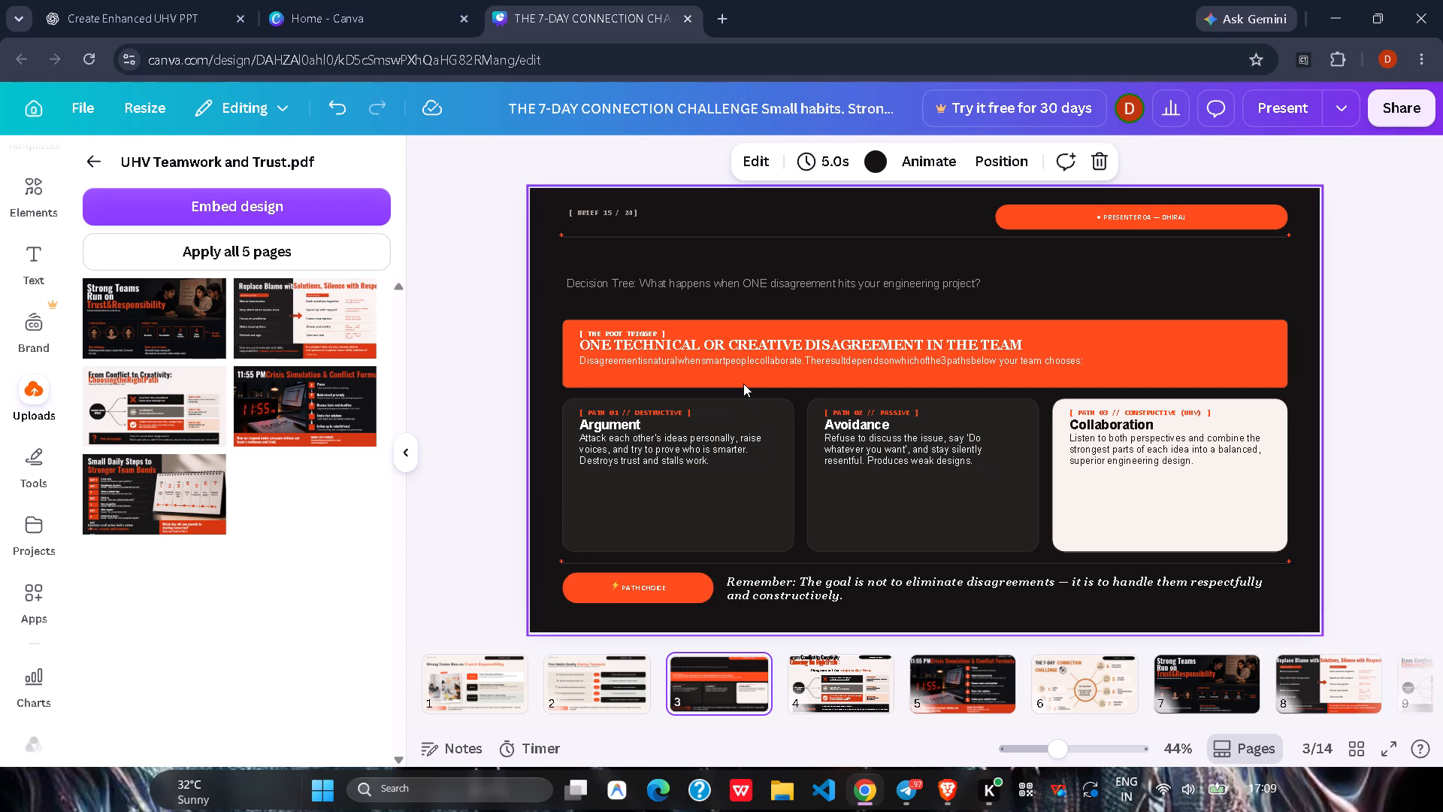
pyautogui.click(572, 372)
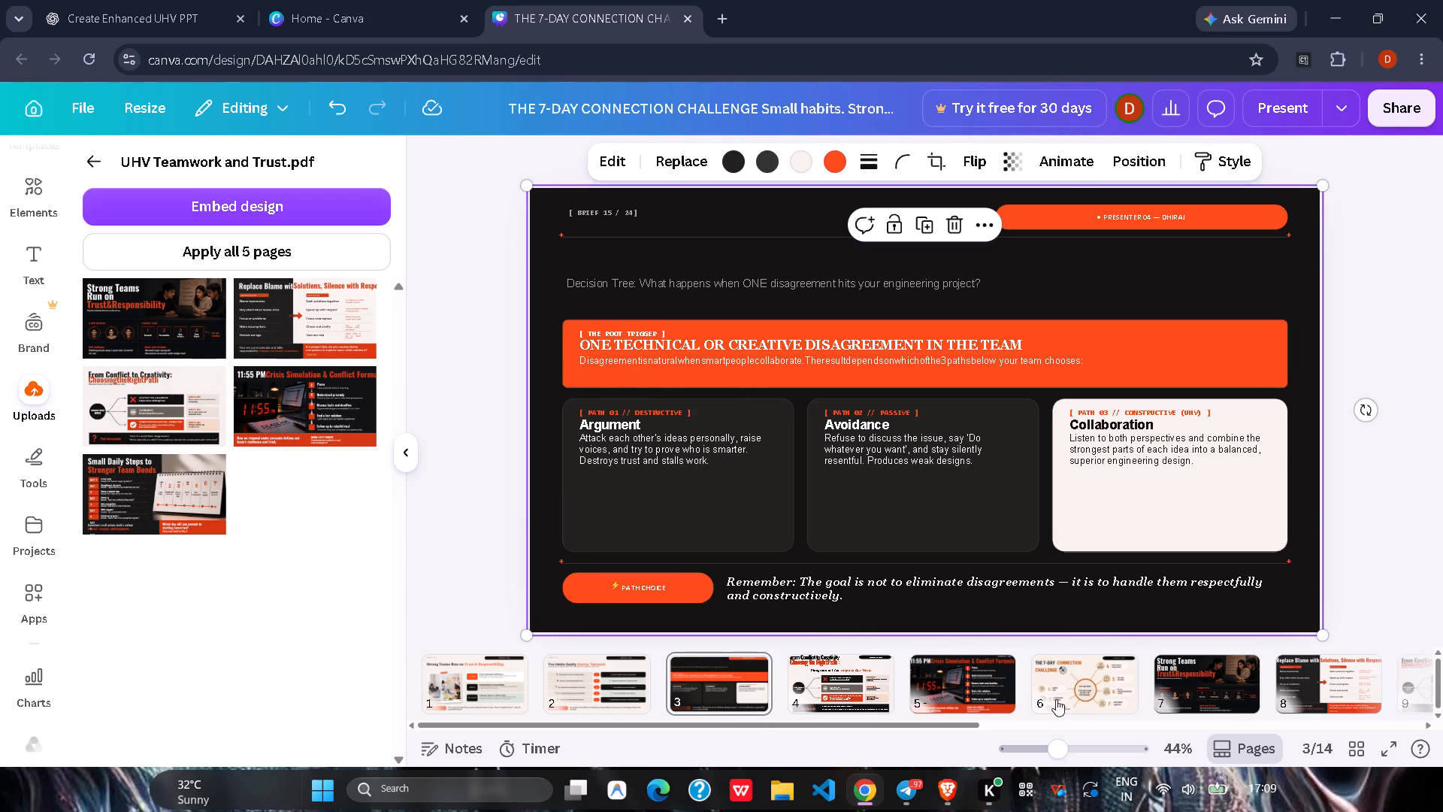
# Compare the conflict diagram on slide 4 with the decision tree on slide 3, examining slide 3's margins and header area.
pyautogui.click(869, 693)
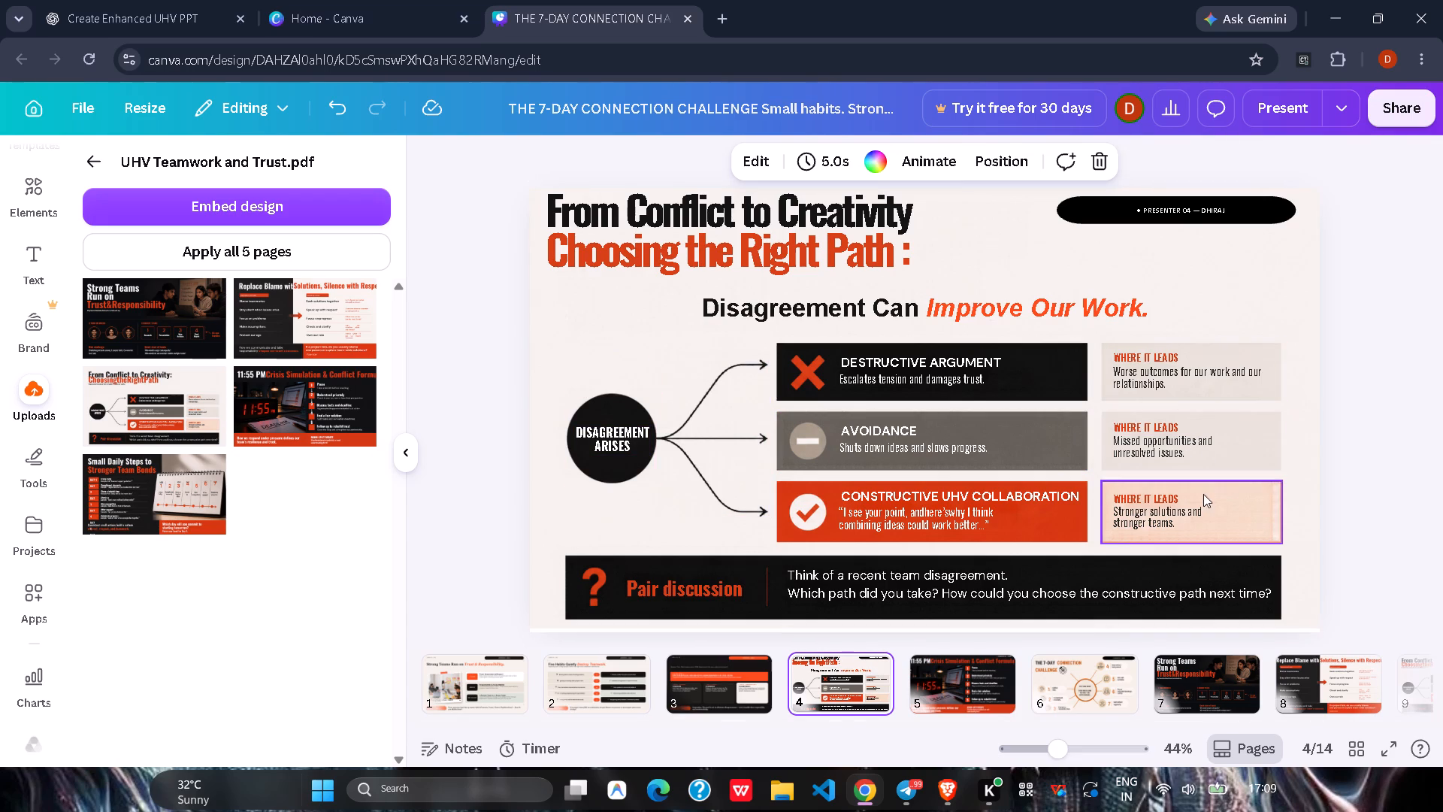
pyautogui.click(734, 676)
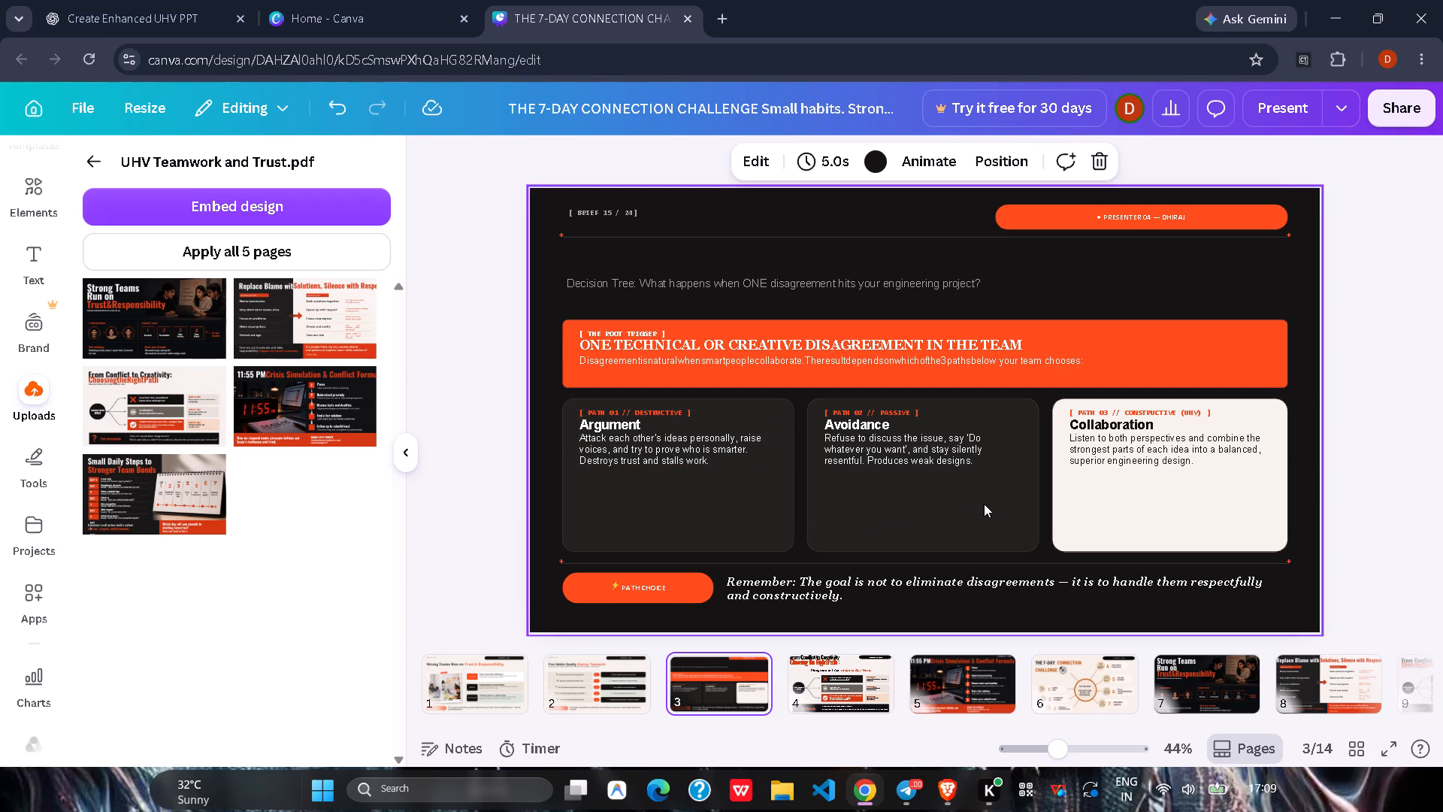
pyautogui.moveTo(552, 302); pyautogui.dragTo(546, 369)
pyautogui.moveTo(558, 397); pyautogui.dragTo(536, 453)
pyautogui.moveTo(548, 441); pyautogui.dragTo(551, 458)
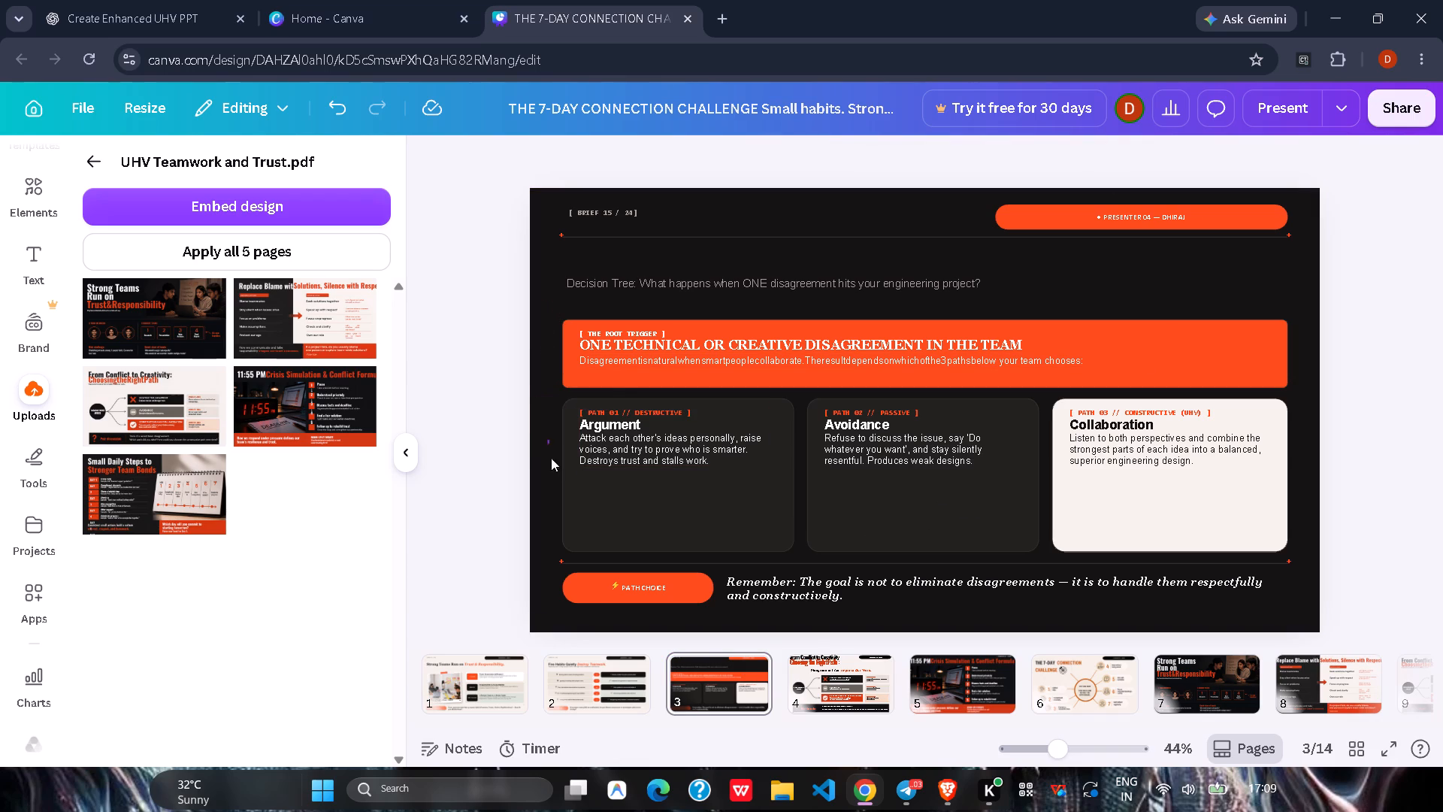
pyautogui.moveTo(551, 458); pyautogui.dragTo(561, 475)
pyautogui.moveTo(988, 300); pyautogui.dragTo(1111, 312)
pyautogui.moveTo(1166, 270); pyautogui.dragTo(1258, 314)
pyautogui.moveTo(1321, 258); pyautogui.dragTo(1281, 260)
pyautogui.moveTo(1269, 236); pyautogui.dragTo(1245, 223)
pyautogui.moveTo(1238, 218); pyautogui.dragTo(1233, 248)
# Reposition slide 3's background graphic behind the text, placing its cards and banners slightly left of and below their original spot.
pyautogui.click(1201, 221)
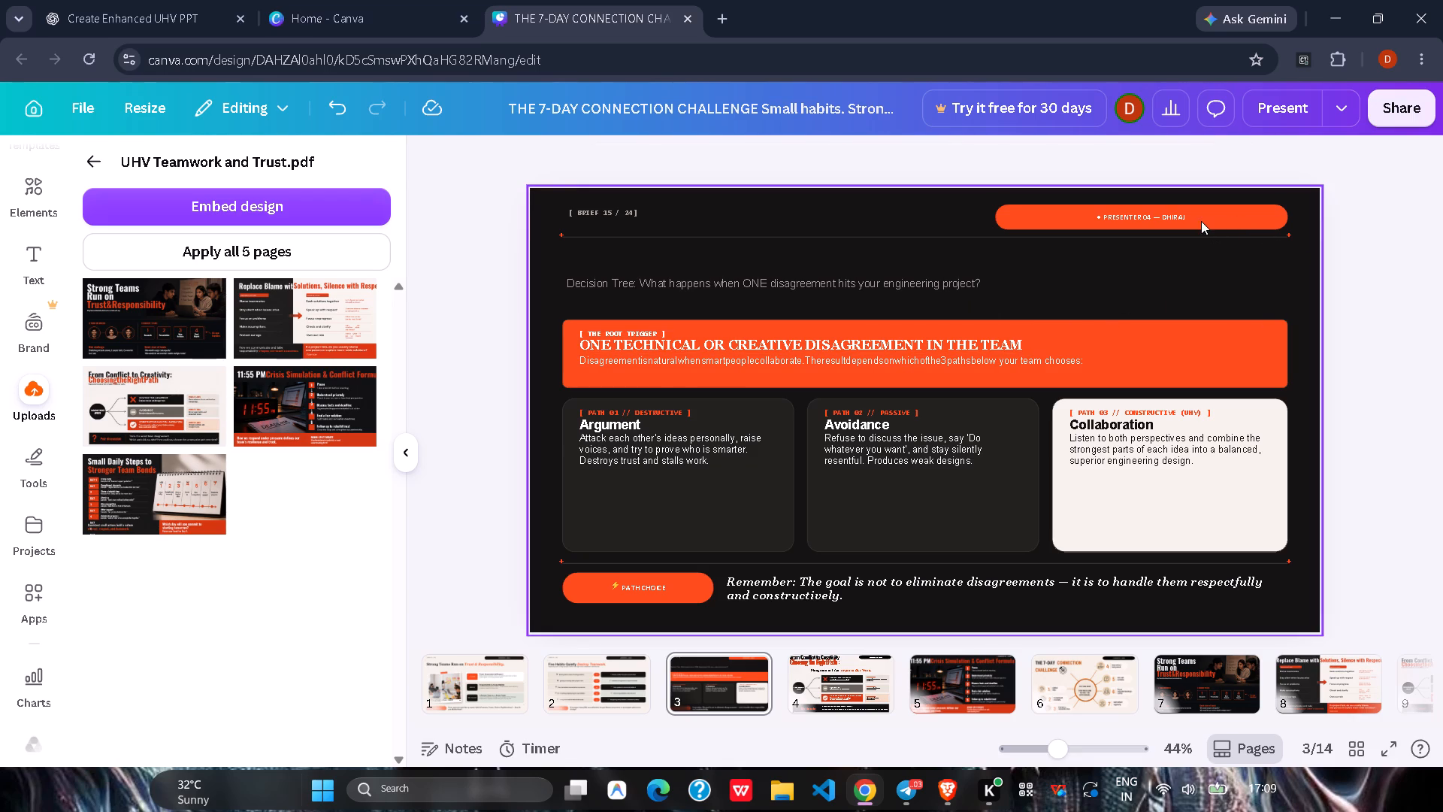
pyautogui.moveTo(1119, 259); pyautogui.dragTo(988, 347)
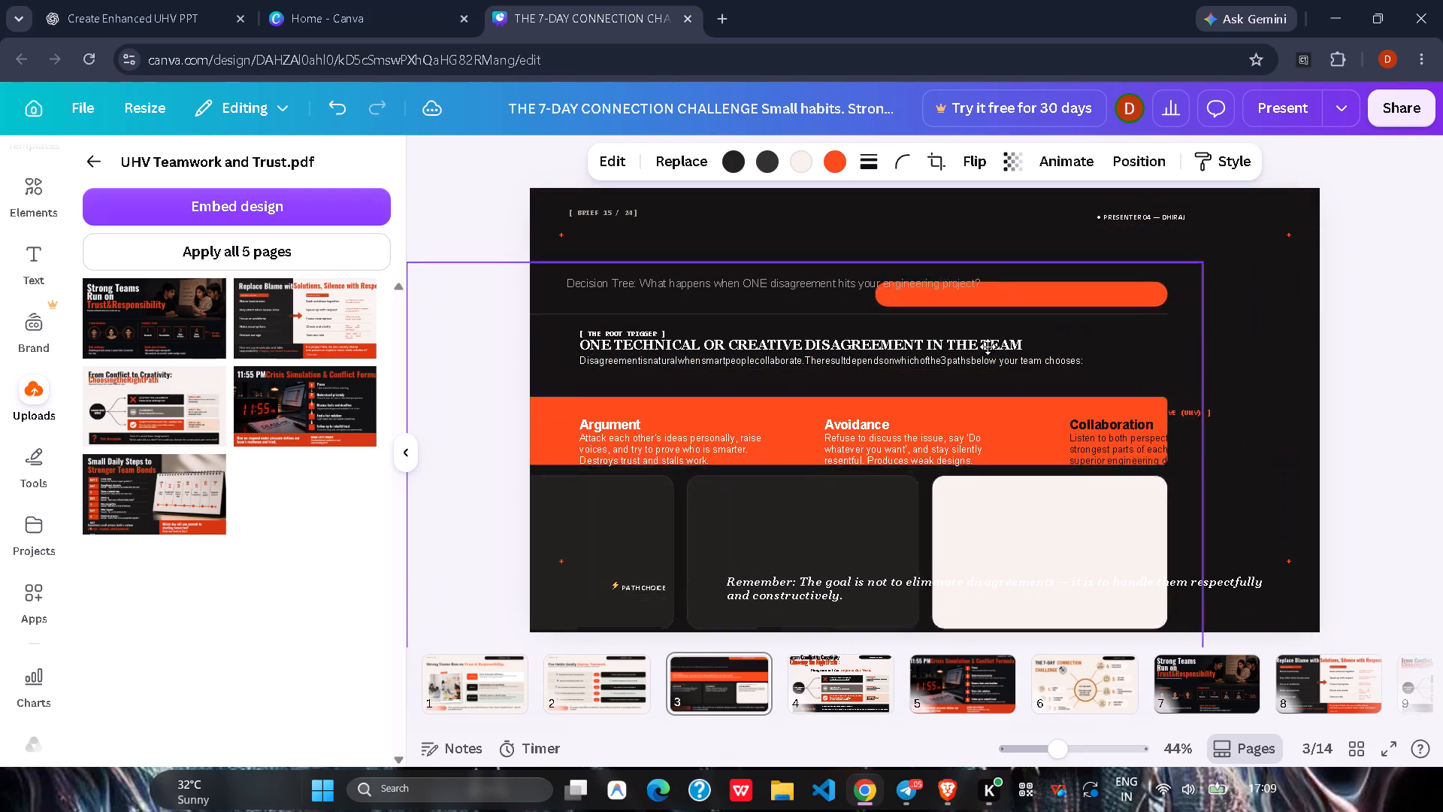
pyautogui.moveTo(988, 347); pyautogui.dragTo(1106, 231)
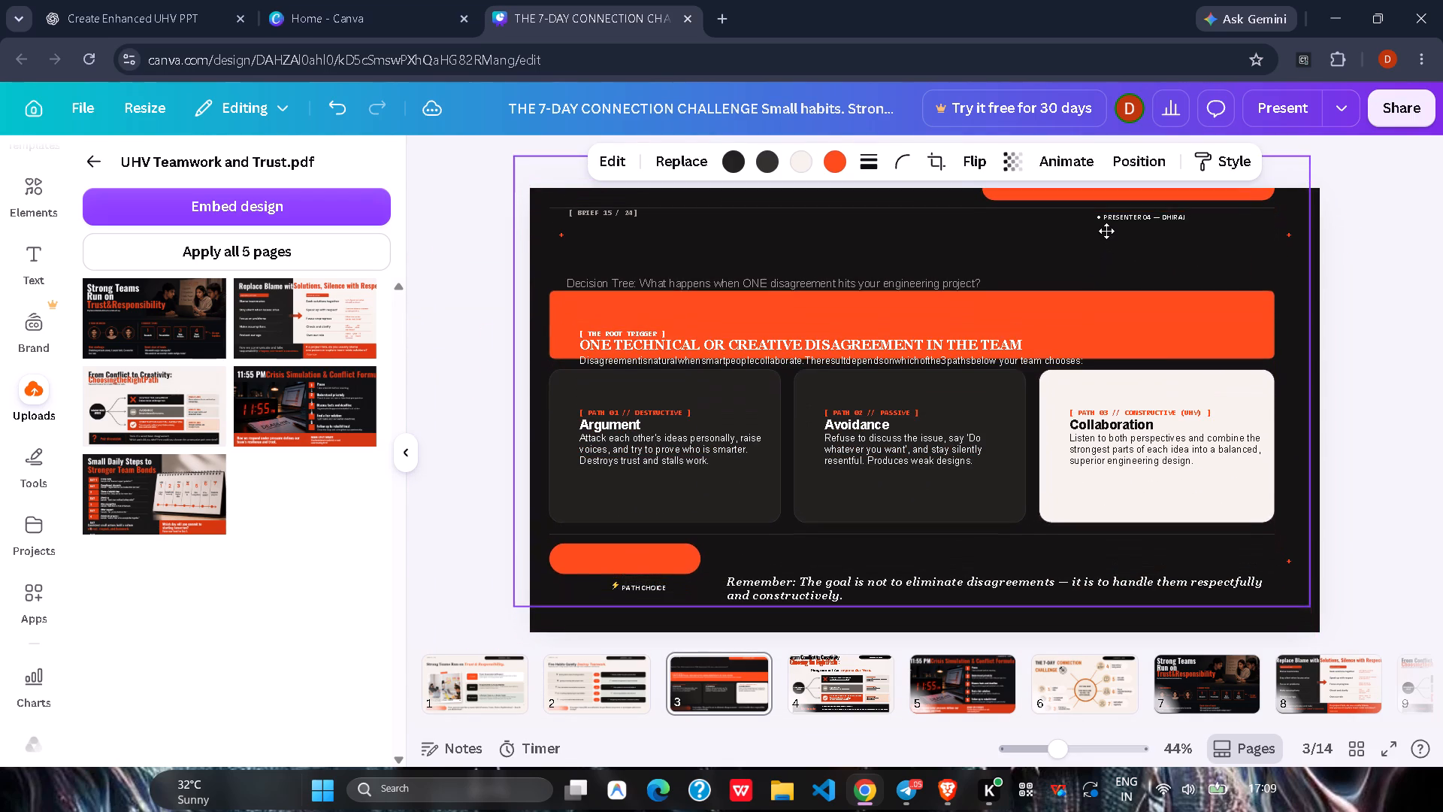
pyautogui.moveTo(1106, 231); pyautogui.dragTo(1107, 247)
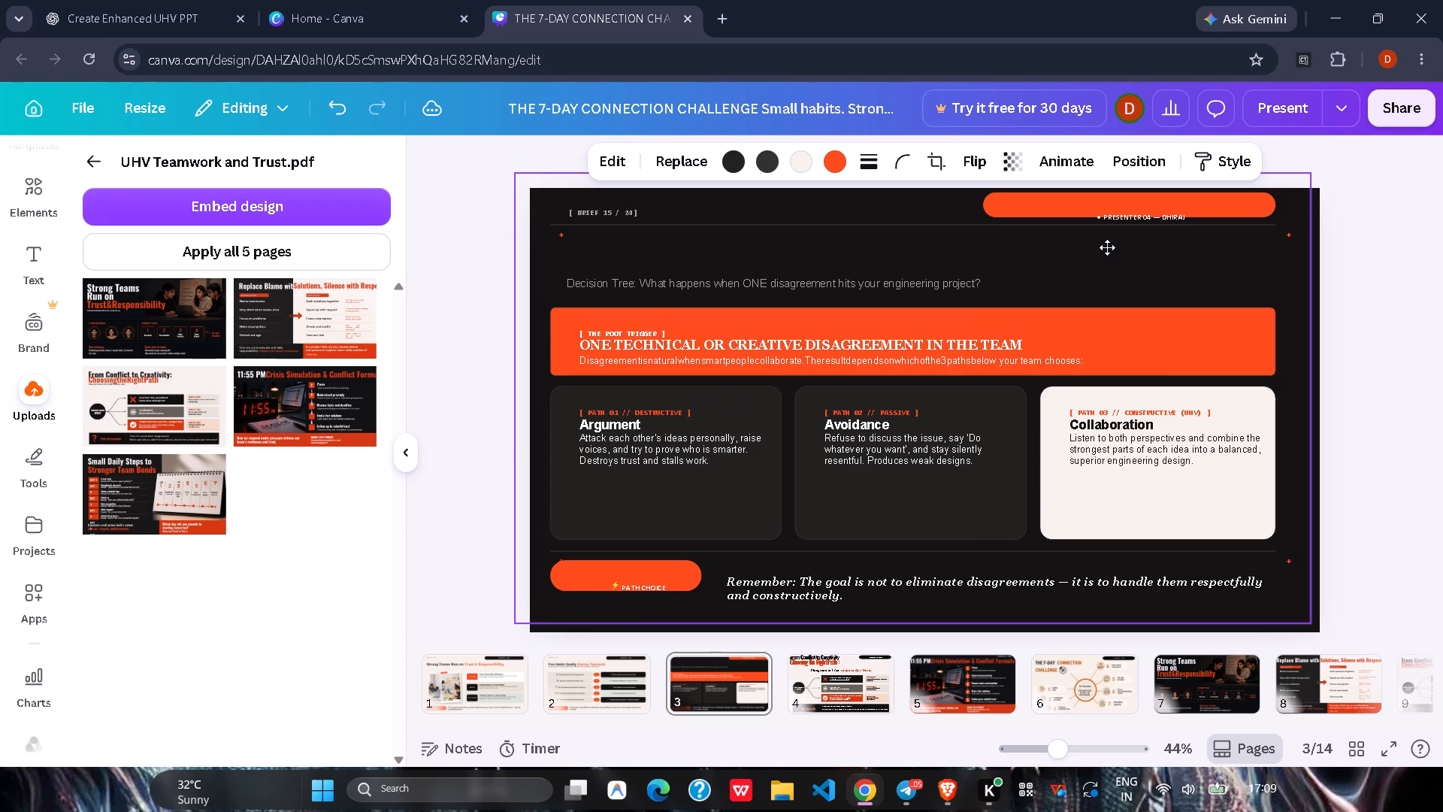
pyautogui.moveTo(1107, 247); pyautogui.dragTo(1108, 252)
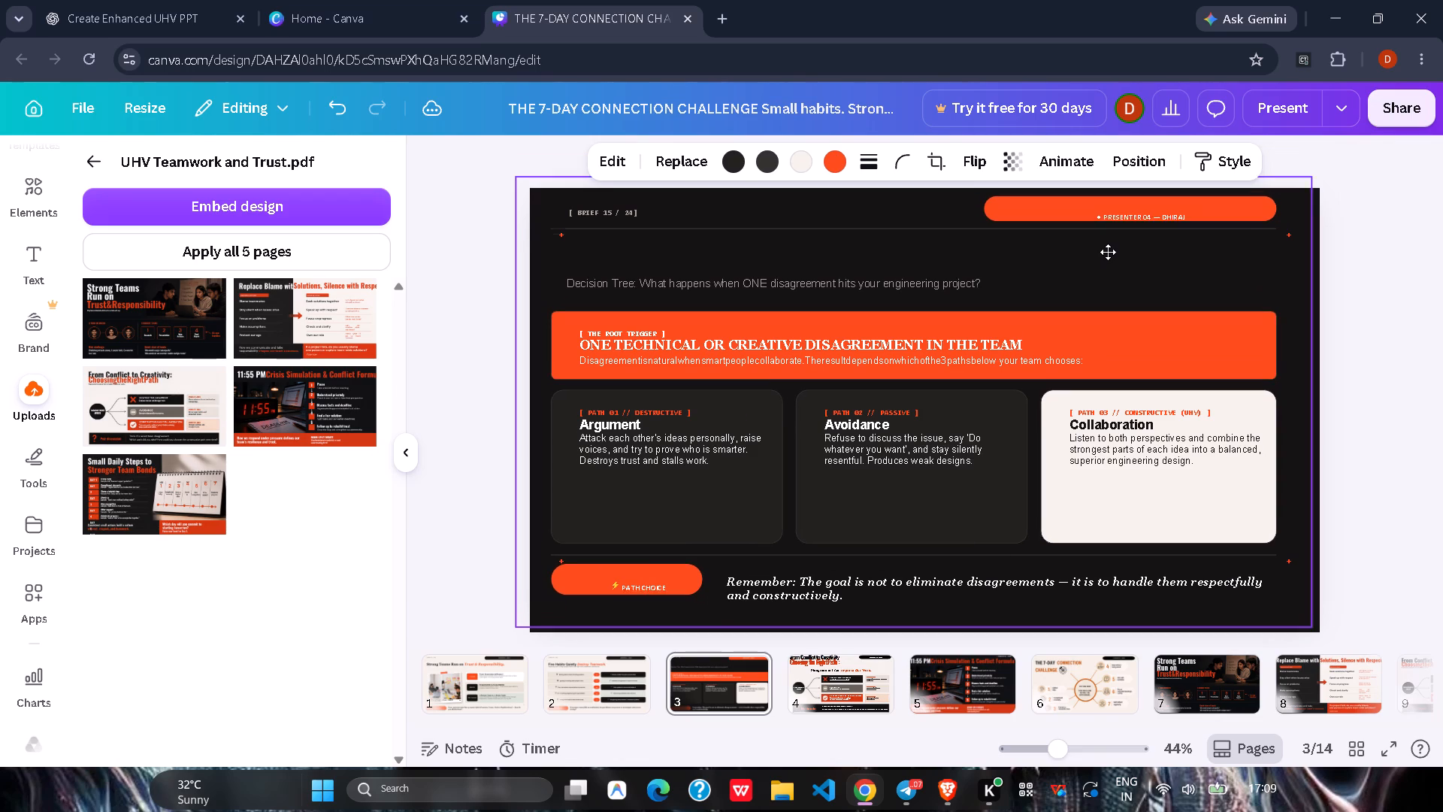
pyautogui.moveTo(1108, 252); pyautogui.dragTo(1107, 262)
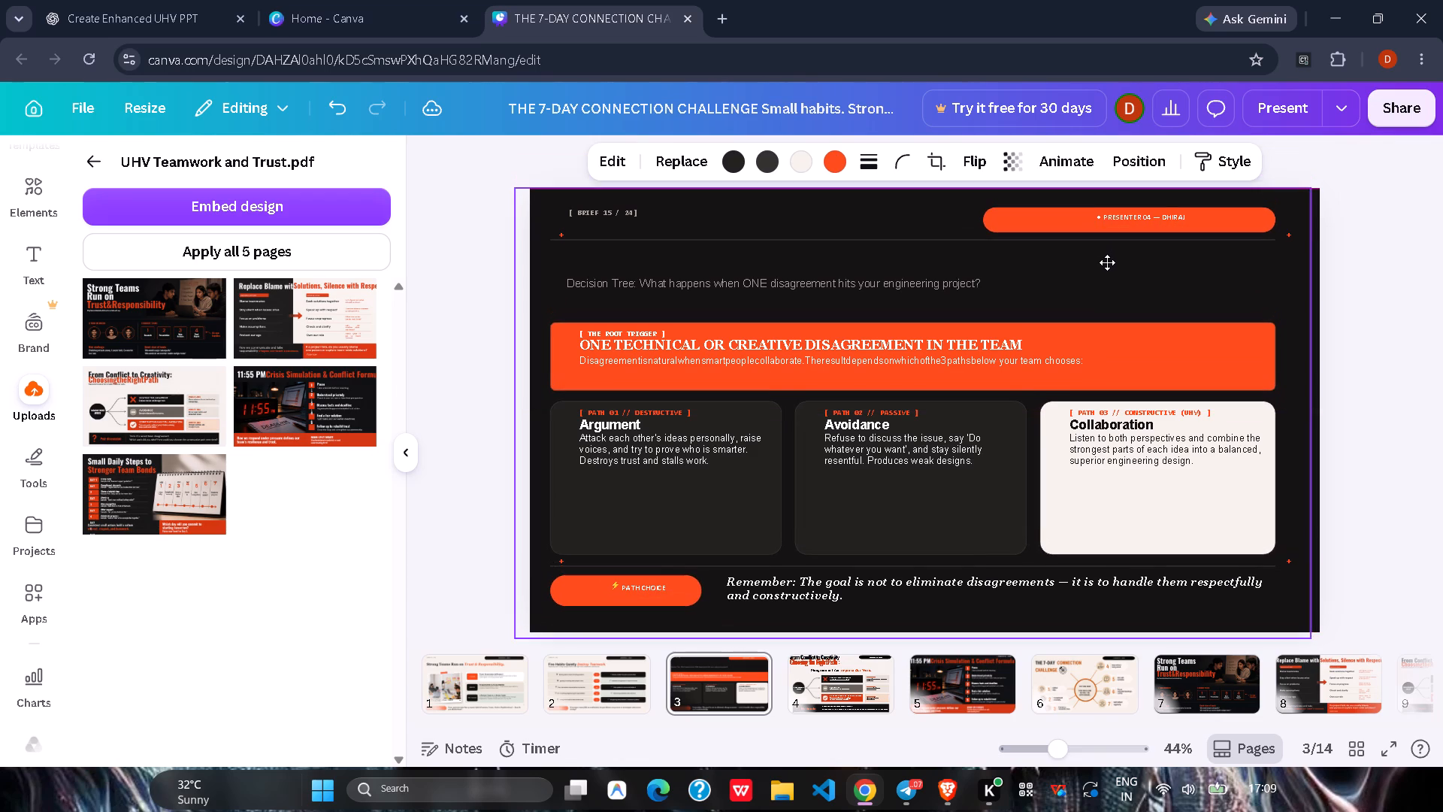
pyautogui.moveTo(1107, 262); pyautogui.dragTo(1106, 267)
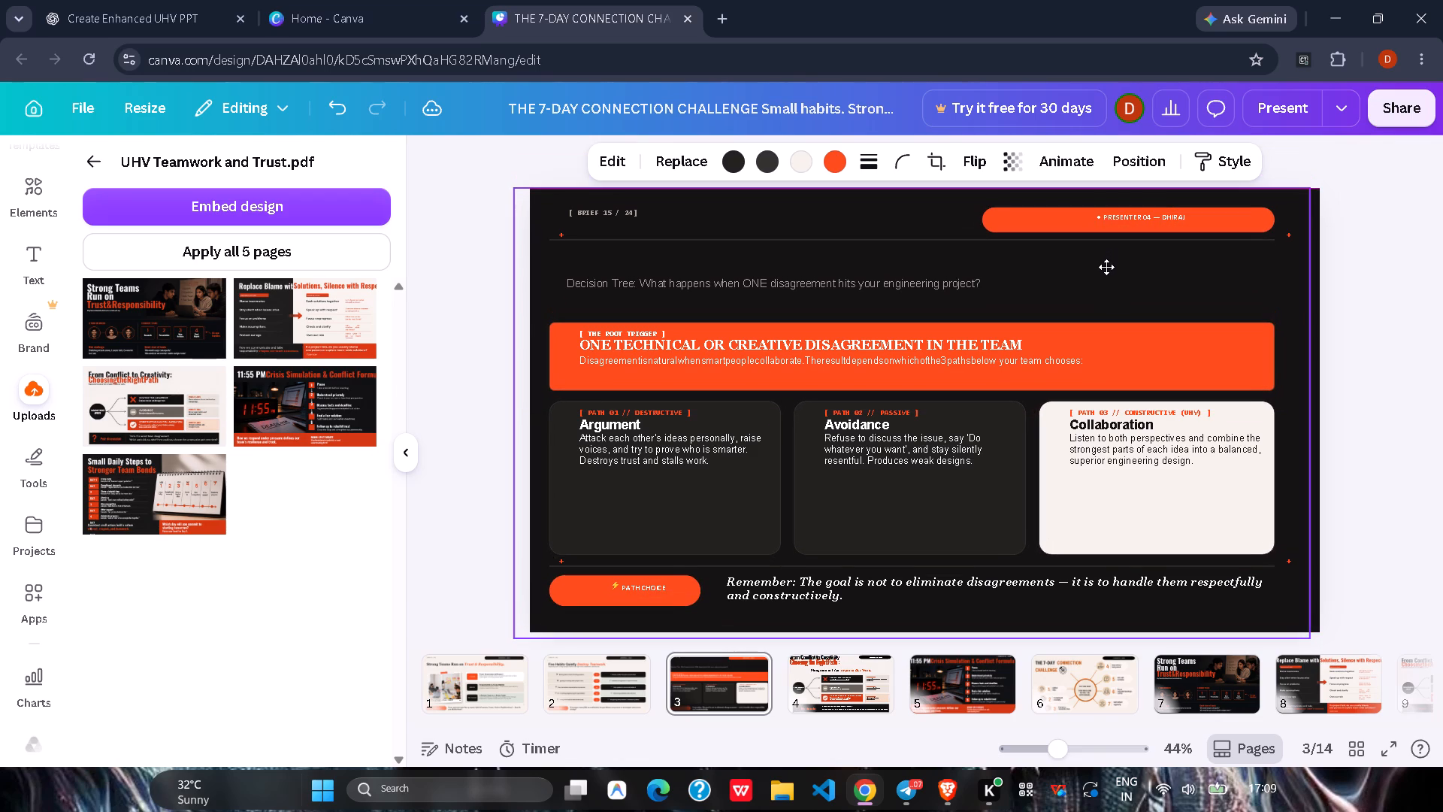
pyautogui.moveTo(1106, 267); pyautogui.dragTo(1111, 263)
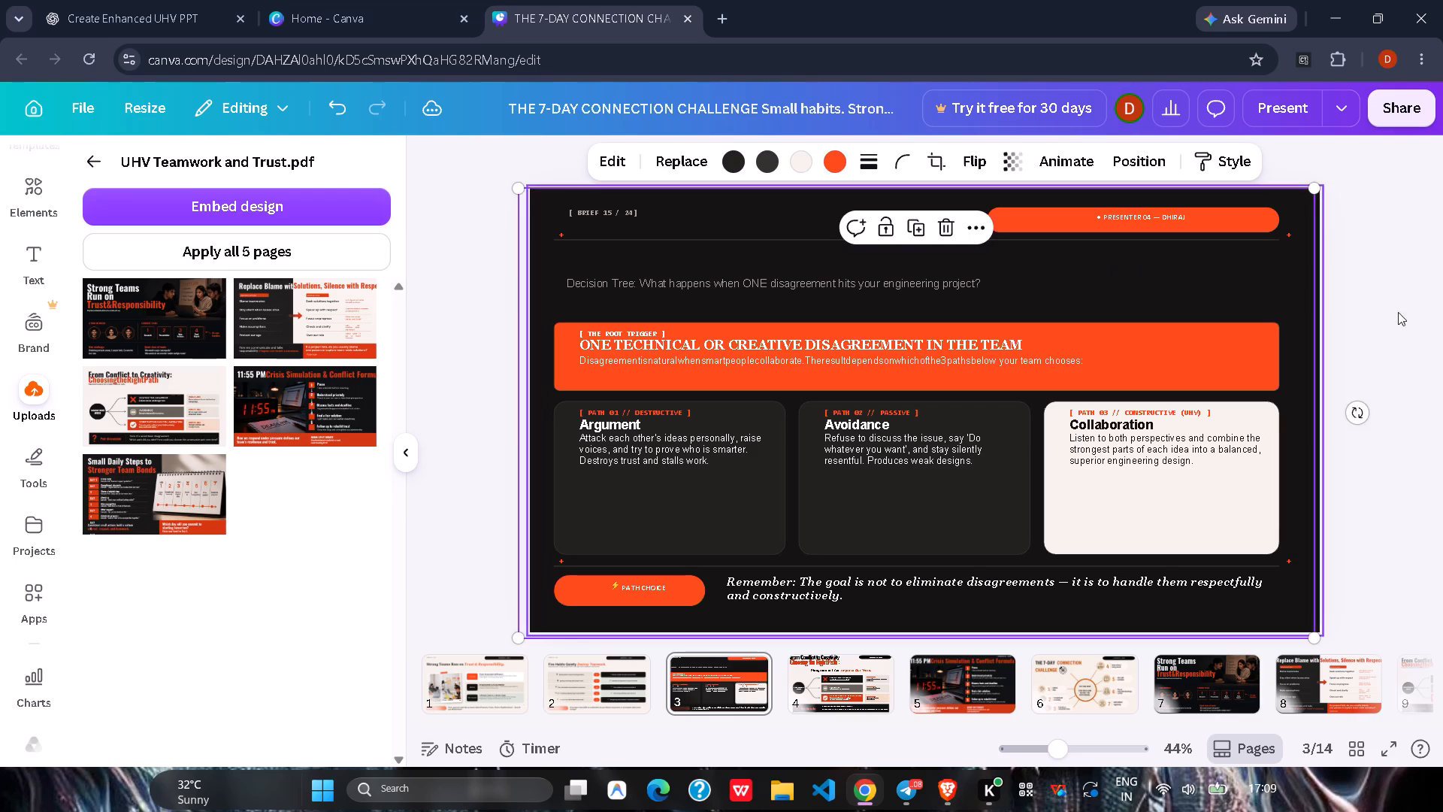
pyautogui.click(1417, 317)
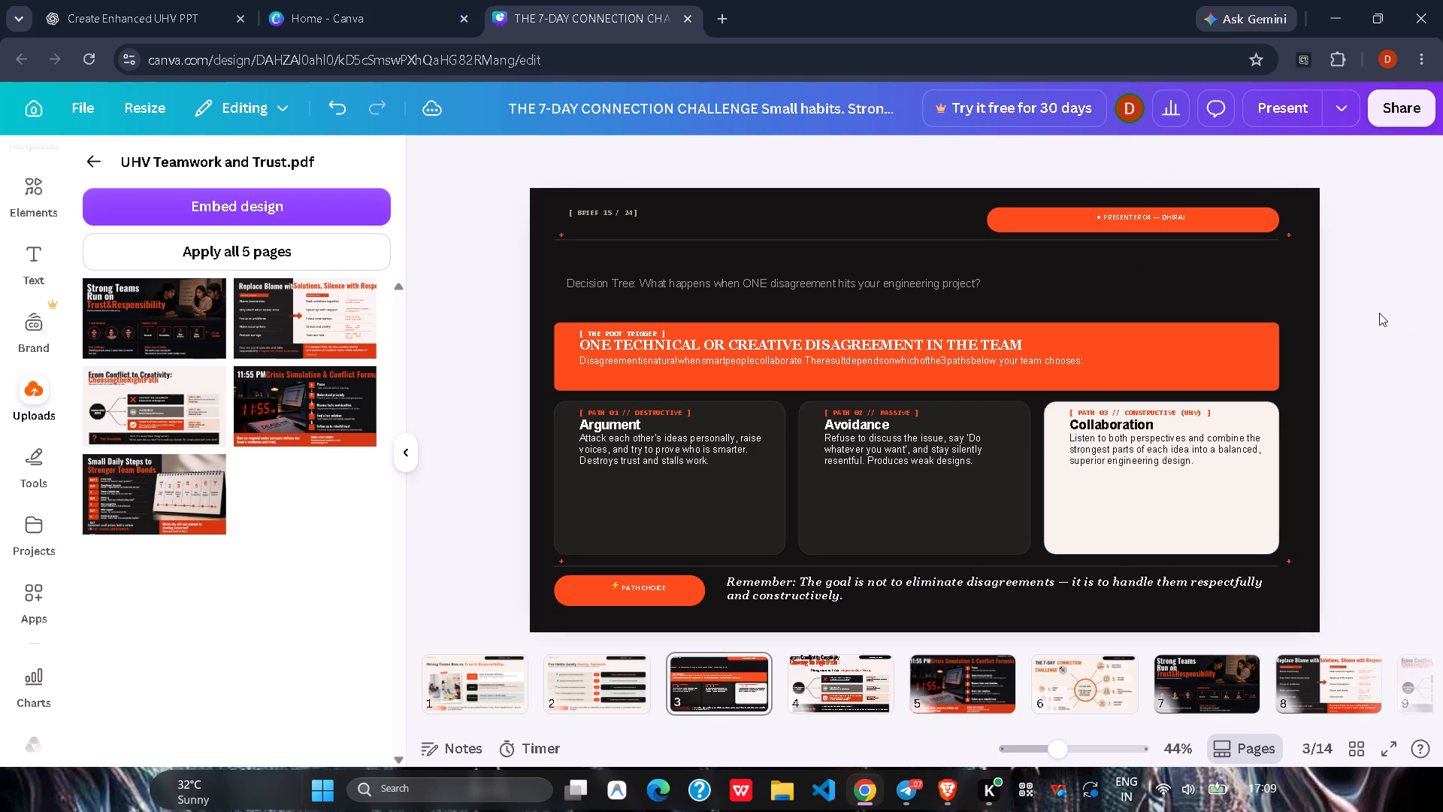
# Review slides 4 to 7 forwards and back, examining the conflict, crisis simulation, 7-Day Connection Challenge and Strong Teams layouts.
pyautogui.click(843, 690)
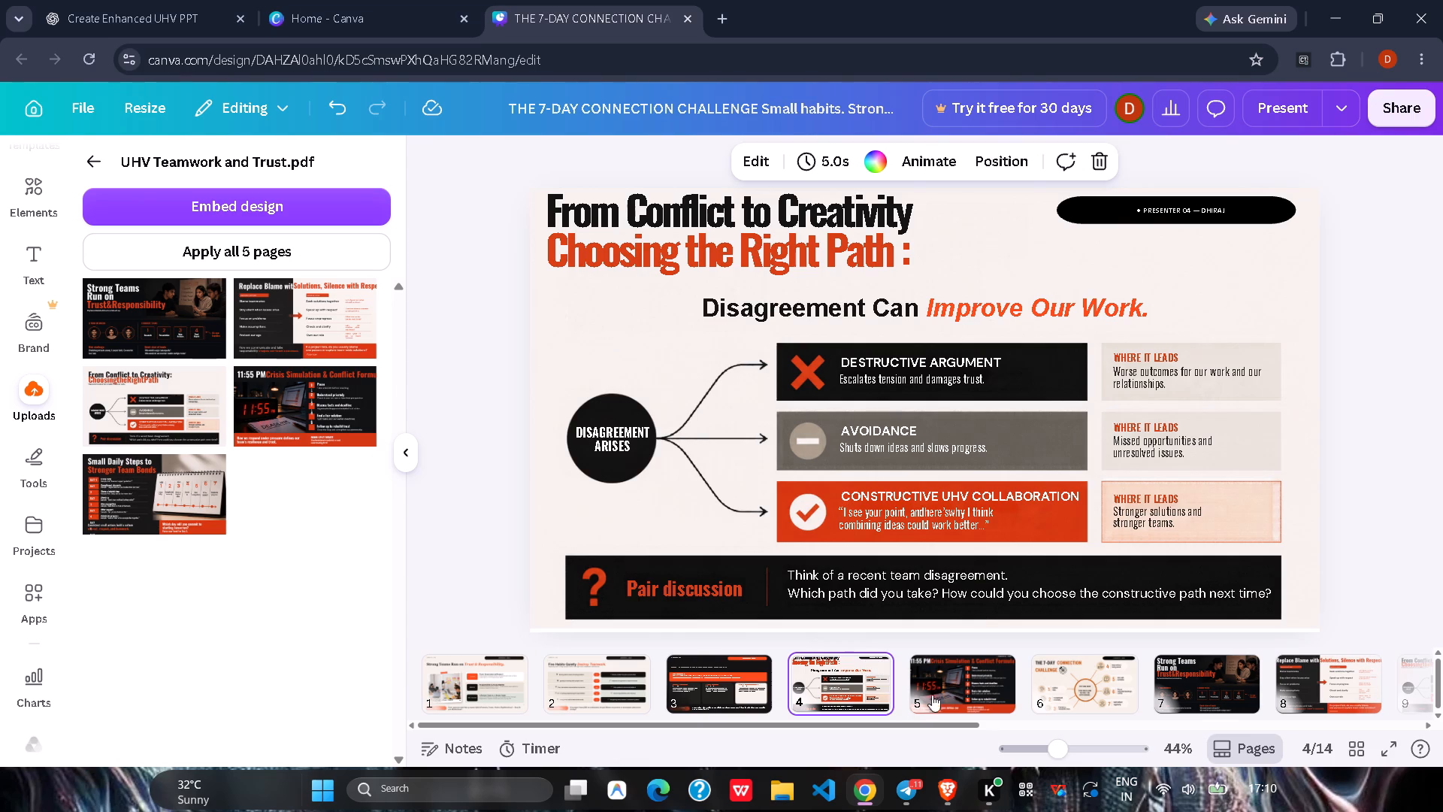
pyautogui.click(951, 691)
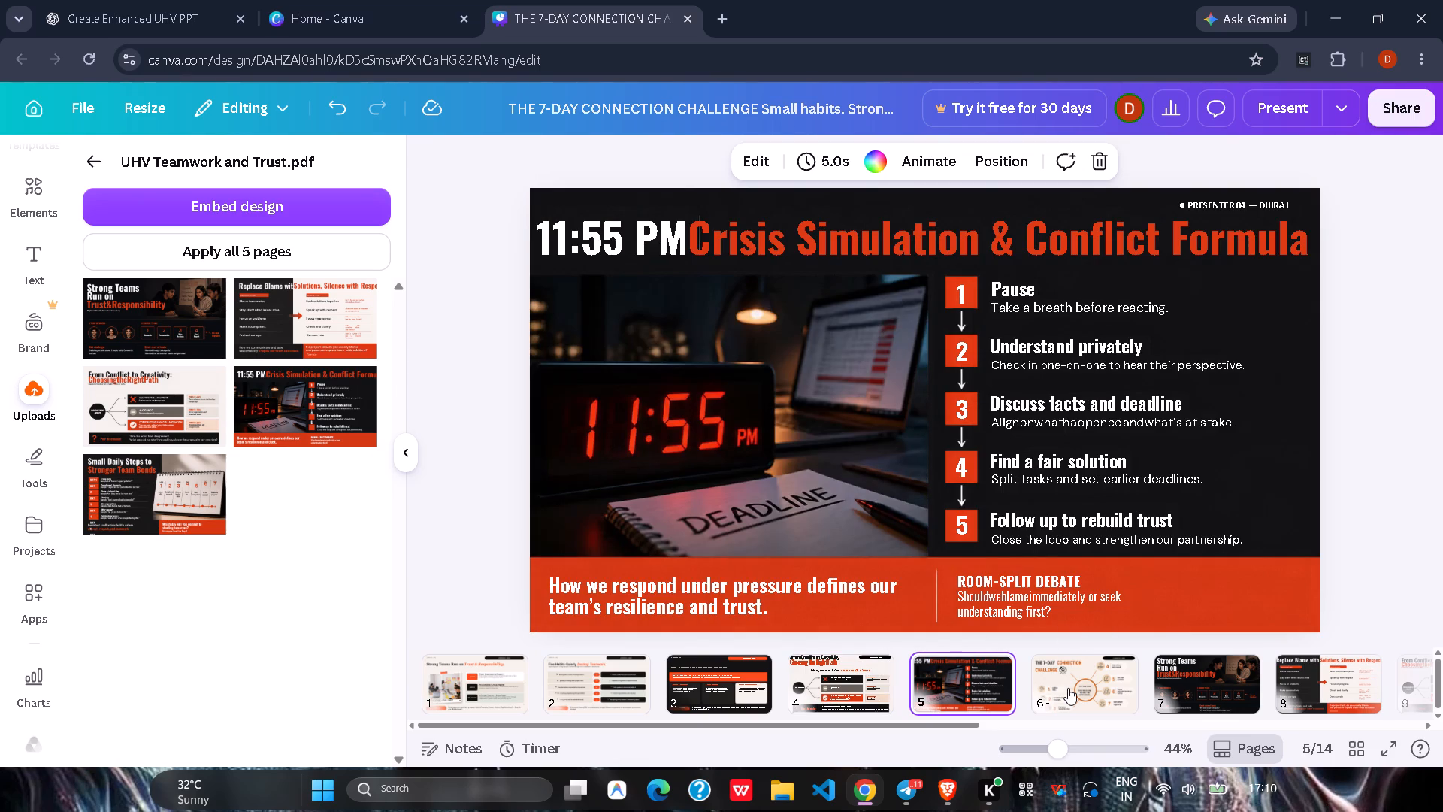
pyautogui.click(1092, 678)
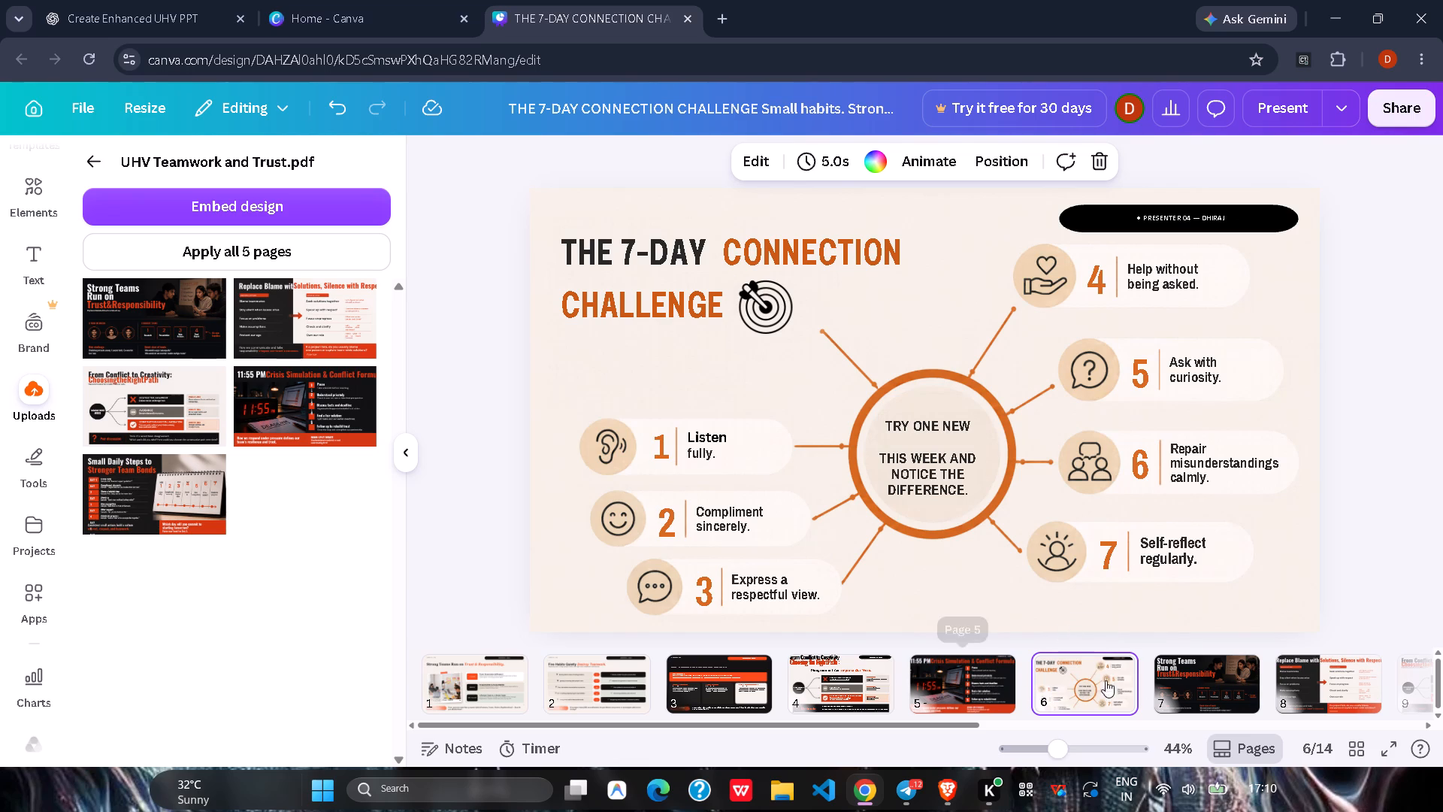
pyautogui.click(1189, 683)
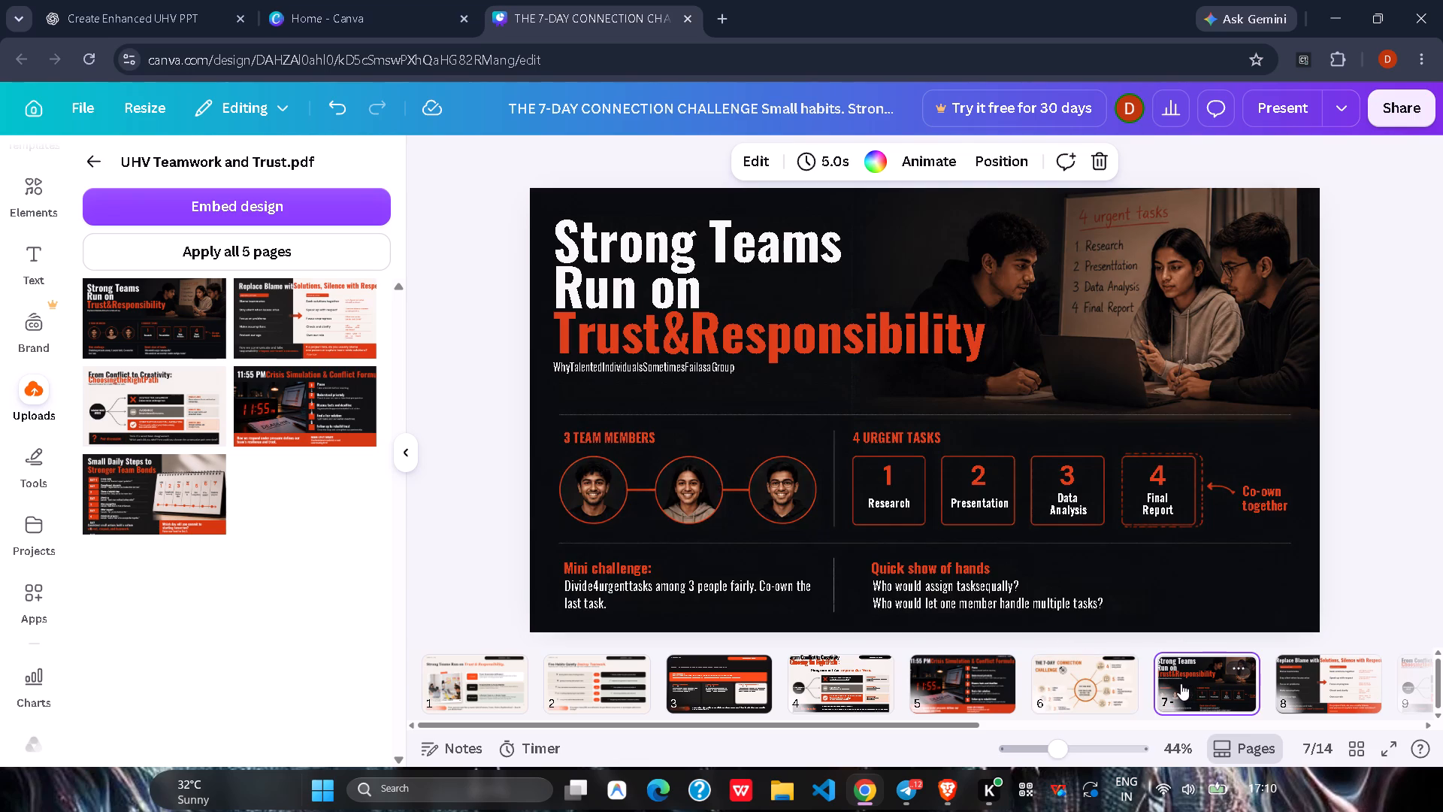
pyautogui.click(1083, 677)
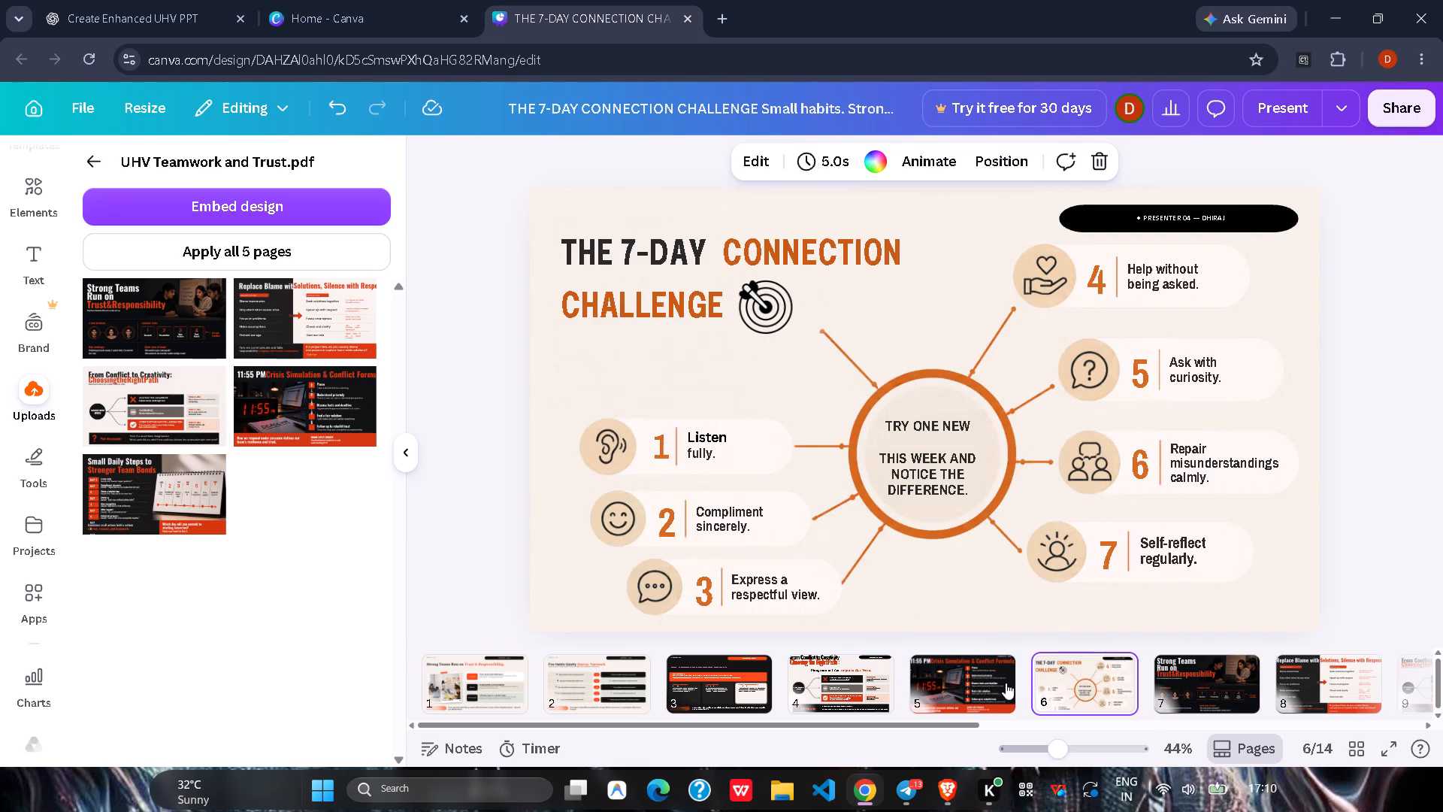
pyautogui.click(960, 677)
pyautogui.click(856, 674)
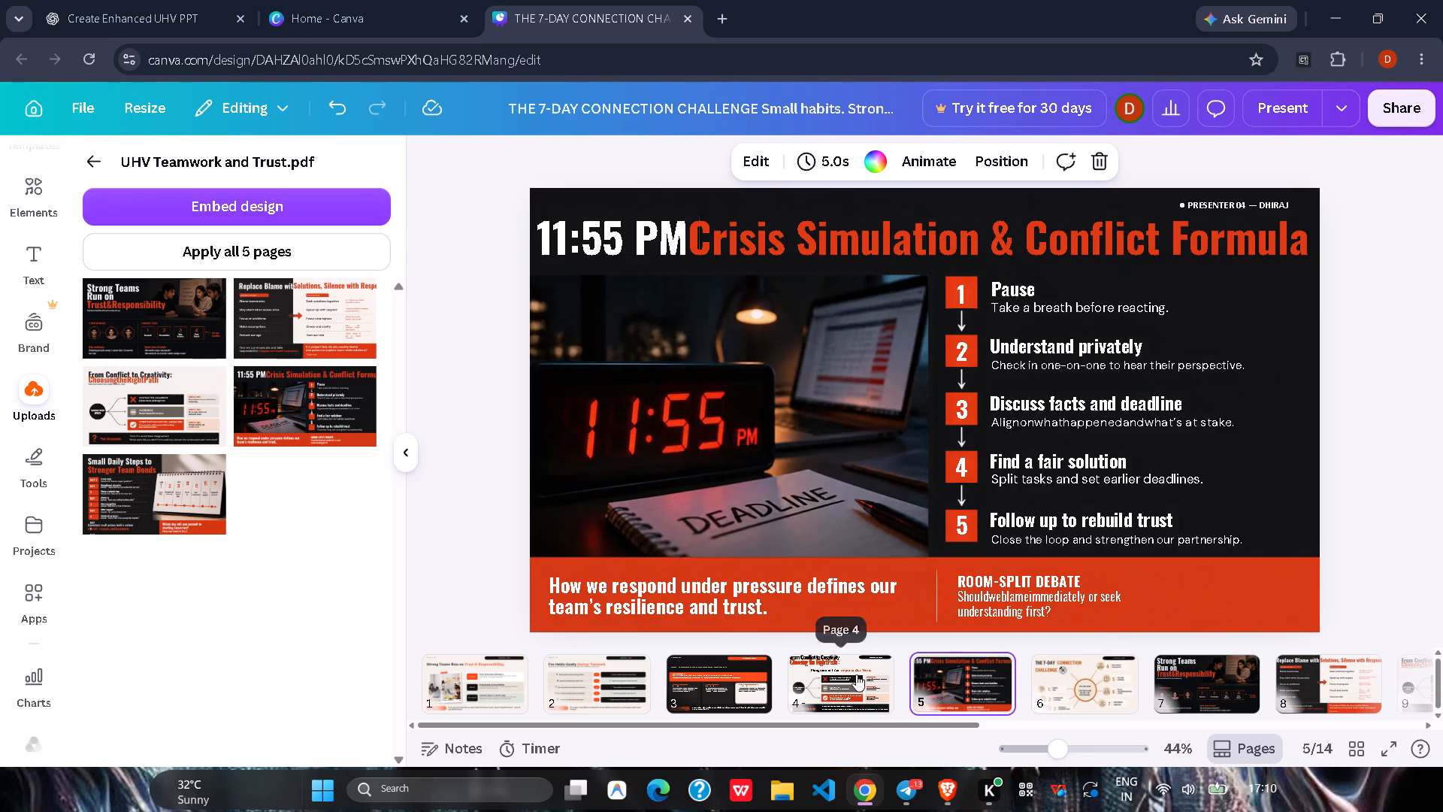
# Compare slide 2, "Five Habits Quietly Destroy Teamwork.", with slide 8, "Replace Blame with Solutions, Silence with Respect".
pyautogui.click(612, 656)
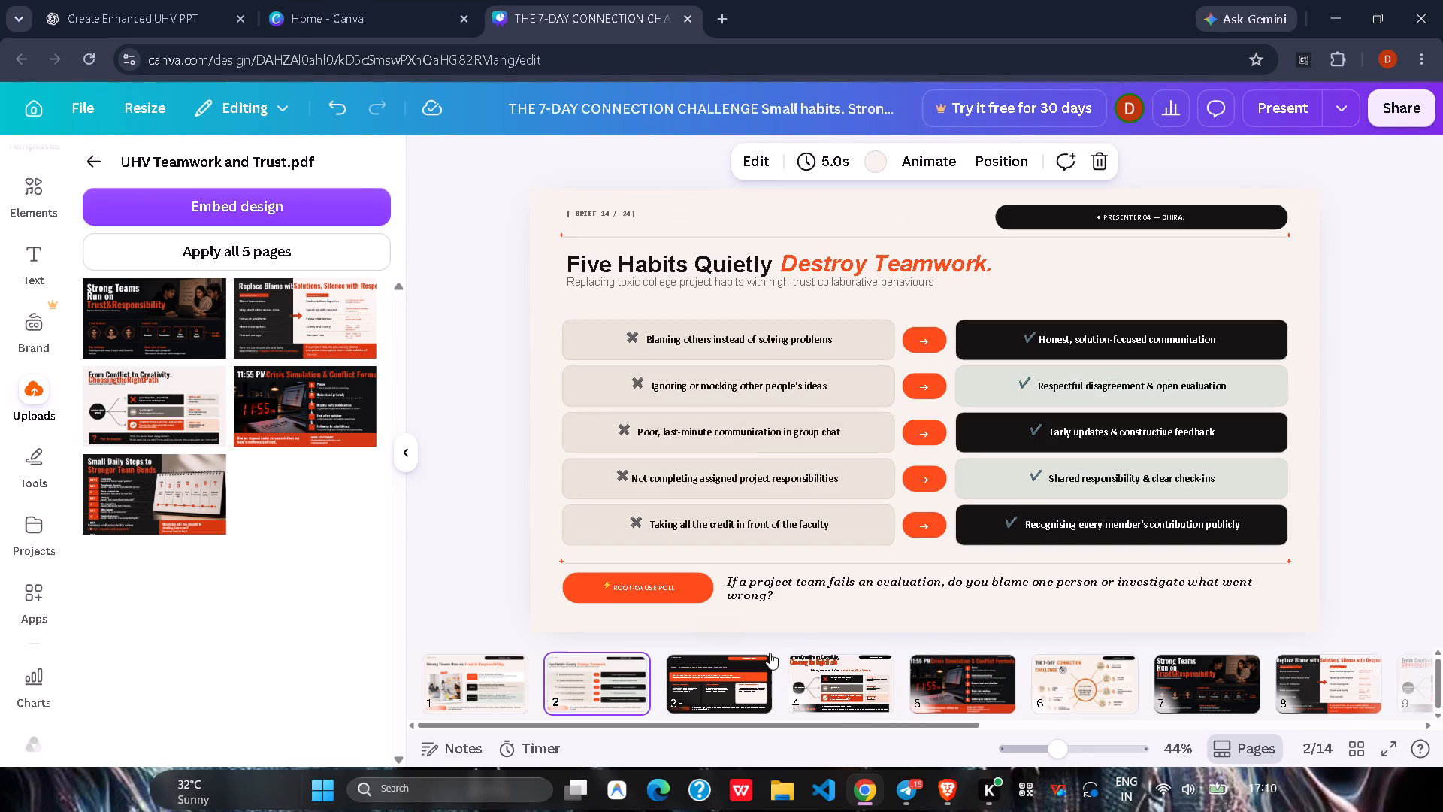
pyautogui.scroll(-3, 687, 679)
pyautogui.scroll(5, 687, 679)
pyautogui.scroll(-1, 687, 679)
pyautogui.scroll(5, 687, 679)
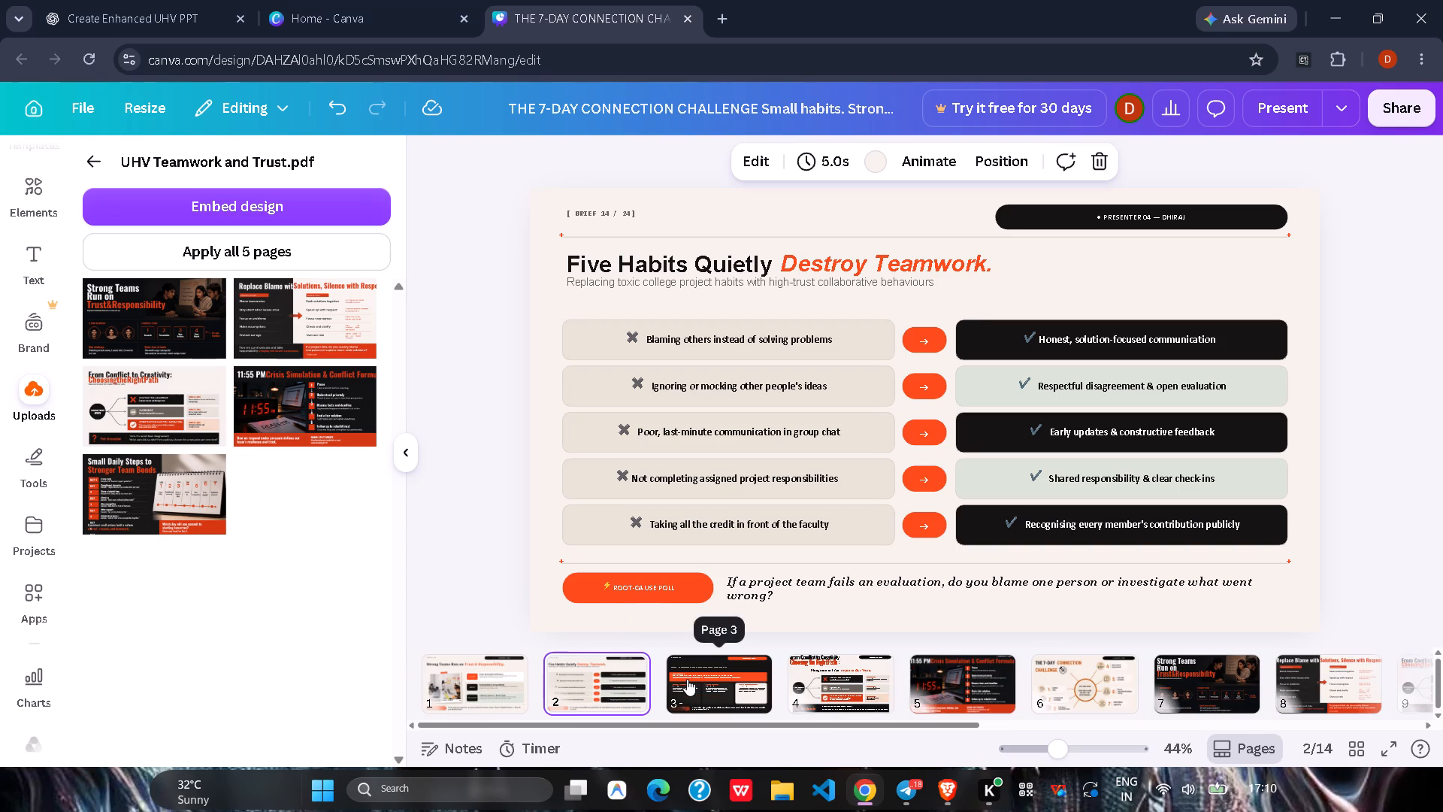
pyautogui.scroll(3, 687, 679)
pyautogui.scroll(6, 545, 681)
pyautogui.scroll(-3, 852, 692)
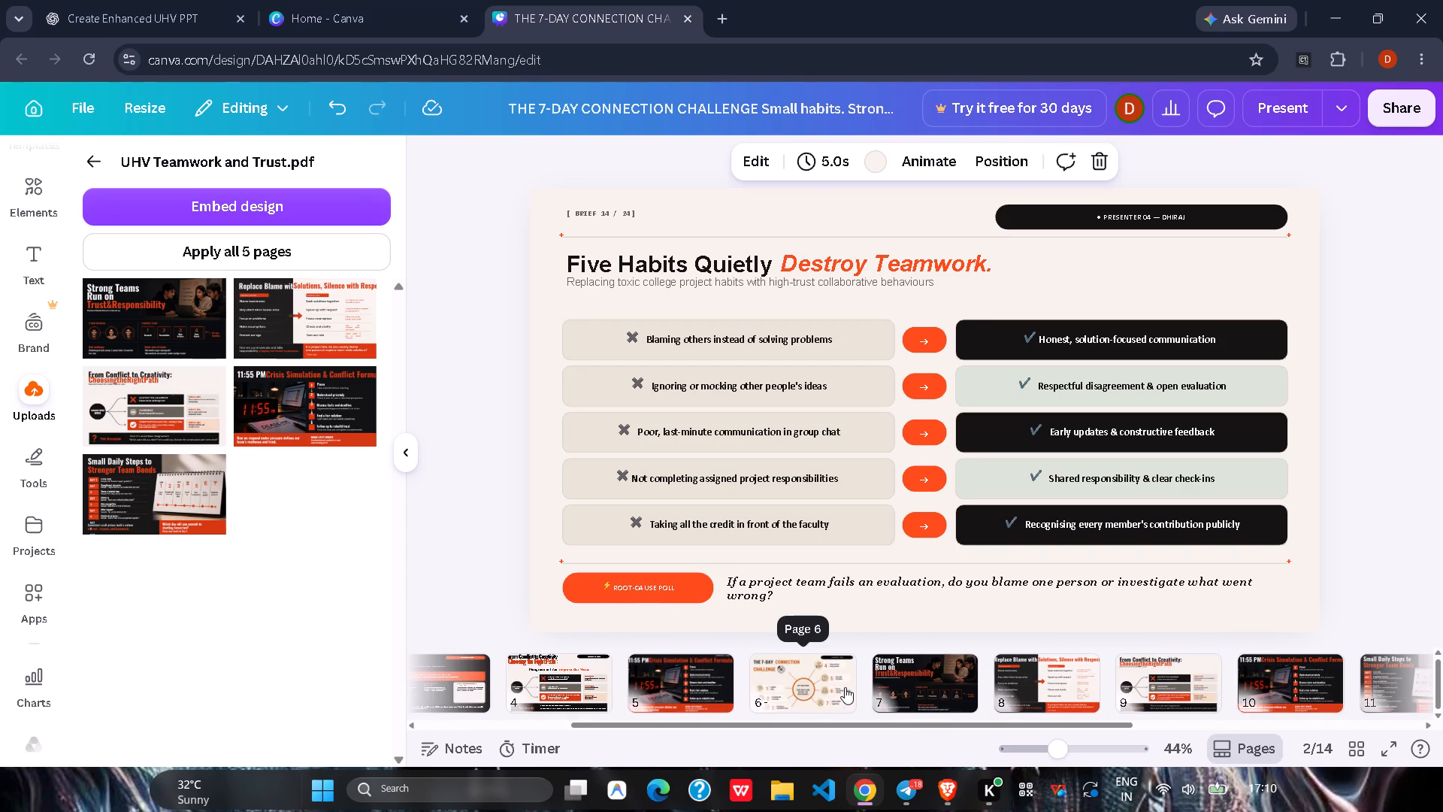
pyautogui.click(1010, 674)
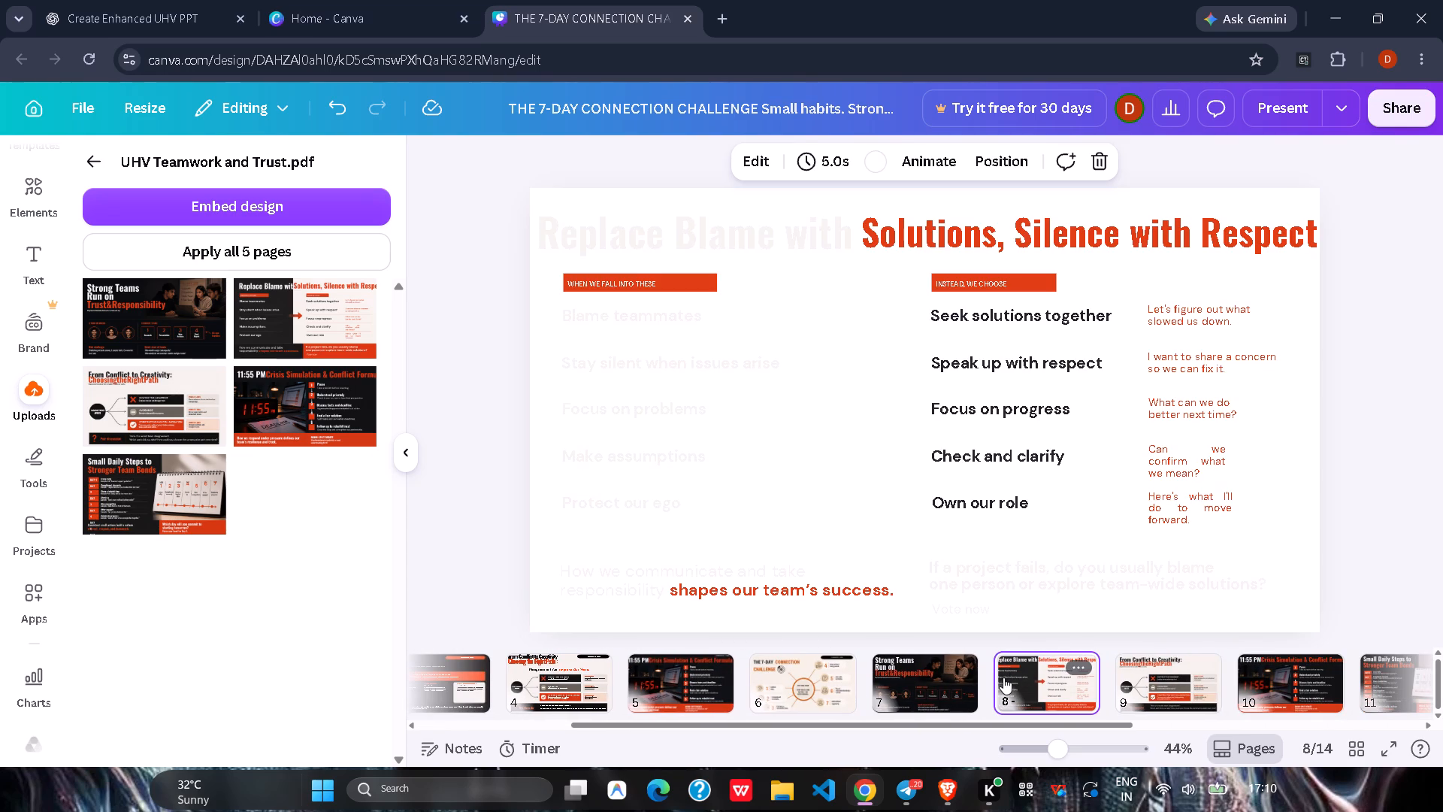
pyautogui.scroll(-6, 1001, 680)
pyautogui.scroll(-3, 924, 704)
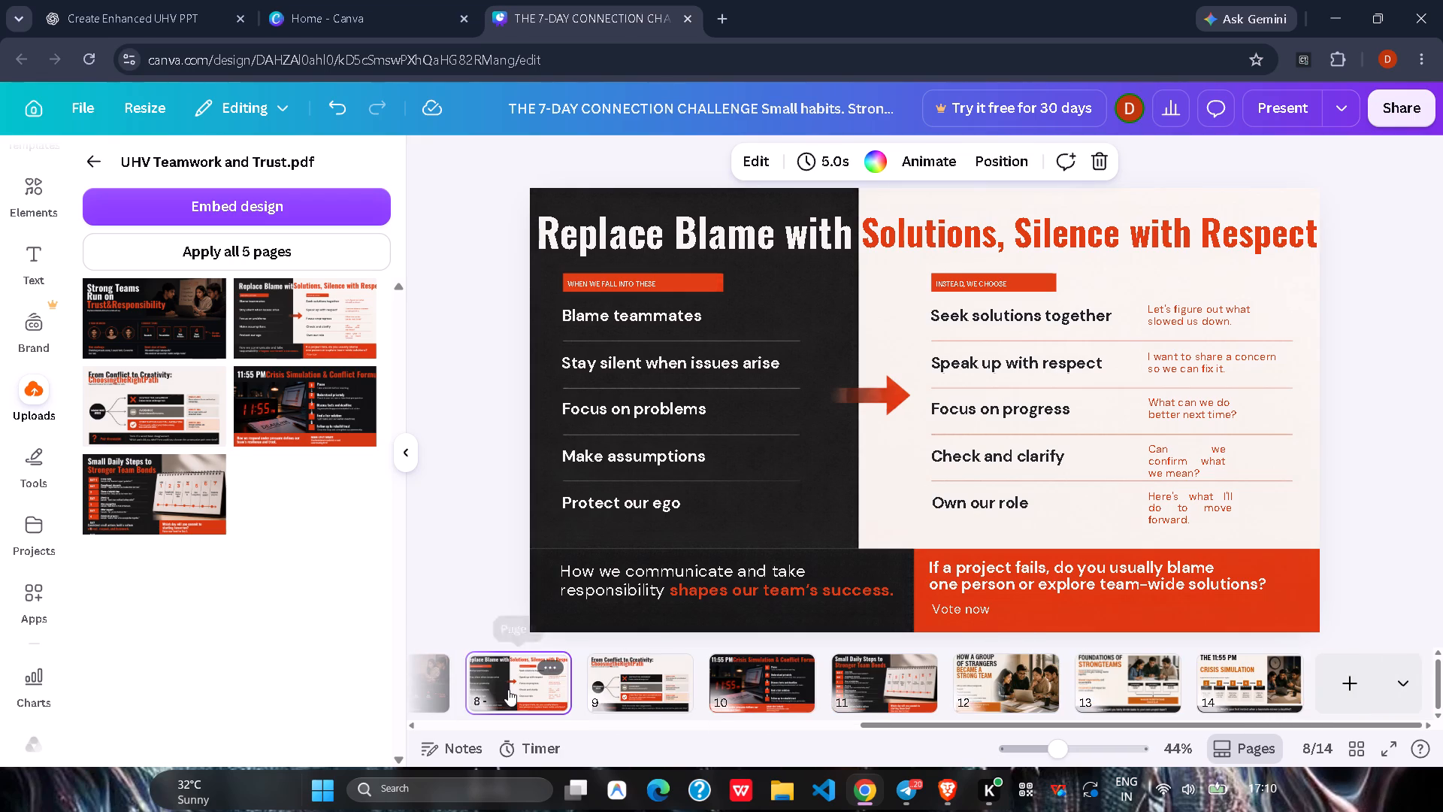
pyautogui.click(507, 680)
pyautogui.scroll(-4, 512, 680)
pyautogui.scroll(7, 512, 680)
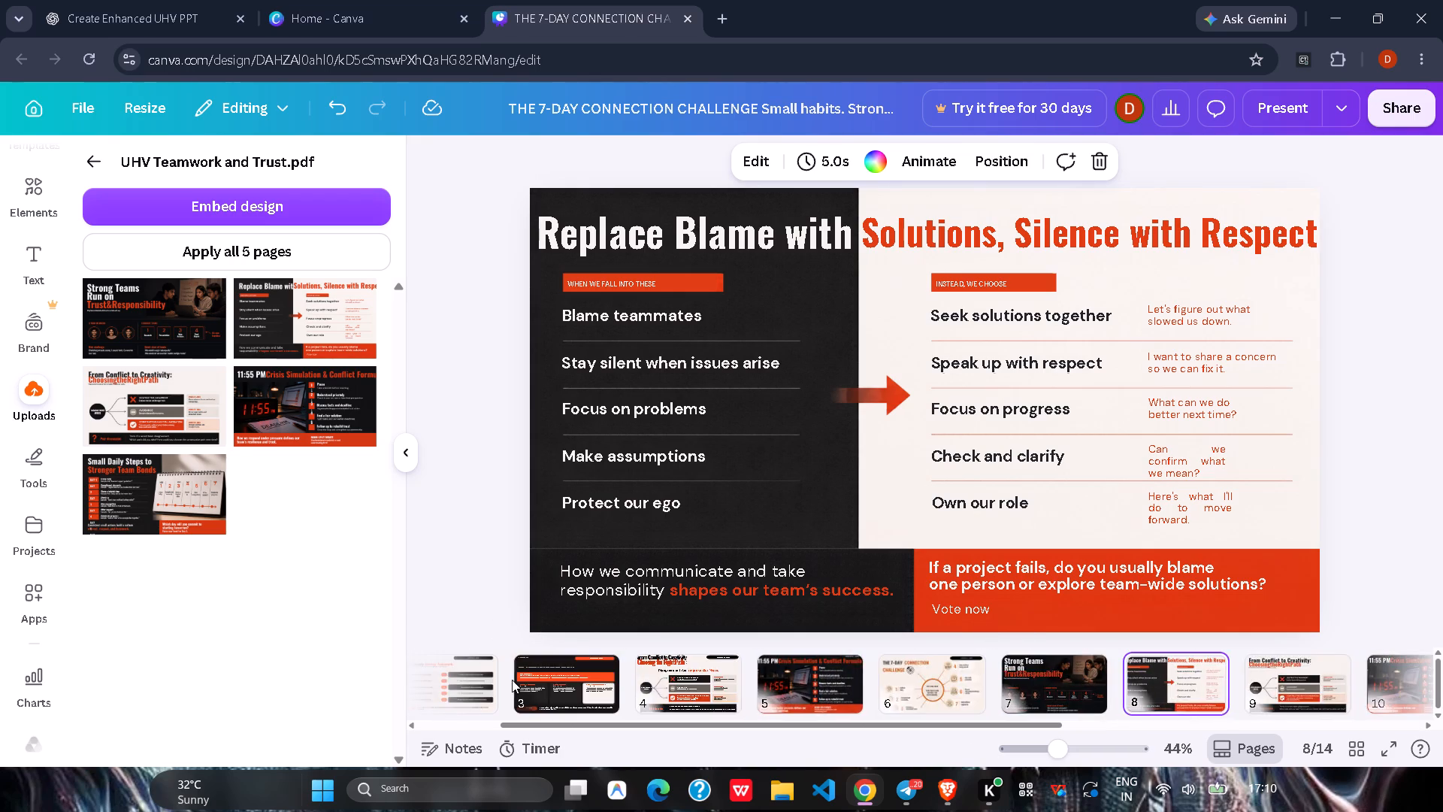
pyautogui.scroll(6, 594, 662)
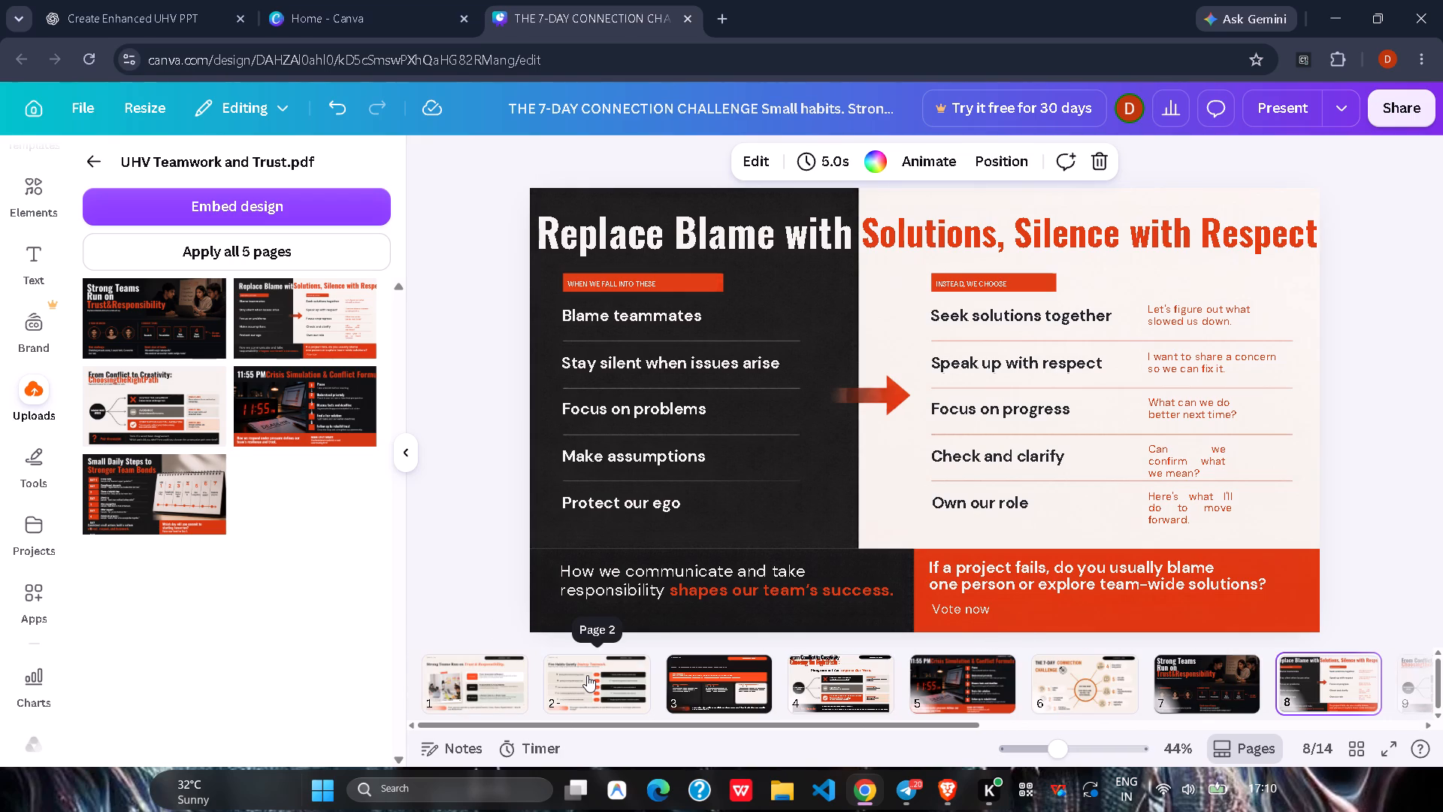
pyautogui.click(587, 675)
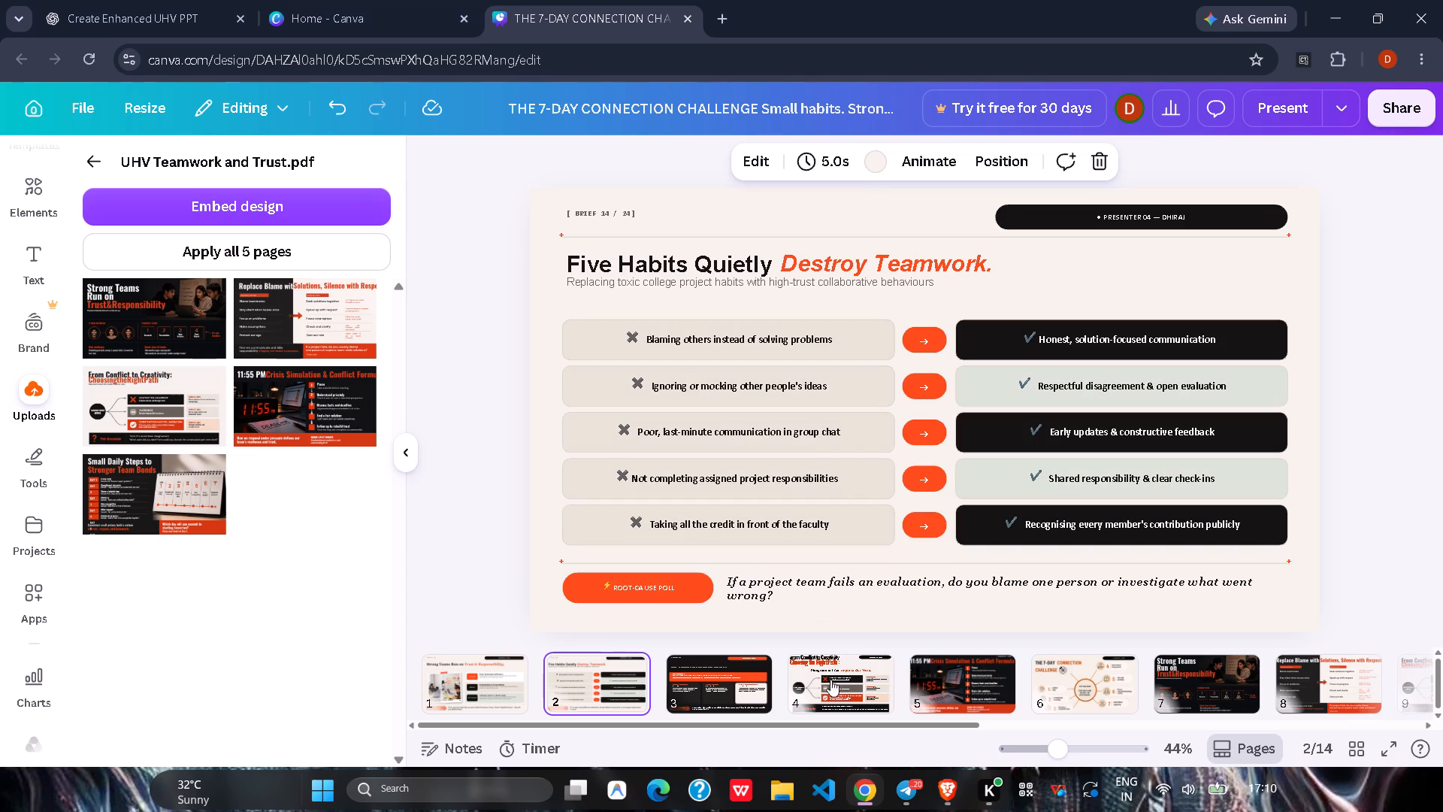
pyautogui.scroll(-3, 923, 662)
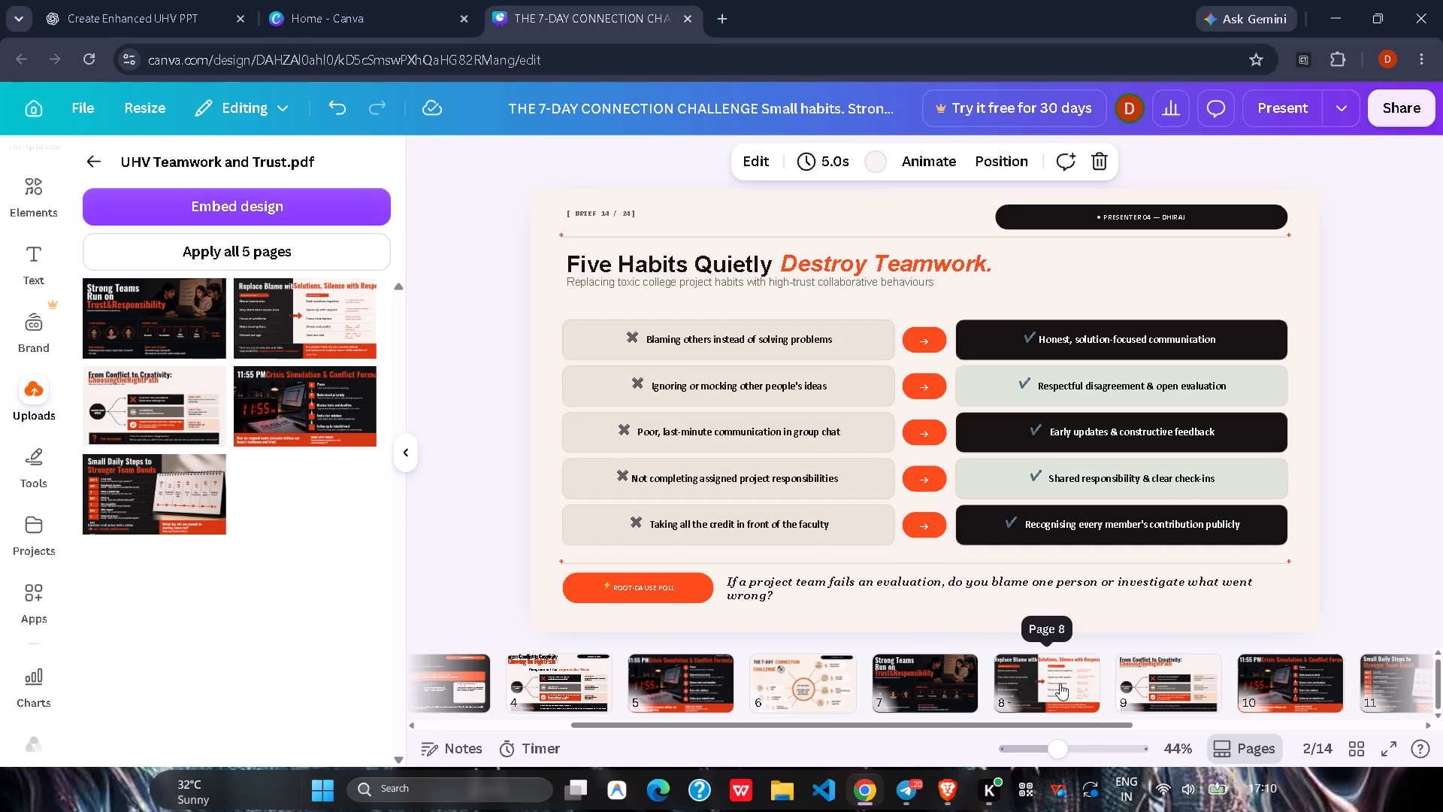
pyautogui.click(1060, 683)
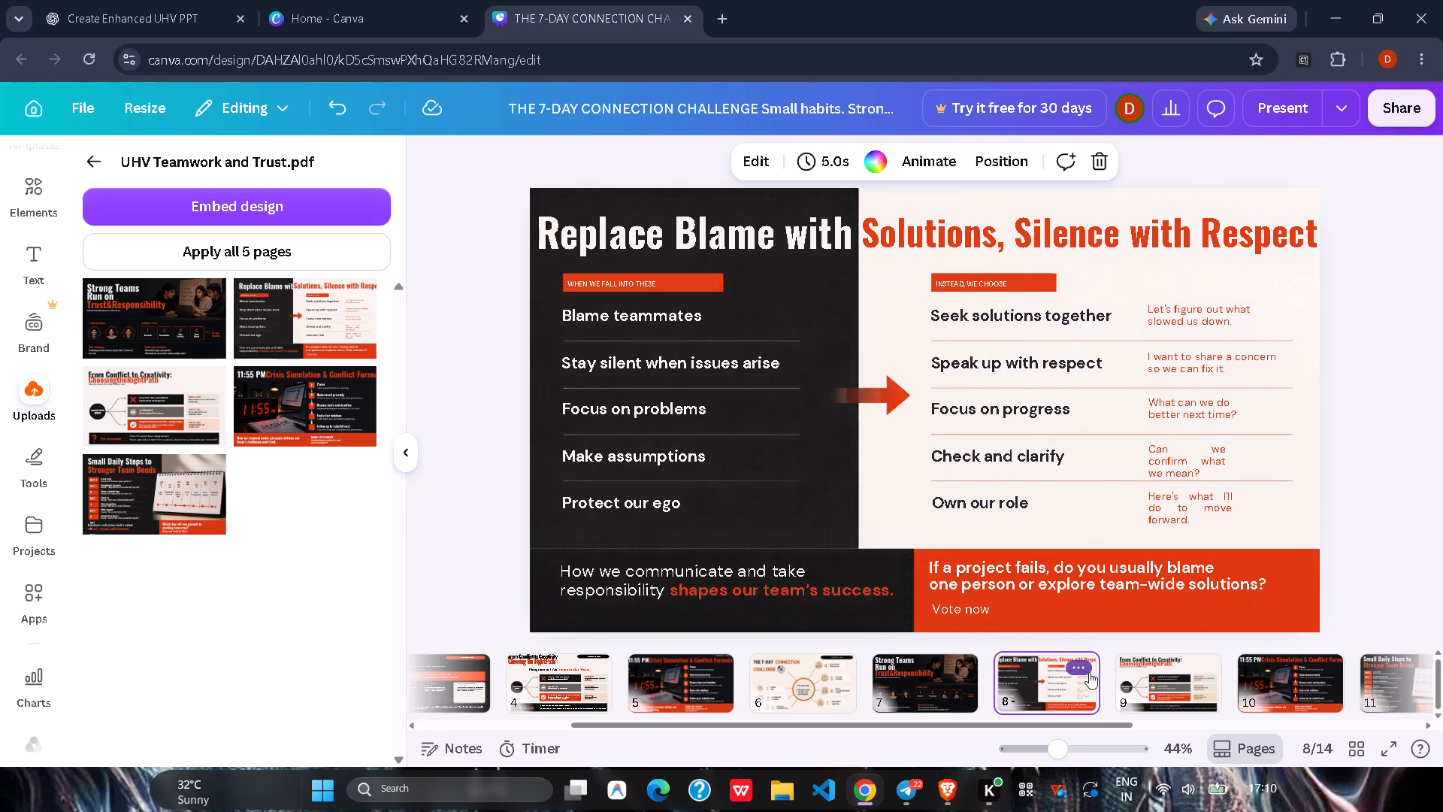
# Scan the remaining slide thumbnails through slide 14 and back to the start of the deck to compare alternative versions.
pyautogui.scroll(-4, 1030, 685)
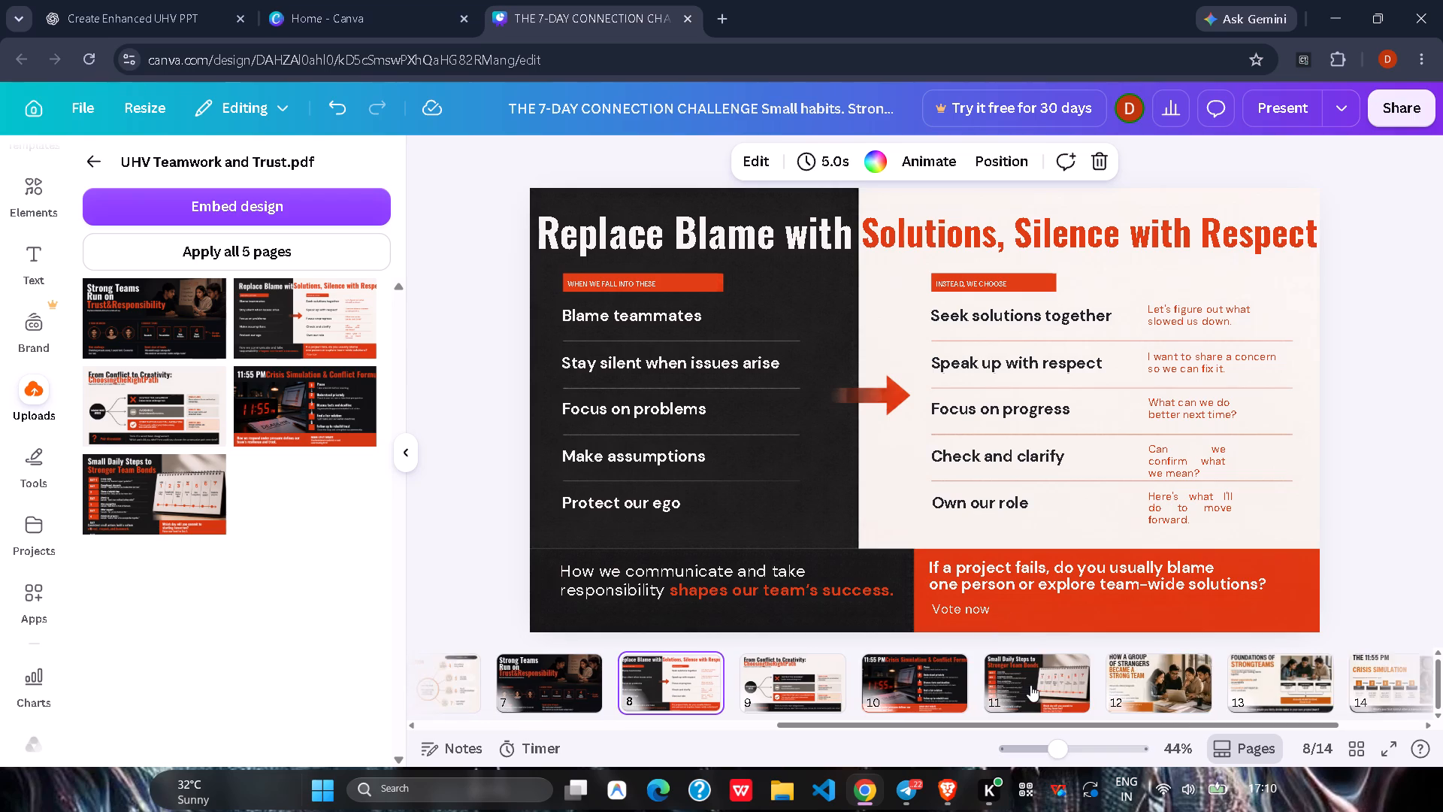
pyautogui.scroll(-5, 1030, 685)
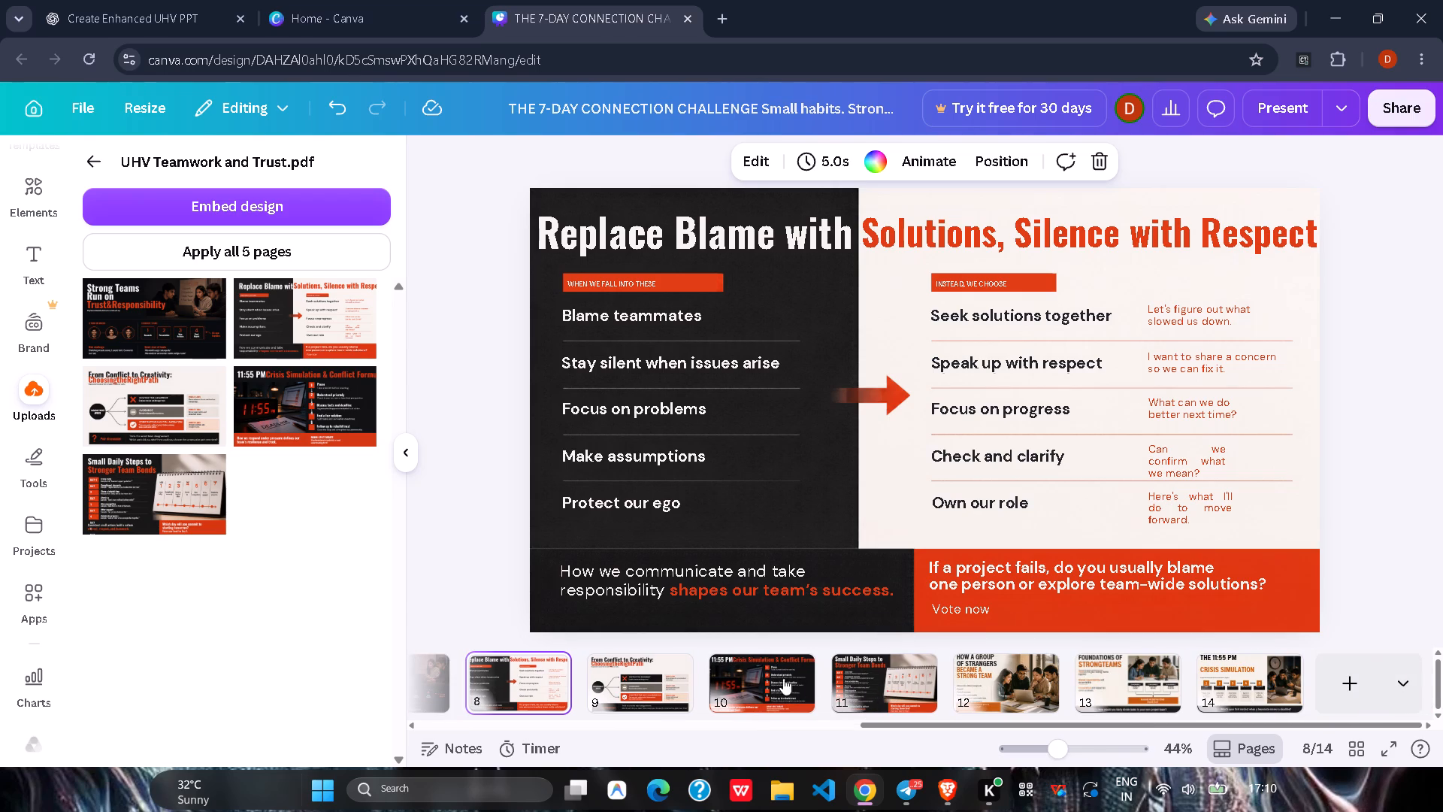
pyautogui.scroll(-4, 1069, 663)
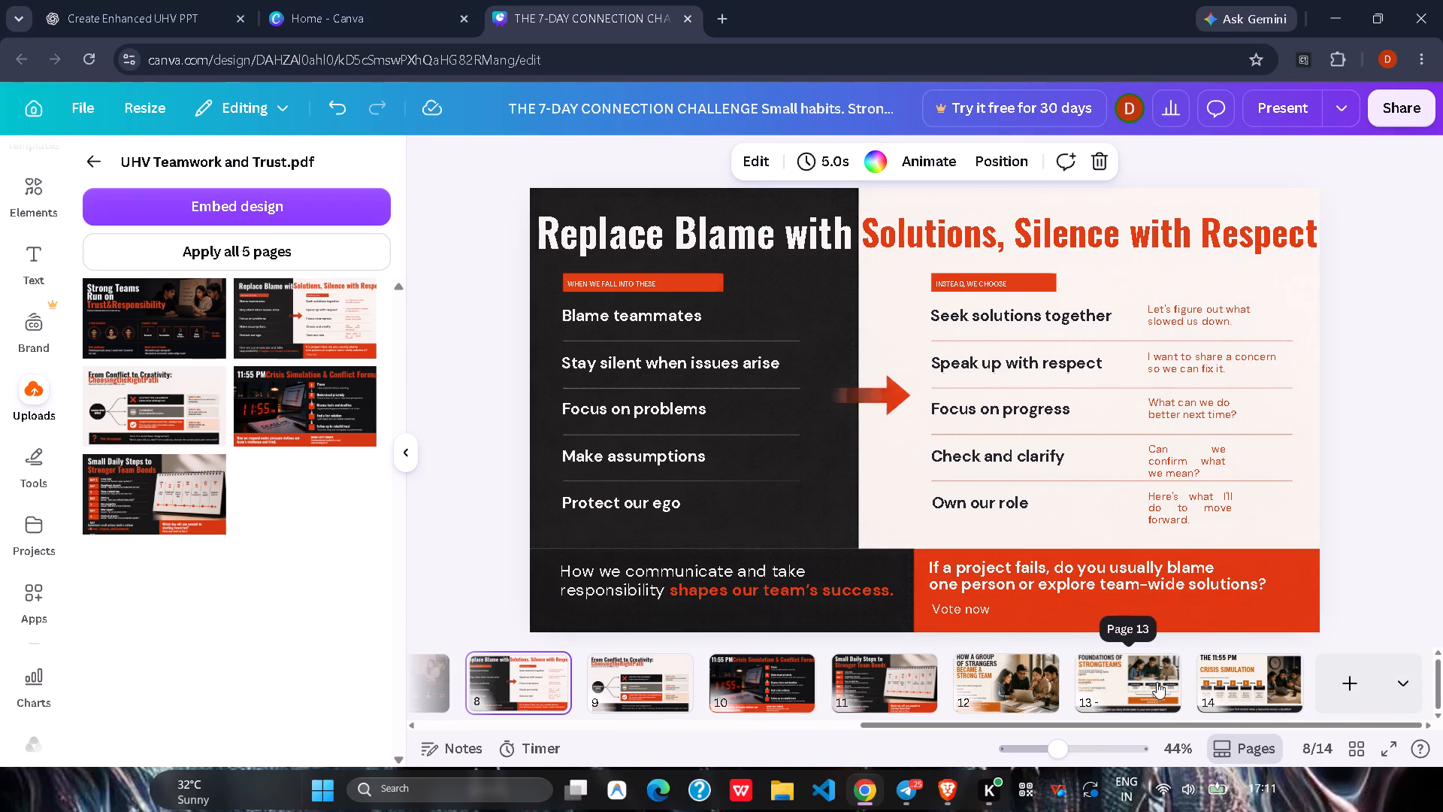
pyautogui.scroll(3, 616, 707)
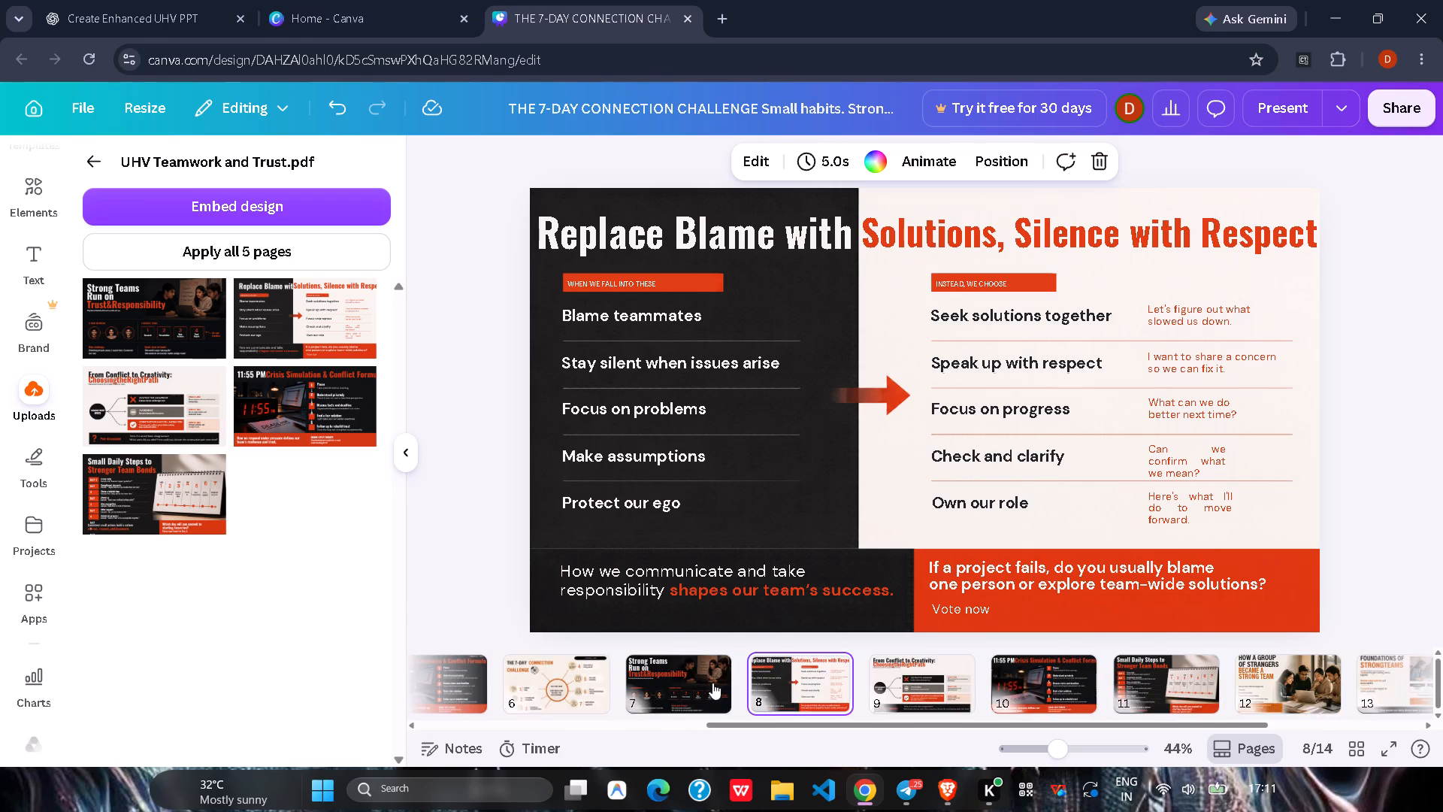
pyautogui.scroll(2, 806, 683)
pyautogui.scroll(13, 906, 686)
pyautogui.scroll(-1, 906, 686)
pyautogui.scroll(3, 906, 686)
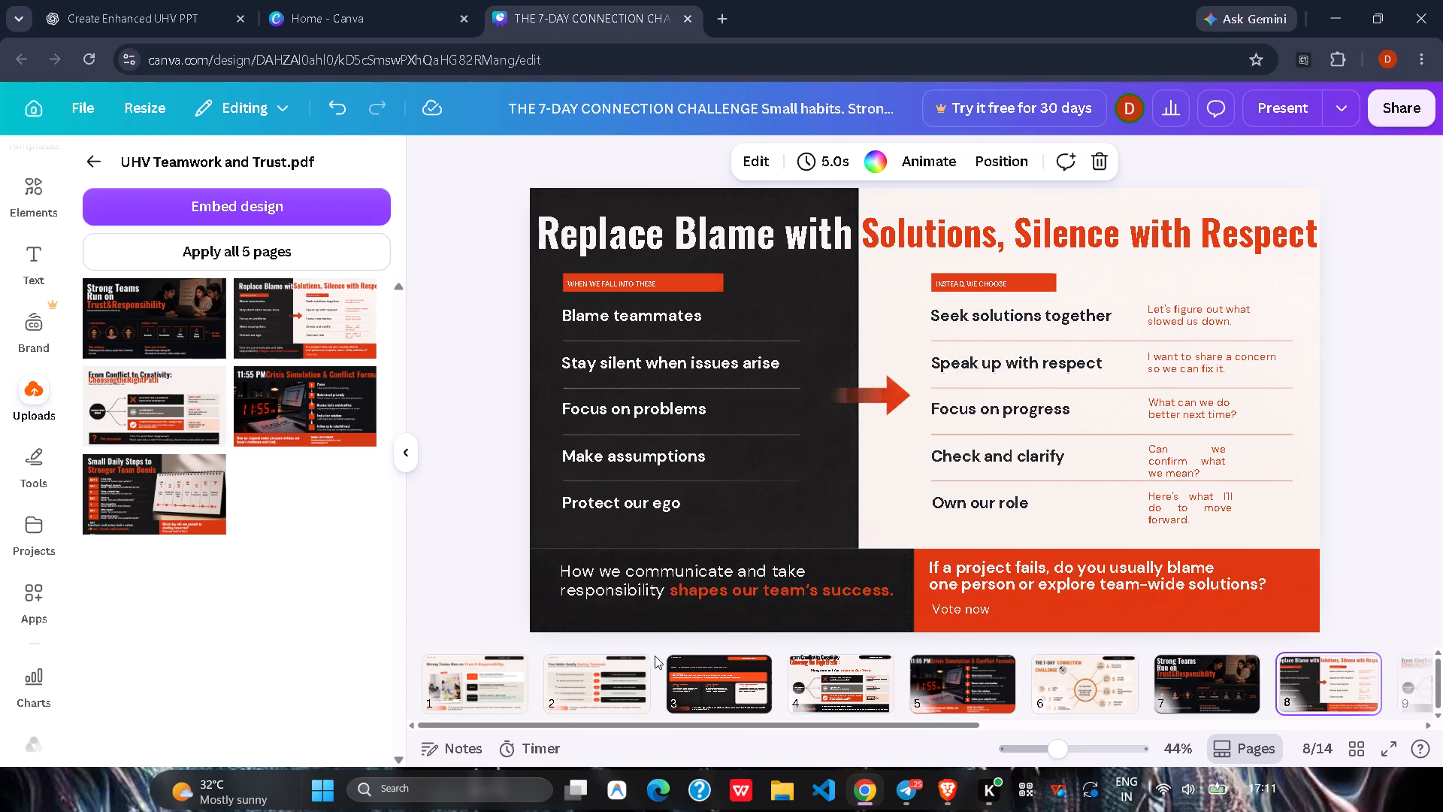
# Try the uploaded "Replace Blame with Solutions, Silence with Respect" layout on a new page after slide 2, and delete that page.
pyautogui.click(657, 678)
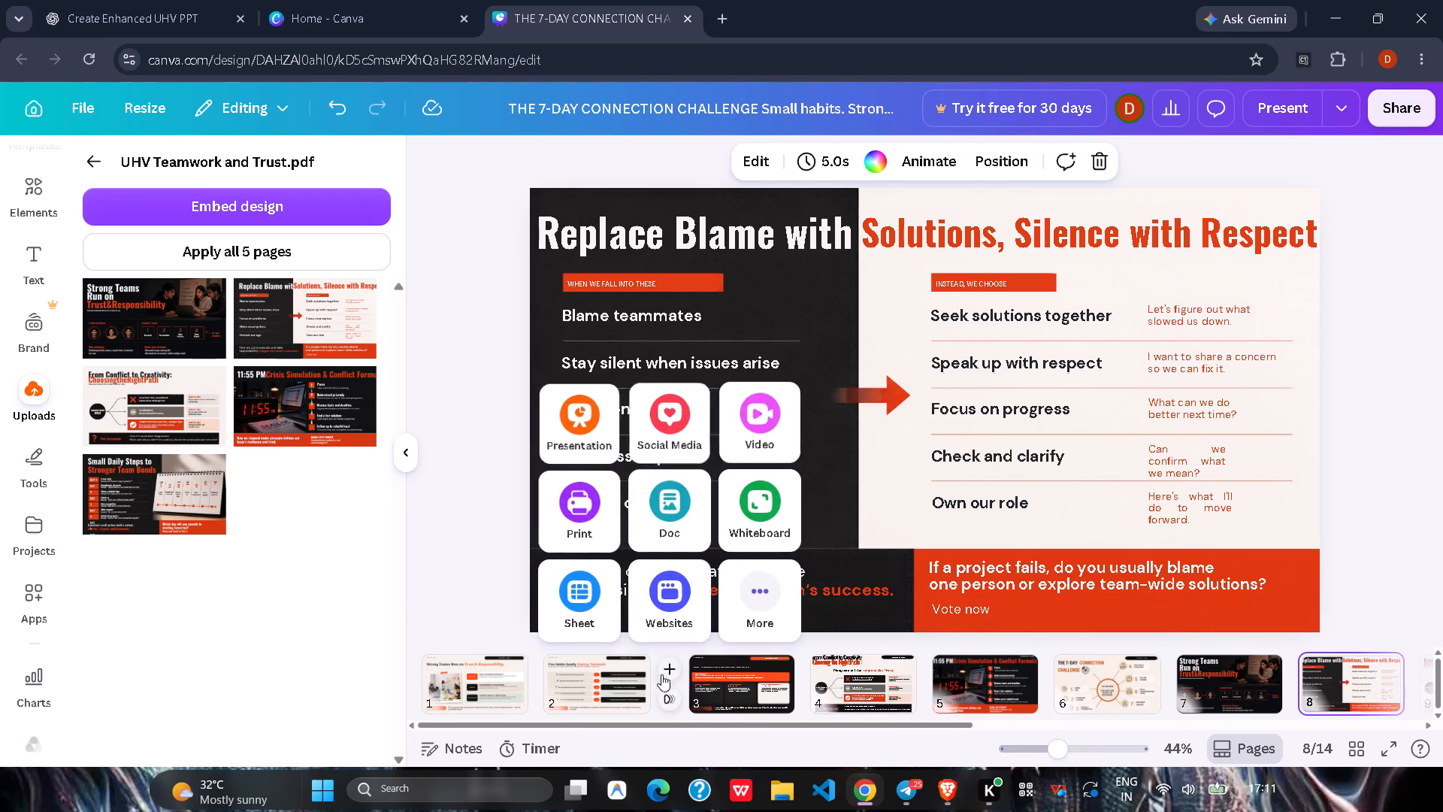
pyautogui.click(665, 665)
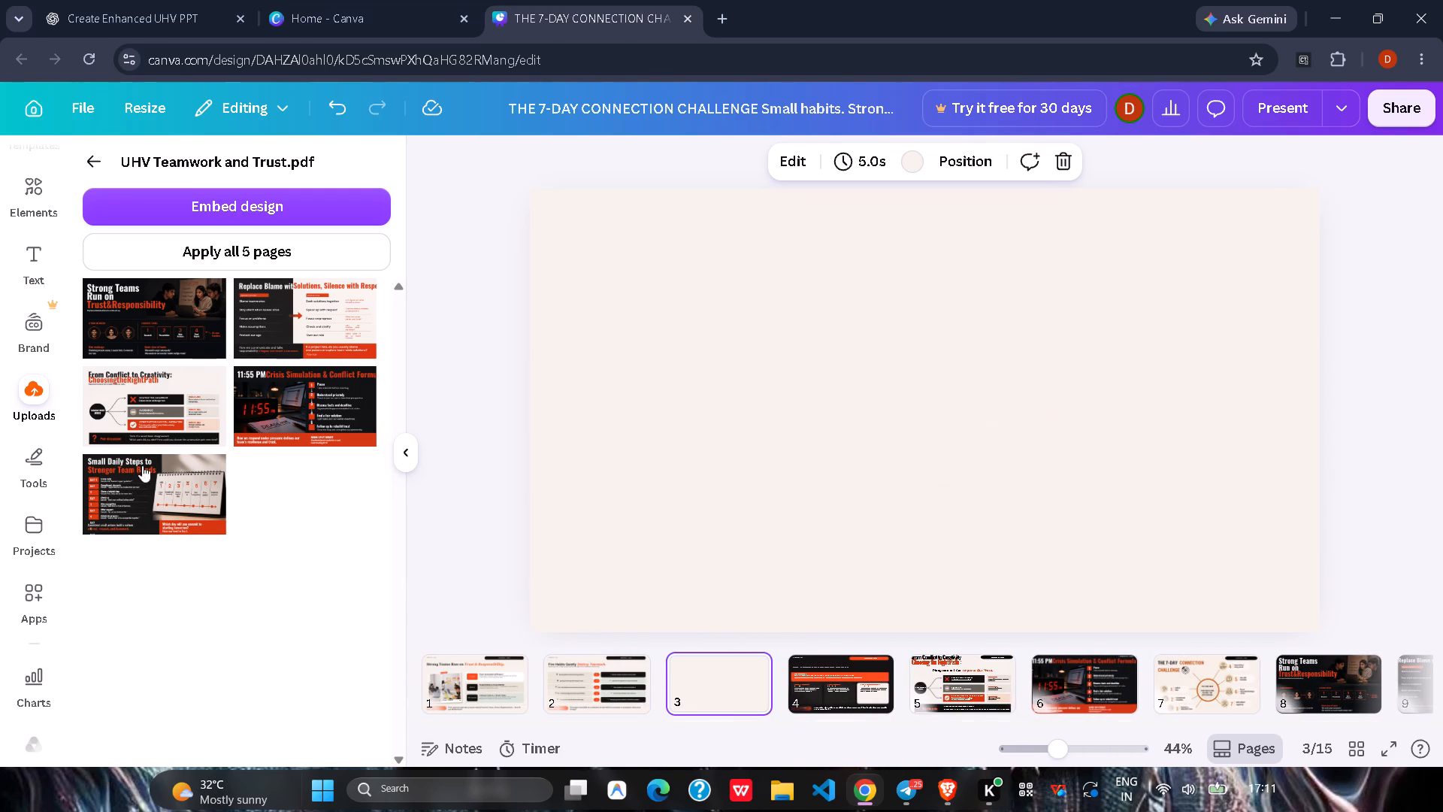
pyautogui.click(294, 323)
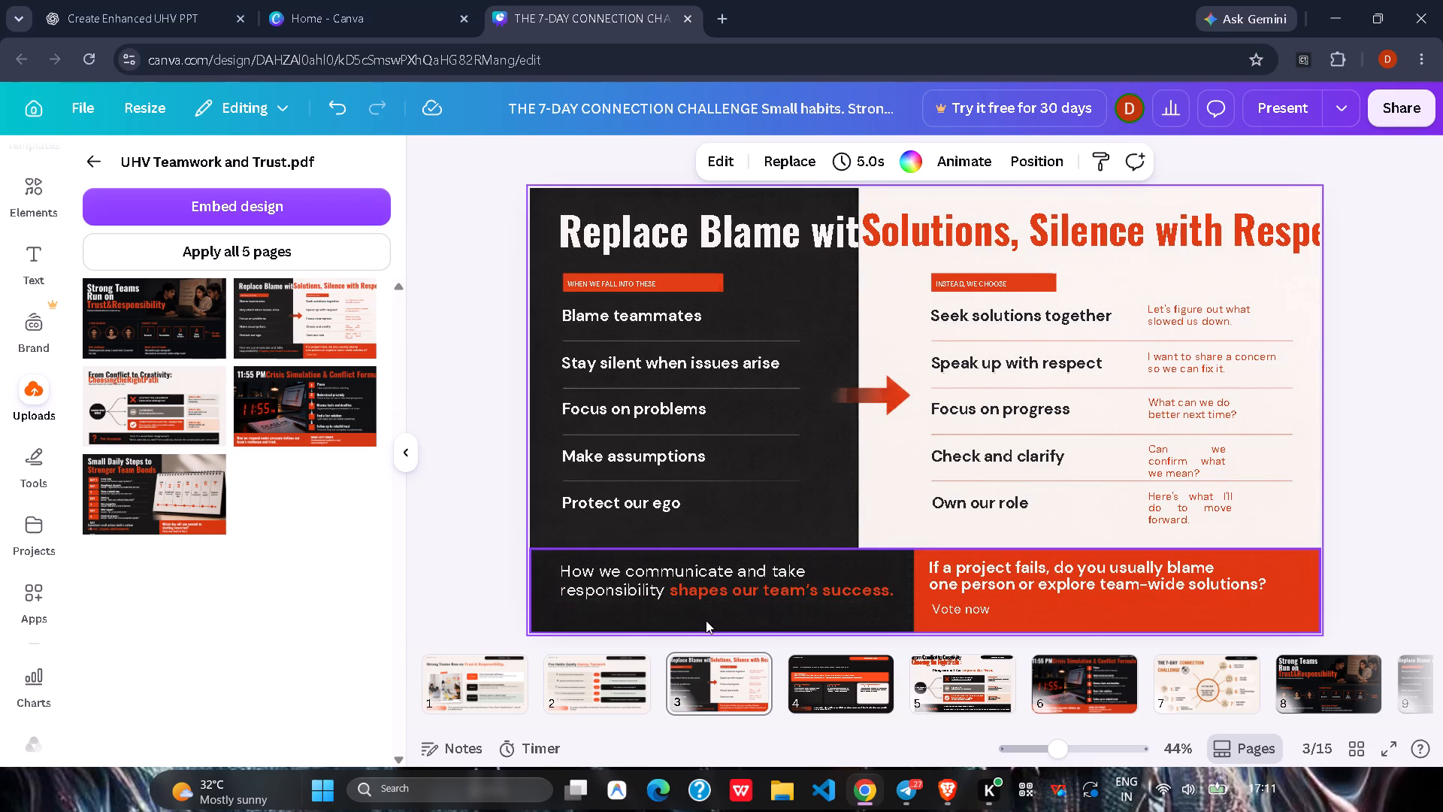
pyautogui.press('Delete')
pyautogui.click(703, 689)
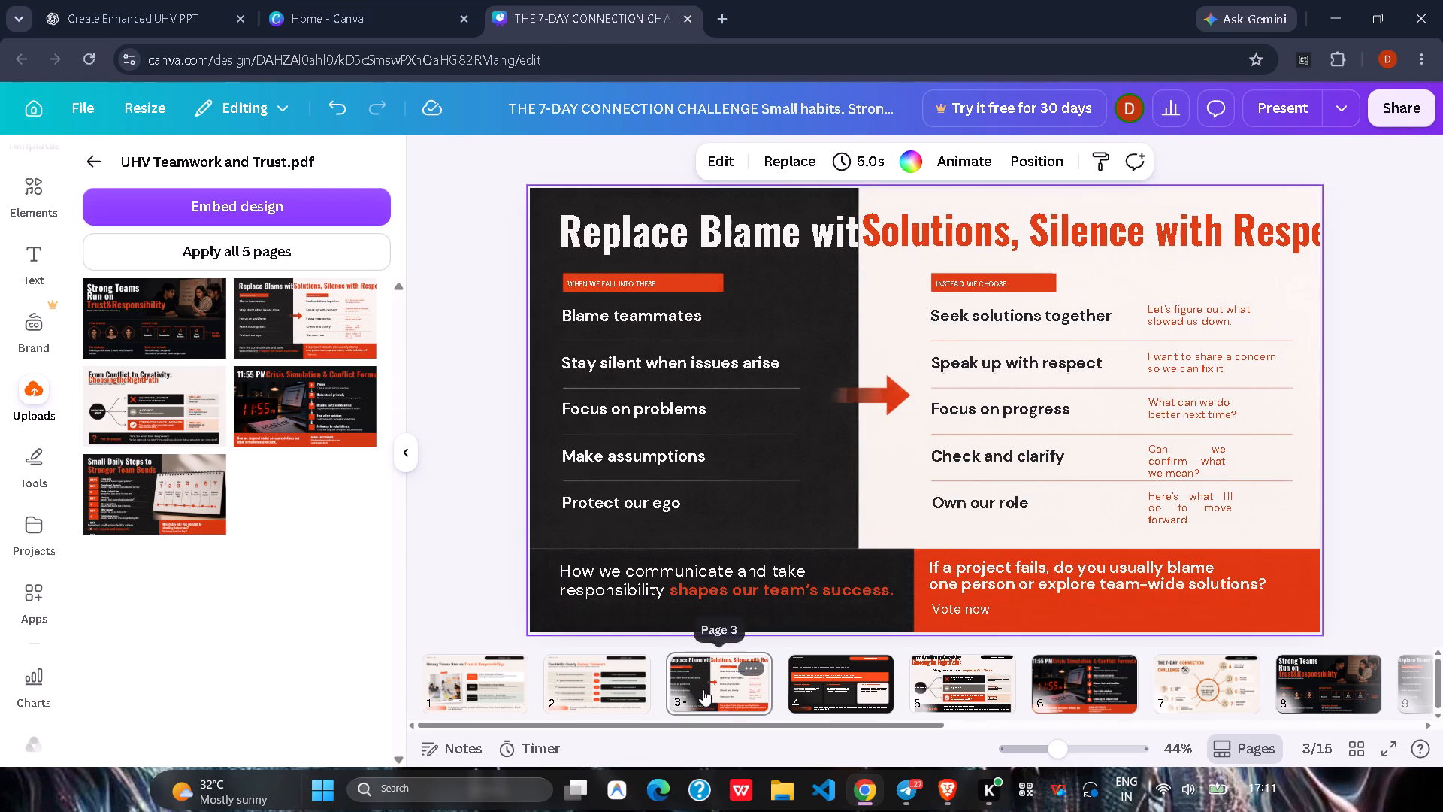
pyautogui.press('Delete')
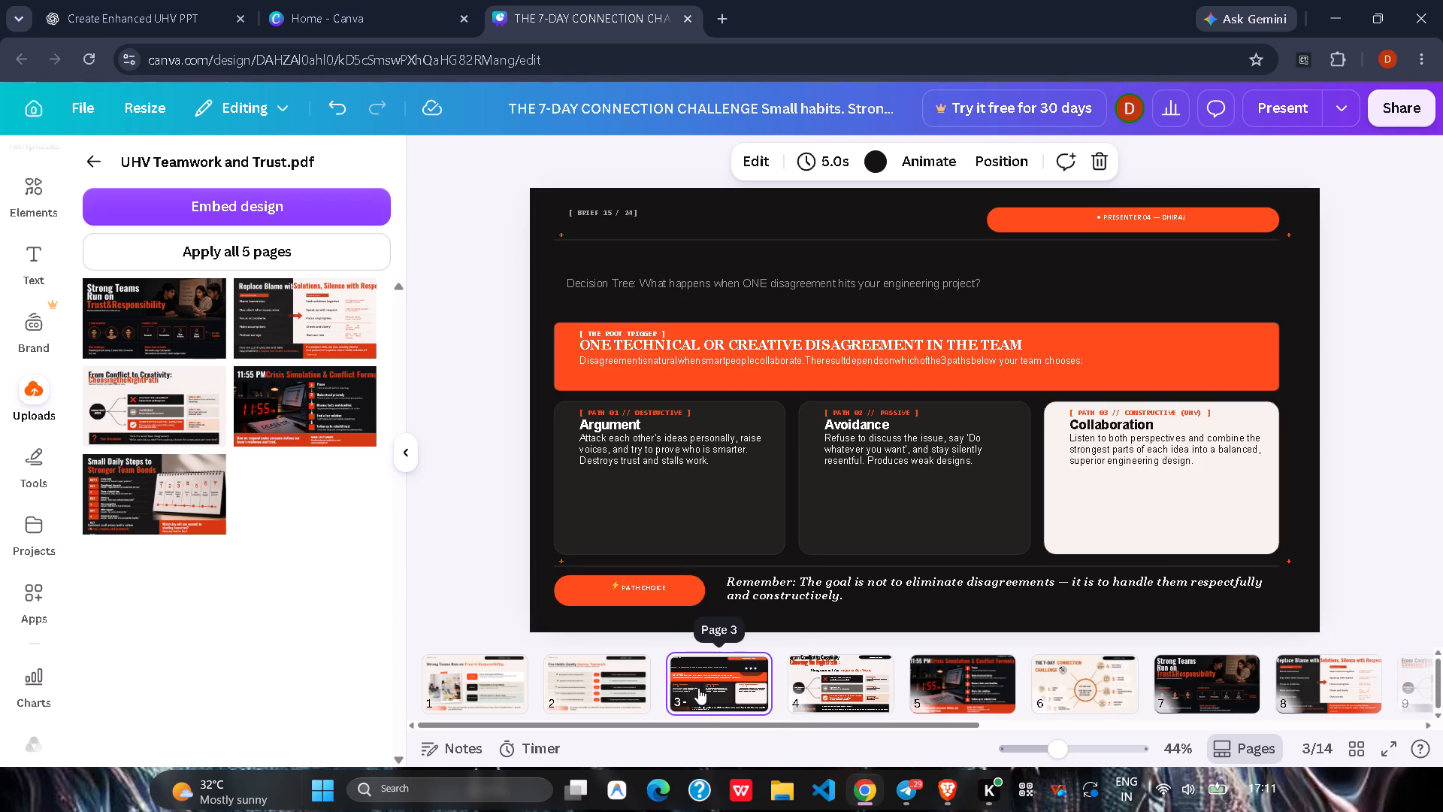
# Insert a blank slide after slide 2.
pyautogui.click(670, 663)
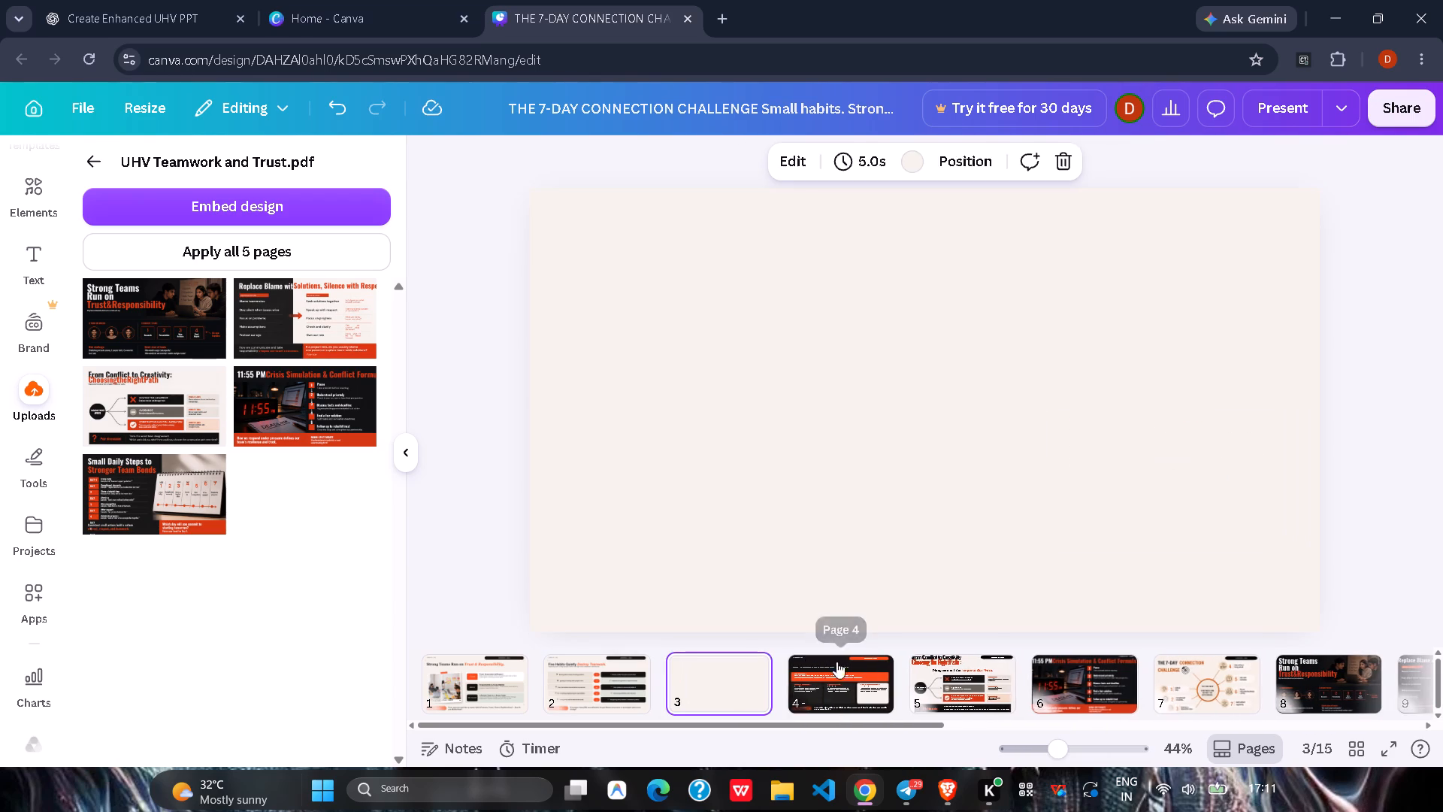
# Move the existing "Replace Blame with Solutions, Silence with Respect" slide from later in the deck to directly after slide 2.
pyautogui.scroll(-11, 953, 670)
pyautogui.scroll(2, 953, 670)
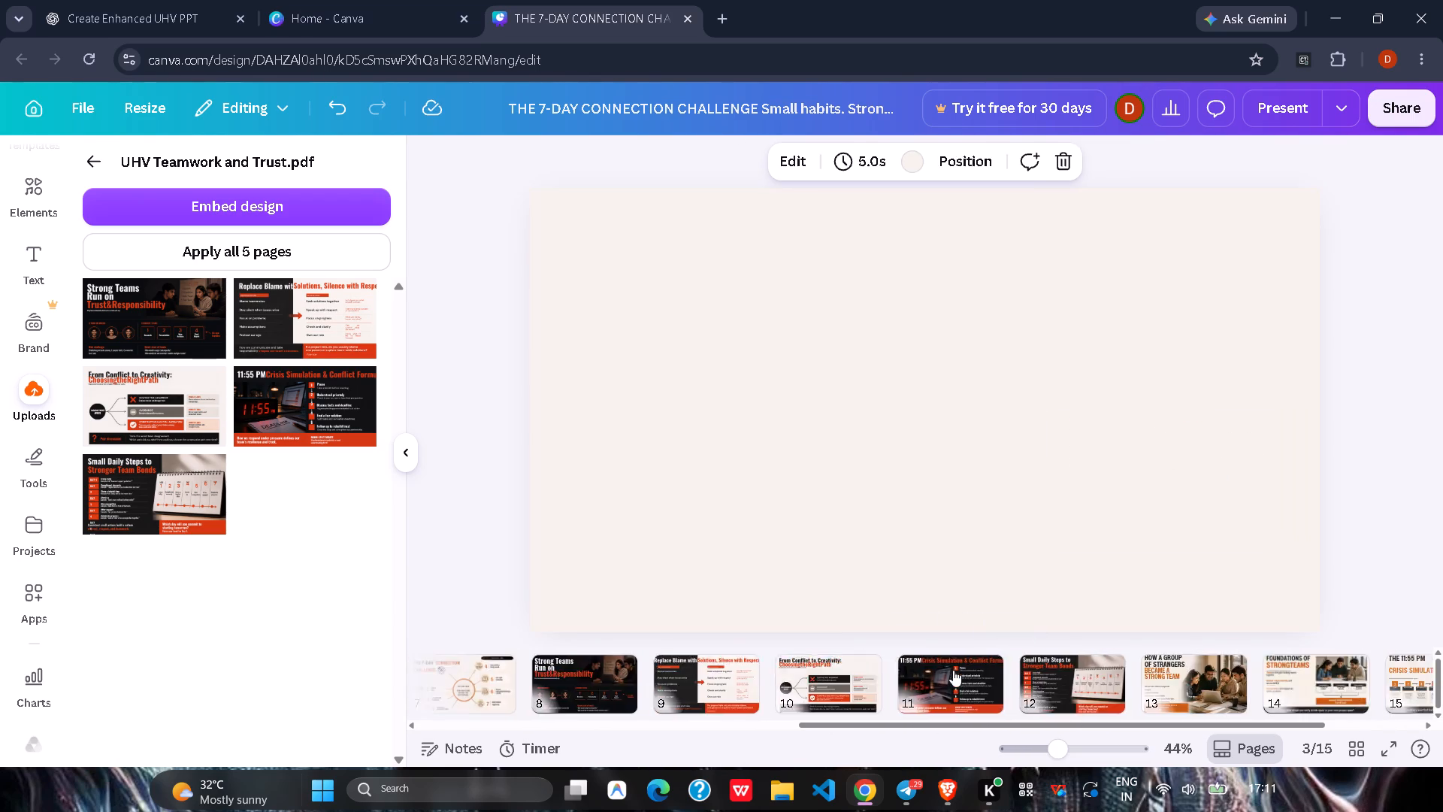
pyautogui.scroll(6, 953, 670)
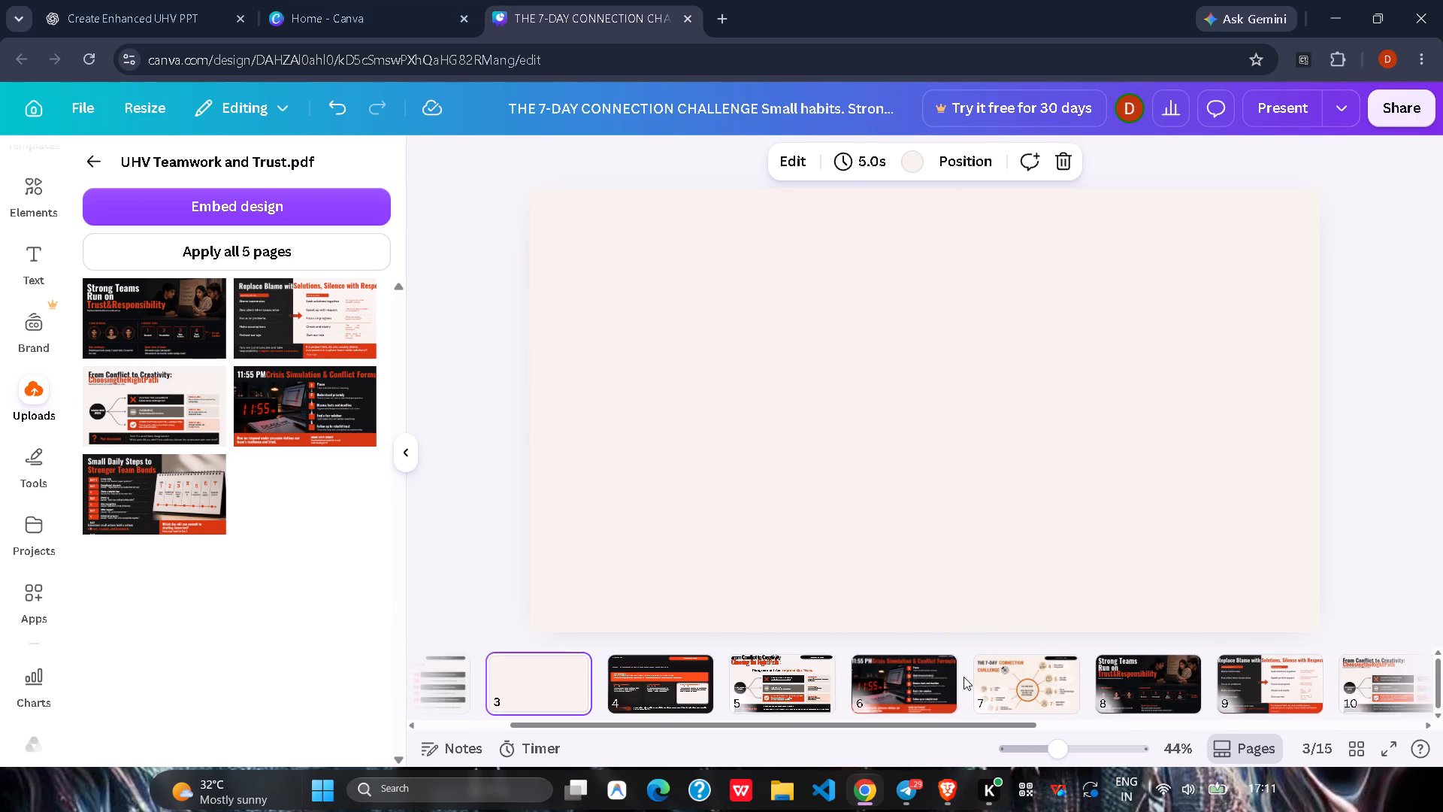
pyautogui.scroll(1, 964, 677)
pyautogui.moveTo(1350, 683); pyautogui.dragTo(528, 707)
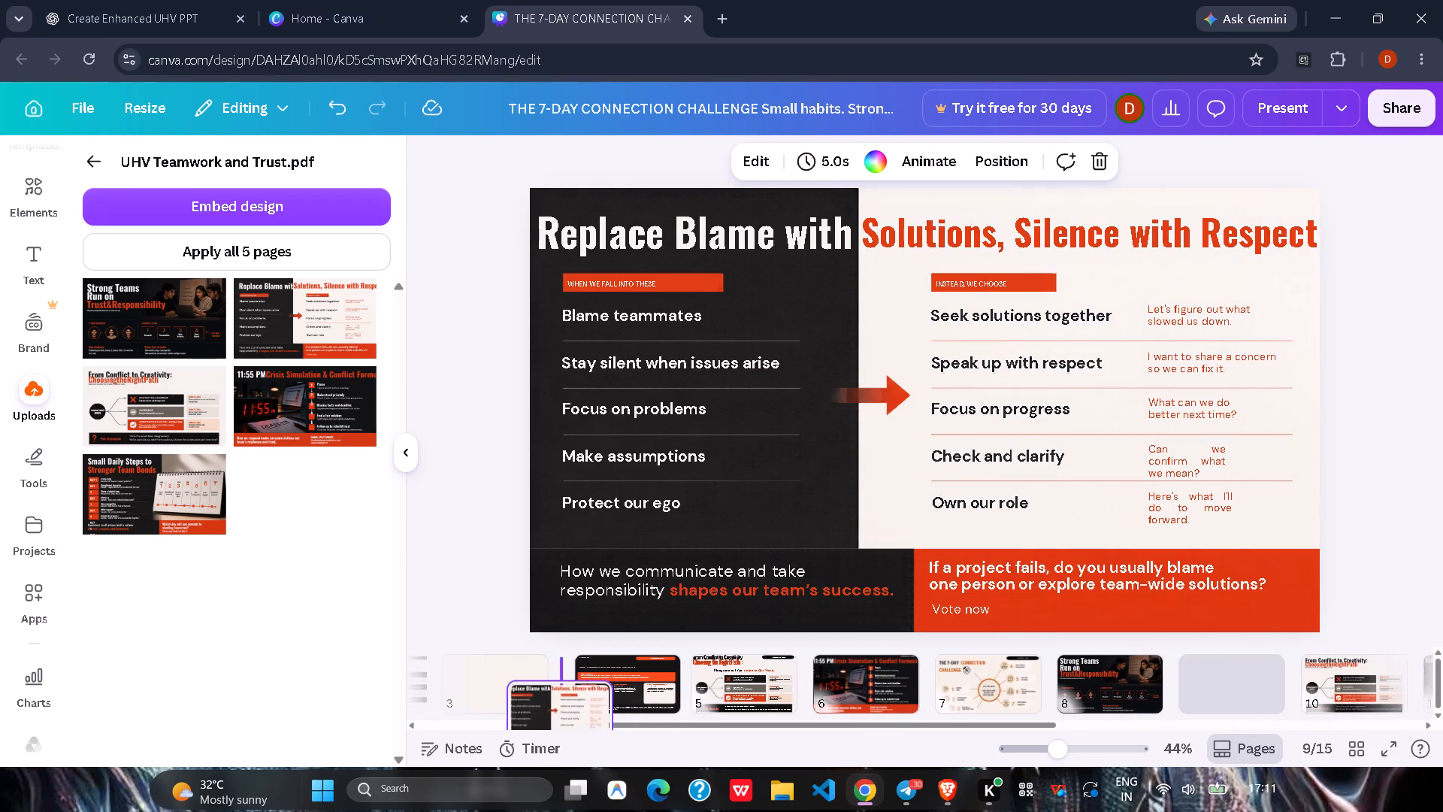
pyautogui.moveTo(528, 707); pyautogui.dragTo(634, 701)
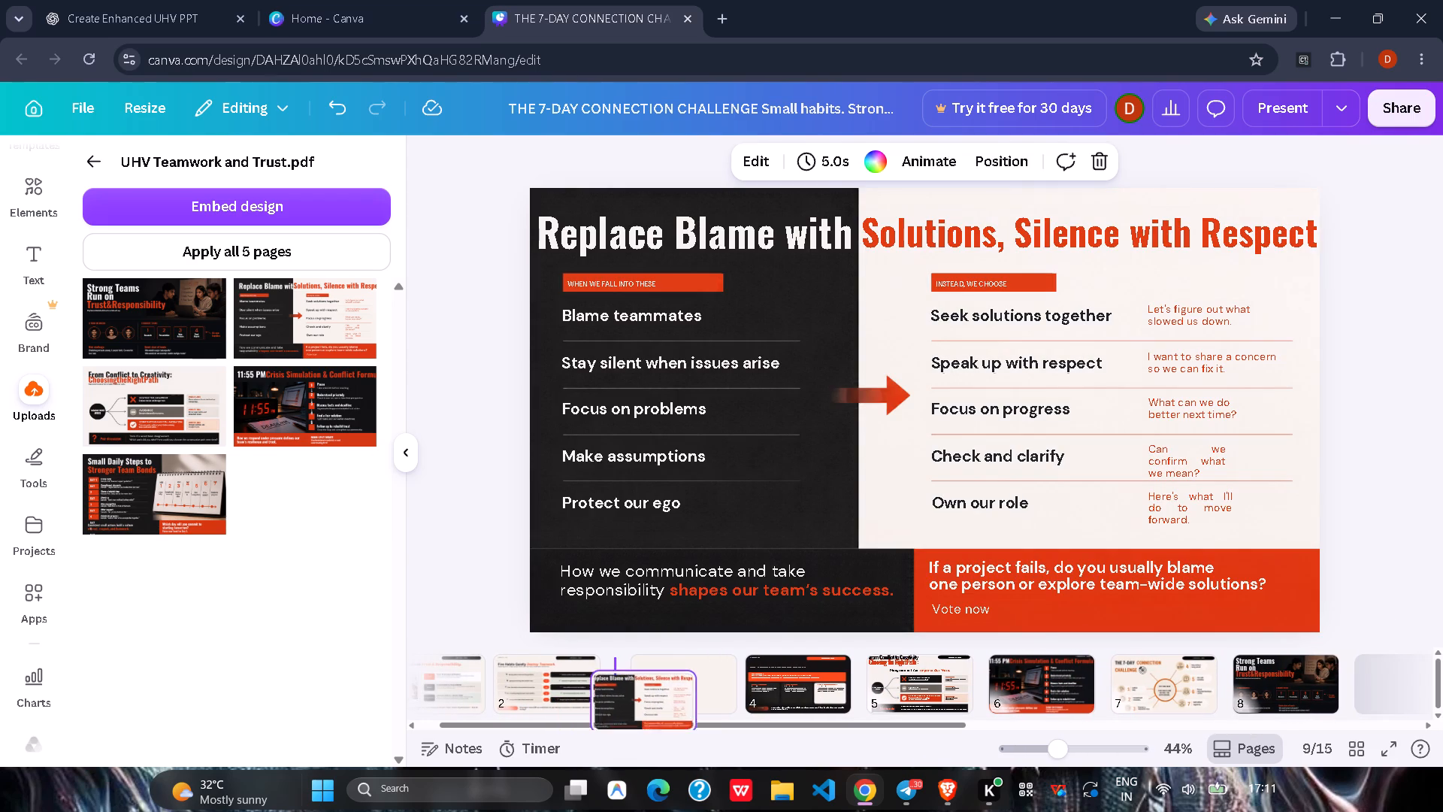
pyautogui.moveTo(634, 701); pyautogui.dragTo(619, 692)
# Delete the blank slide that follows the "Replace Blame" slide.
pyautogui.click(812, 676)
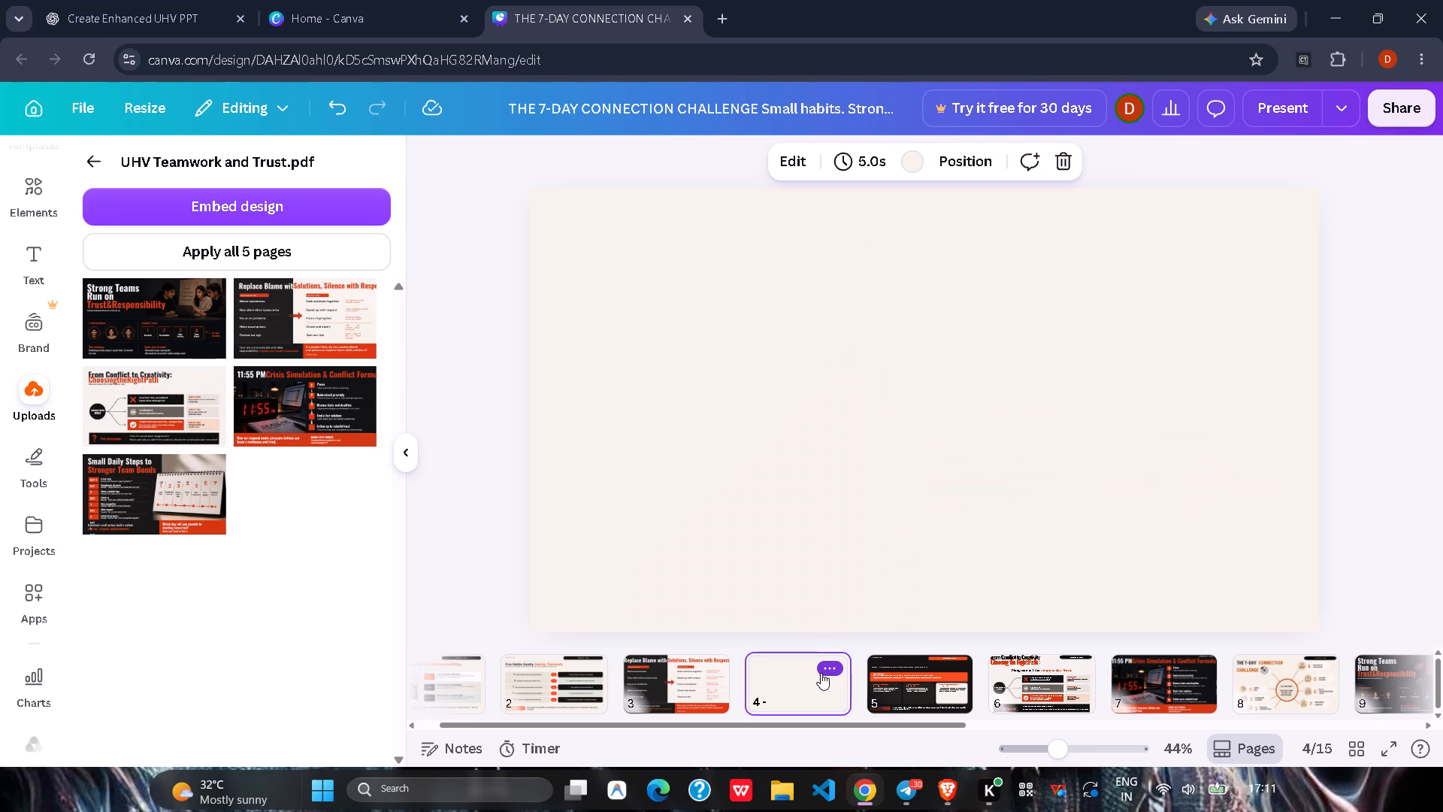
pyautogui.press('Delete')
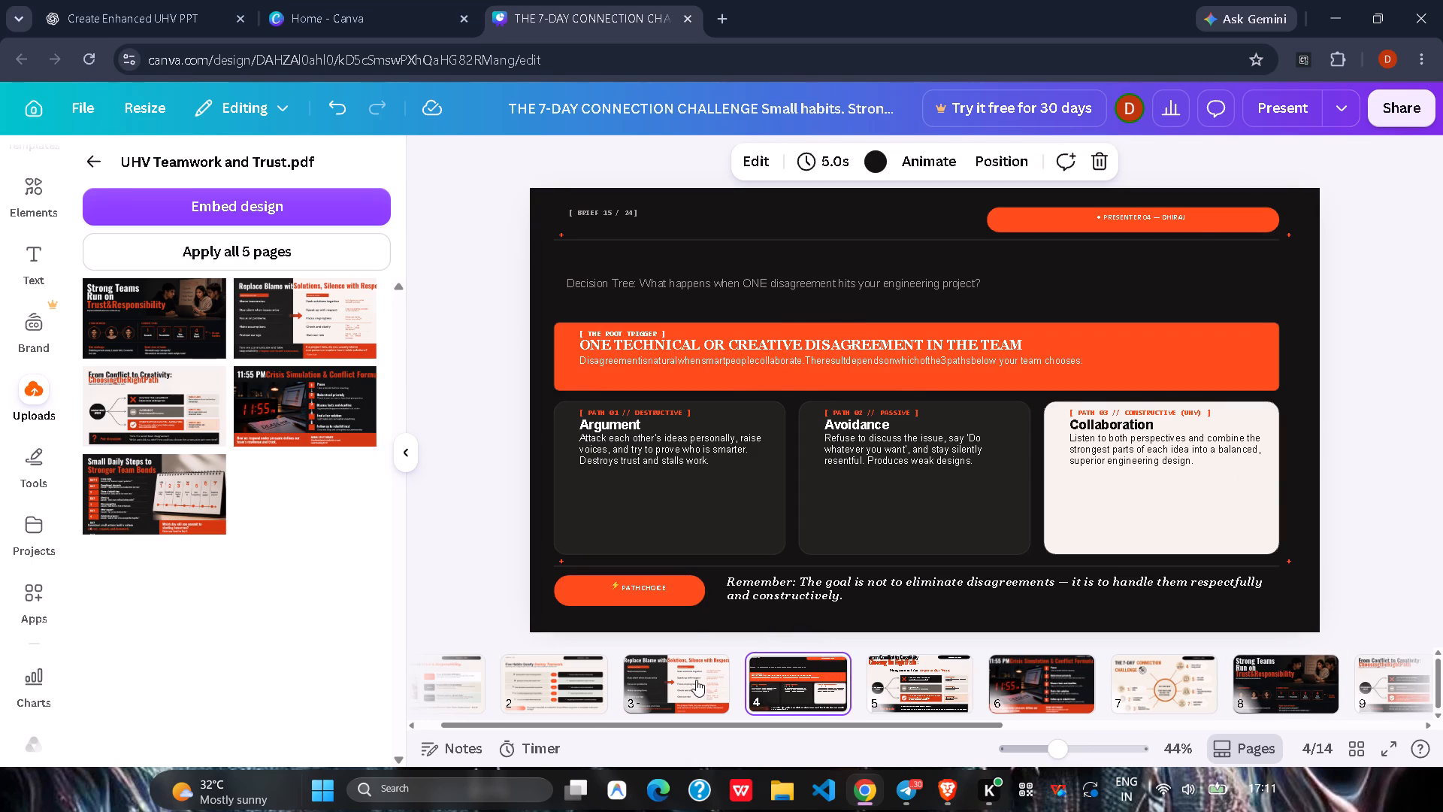
# Shift slide 2's background graphic, including its cards and black presenter banner, slightly left of its original spot.
pyautogui.click(698, 677)
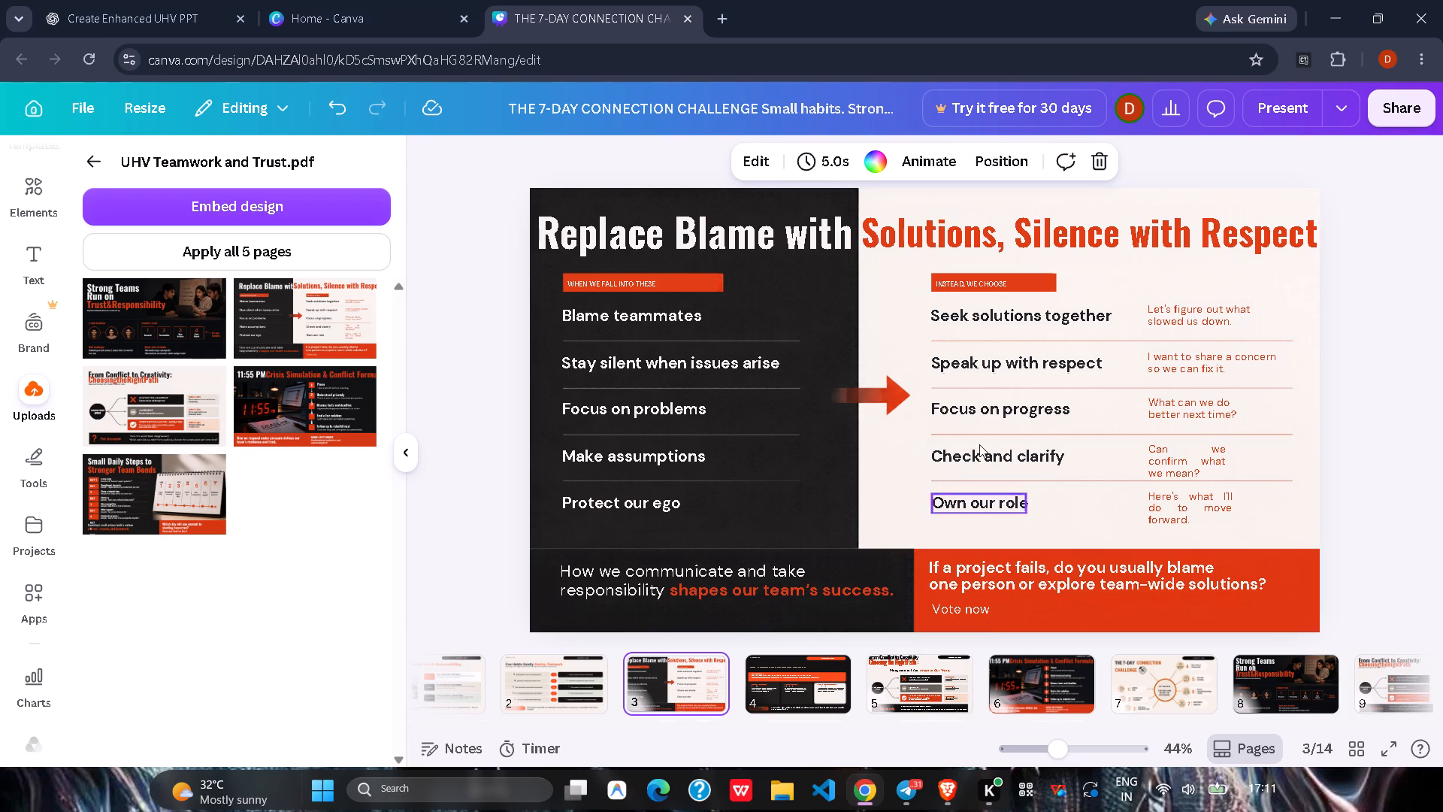
pyautogui.click(581, 678)
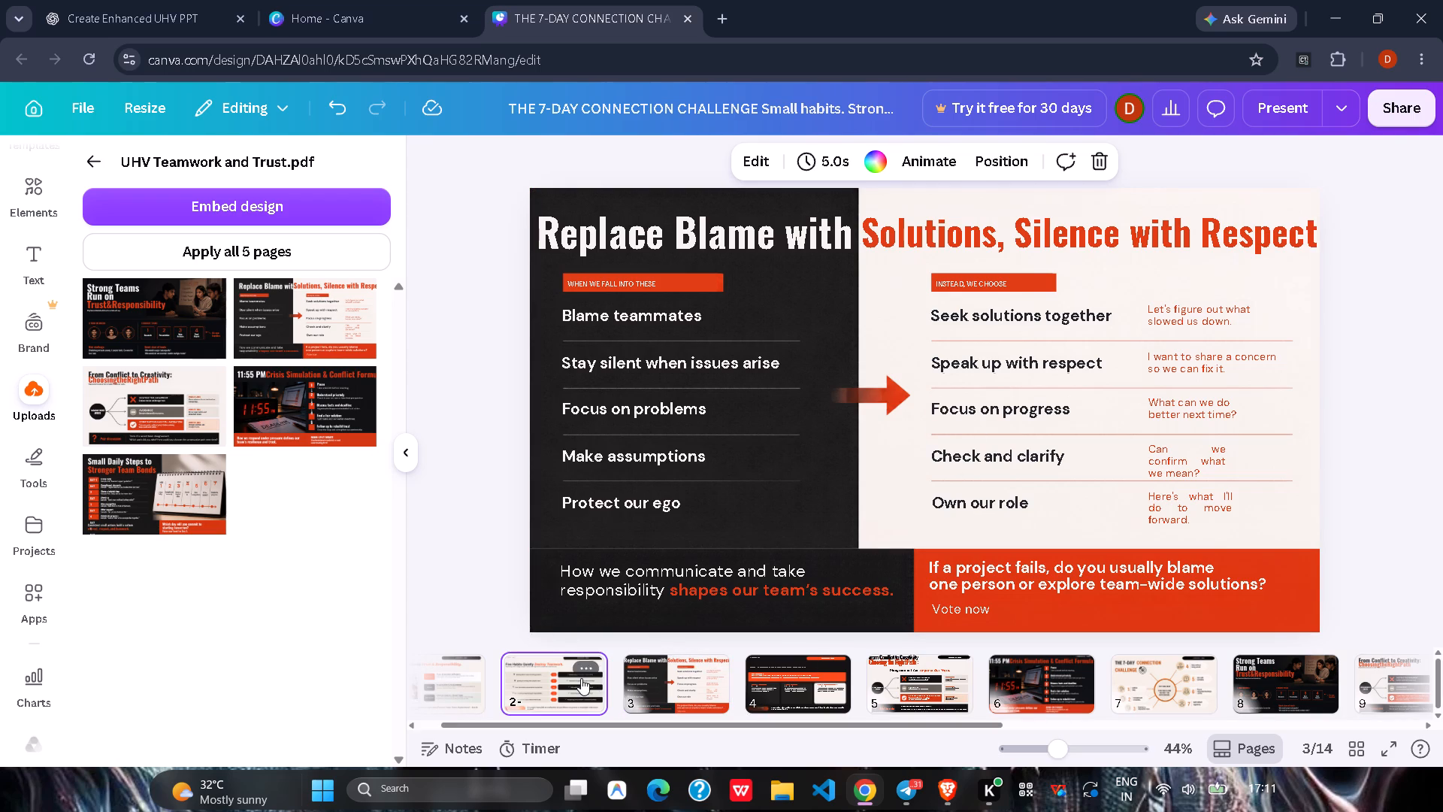
pyautogui.moveTo(1075, 218); pyautogui.dragTo(1085, 231)
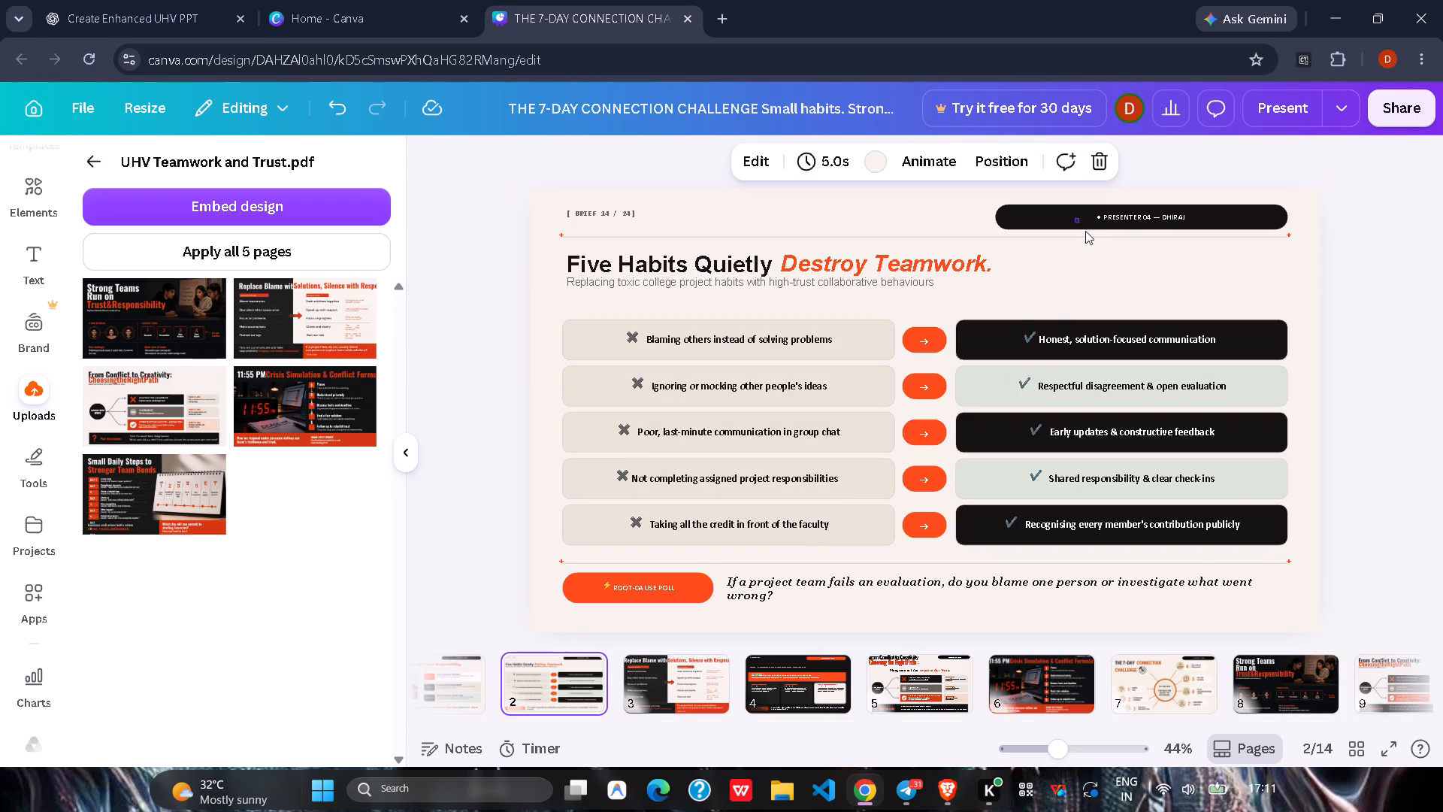
pyautogui.moveTo(1085, 231); pyautogui.dragTo(1094, 244)
pyautogui.click(1173, 276)
pyautogui.moveTo(1239, 217); pyautogui.dragTo(1254, 235)
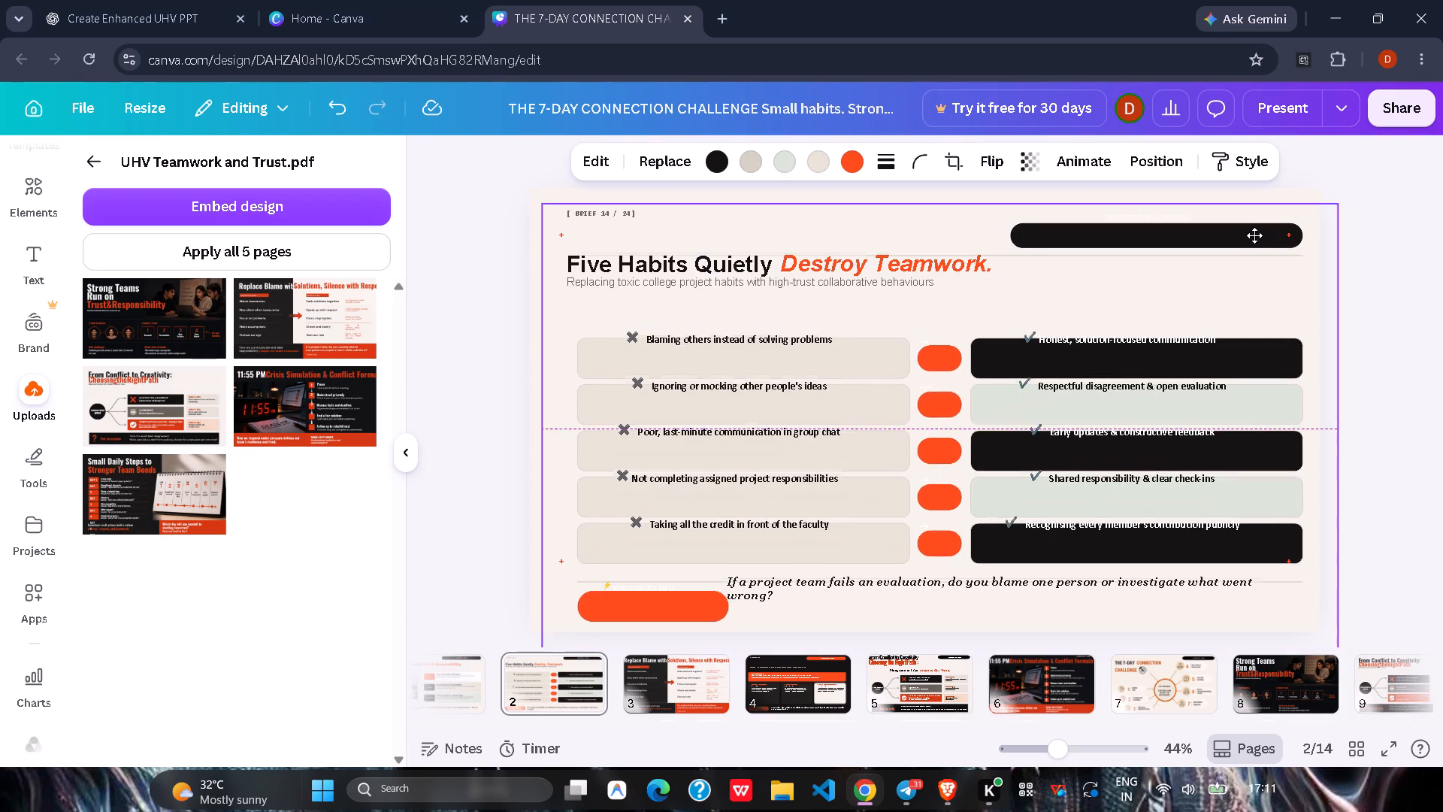
pyautogui.moveTo(1254, 235); pyautogui.dragTo(1230, 217)
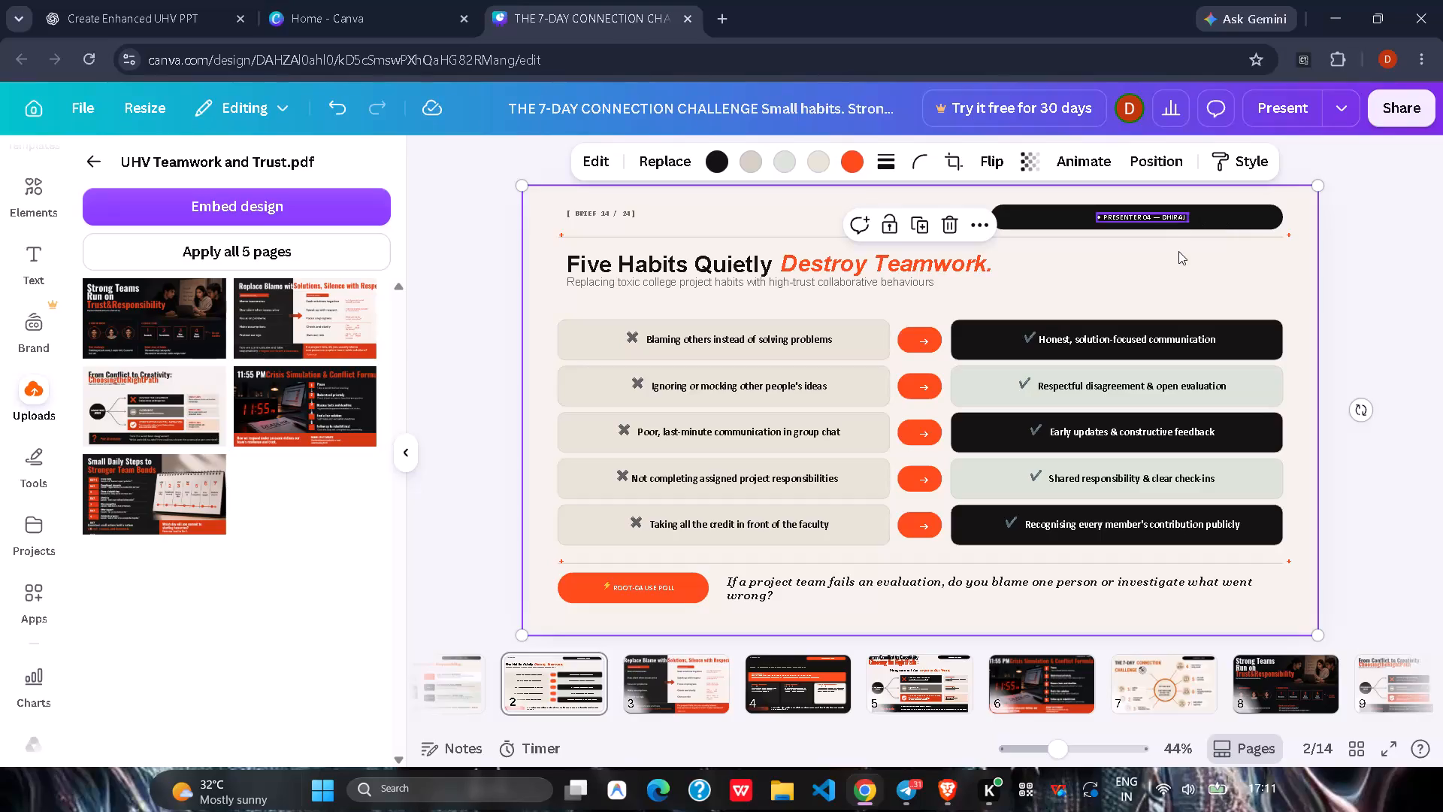
# Move the white presenter label from slide 2's banner onto slide 3, placing it just below "Silence with Respect" in the heading.
pyautogui.moveTo(1178, 252); pyautogui.dragTo(1180, 282)
pyautogui.moveTo(1147, 277); pyautogui.dragTo(1155, 290)
pyautogui.moveTo(1154, 219); pyautogui.dragTo(703, 686)
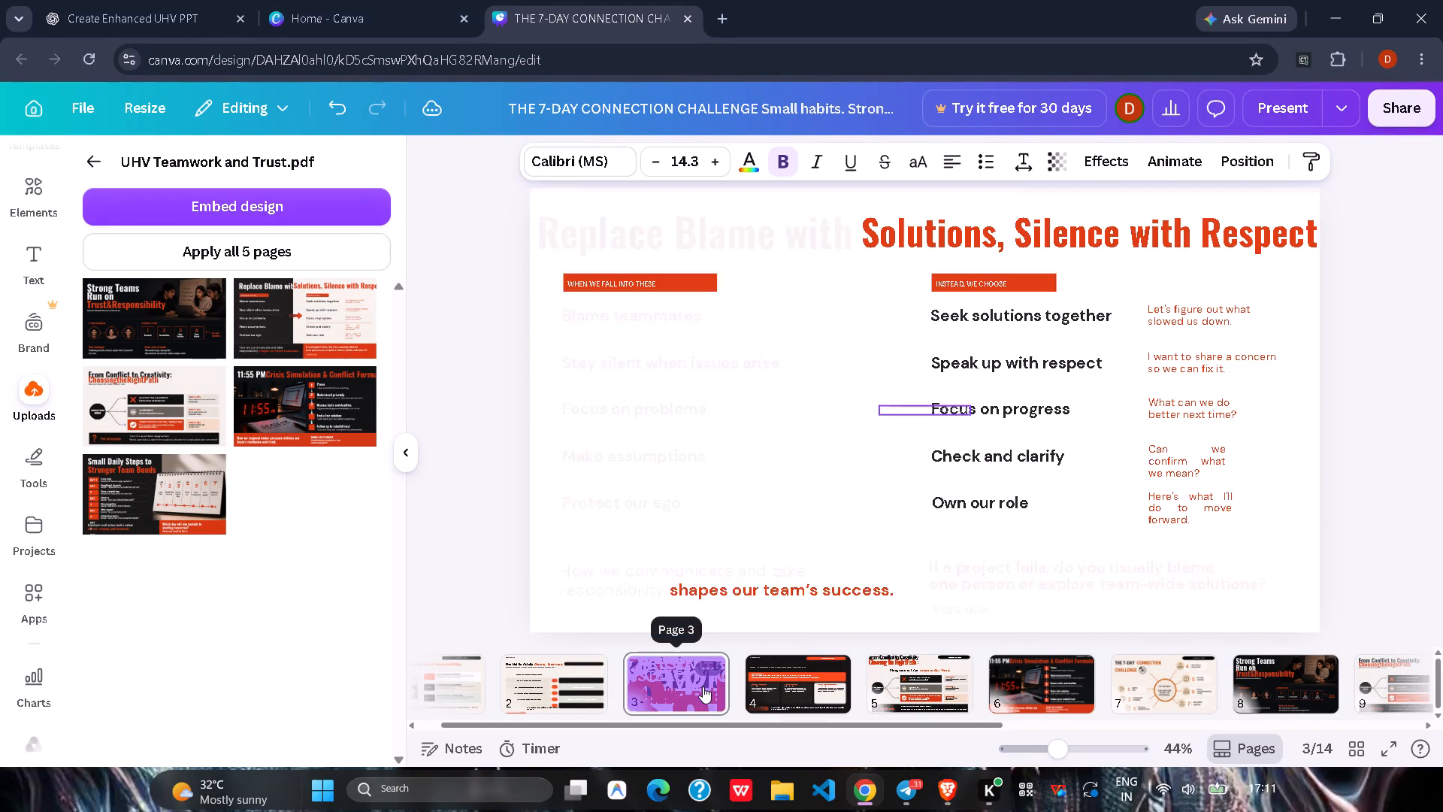
pyautogui.moveTo(703, 686); pyautogui.dragTo(1012, 483)
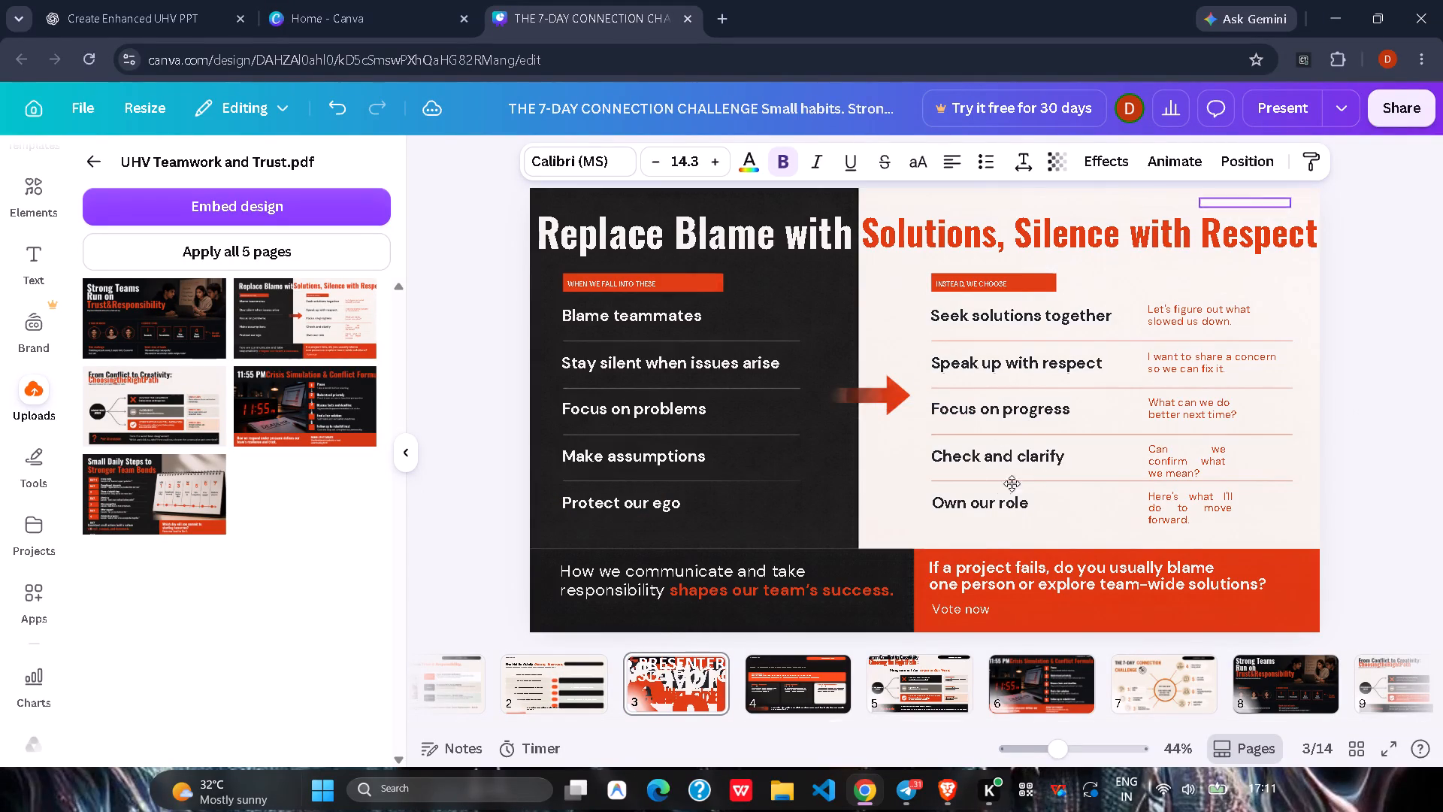
pyautogui.moveTo(1012, 483); pyautogui.dragTo(989, 544)
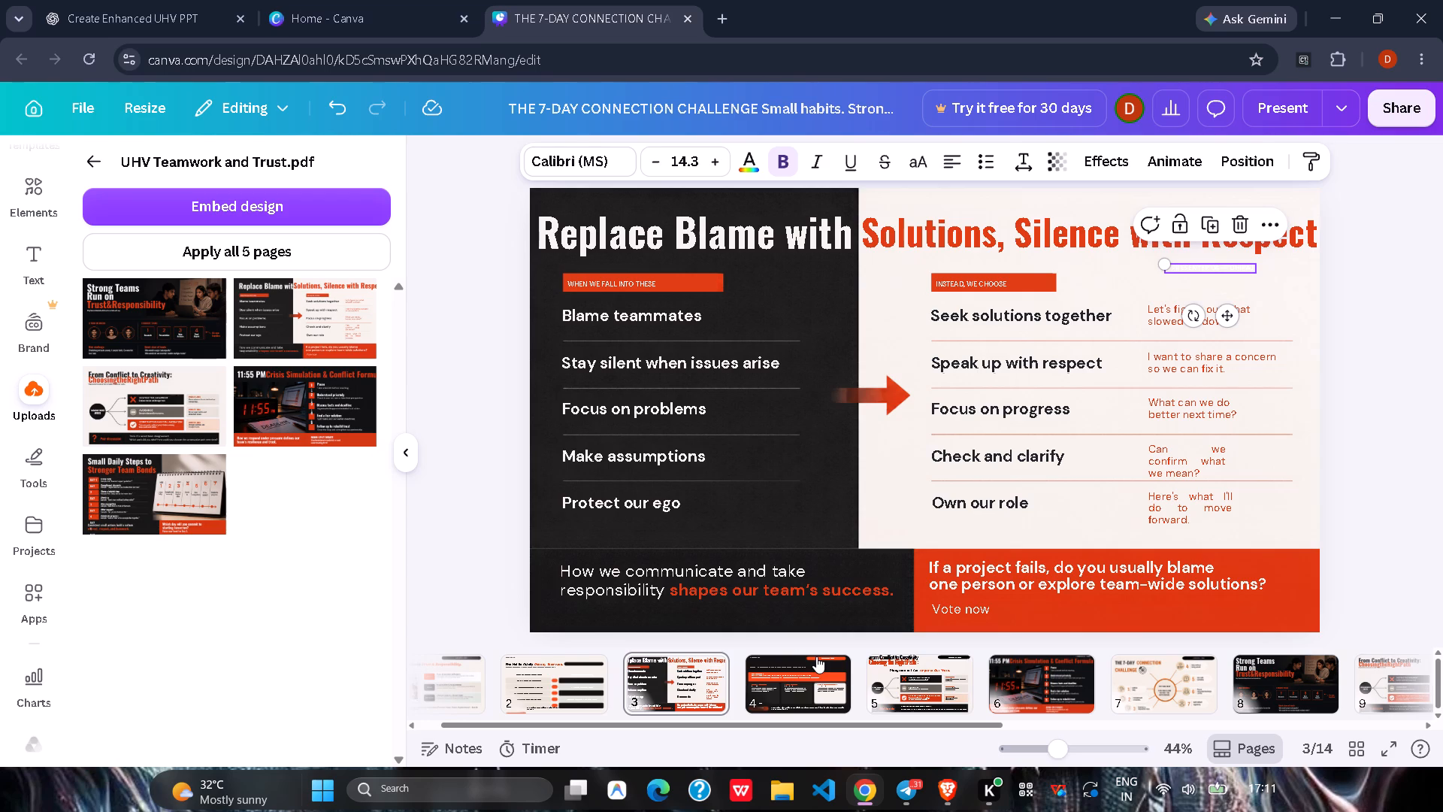
# Duplicate slide 5's black presenter banner shape and move the copy to the upper-right corner of slide 3, above the heading.
pyautogui.click(950, 685)
pyautogui.click(1257, 213)
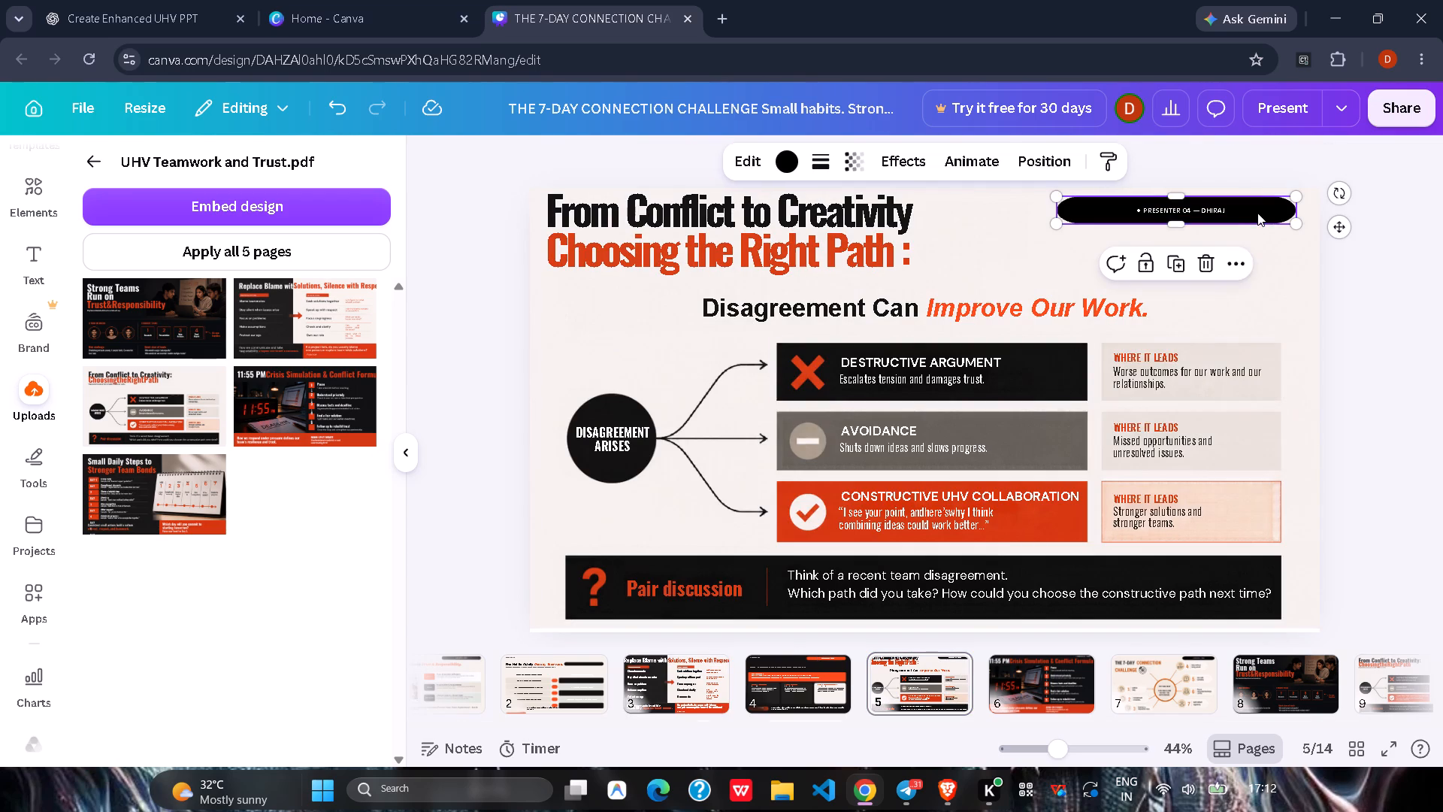
pyautogui.click(1180, 265)
pyautogui.moveTo(1250, 220); pyautogui.dragTo(1247, 226)
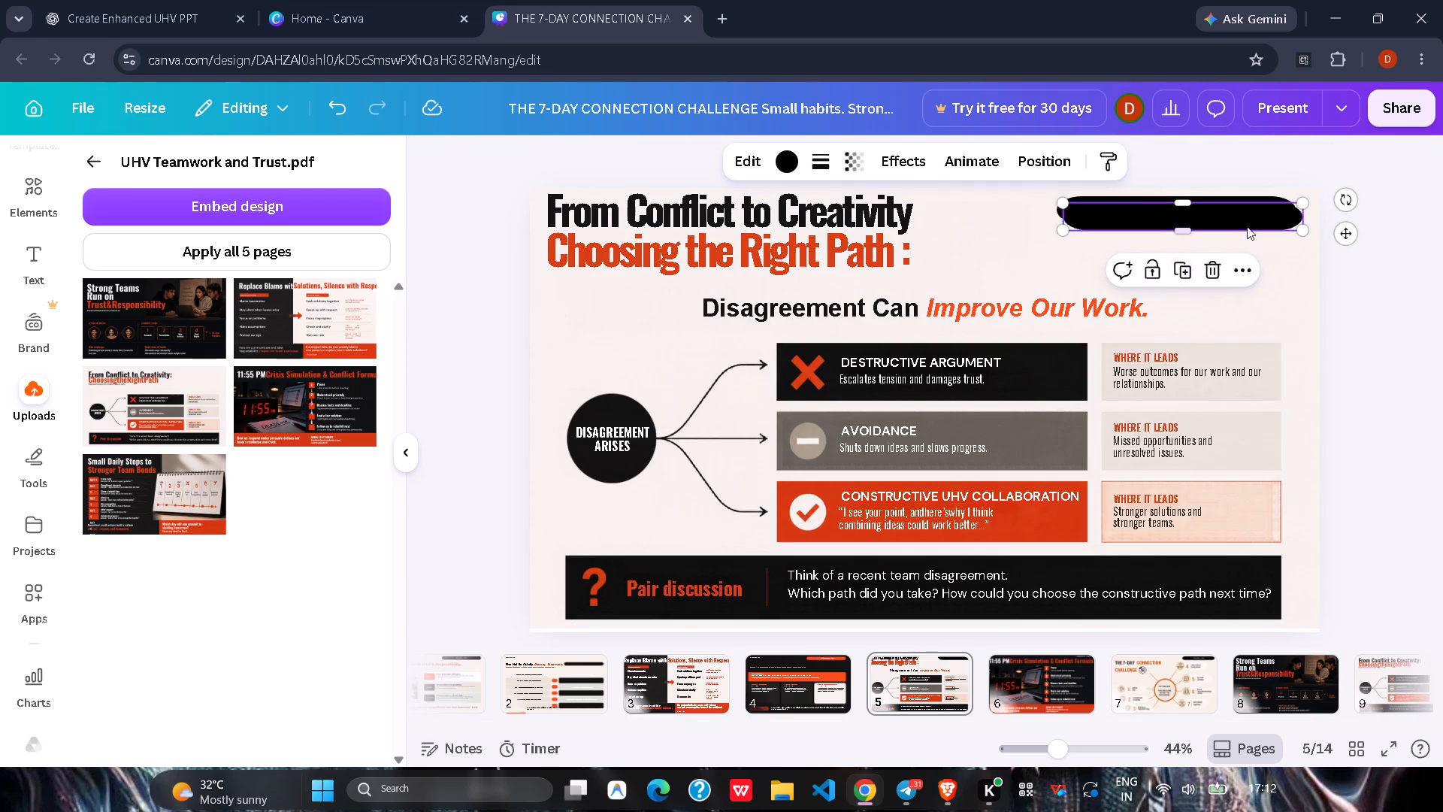
pyautogui.moveTo(1247, 226); pyautogui.dragTo(681, 687)
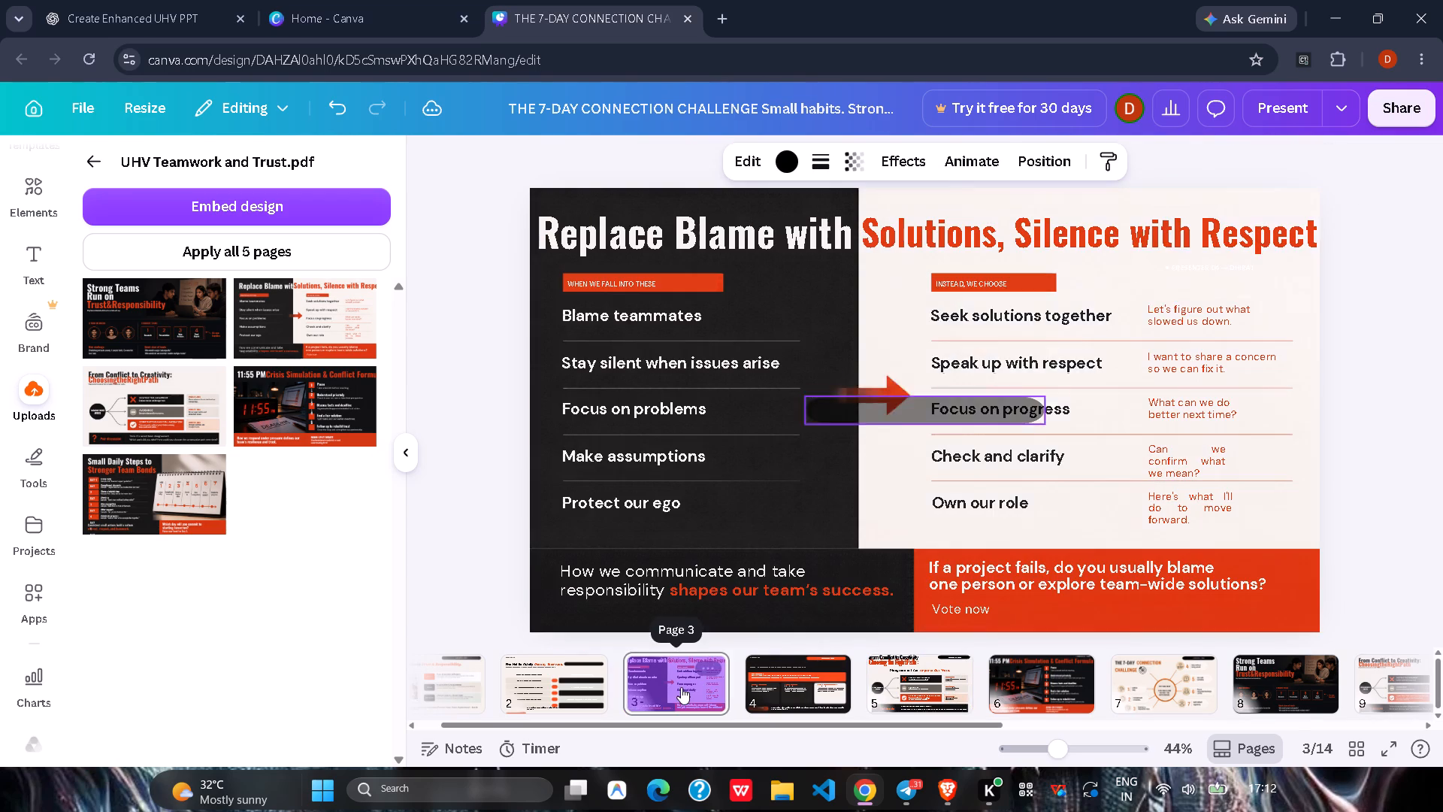
pyautogui.moveTo(681, 687); pyautogui.dragTo(951, 481)
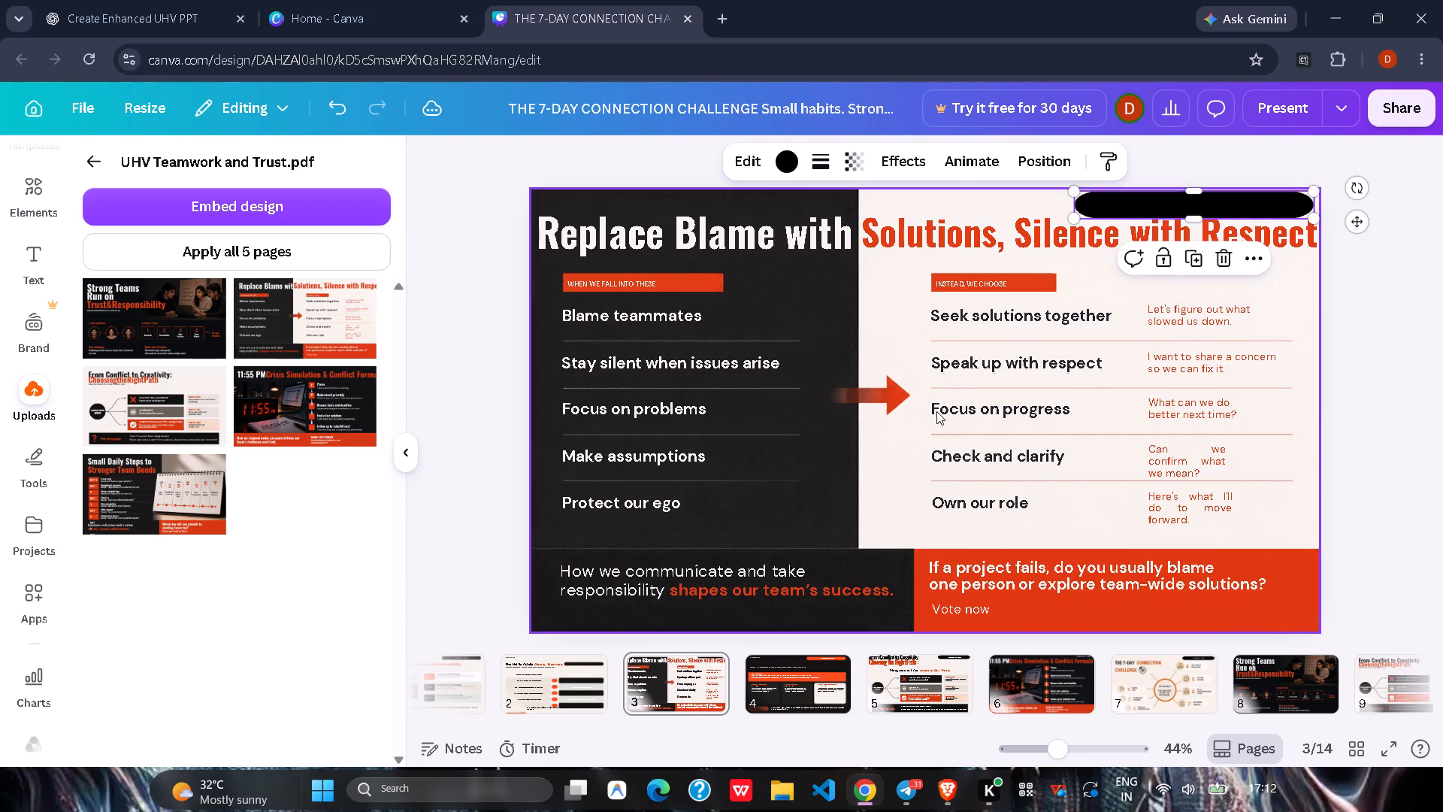
# Shrink slide 3's black banner and align it flush with the slide's top edge near the right corner, clear of the heading.
pyautogui.moveTo(1077, 184); pyautogui.dragTo(1097, 192)
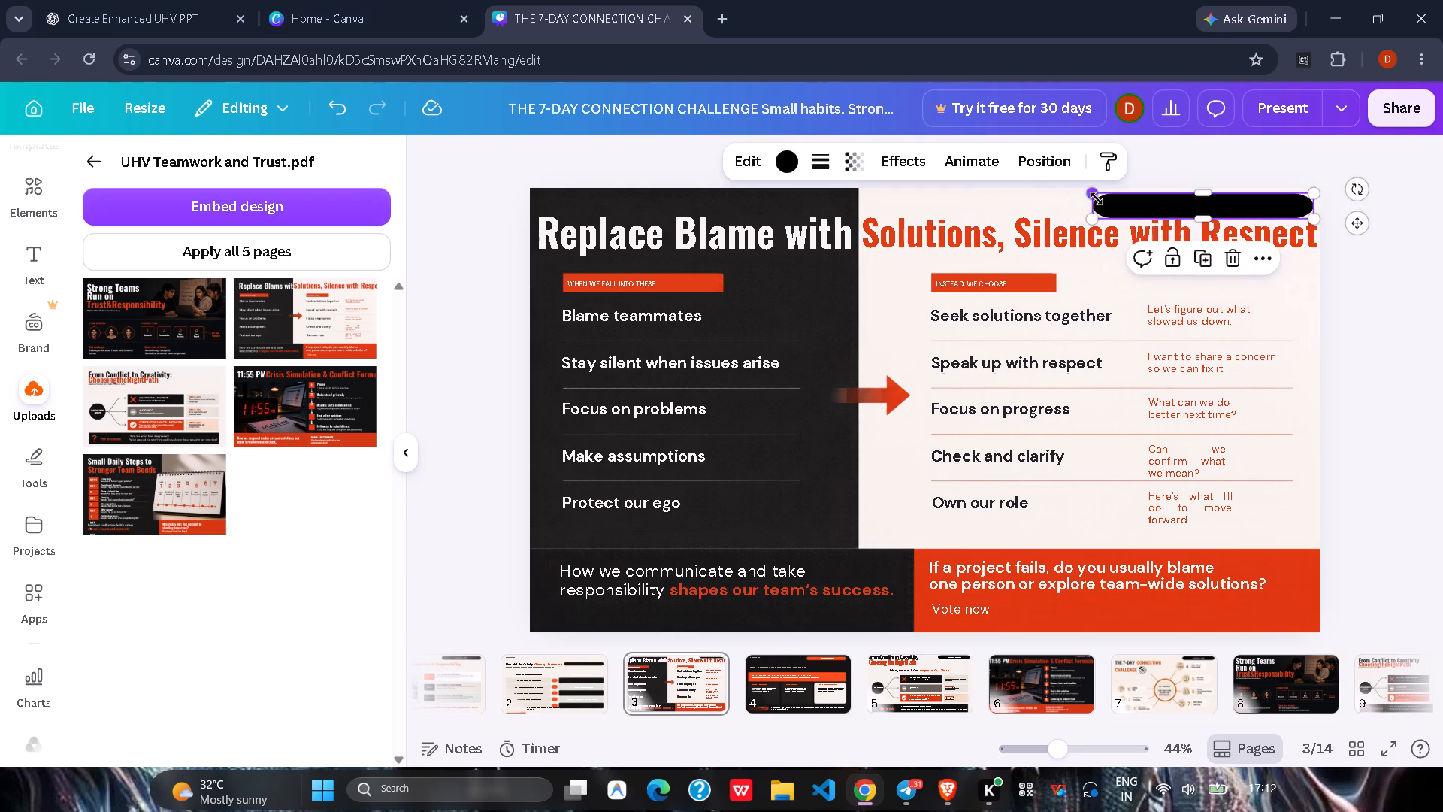
pyautogui.click(1363, 287)
pyautogui.moveTo(1218, 207); pyautogui.dragTo(1208, 208)
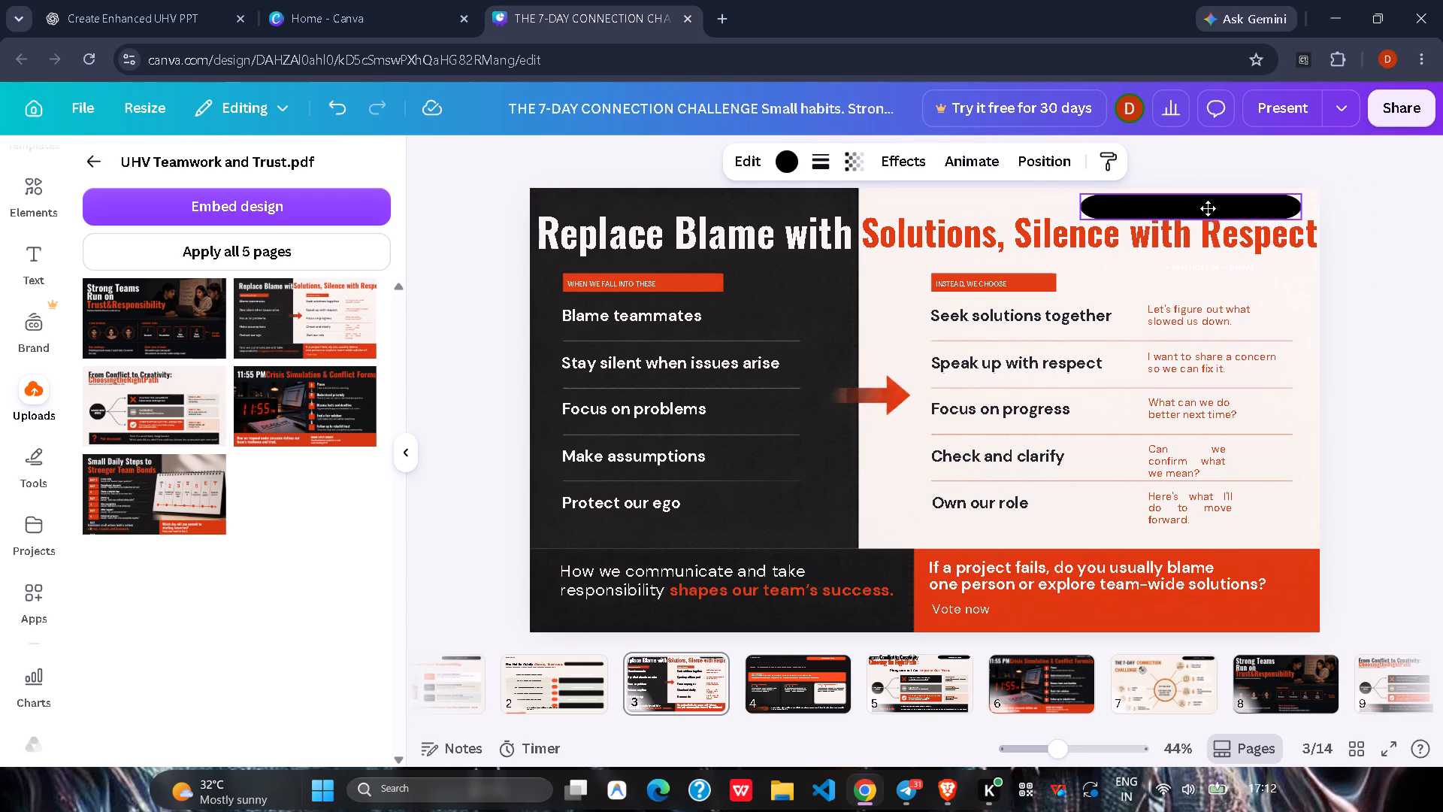
pyautogui.moveTo(1208, 208); pyautogui.dragTo(1211, 208)
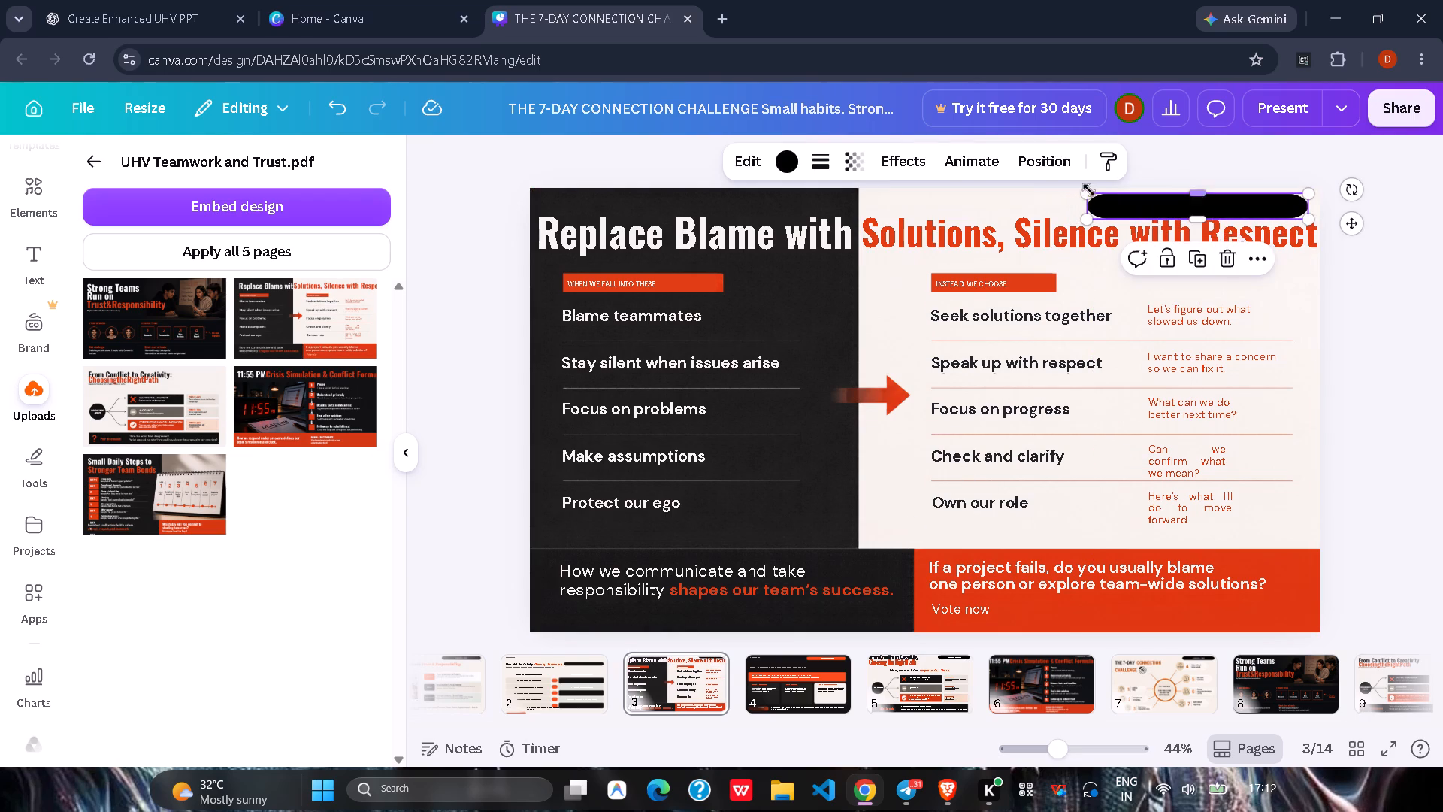
pyautogui.moveTo(1089, 196); pyautogui.dragTo(1117, 203)
pyautogui.click(1341, 283)
pyautogui.moveTo(1242, 211); pyautogui.dragTo(1242, 211)
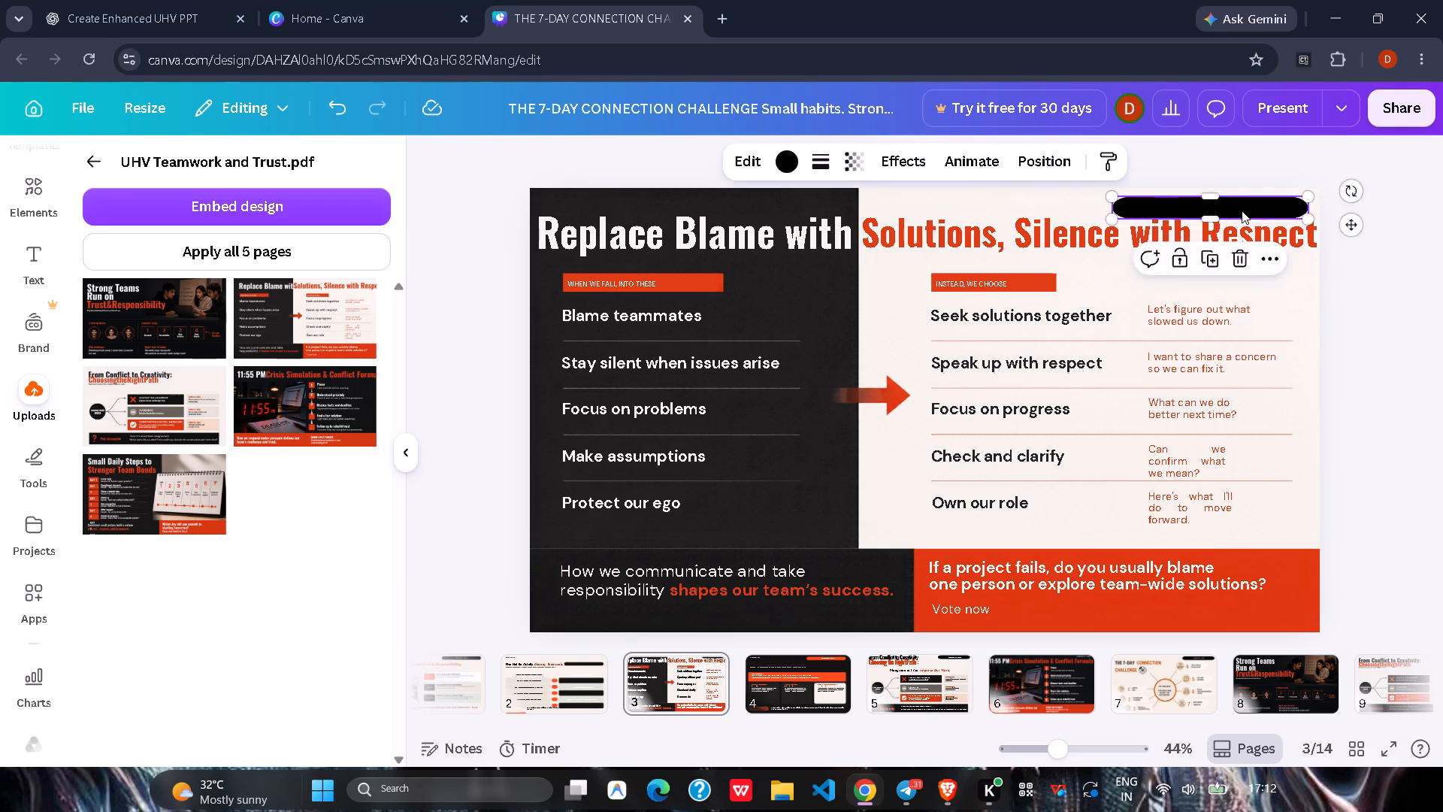
pyautogui.moveTo(1242, 211); pyautogui.dragTo(1234, 211)
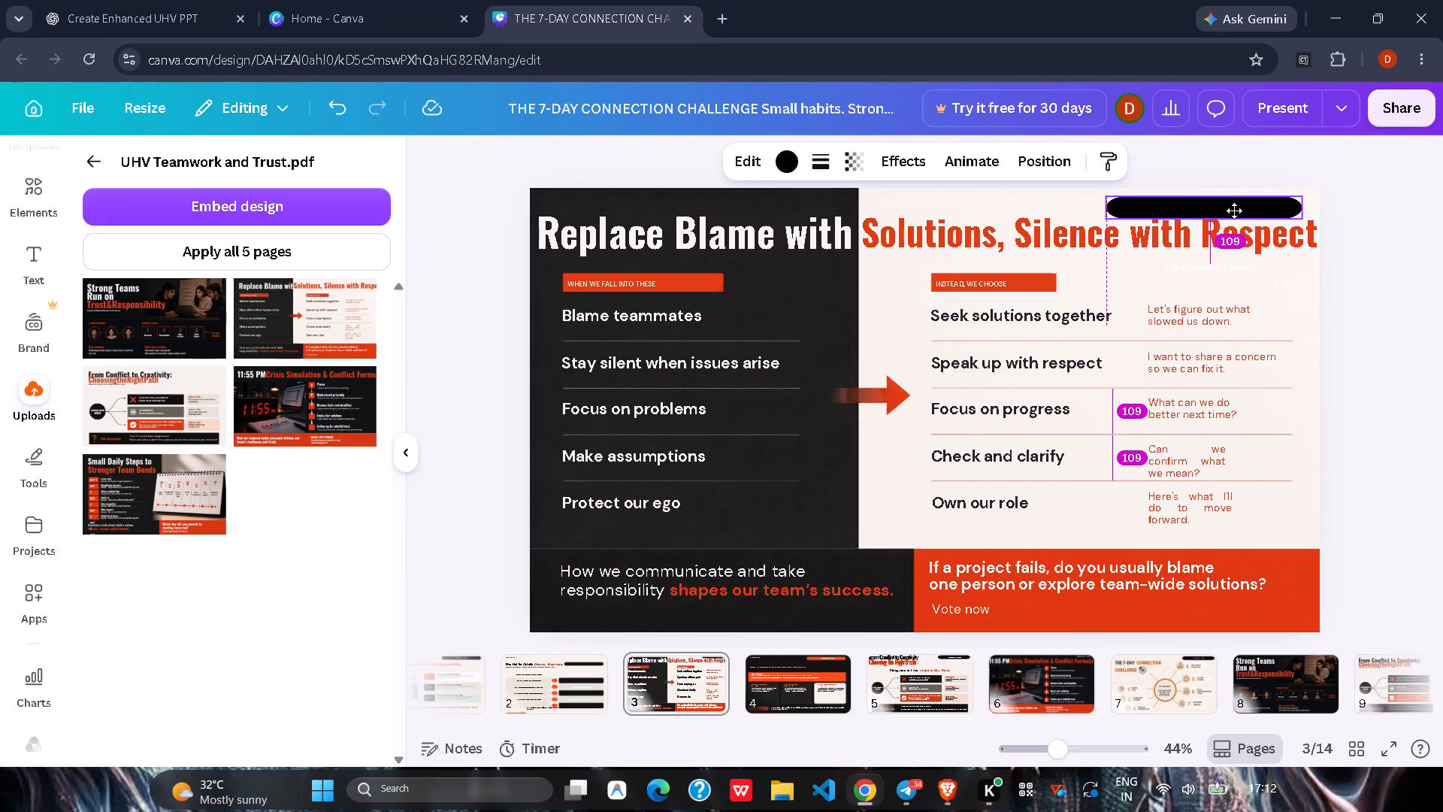
pyautogui.moveTo(1234, 211); pyautogui.dragTo(1239, 207)
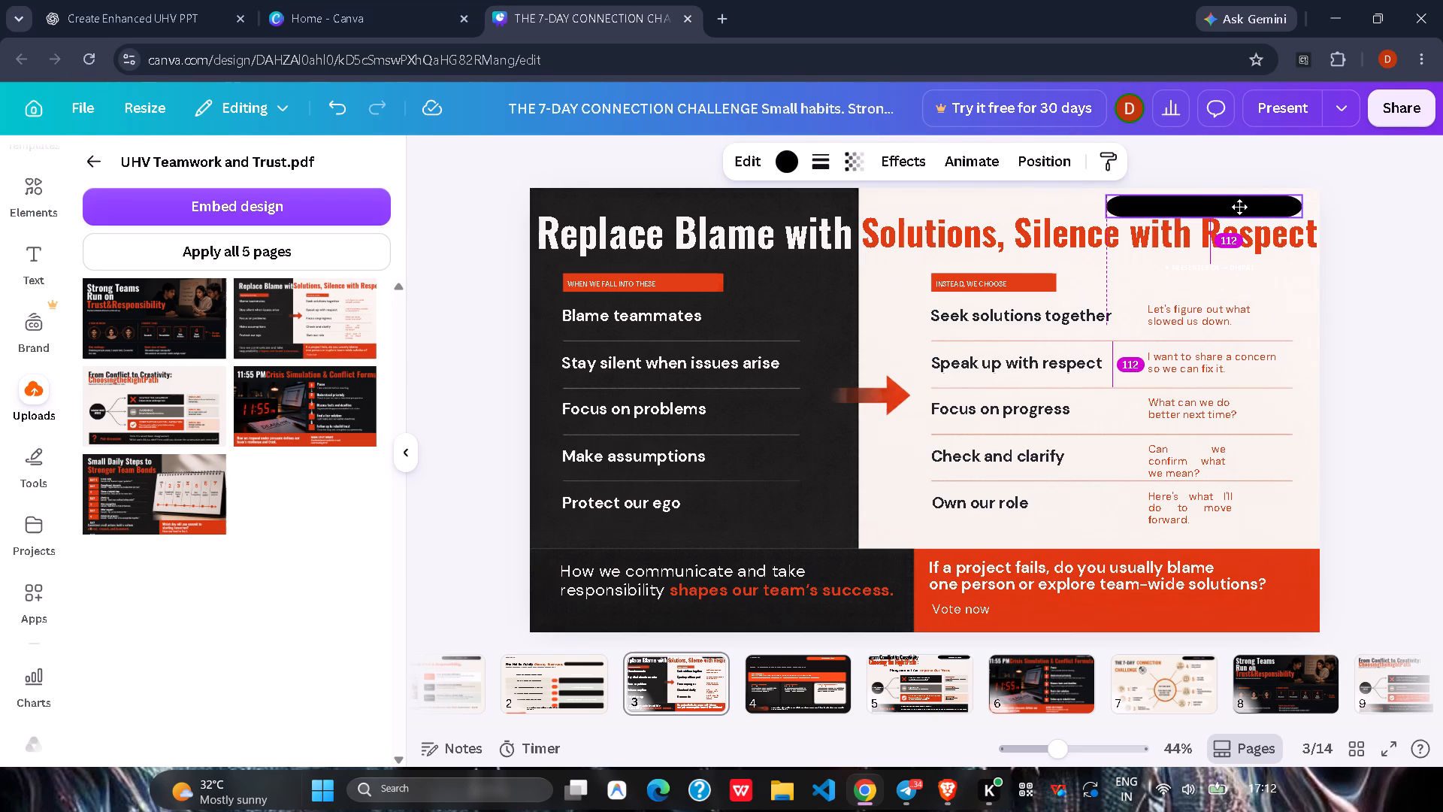
pyautogui.moveTo(1239, 207); pyautogui.dragTo(1239, 206)
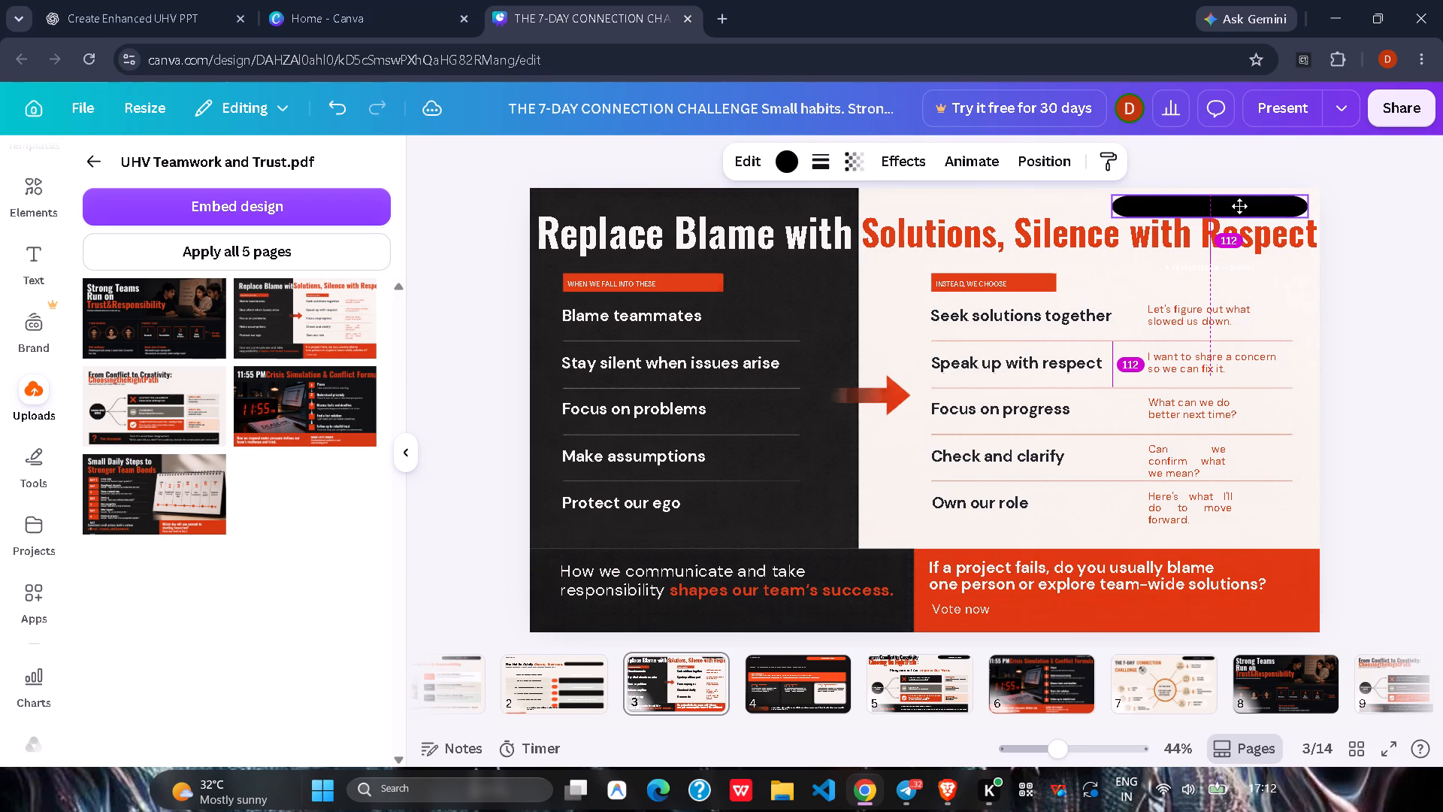
pyautogui.moveTo(1239, 206); pyautogui.dragTo(1239, 203)
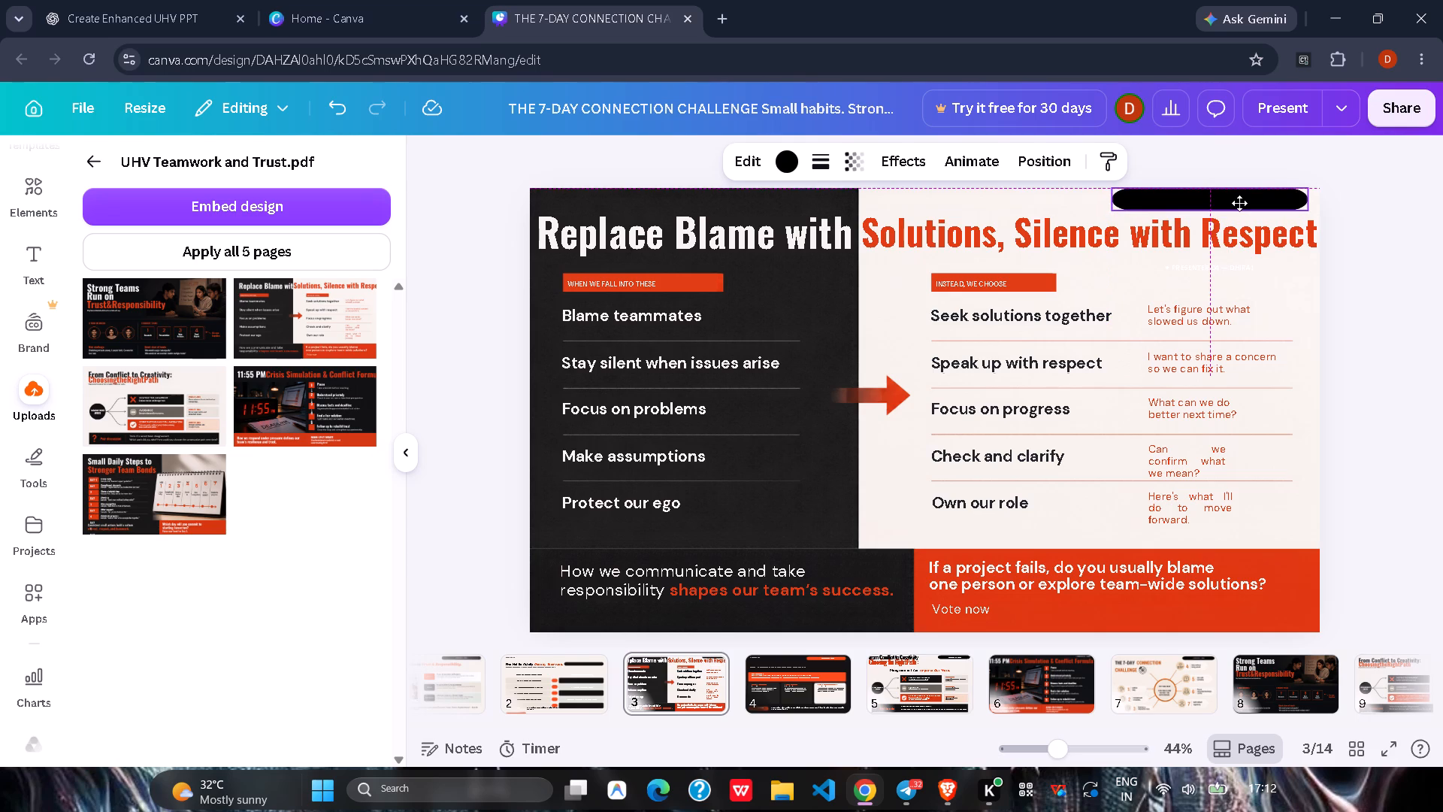
pyautogui.moveTo(1239, 203); pyautogui.dragTo(1242, 203)
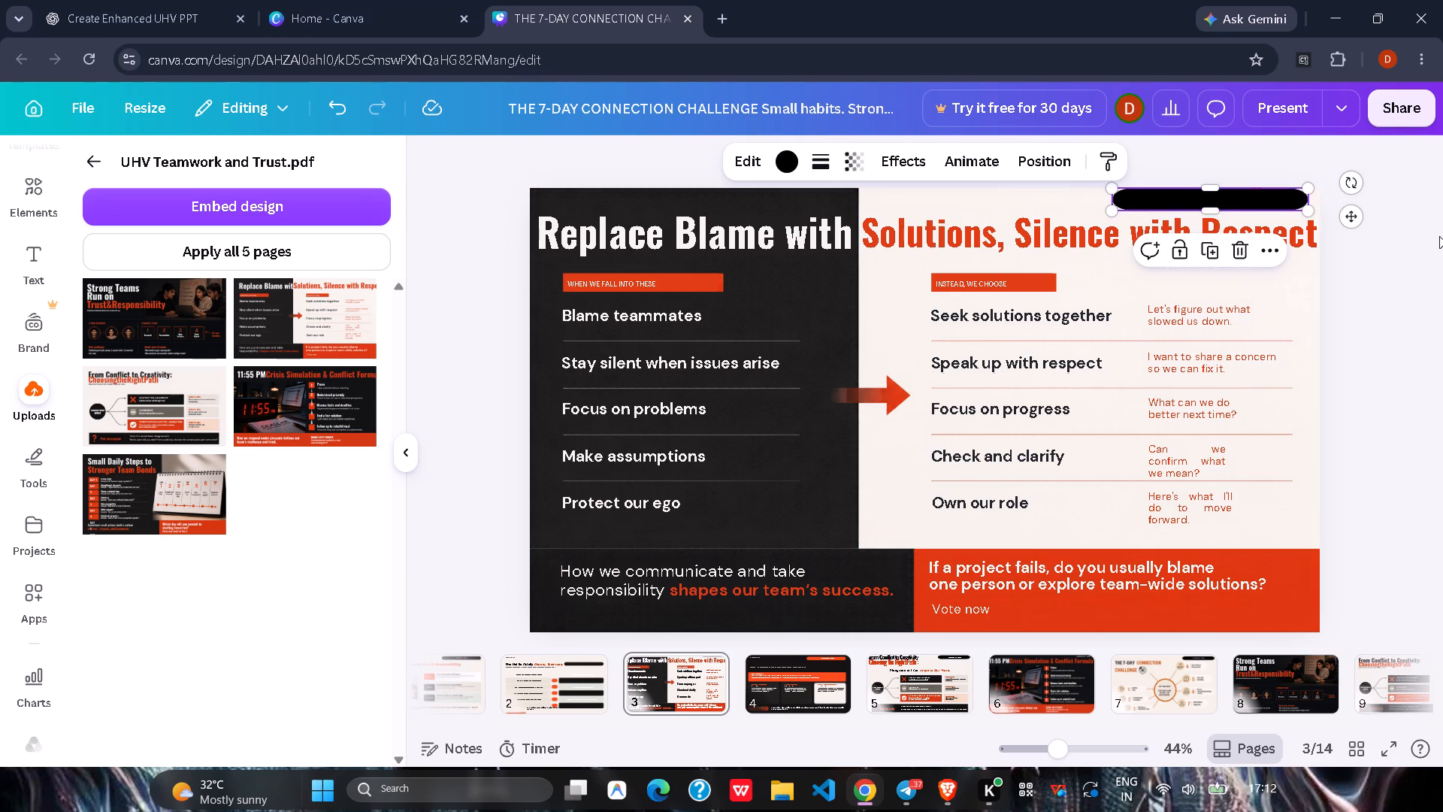
pyautogui.click(1439, 236)
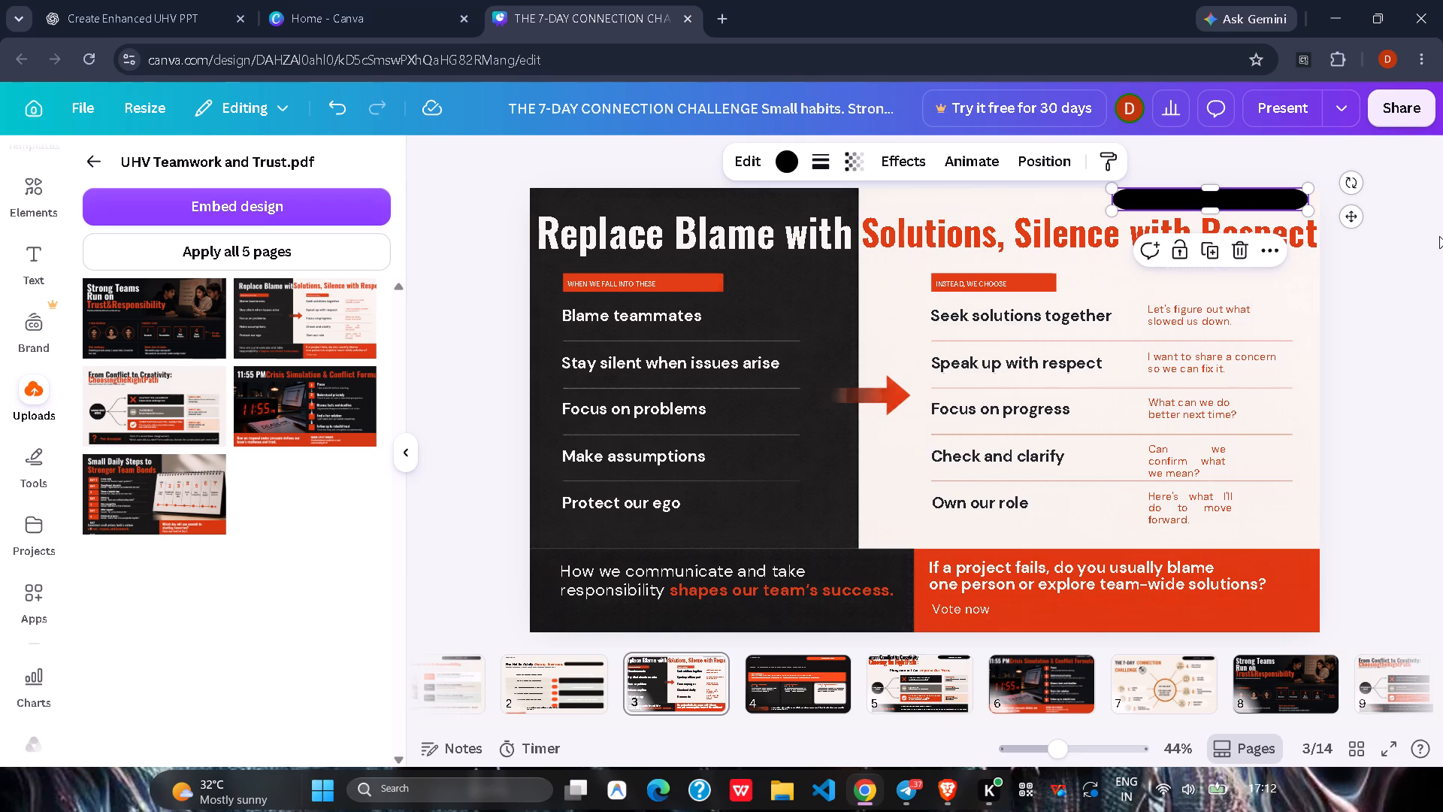
pyautogui.click(1439, 236)
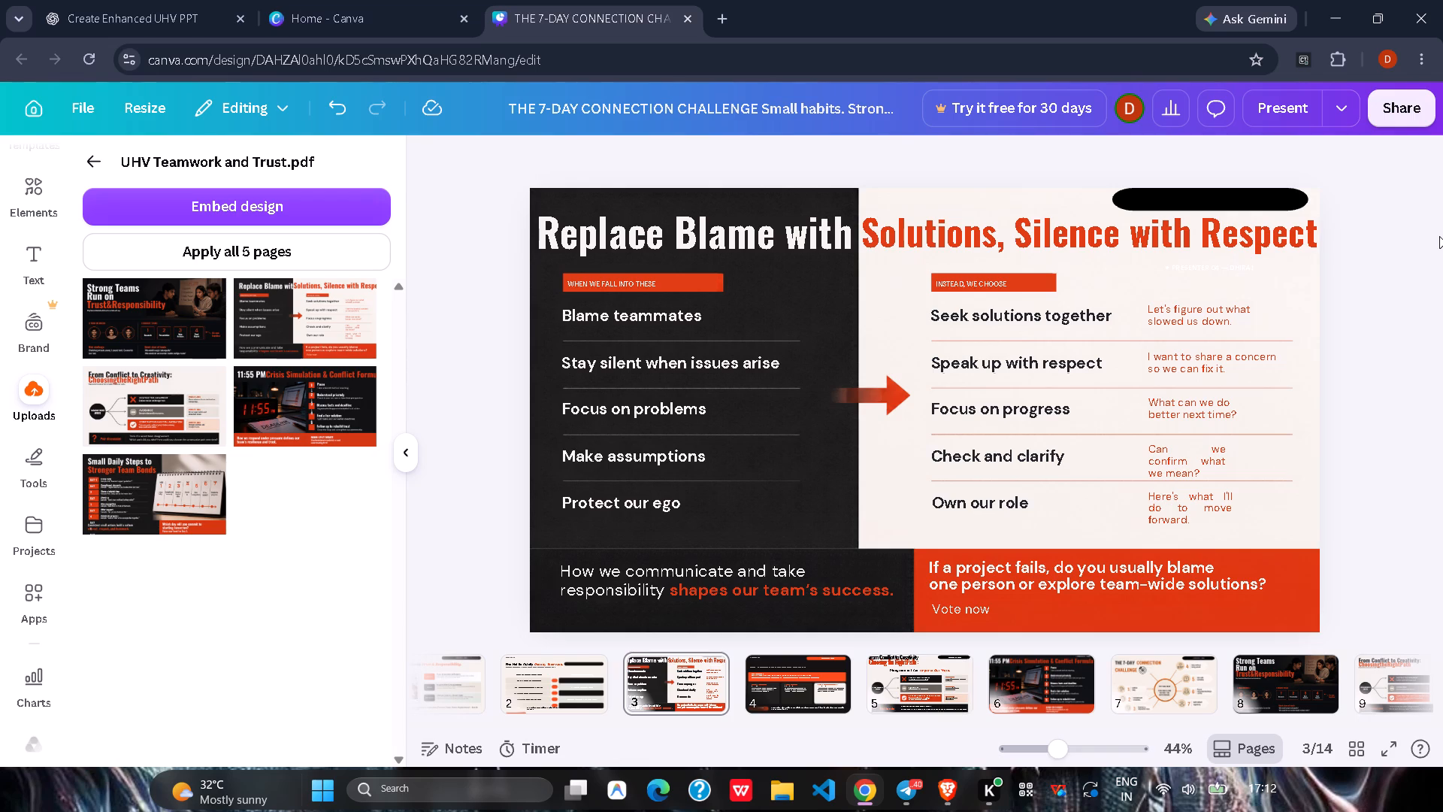
# Widen slide 3's black presenter banner slightly to about 482 by 56, keeping it flush with the slide's top edge.
pyautogui.click(1188, 192)
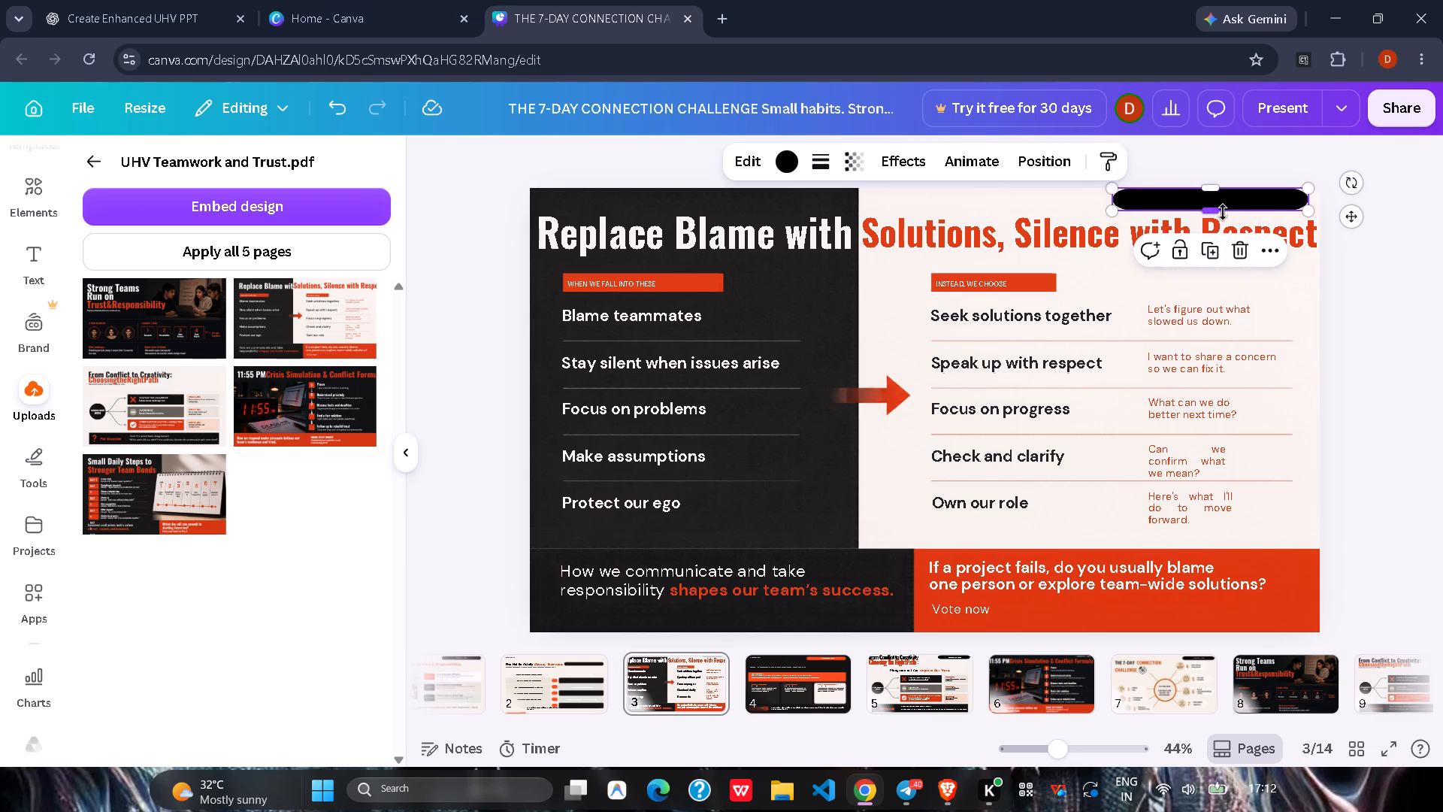
pyautogui.click(1303, 210)
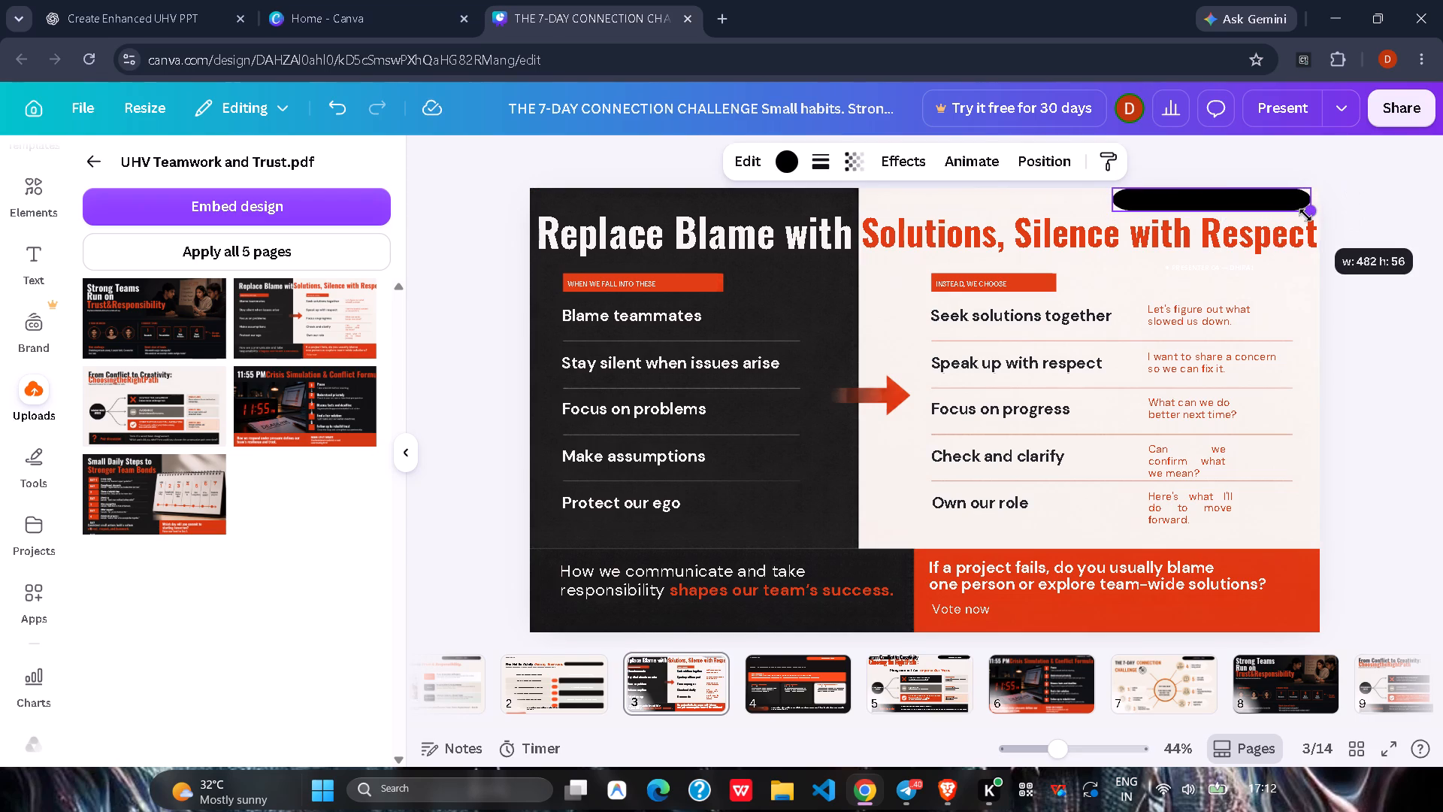
pyautogui.click(1380, 336)
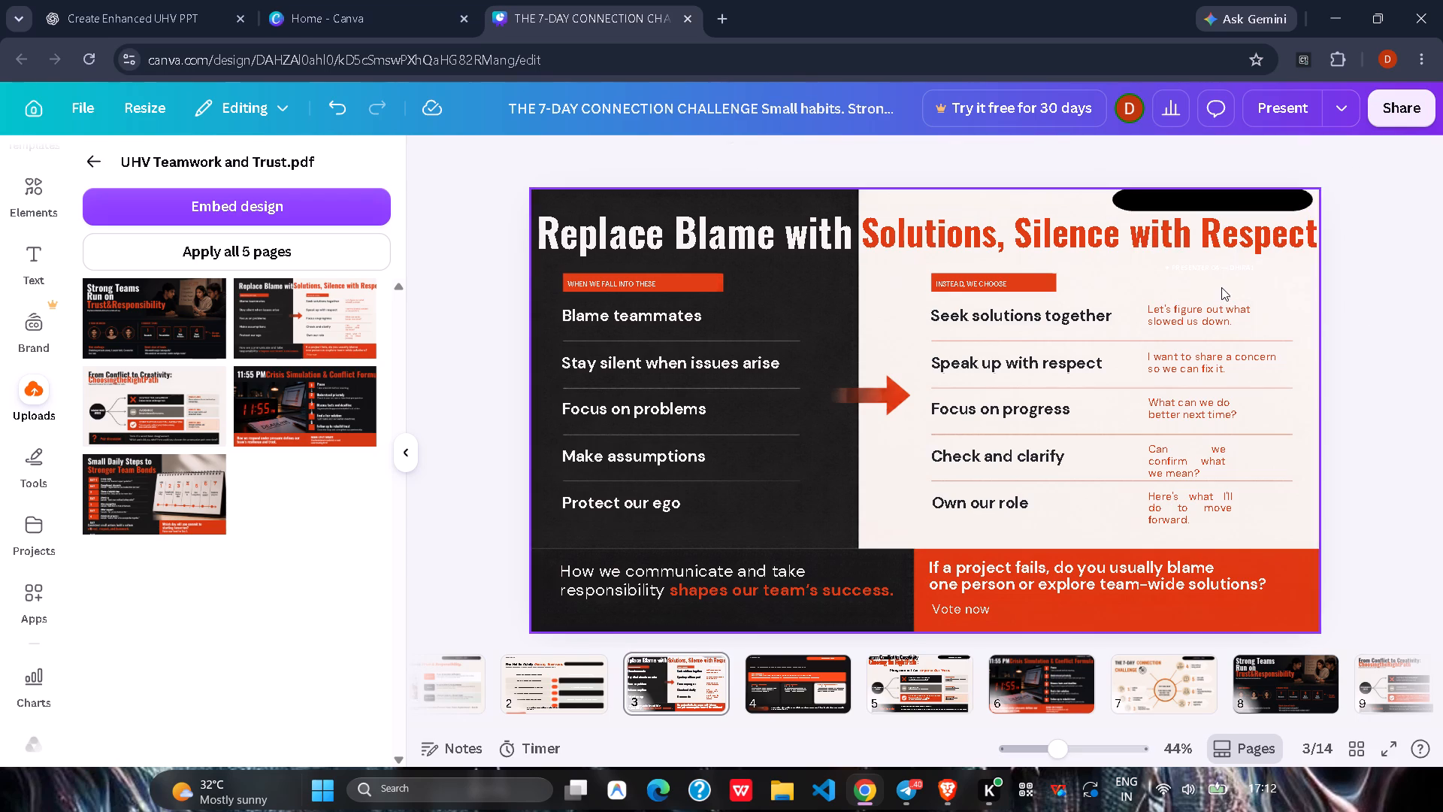
# Move slide 3's white presenter label up onto the black banner and bring it forward so it sits in front of the shape.
pyautogui.moveTo(1226, 268); pyautogui.dragTo(1226, 200)
pyautogui.click(1269, 245)
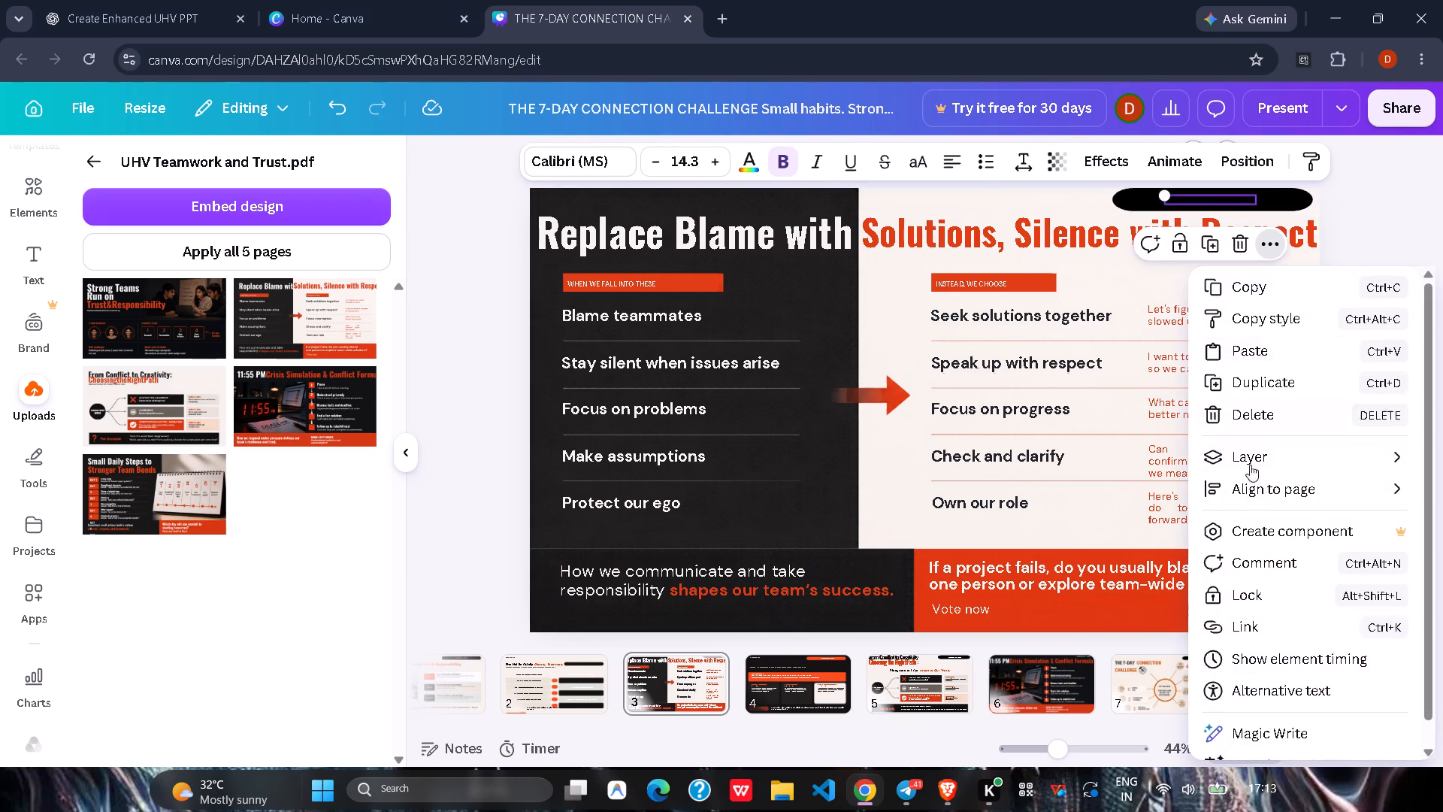
pyautogui.click(1121, 460)
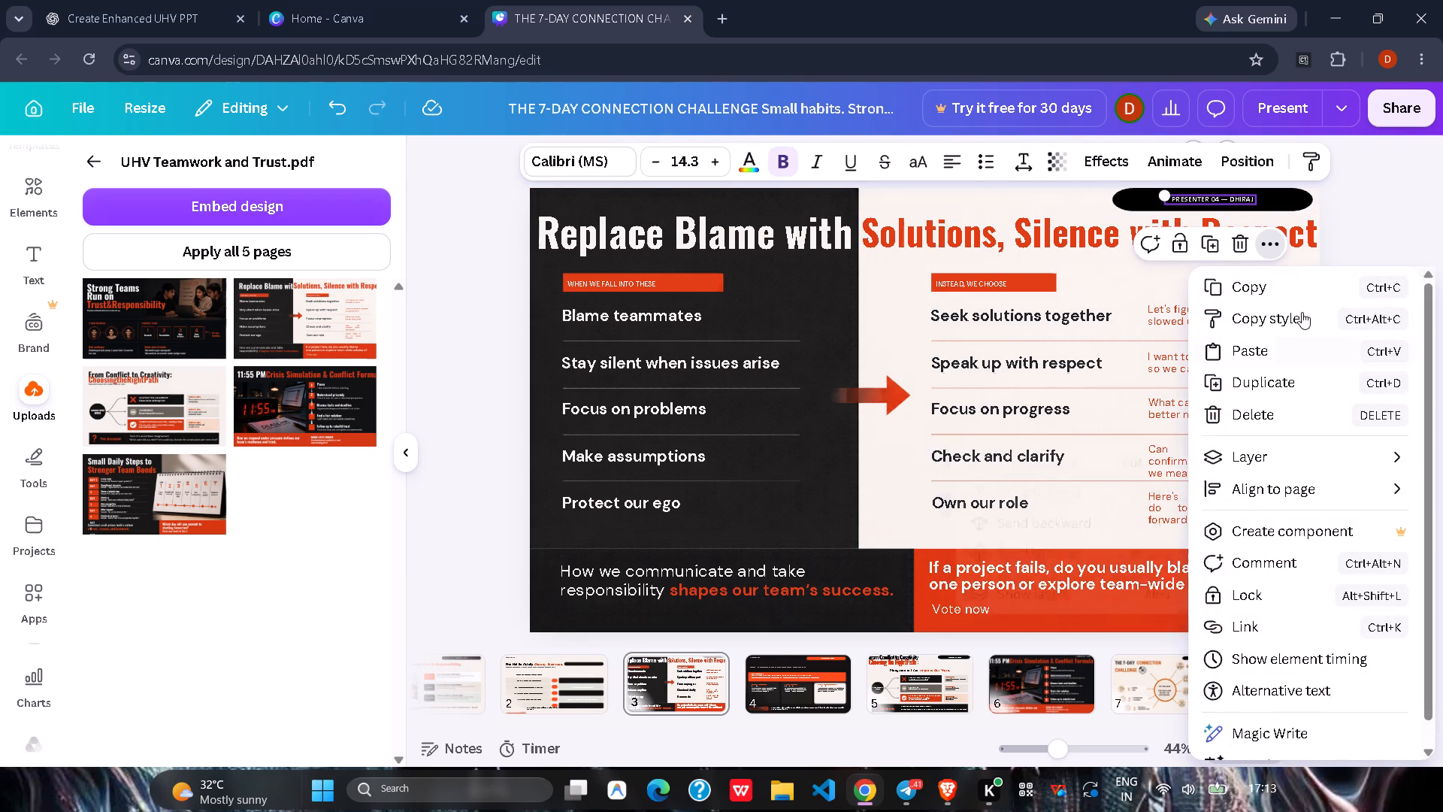
pyautogui.click(1357, 224)
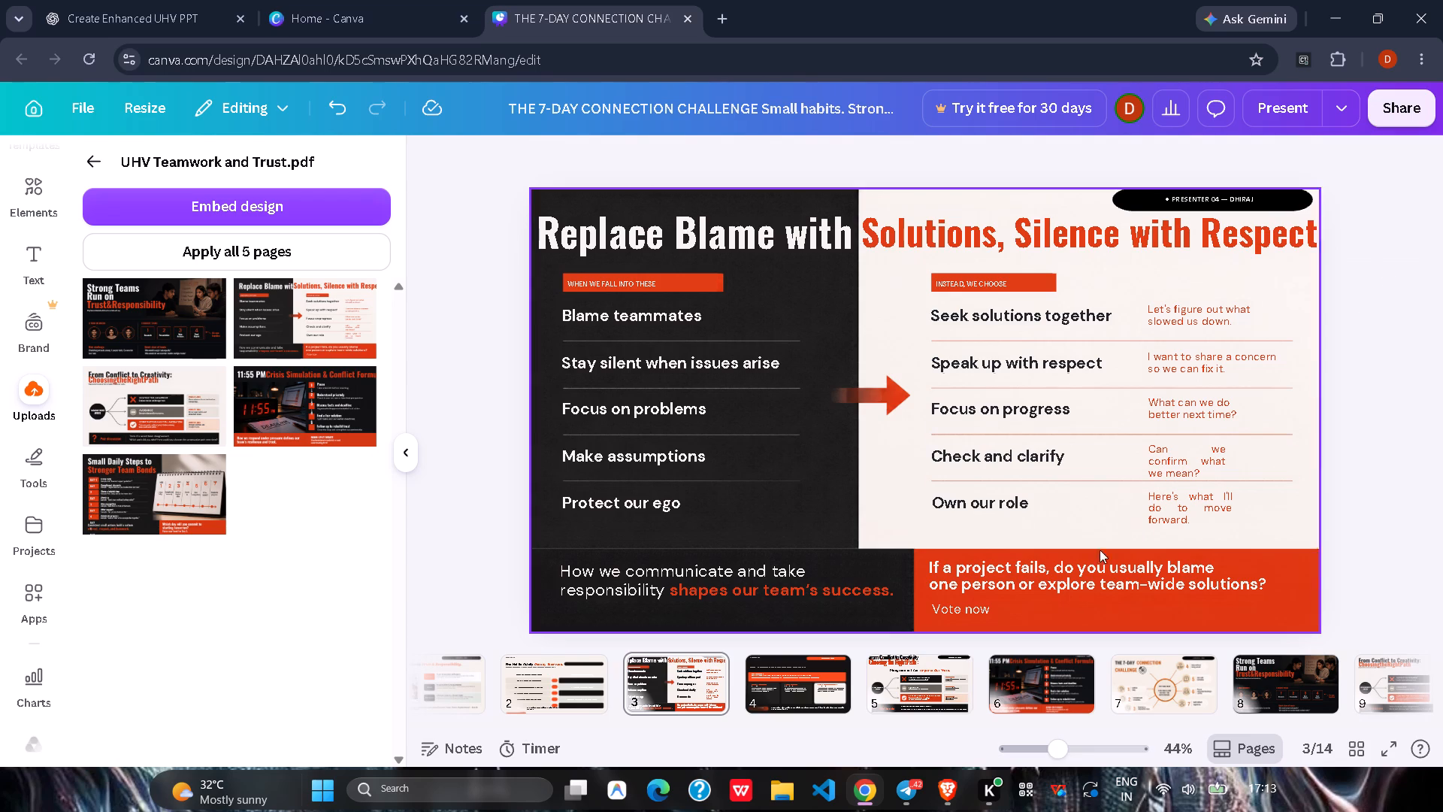
# Review slides 4 to 7, comparing the disagreement decision tree on slide 4 with the "From Conflict to Creativity" slide 5.
pyautogui.scroll(-1, 780, 686)
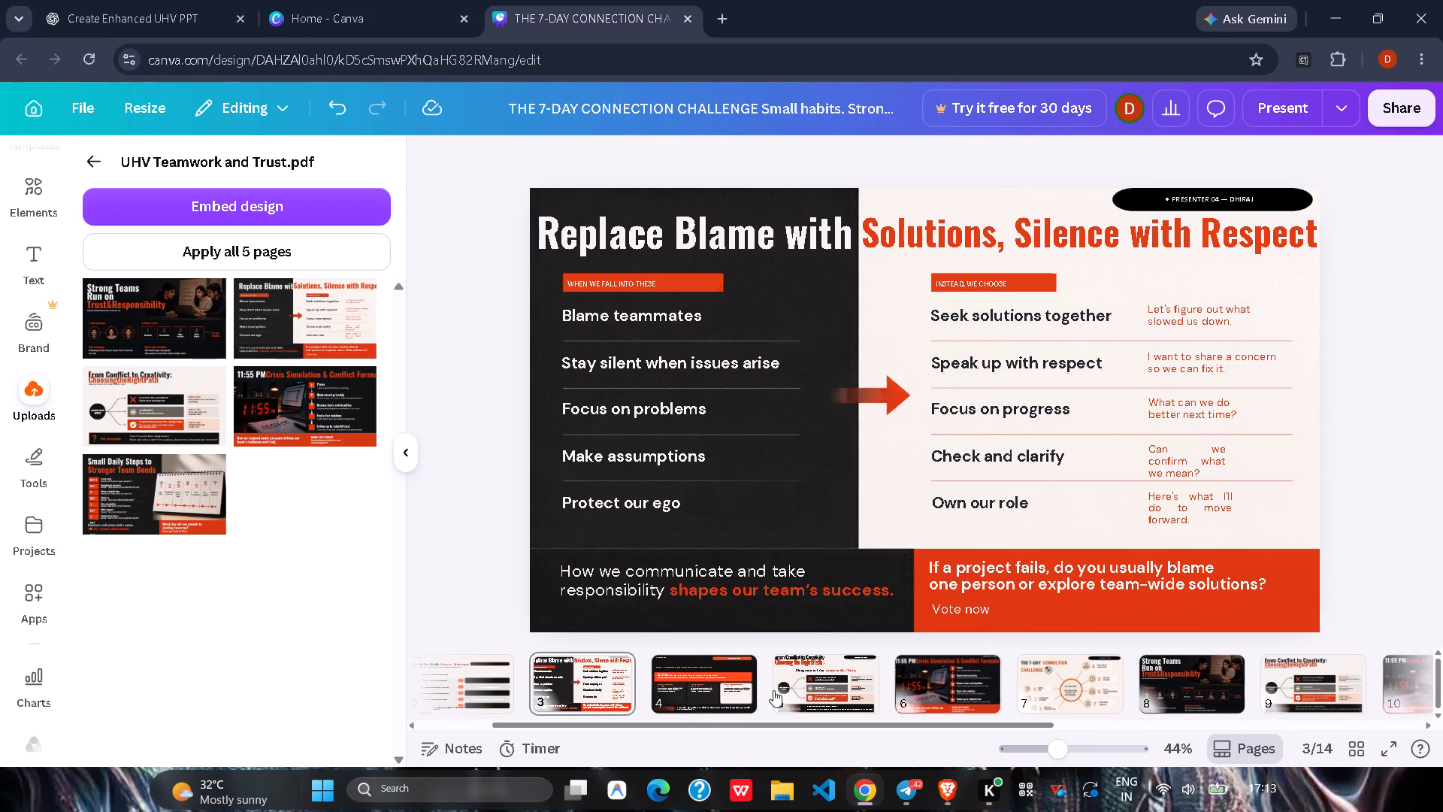
pyautogui.scroll(-3, 773, 690)
pyautogui.scroll(10, 773, 690)
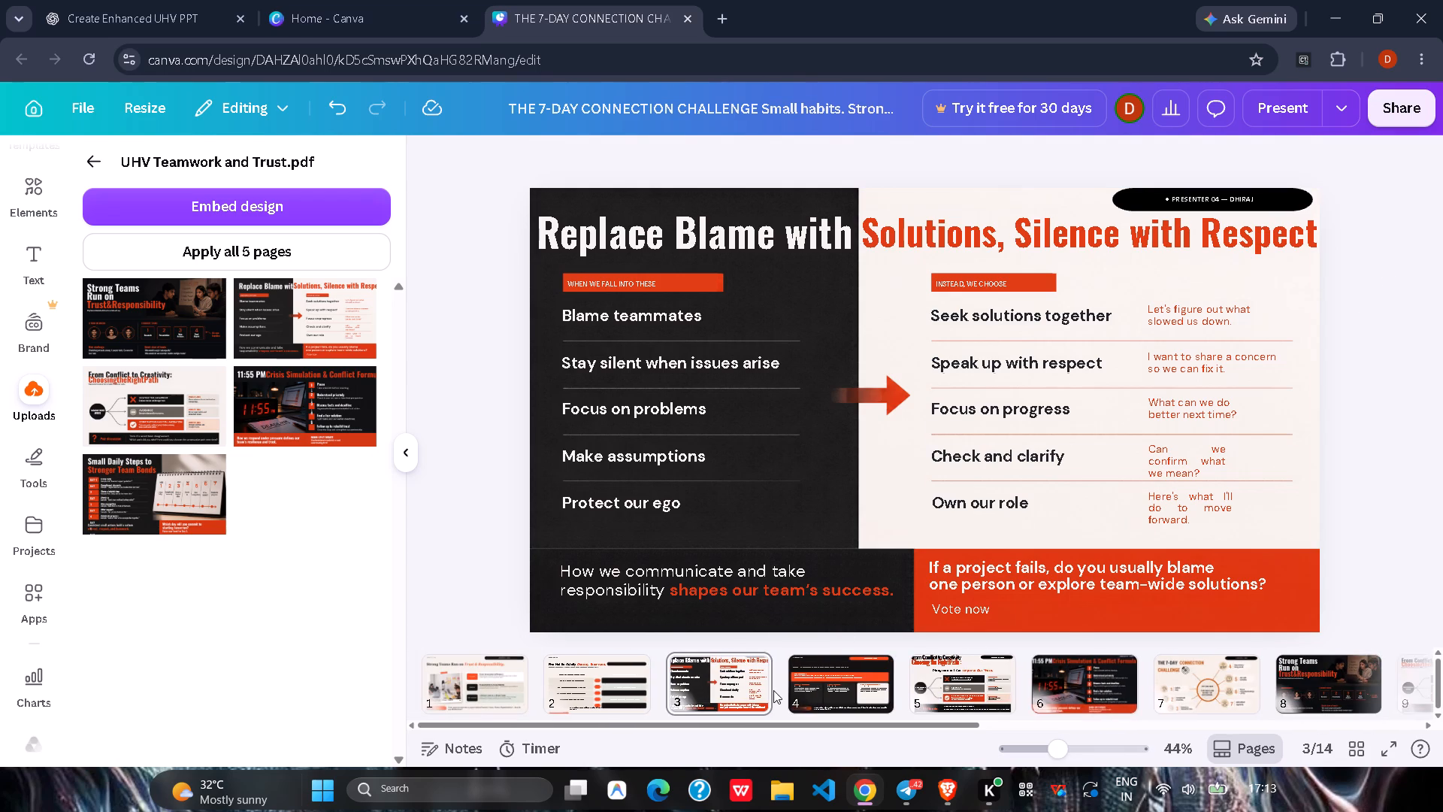
pyautogui.scroll(1, 773, 690)
pyautogui.click(944, 691)
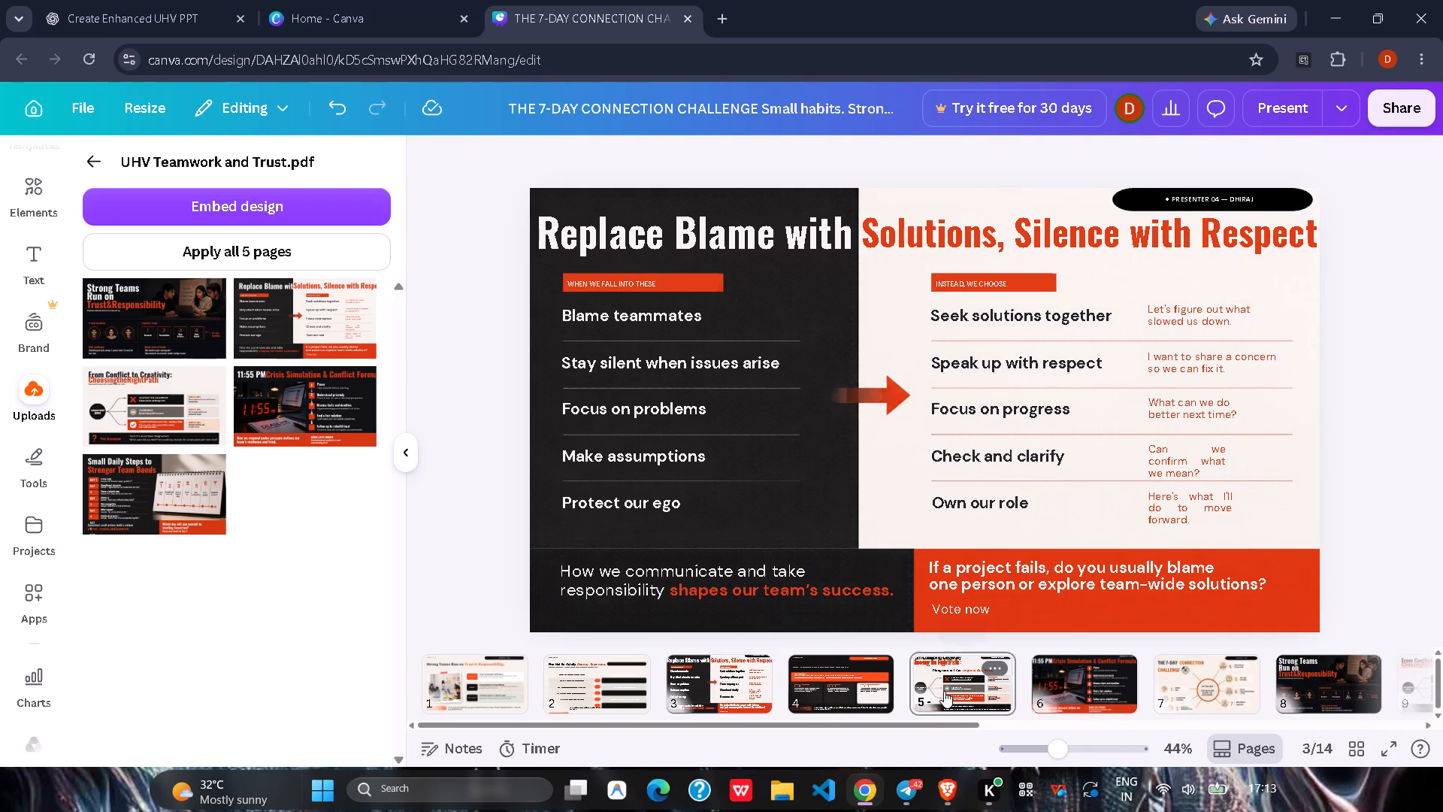
pyautogui.click(1057, 675)
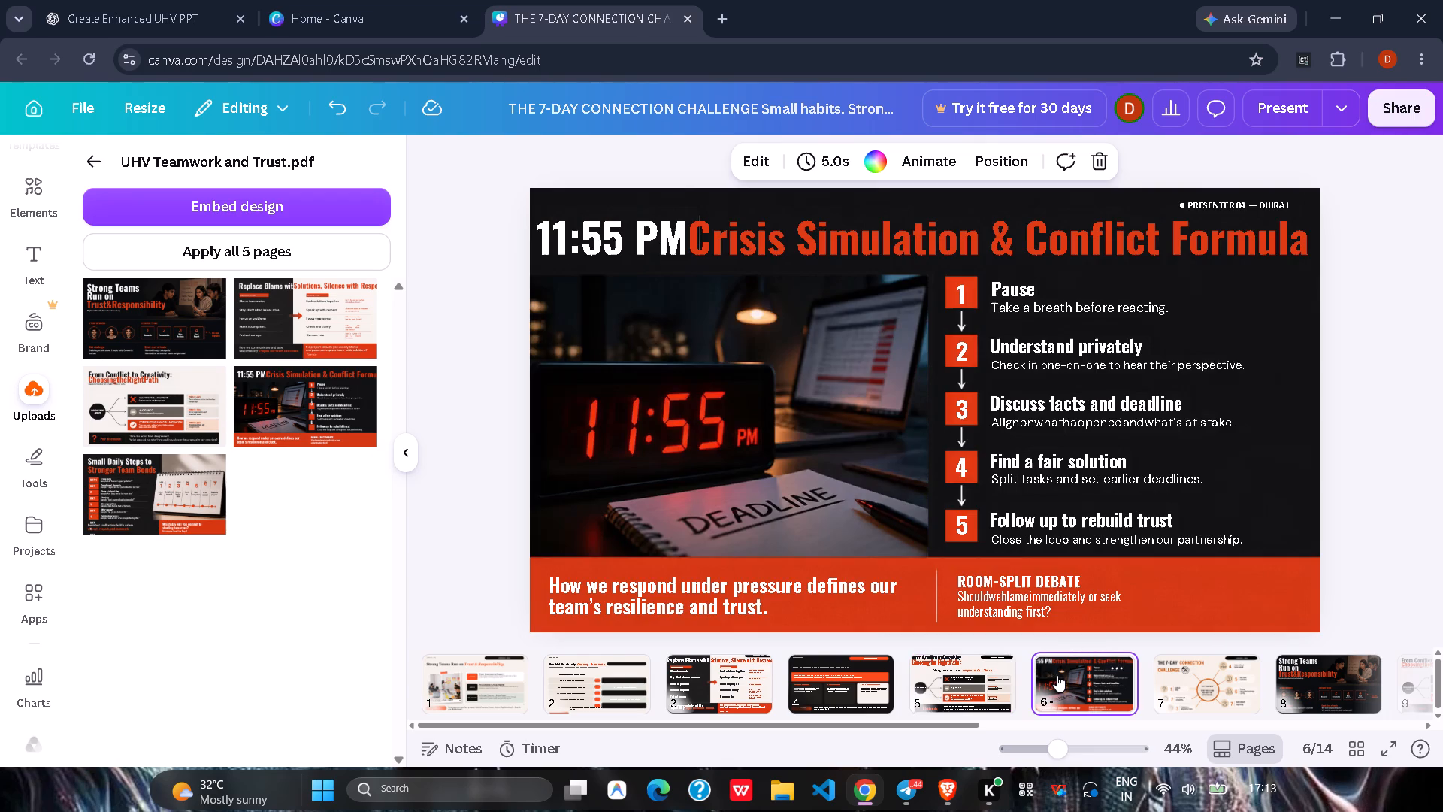
pyautogui.click(1184, 682)
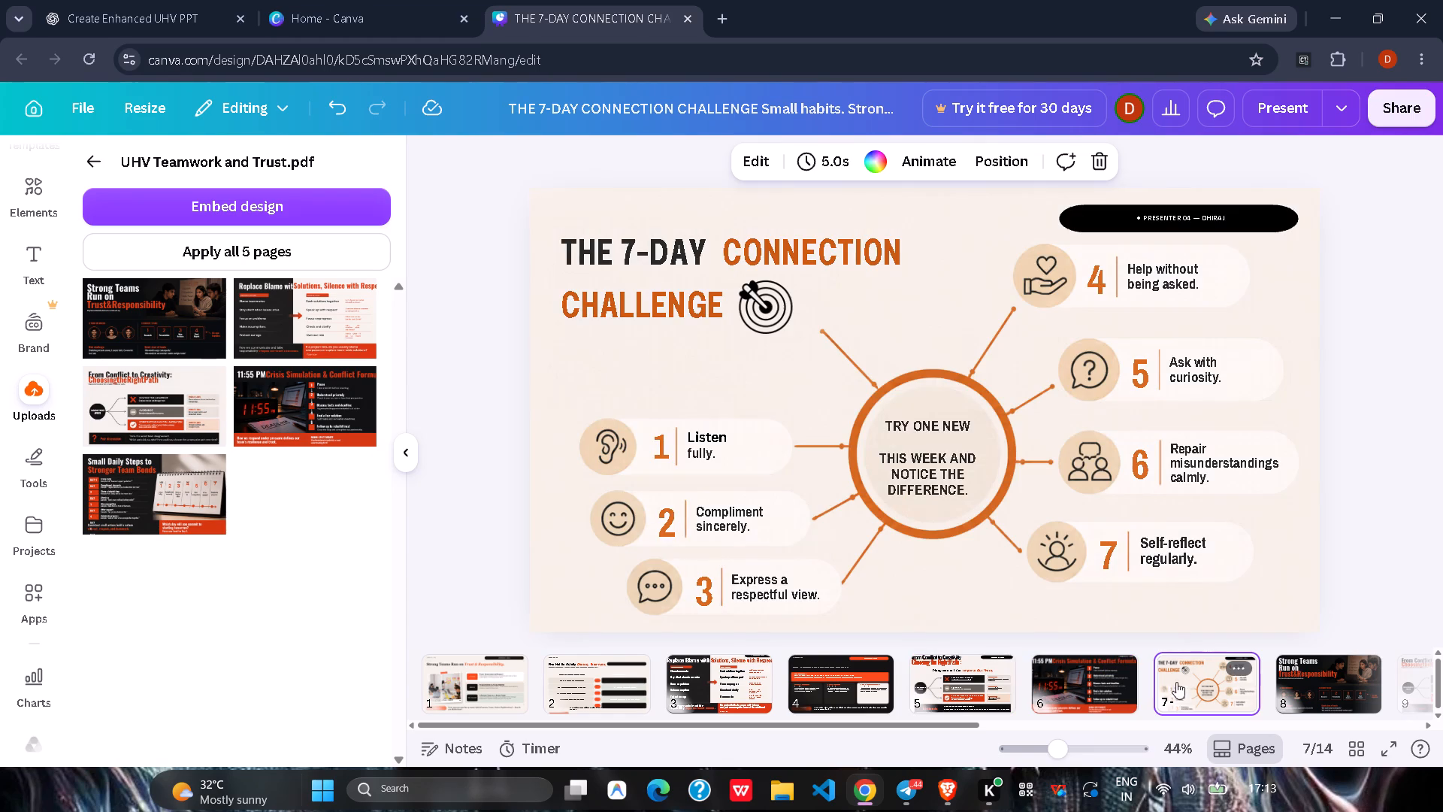
pyautogui.click(1078, 689)
pyautogui.click(981, 687)
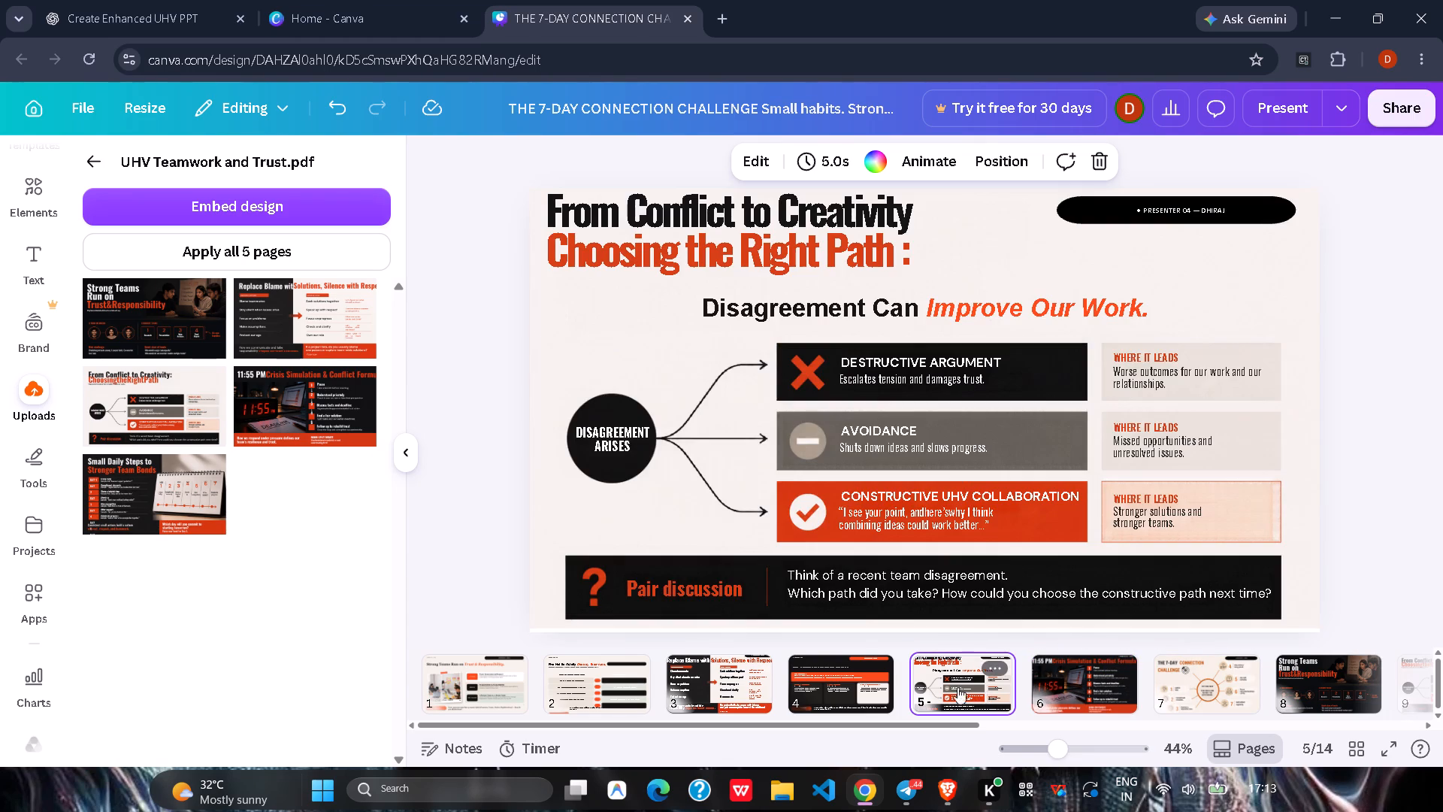
pyautogui.click(855, 668)
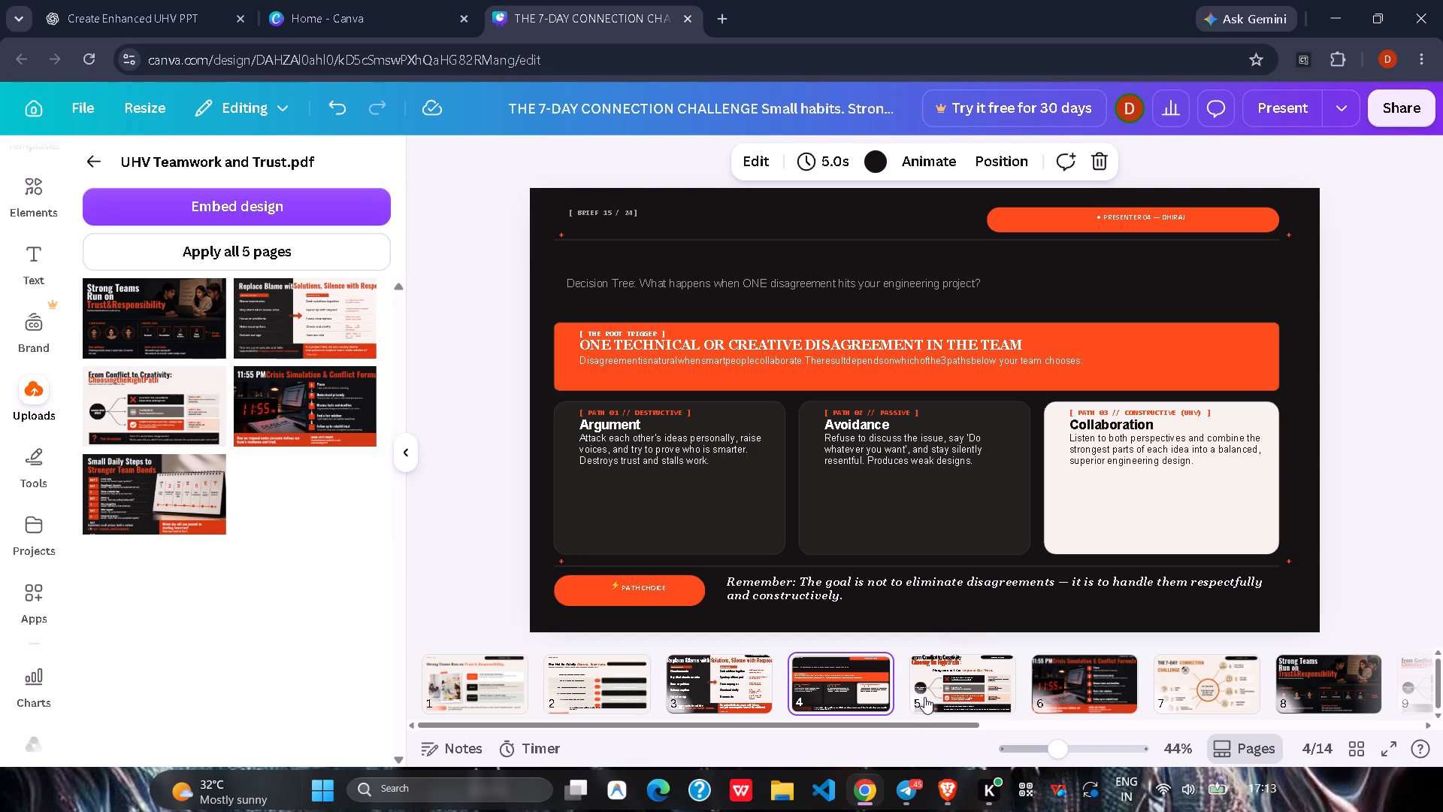
pyautogui.click(943, 682)
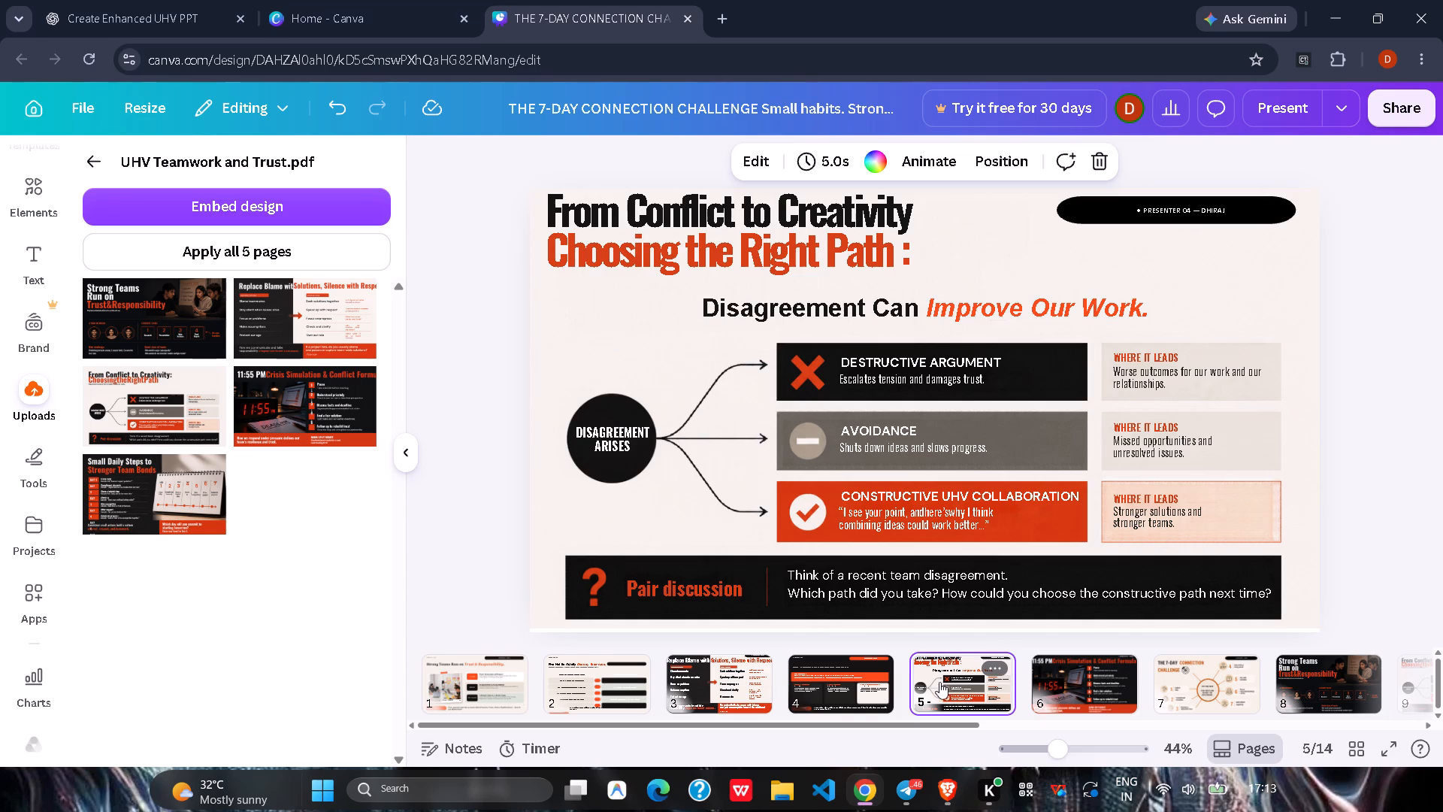
# Nudge the "Argument" text block on slide 4 slightly down within its dark card.
pyautogui.click(812, 677)
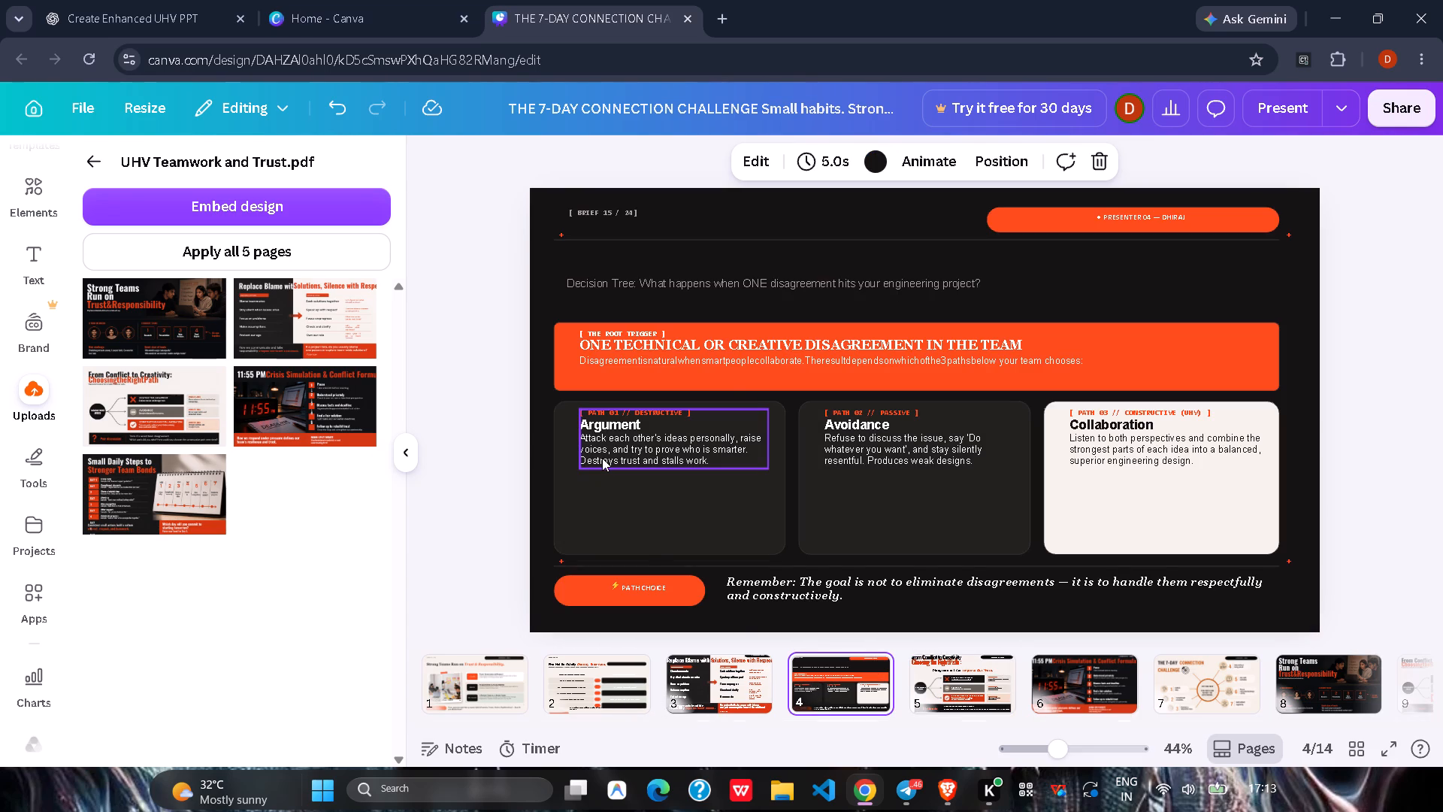
pyautogui.moveTo(602, 458); pyautogui.dragTo(603, 468)
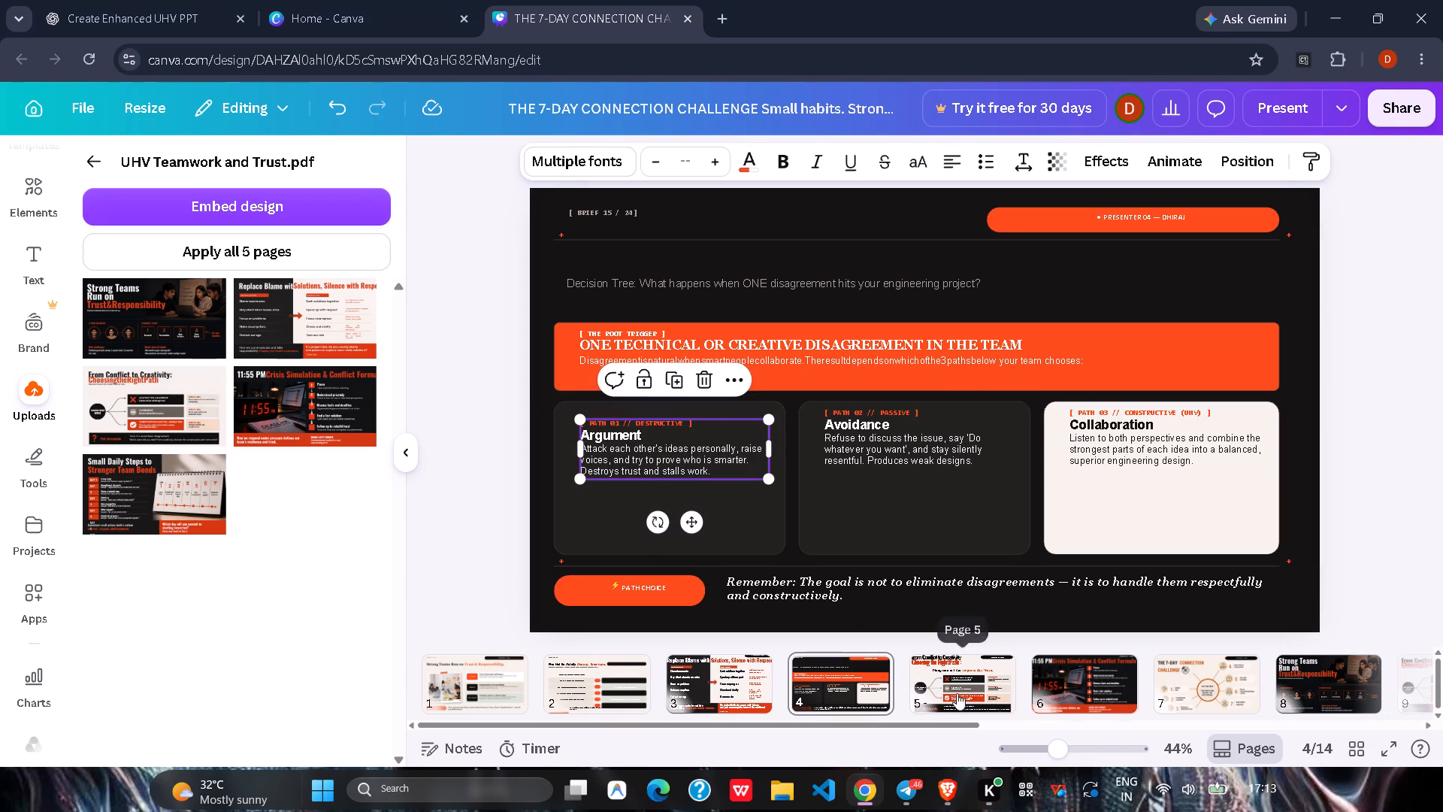
pyautogui.click(957, 691)
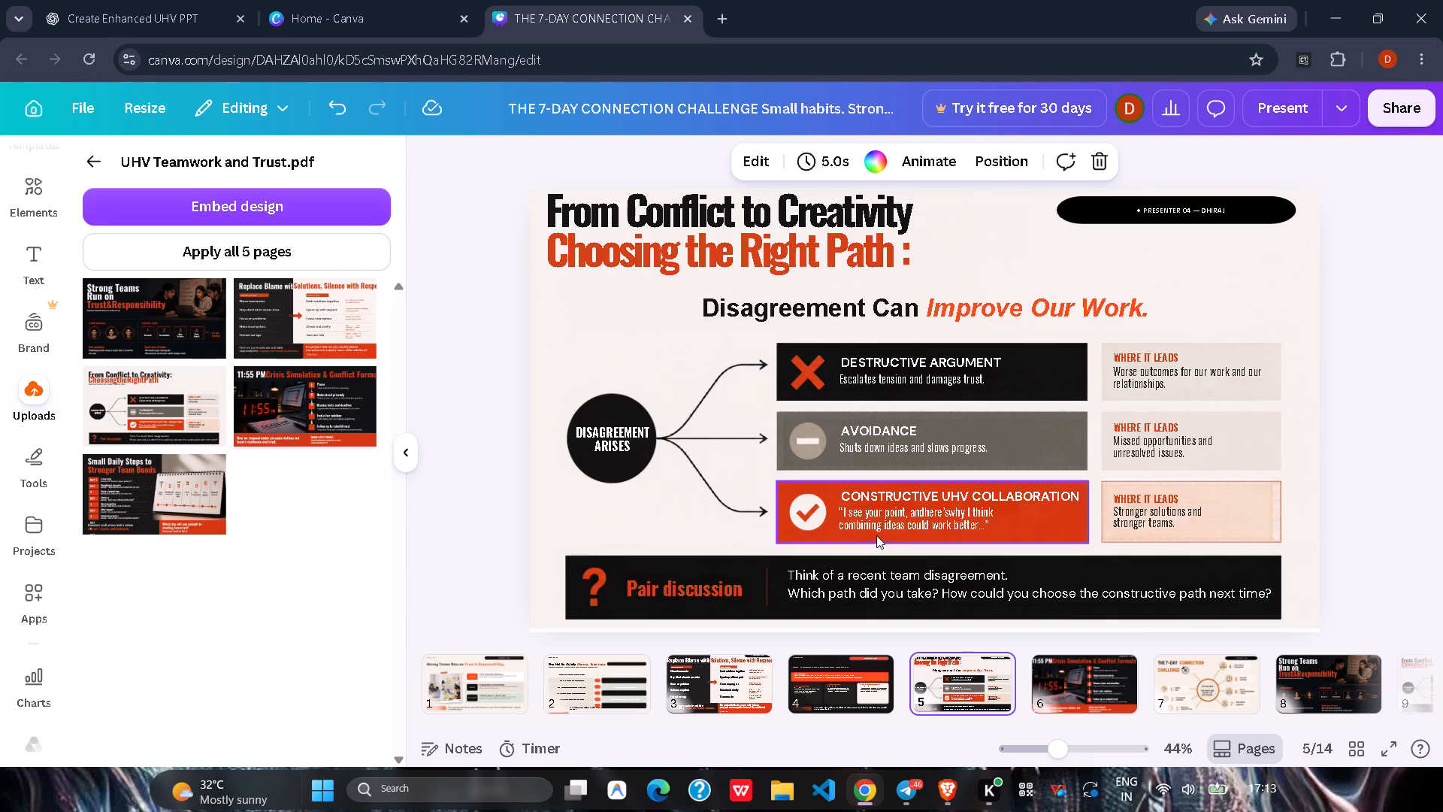
pyautogui.click(704, 676)
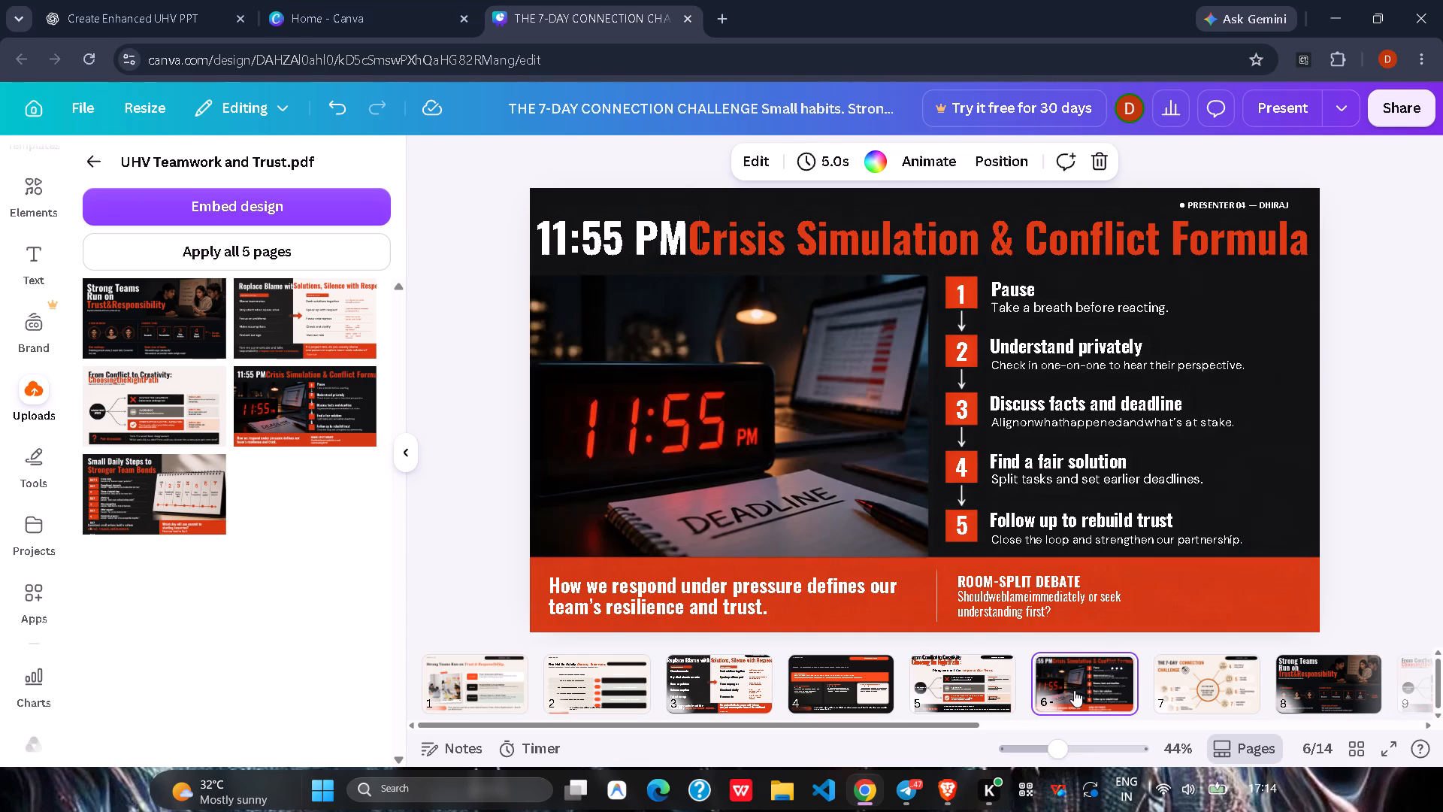
pyautogui.click(945, 686)
pyautogui.click(863, 697)
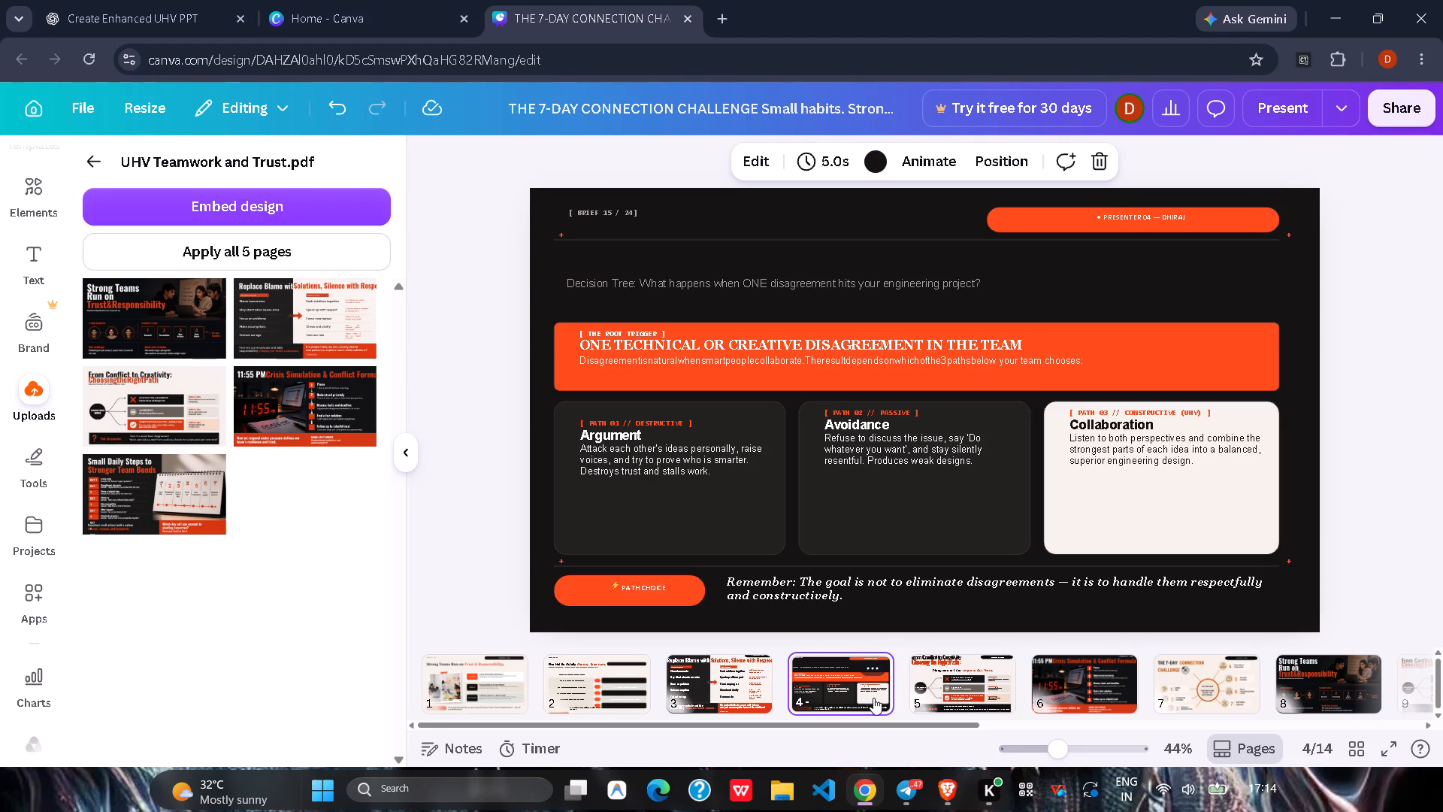
pyautogui.click(956, 680)
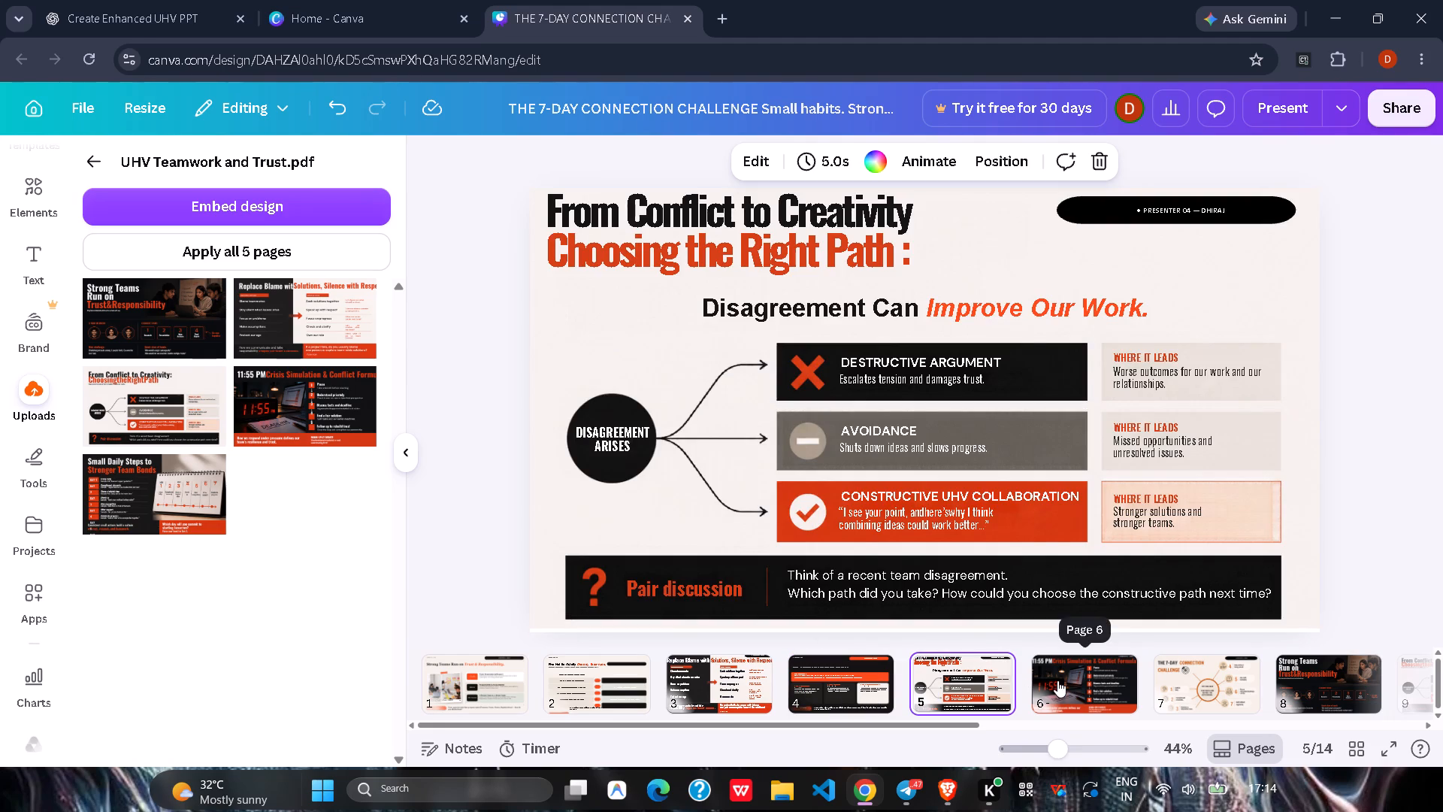
pyautogui.click(1057, 680)
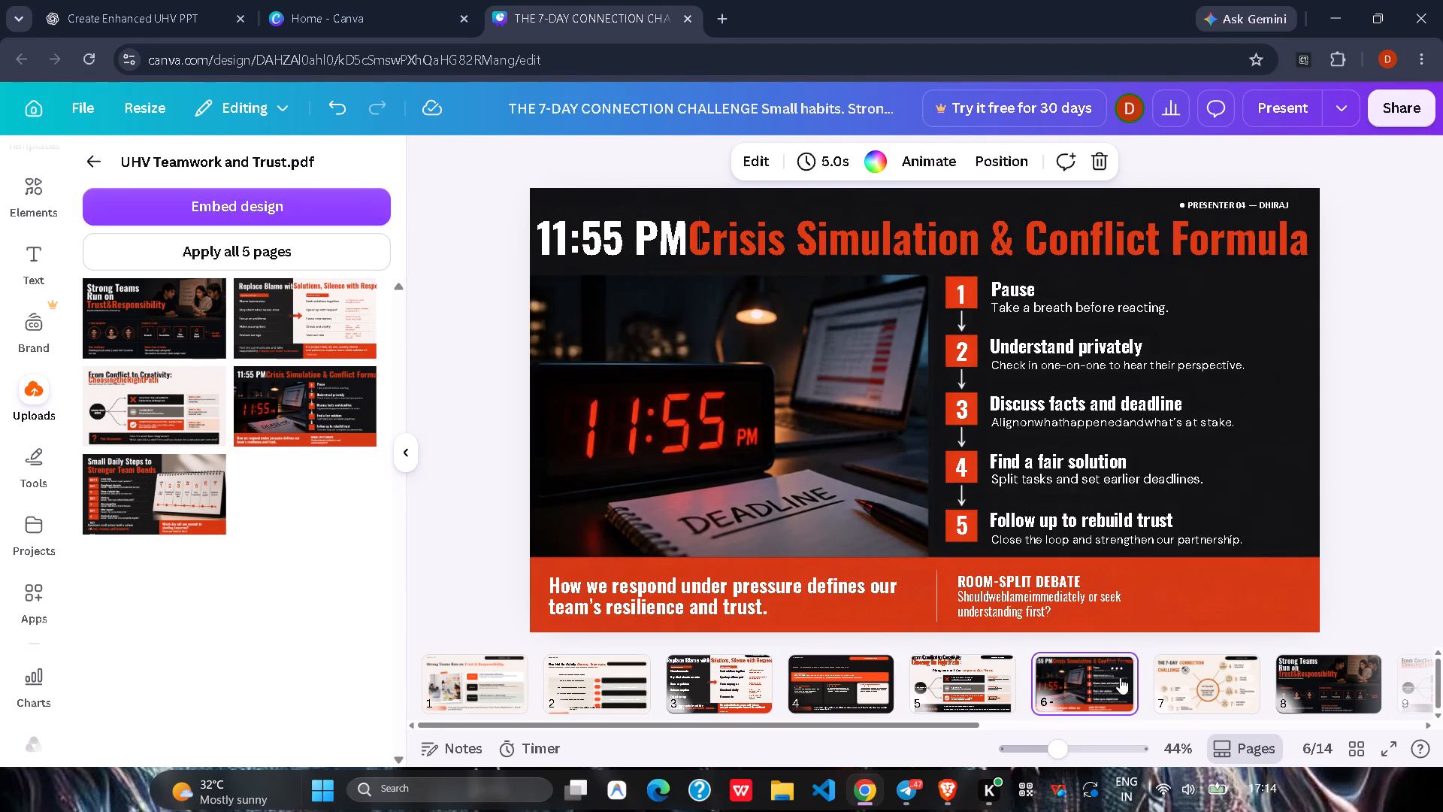
pyautogui.click(1183, 683)
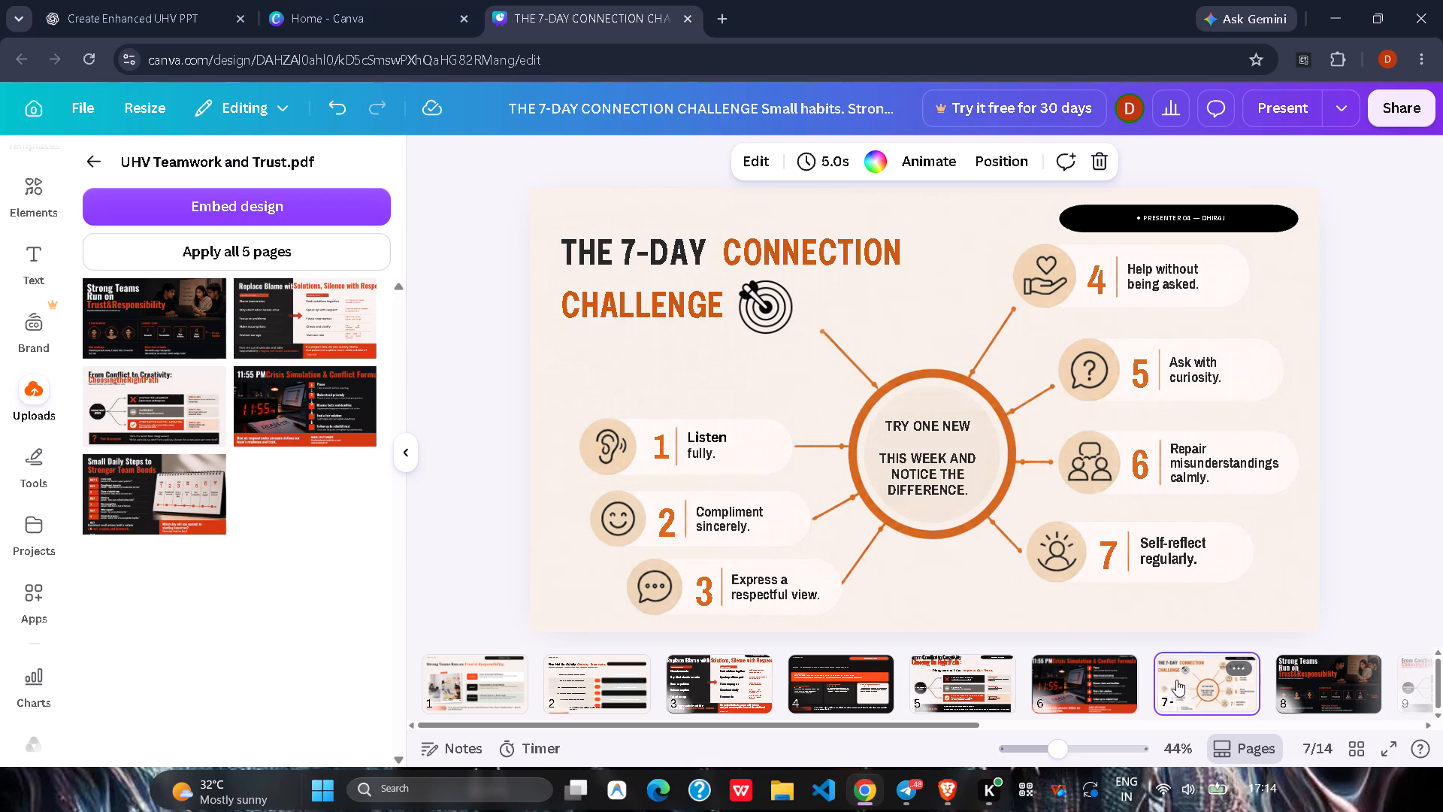
pyautogui.click(1091, 683)
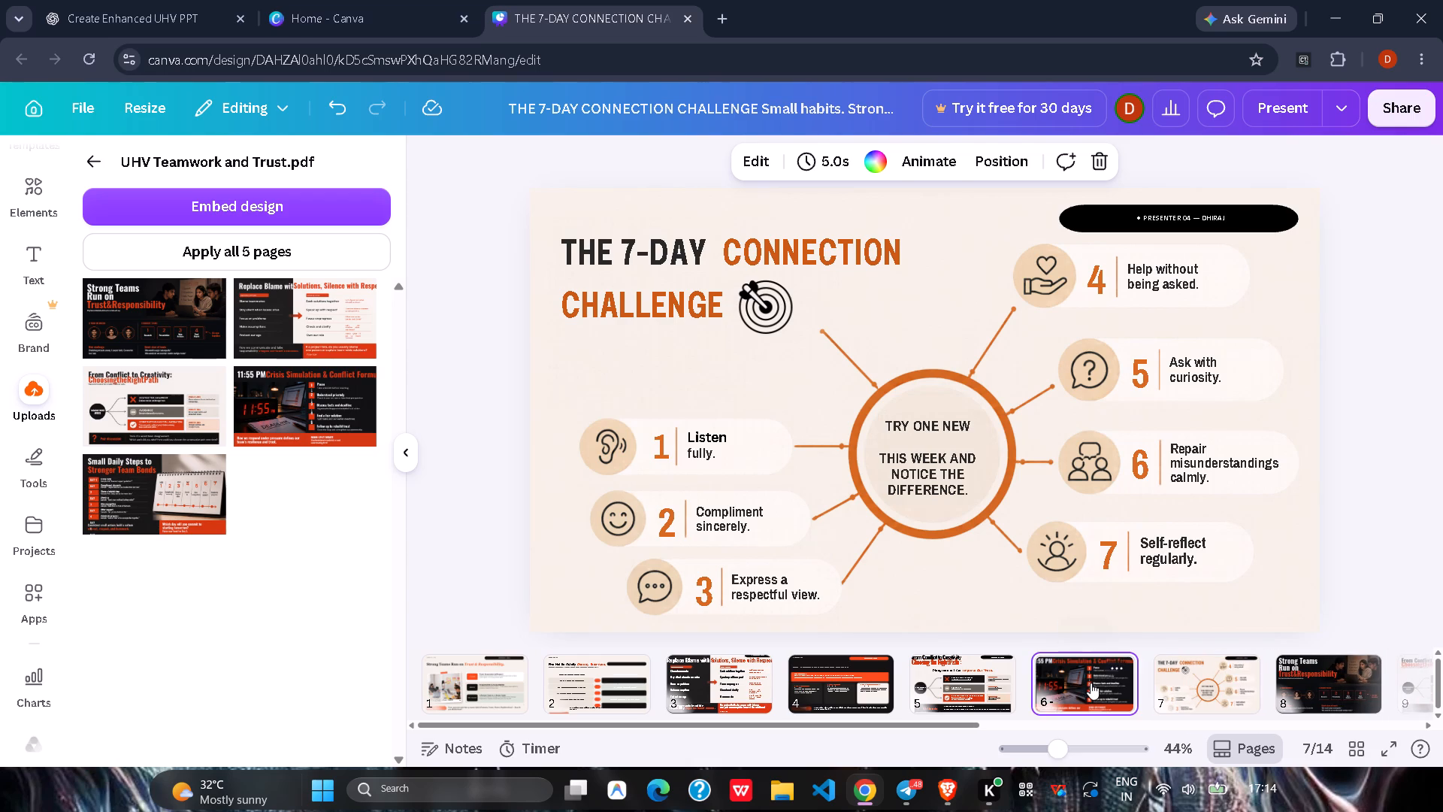
pyautogui.click(985, 691)
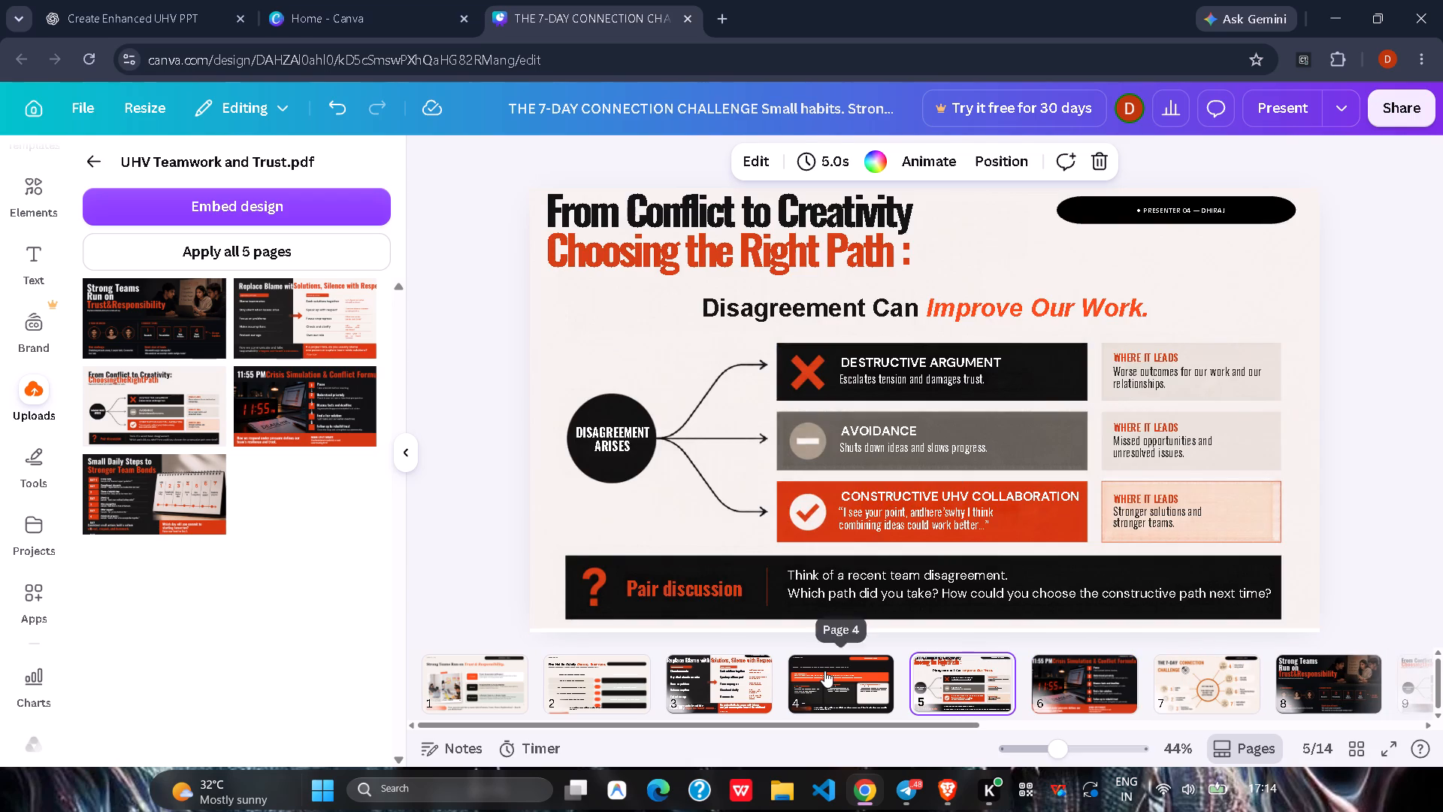
pyautogui.click(824, 671)
pyautogui.click(741, 677)
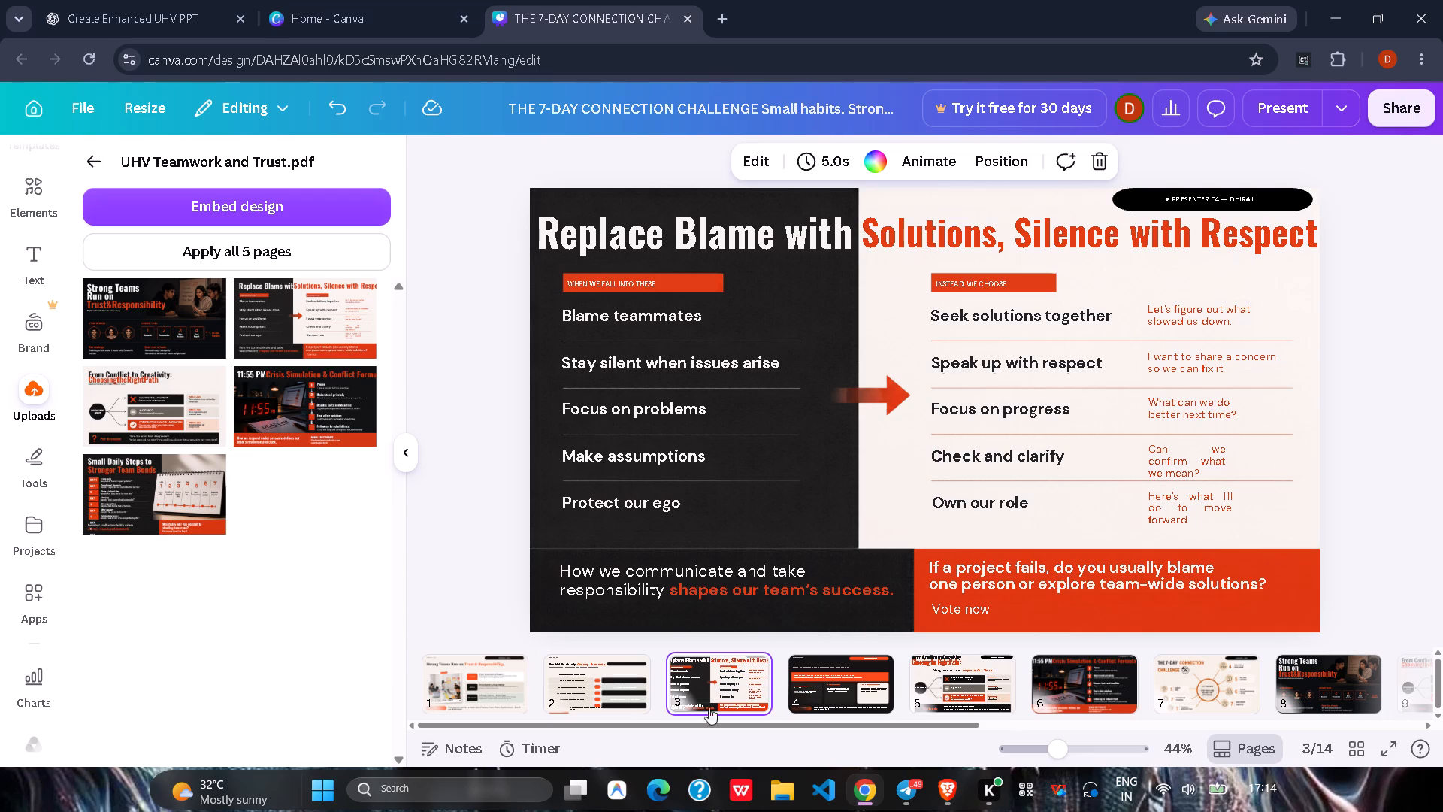
# Move slide 2's background graphic up and slightly left so its cards and arrows line up with the five habit texts.
pyautogui.click(600, 692)
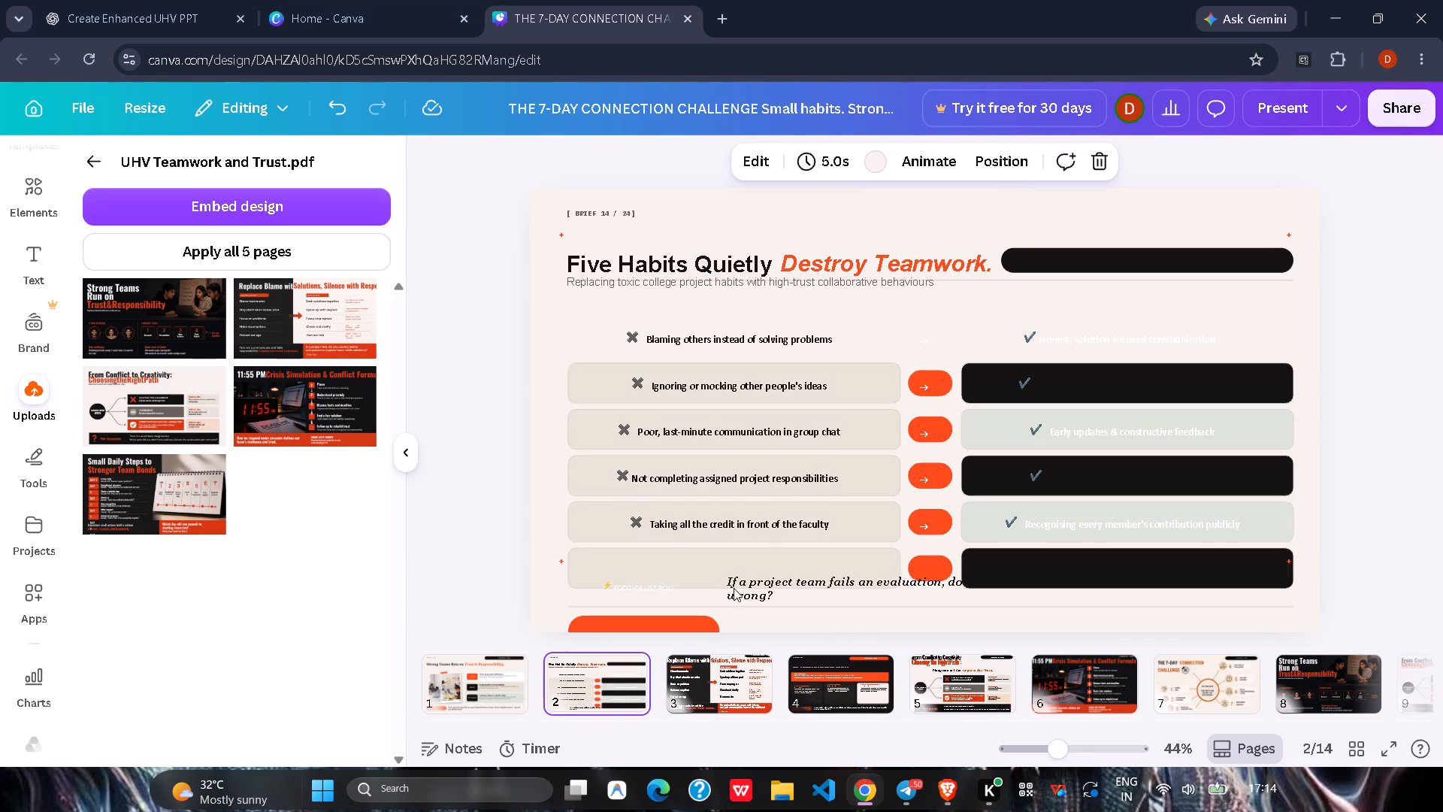
pyautogui.moveTo(881, 314); pyautogui.dragTo(875, 281)
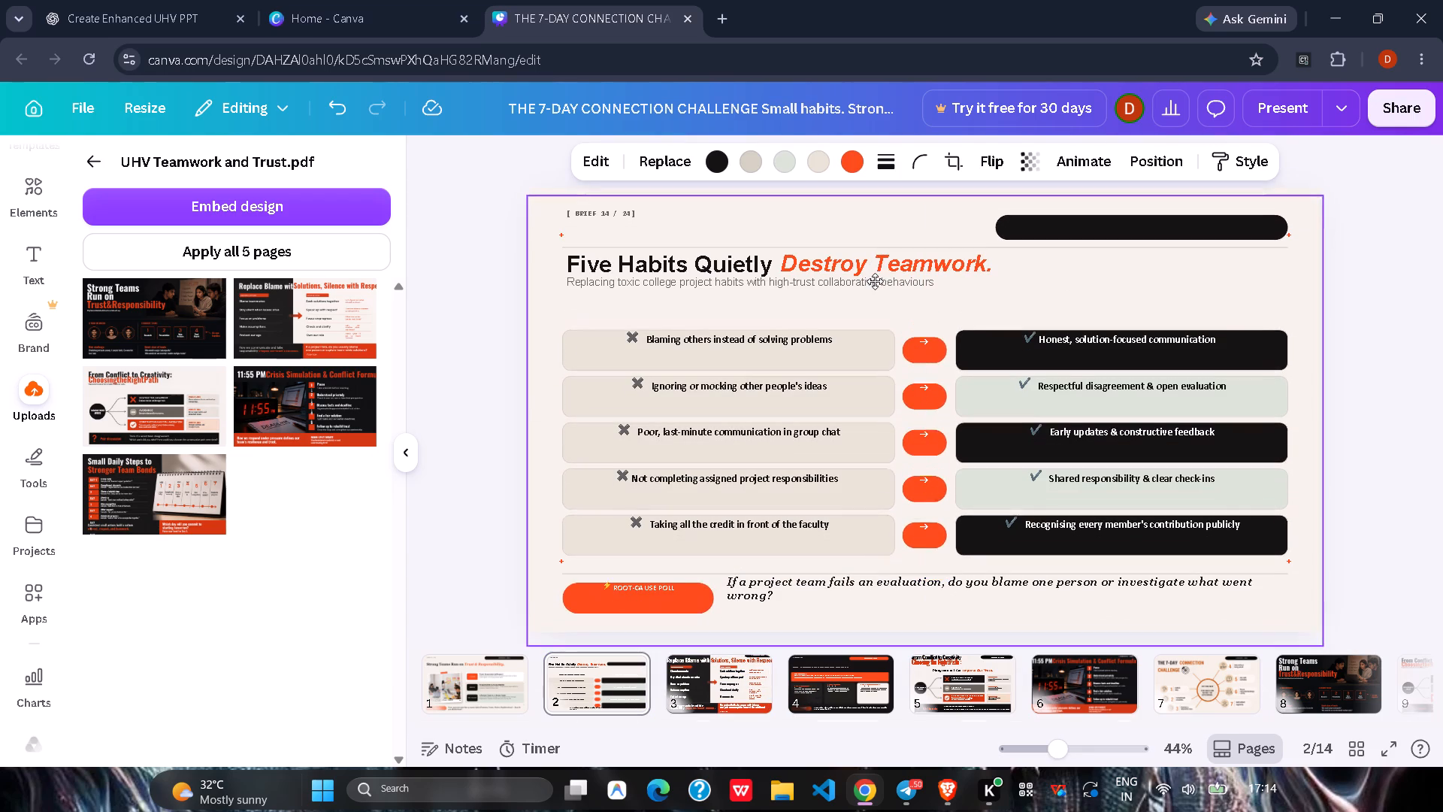
pyautogui.moveTo(875, 281); pyautogui.dragTo(875, 274)
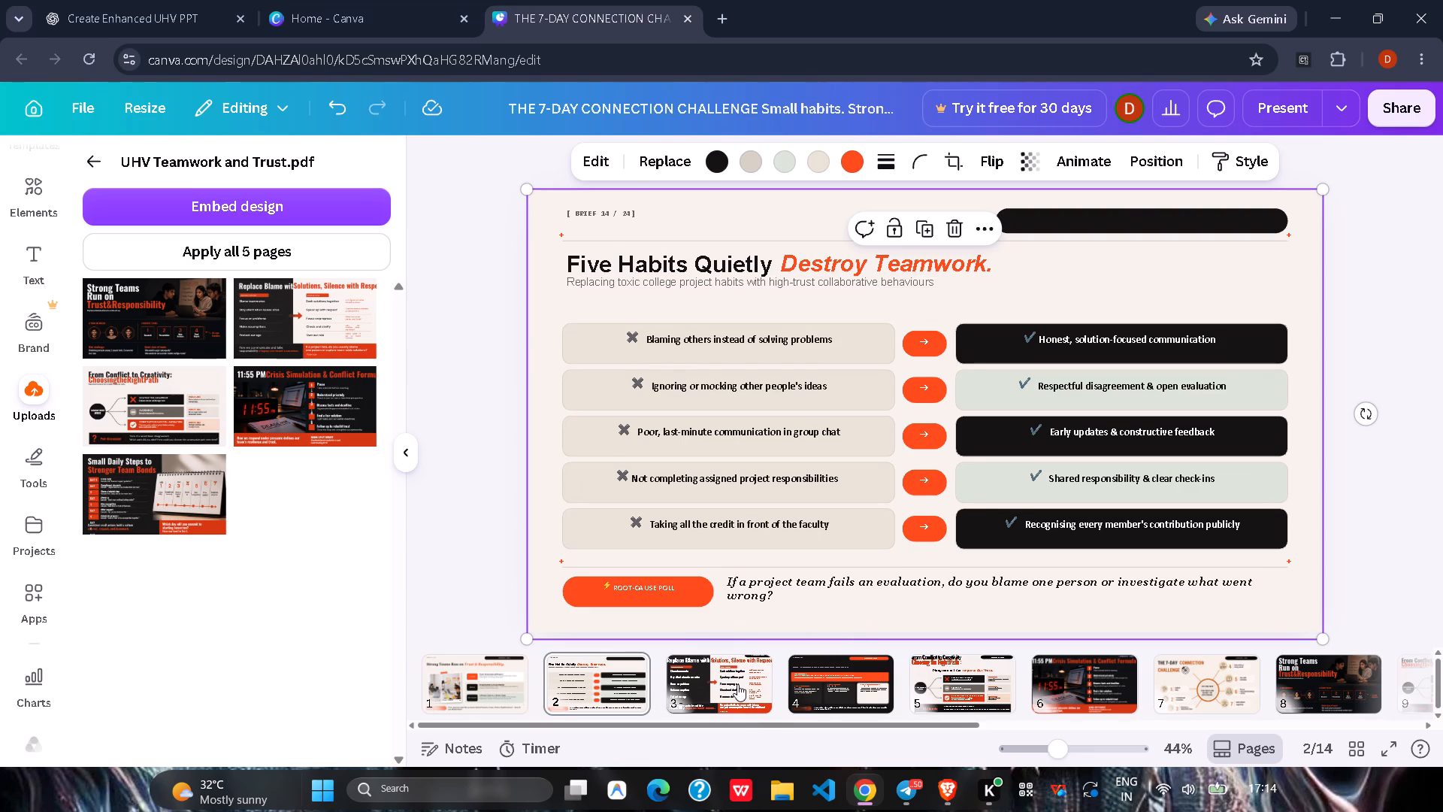
# Compare the "Five Habits Quietly Destroy Teamwork" slide 2 with the "Replace Blame with Solutions" slide 3.
pyautogui.click(737, 684)
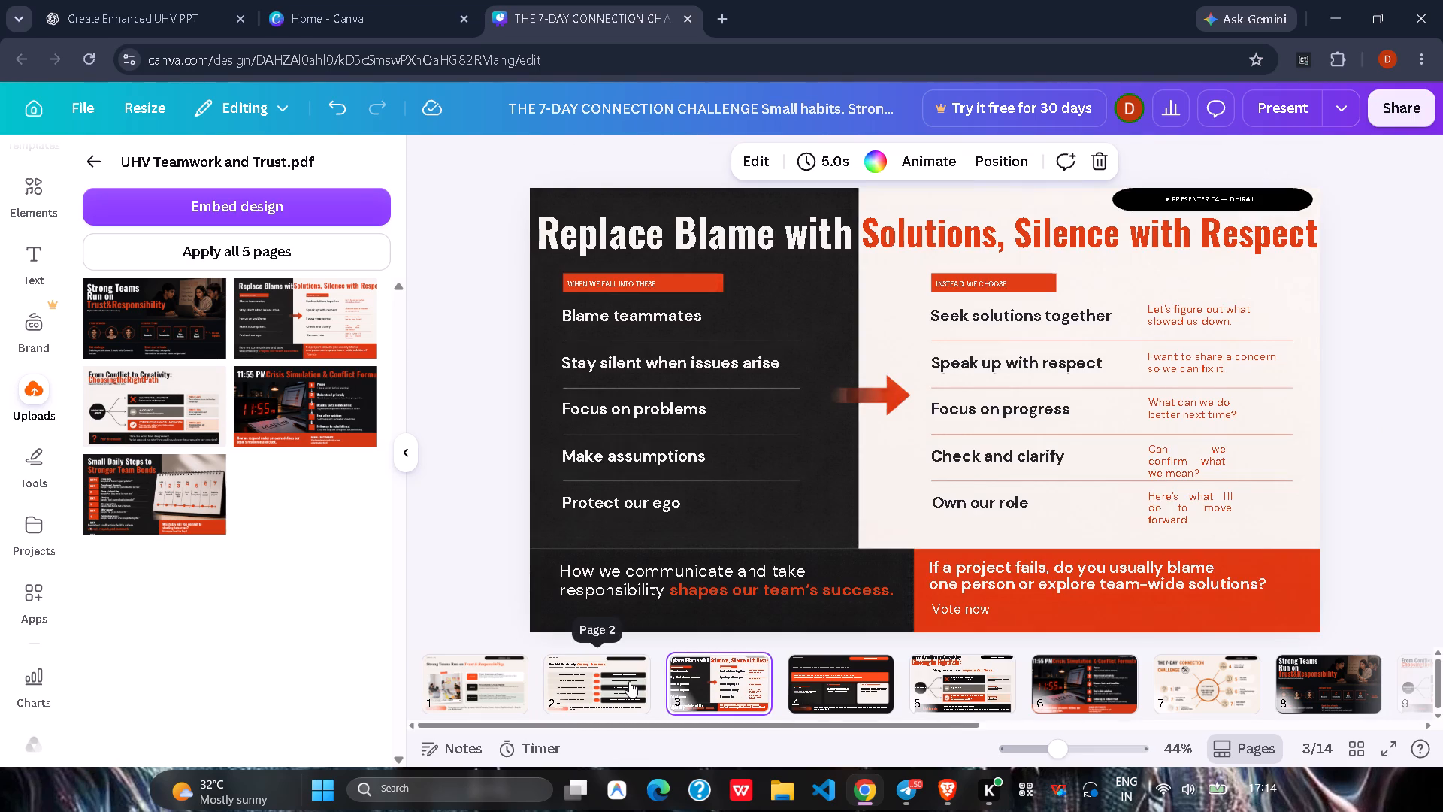
pyautogui.click(629, 681)
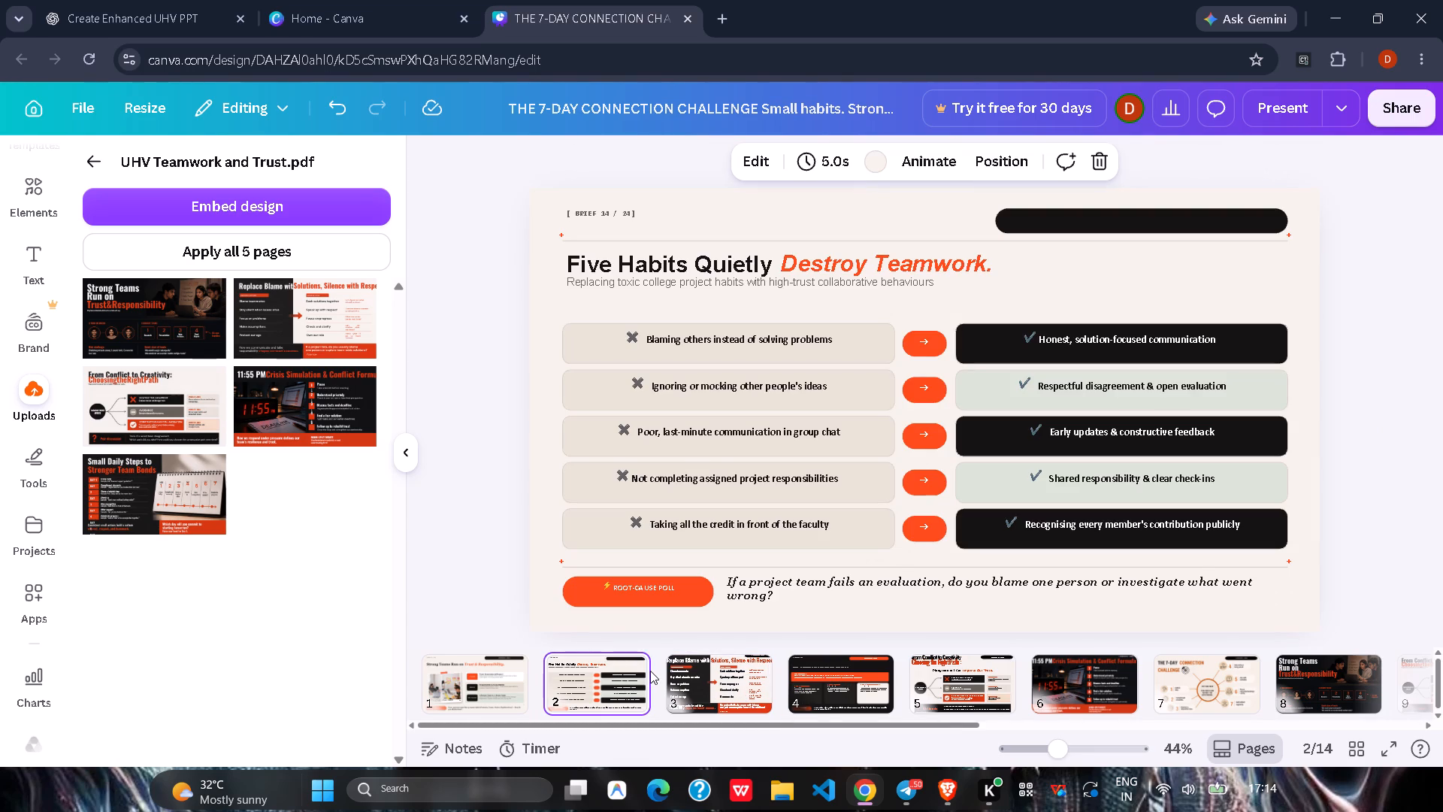
pyautogui.click(761, 677)
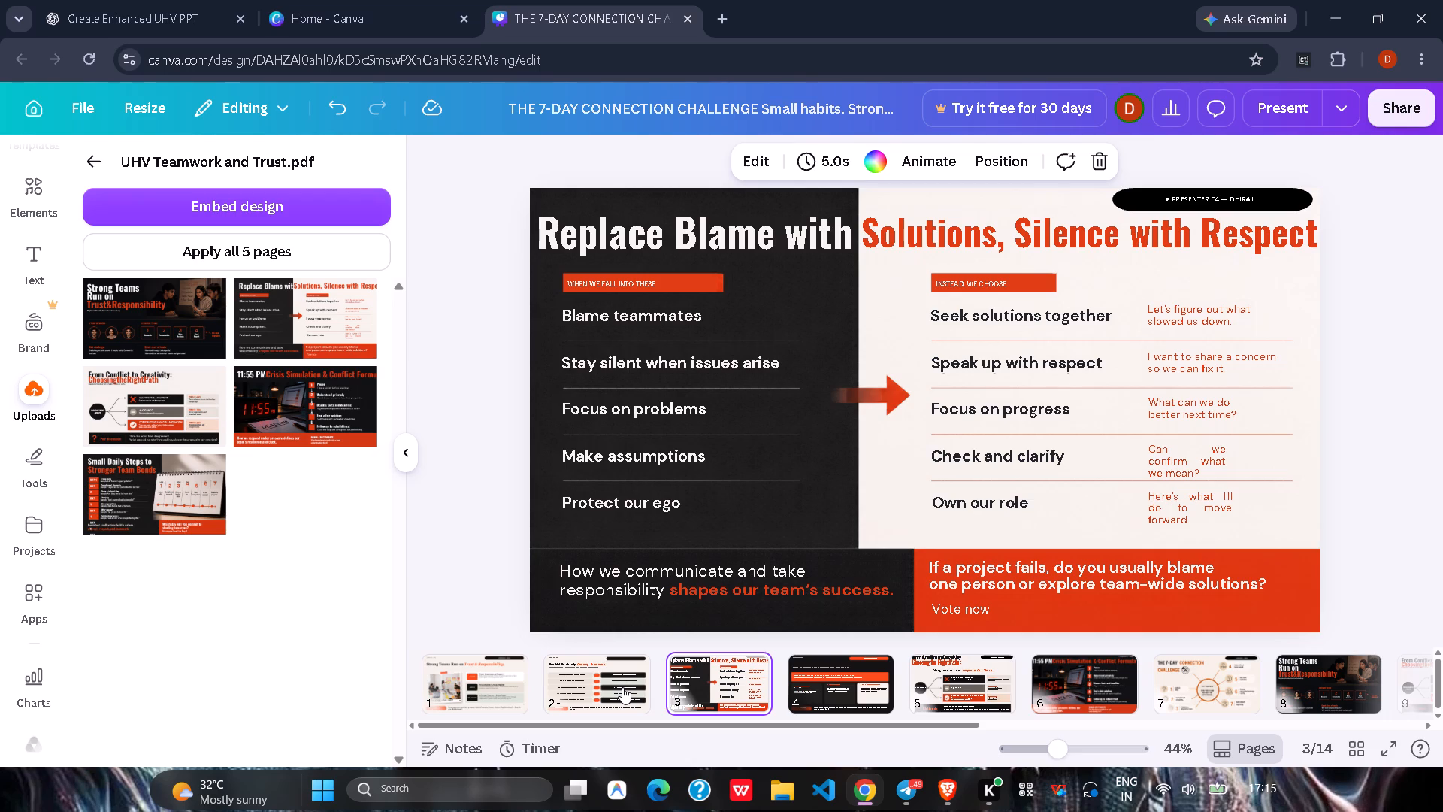
pyautogui.click(622, 687)
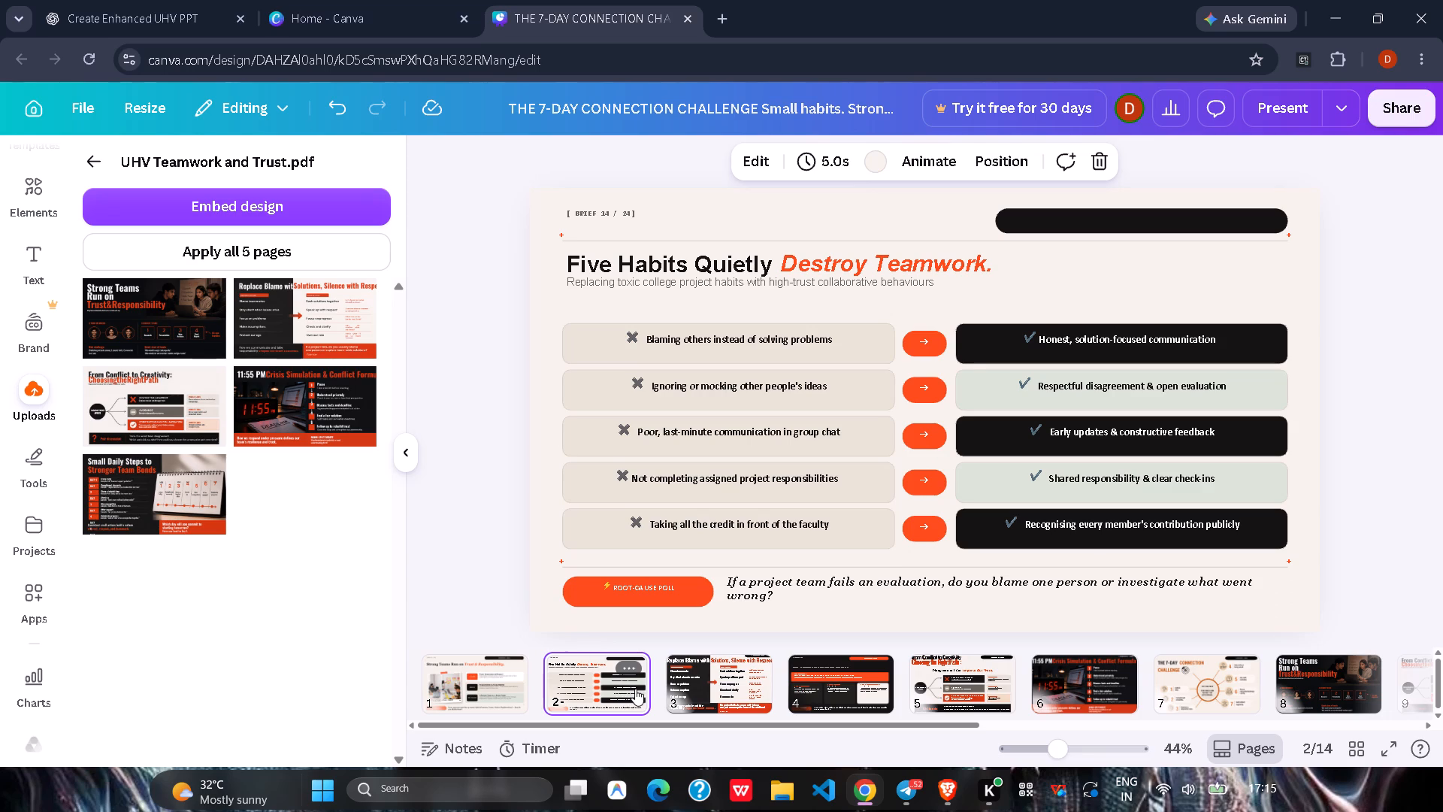
pyautogui.click(724, 686)
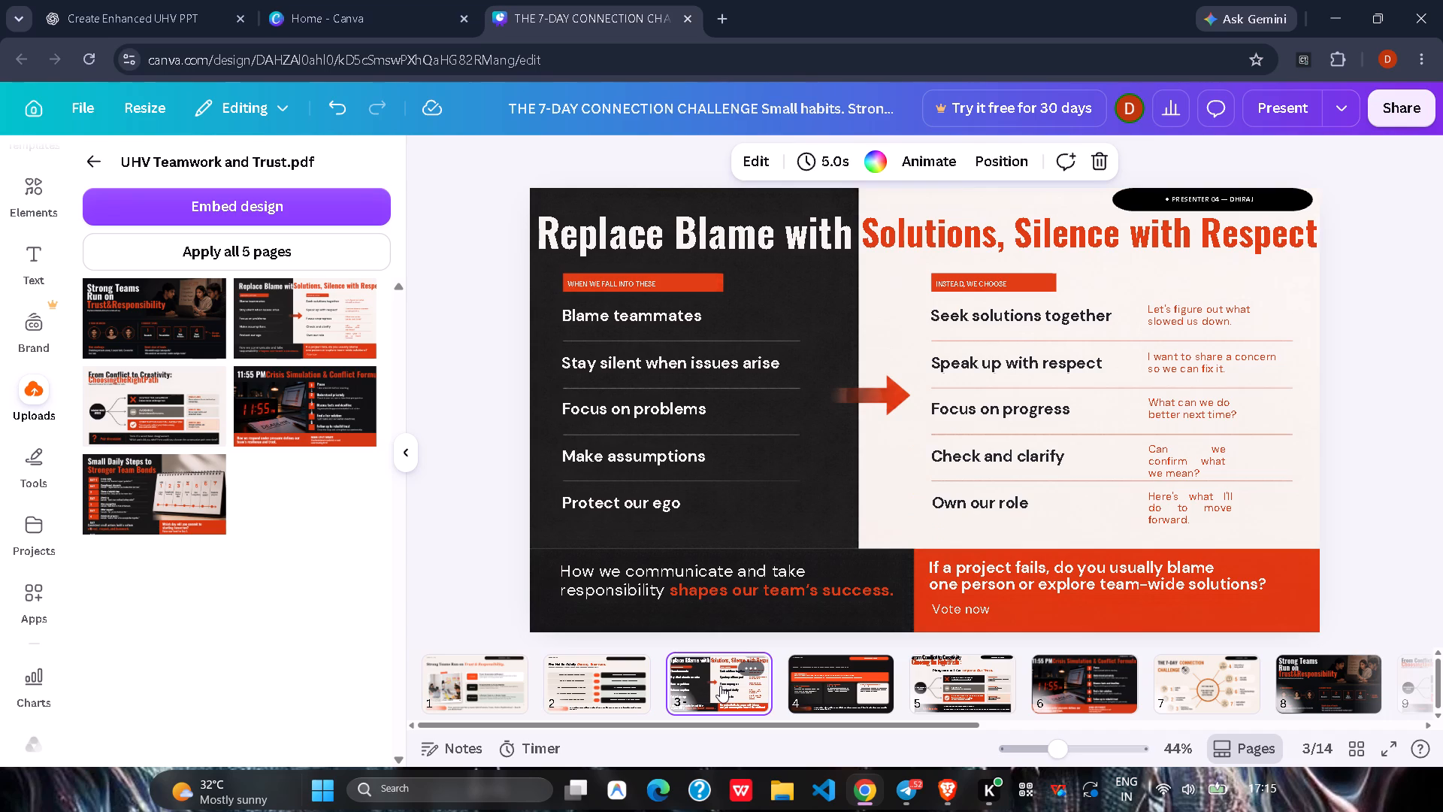
pyautogui.click(603, 681)
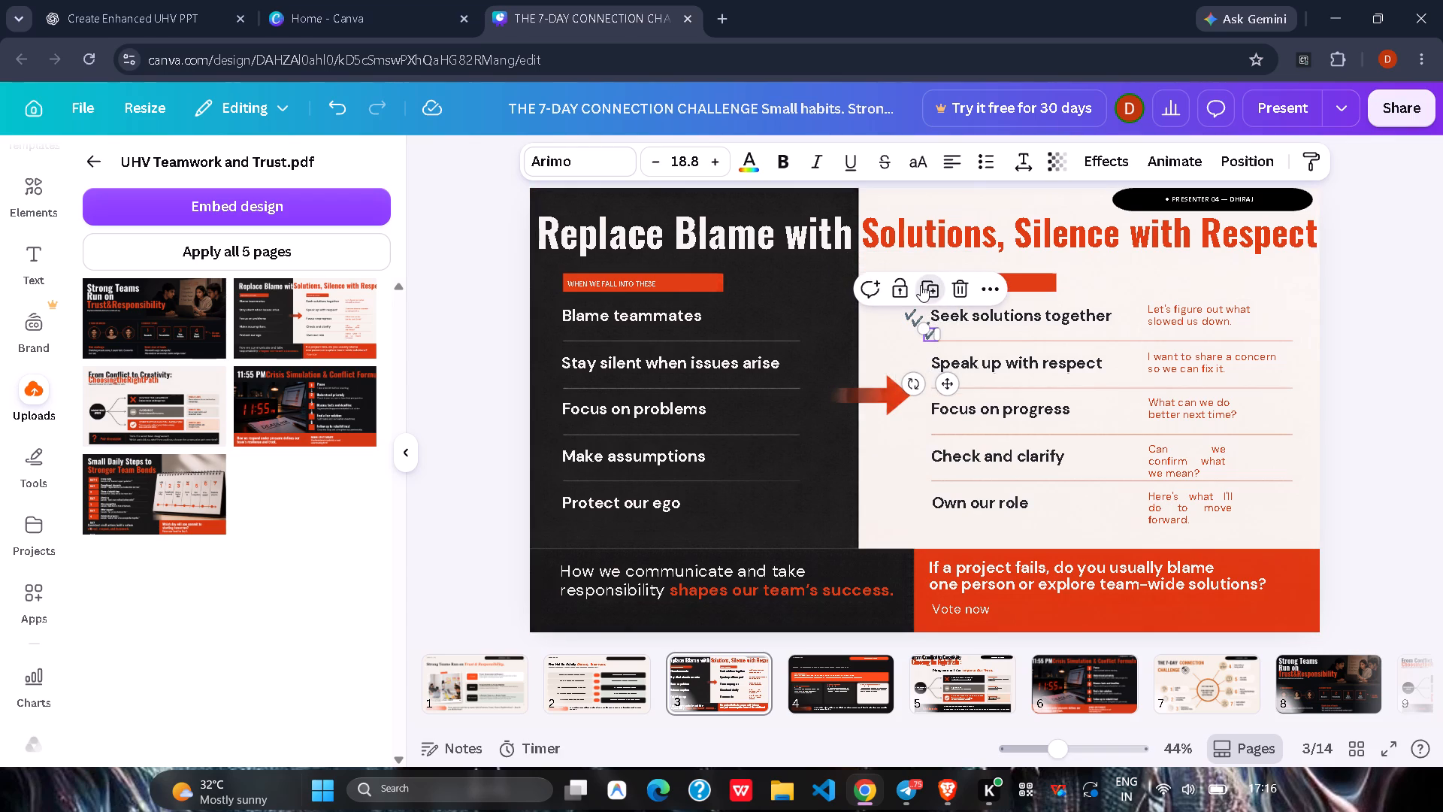
pyautogui.click(1391, 401)
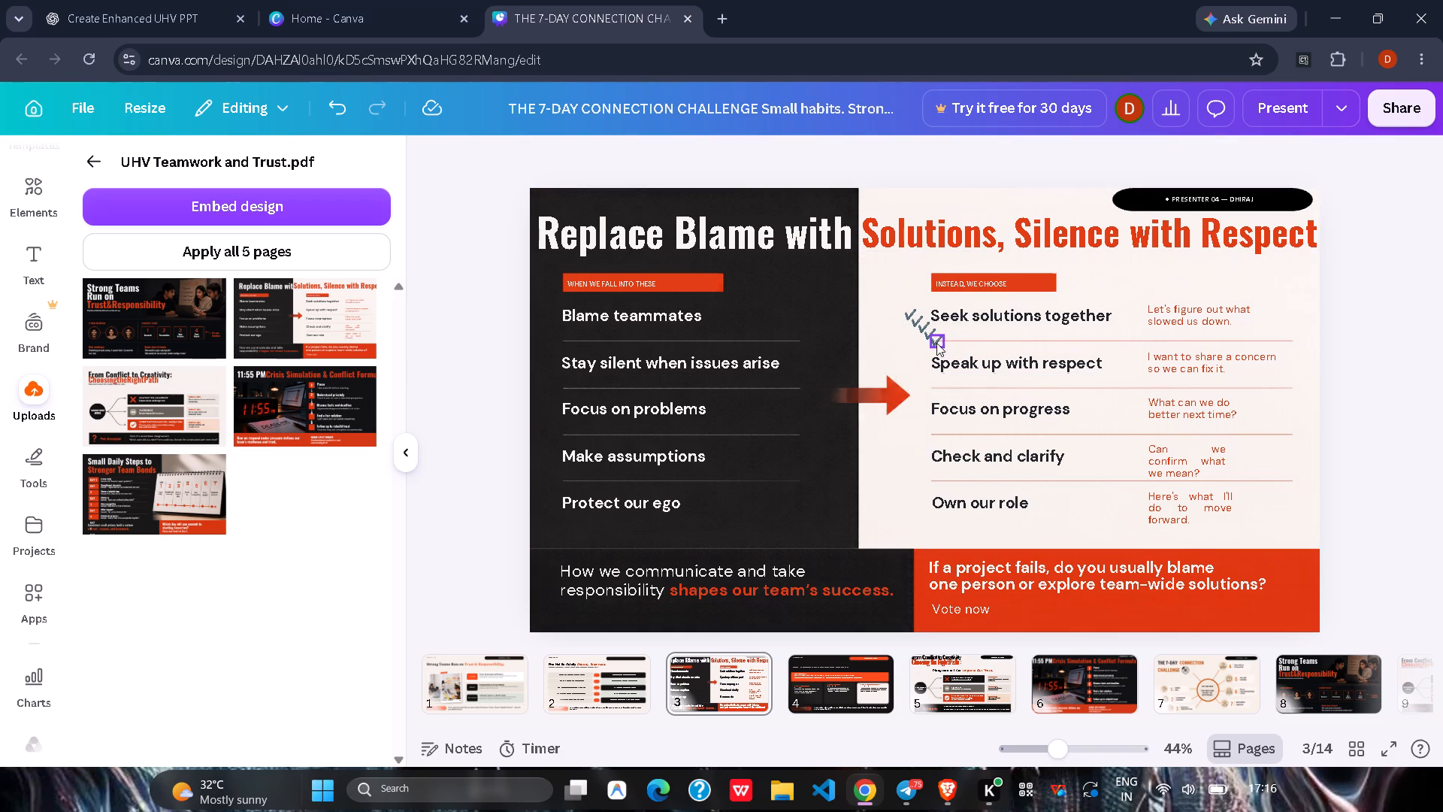
# Place the copied check marks before "Own our role", "Check and clarify" and "Focus on progress", aligned with each text line.
pyautogui.moveTo(936, 343); pyautogui.dragTo(919, 504)
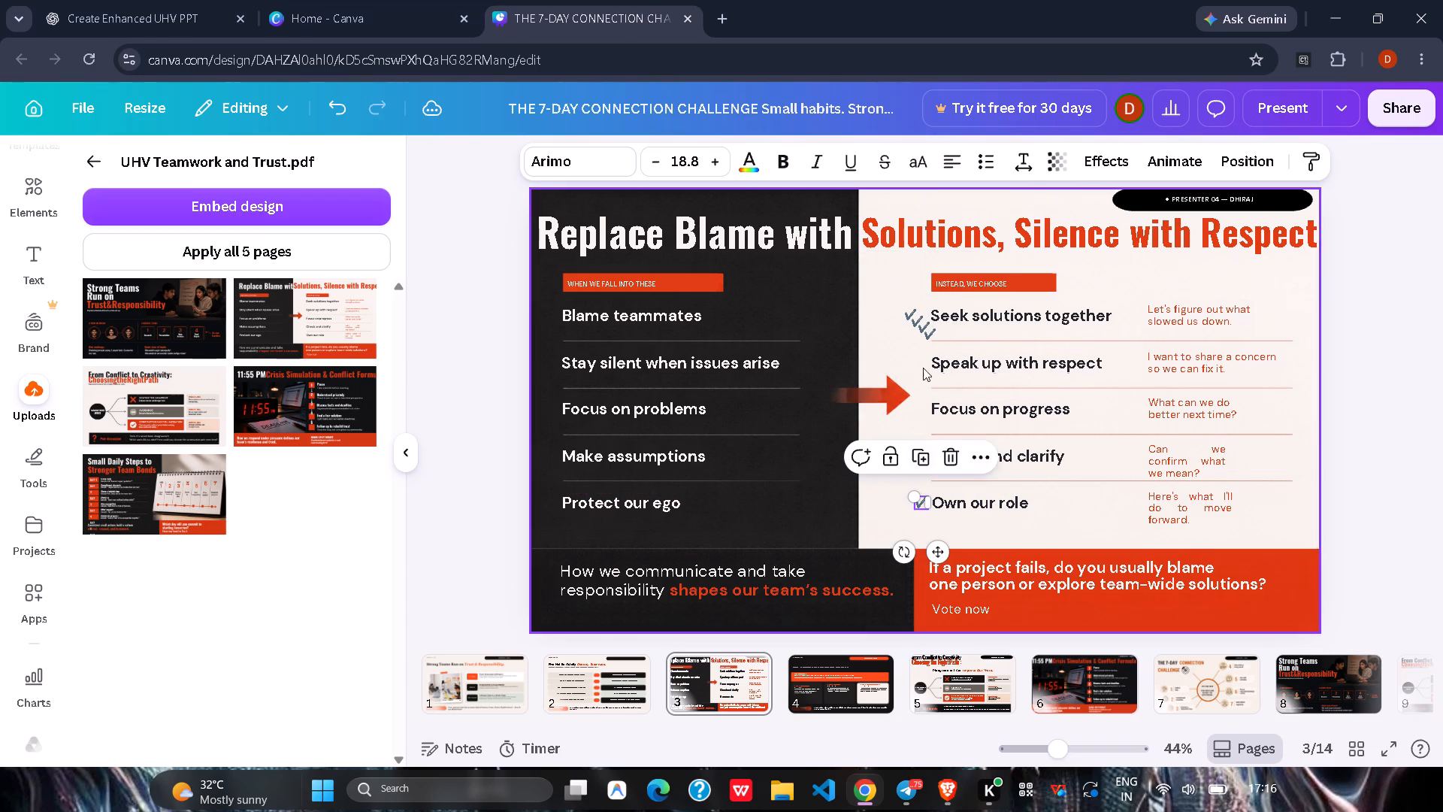
pyautogui.moveTo(928, 335); pyautogui.dragTo(912, 456)
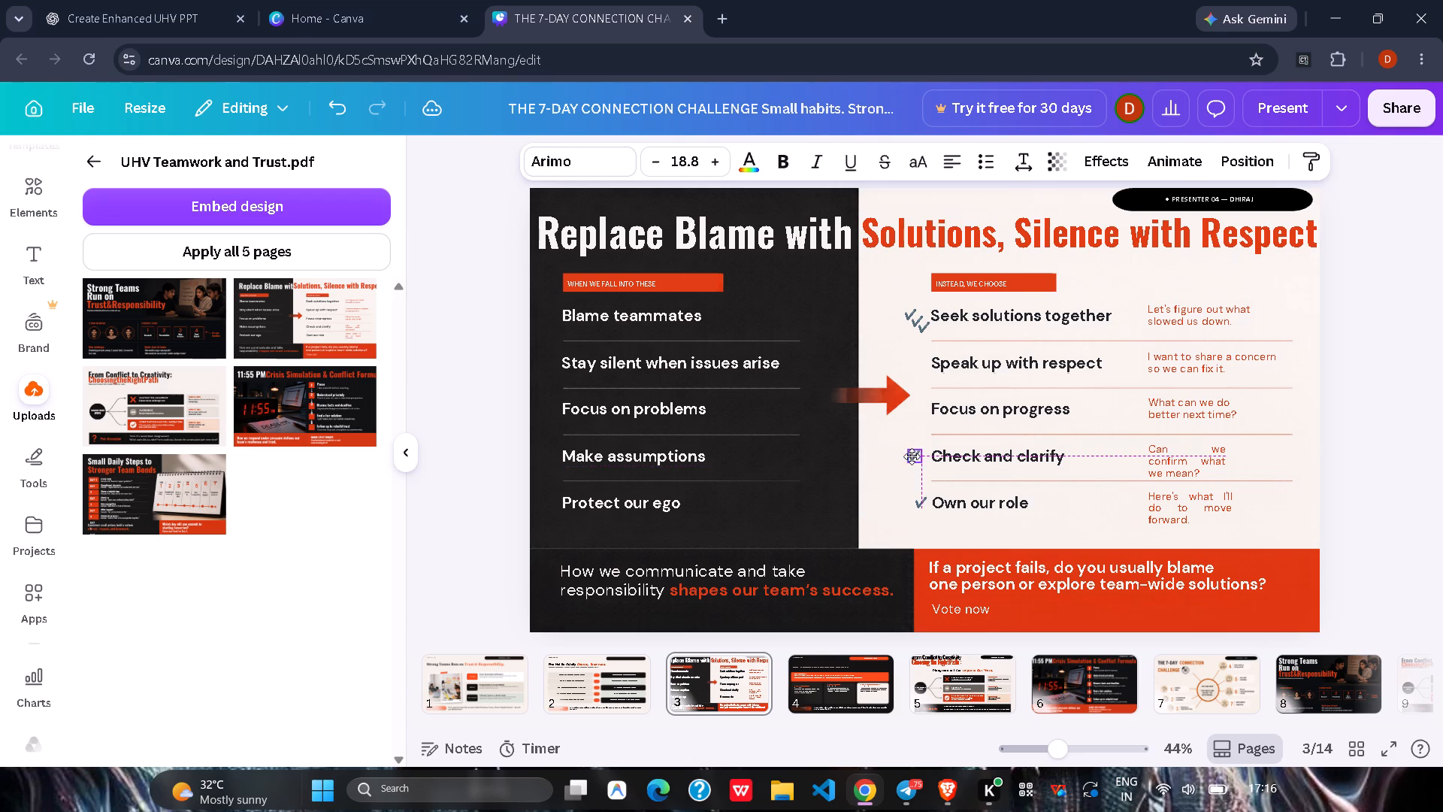
pyautogui.moveTo(912, 456); pyautogui.dragTo(918, 456)
pyautogui.moveTo(924, 325); pyautogui.dragTo(918, 408)
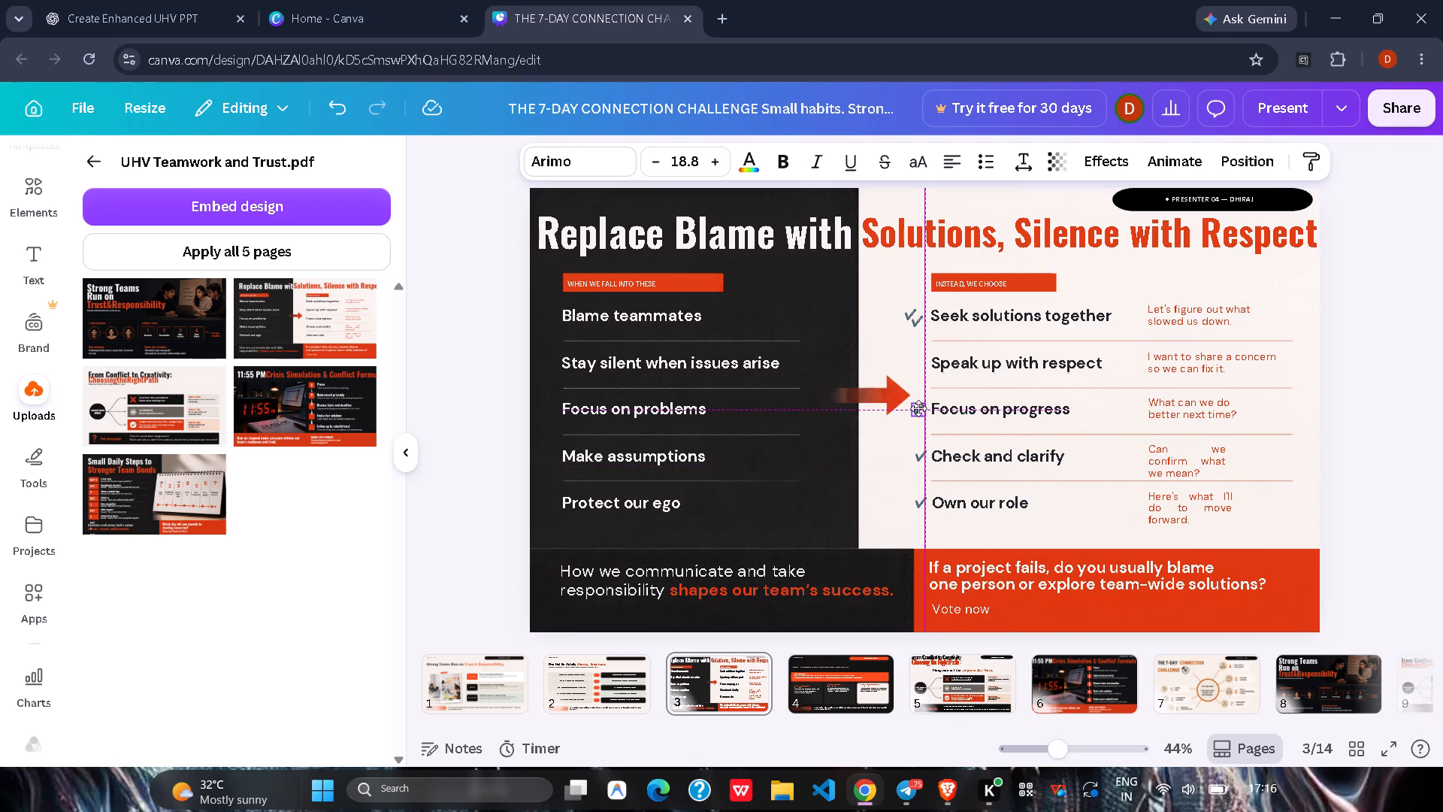
pyautogui.moveTo(918, 408); pyautogui.dragTo(919, 406)
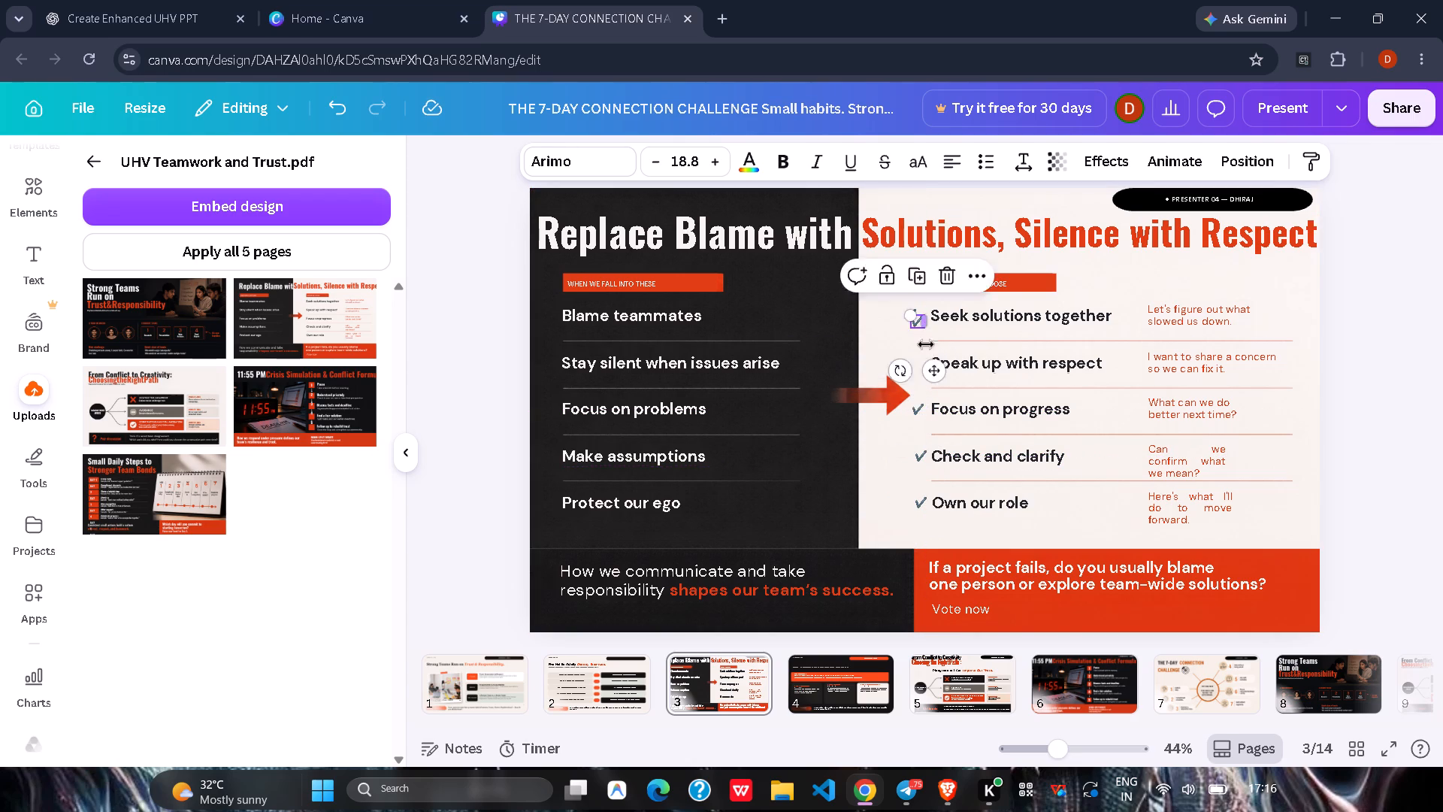
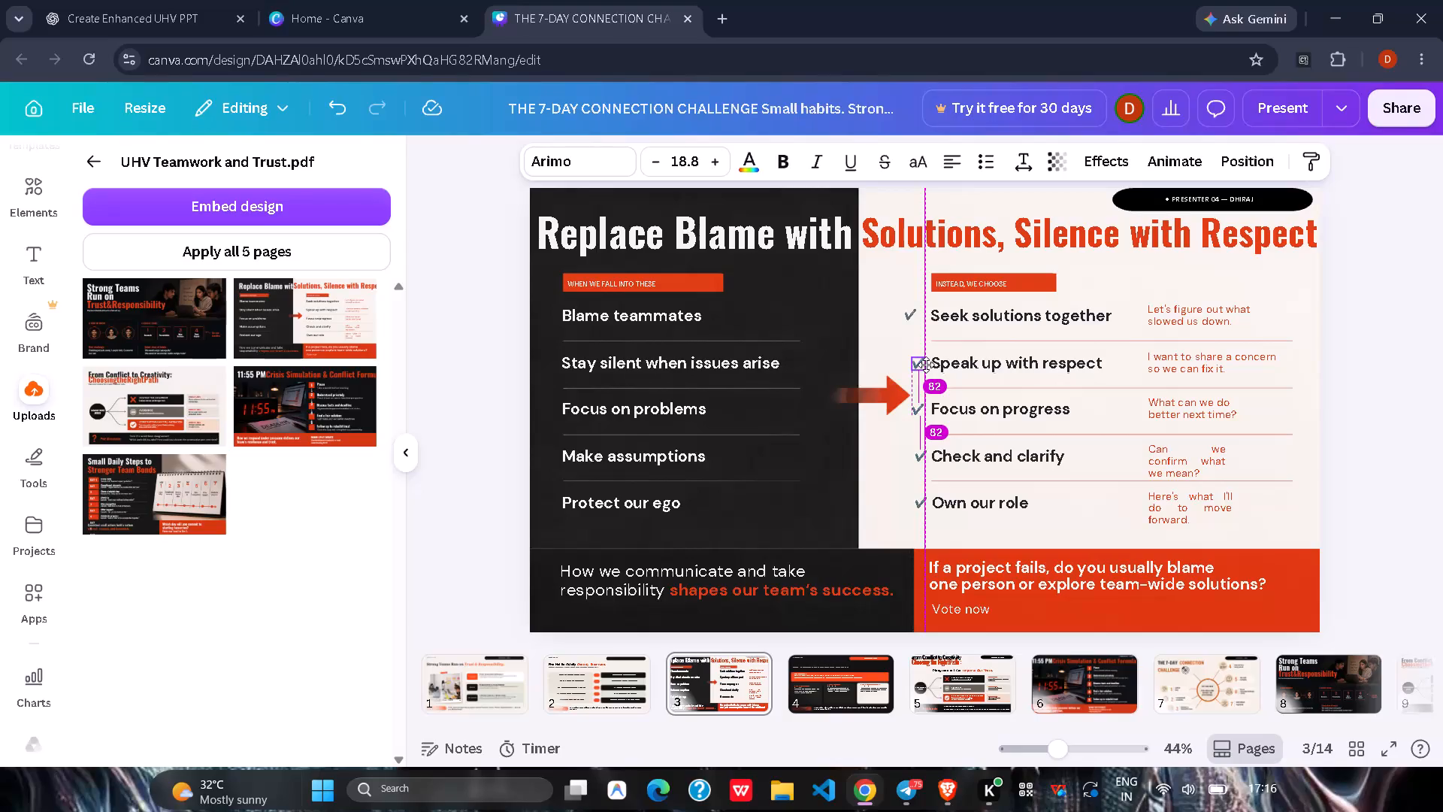
# Align the check marks before "Focus on progress" and "Seek solutions together" on slide 3 with the other check marks.
pyautogui.click(921, 405)
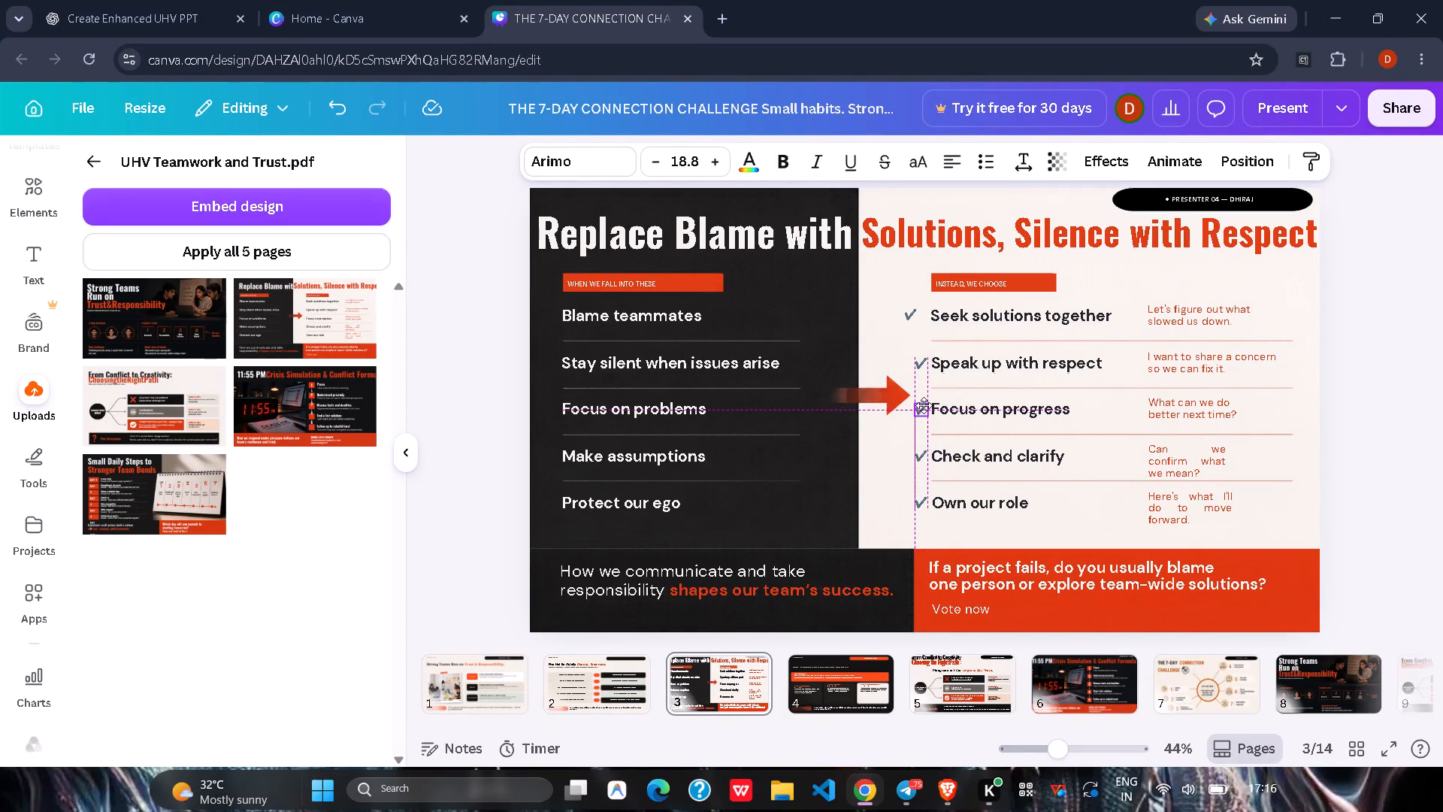
pyautogui.moveTo(912, 311); pyautogui.dragTo(924, 311)
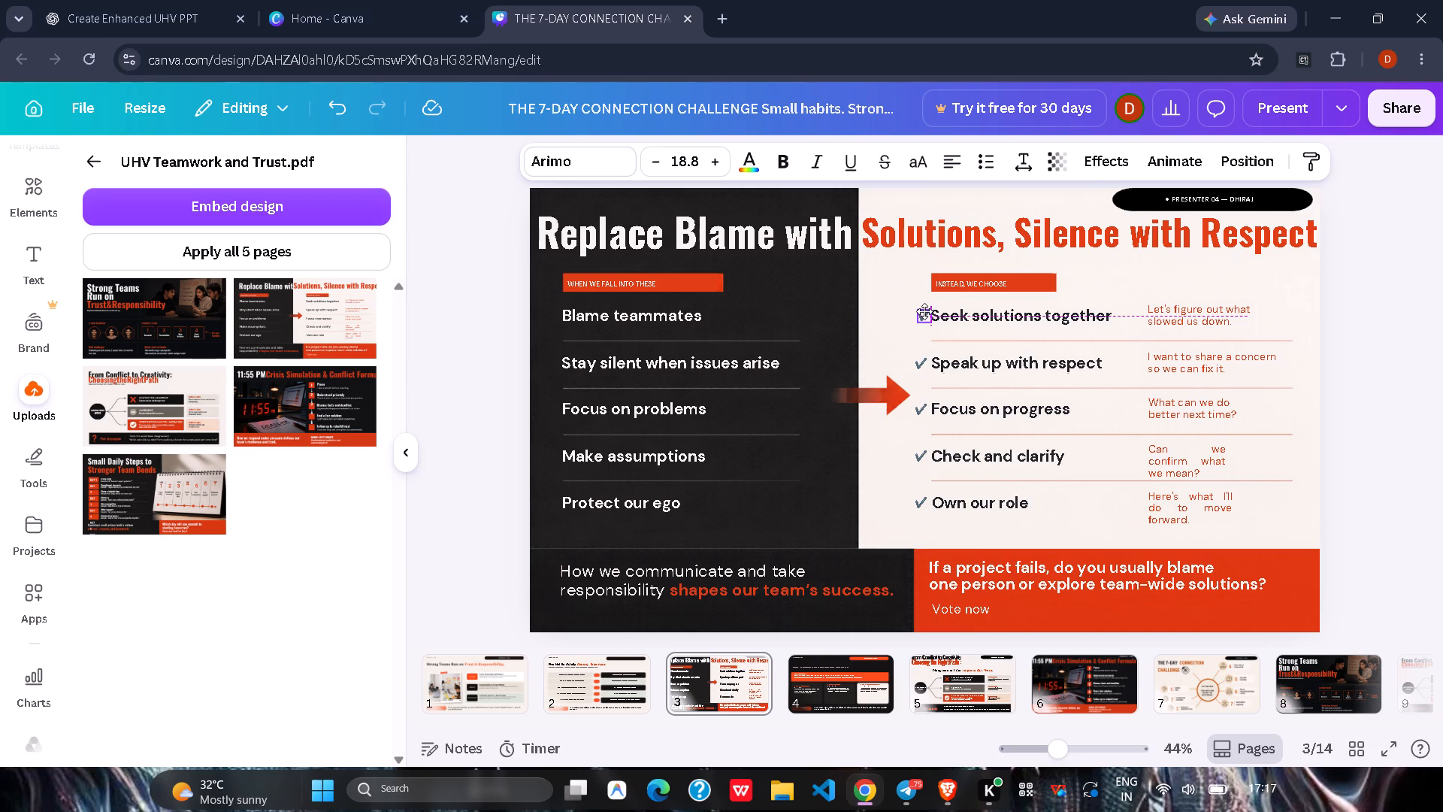
pyautogui.moveTo(924, 311); pyautogui.dragTo(922, 312)
pyautogui.click(1339, 413)
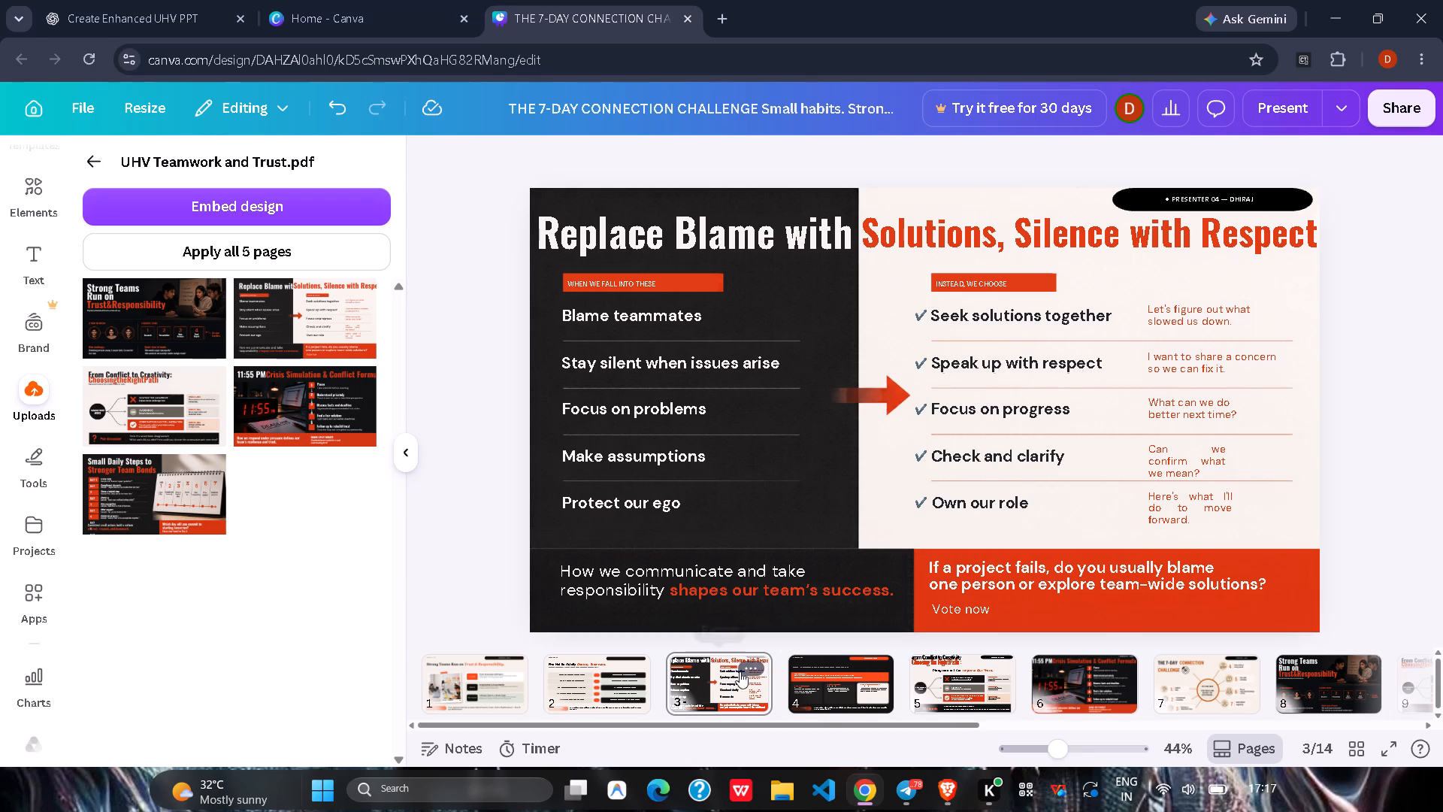
# Compare slide 2's "Five Habits Quietly Destroy Teamwork" layout and heading with slide 3.
pyautogui.click(605, 683)
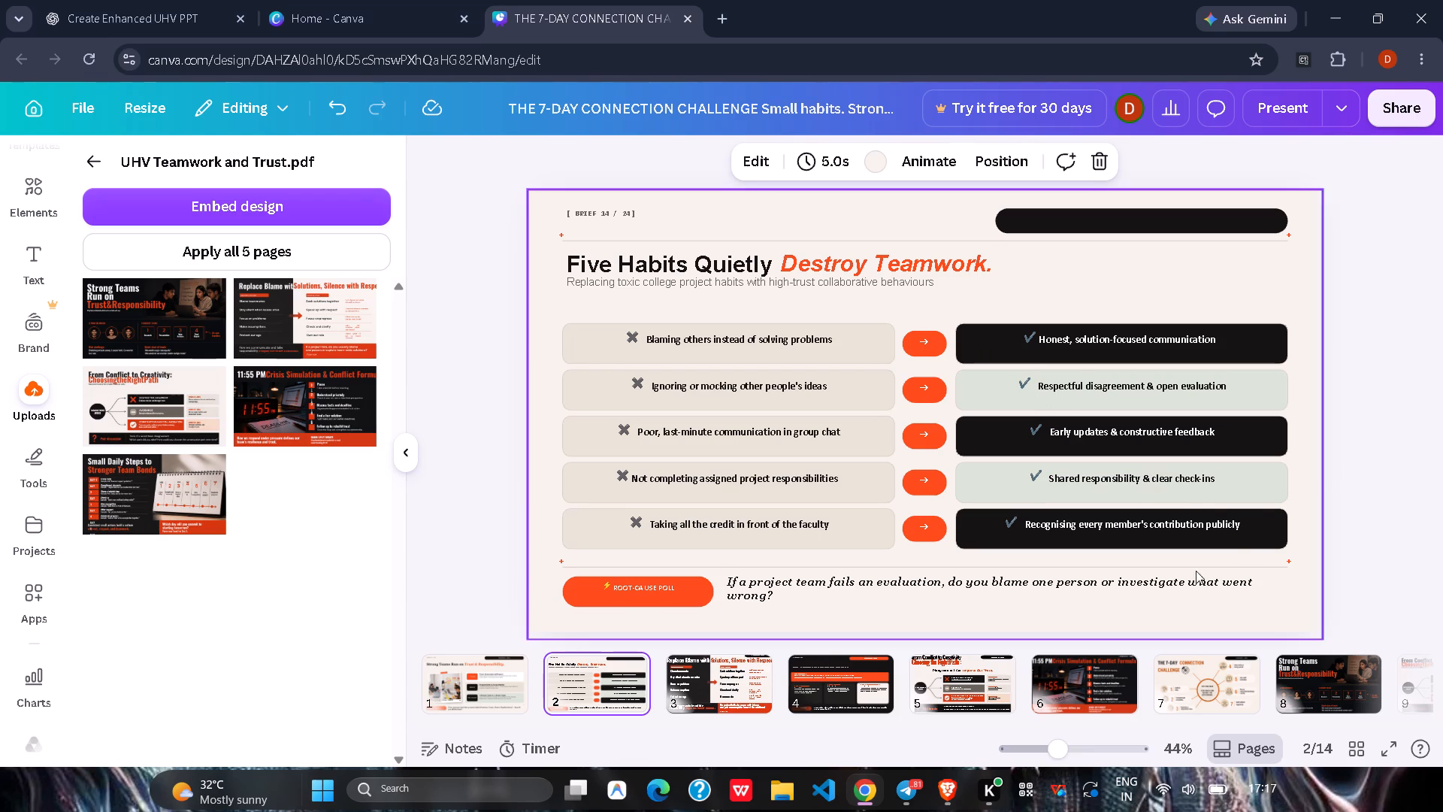
pyautogui.click(726, 693)
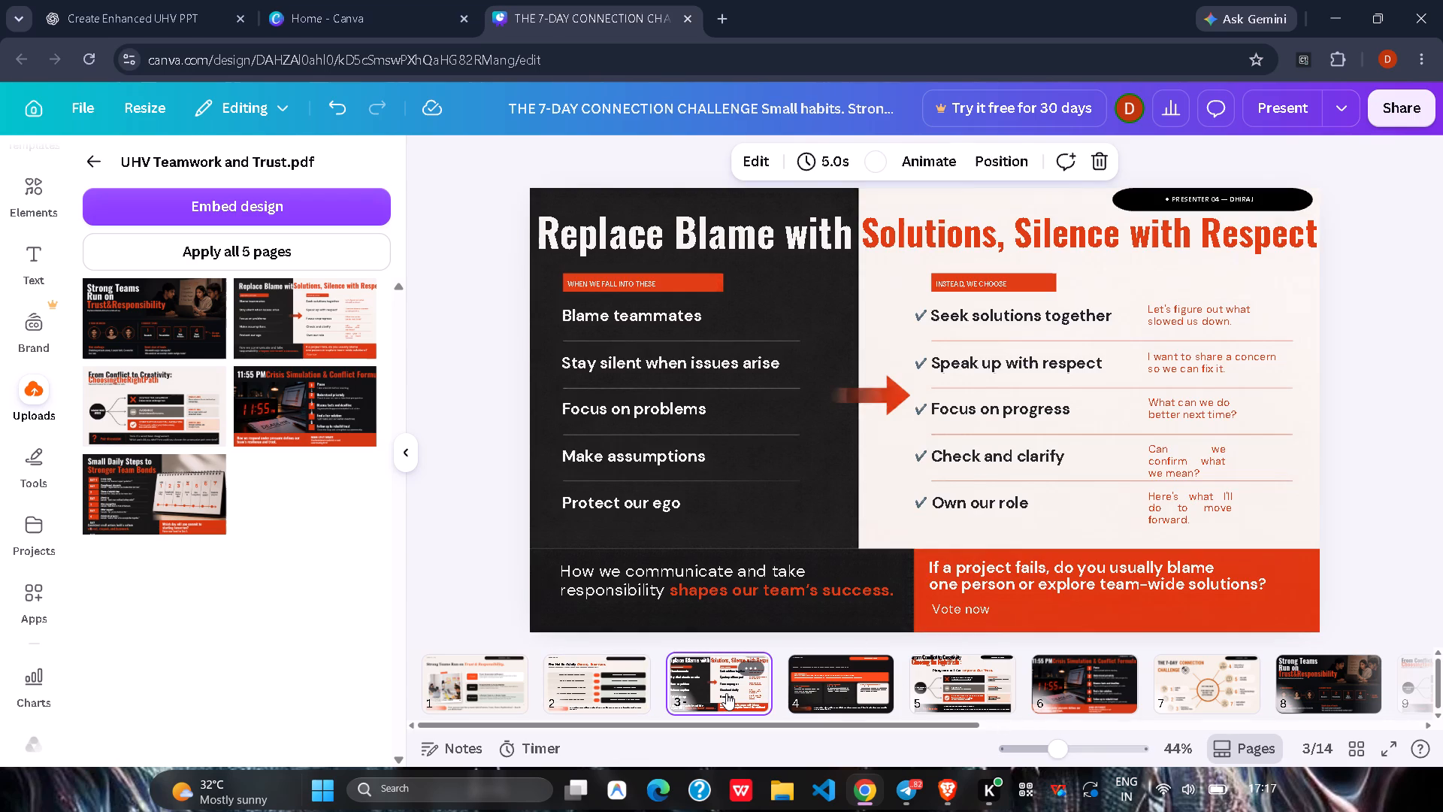
pyautogui.click(617, 677)
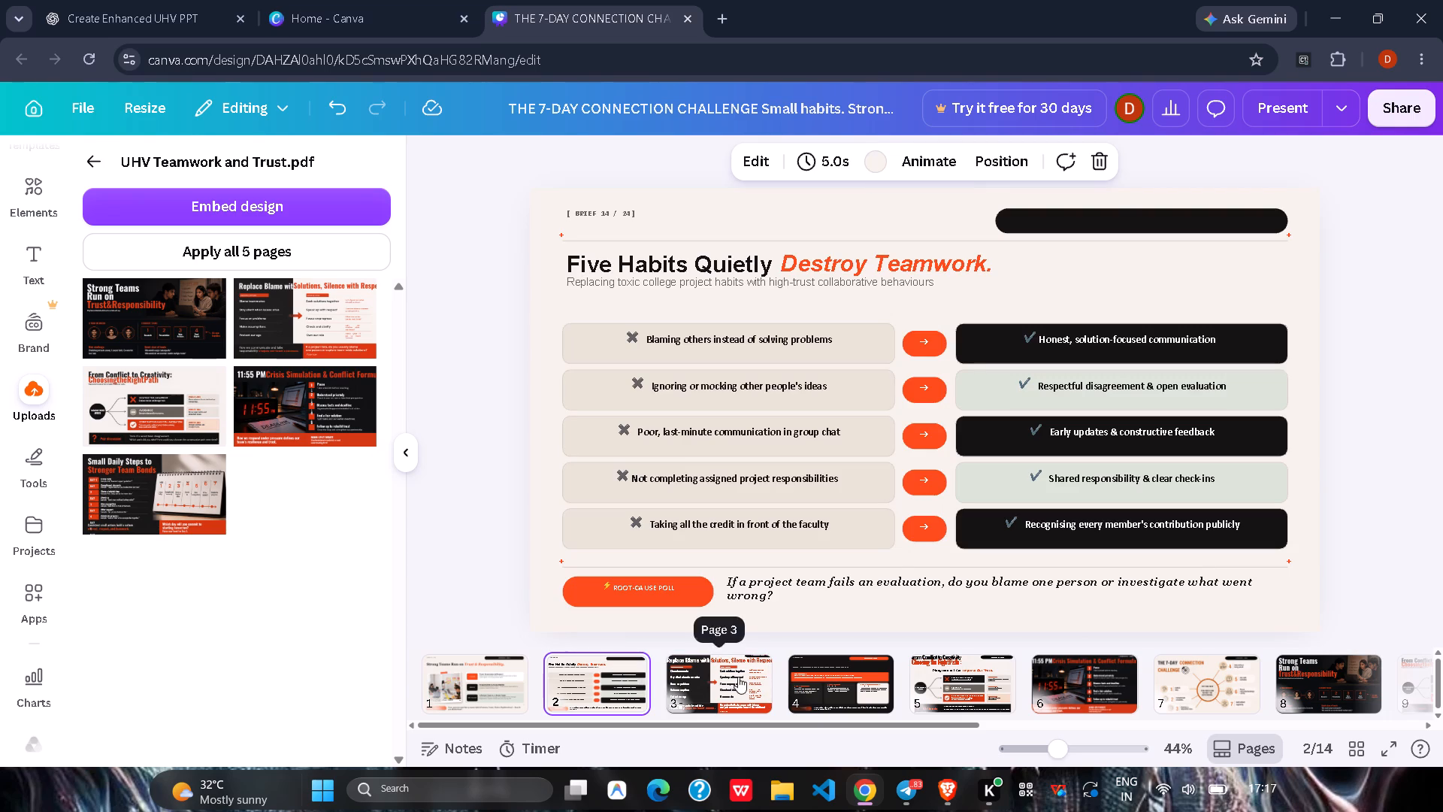
pyautogui.click(730, 680)
pyautogui.click(618, 686)
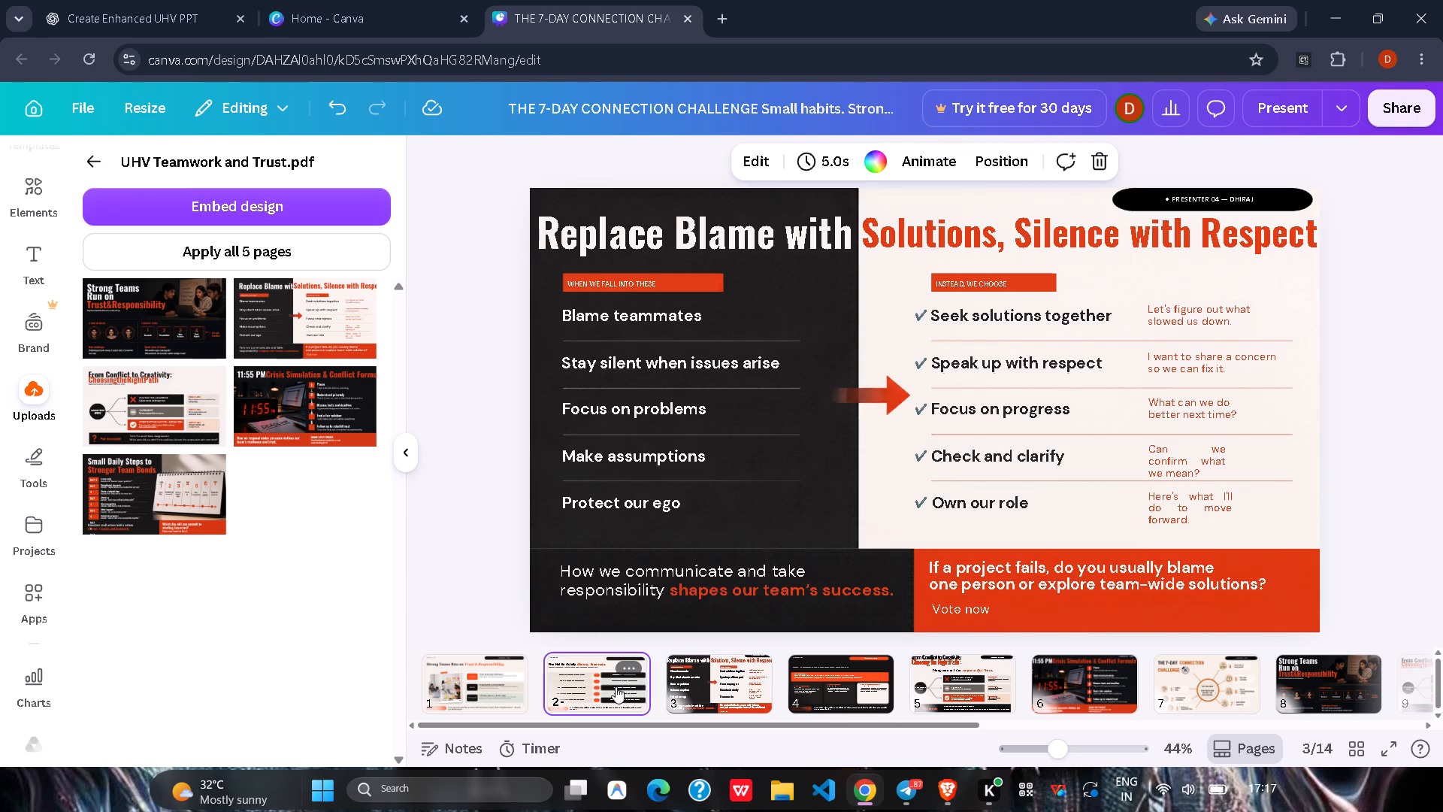
pyautogui.click(703, 671)
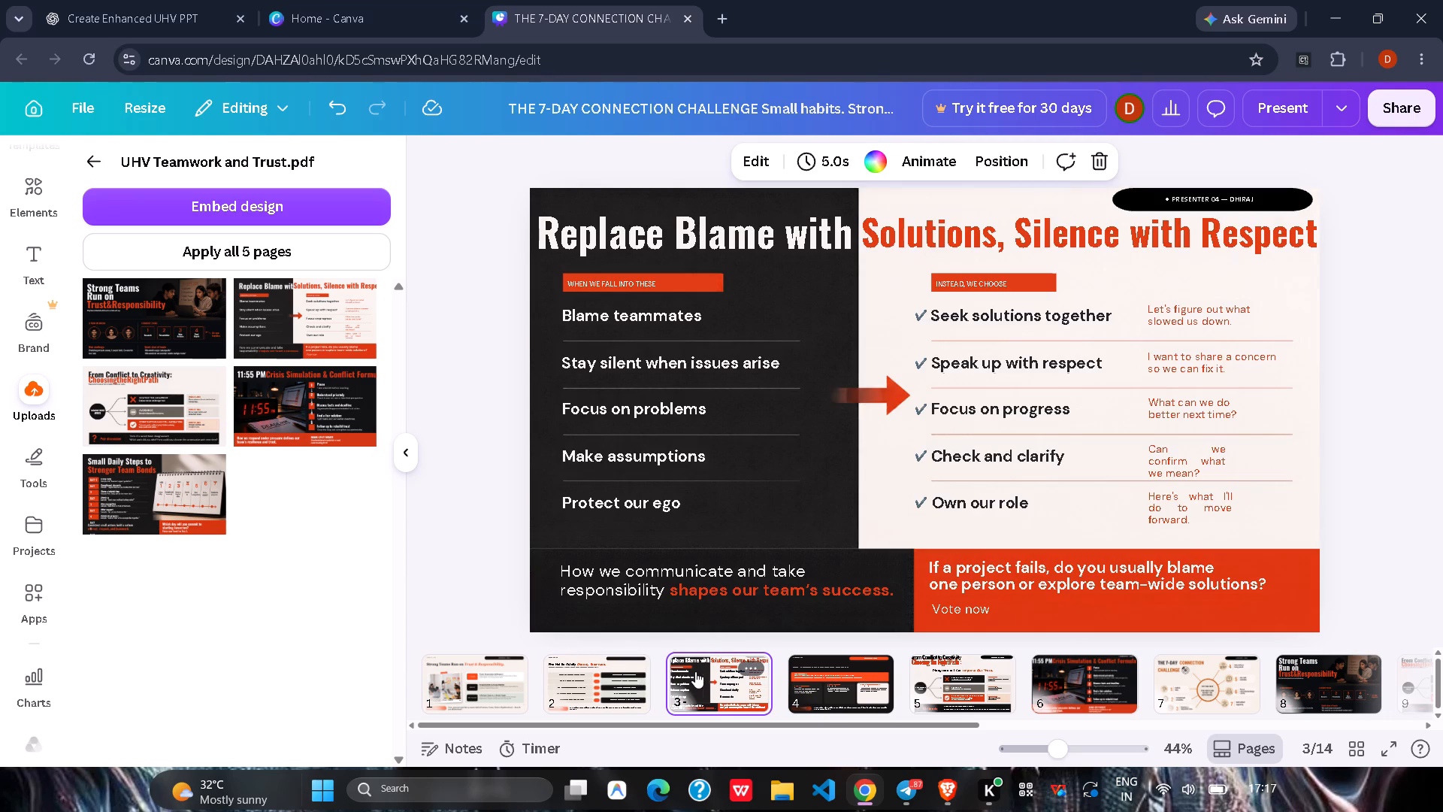
pyautogui.click(612, 692)
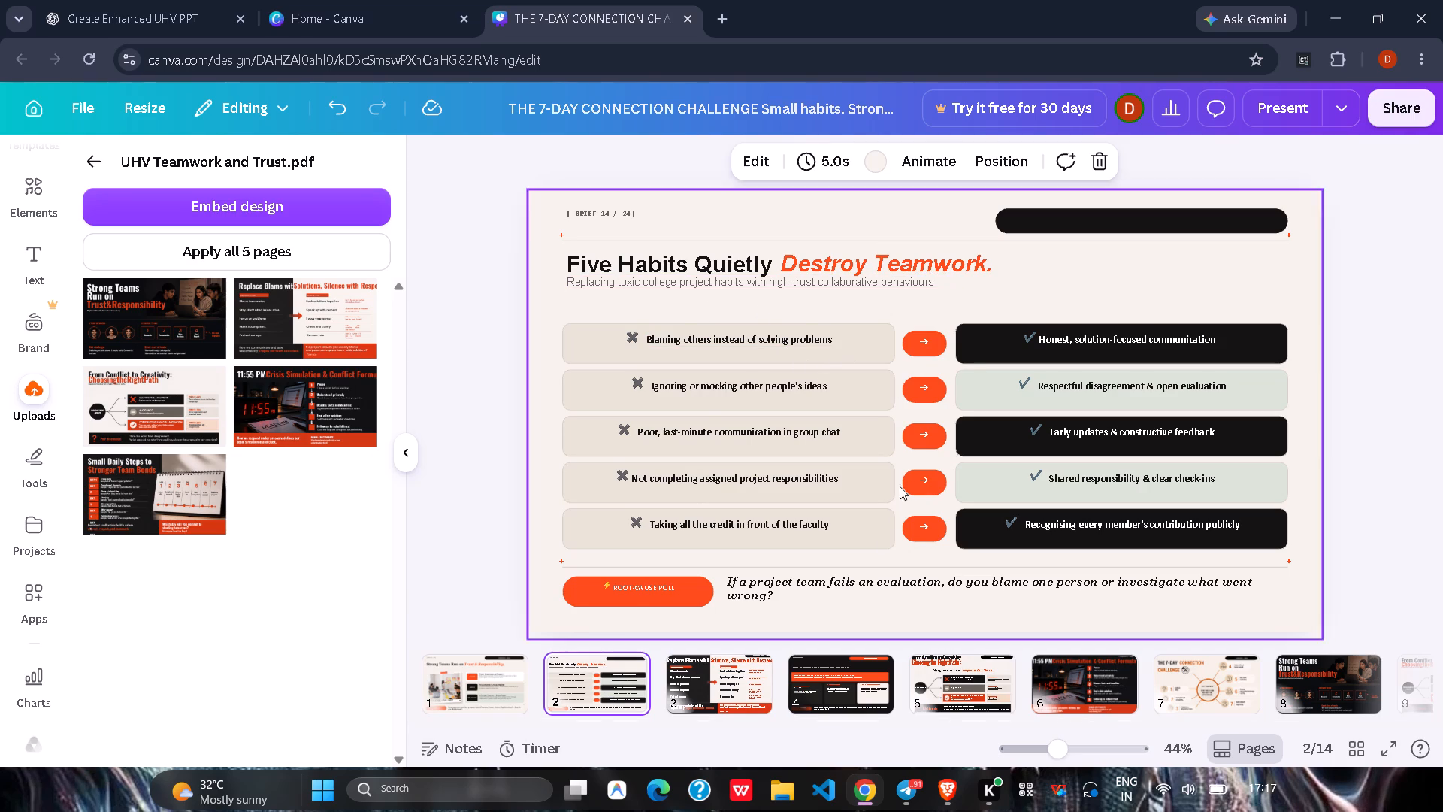
pyautogui.click(714, 703)
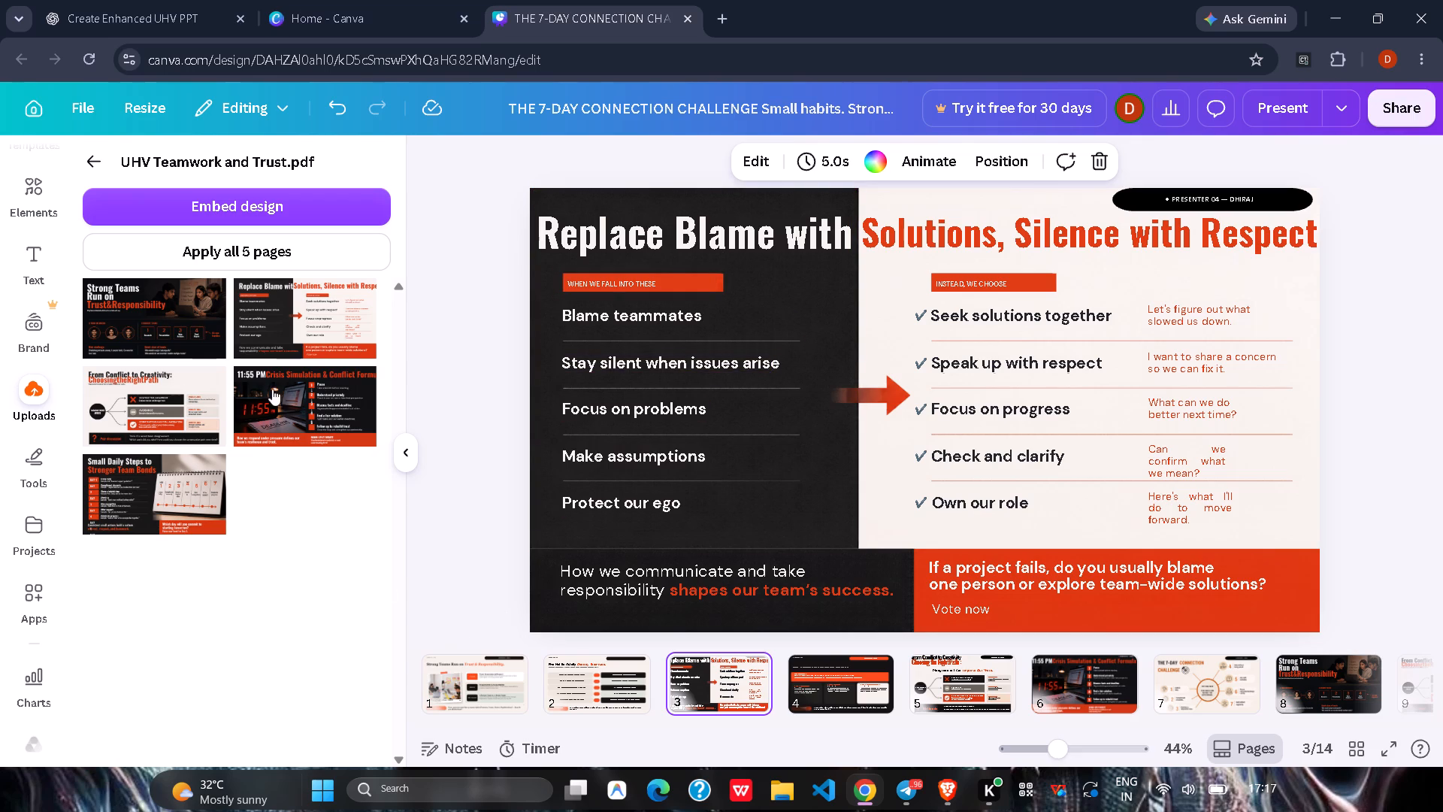
# Add a subheading text box to slide 3 and enter "FIVE HABITS THAT".
pyautogui.click(40, 263)
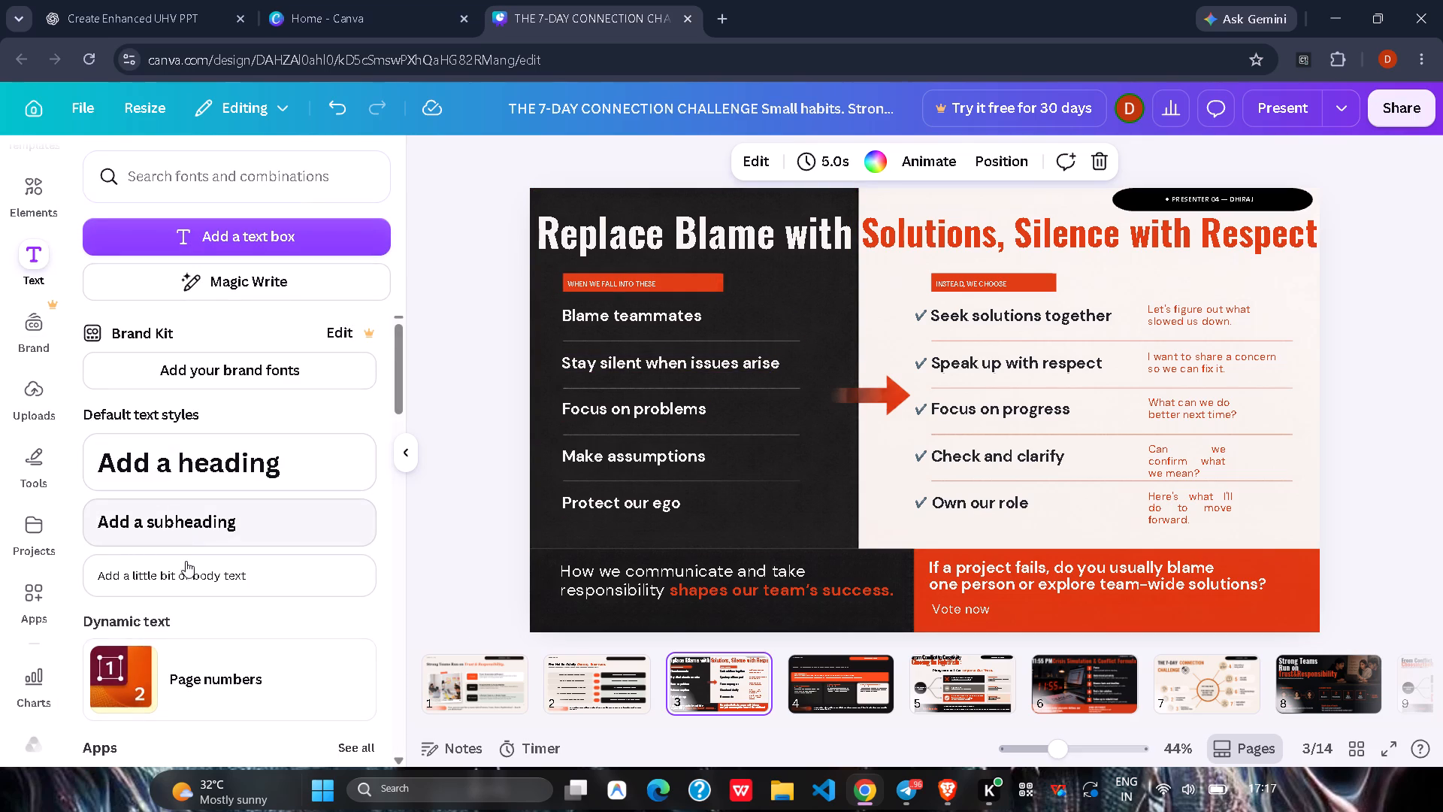
pyautogui.click(202, 532)
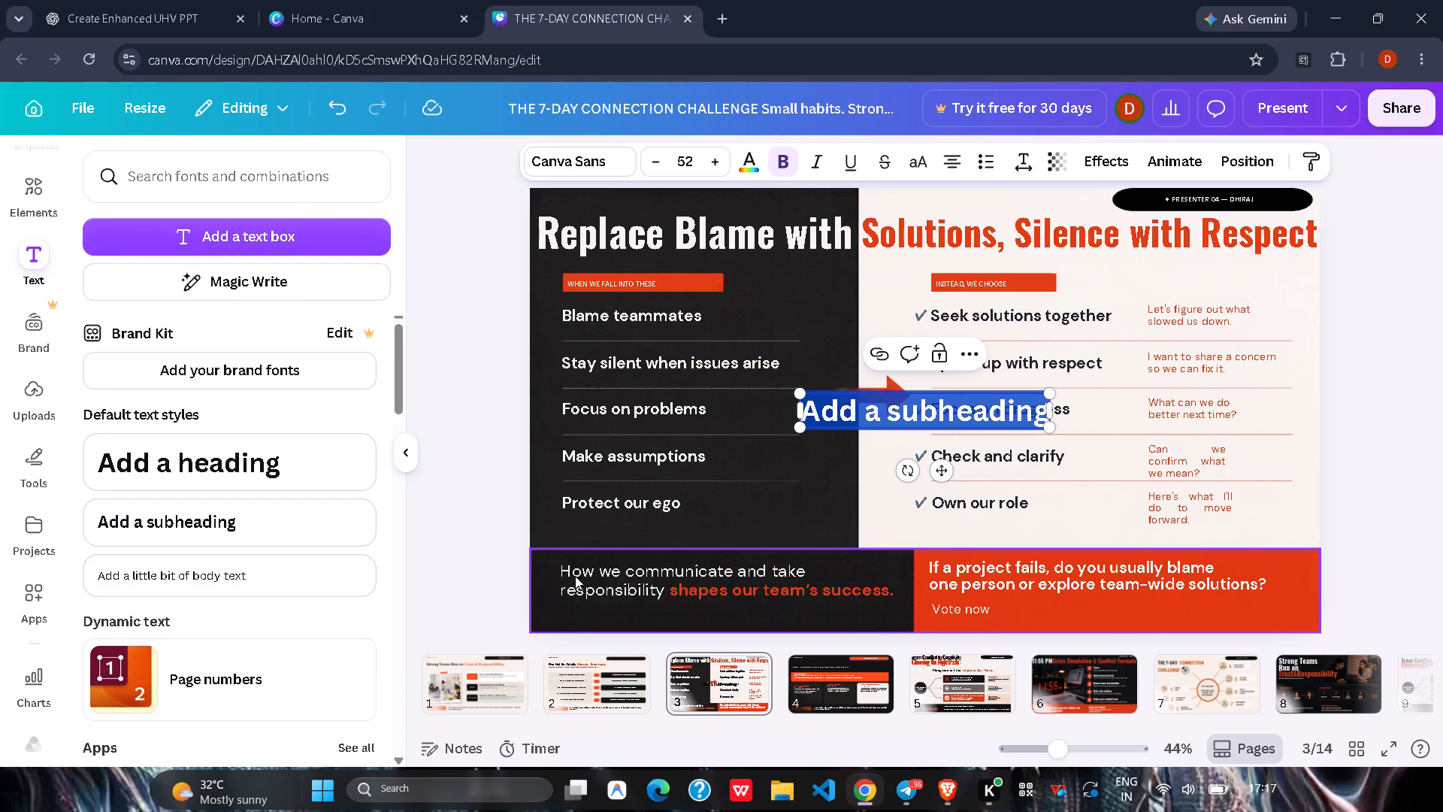
pyautogui.write('FIVE')
pyautogui.press('space')
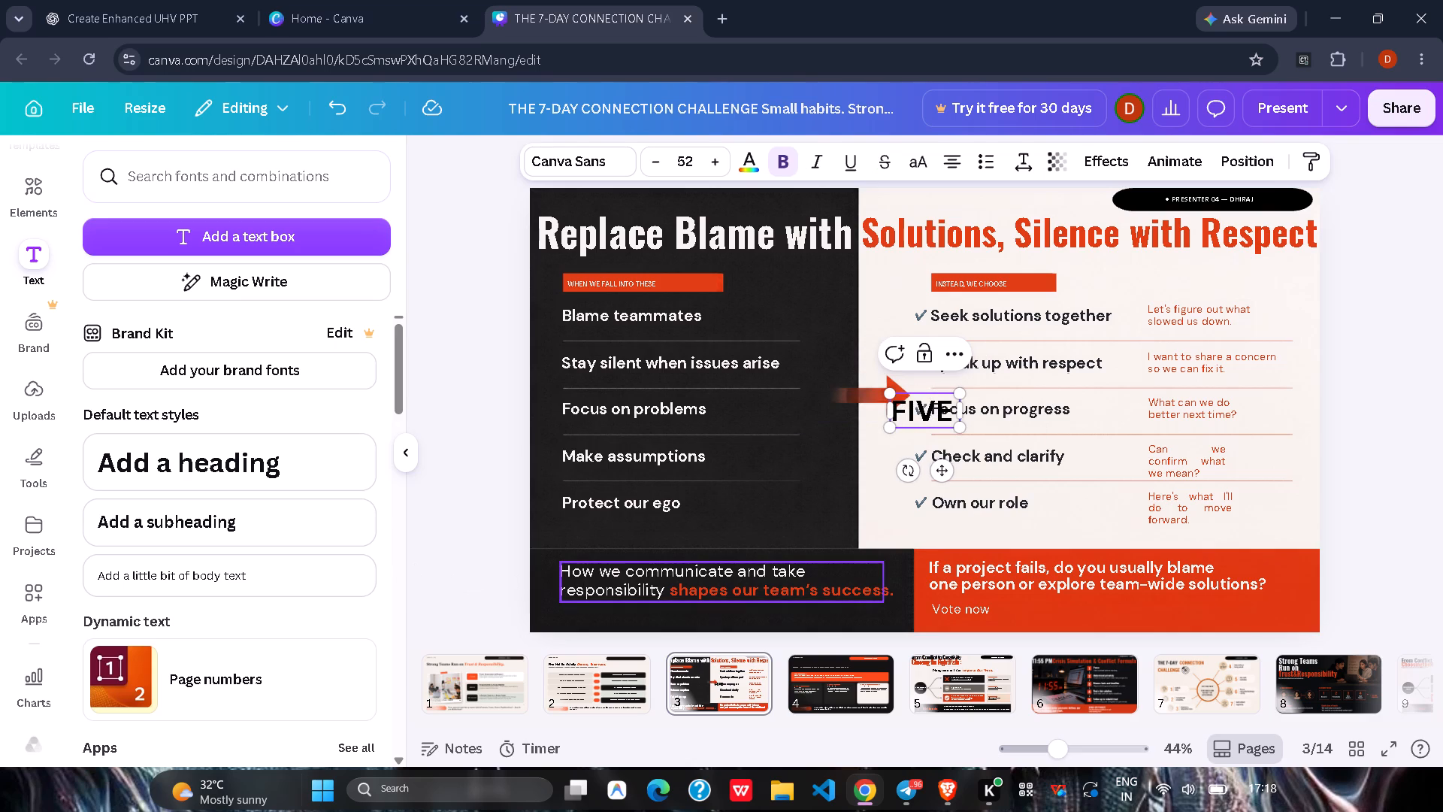
pyautogui.write('HABITS')
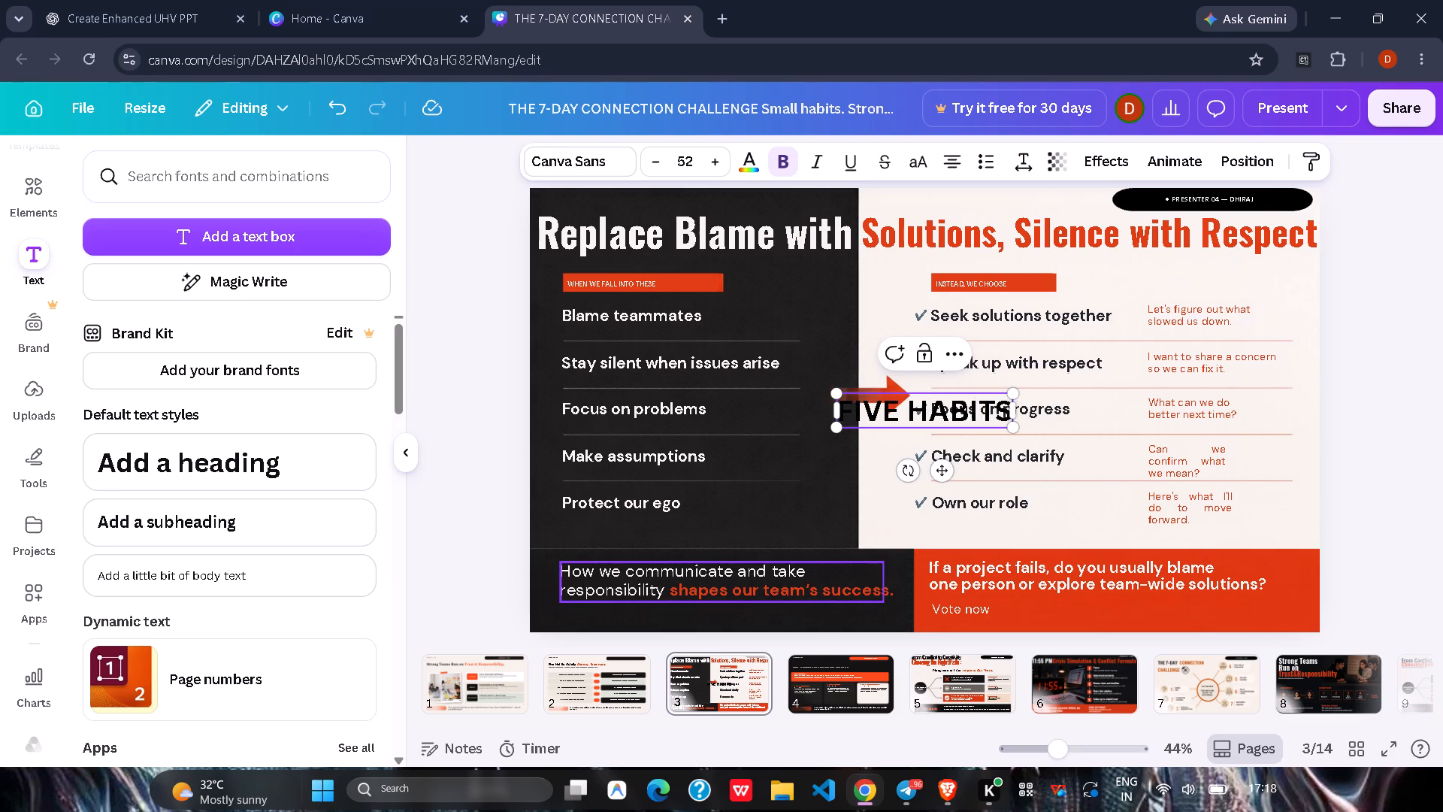
pyautogui.press('space')
pyautogui.write('THAT')
pyautogui.press('space')
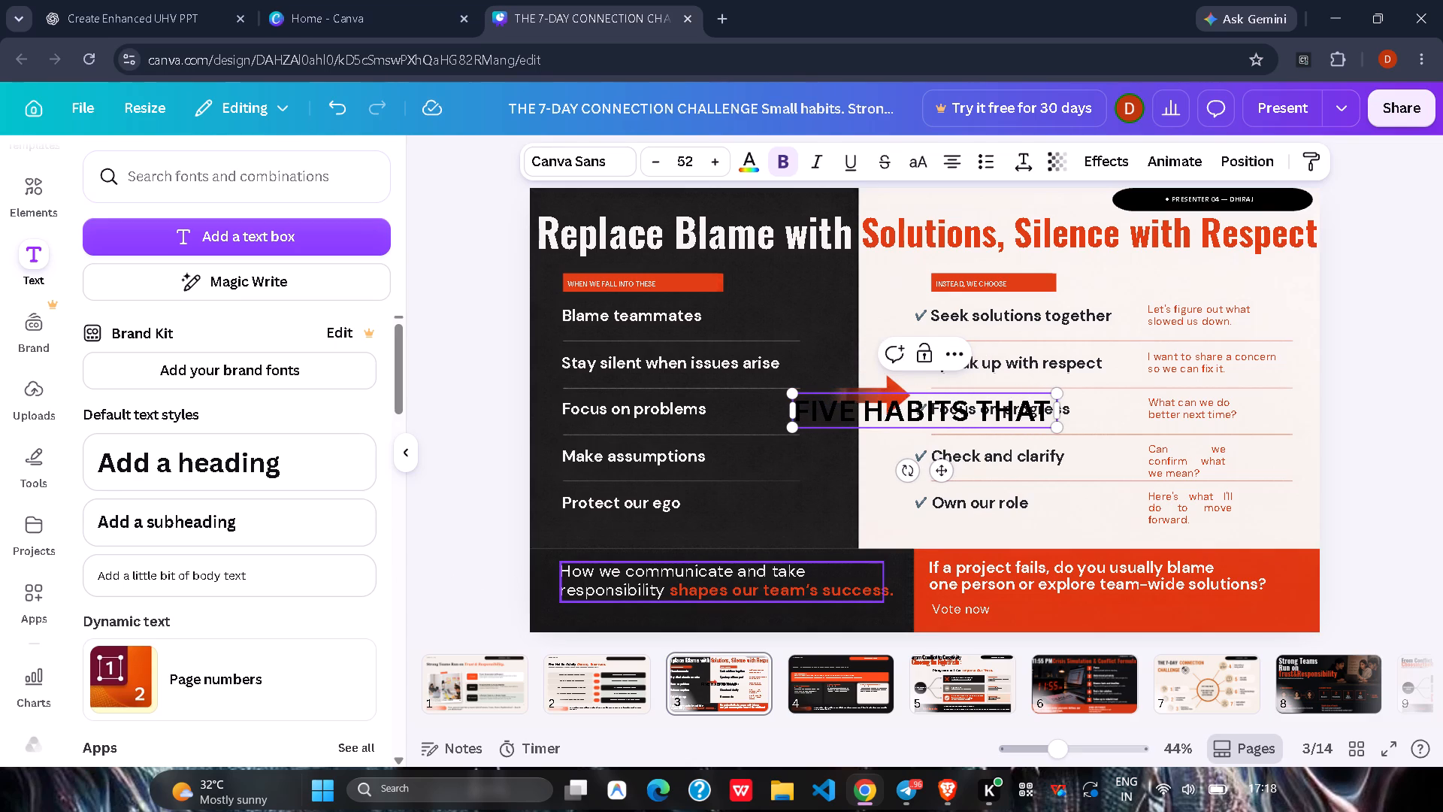
# Shorten the new subheading's all-caps text on slide 3 and recase it as "Five Ha".
pyautogui.press('BackSpace')
pyautogui.press('BackSpace')
pyautogui.press('BackSpace')
pyautogui.press('BackSpace')
pyautogui.press('BackSpace')
pyautogui.press('BackSpace')
pyautogui.press('BackSpace')
pyautogui.press('BackSpace')
pyautogui.press('BackSpace')
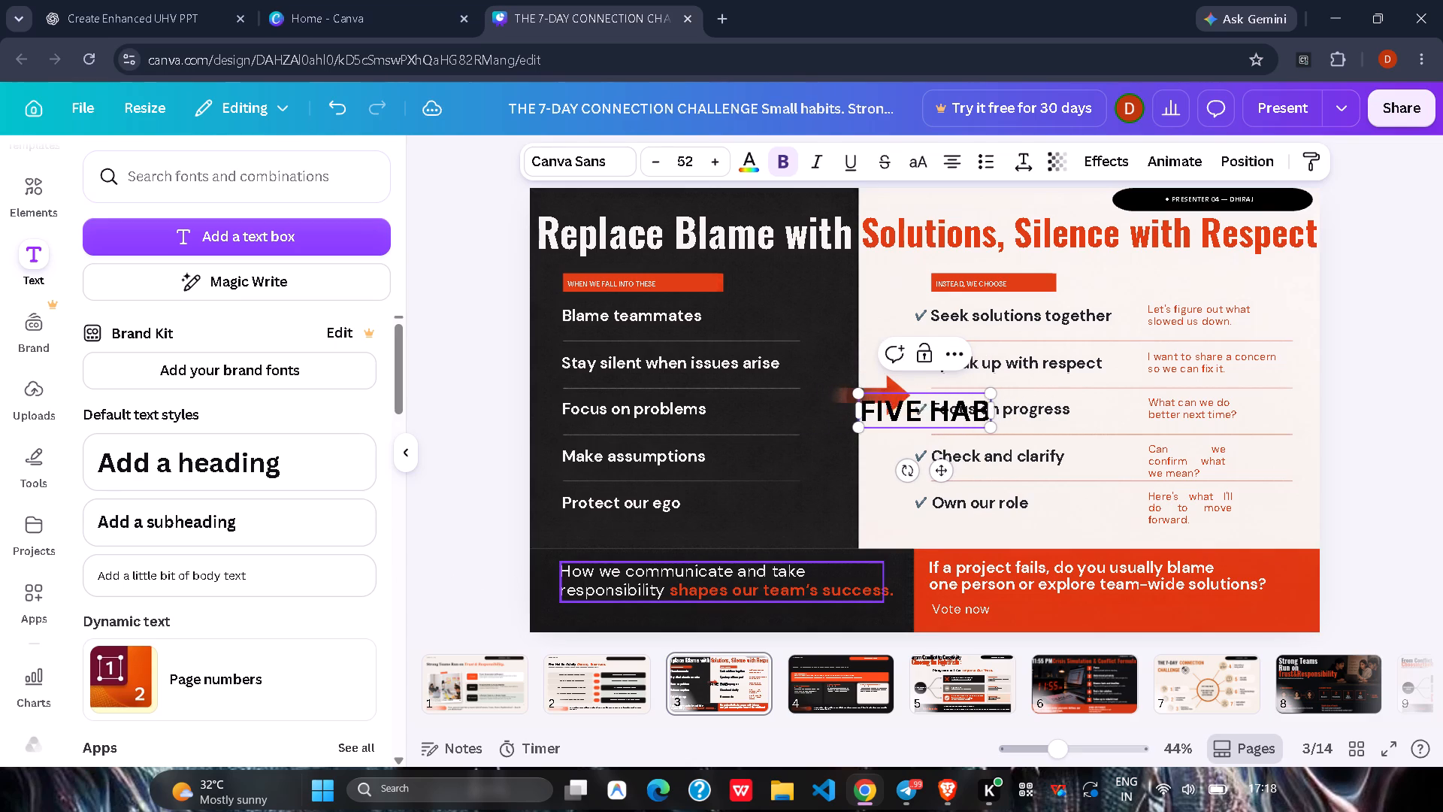
pyautogui.press('BackSpace')
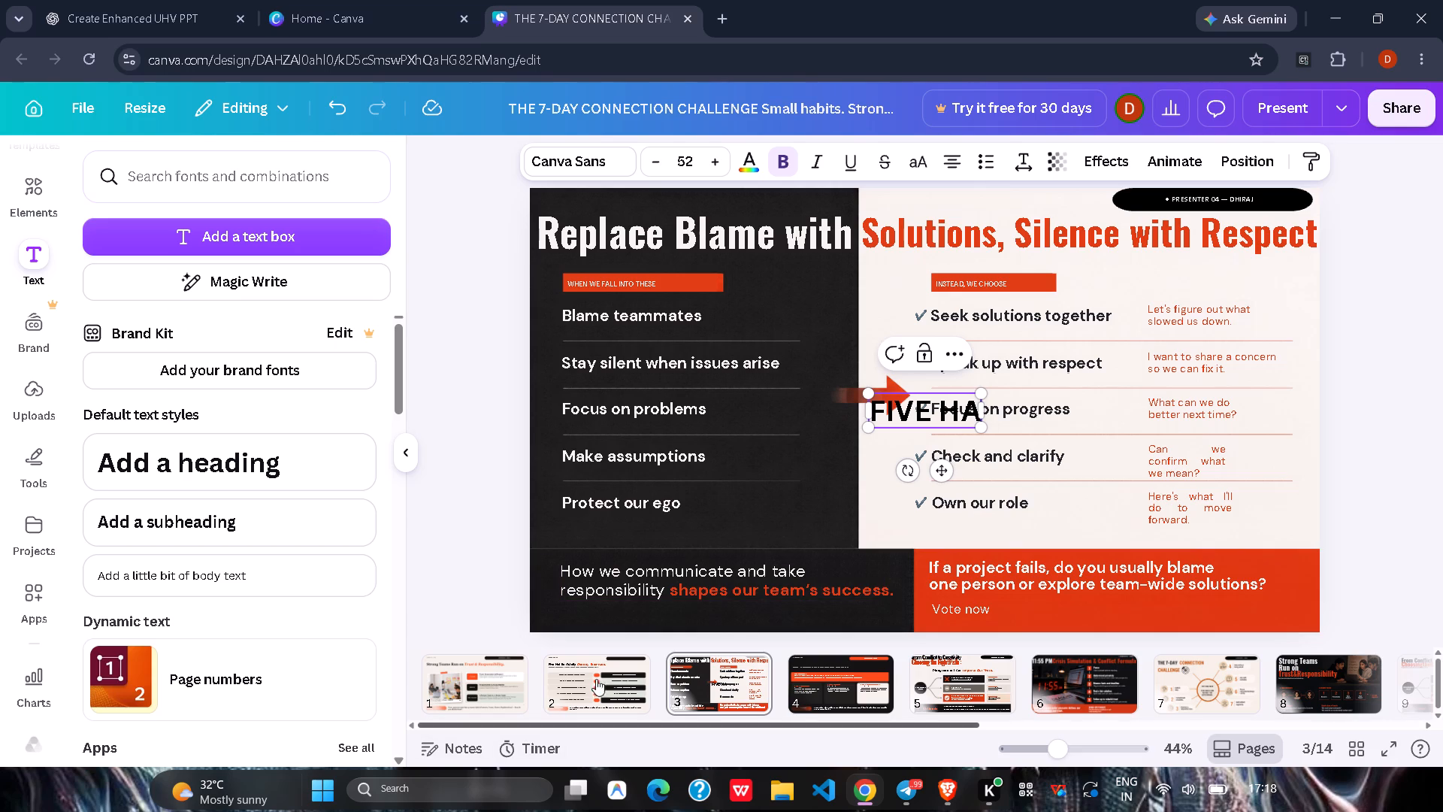
pyautogui.click(605, 671)
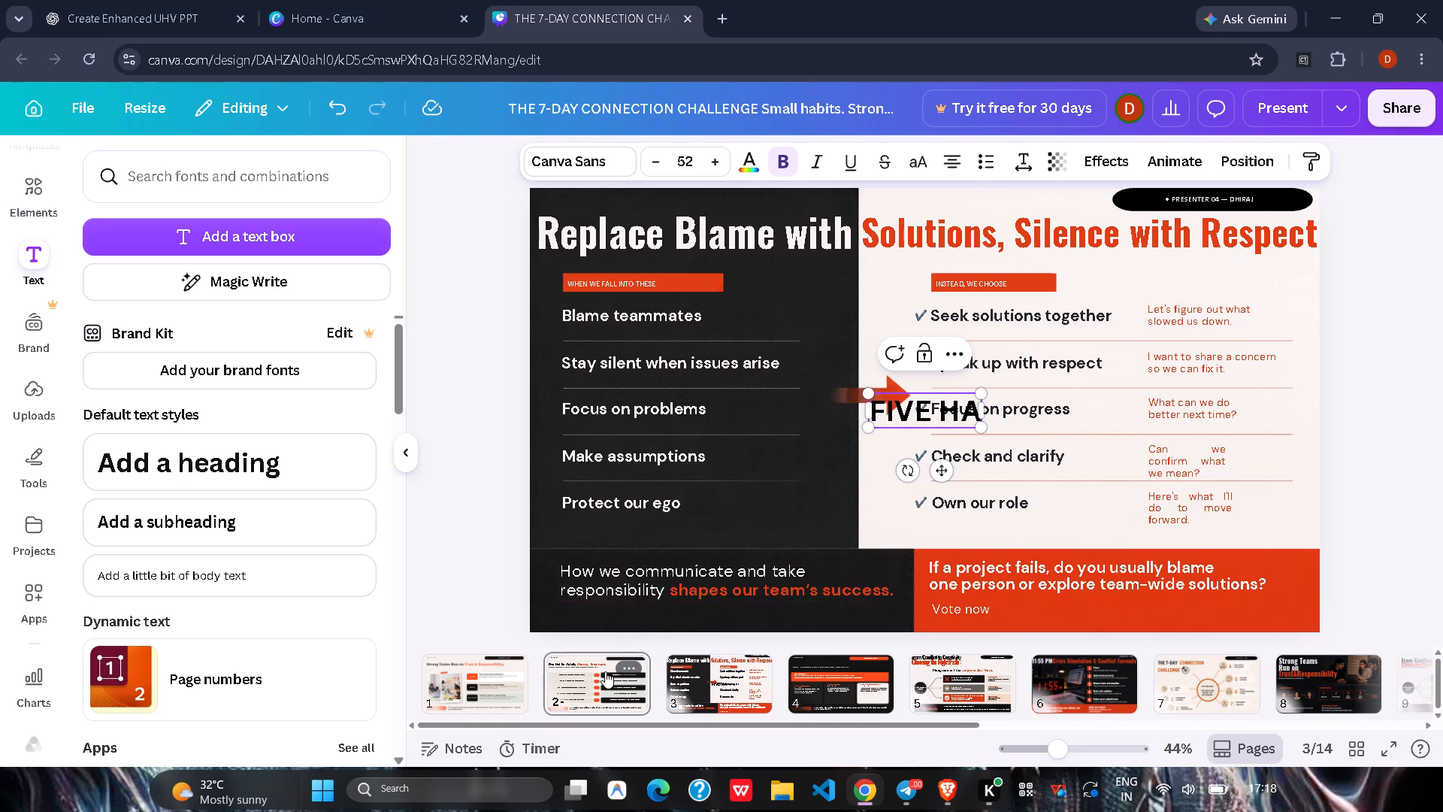
pyautogui.click(703, 677)
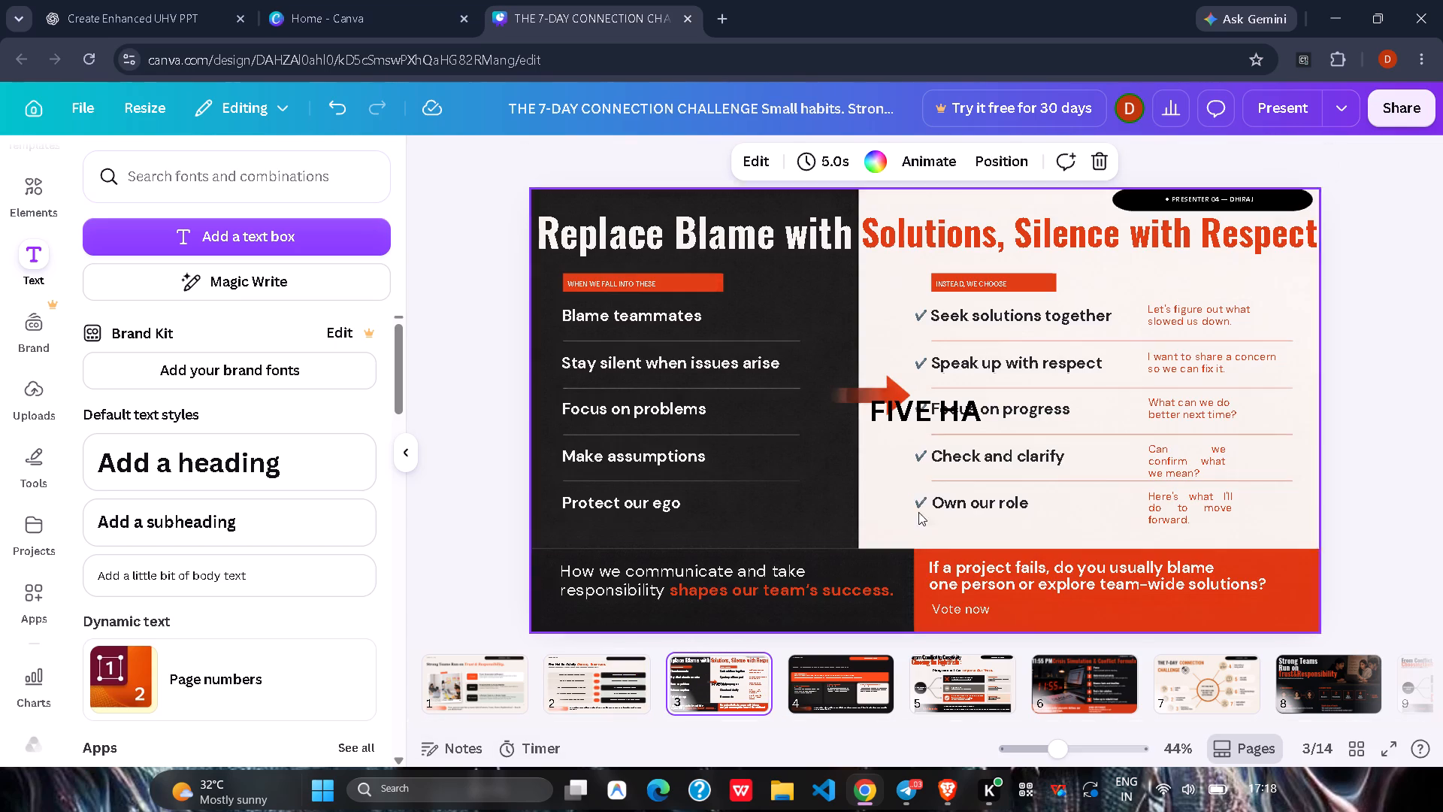
pyautogui.click(970, 415)
pyautogui.click(978, 413)
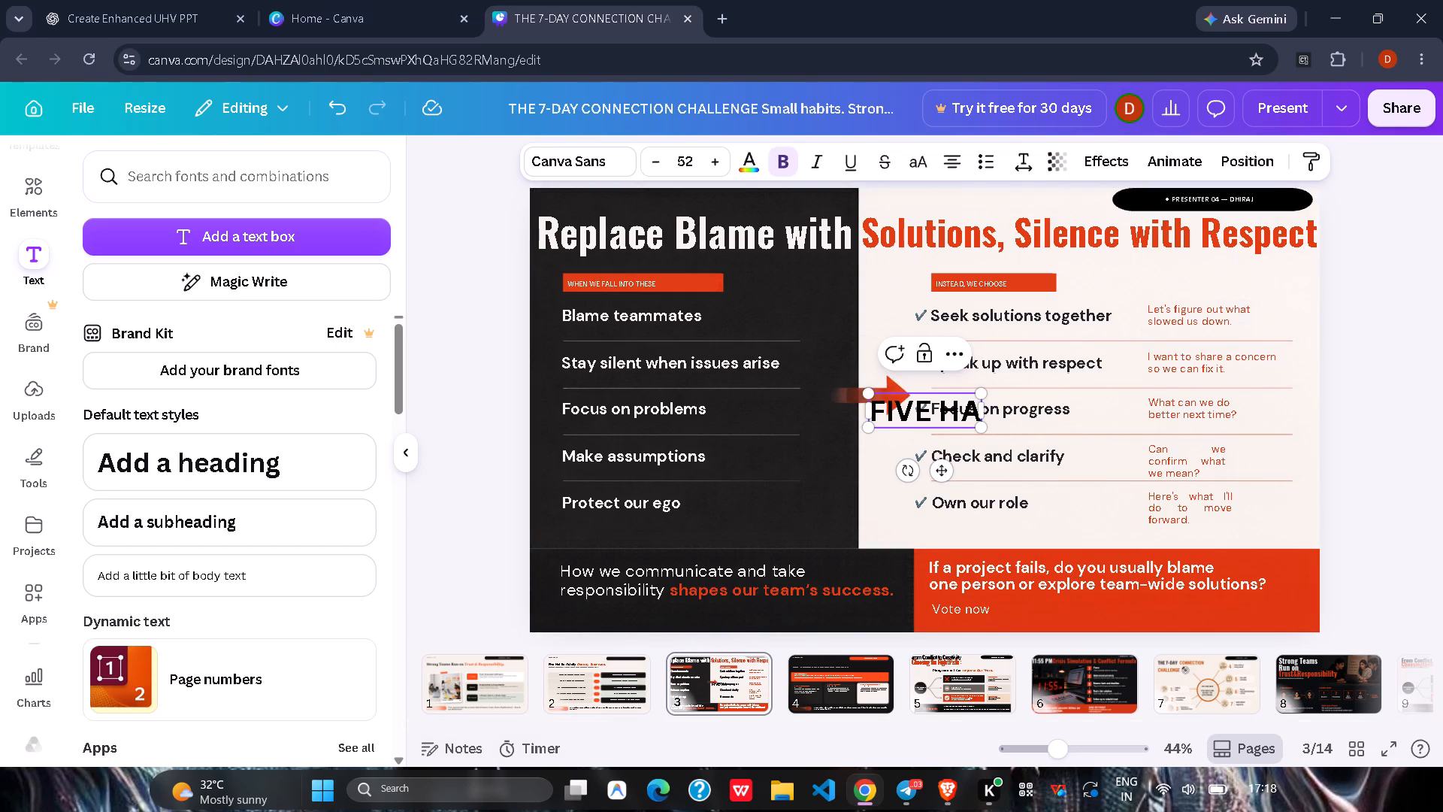
pyautogui.press('BackSpace')
pyautogui.press('a')
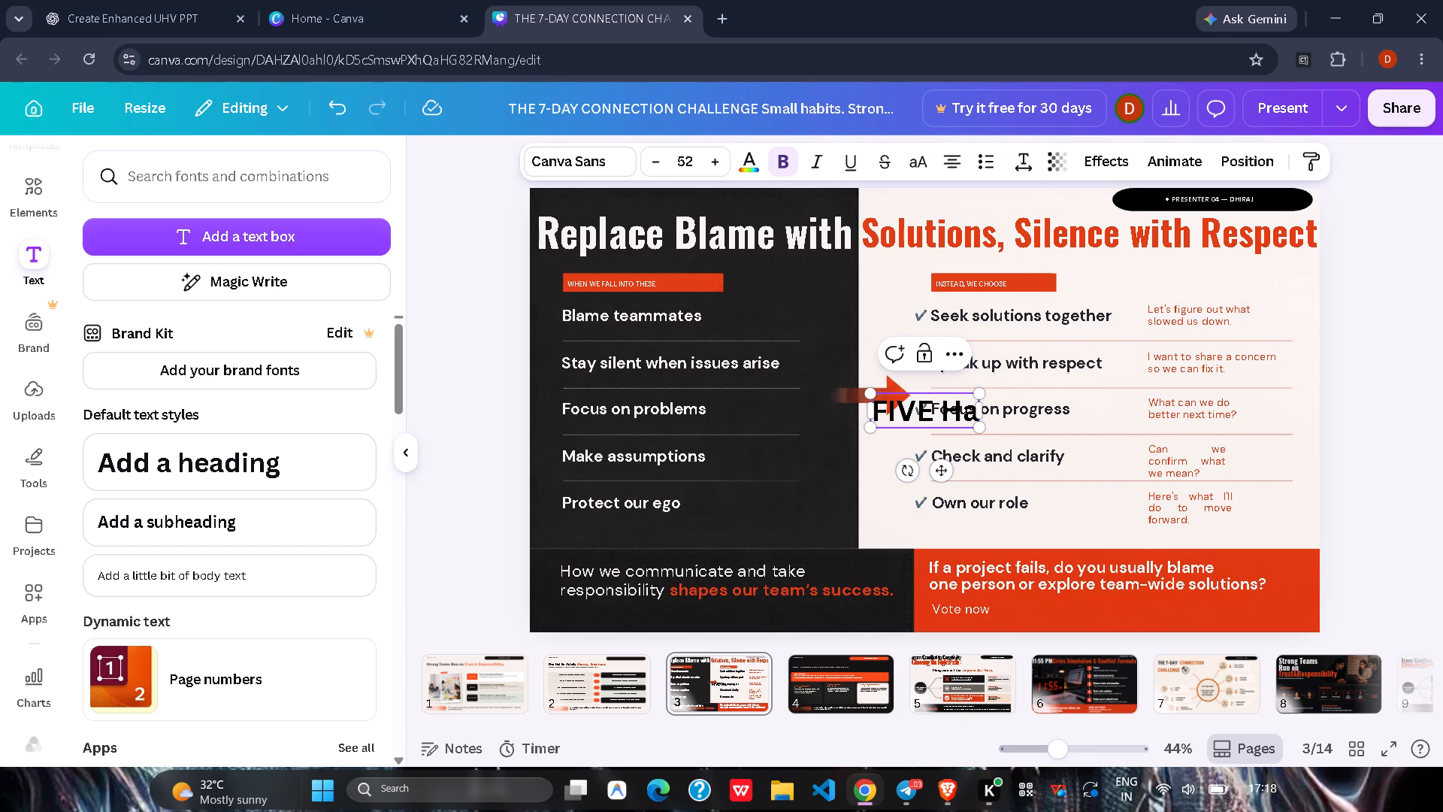
pyautogui.press('Left')
pyautogui.press('Left')
pyautogui.press('Left')
pyautogui.press('BackSpace')
pyautogui.press('BackSpace')
pyautogui.press('BackSpace')
pyautogui.write('ive')
pyautogui.press('Right')
pyautogui.press('Right')
pyautogui.press('Right')
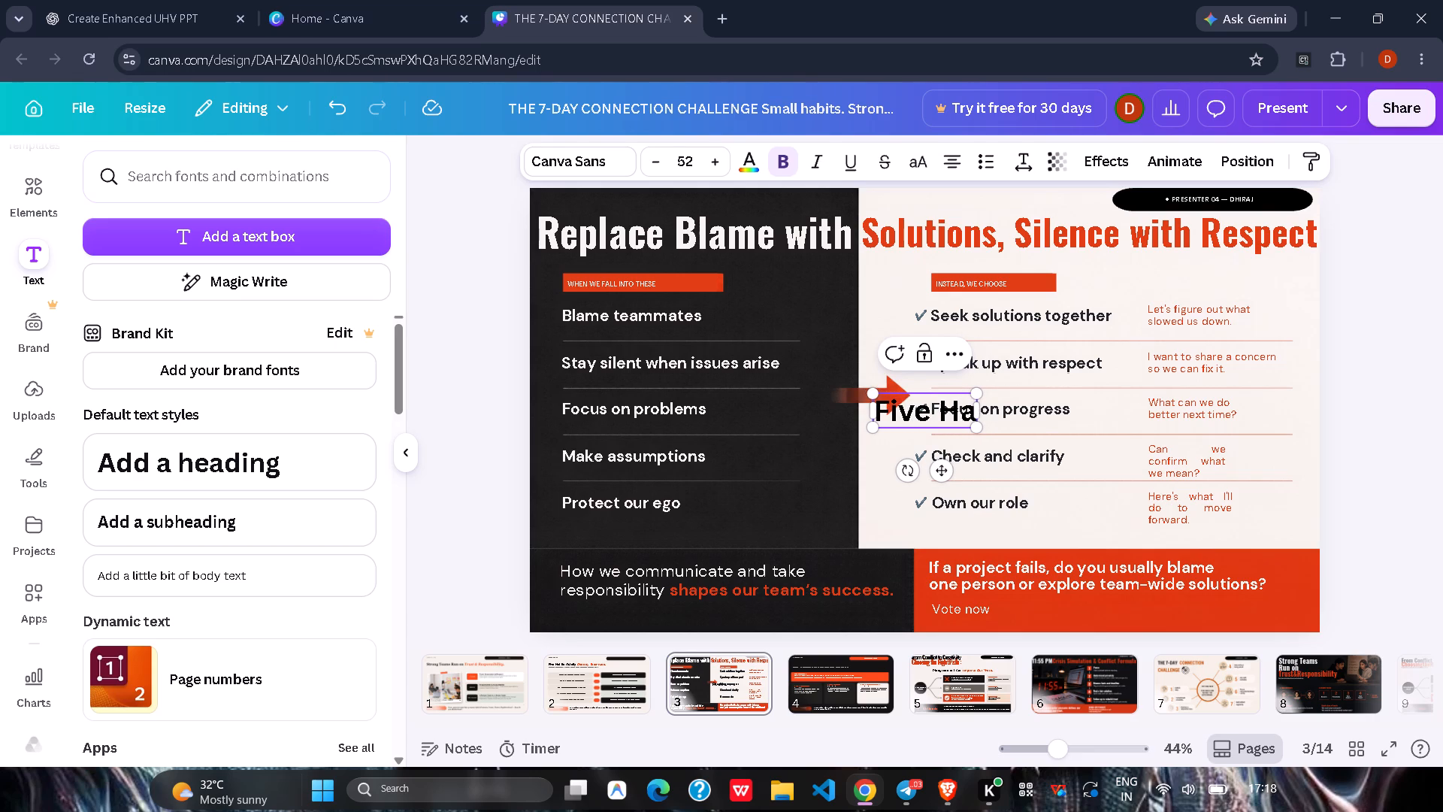
# Complete the subheading so that it reads "Five Habits that's destroy teamwork".
pyautogui.write('bits thats')
pyautogui.press('BackSpace')
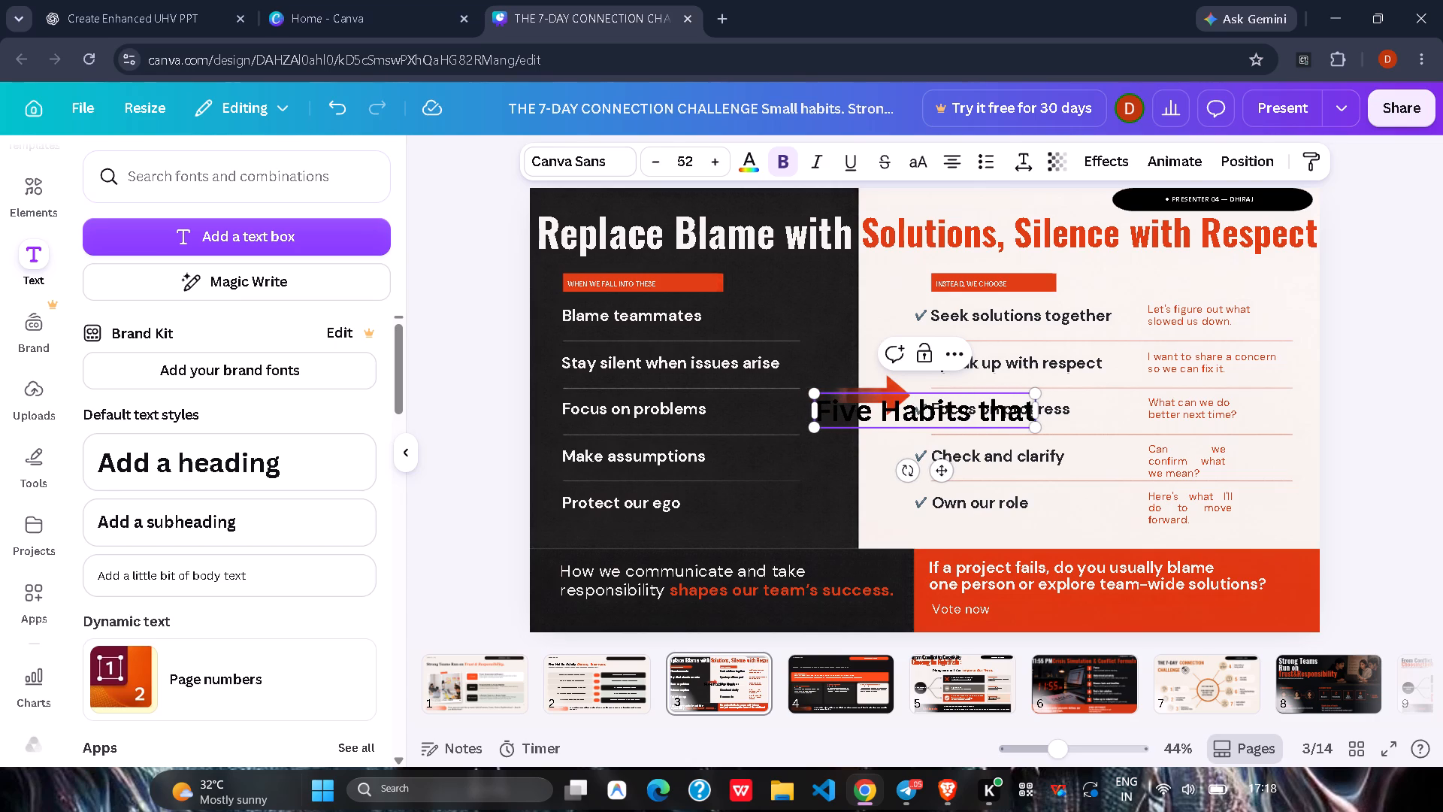
pyautogui.write("'s")
pyautogui.press('space')
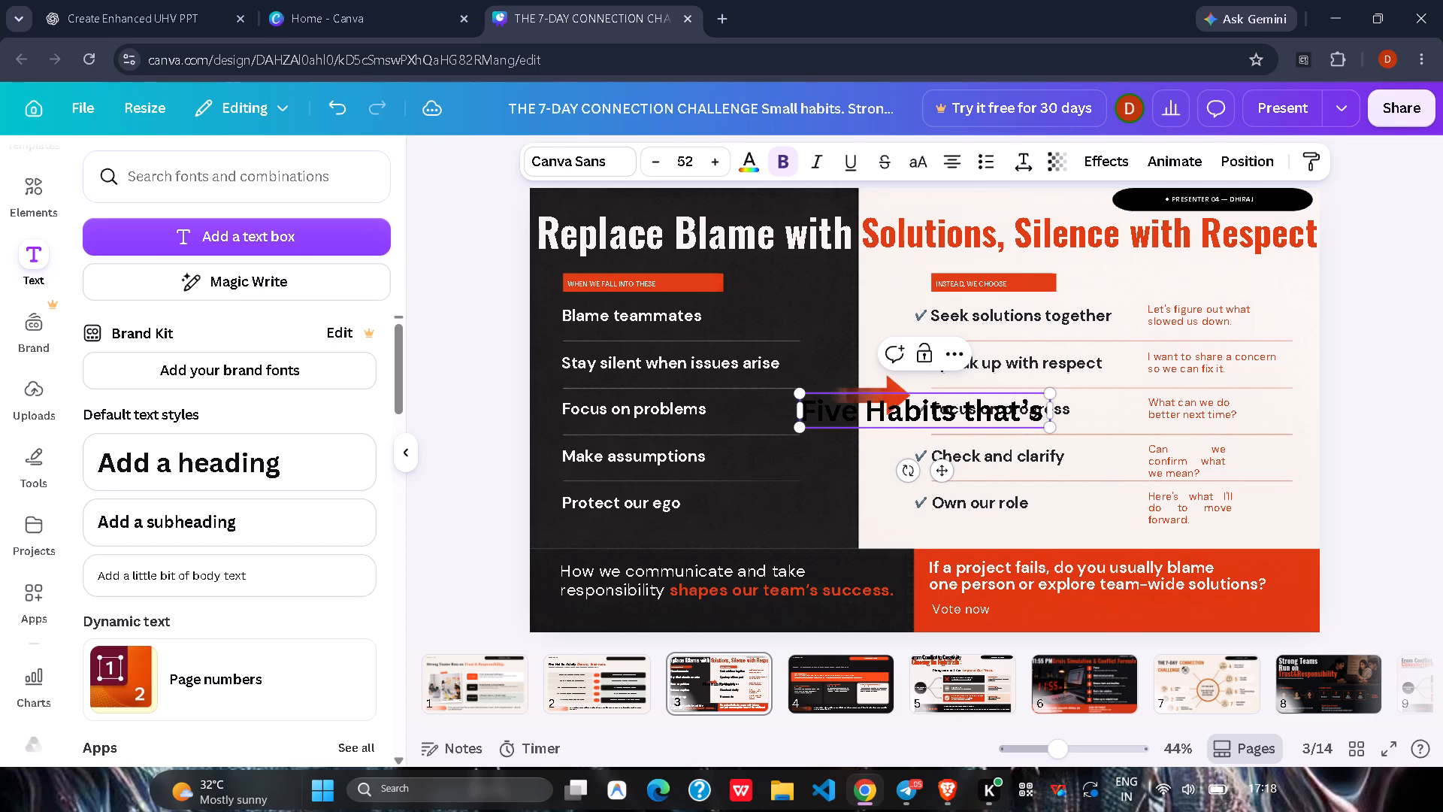
pyautogui.write('des')
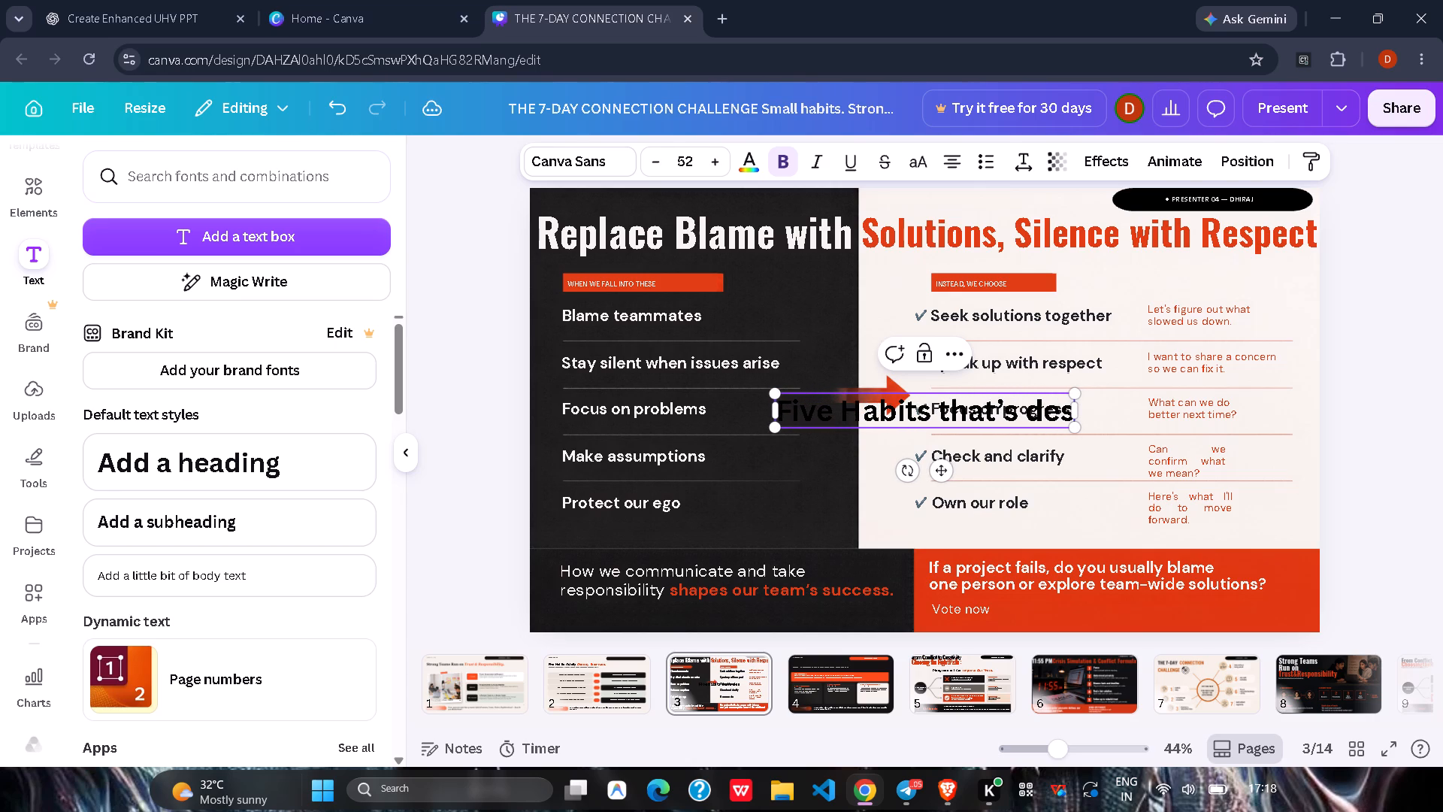
pyautogui.write('troy')
pyautogui.press('space')
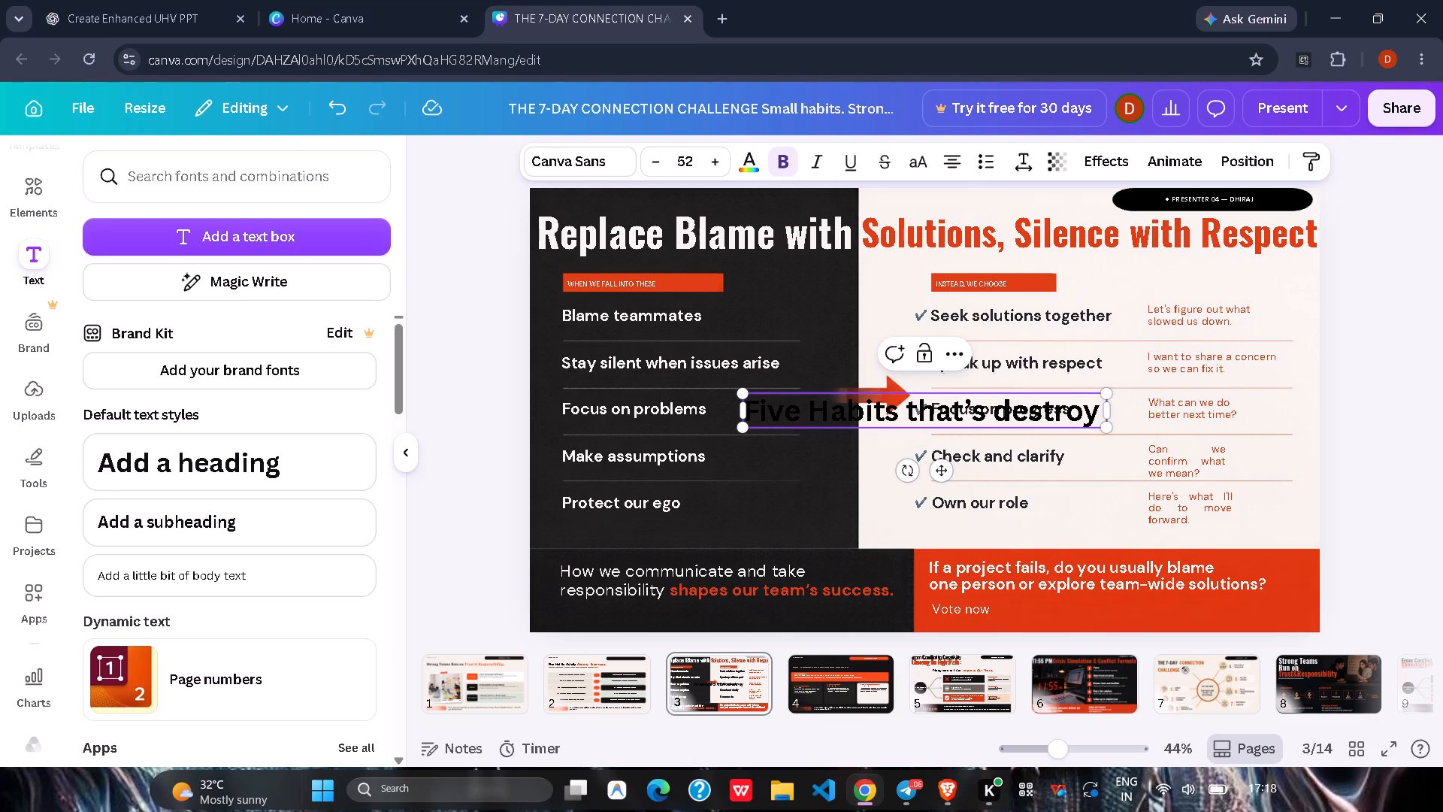
pyautogui.write('team')
pyautogui.write('work')
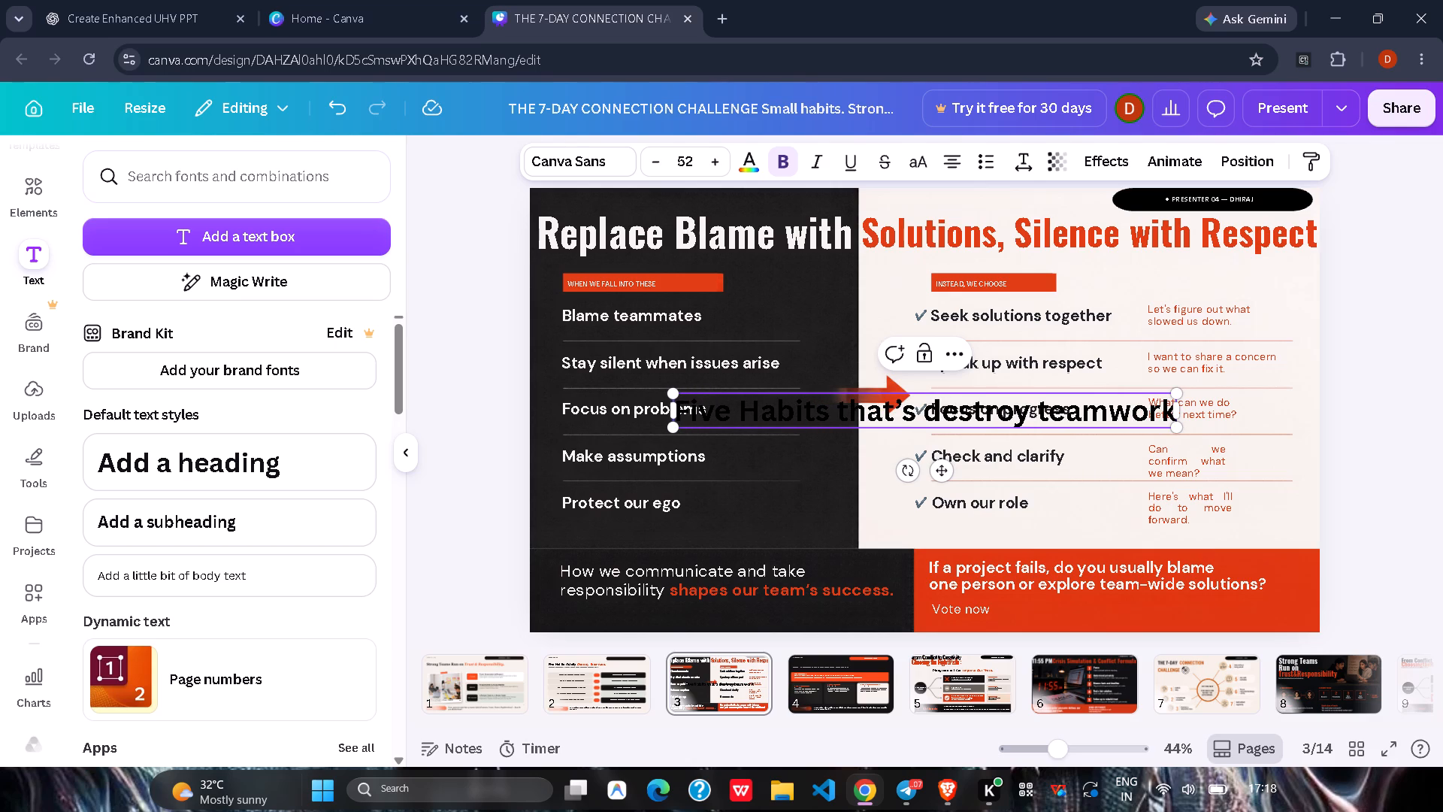
# Change the colour of the whole "Five Habits that's destroy teamwork" text to white.
pyautogui.moveTo(1157, 417); pyautogui.dragTo(1098, 426)
pyautogui.moveTo(1168, 421); pyautogui.dragTo(1158, 419)
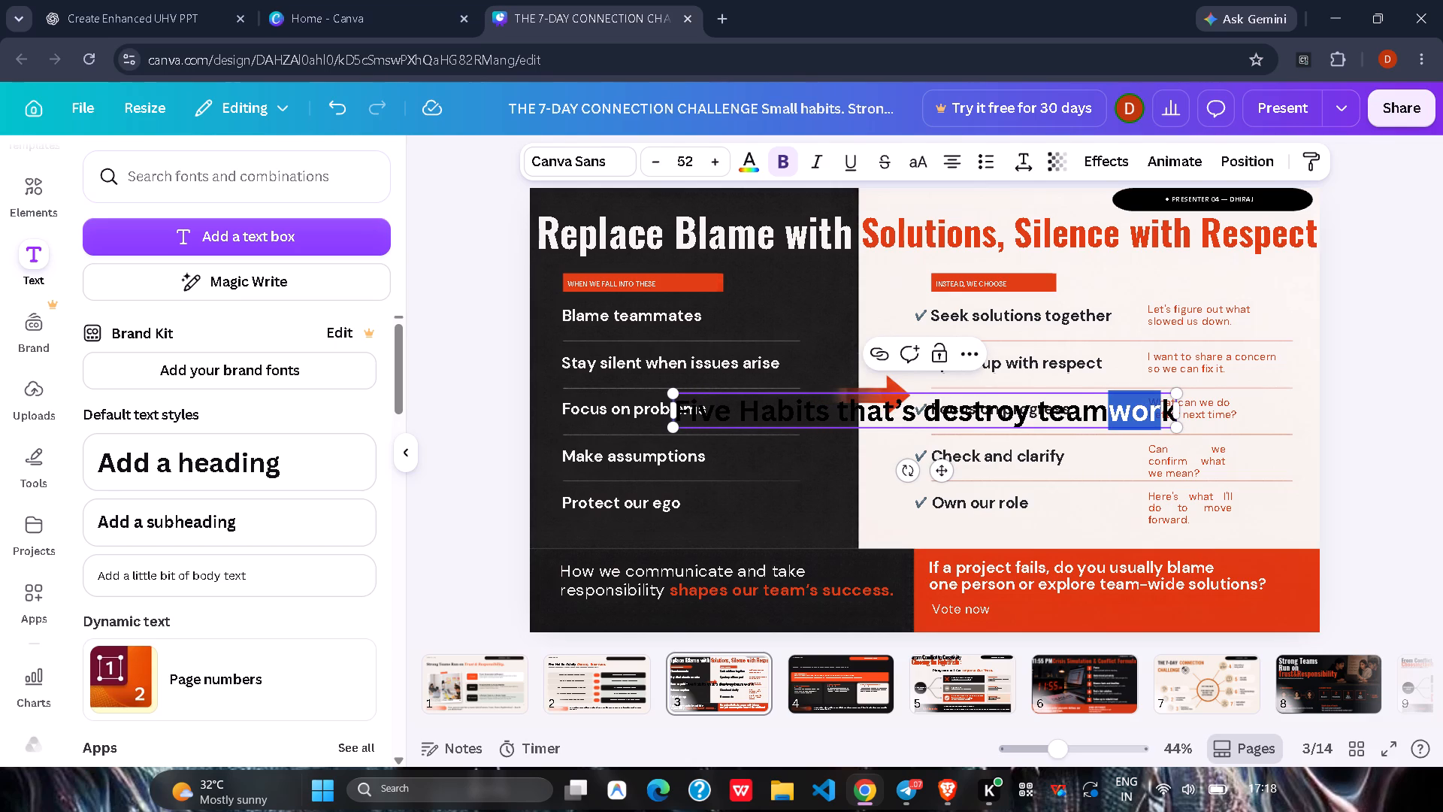
pyautogui.moveTo(1158, 419); pyautogui.dragTo(1074, 414)
pyautogui.hotkey('ctrl', 'a')
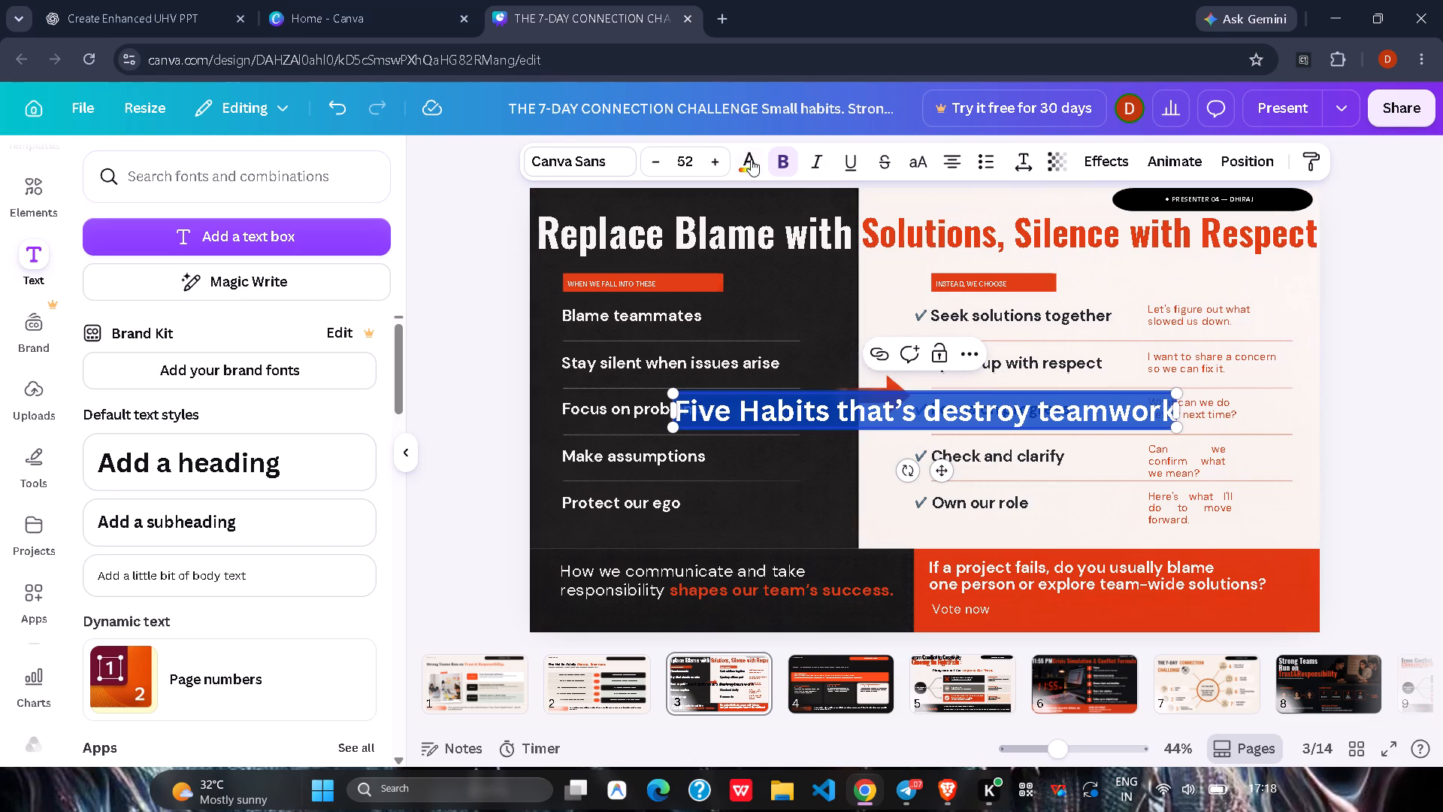
pyautogui.click(751, 159)
pyautogui.click(177, 383)
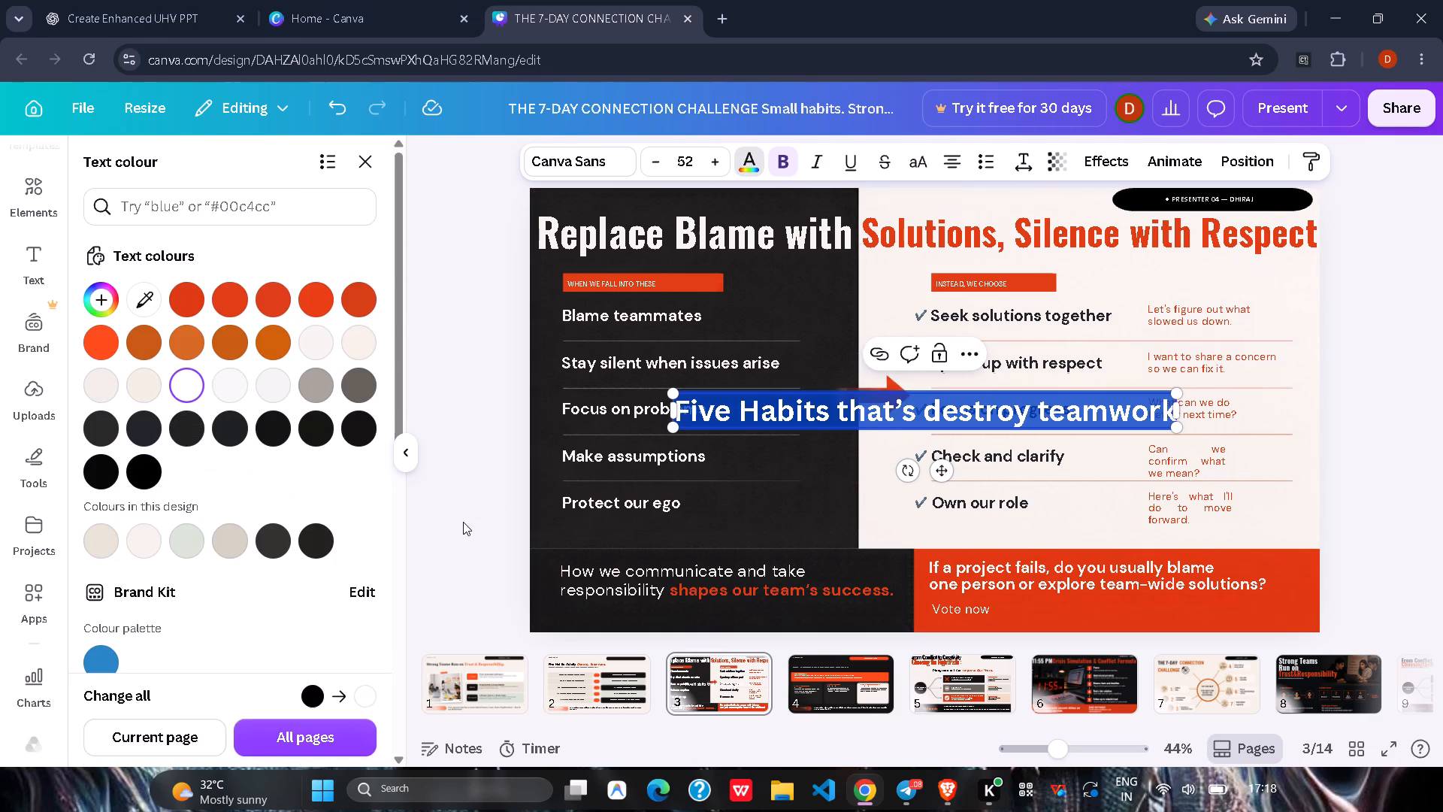
pyautogui.click(428, 528)
pyautogui.click(1357, 421)
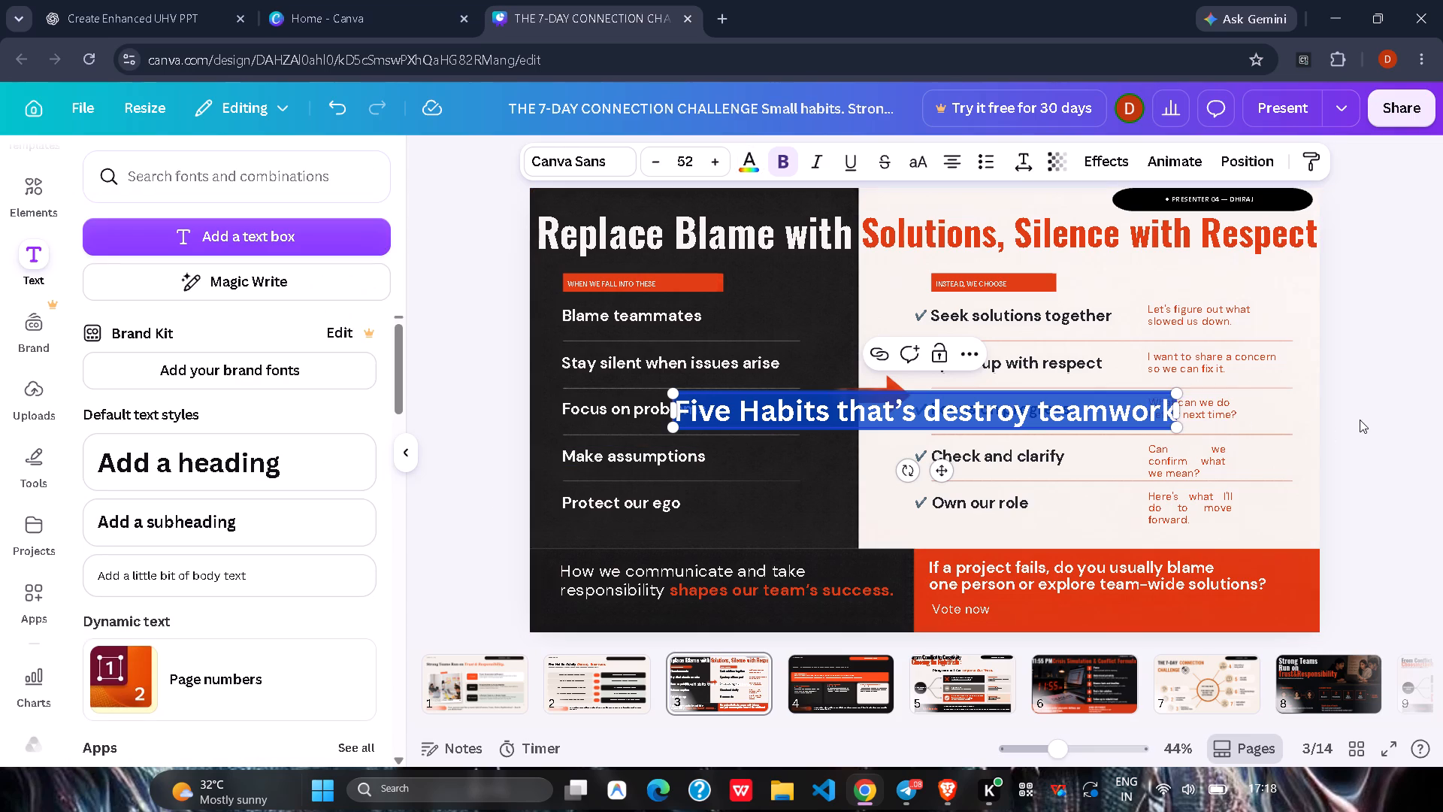
# Move the "Five Habits that's destroy teamwork" text above the "Replace Blame with" title and shrink it to about size 30.9, within the dark half.
pyautogui.moveTo(980, 412); pyautogui.dragTo(858, 210)
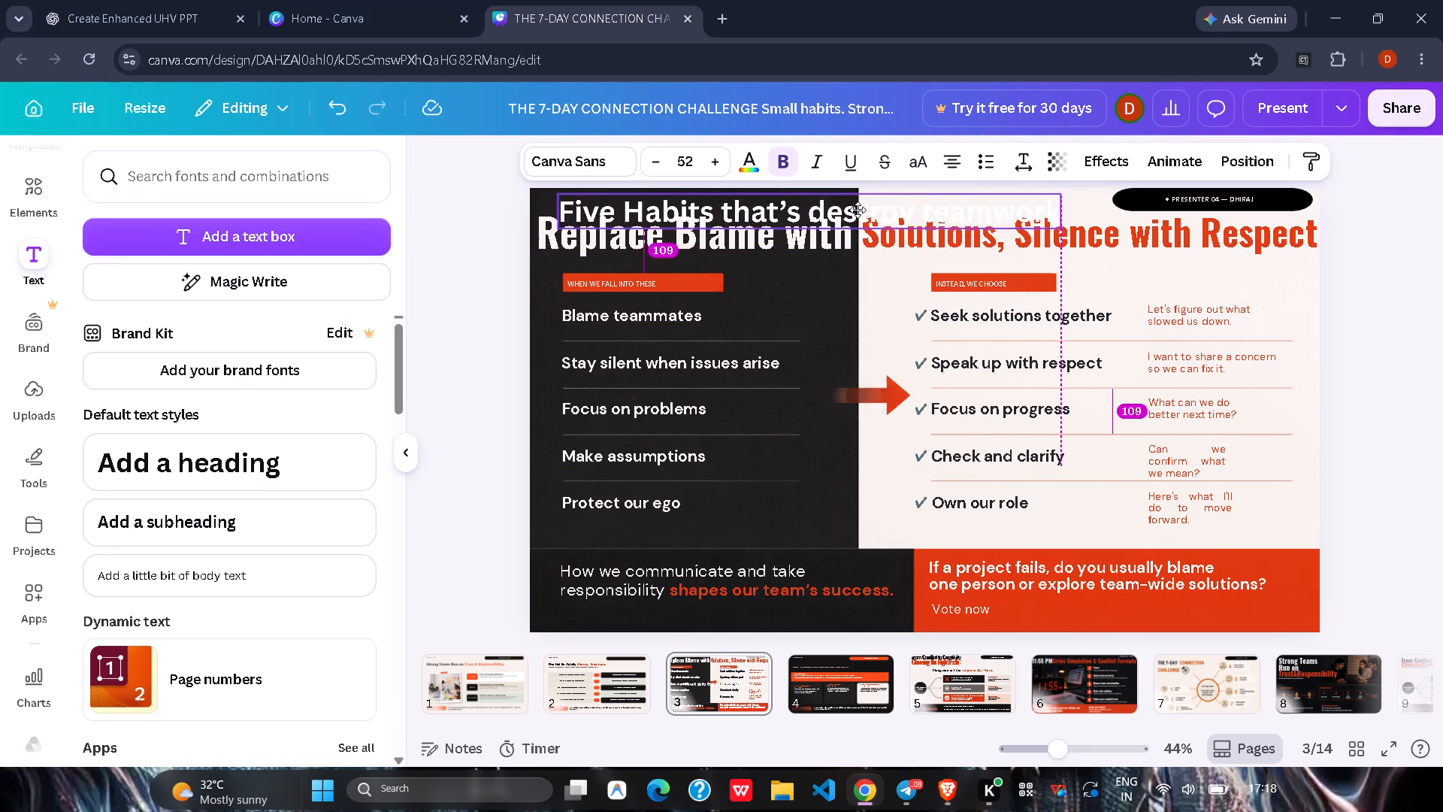
pyautogui.moveTo(858, 210); pyautogui.dragTo(851, 202)
pyautogui.moveTo(545, 217); pyautogui.dragTo(573, 220)
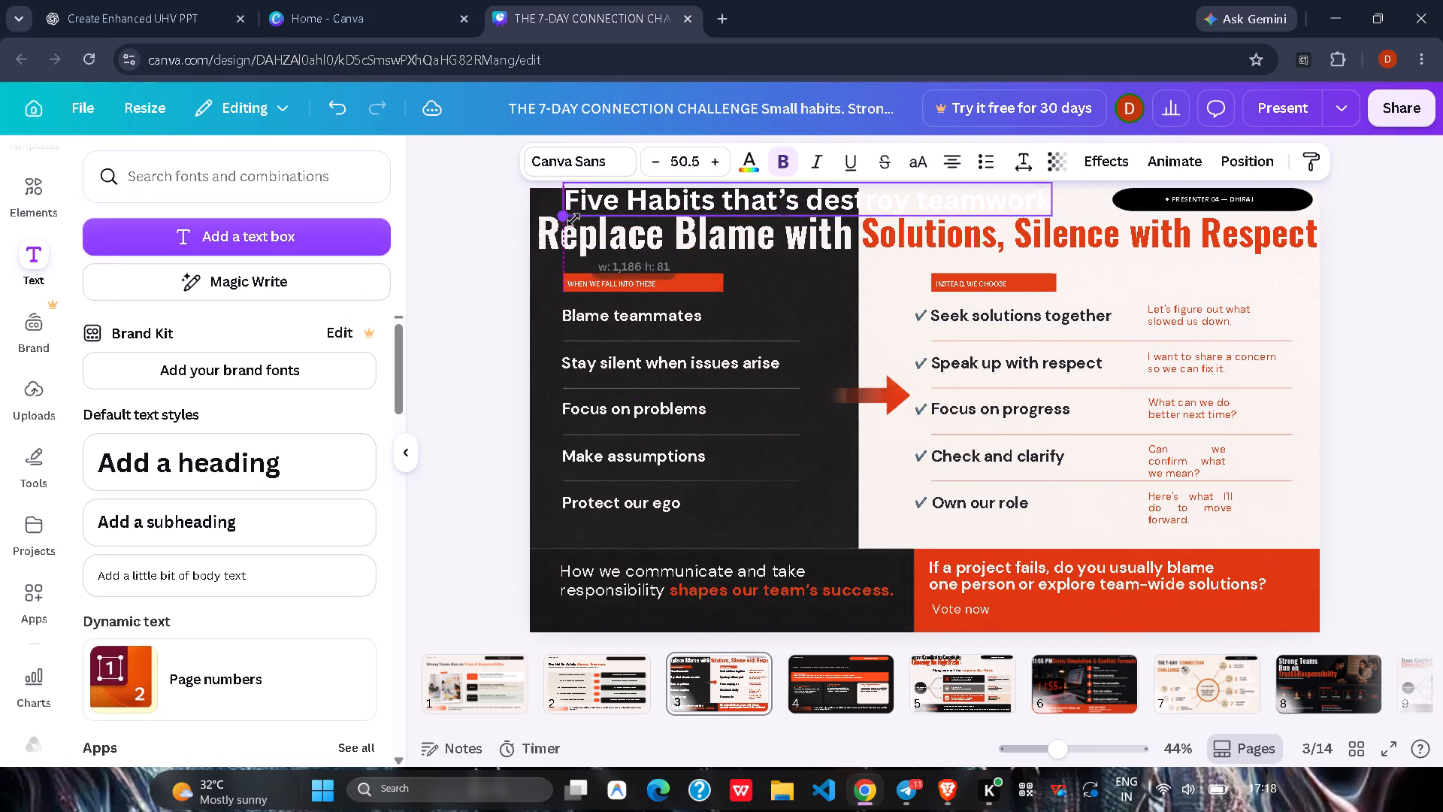
pyautogui.moveTo(573, 220); pyautogui.dragTo(644, 220)
pyautogui.moveTo(784, 195); pyautogui.dragTo(703, 209)
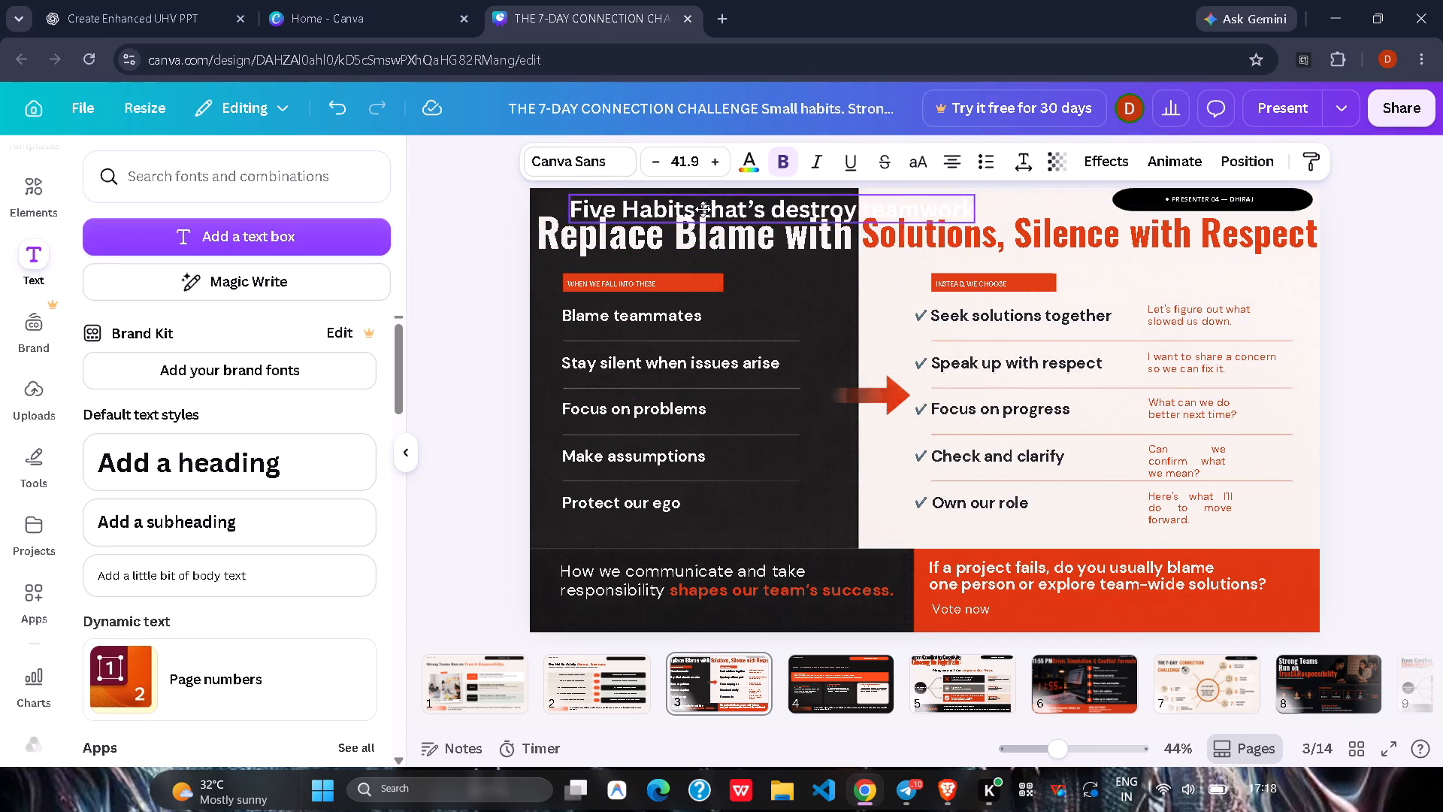
pyautogui.moveTo(703, 209); pyautogui.dragTo(673, 201)
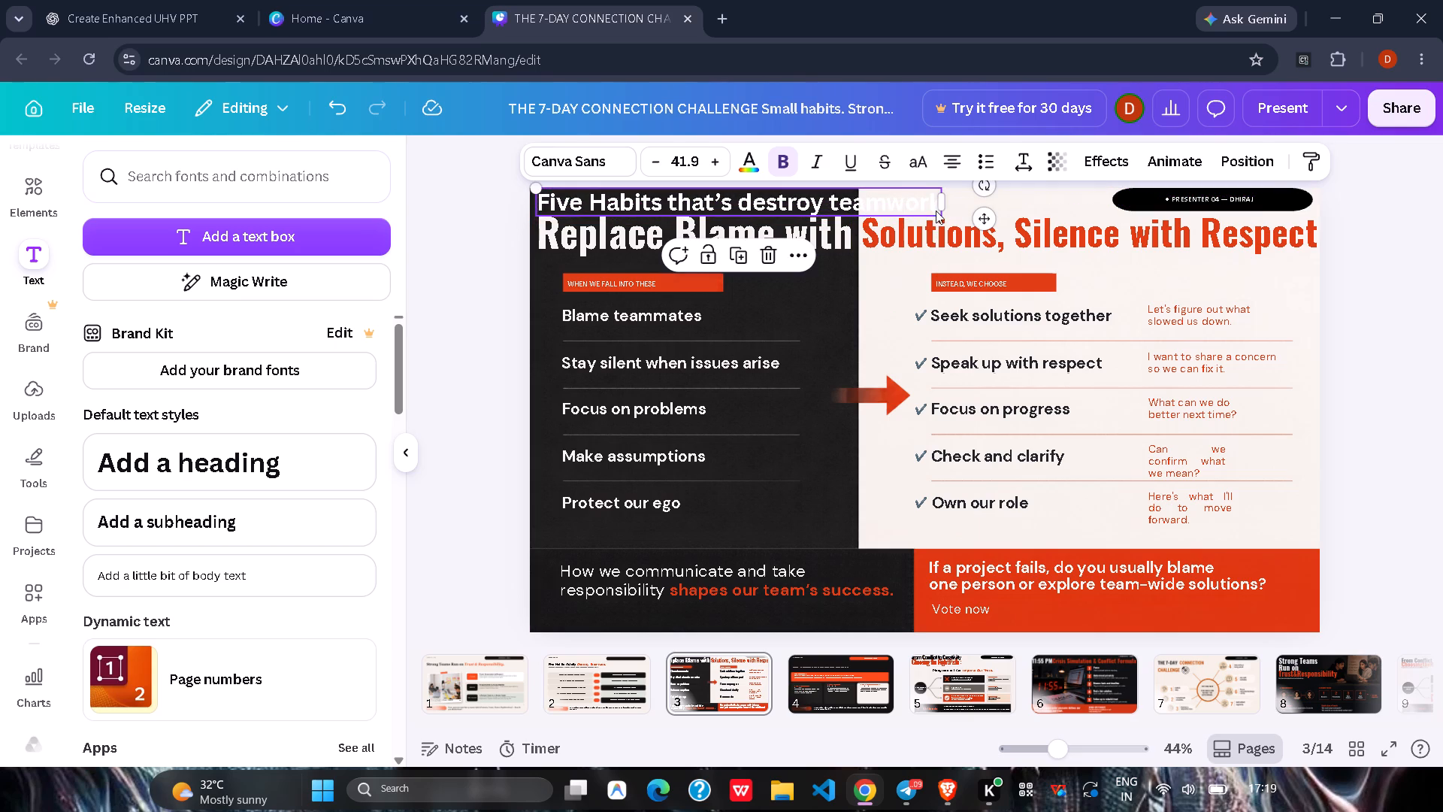
pyautogui.moveTo(939, 186); pyautogui.dragTo(843, 186)
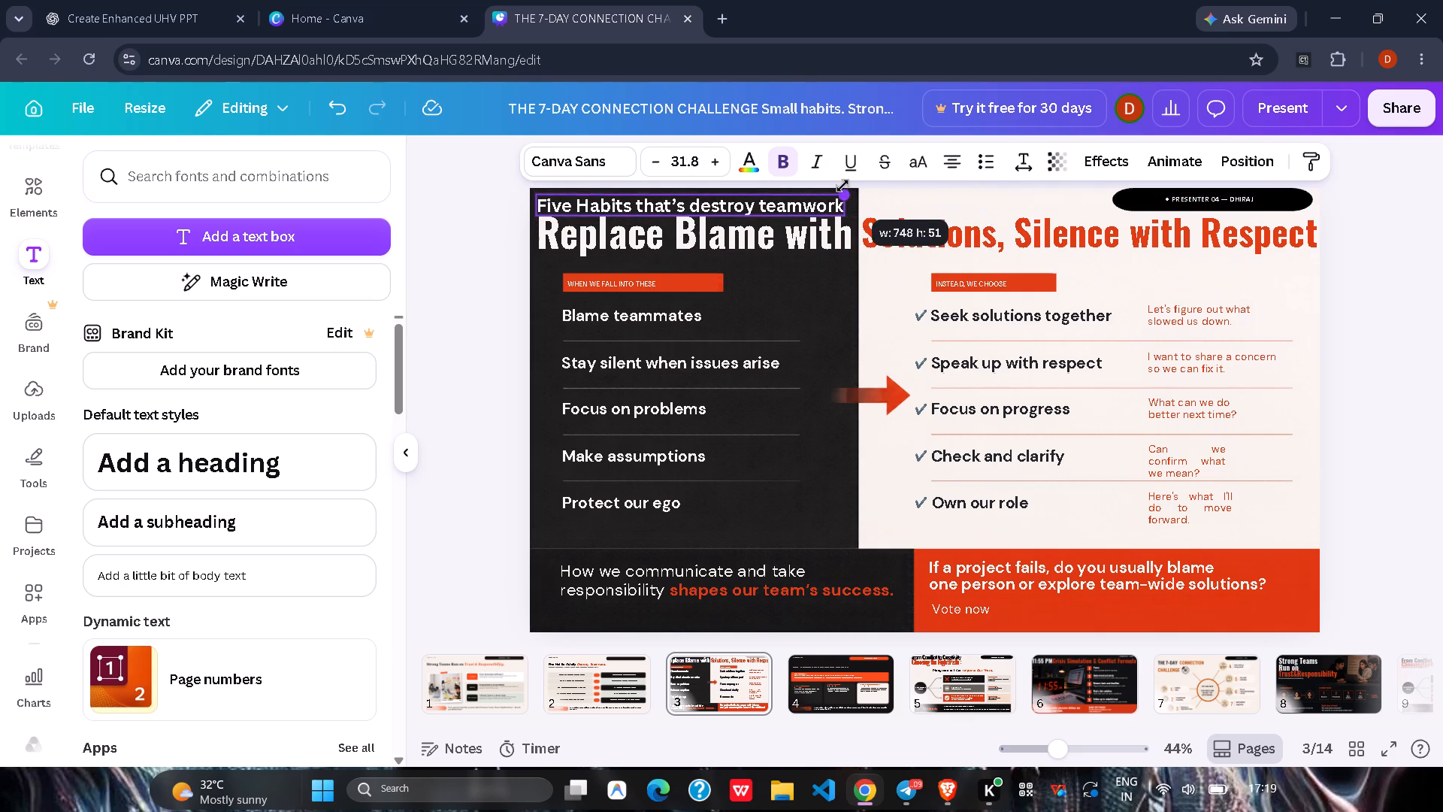
pyautogui.moveTo(843, 186); pyautogui.dragTo(836, 180)
pyautogui.click(1405, 331)
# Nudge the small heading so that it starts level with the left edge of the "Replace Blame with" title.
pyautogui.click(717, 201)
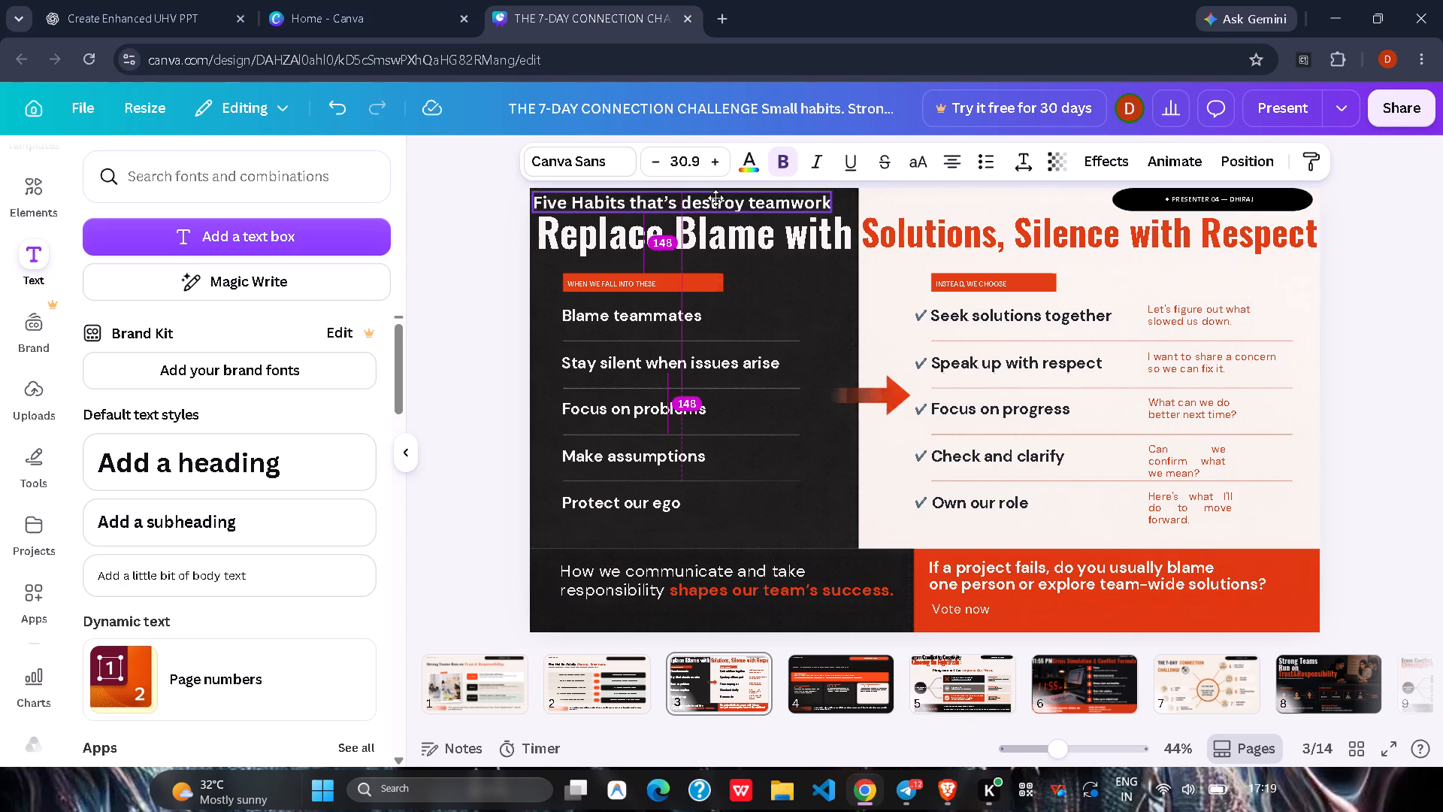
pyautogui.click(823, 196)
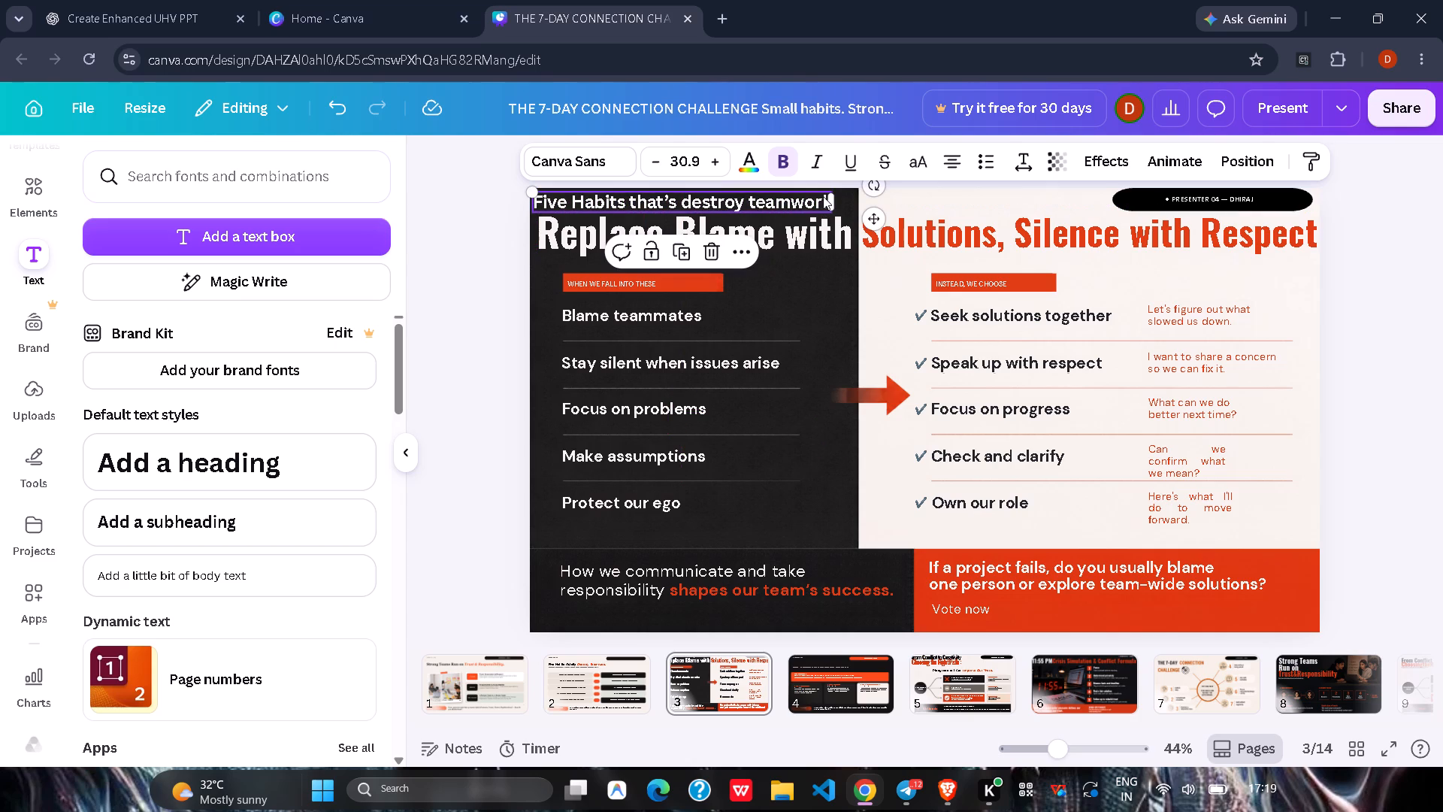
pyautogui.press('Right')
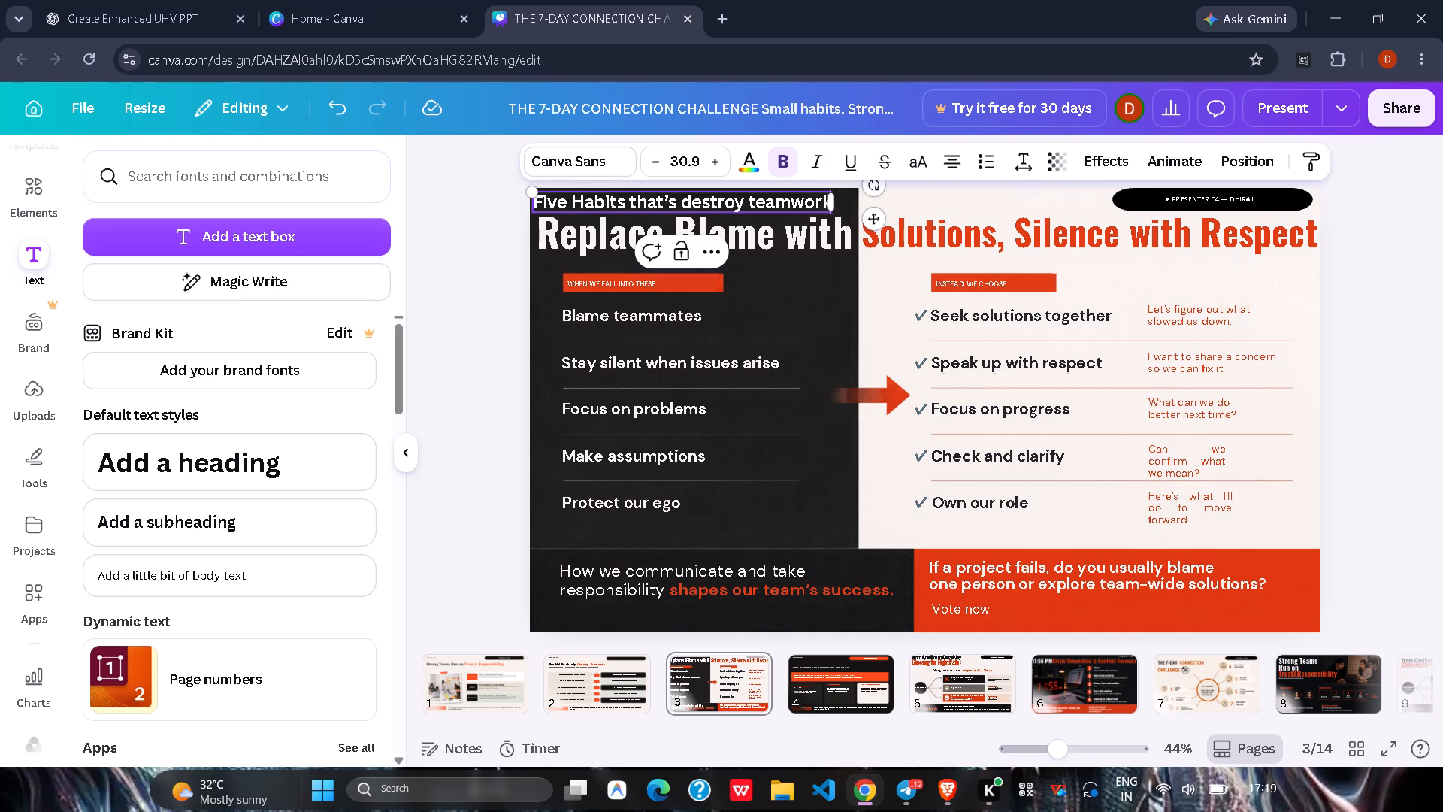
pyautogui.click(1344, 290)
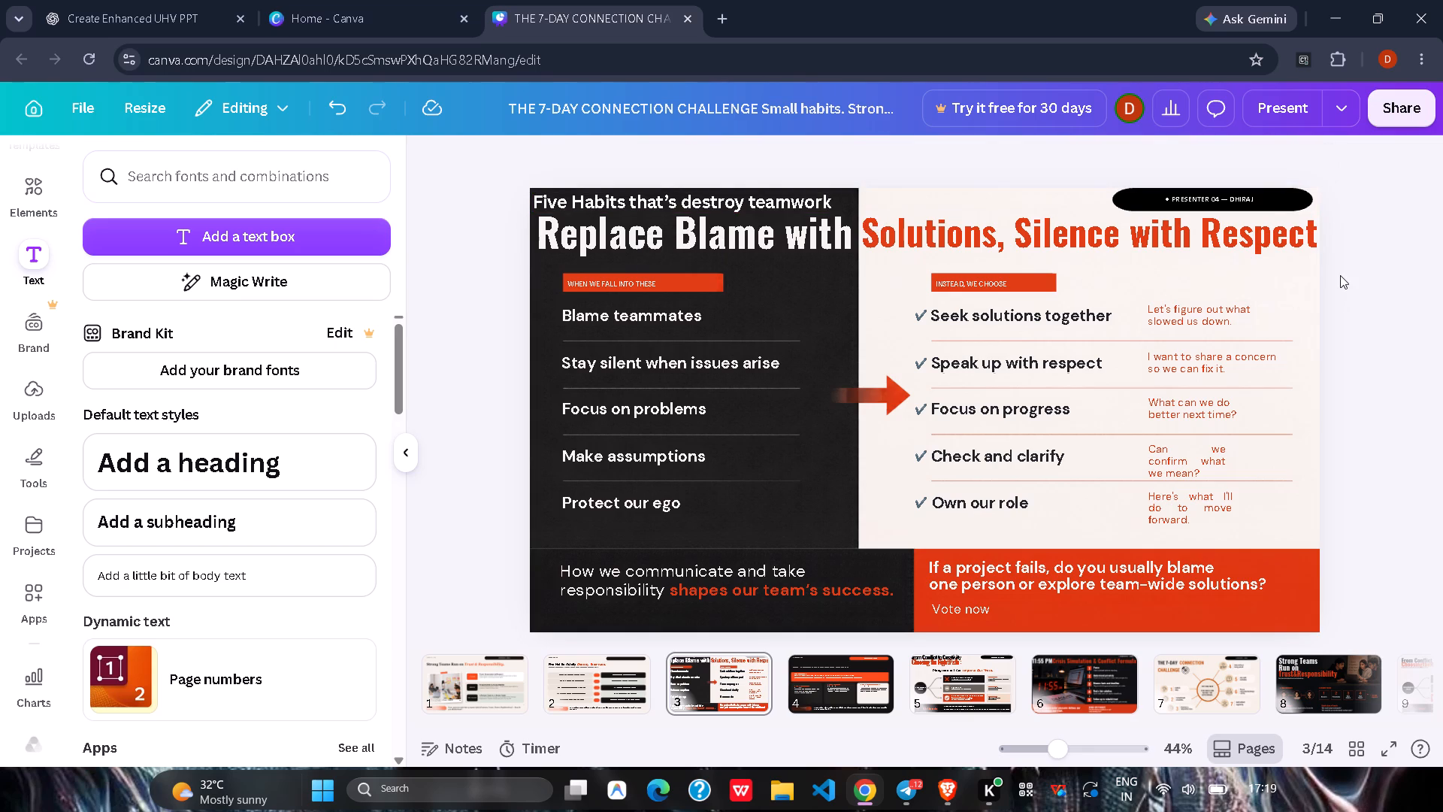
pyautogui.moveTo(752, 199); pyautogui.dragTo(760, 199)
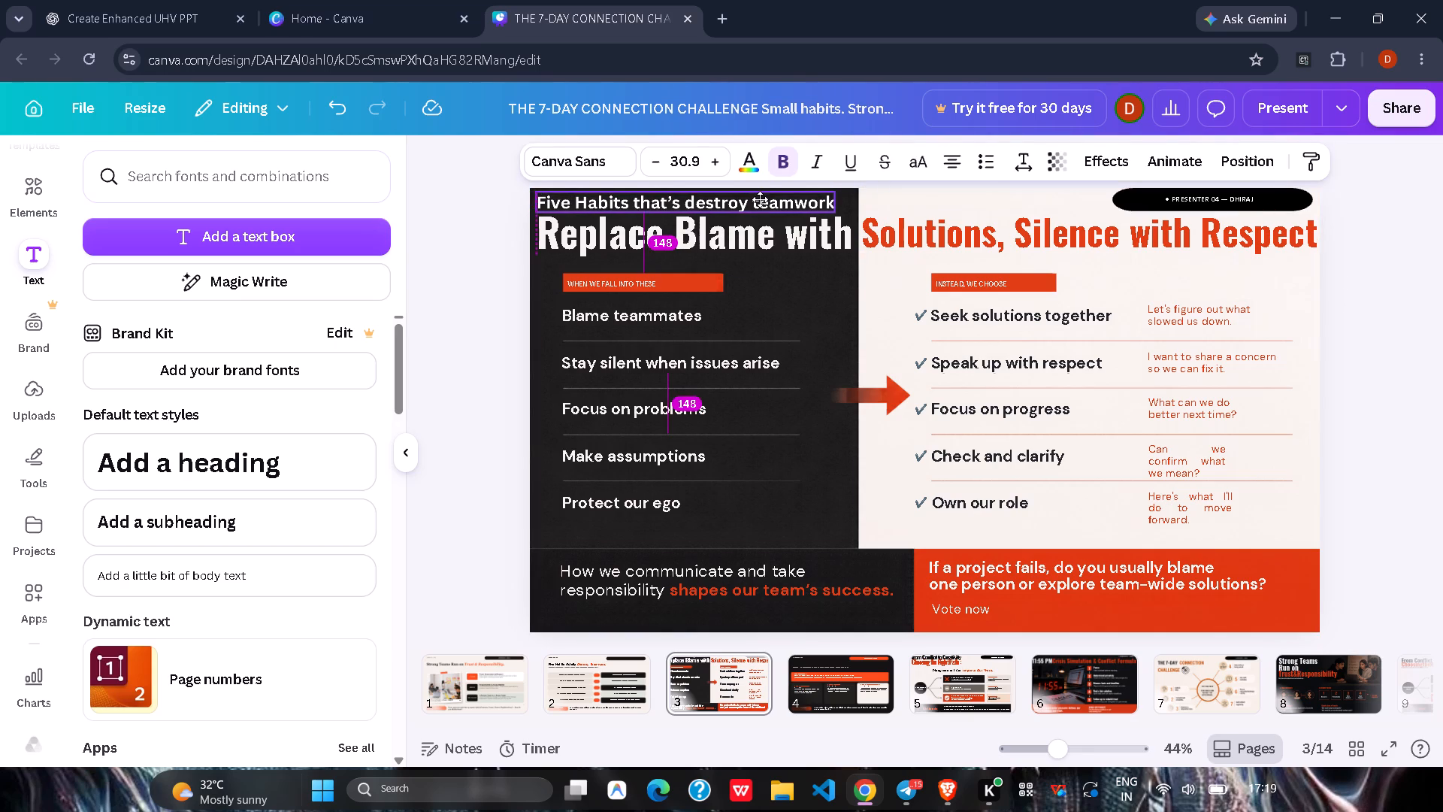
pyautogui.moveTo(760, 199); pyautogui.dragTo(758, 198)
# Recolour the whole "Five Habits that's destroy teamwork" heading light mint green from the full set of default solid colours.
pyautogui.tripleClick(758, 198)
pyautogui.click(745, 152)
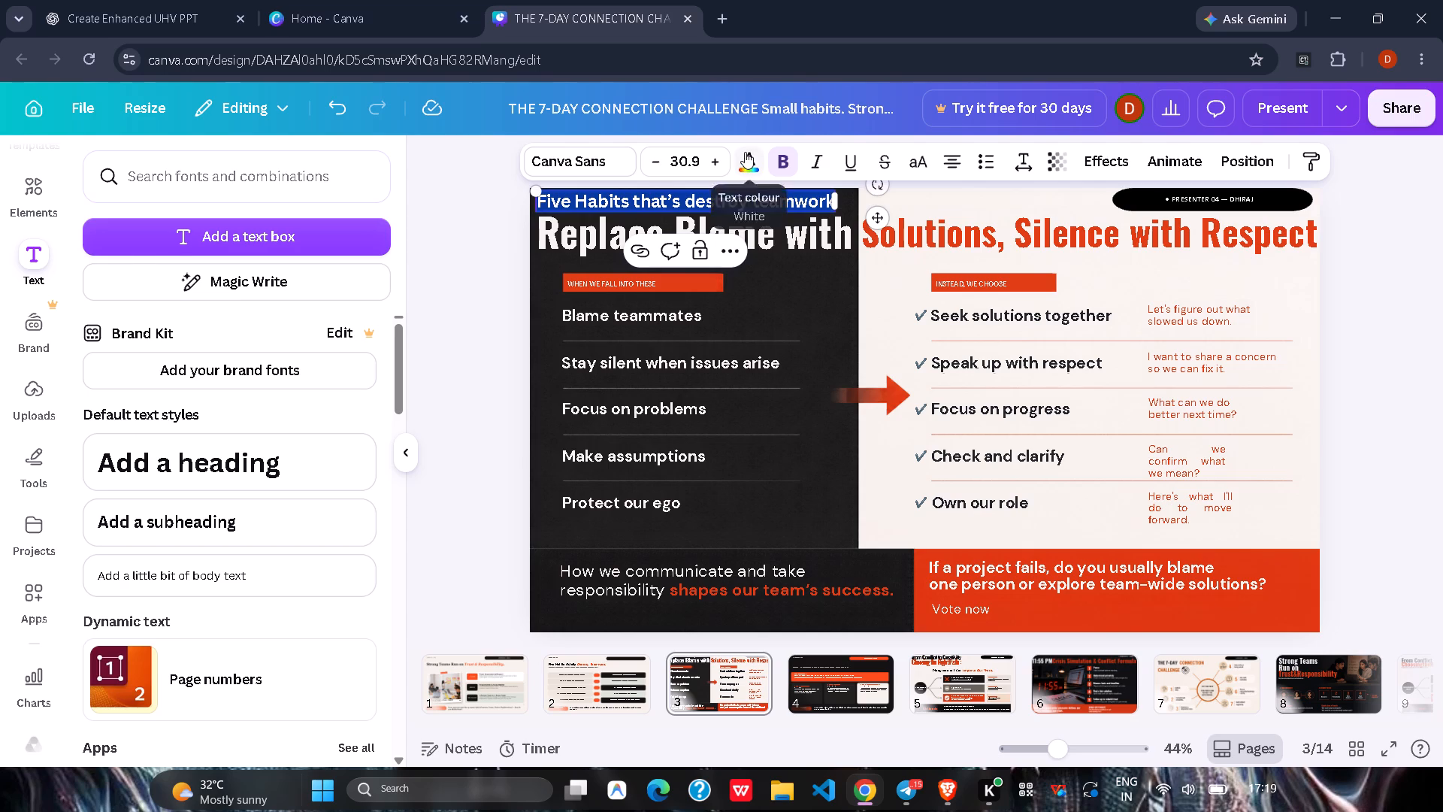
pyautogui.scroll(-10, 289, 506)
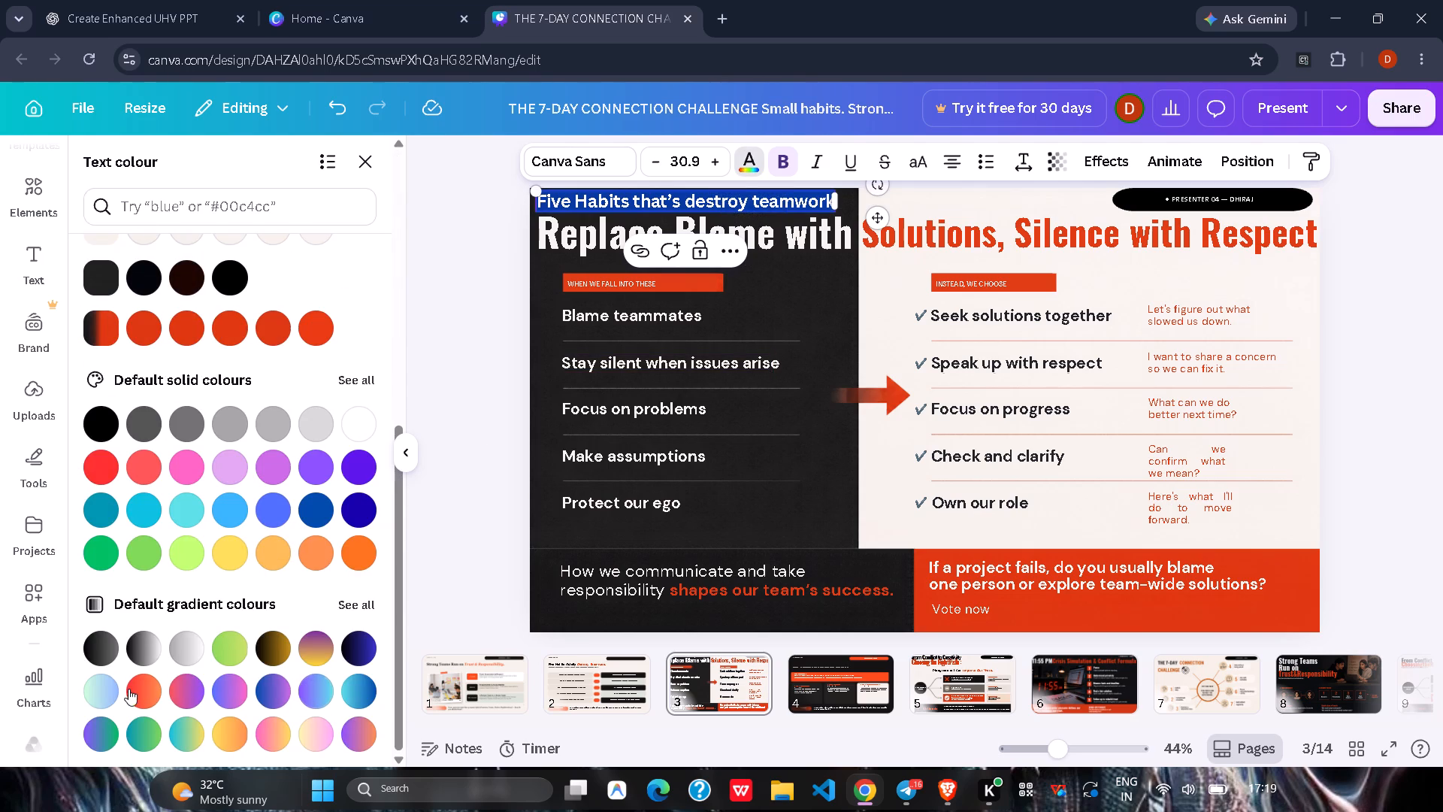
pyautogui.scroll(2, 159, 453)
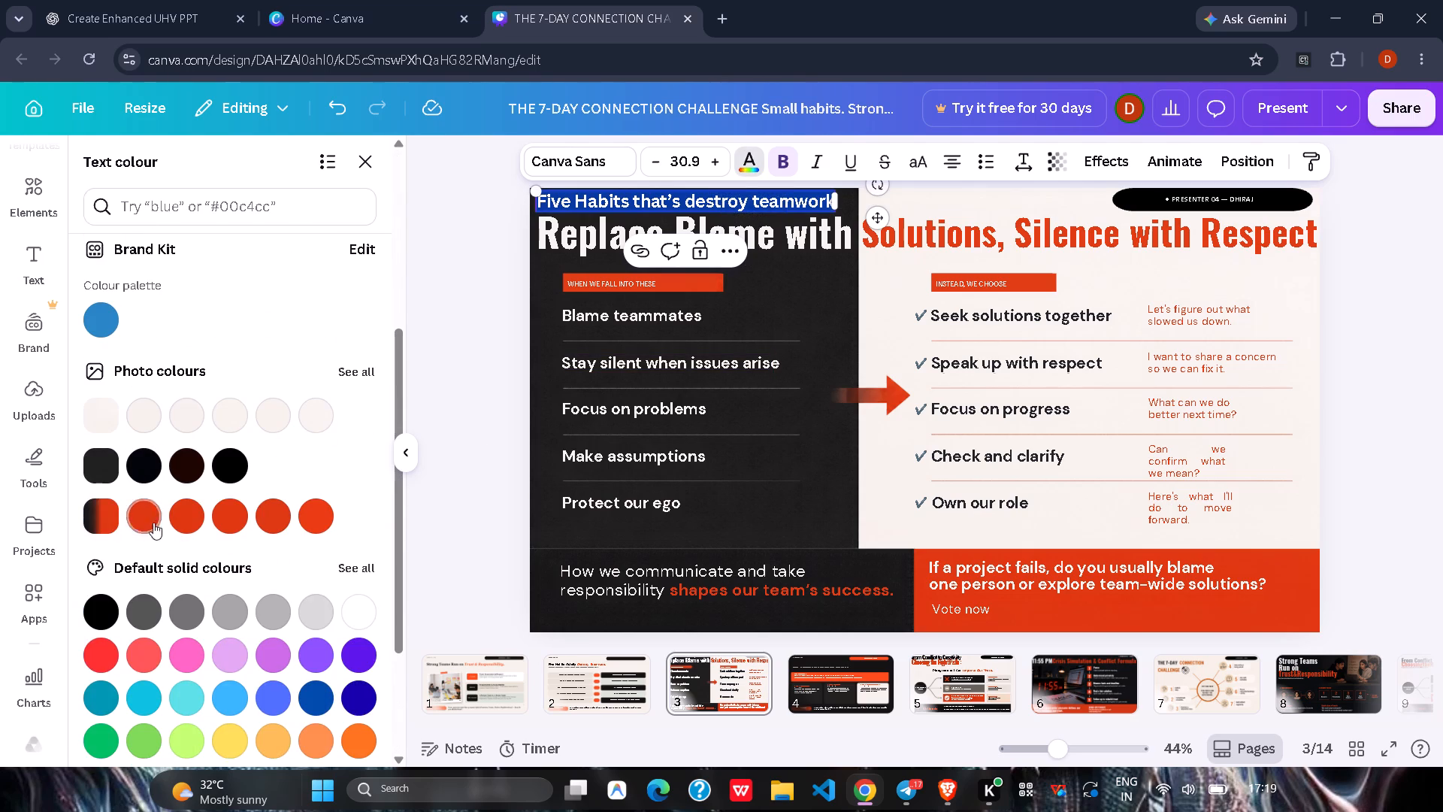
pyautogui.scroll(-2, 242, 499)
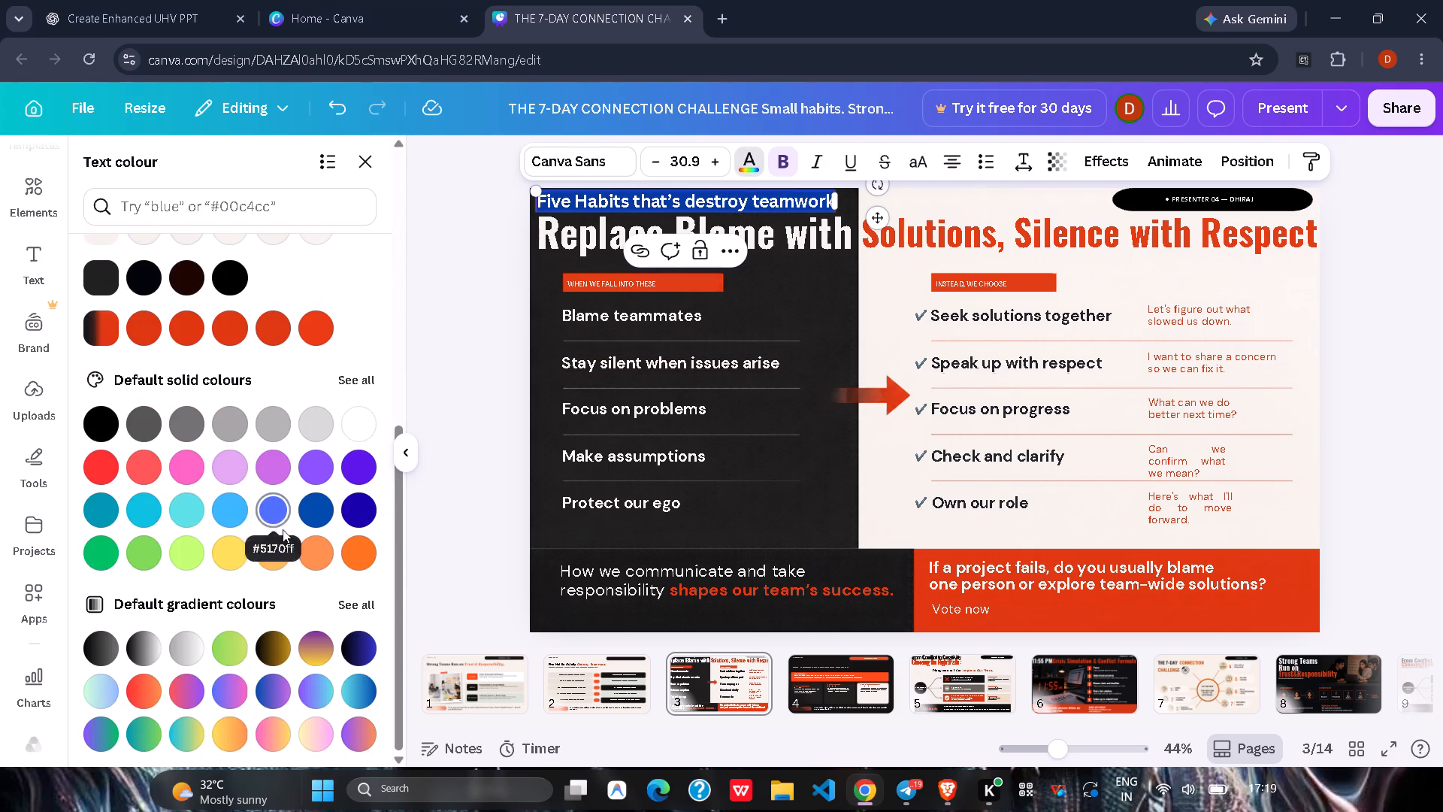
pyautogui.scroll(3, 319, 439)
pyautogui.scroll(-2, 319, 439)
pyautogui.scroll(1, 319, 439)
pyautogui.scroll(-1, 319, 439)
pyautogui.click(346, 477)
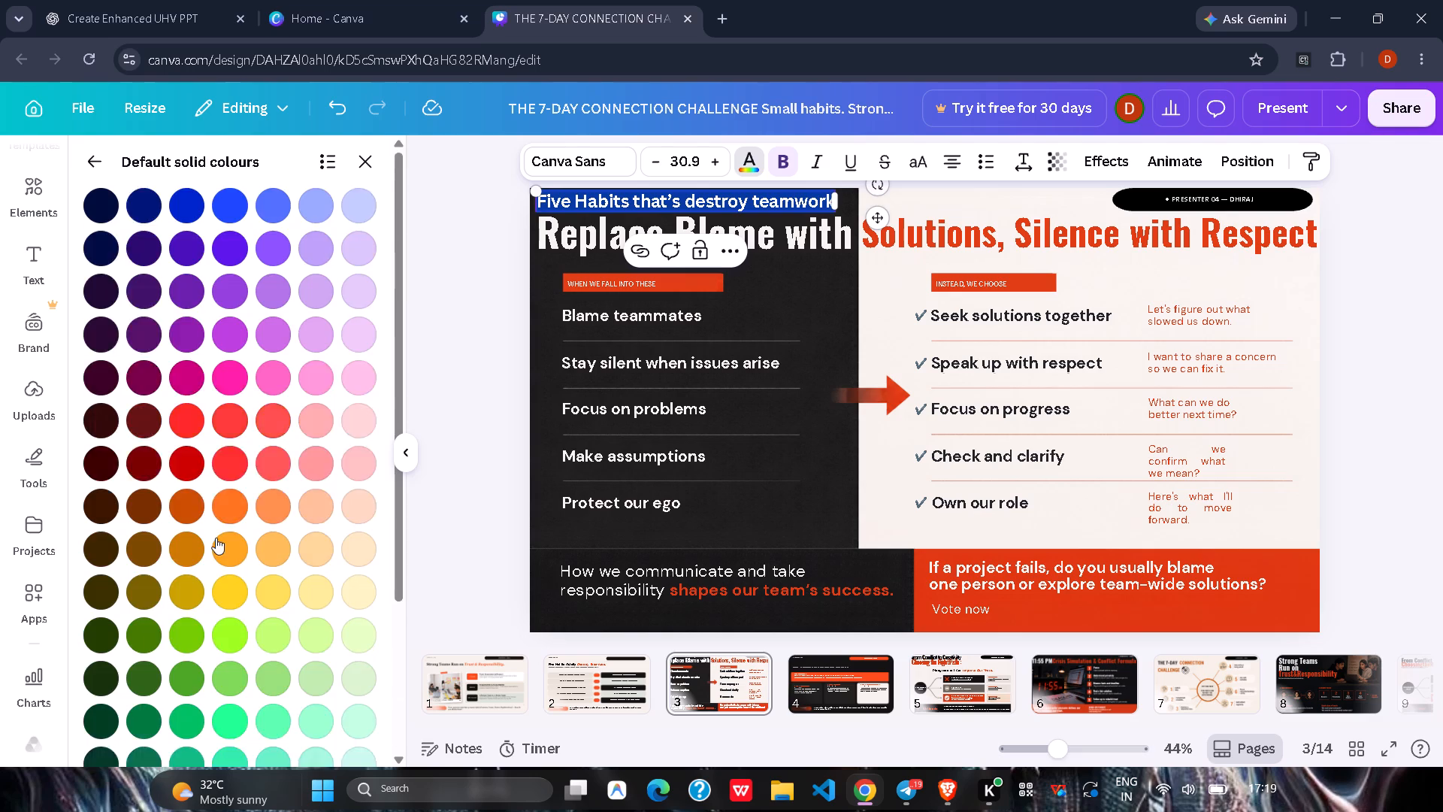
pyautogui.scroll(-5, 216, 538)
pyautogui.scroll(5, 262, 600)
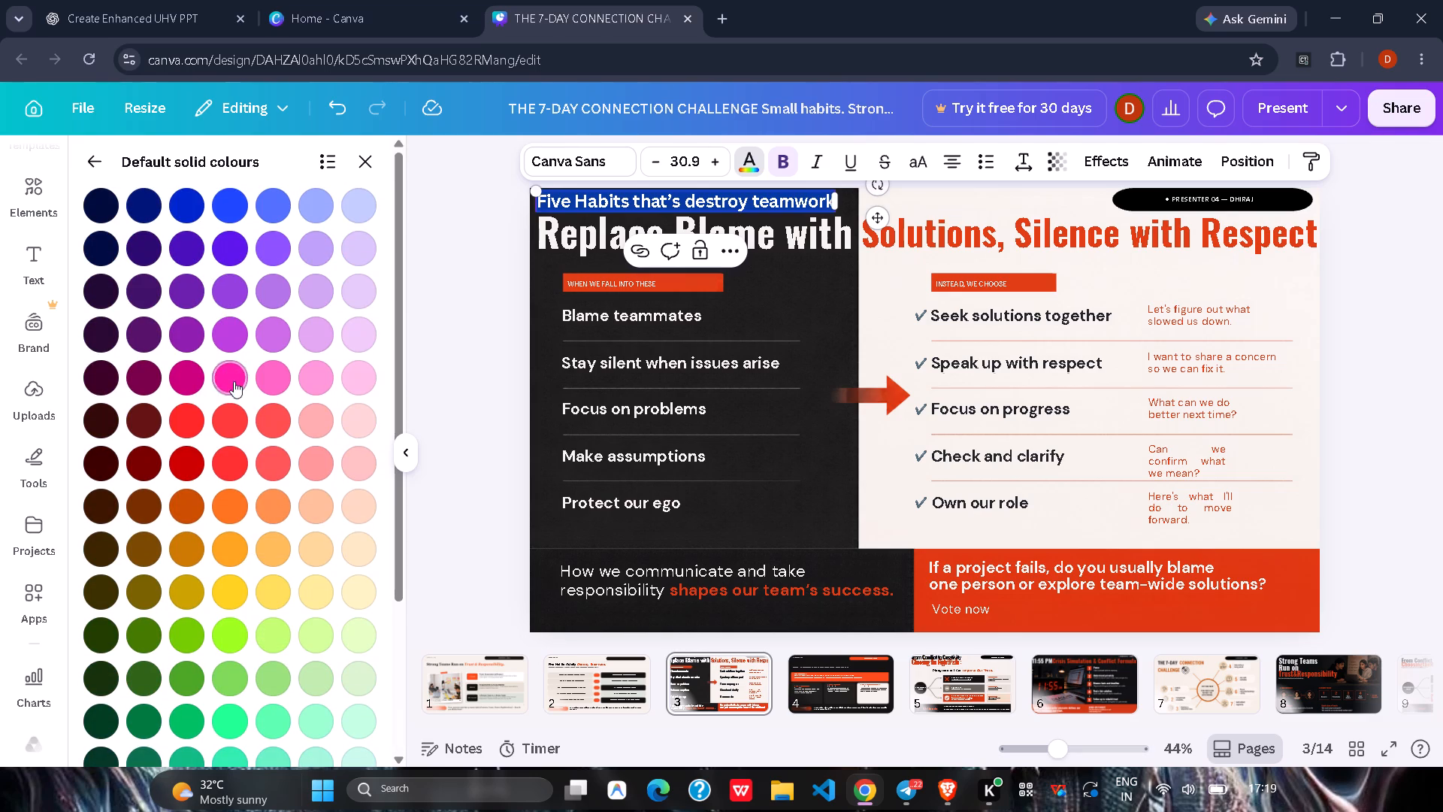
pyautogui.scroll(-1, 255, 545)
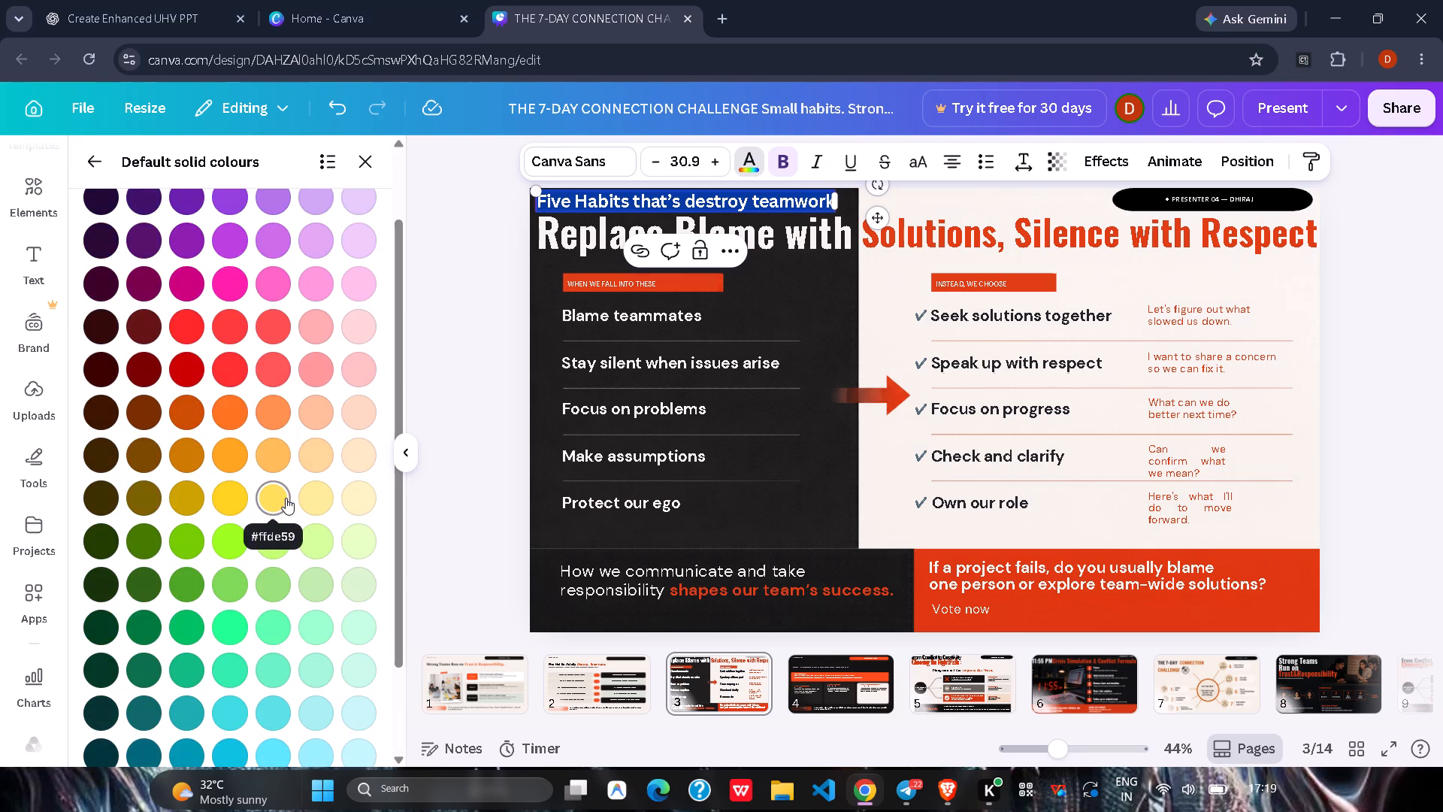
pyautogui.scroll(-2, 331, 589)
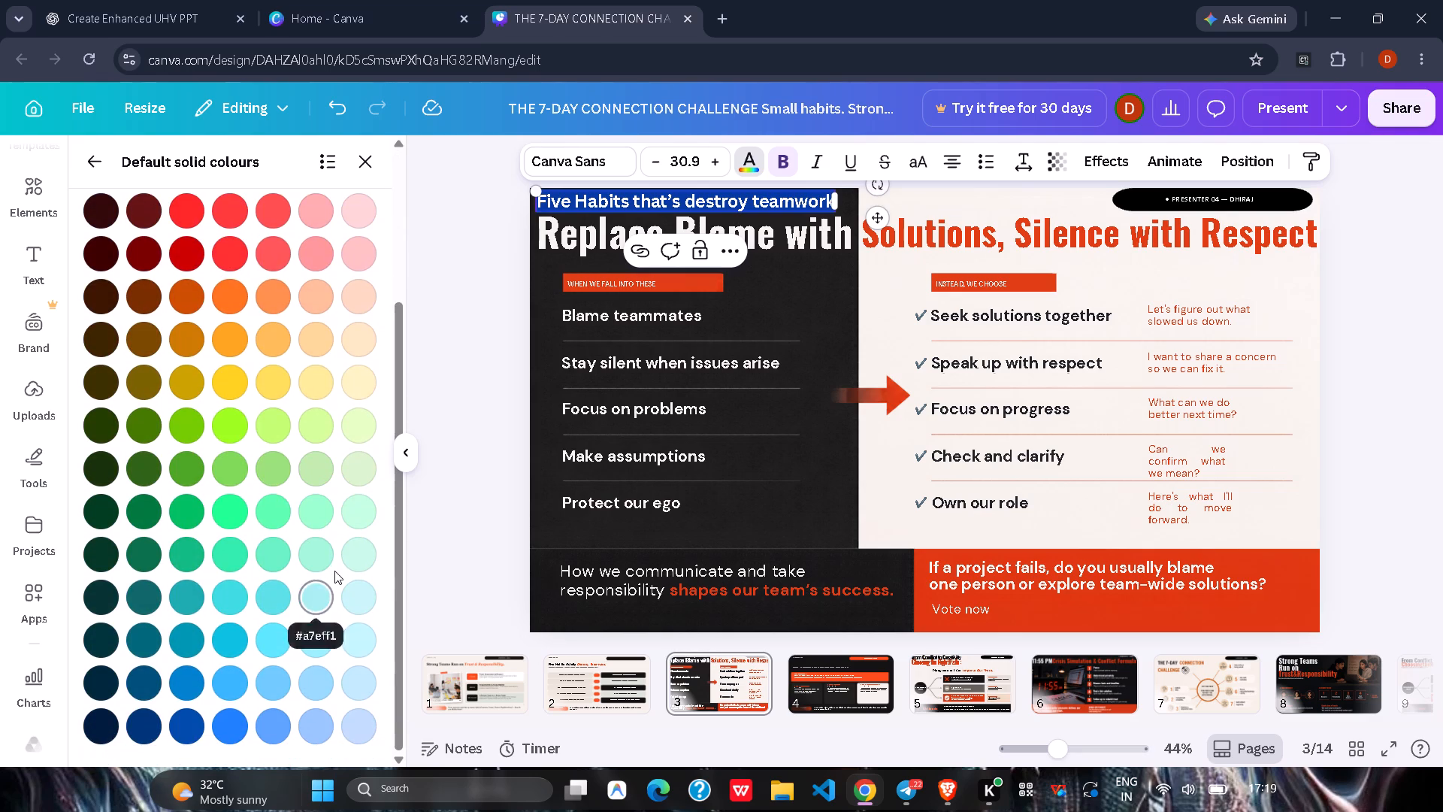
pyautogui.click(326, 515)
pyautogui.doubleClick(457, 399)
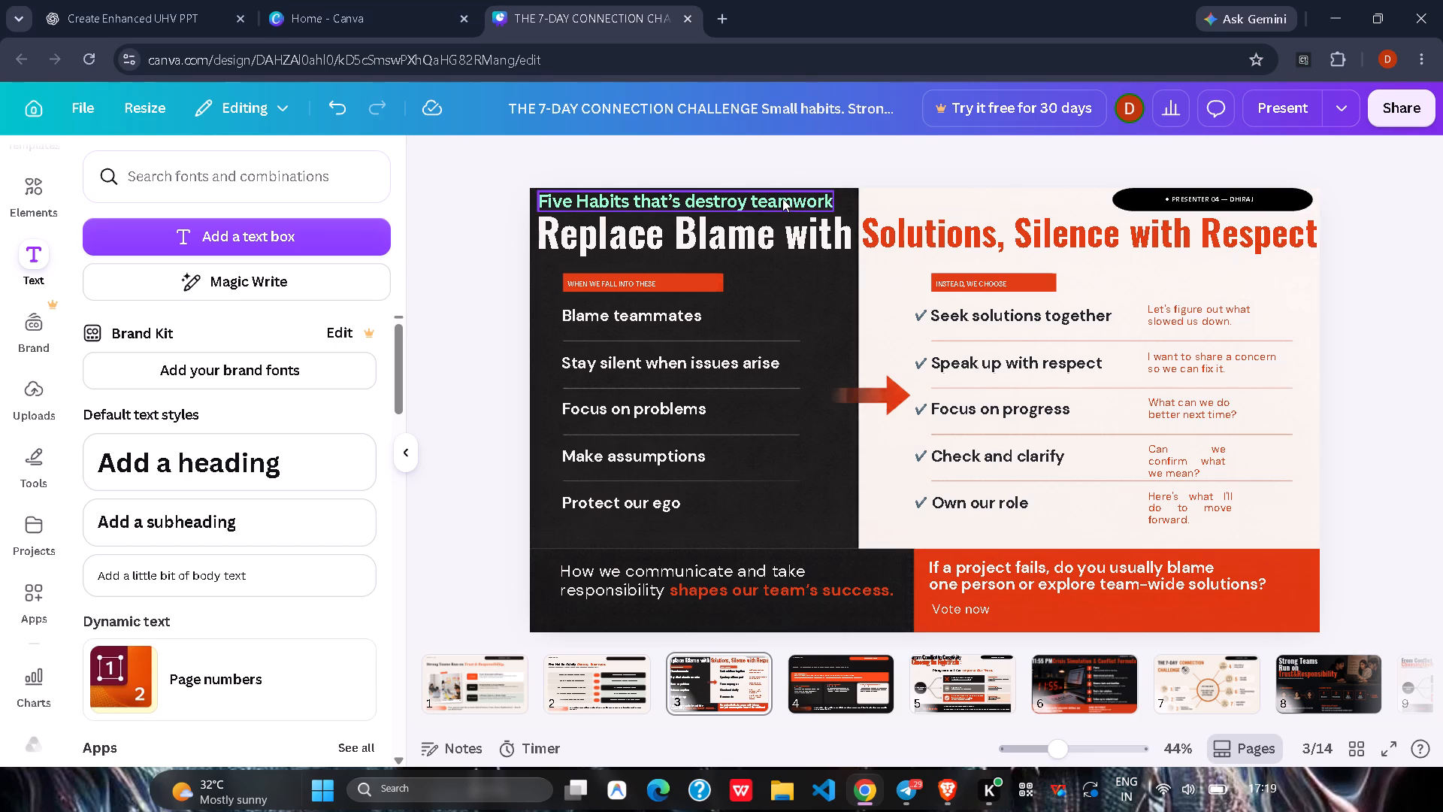
# Shrink the heading to about size 29.3 and place it across the dark-light divide, with "destroy teamwork" on the light half.
pyautogui.moveTo(782, 198); pyautogui.dragTo(1086, 195)
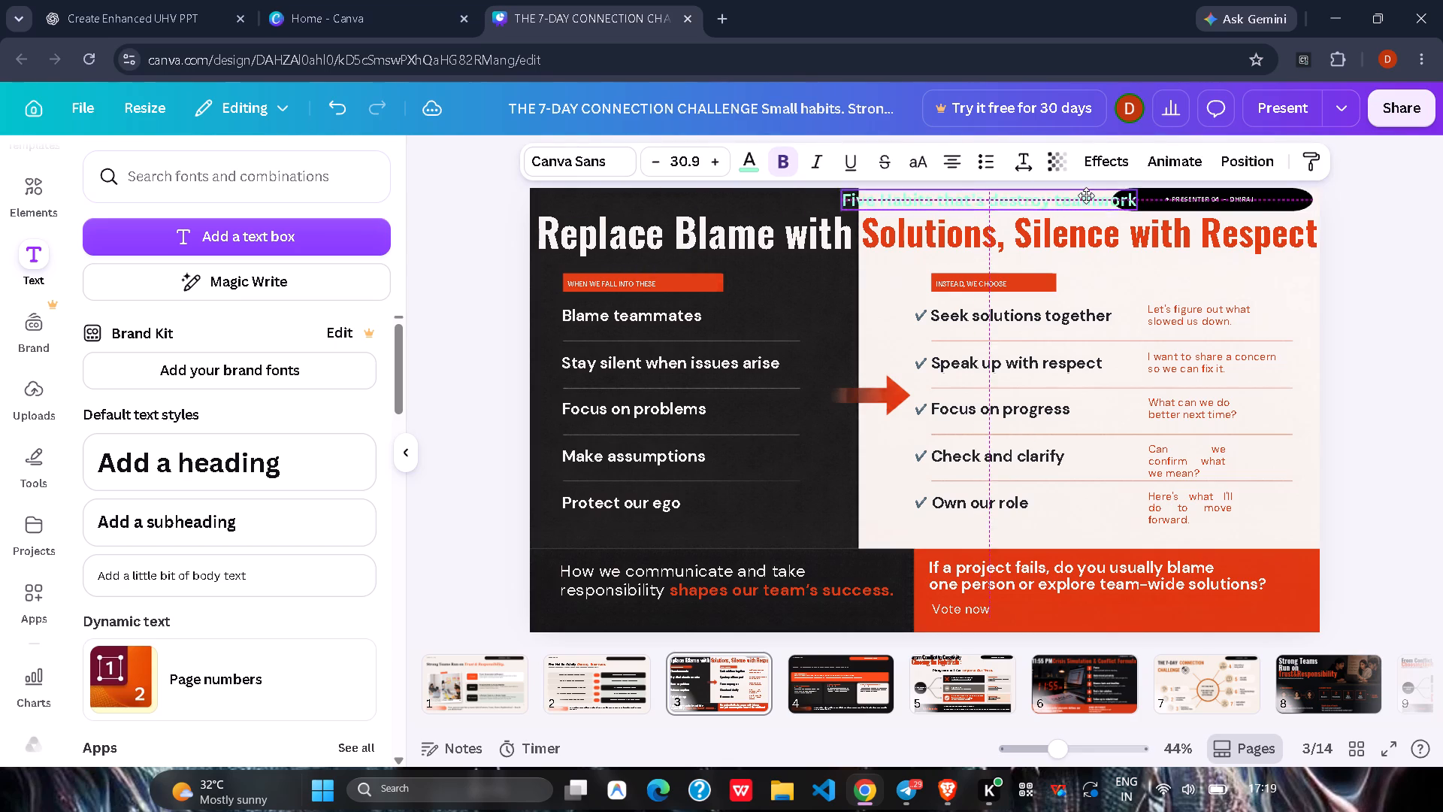
pyautogui.moveTo(1086, 195); pyautogui.dragTo(1048, 193)
pyautogui.moveTo(803, 184); pyautogui.dragTo(818, 187)
pyautogui.moveTo(894, 191); pyautogui.dragTo(794, 197)
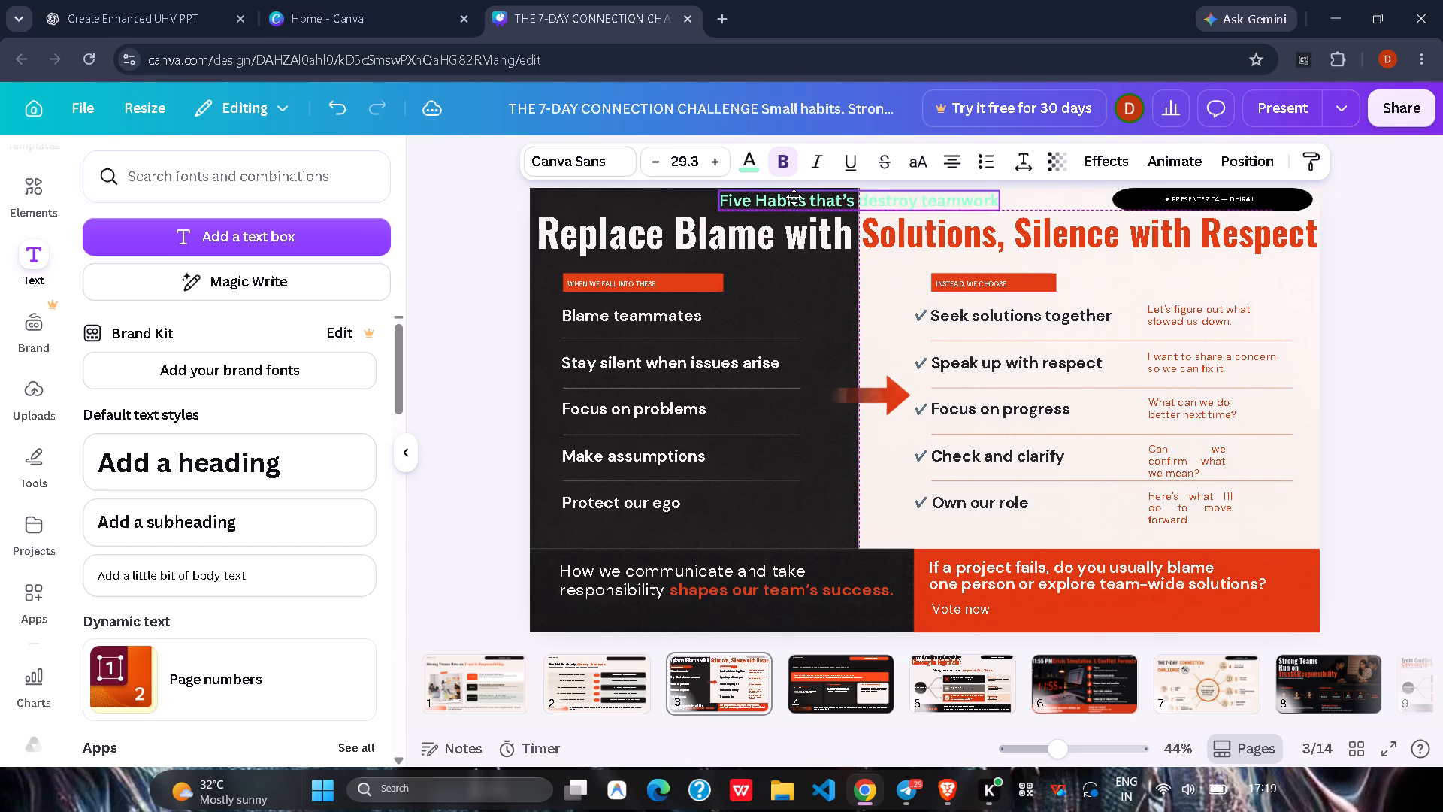
pyautogui.moveTo(794, 197); pyautogui.dragTo(796, 197)
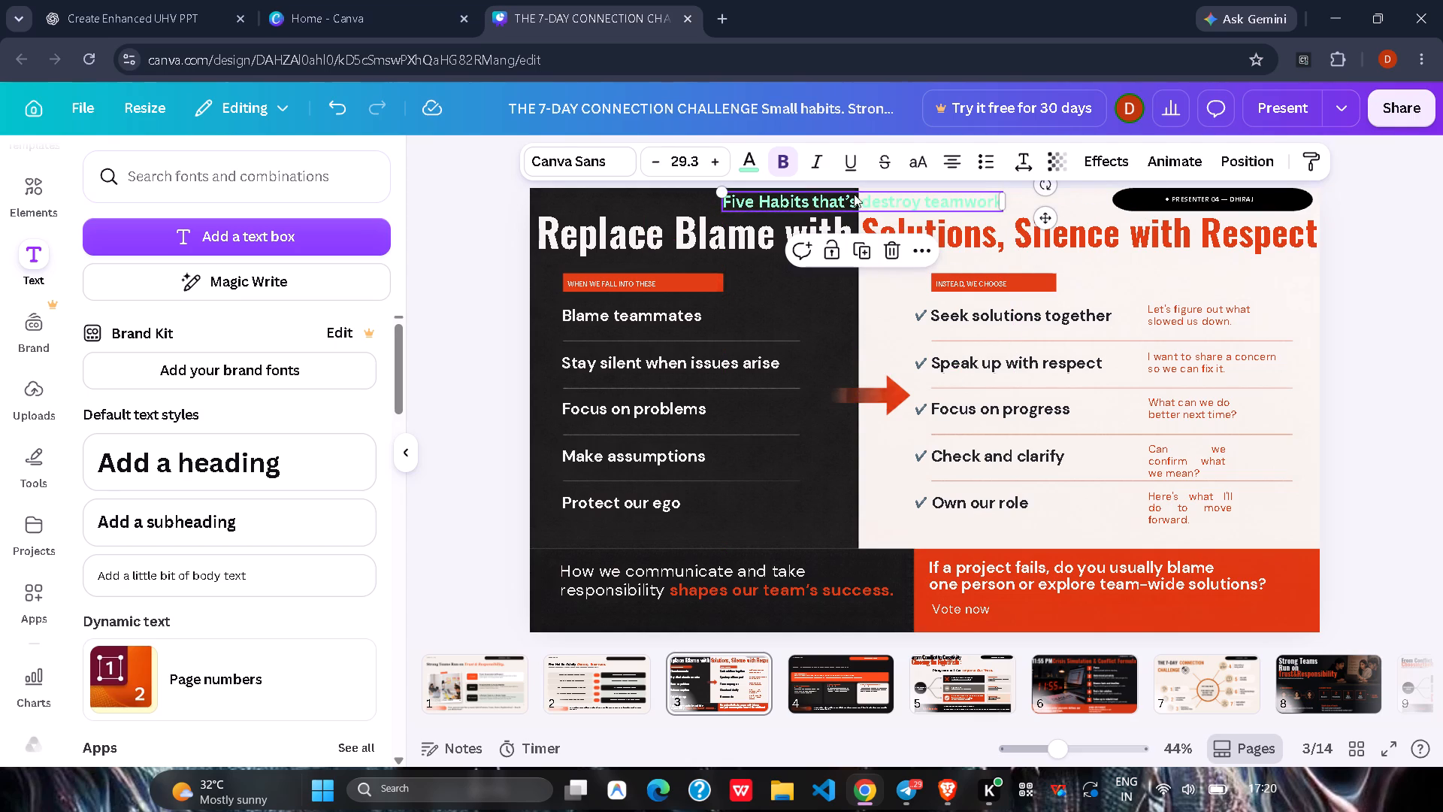
# Change the colour of only the words "Five Habits that's" to the vivid orange photo colour #ea3b12.
pyautogui.click(853, 199)
pyautogui.moveTo(856, 199); pyautogui.dragTo(788, 190)
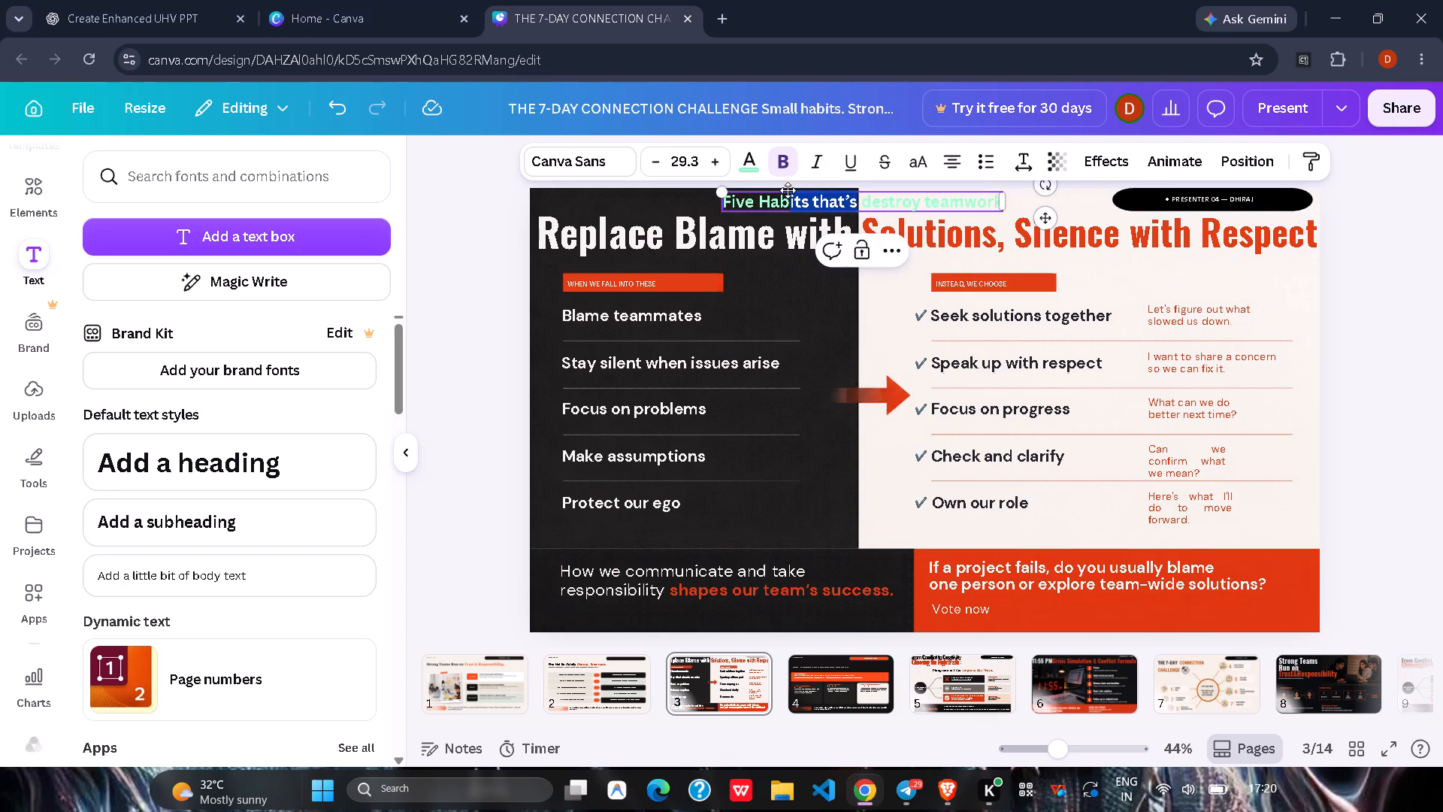
pyautogui.moveTo(788, 190); pyautogui.dragTo(724, 195)
pyautogui.click(743, 157)
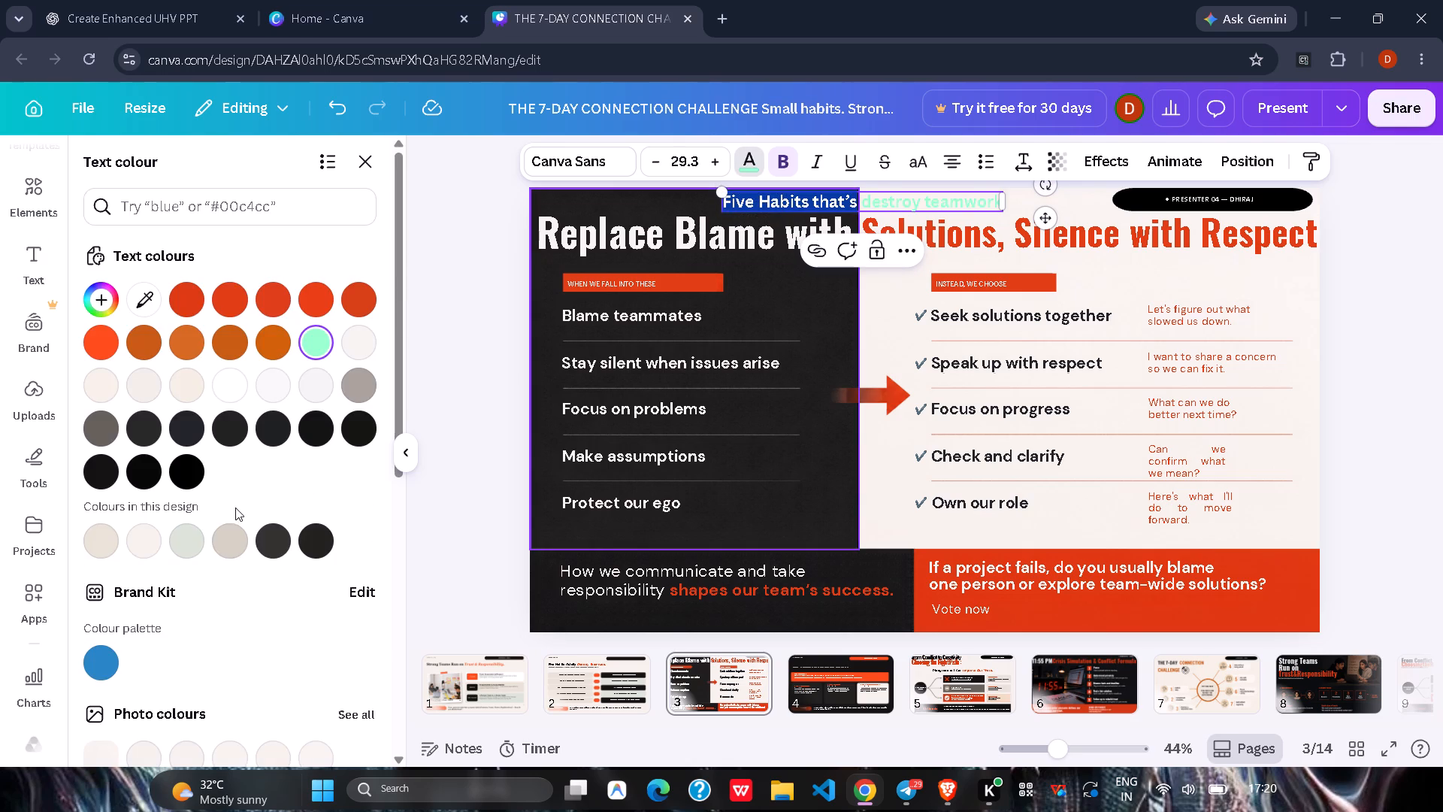
pyautogui.scroll(-9, 231, 511)
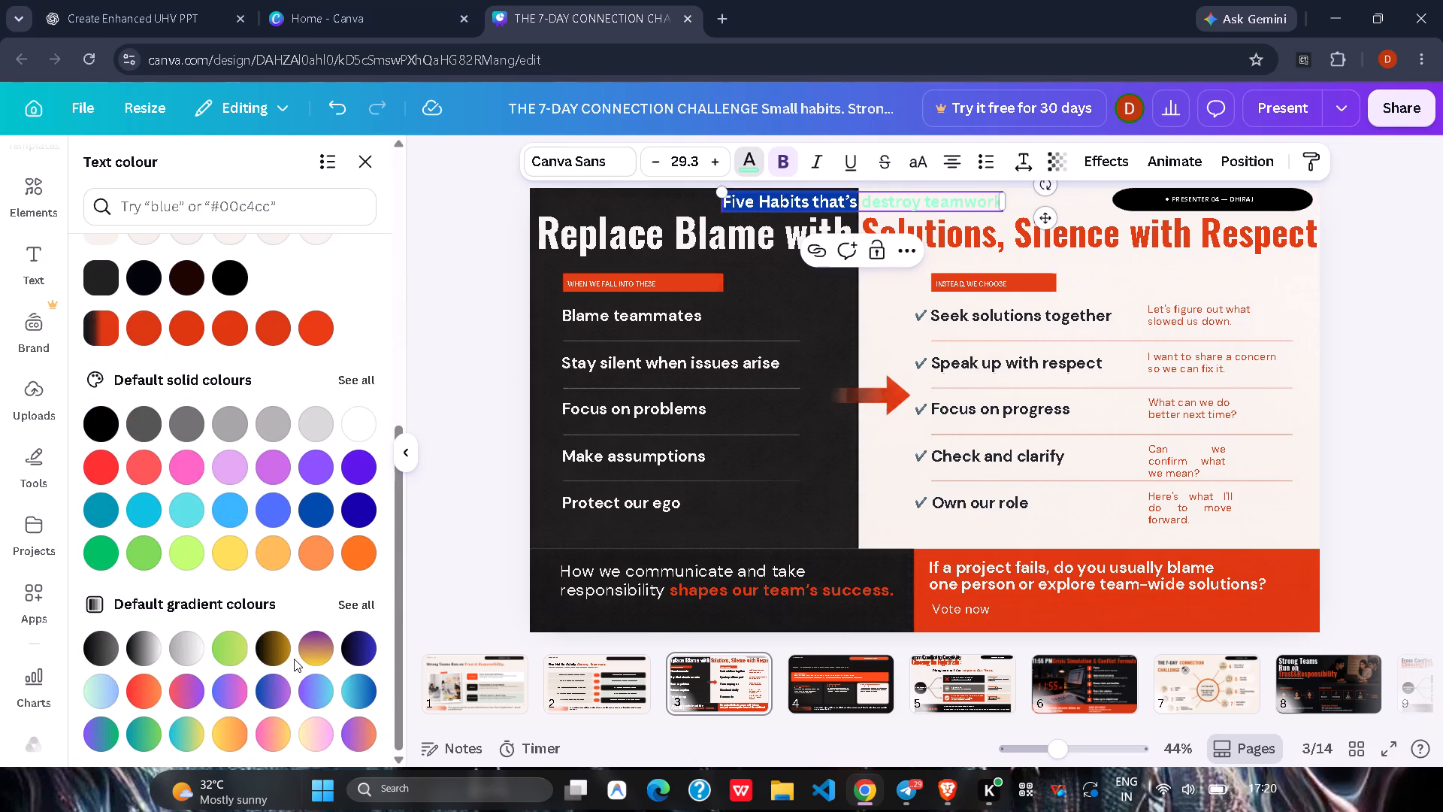
pyautogui.scroll(3, 254, 590)
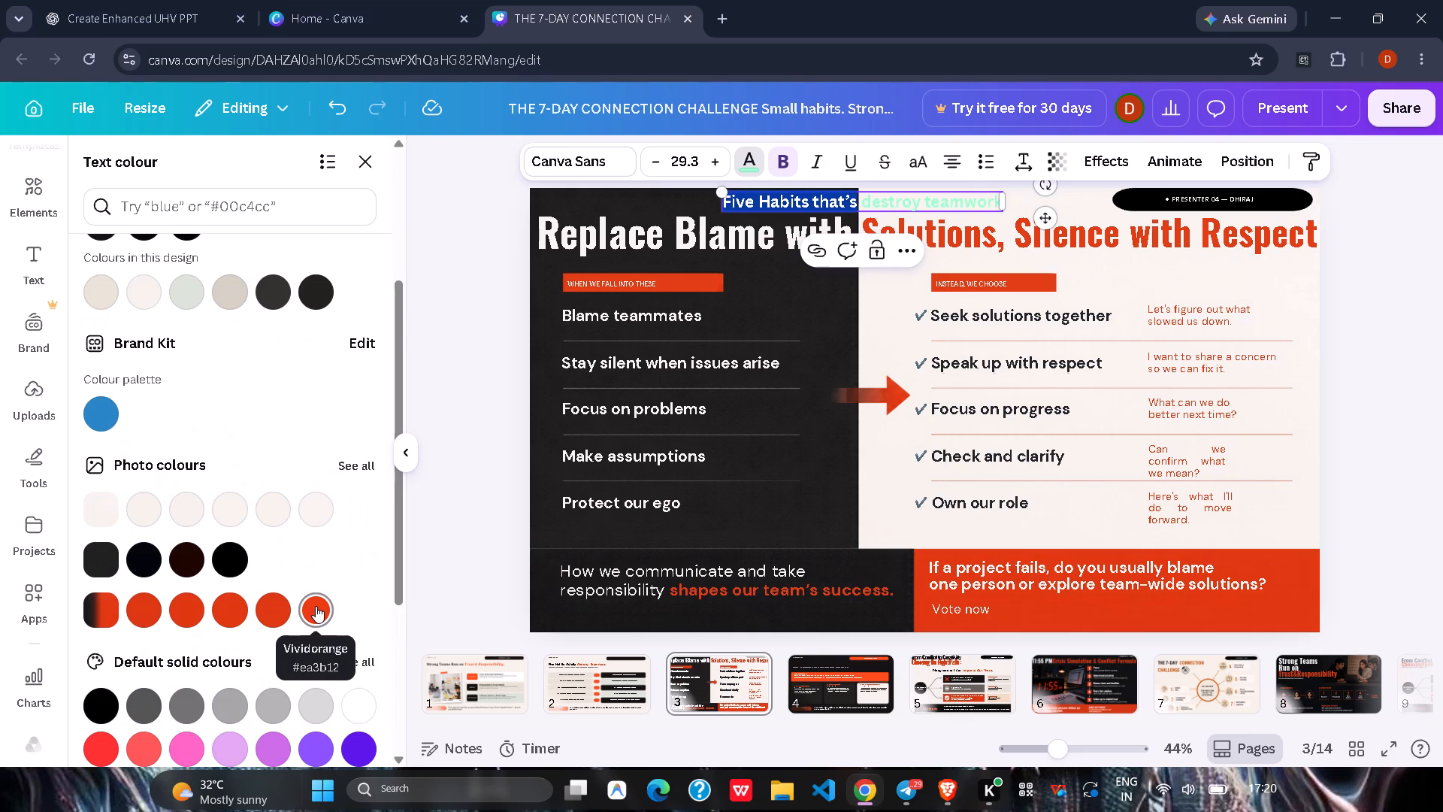
pyautogui.click(316, 606)
pyautogui.doubleClick(463, 402)
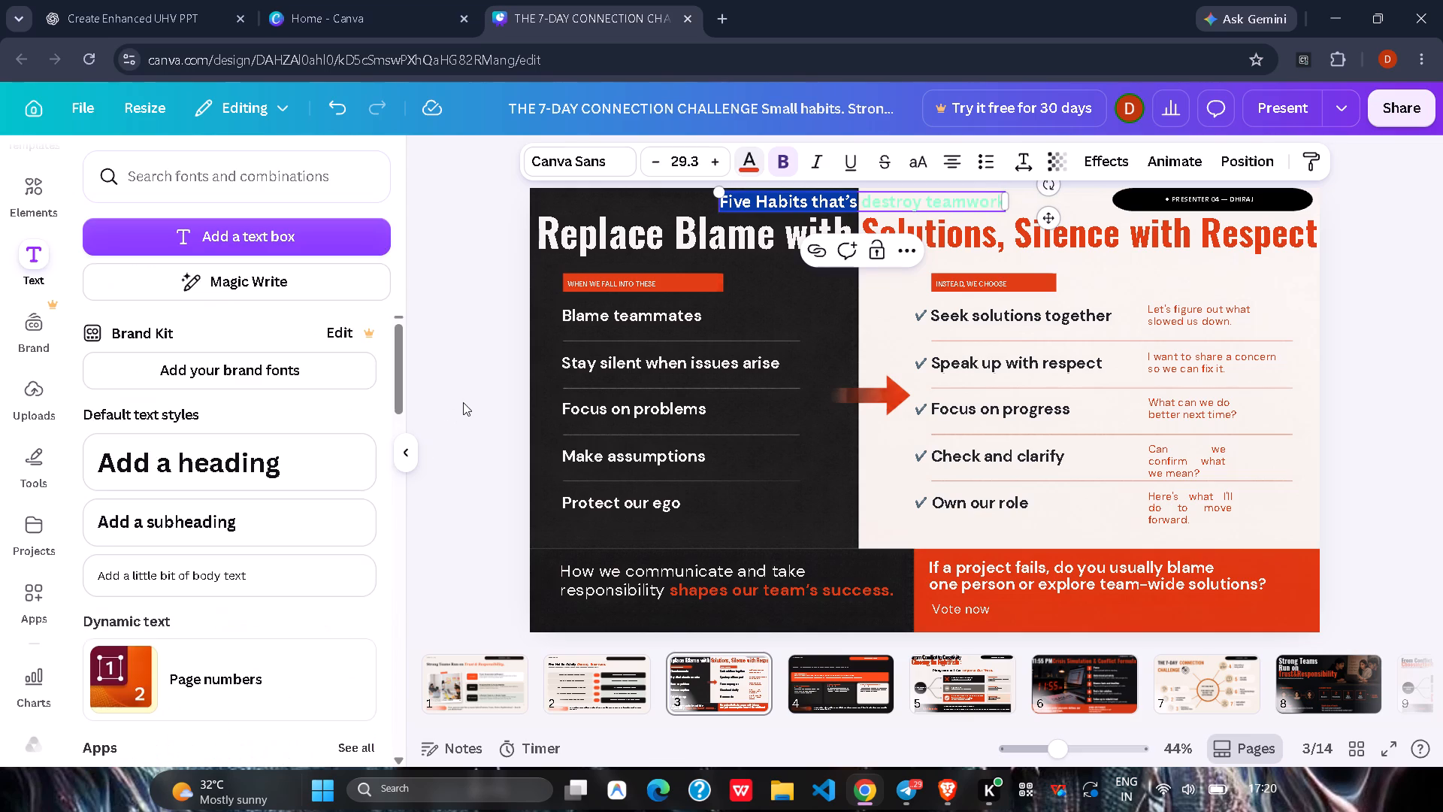
pyautogui.click(522, 360)
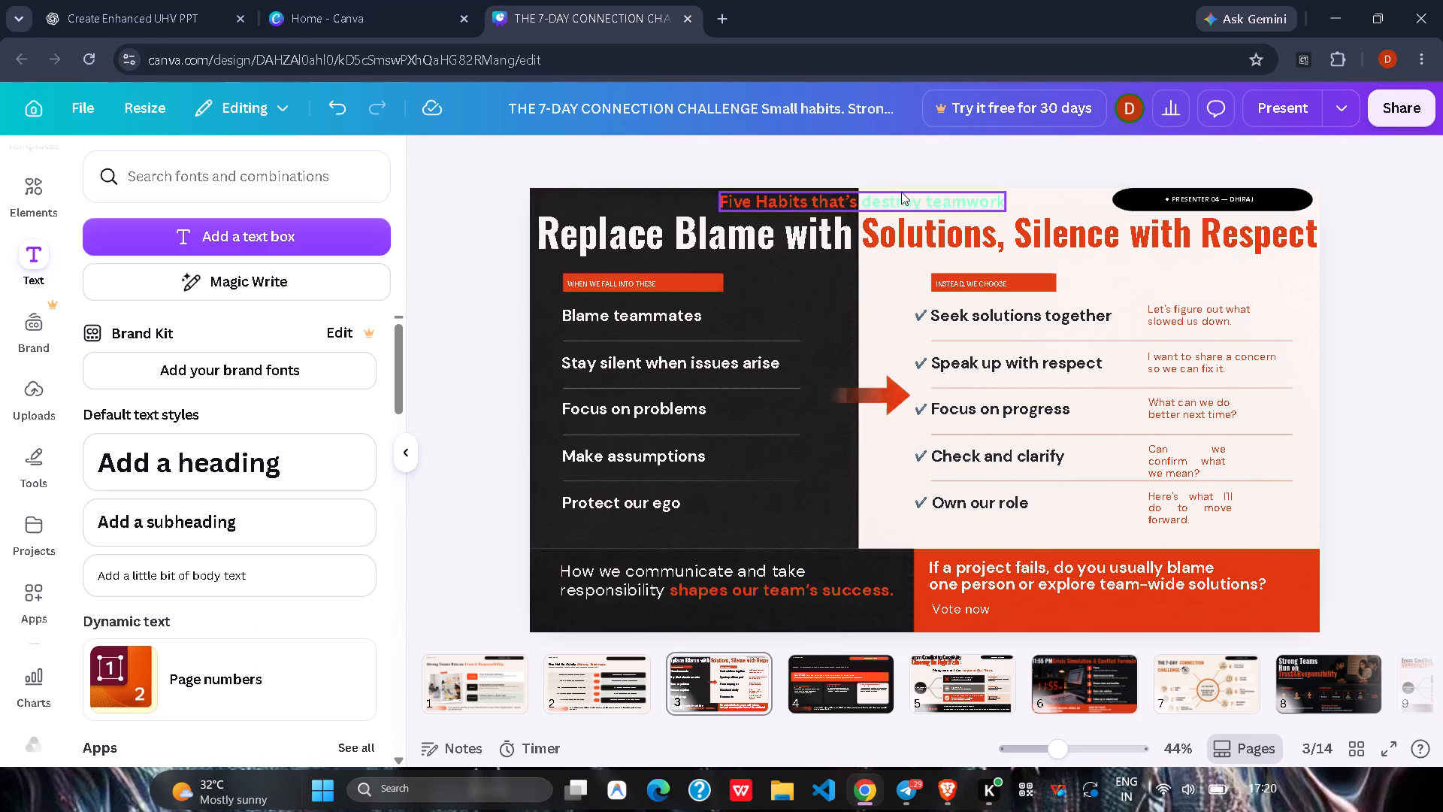
# Change the colour of only the words "destroy teamwork" in the heading to black.
pyautogui.click(905, 193)
pyautogui.click(858, 203)
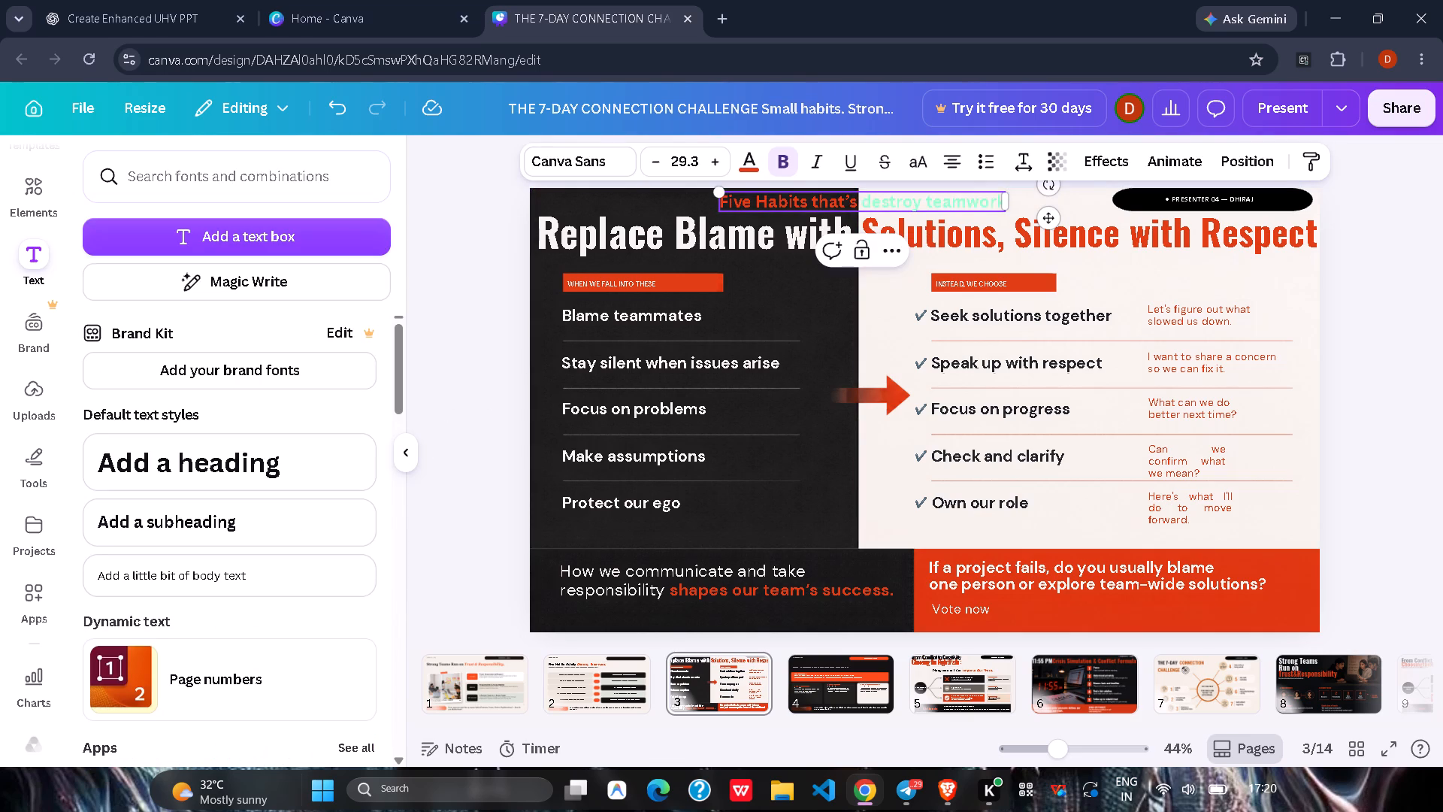
pyautogui.moveTo(861, 198); pyautogui.dragTo(1006, 195)
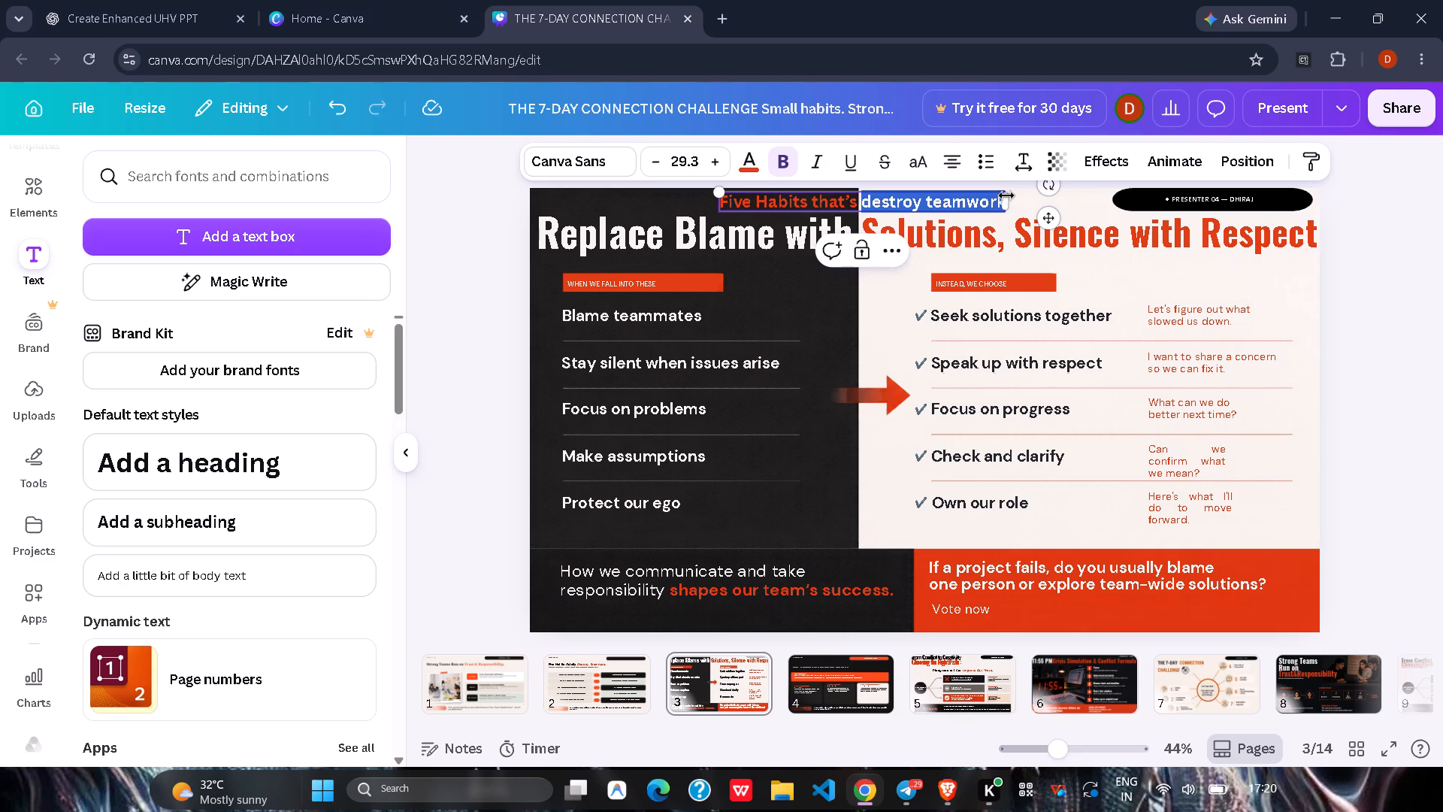
pyautogui.moveTo(1006, 195); pyautogui.dragTo(1006, 194)
pyautogui.click(1006, 194)
pyautogui.click(858, 200)
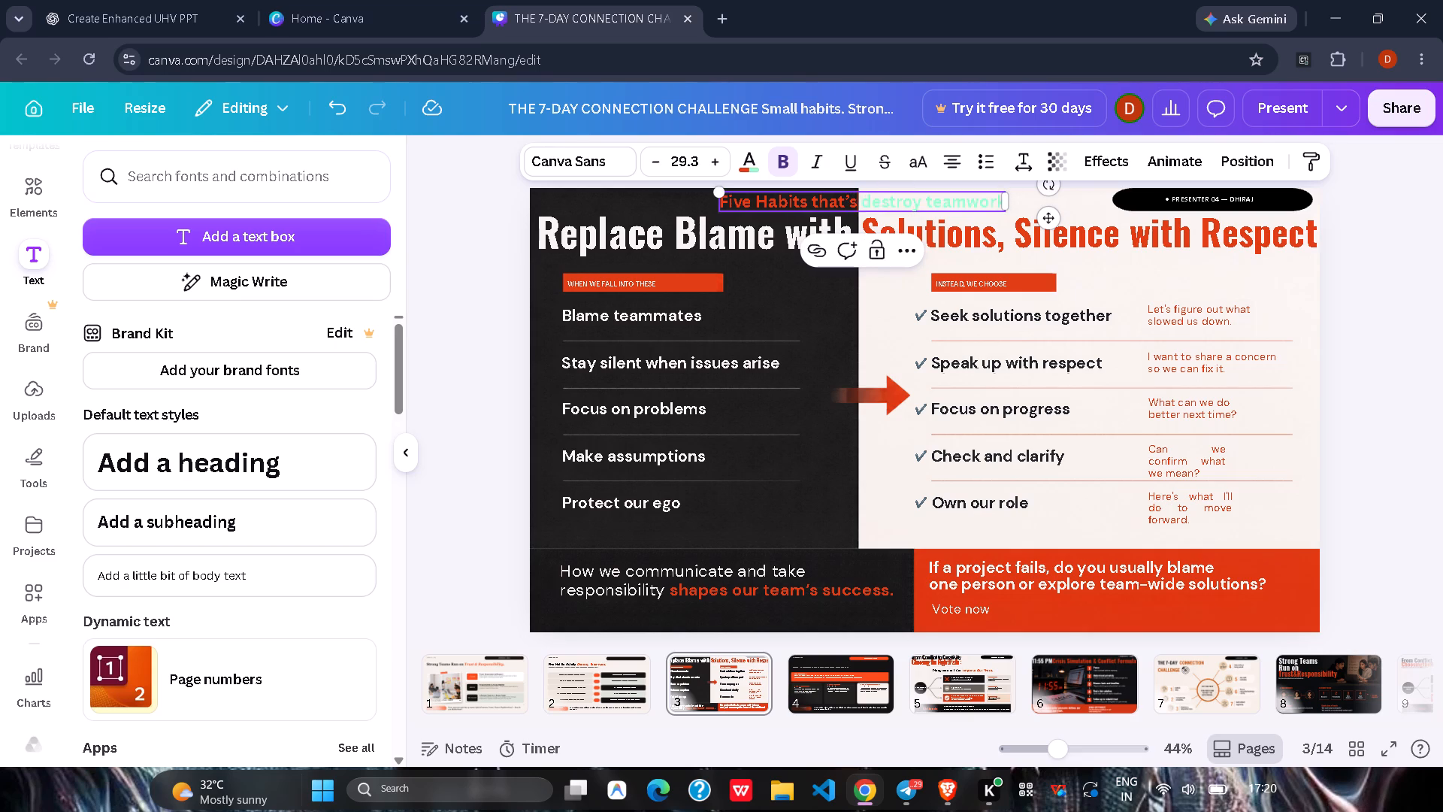
pyautogui.moveTo(863, 200); pyautogui.dragTo(1004, 197)
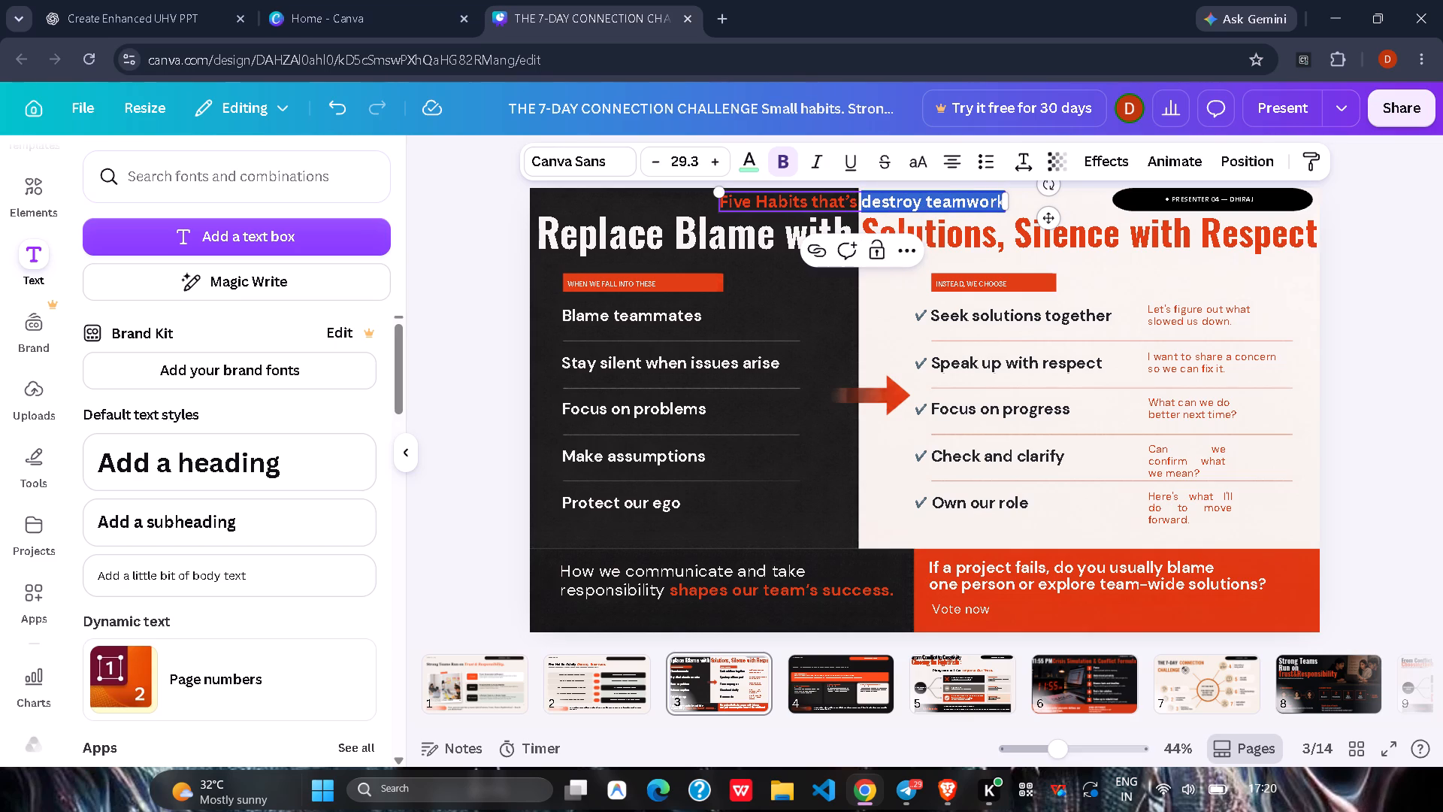
pyautogui.click(764, 162)
pyautogui.click(755, 162)
pyautogui.click(237, 462)
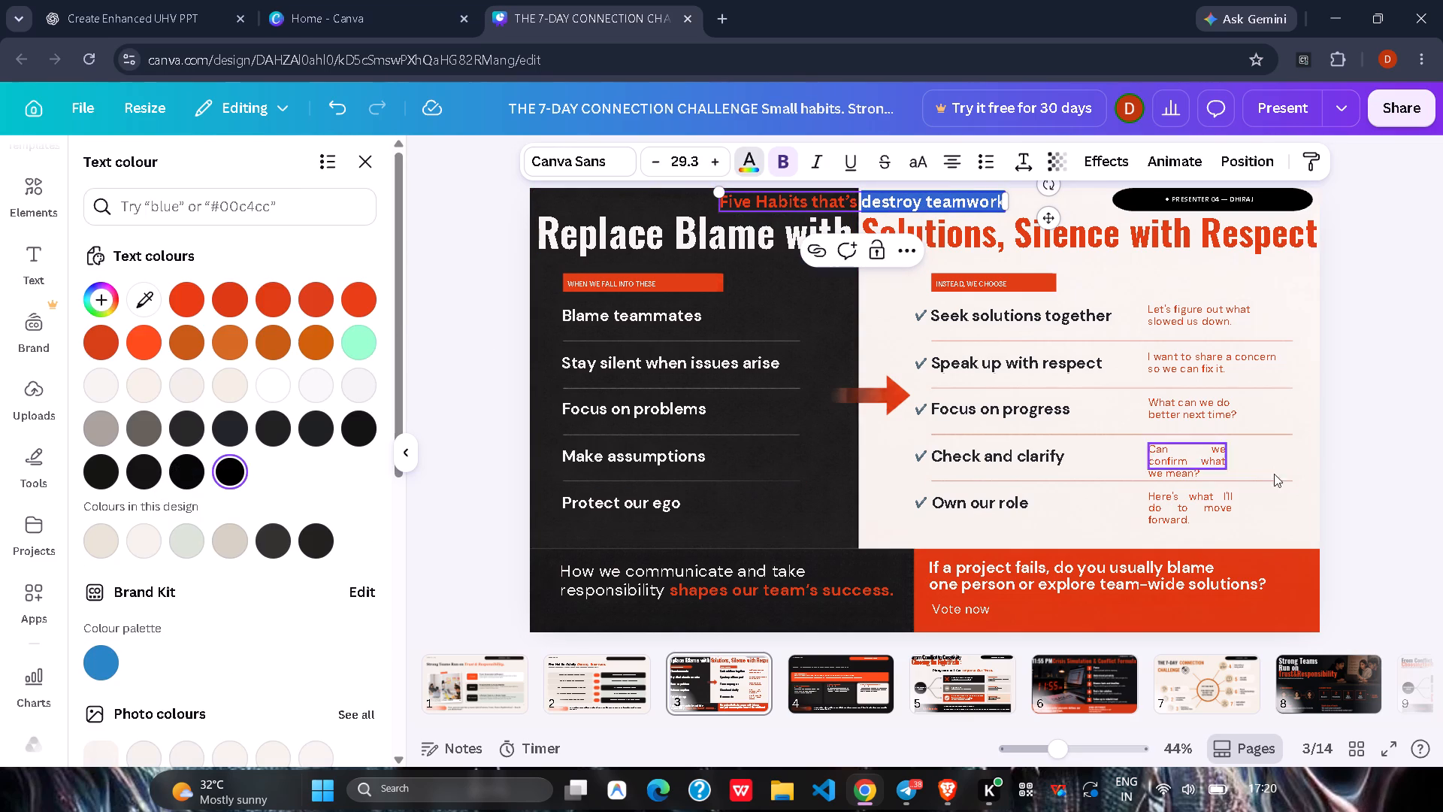
pyautogui.doubleClick(1387, 434)
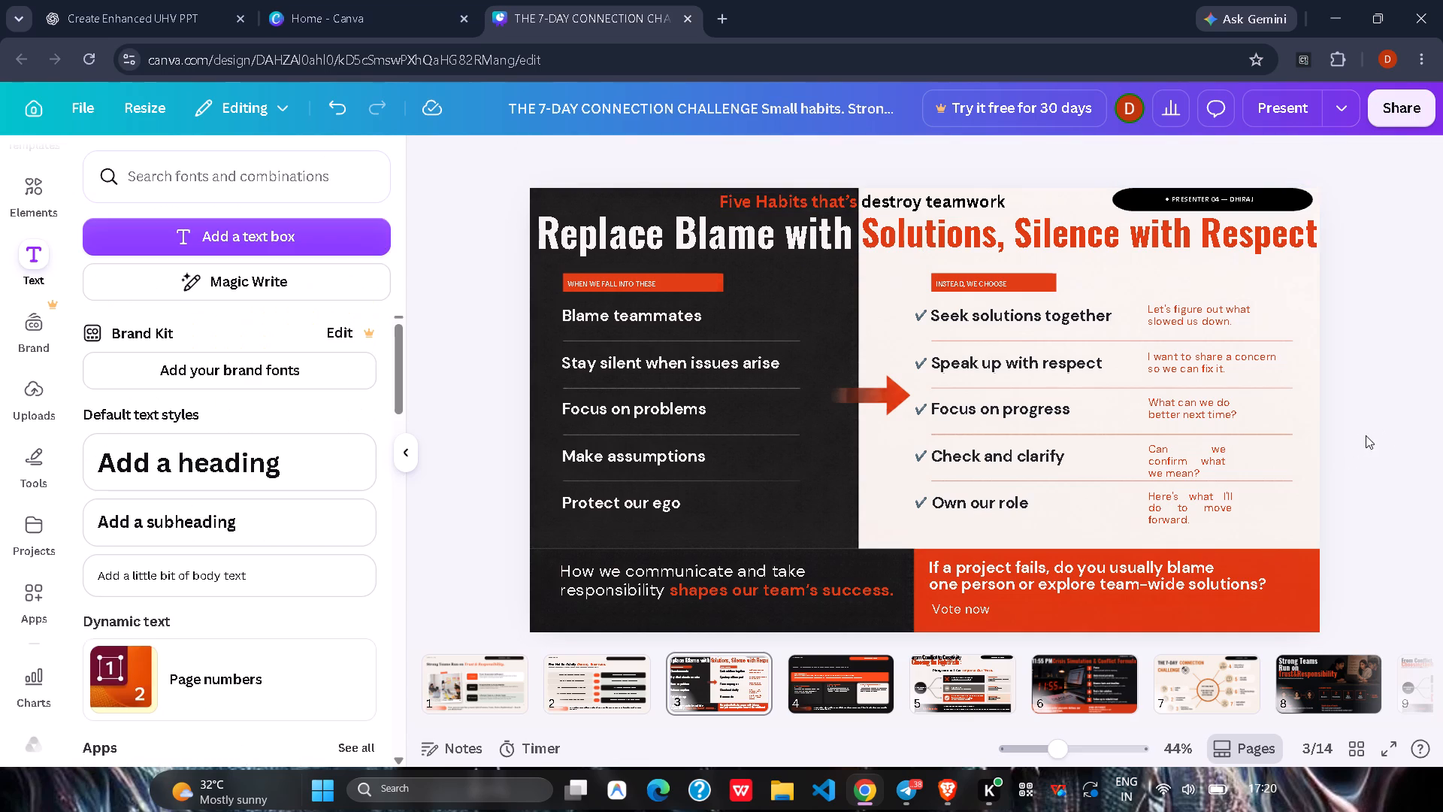
# Enlarge the "Five Habits that's destroy teamwork" heading to about size 32.5 and realign it so "destroy teamwork" starts at the dark-light divide.
pyautogui.click(838, 206)
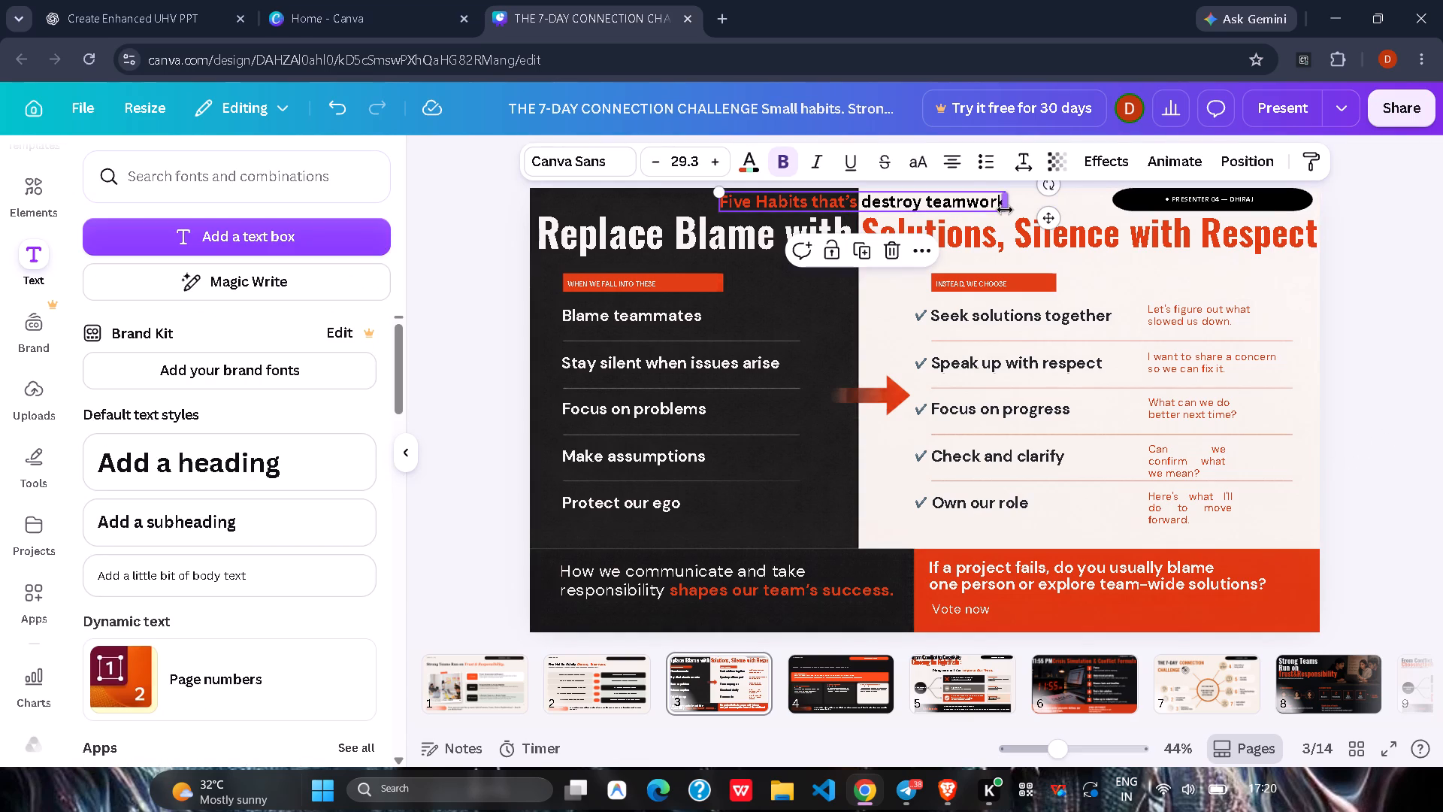
pyautogui.moveTo(1002, 213); pyautogui.dragTo(1021, 215)
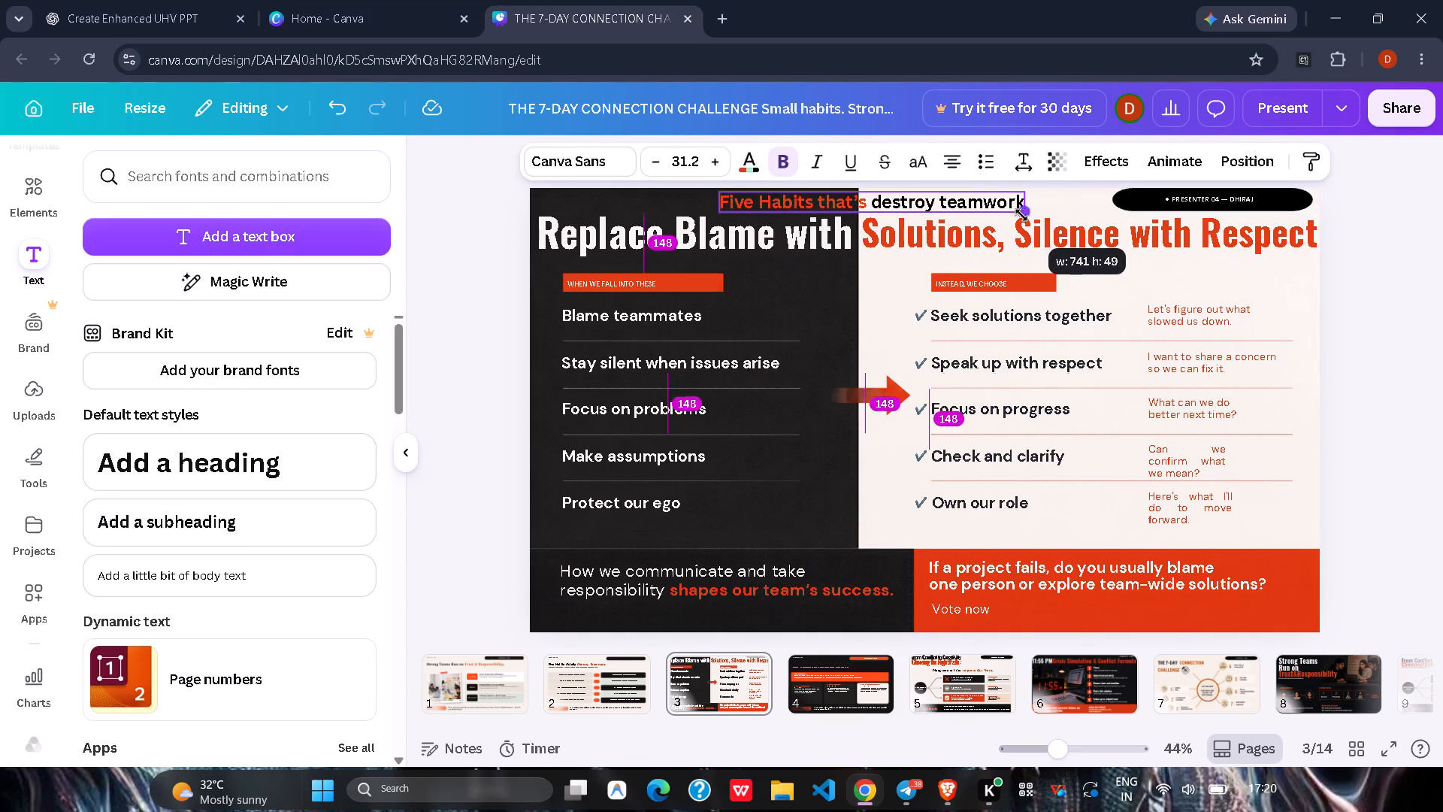
pyautogui.moveTo(1021, 215); pyautogui.dragTo(1030, 219)
pyautogui.click(1355, 304)
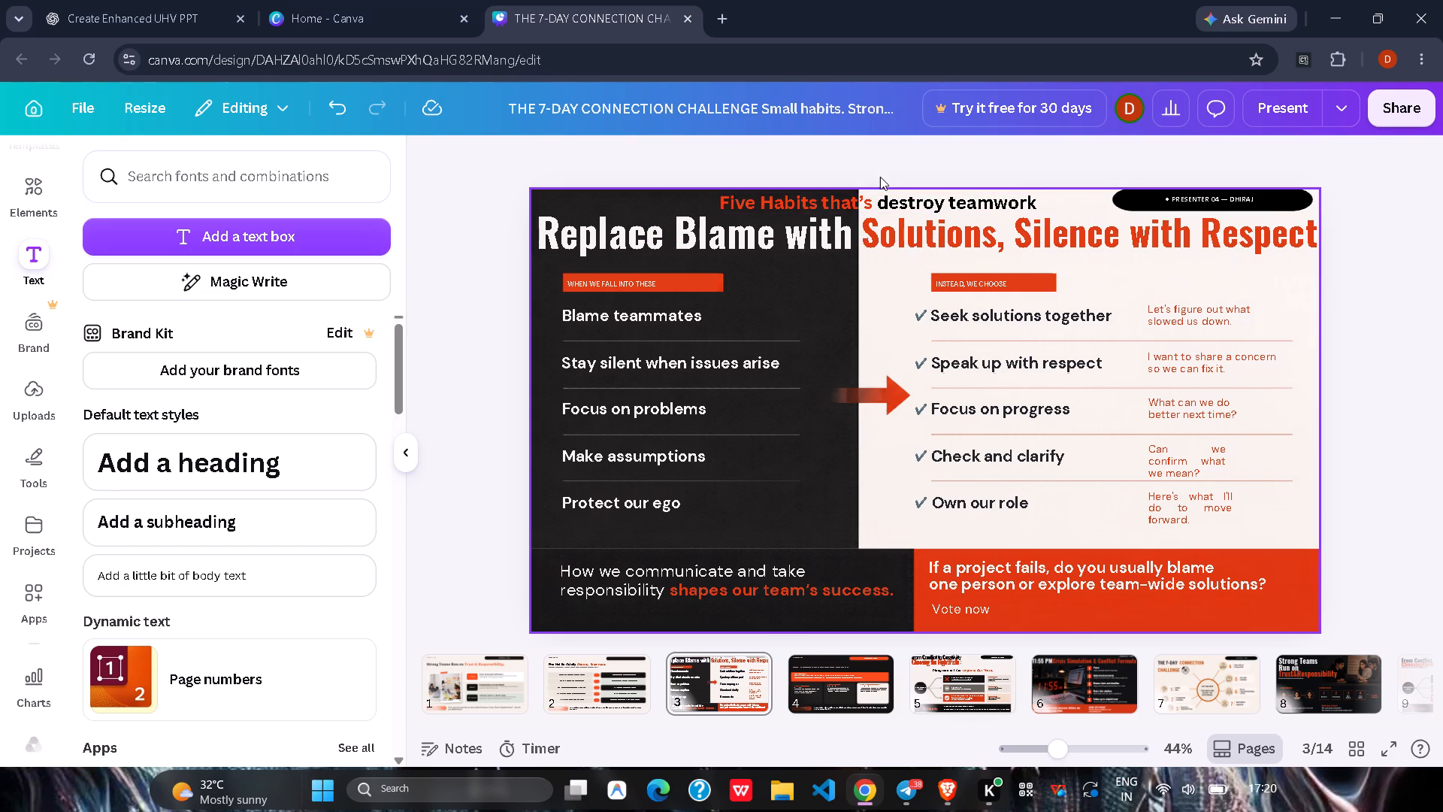
pyautogui.moveTo(885, 199); pyautogui.dragTo(870, 199)
pyautogui.click(1334, 313)
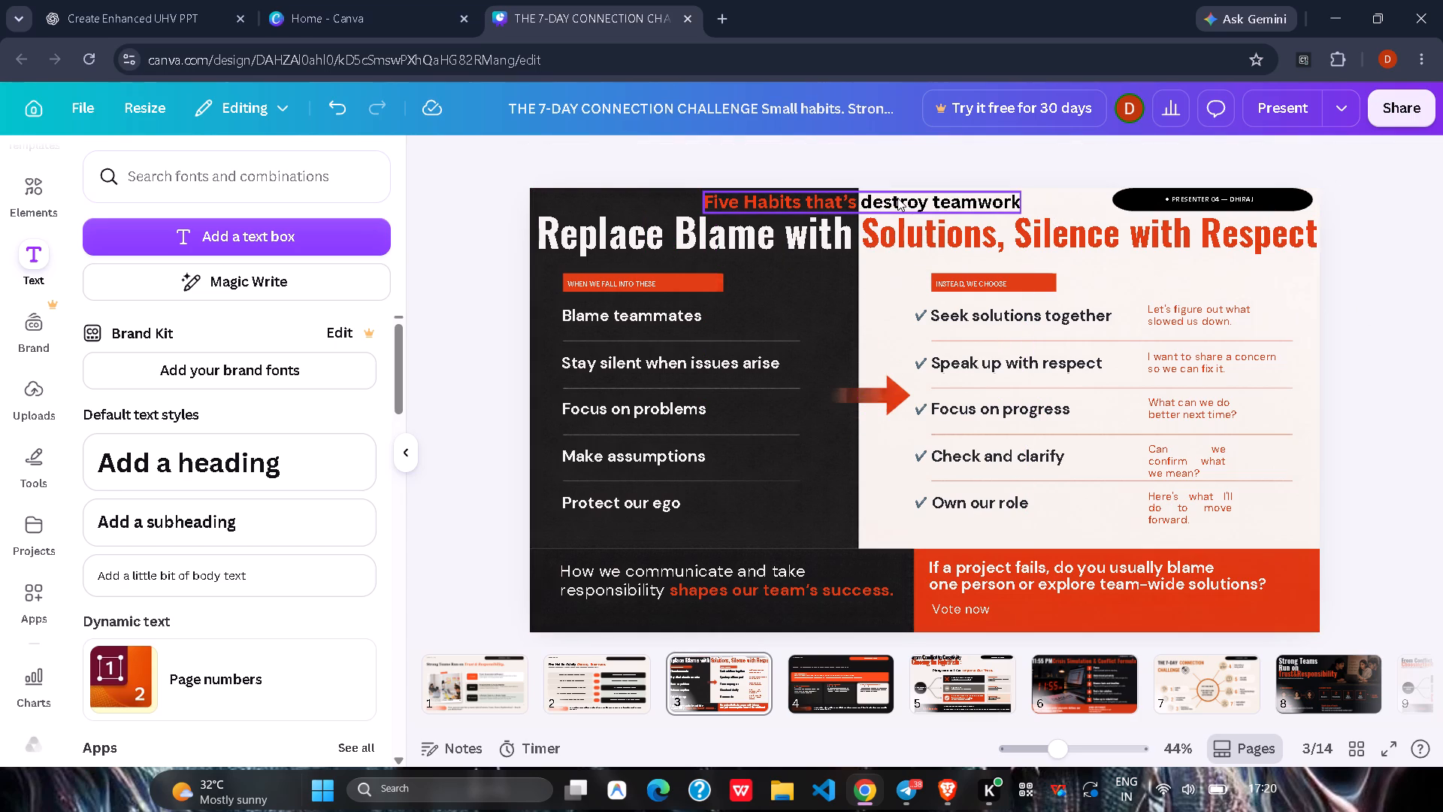
# Insert the word "Quitely" before "destroy" in the heading and widen its text box to about 1,030 so everything fits on one line.
pyautogui.click(860, 206)
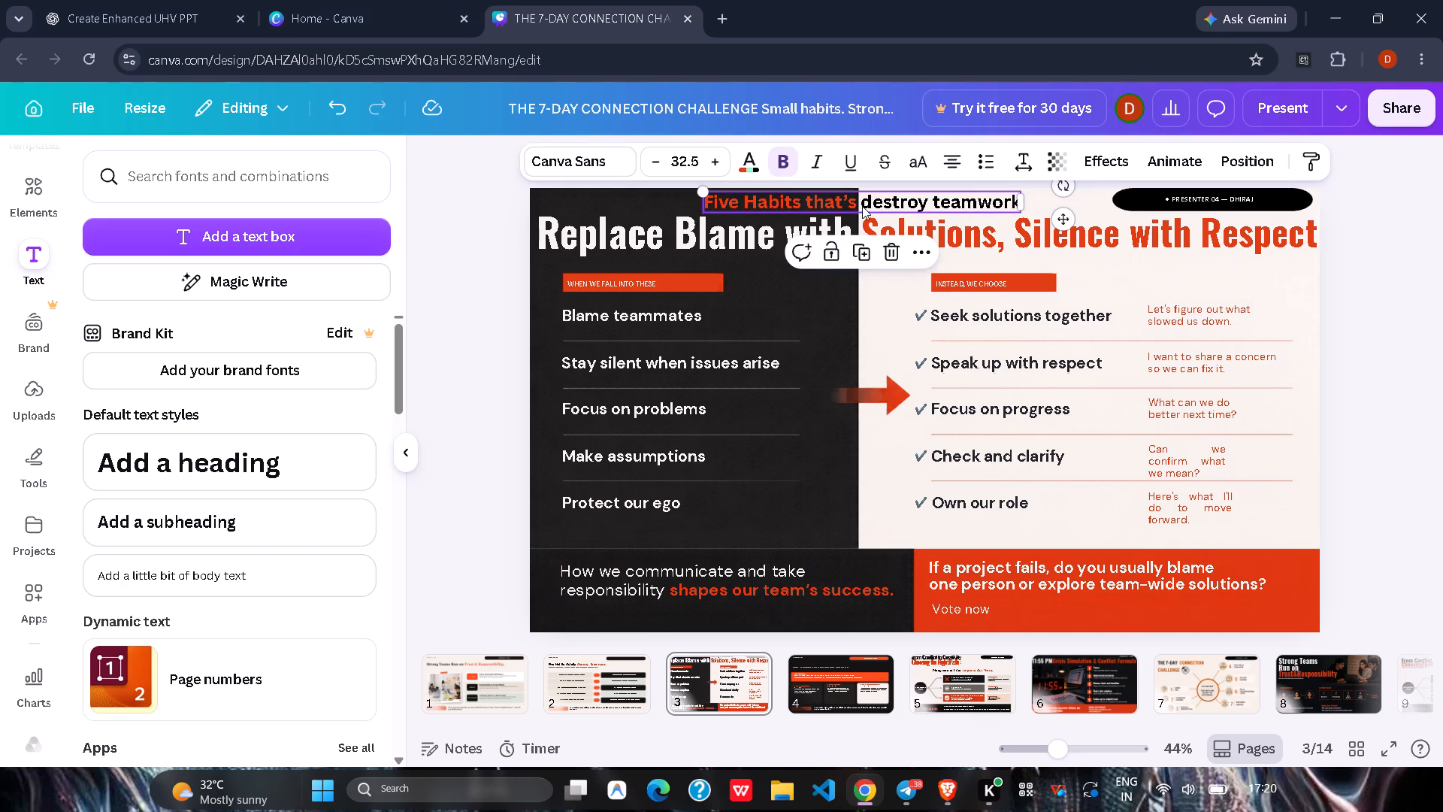
pyautogui.click(862, 206)
pyautogui.click(862, 206)
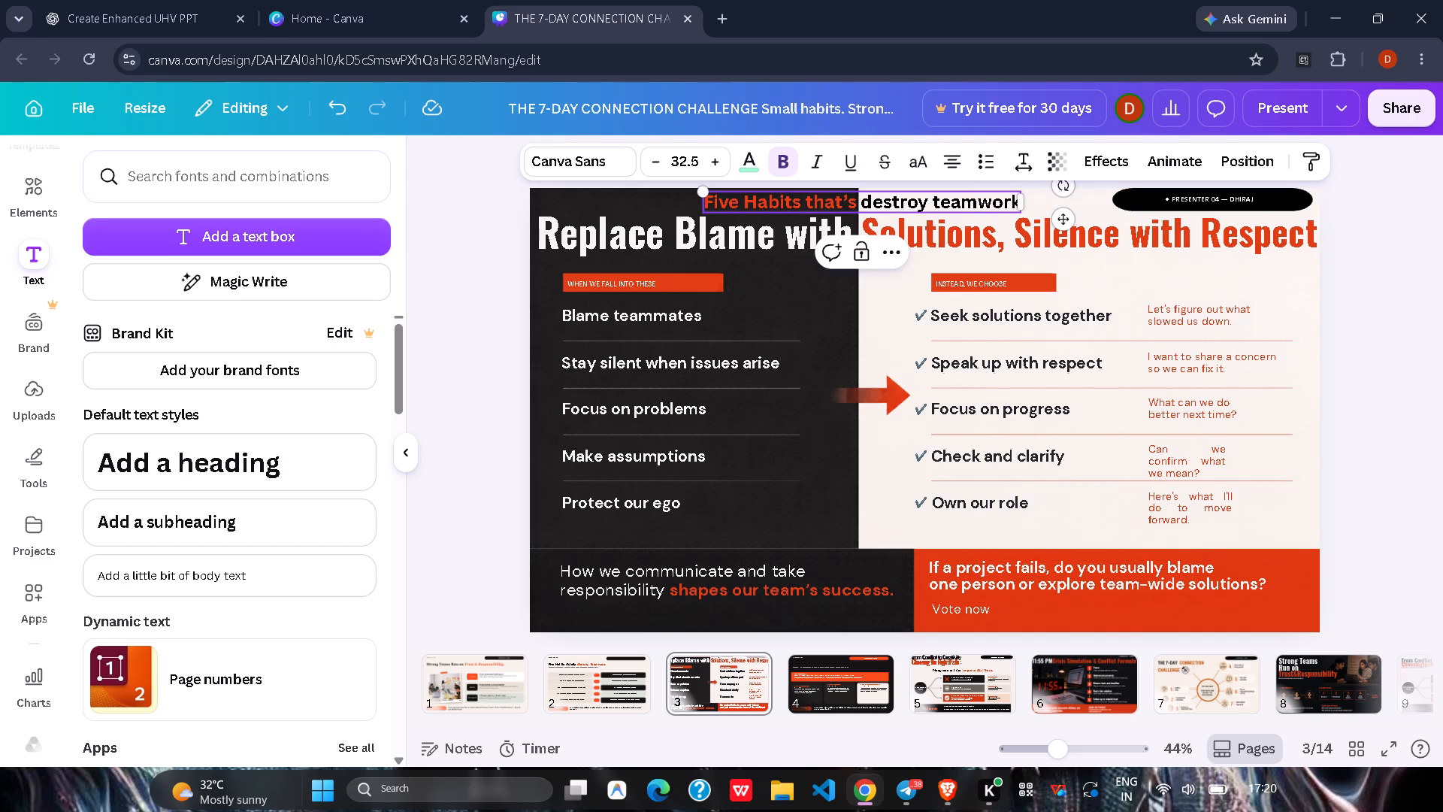
pyautogui.press('q')
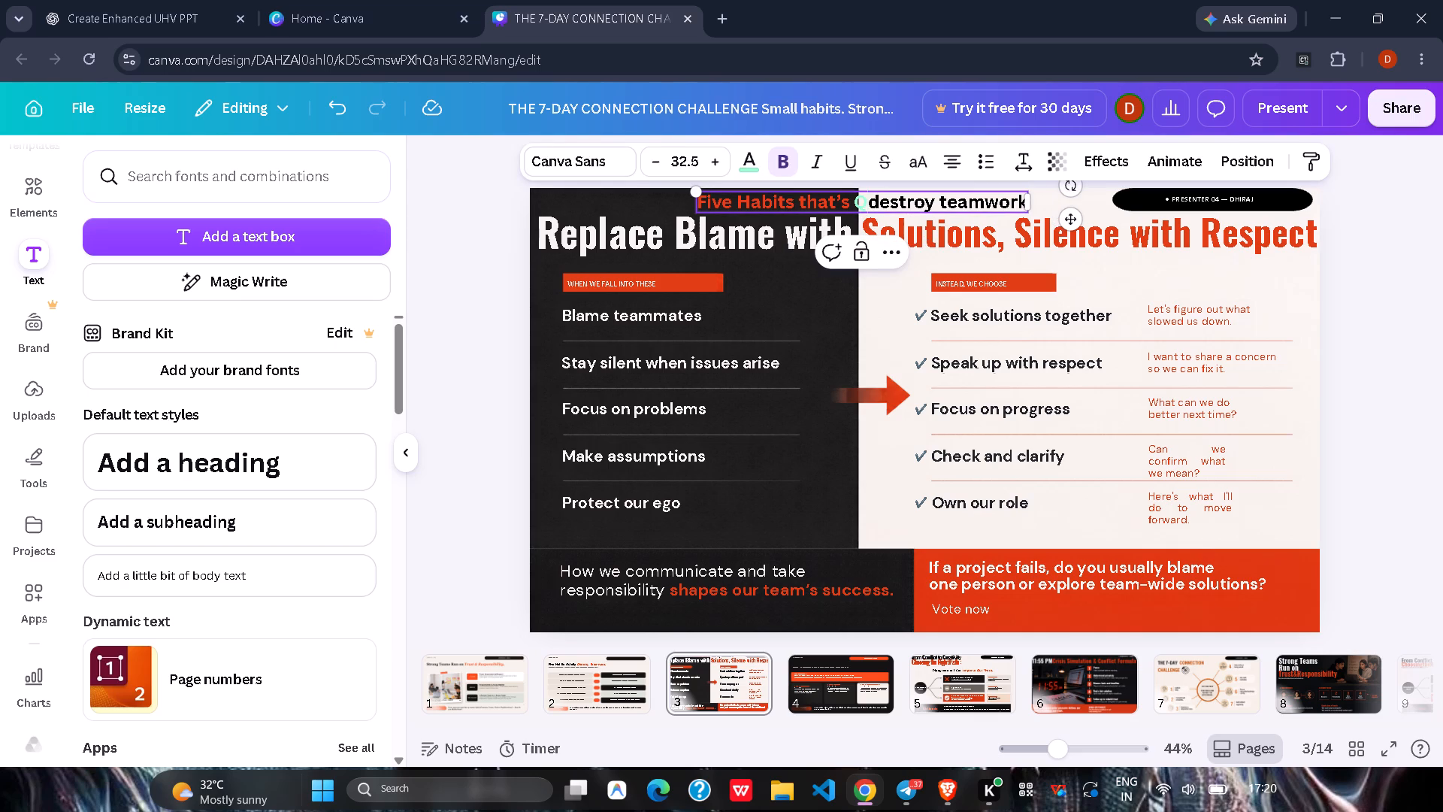
pyautogui.write('uitely')
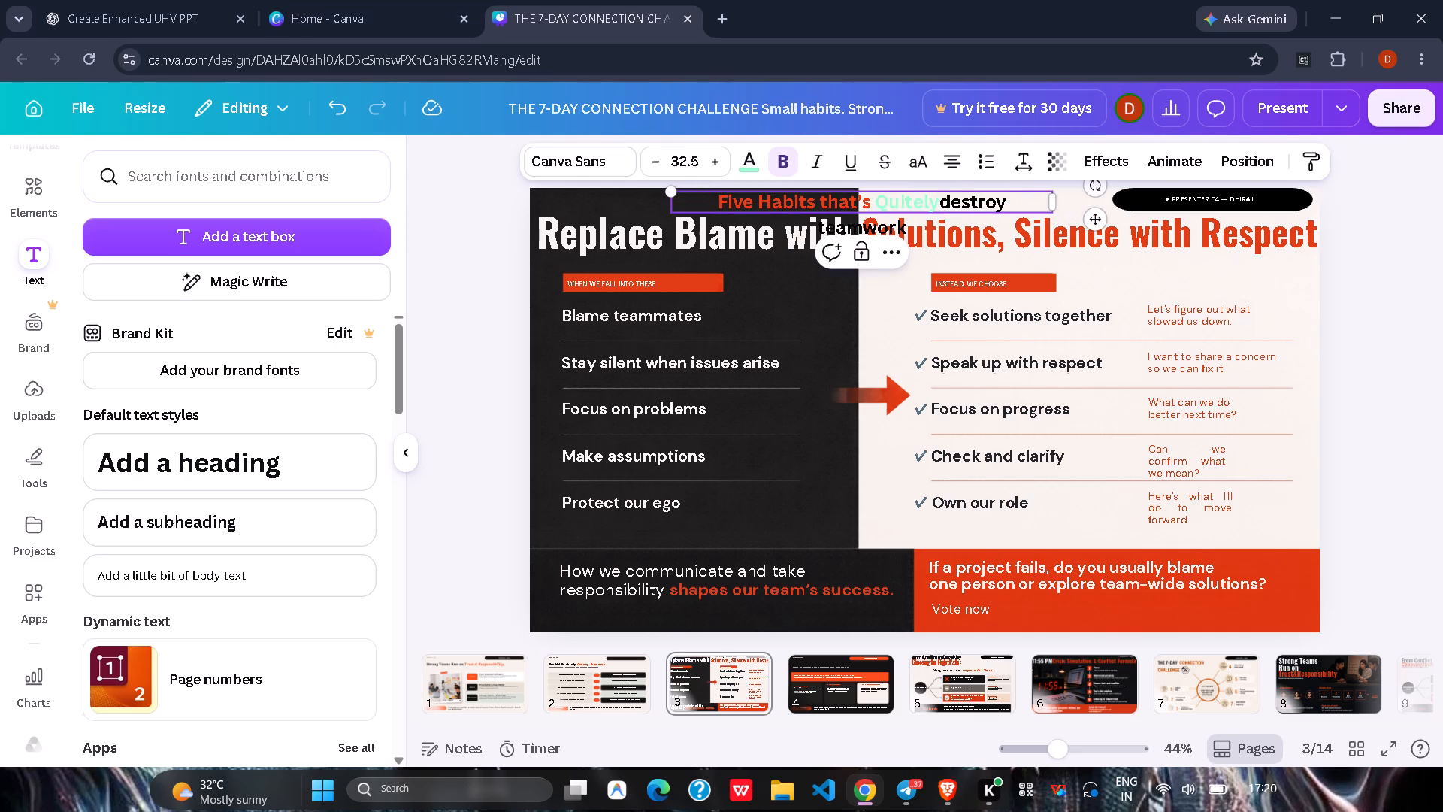
pyautogui.press('space')
pyautogui.moveTo(1057, 199); pyautogui.dragTo(1085, 198)
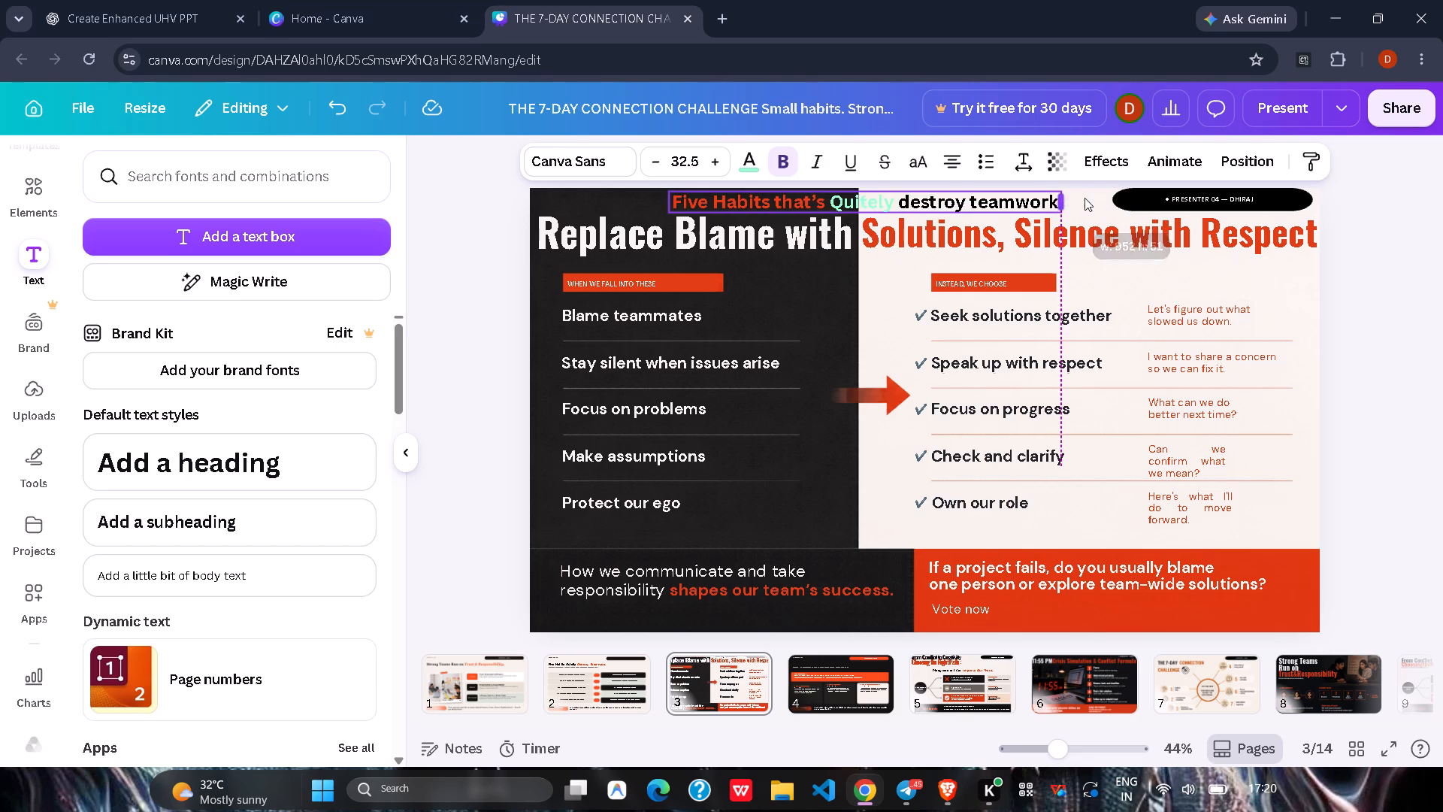
pyautogui.moveTo(1085, 198); pyautogui.dragTo(1097, 199)
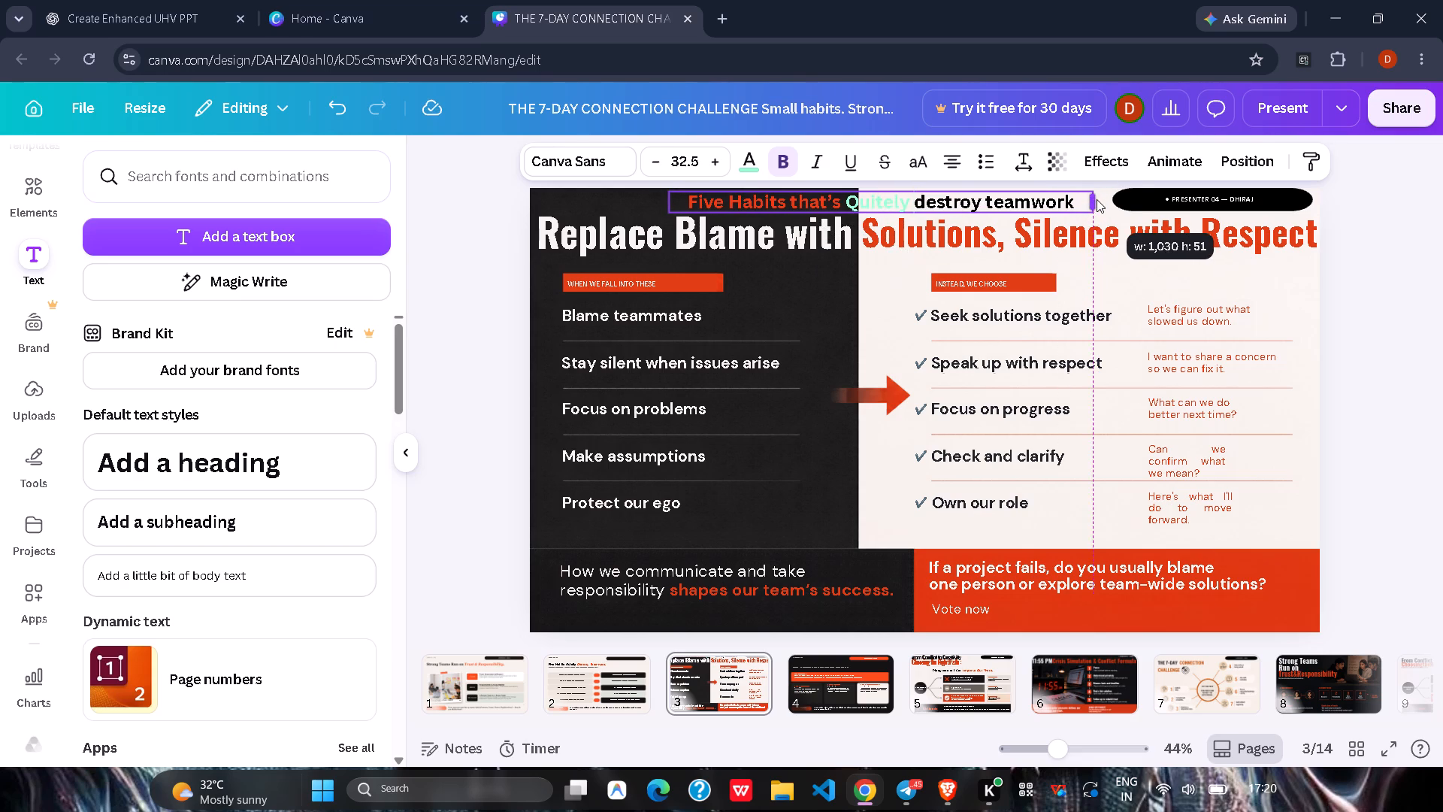
pyautogui.moveTo(1097, 199); pyautogui.dragTo(1096, 199)
# Change the colour of only the word "Quitely" to a near-black from the existing text colours.
pyautogui.moveTo(906, 202); pyautogui.dragTo(855, 198)
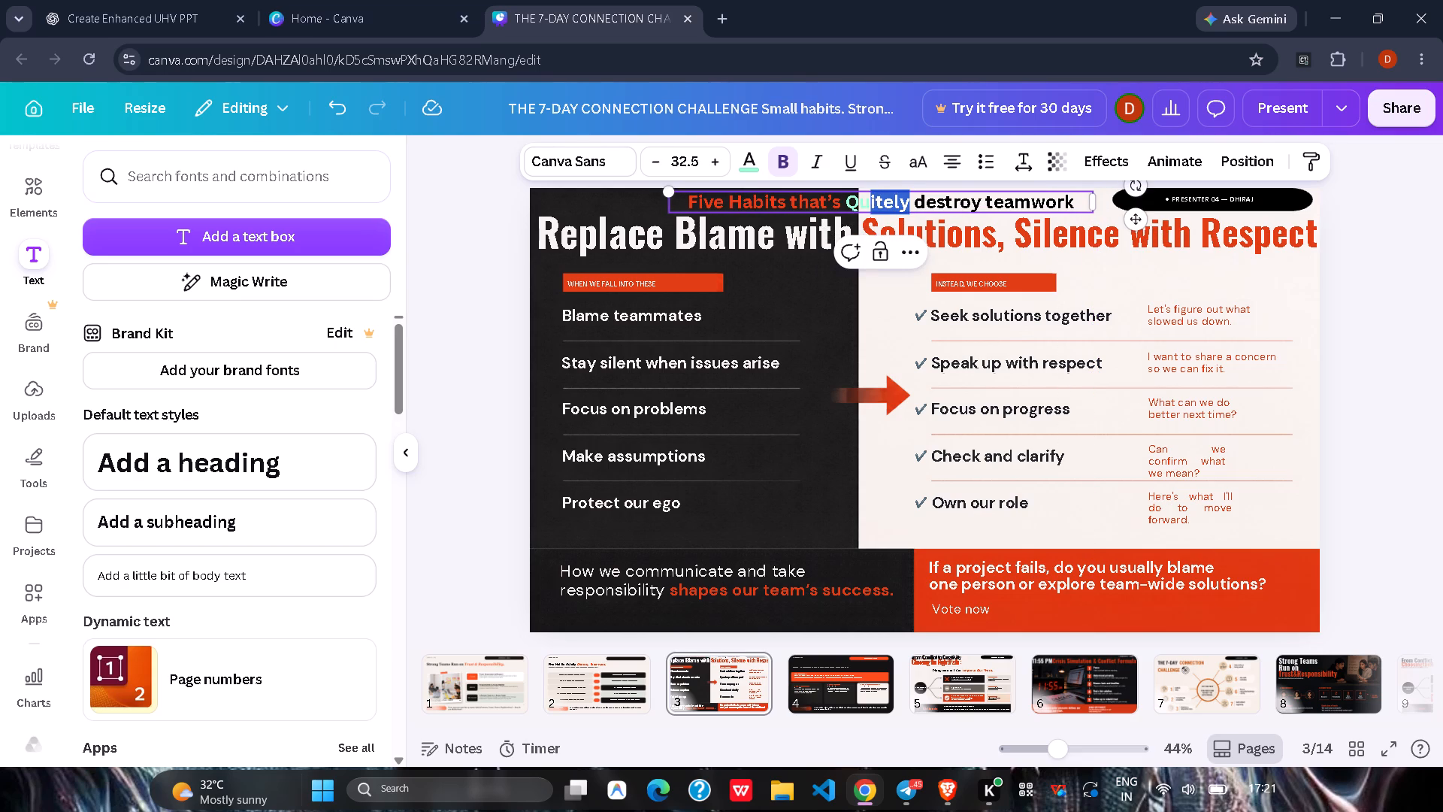
pyautogui.moveTo(855, 198); pyautogui.dragTo(847, 198)
pyautogui.click(752, 148)
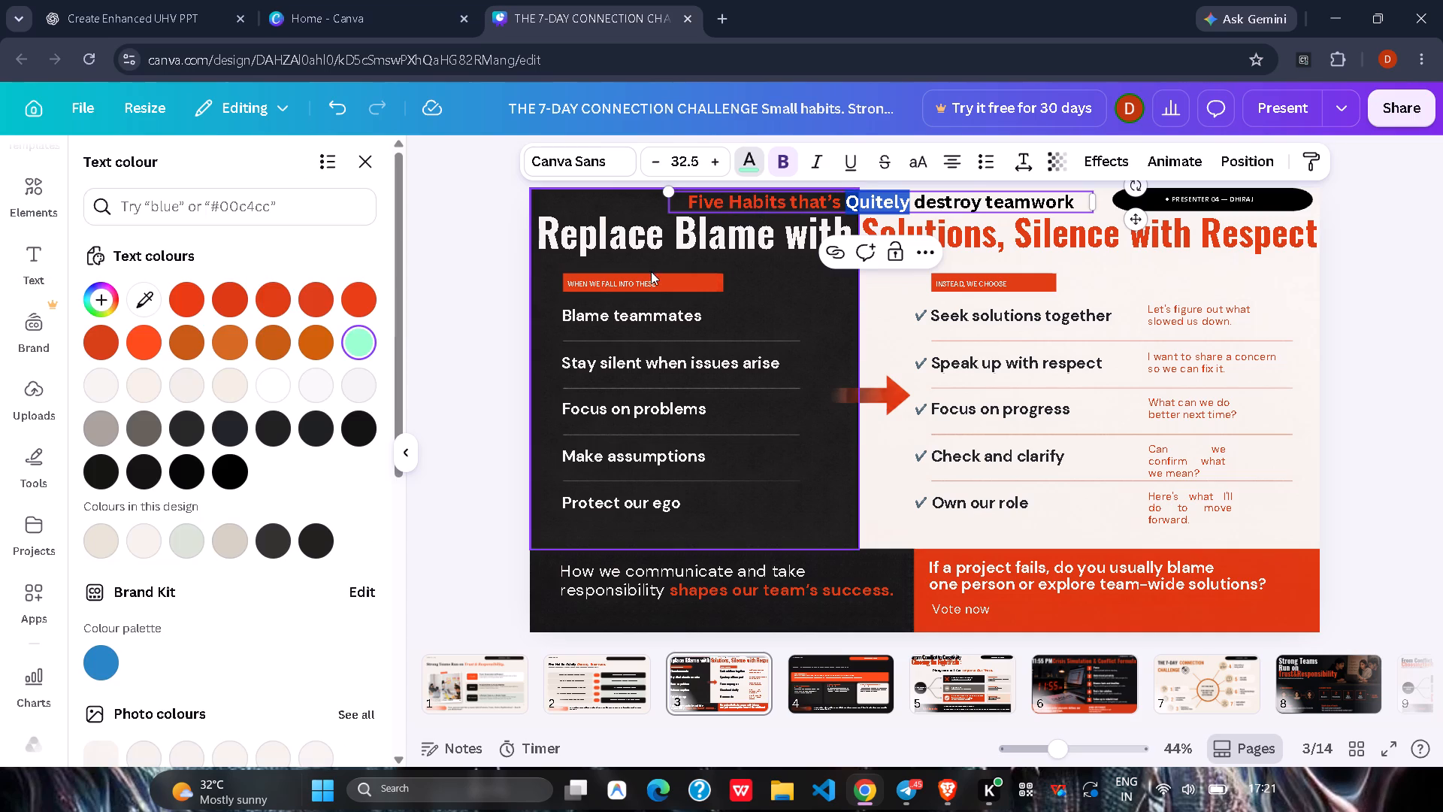
pyautogui.click(272, 432)
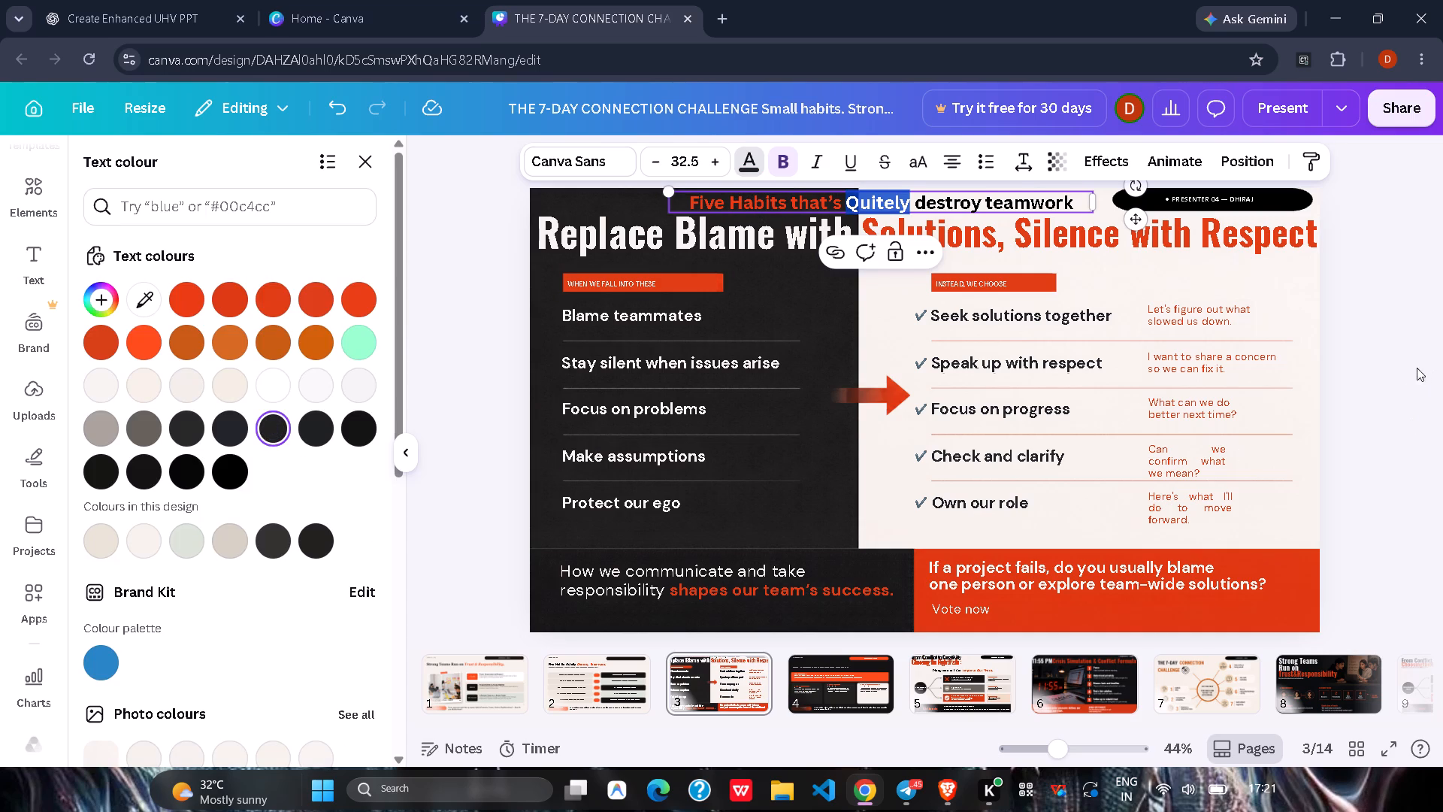
pyautogui.click(1391, 368)
# Shift the heading so that "Quitely destroy teamwork" starts on the light half, just past the divide.
pyautogui.moveTo(941, 202); pyautogui.dragTo(948, 198)
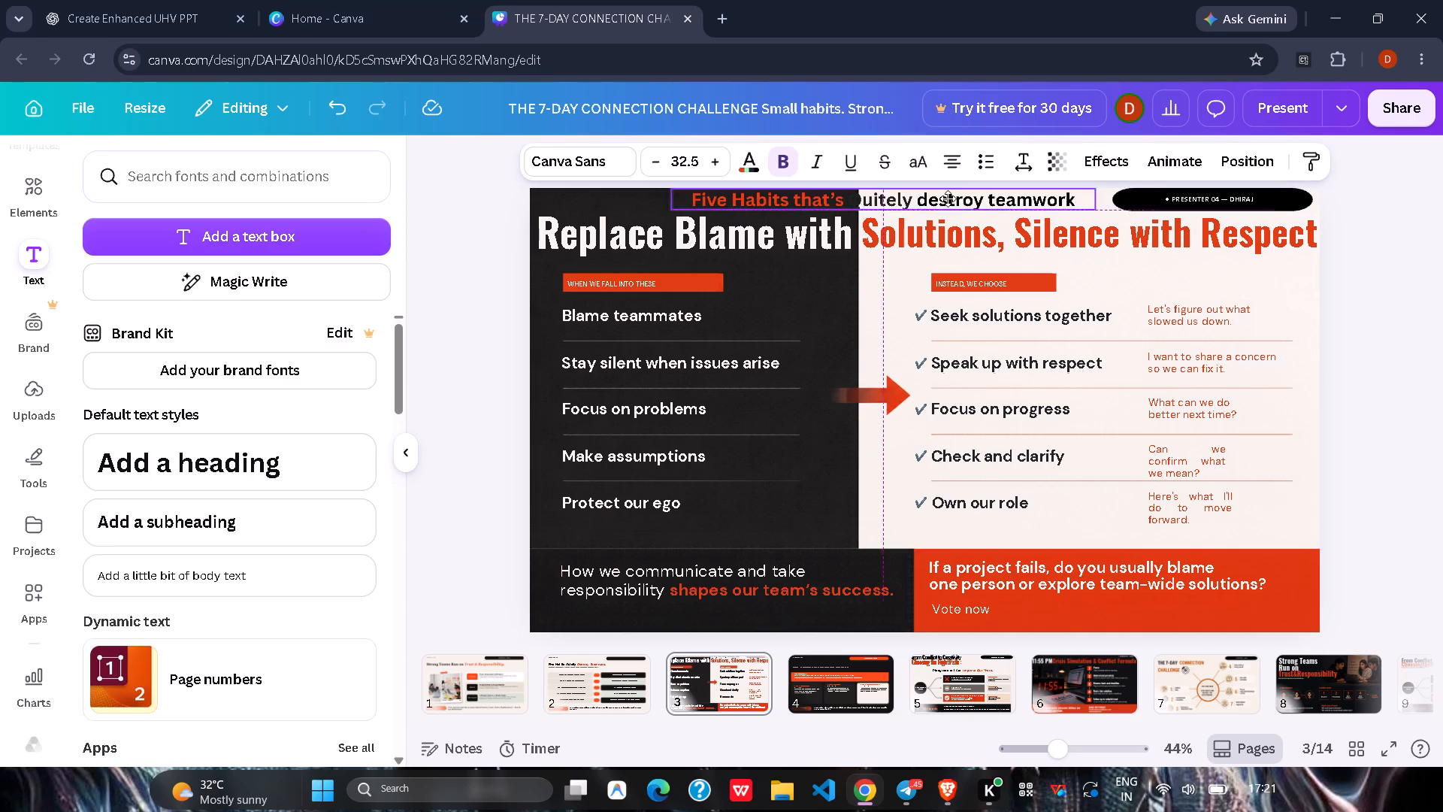
pyautogui.moveTo(948, 198); pyautogui.dragTo(954, 203)
pyautogui.click(1370, 320)
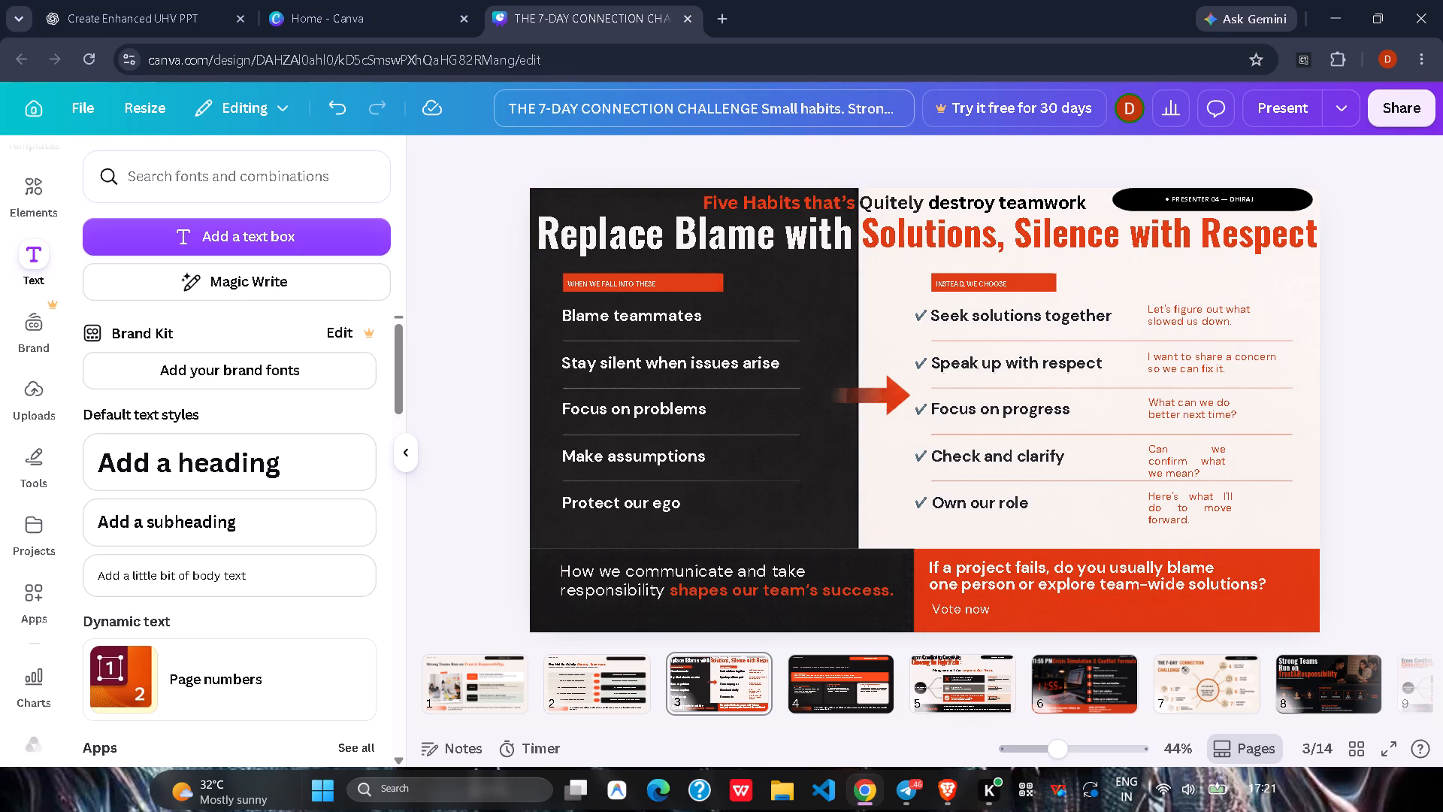
# Move the "Replace Blame with" and "Solutions, Silence with Respect" titles slightly down, keeping them roughly level, to give the heading more room.
pyautogui.moveTo(770, 238); pyautogui.dragTo(770, 245)
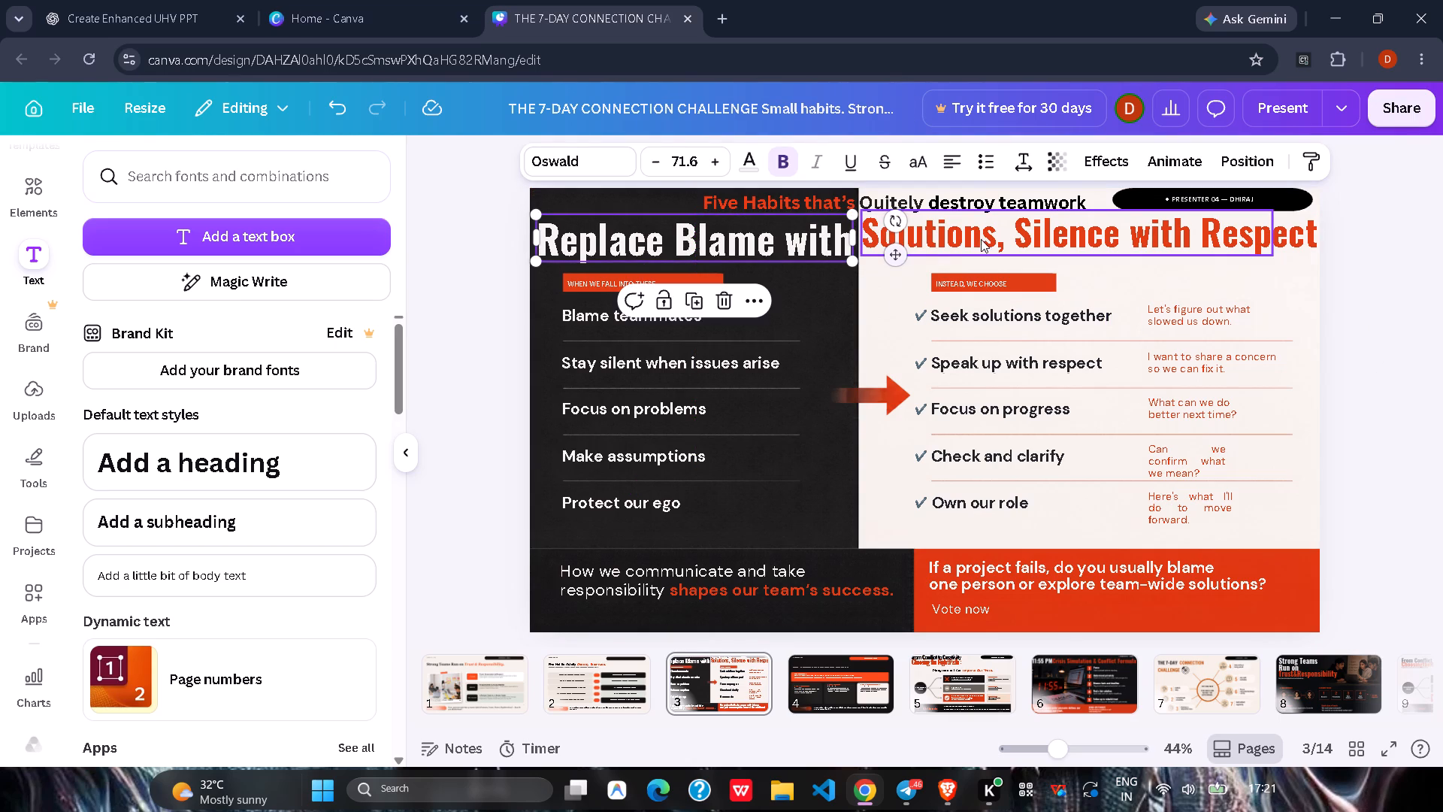
pyautogui.moveTo(981, 239); pyautogui.dragTo(982, 249)
pyautogui.click(1360, 285)
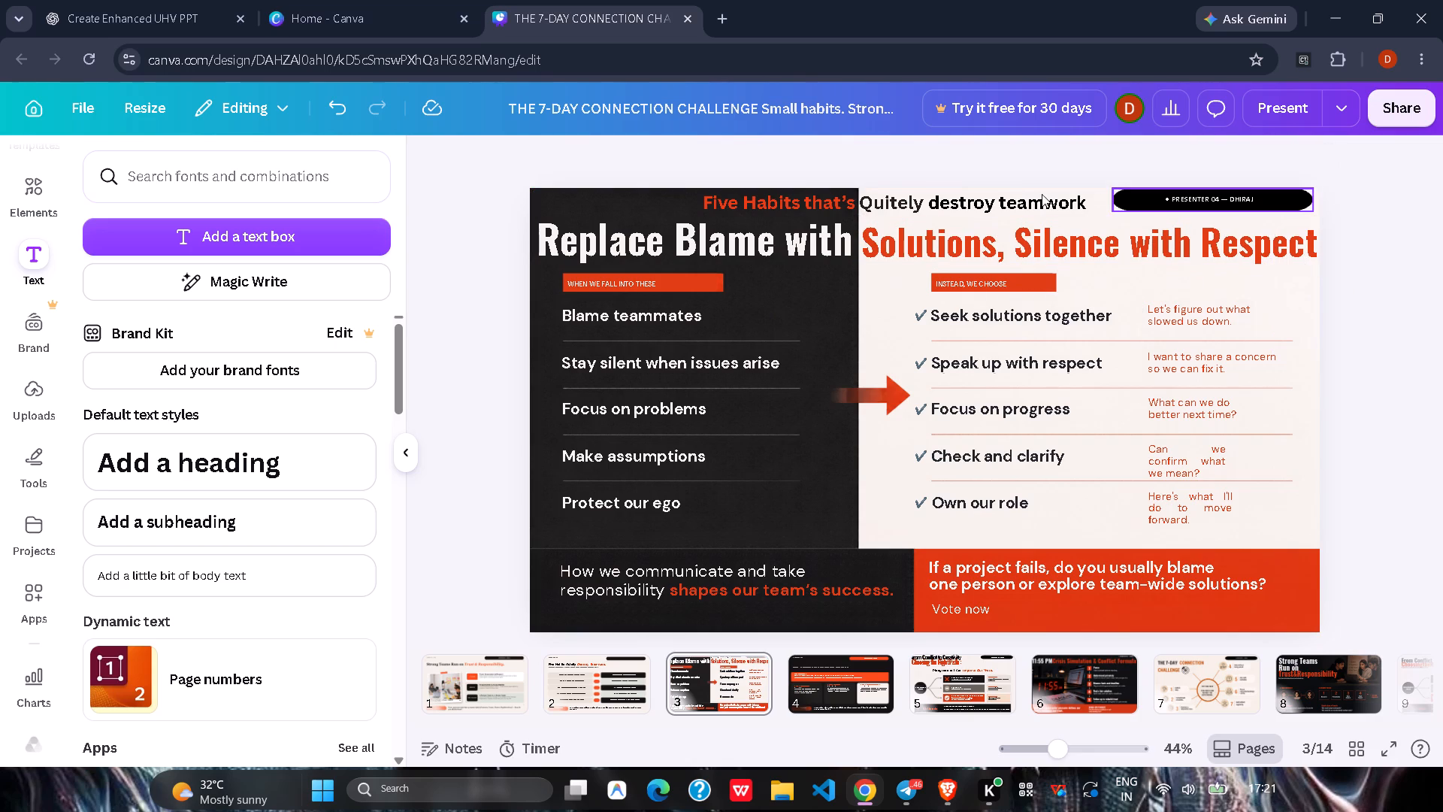
# Enlarge the "Five Habits that's Quitely destroy teamwork" heading to about size 34.9 and place it near the slide's top edge, split at the divide.
pyautogui.moveTo(928, 193); pyautogui.dragTo(930, 200)
pyautogui.moveTo(679, 200); pyautogui.dragTo(679, 189)
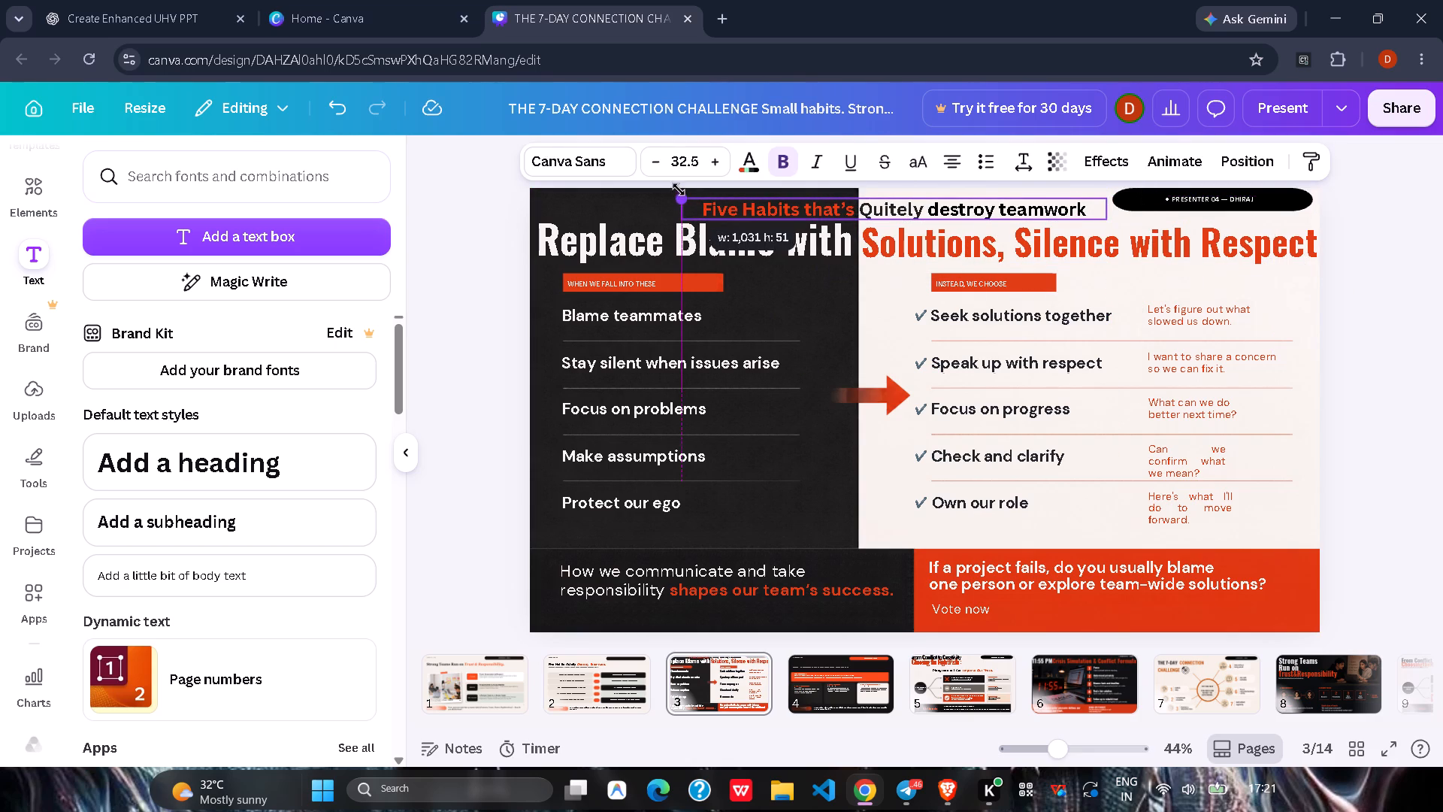
pyautogui.moveTo(679, 189); pyautogui.dragTo(674, 182)
pyautogui.doubleClick(710, 162)
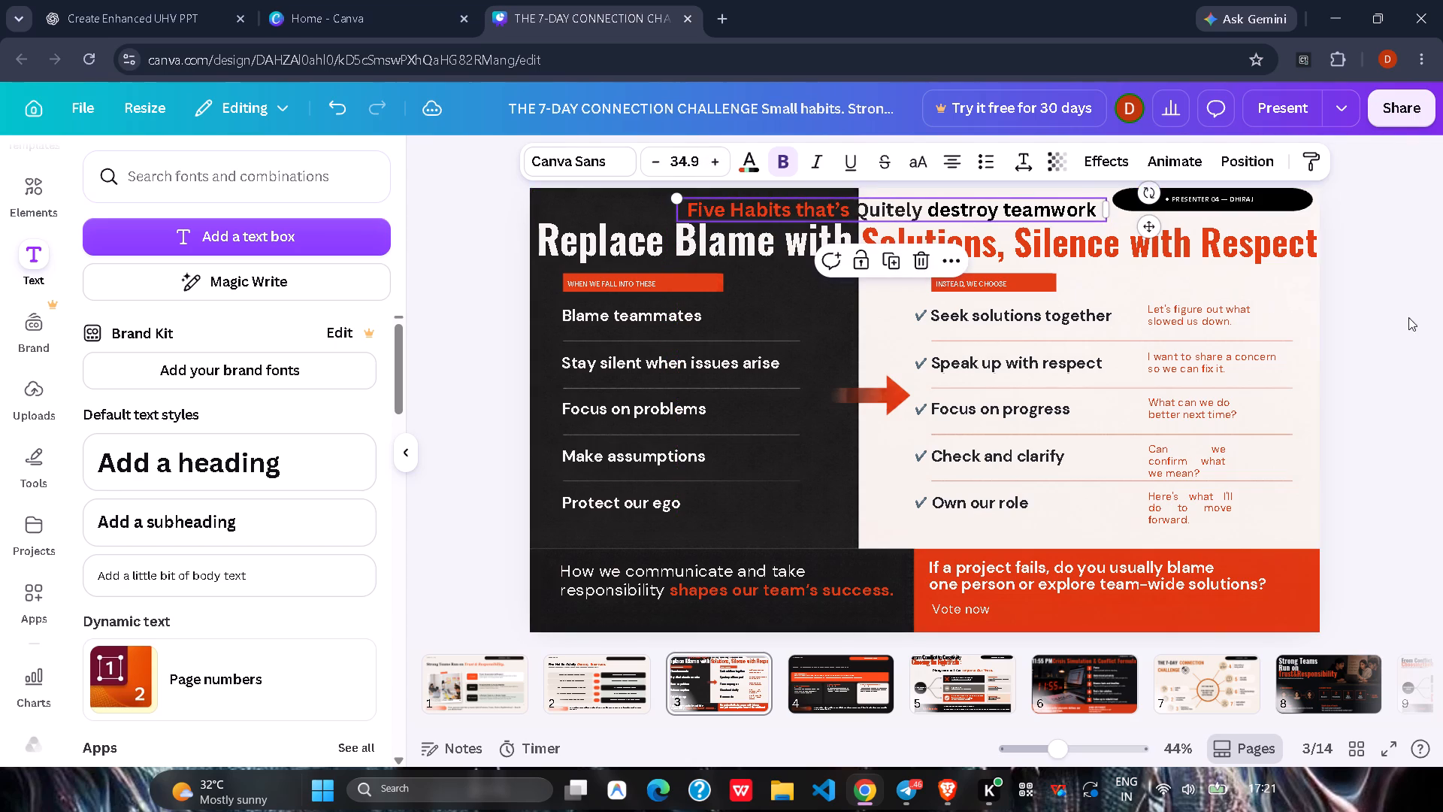
pyautogui.click(1408, 317)
pyautogui.moveTo(954, 217); pyautogui.dragTo(962, 215)
pyautogui.click(1341, 304)
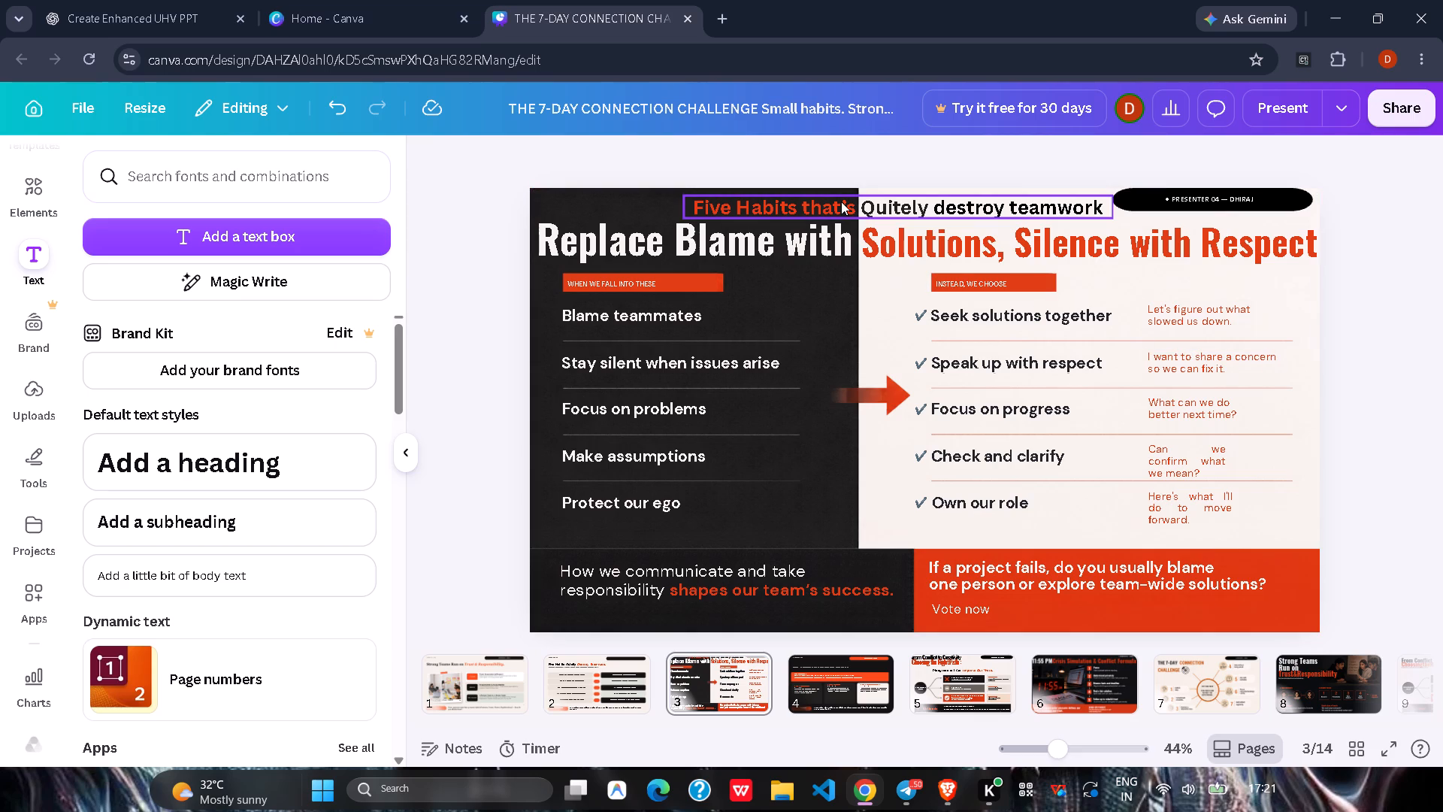
pyautogui.moveTo(842, 201); pyautogui.dragTo(837, 198)
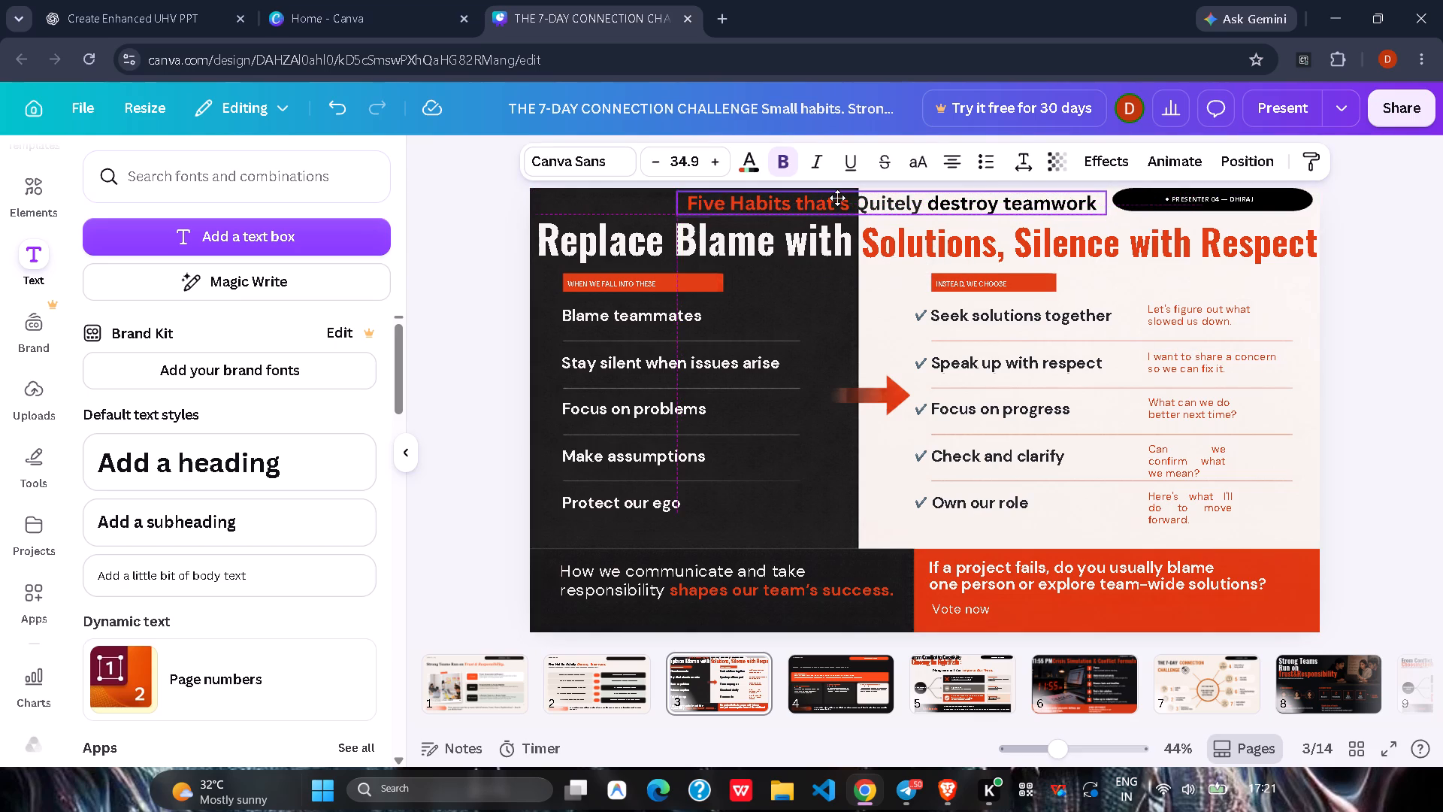
pyautogui.moveTo(837, 198); pyautogui.dragTo(844, 195)
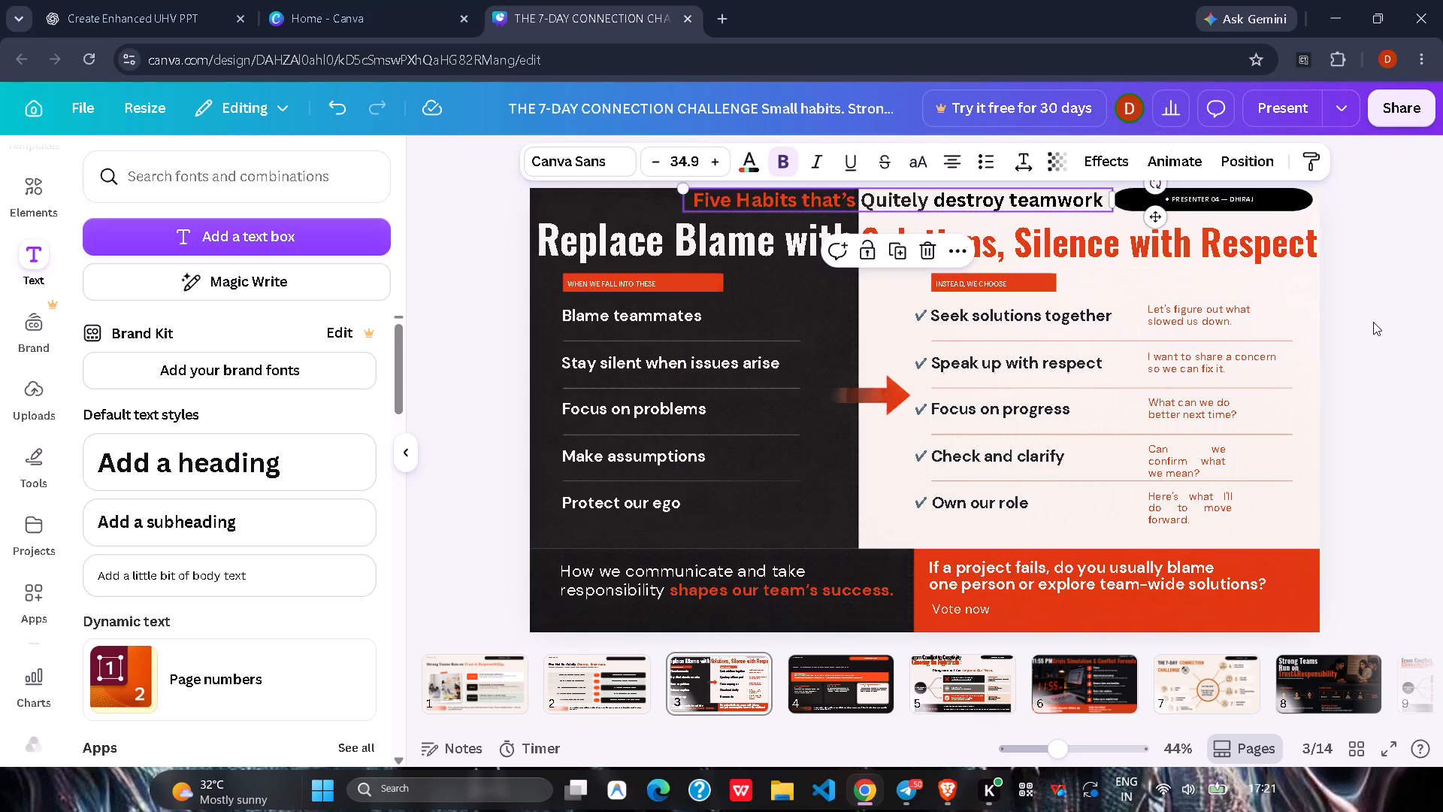
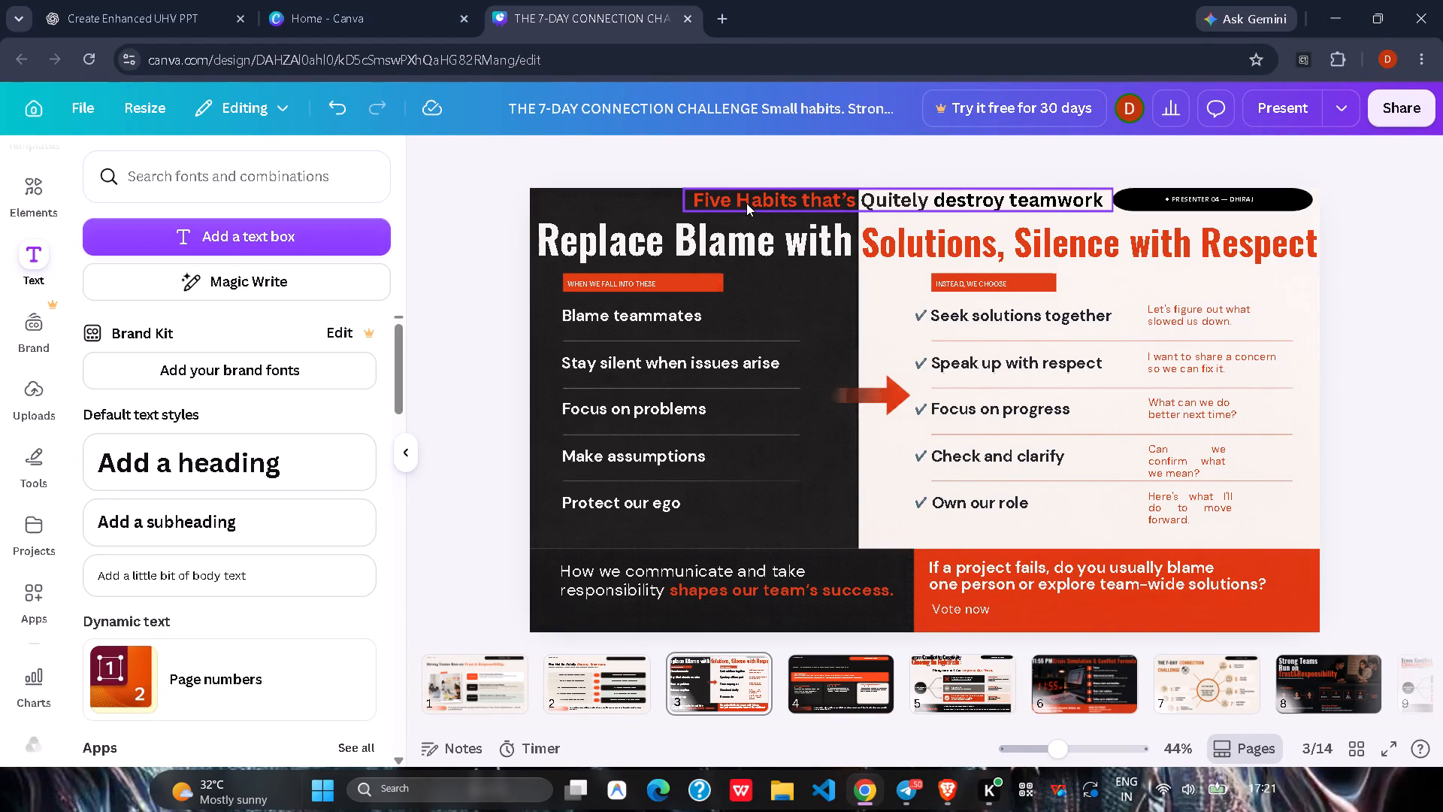
# Nudge the "Five Habits that's Quitely destroy teamwork" heading slightly down from slide 3's top edge, keeping its split at the divide.
pyautogui.click(841, 201)
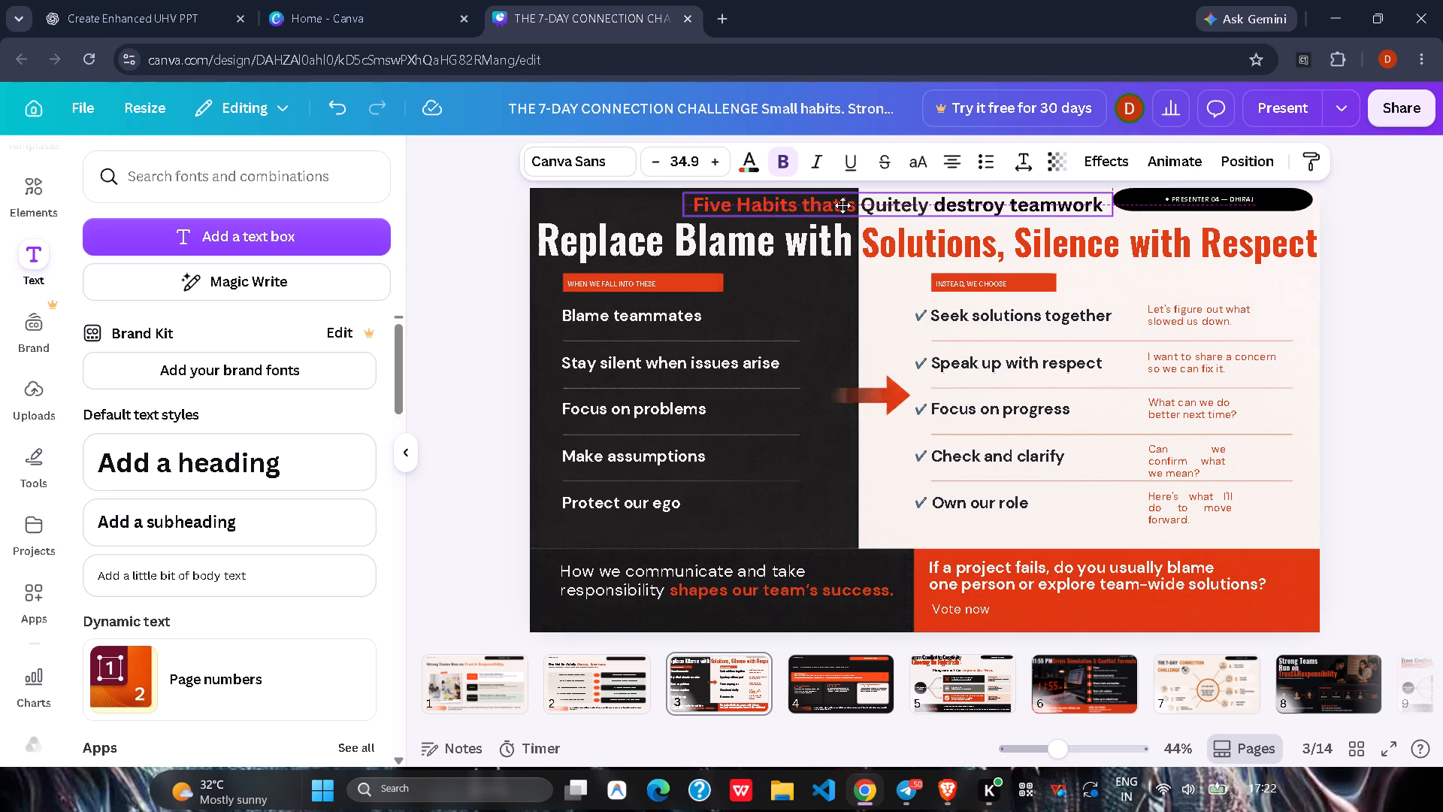
pyautogui.click(1369, 327)
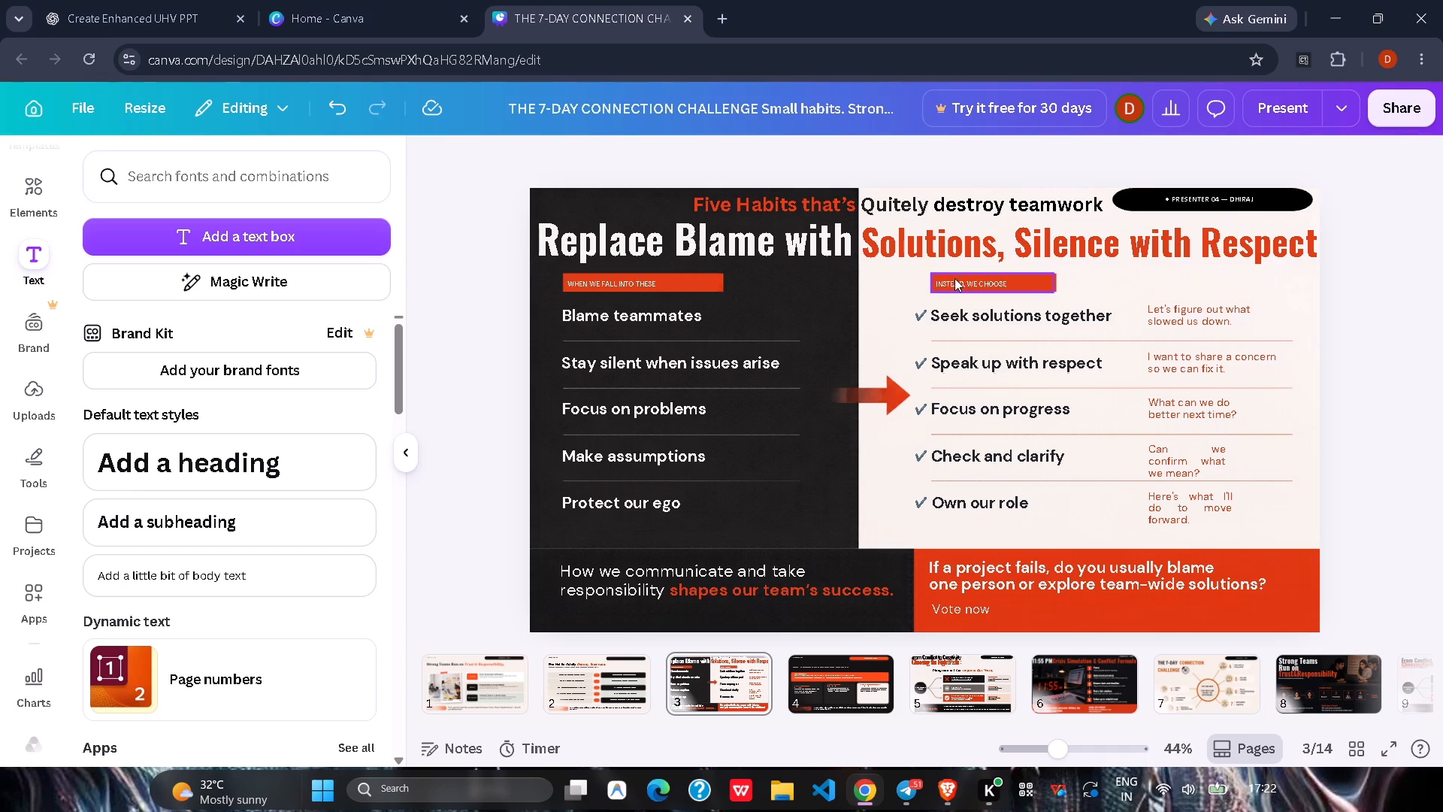
# Compare slide 2, "Five Habits Quietly Destroy Teamwork.", with slide 3, and delete slide 2.
pyautogui.click(614, 687)
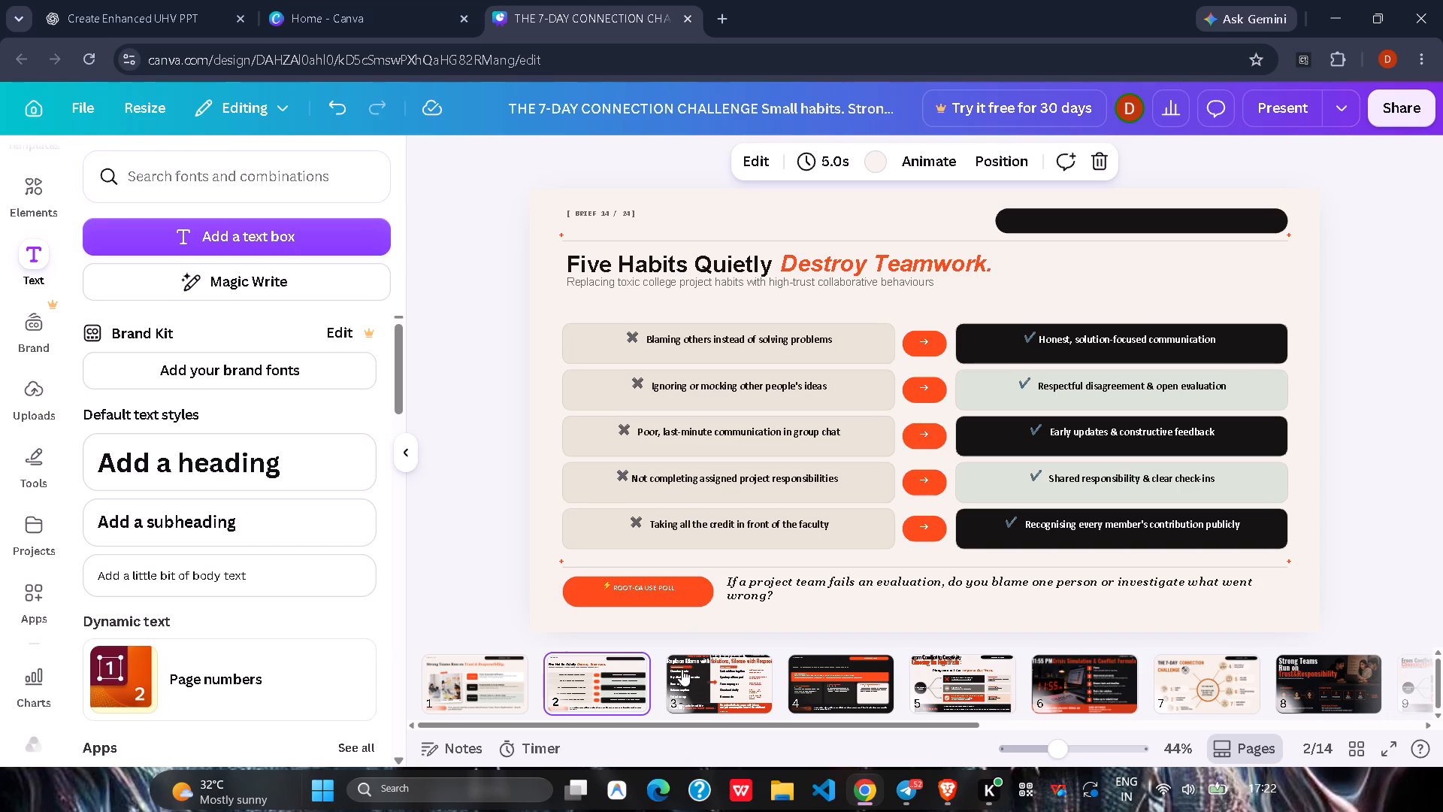
pyautogui.click(734, 681)
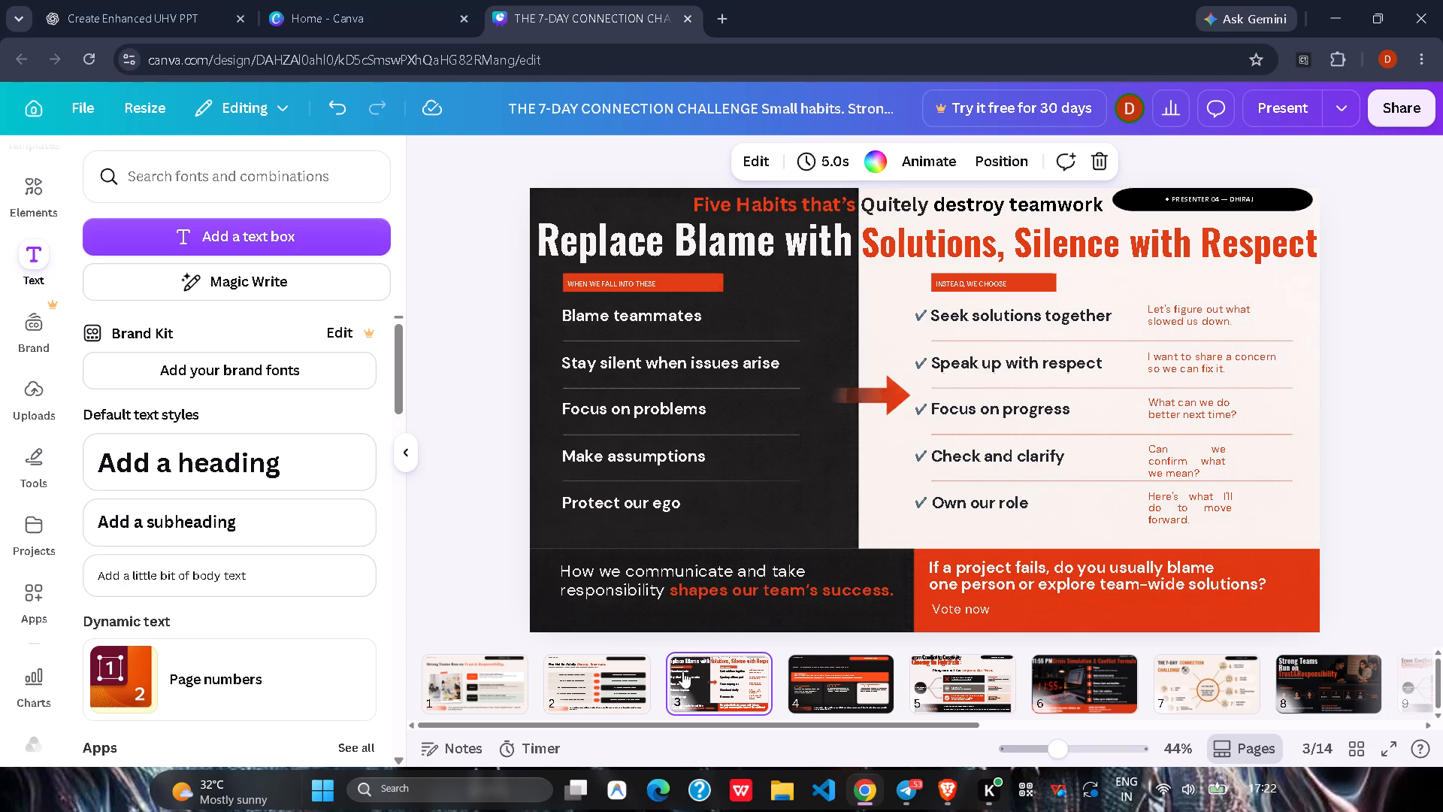
pyautogui.click(617, 689)
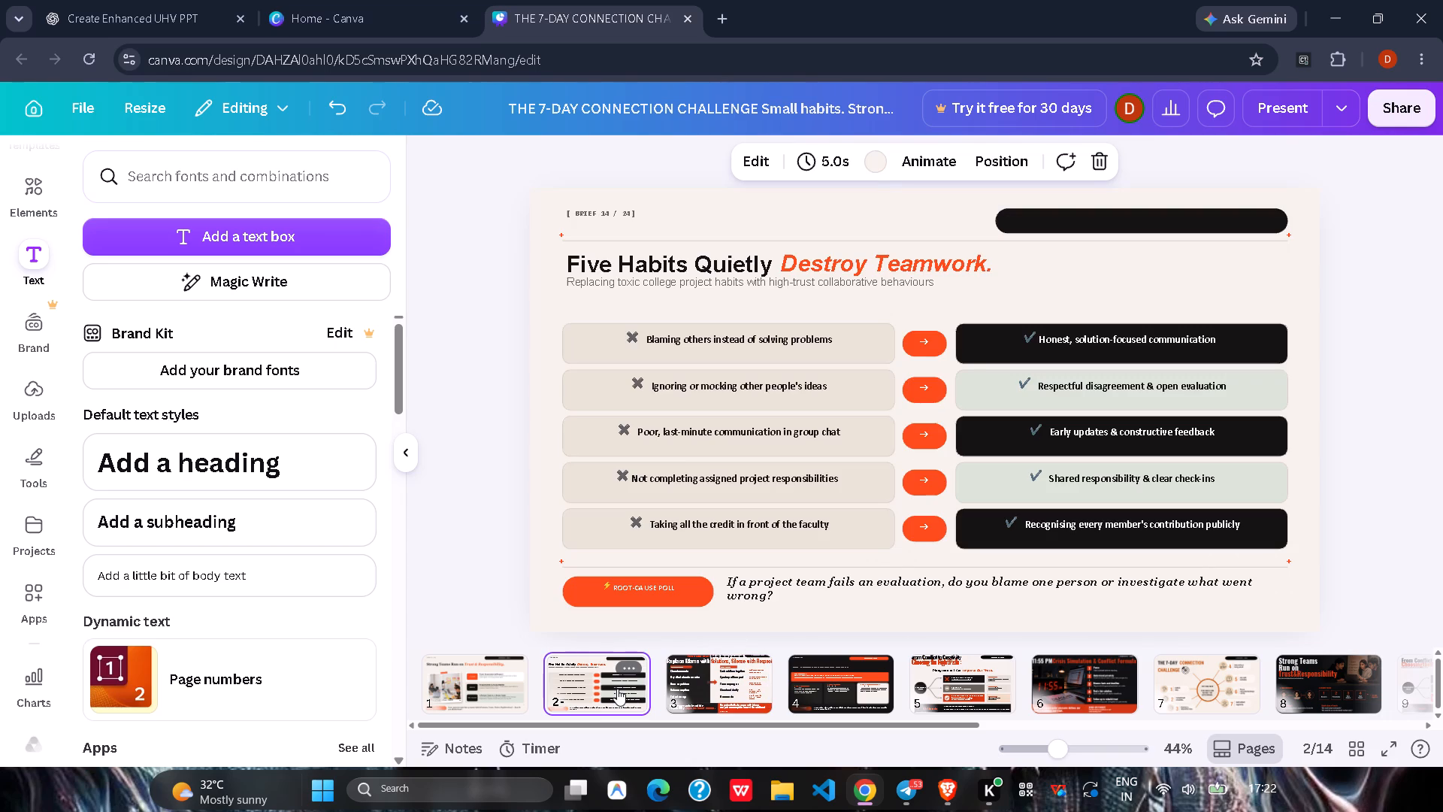
pyautogui.click(629, 673)
pyautogui.click(592, 698)
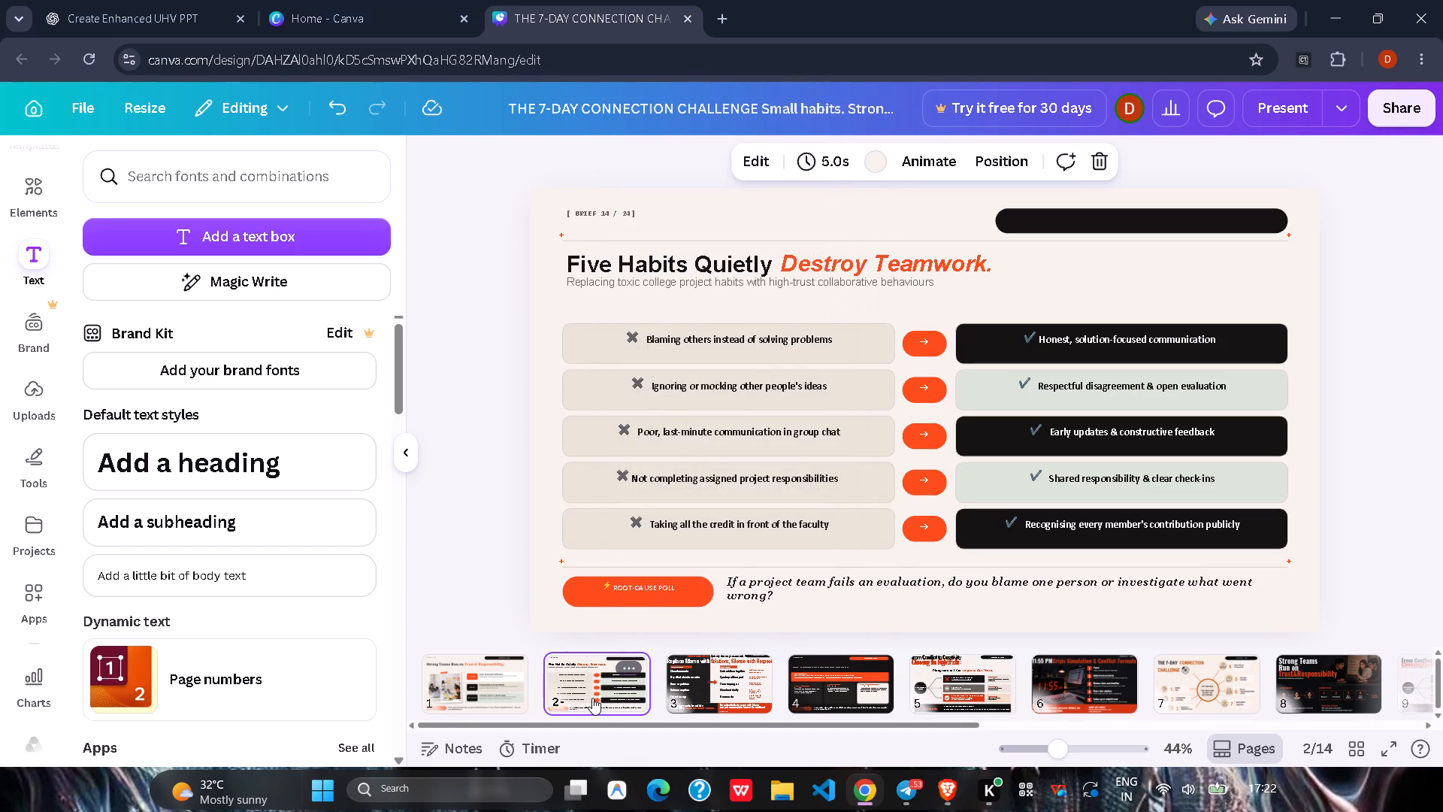
pyautogui.click(592, 698)
pyautogui.press('Delete')
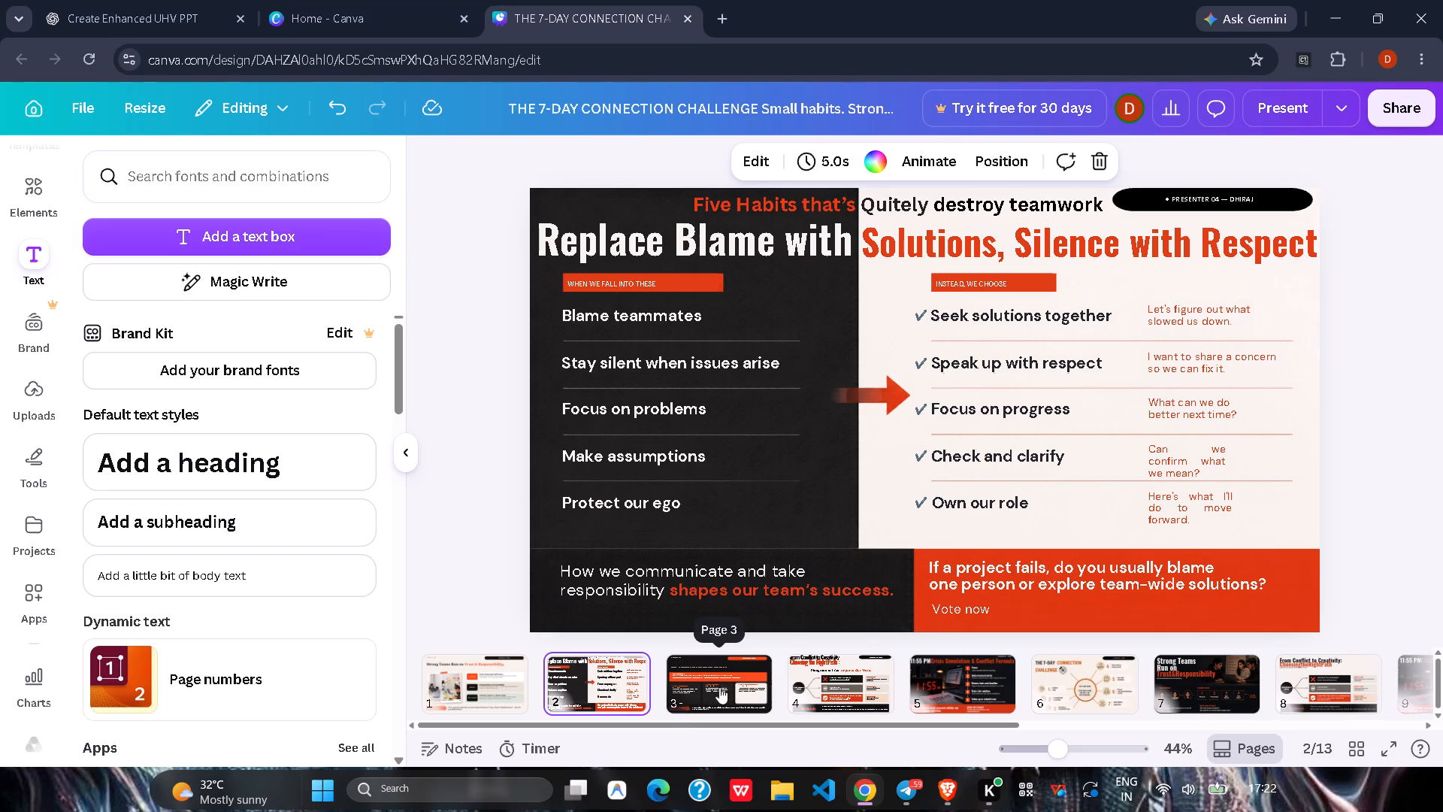
# Review the slides from "From Conflict to Creativity" through "Crisis Simulation & Conflict Formula" to "The 7-Day Connection Challenge".
pyautogui.scroll(-6, 652, 683)
pyautogui.scroll(10, 652, 683)
pyautogui.click(843, 695)
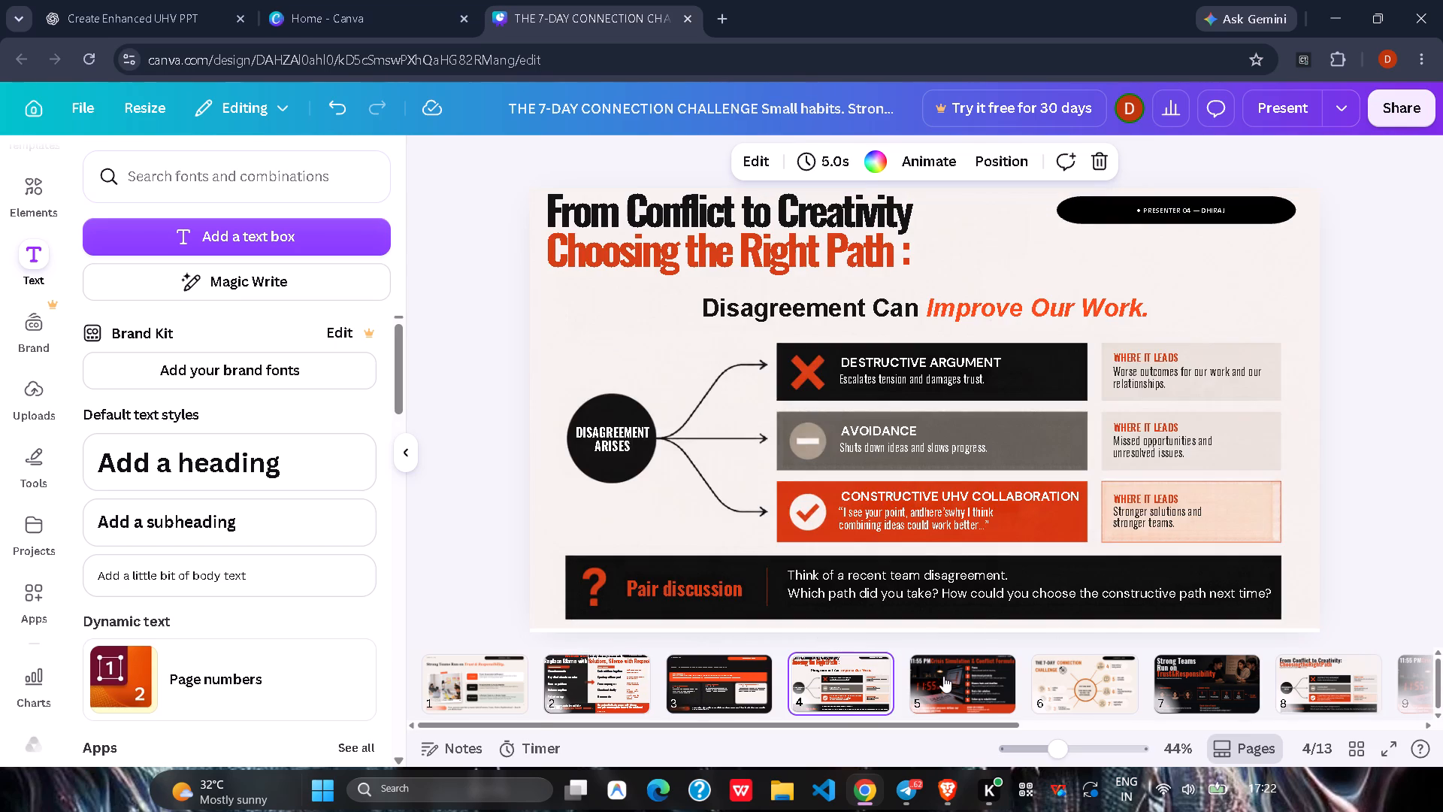
pyautogui.click(943, 676)
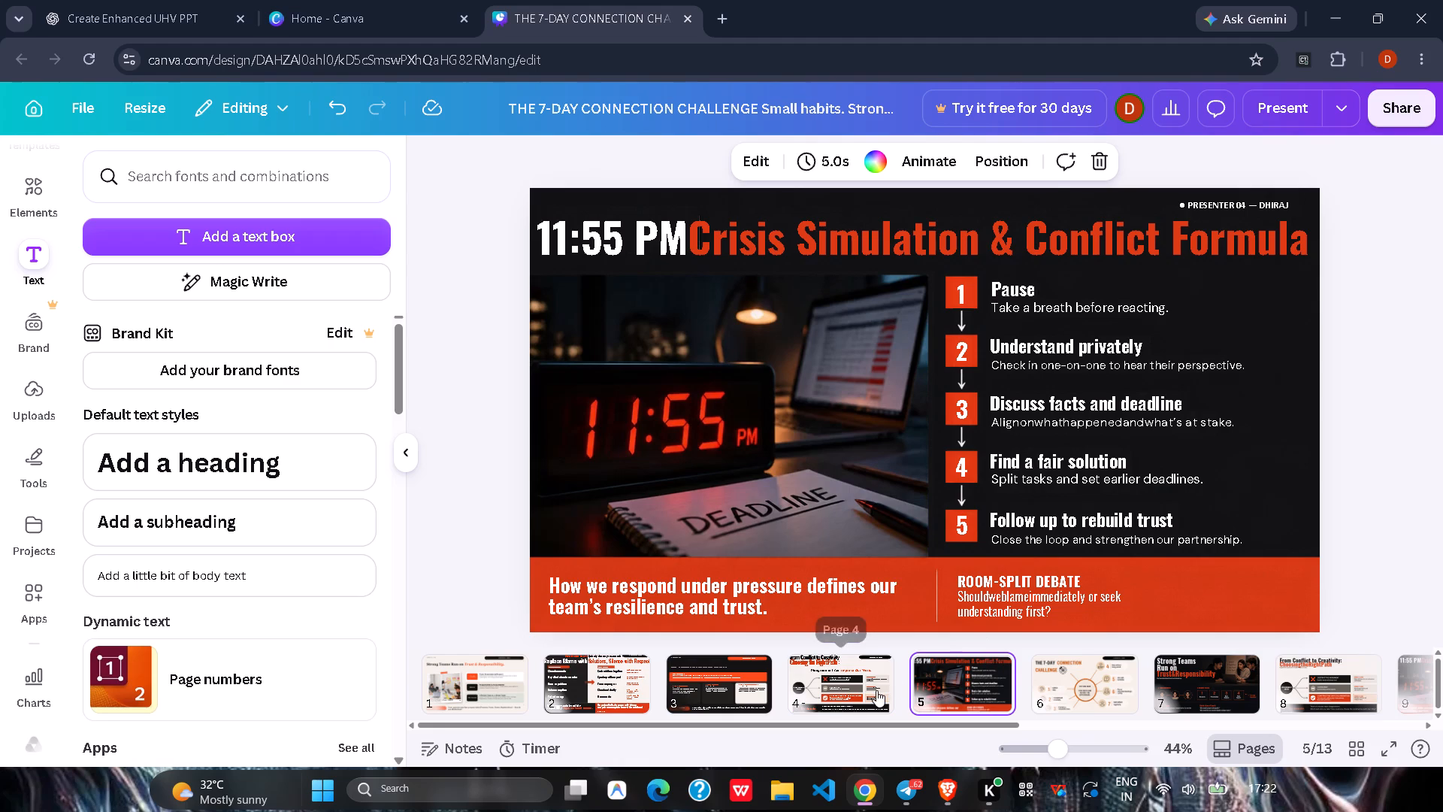
pyautogui.click(876, 690)
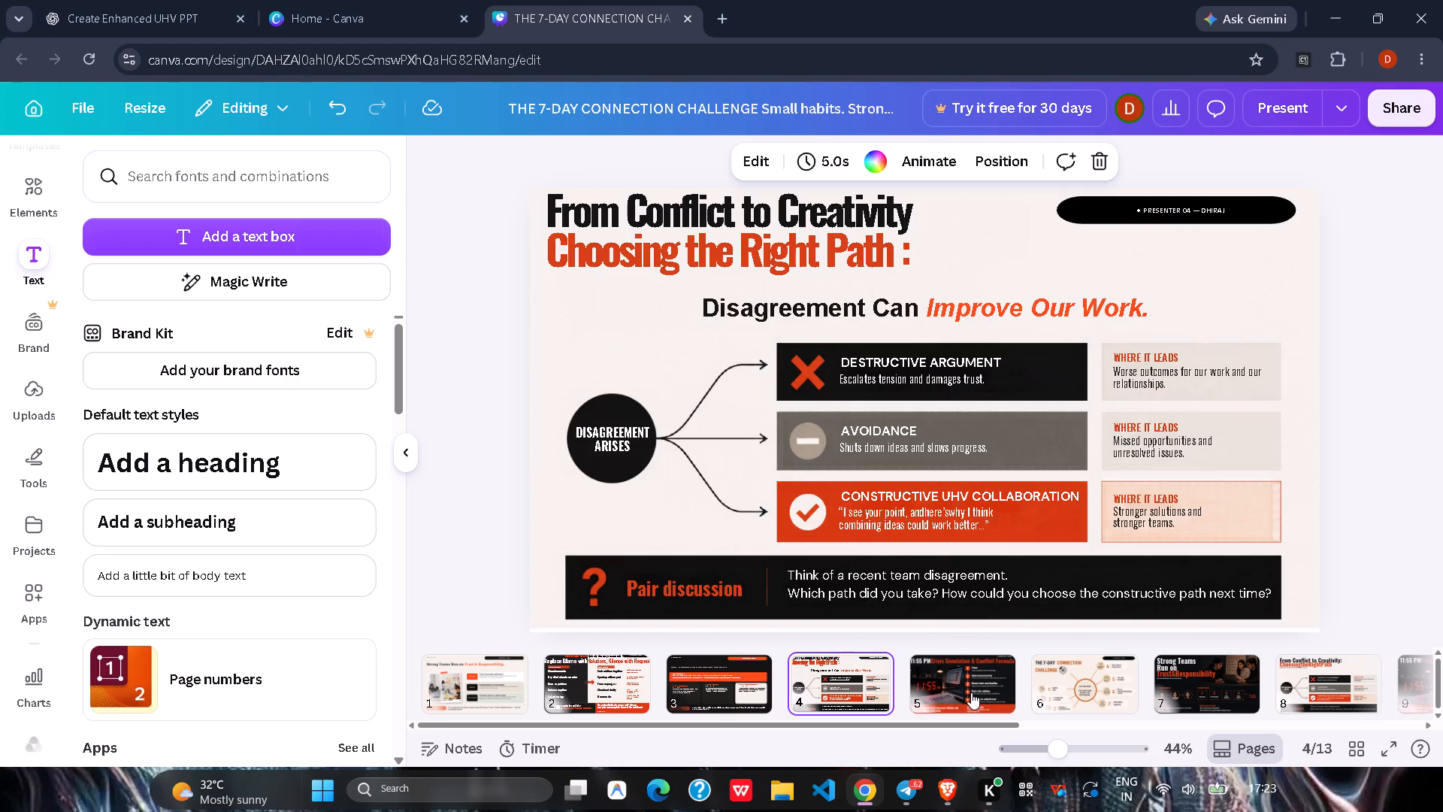
pyautogui.click(971, 692)
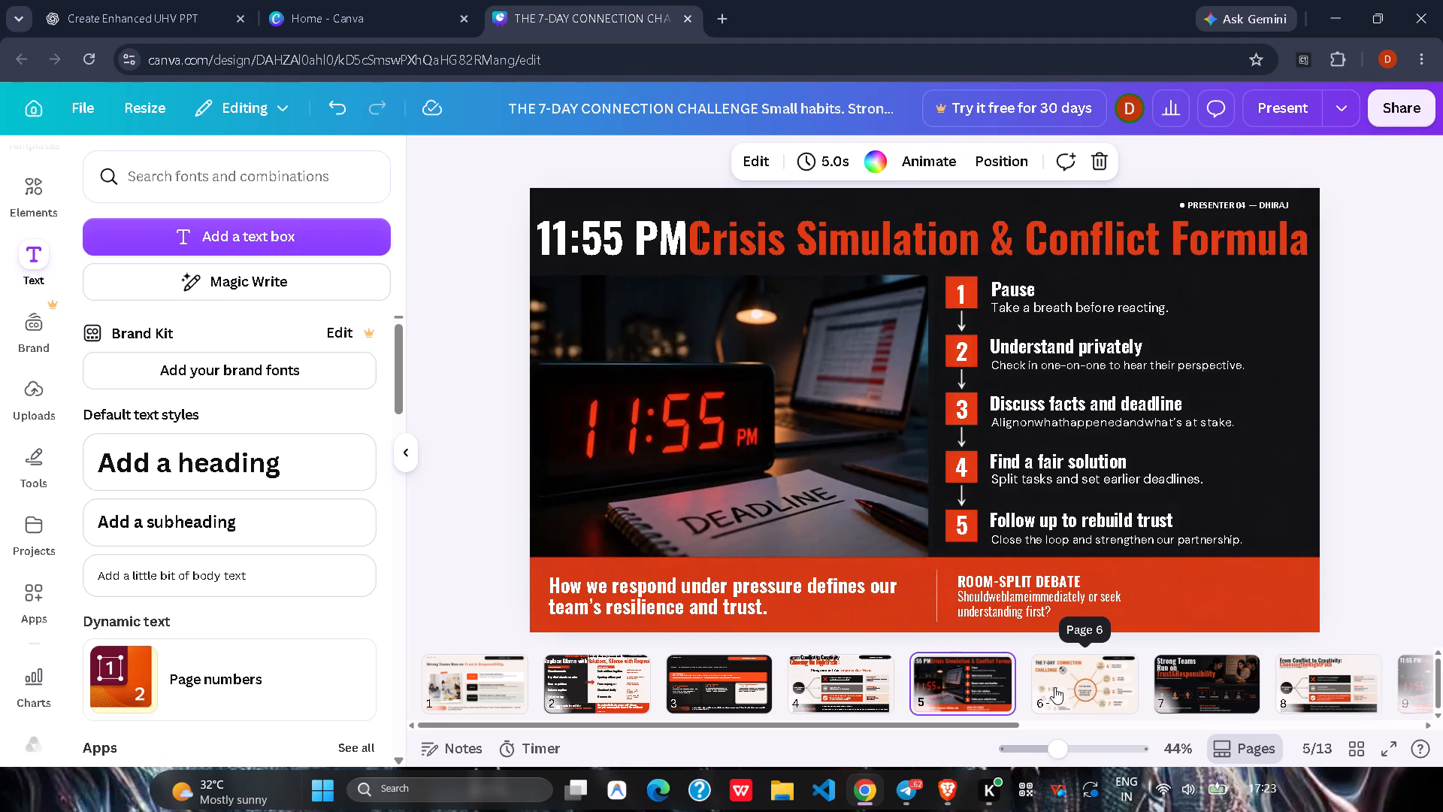
pyautogui.click(1054, 687)
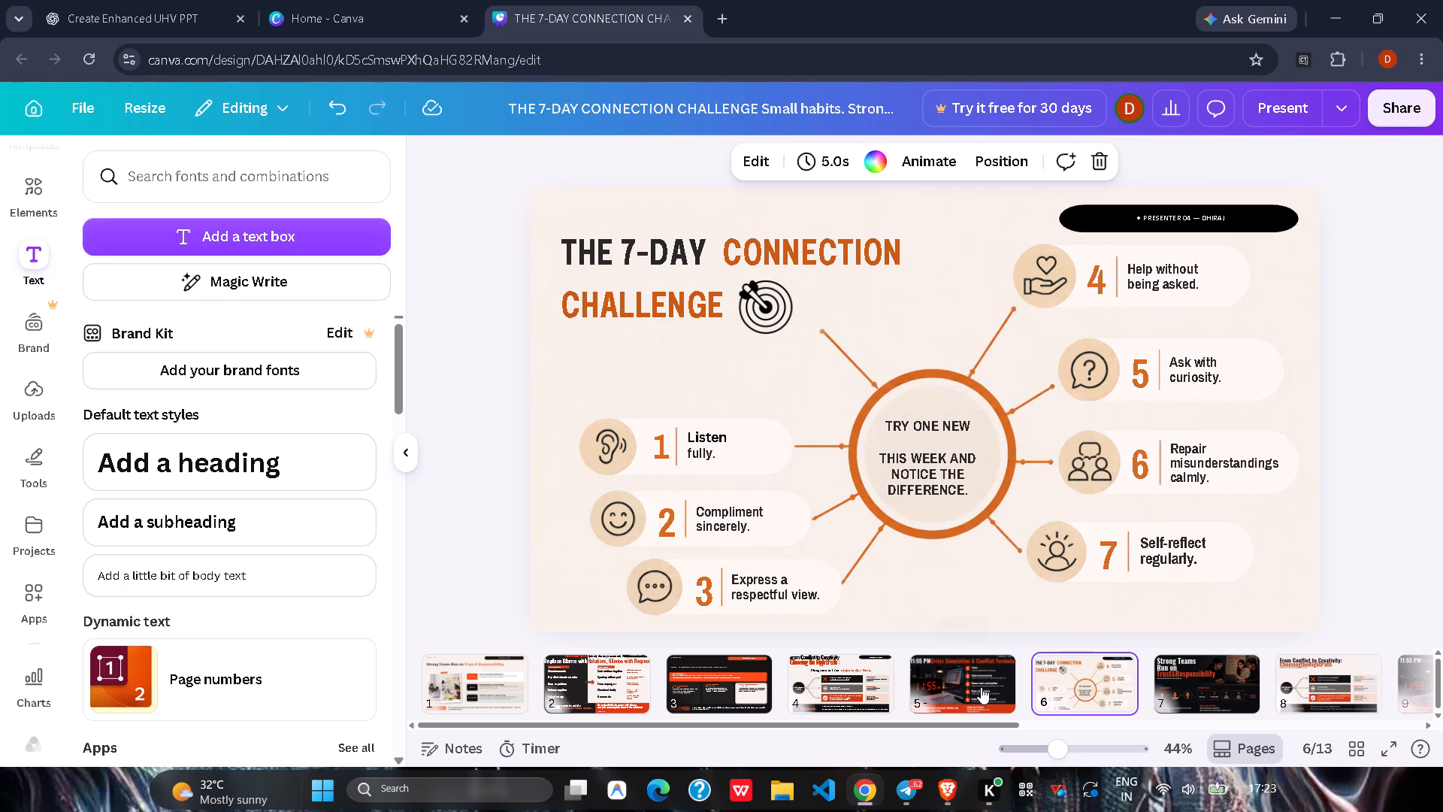
# Nudge the target icon on slide 6 slightly to the right, farther from the word "CHALLENGE".
pyautogui.click(763, 319)
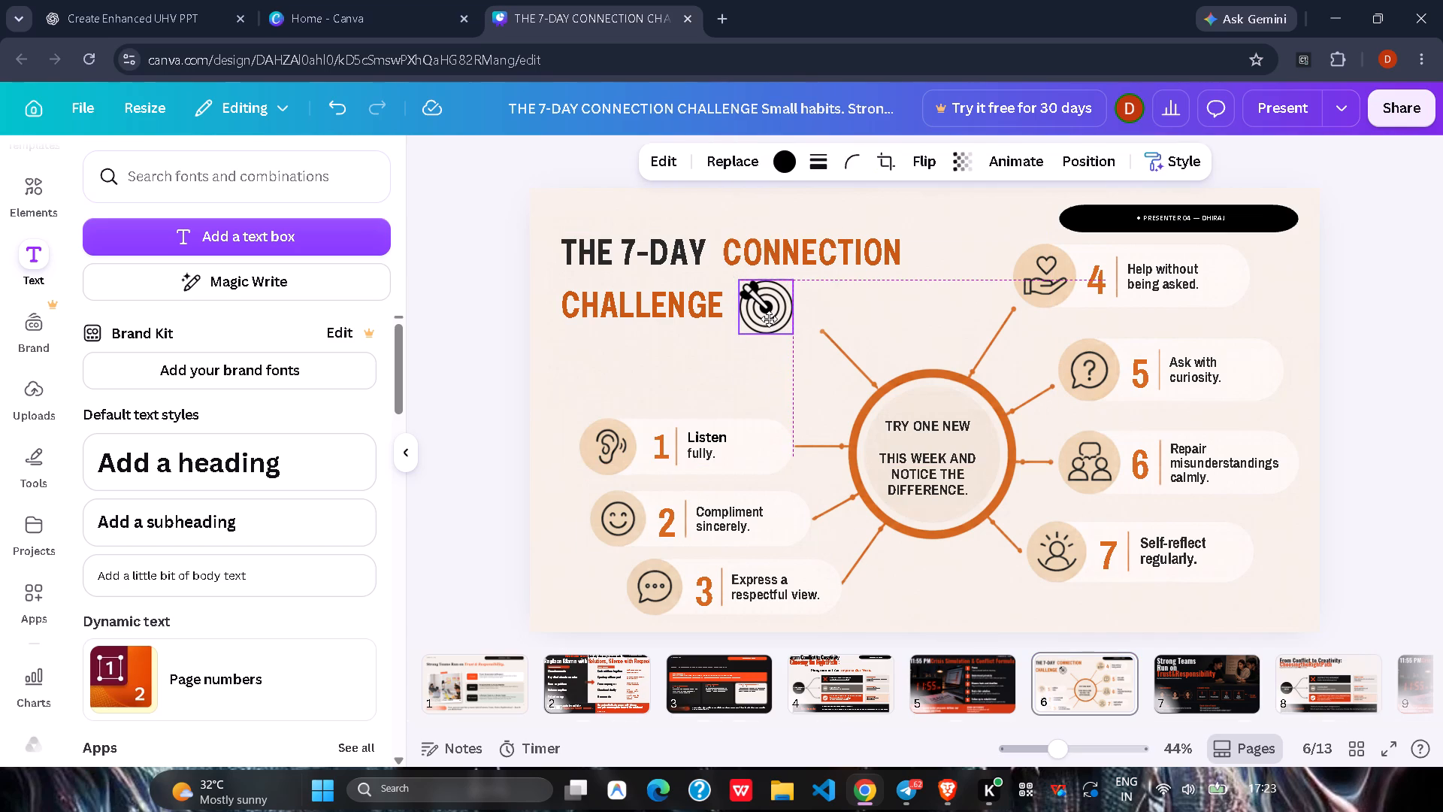
pyautogui.click(1356, 326)
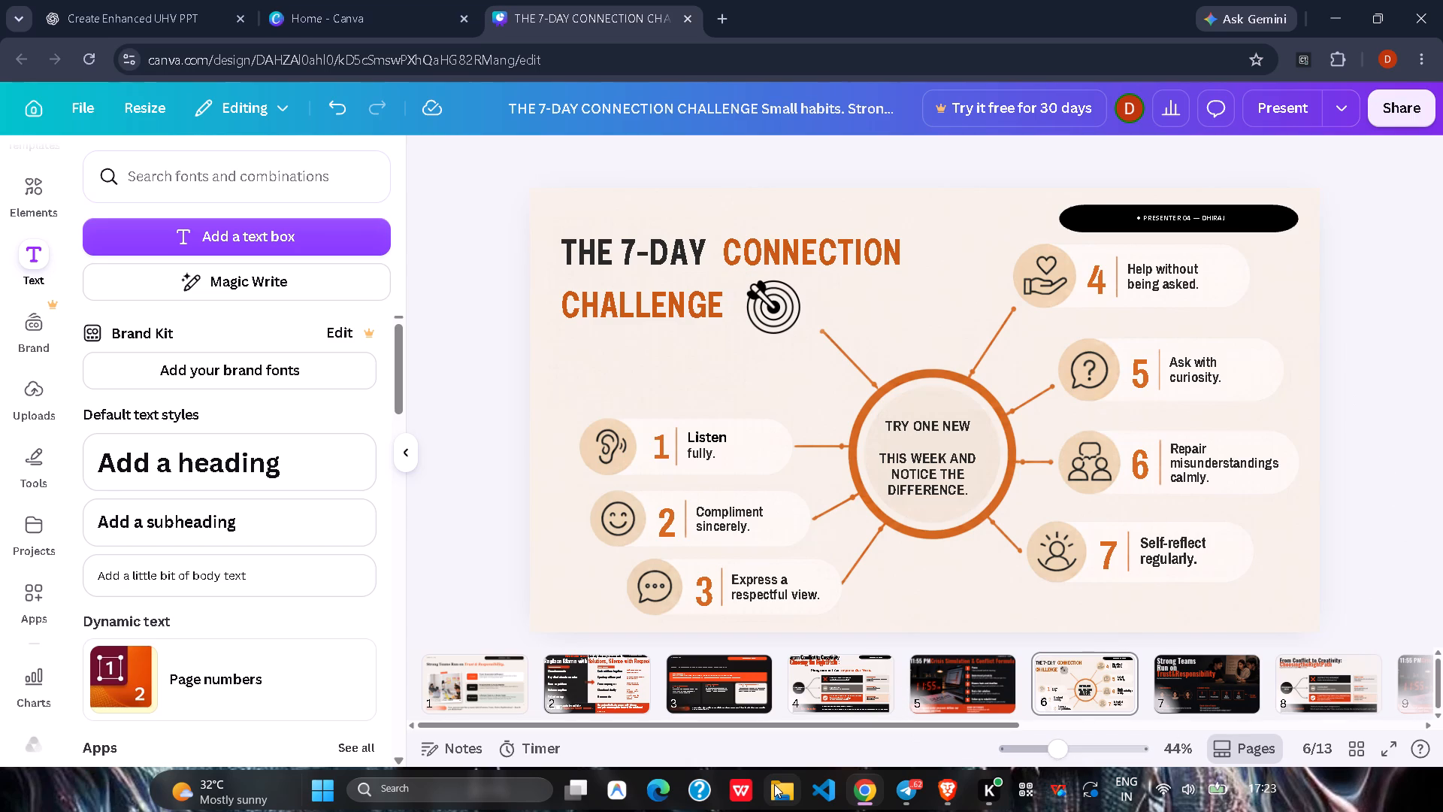
# Look back through the preceding slides and compare slide 3's decision tree with slide 4's "From Conflict to Creativity" content.
pyautogui.click(962, 681)
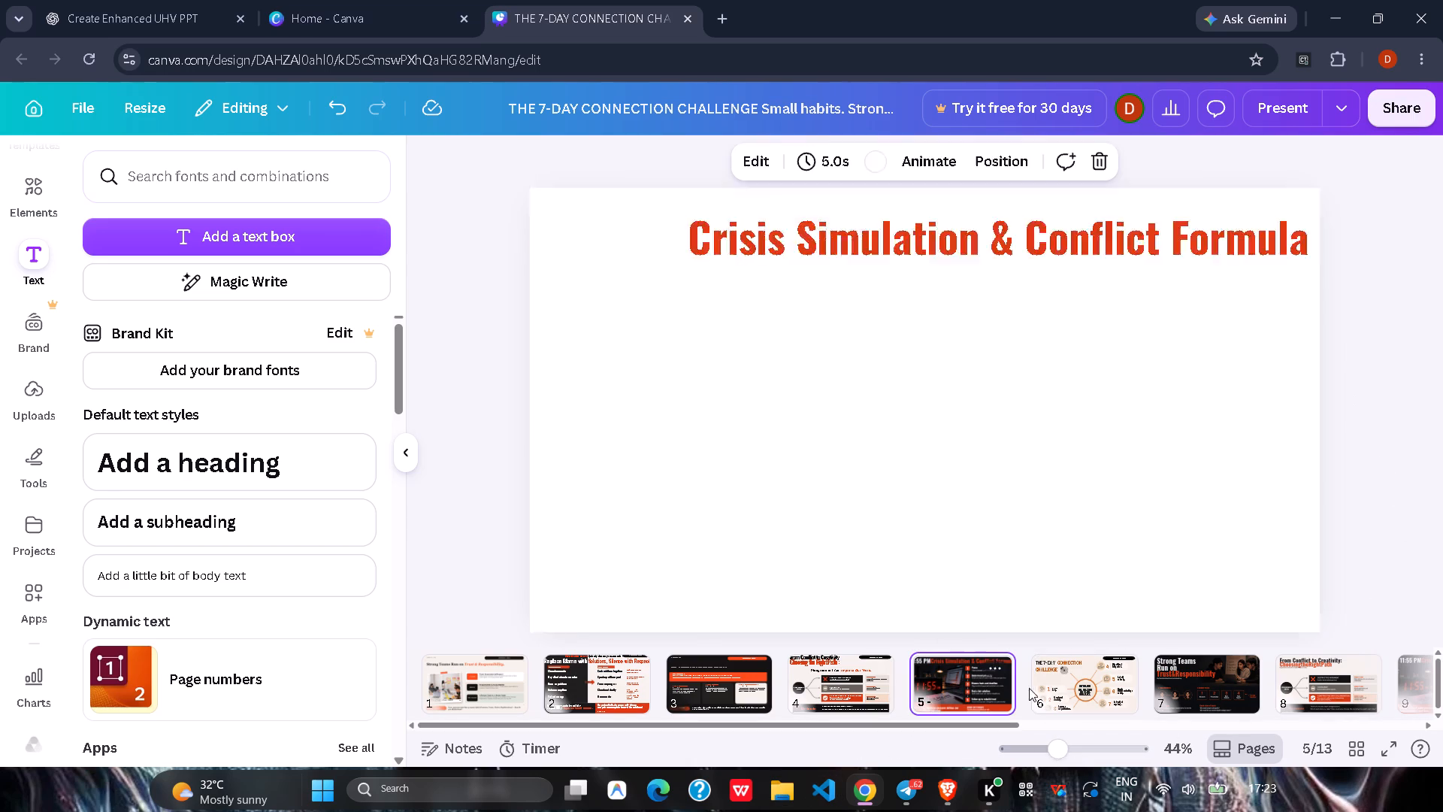
pyautogui.click(1064, 682)
pyautogui.click(965, 705)
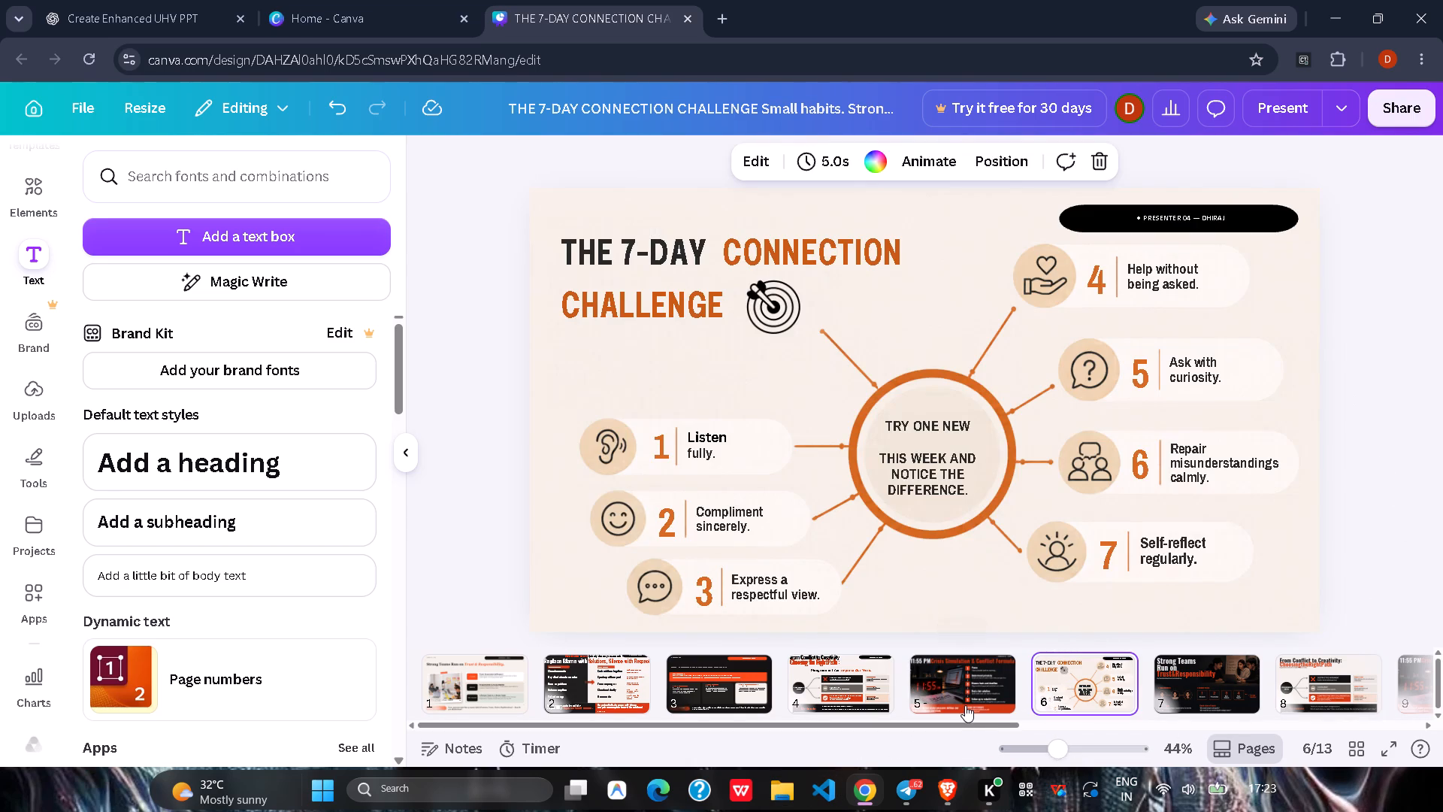
pyautogui.click(843, 684)
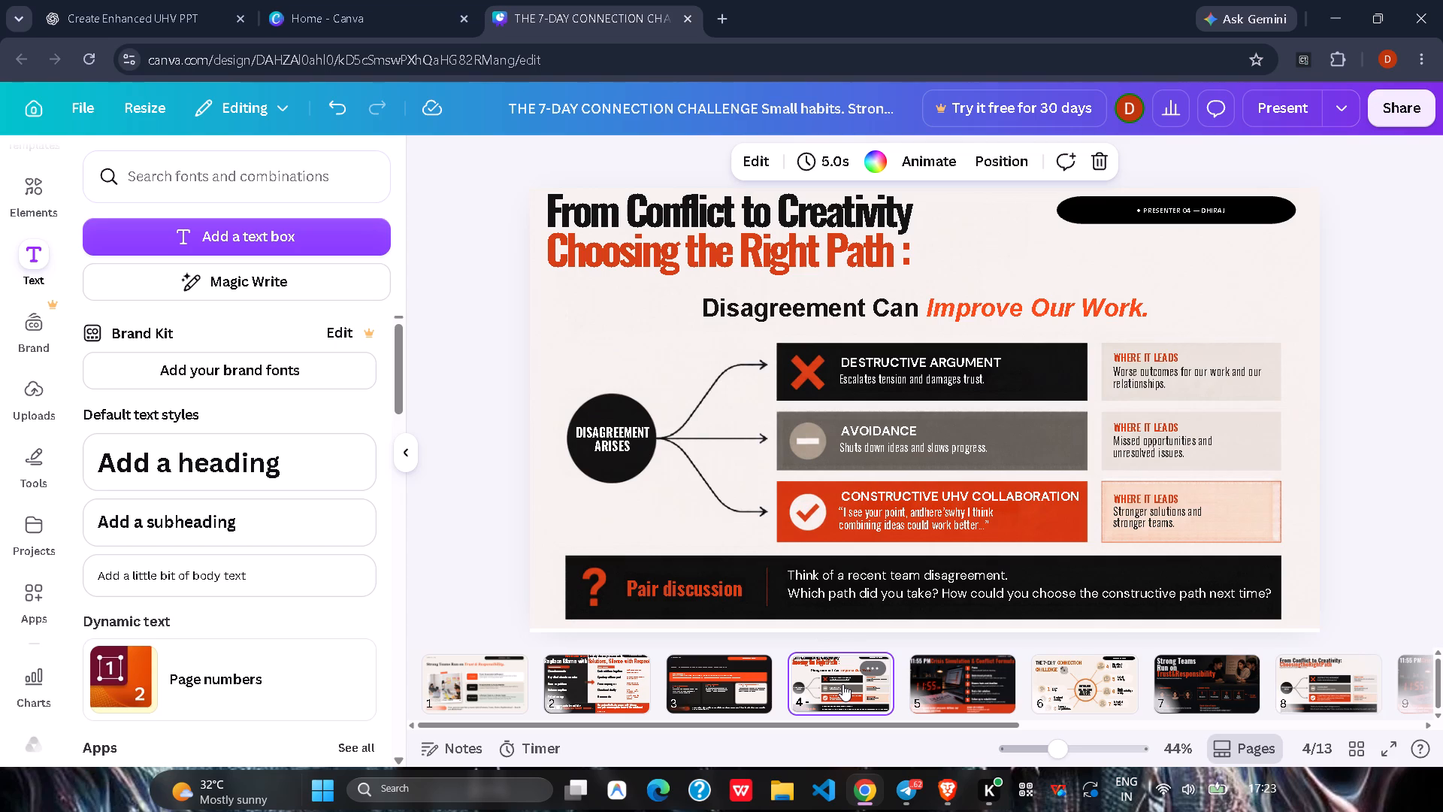
pyautogui.click(734, 672)
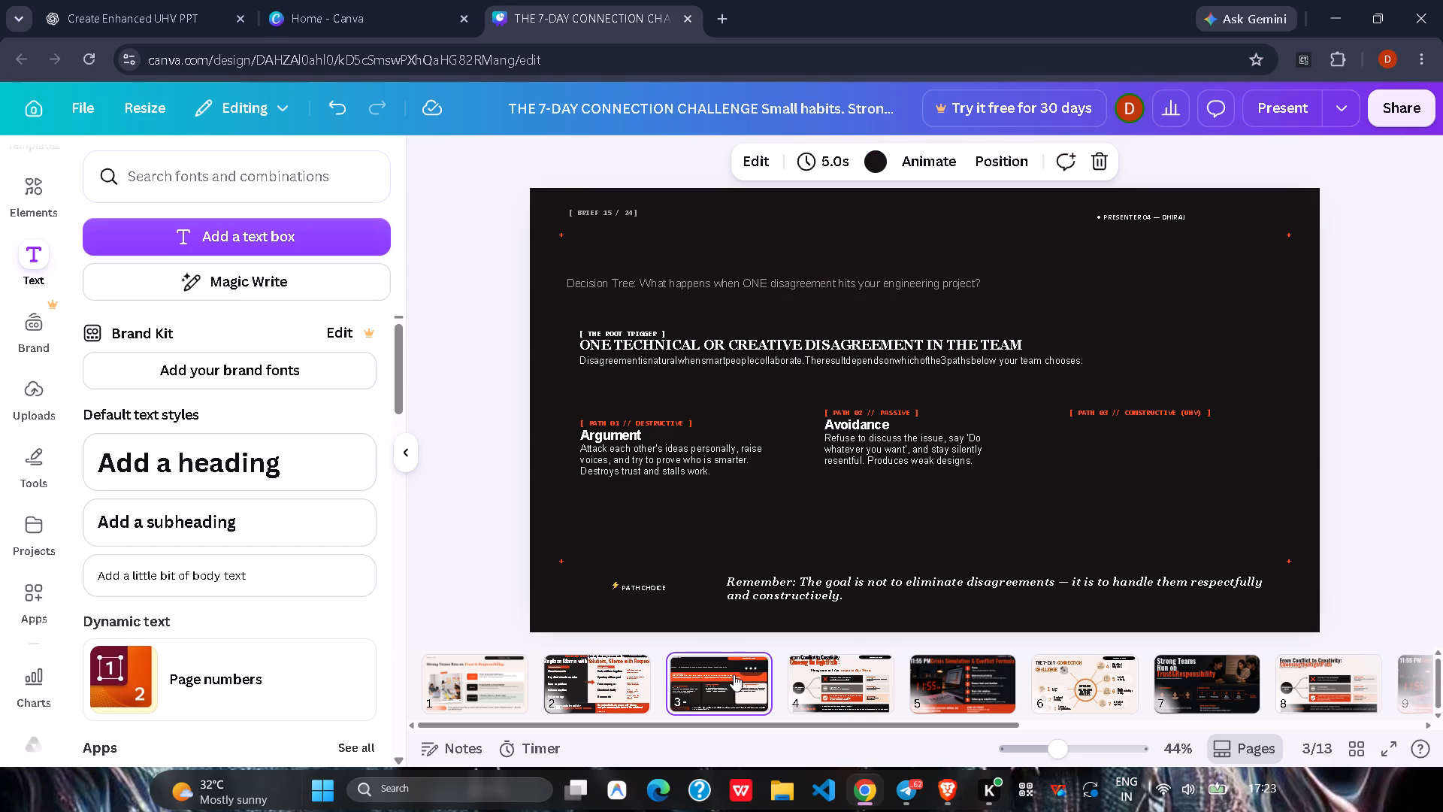
pyautogui.scroll(1, 662, 689)
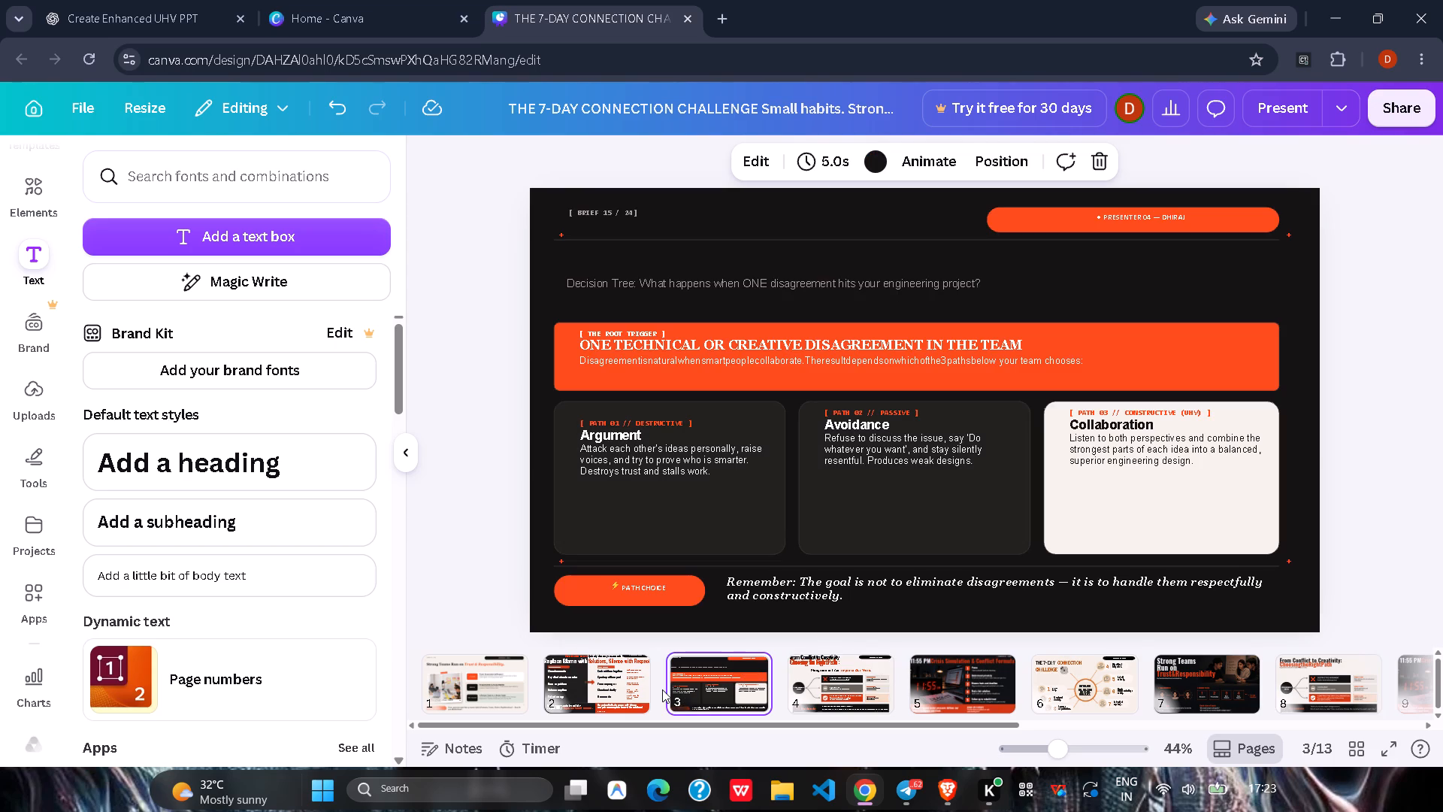
pyautogui.scroll(2, 662, 689)
pyautogui.click(853, 683)
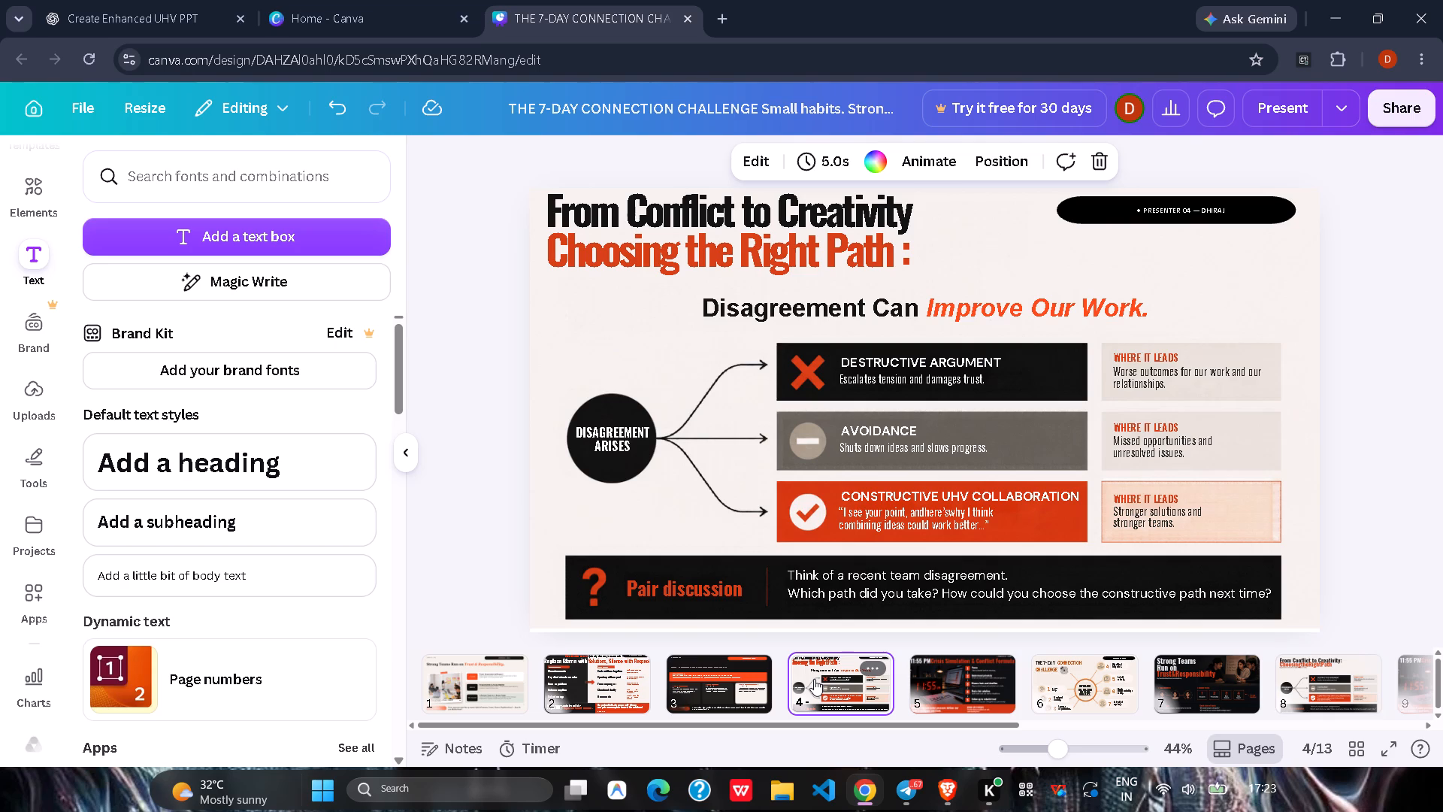
pyautogui.click(742, 677)
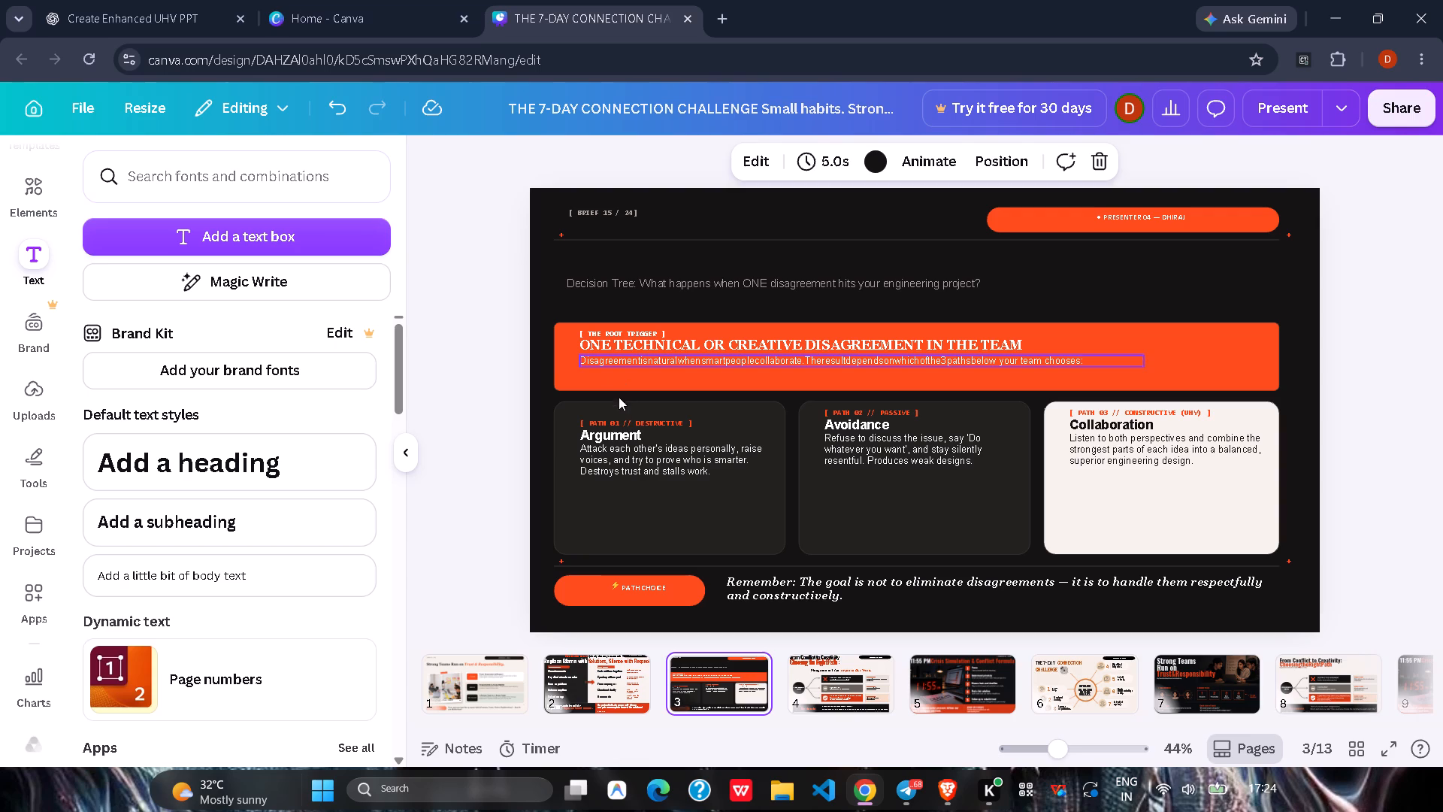
pyautogui.click(823, 671)
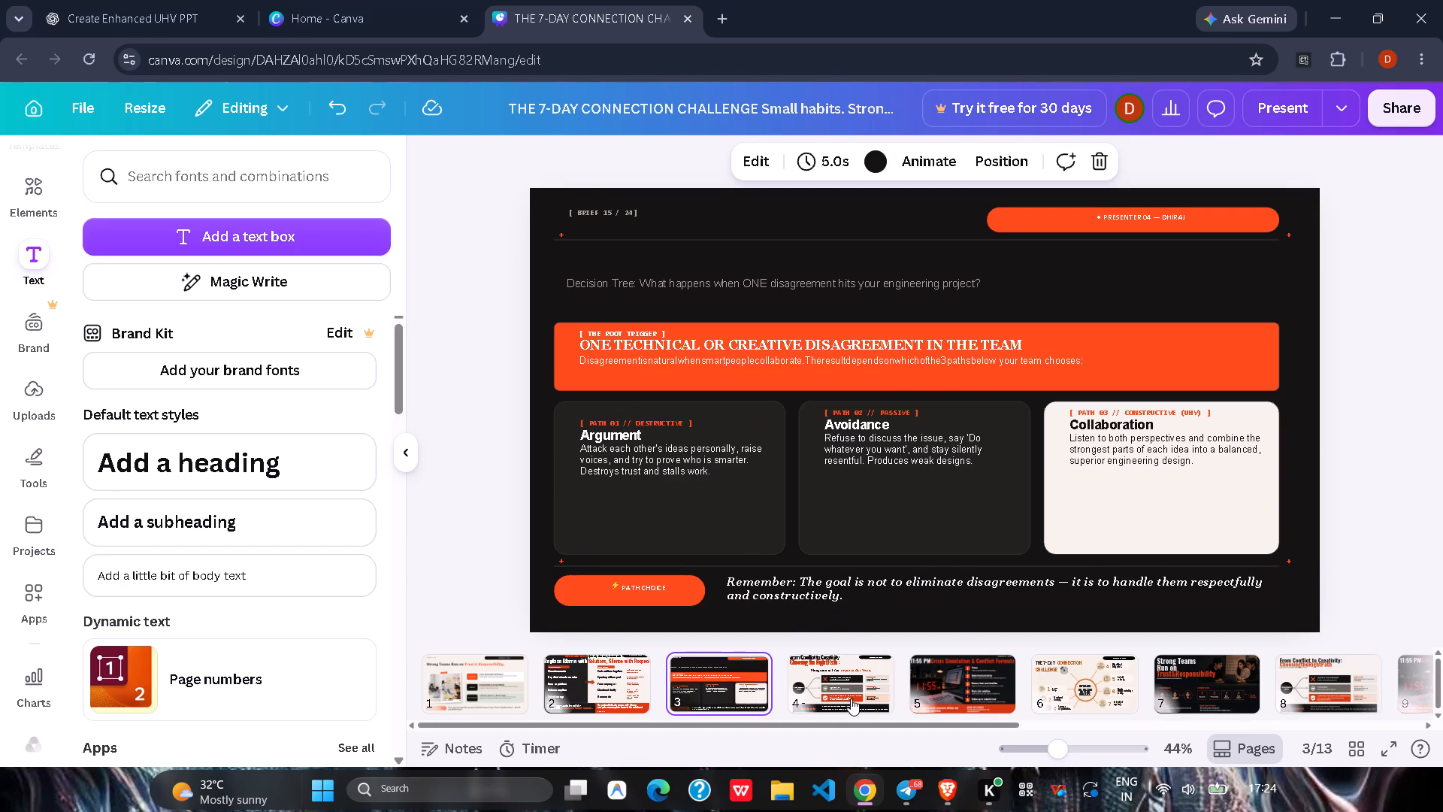
pyautogui.click(851, 698)
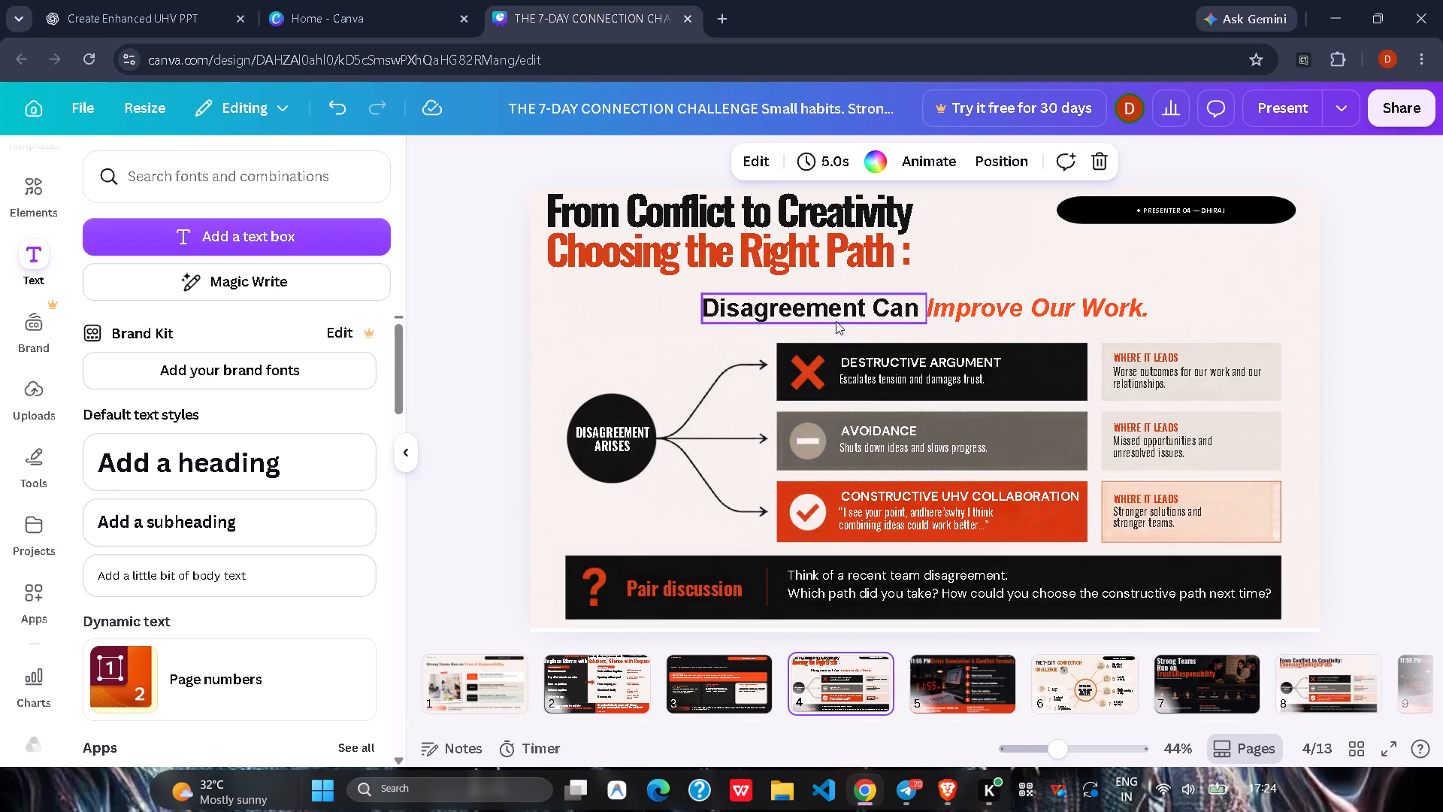
# Shift the full-slide background image on slide 4 slightly so it lines up with the slide's edges.
pyautogui.click(688, 315)
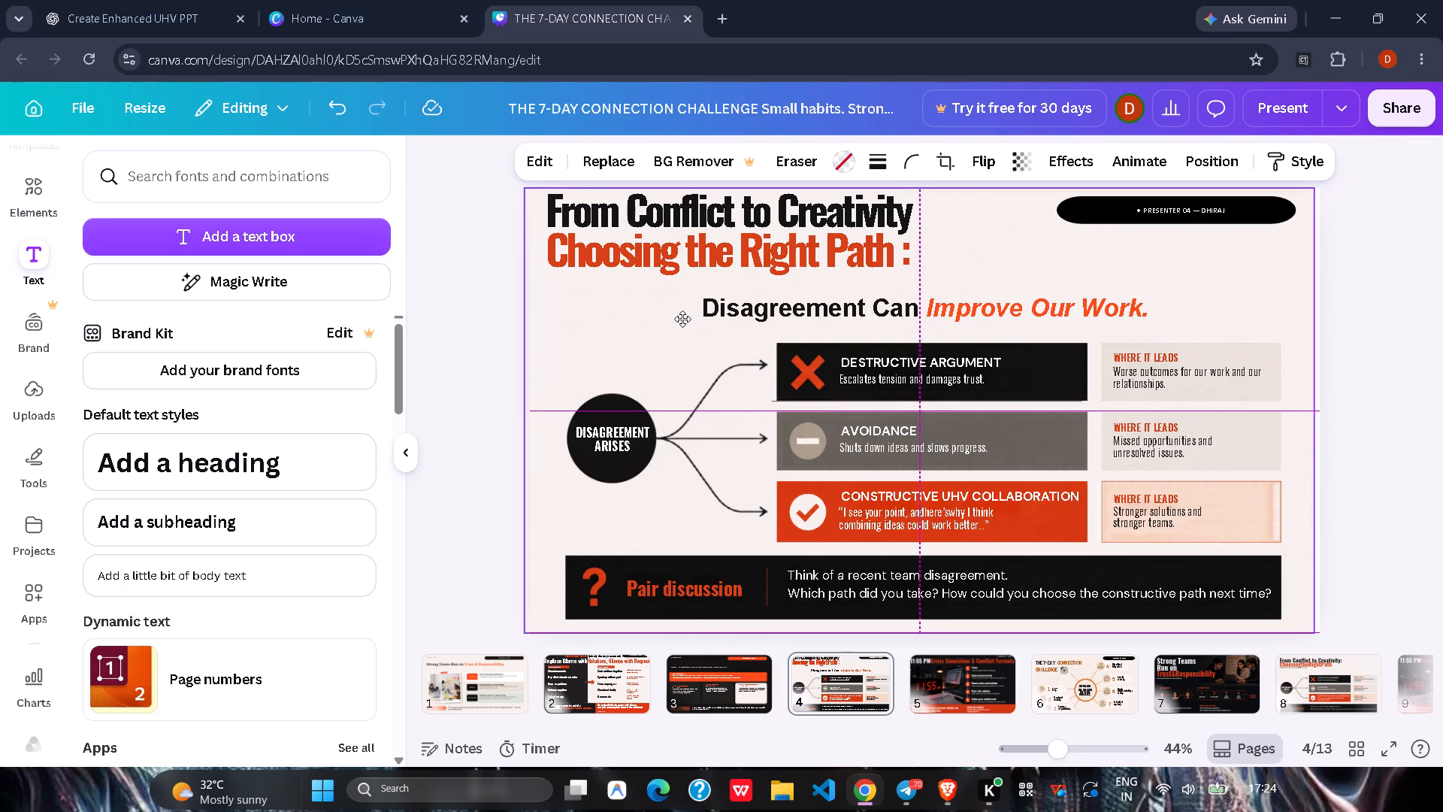
pyautogui.click(1375, 352)
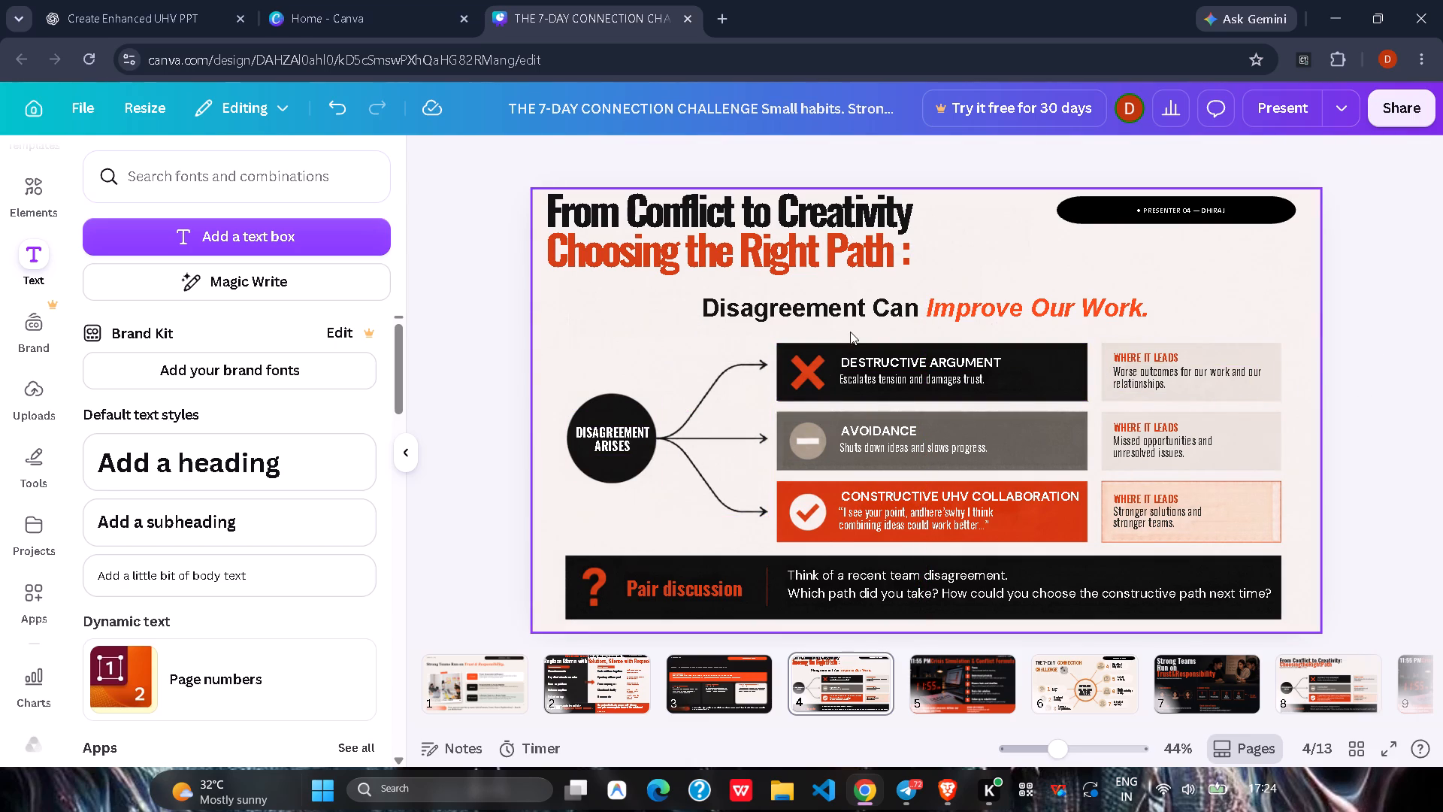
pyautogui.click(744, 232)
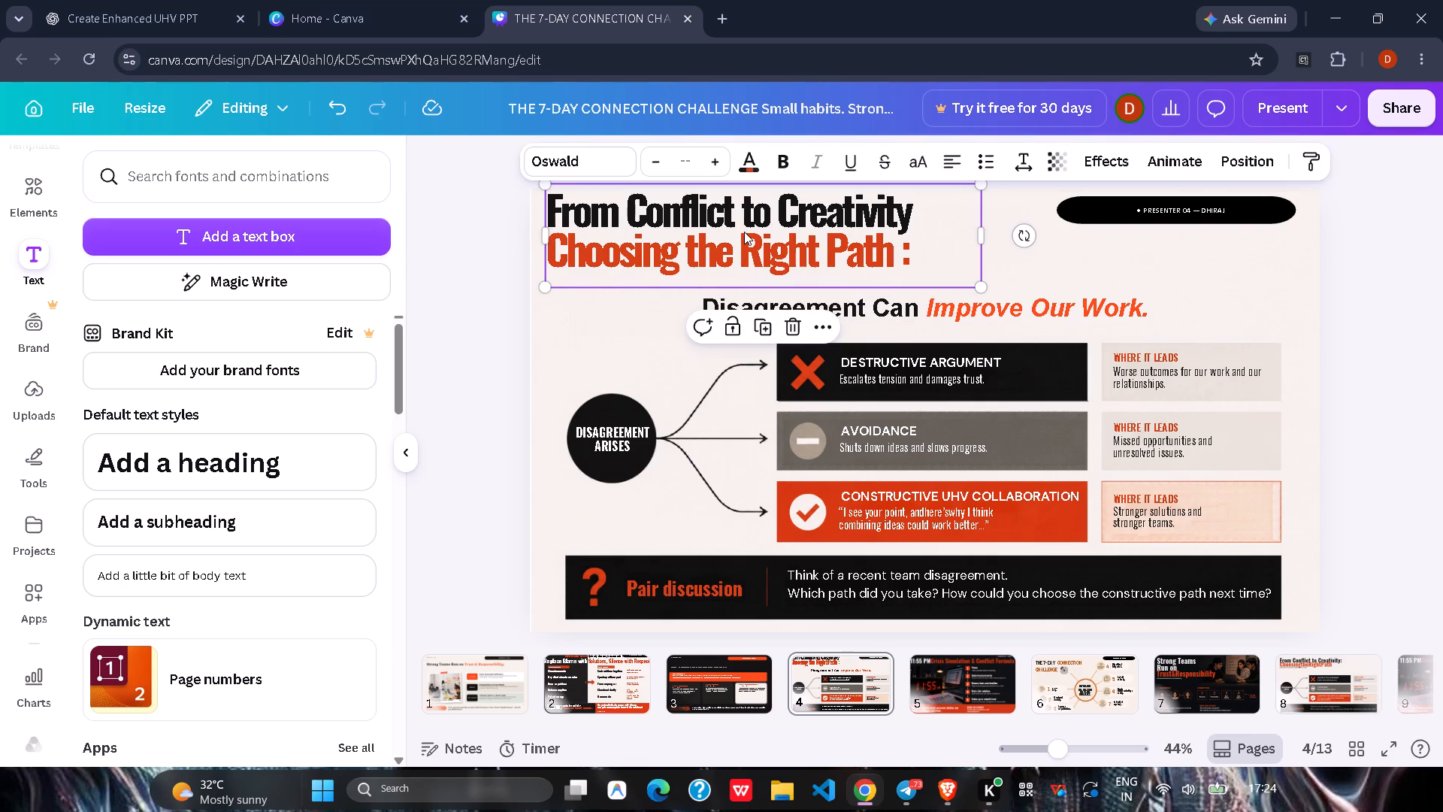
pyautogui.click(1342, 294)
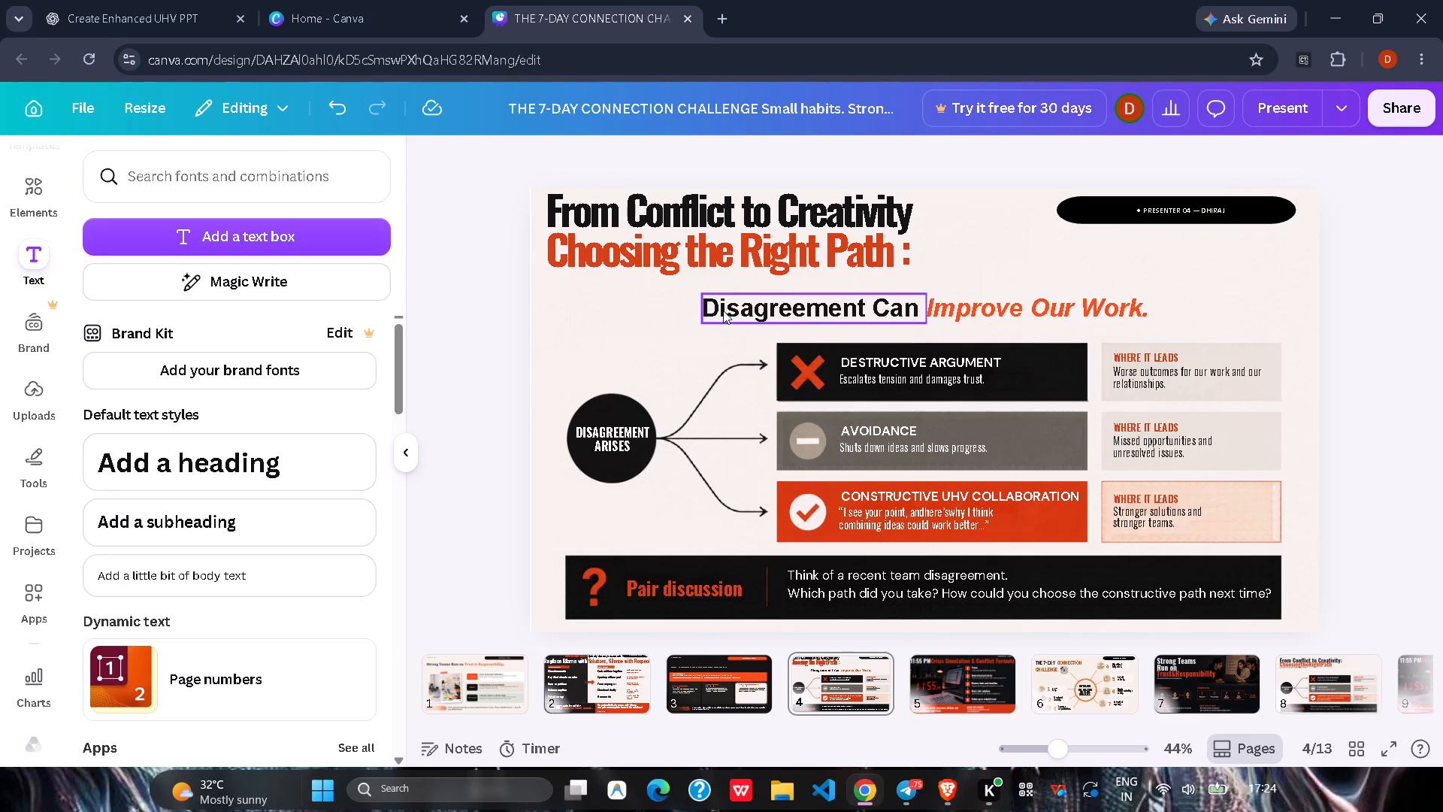
# Move "Disagreement Can" on slide 4 up beside the "Choosing the Right Path :" line and place "Improve Our Work." directly beneath it.
pyautogui.moveTo(894, 315); pyautogui.dragTo(1144, 258)
pyautogui.moveTo(964, 317); pyautogui.dragTo(1046, 300)
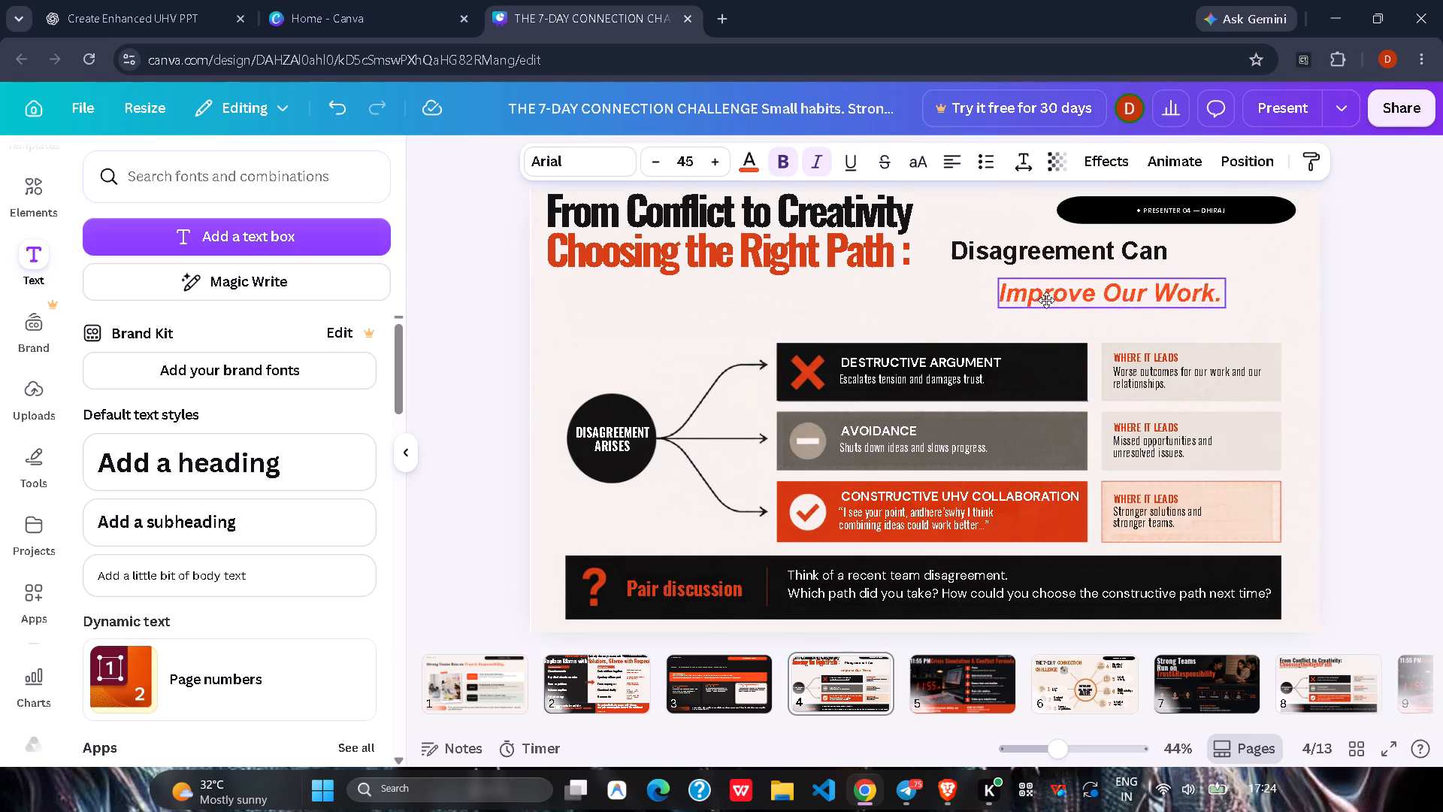
pyautogui.moveTo(1046, 300); pyautogui.dragTo(1106, 285)
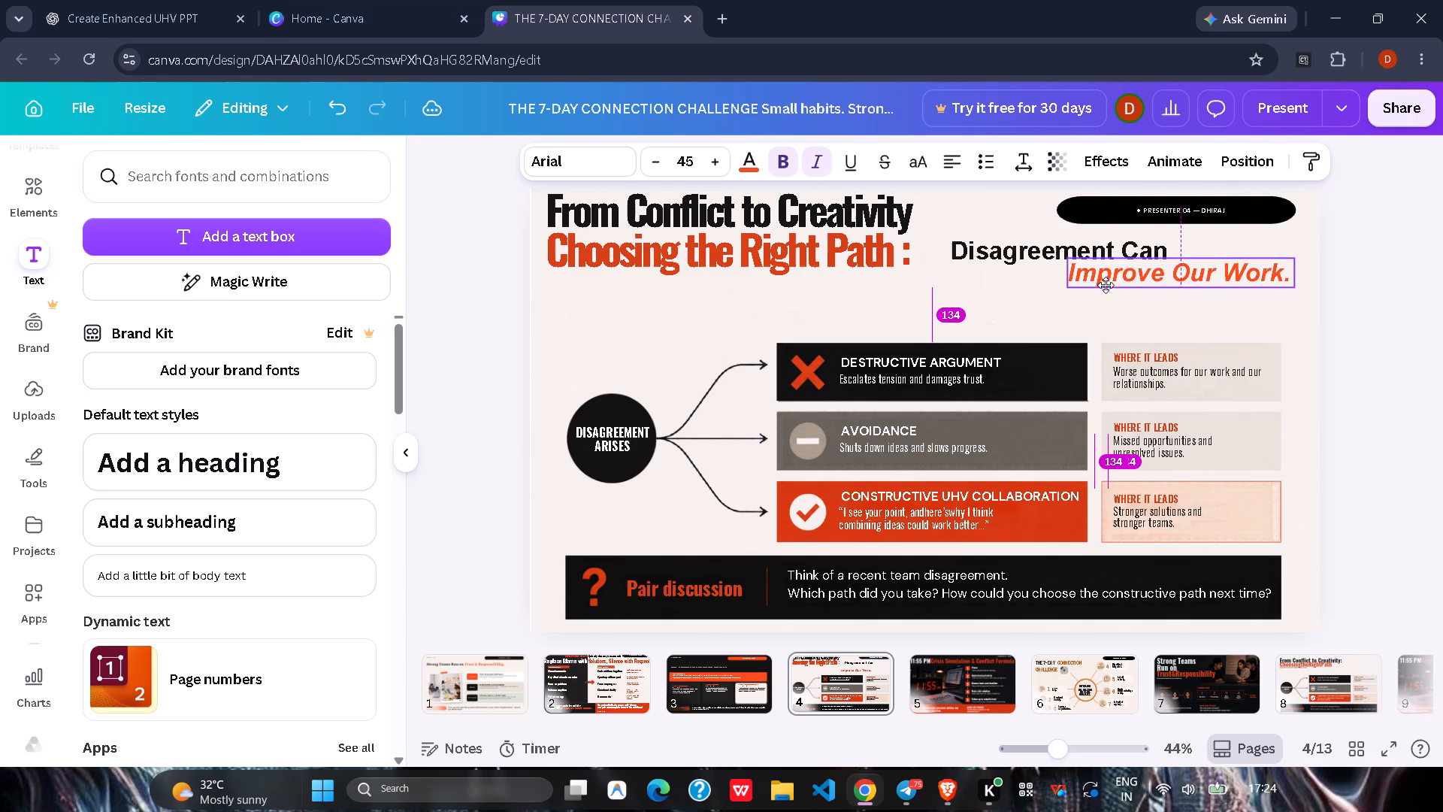
pyautogui.moveTo(1106, 285); pyautogui.dragTo(1106, 287)
pyautogui.click(1355, 331)
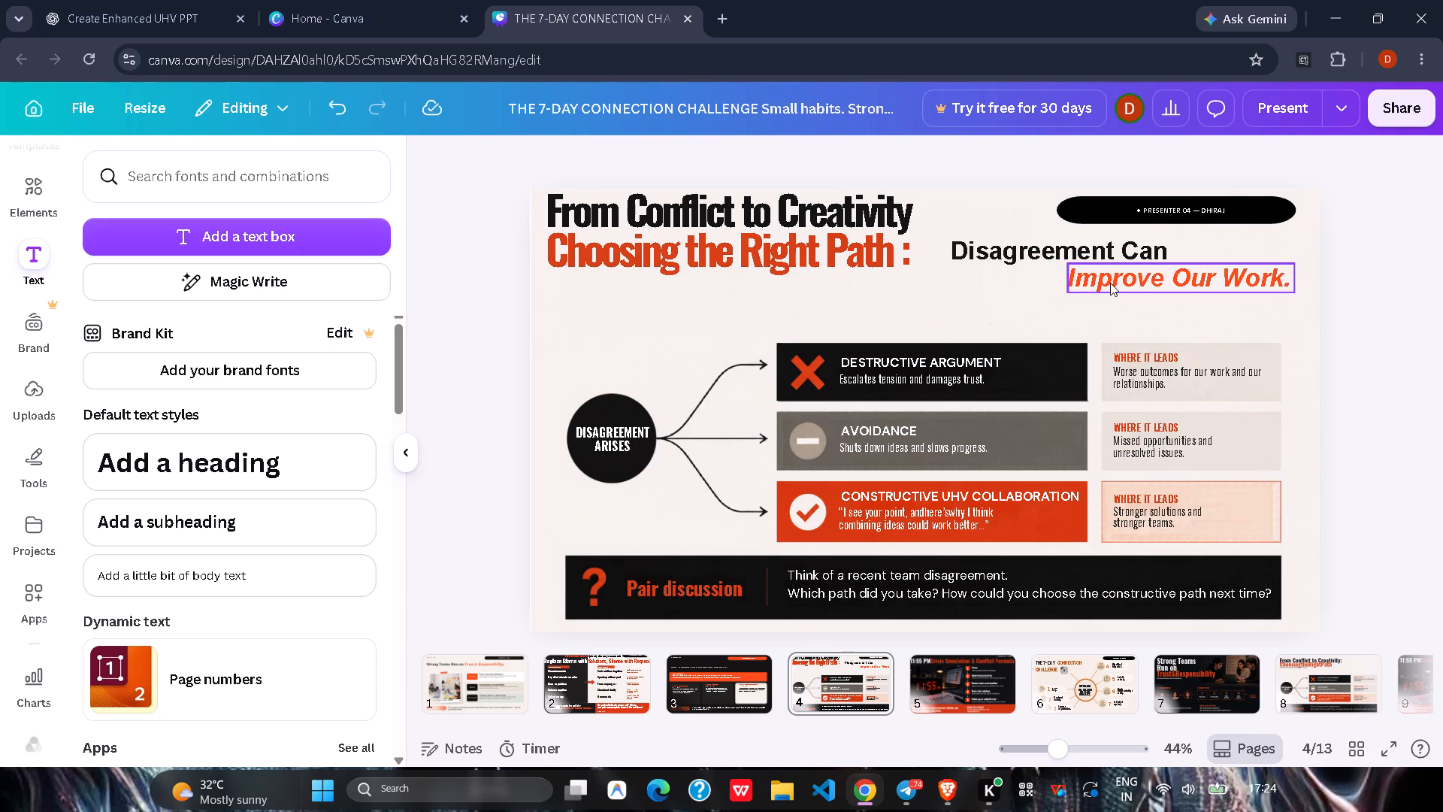
pyautogui.moveTo(1110, 283); pyautogui.dragTo(998, 284)
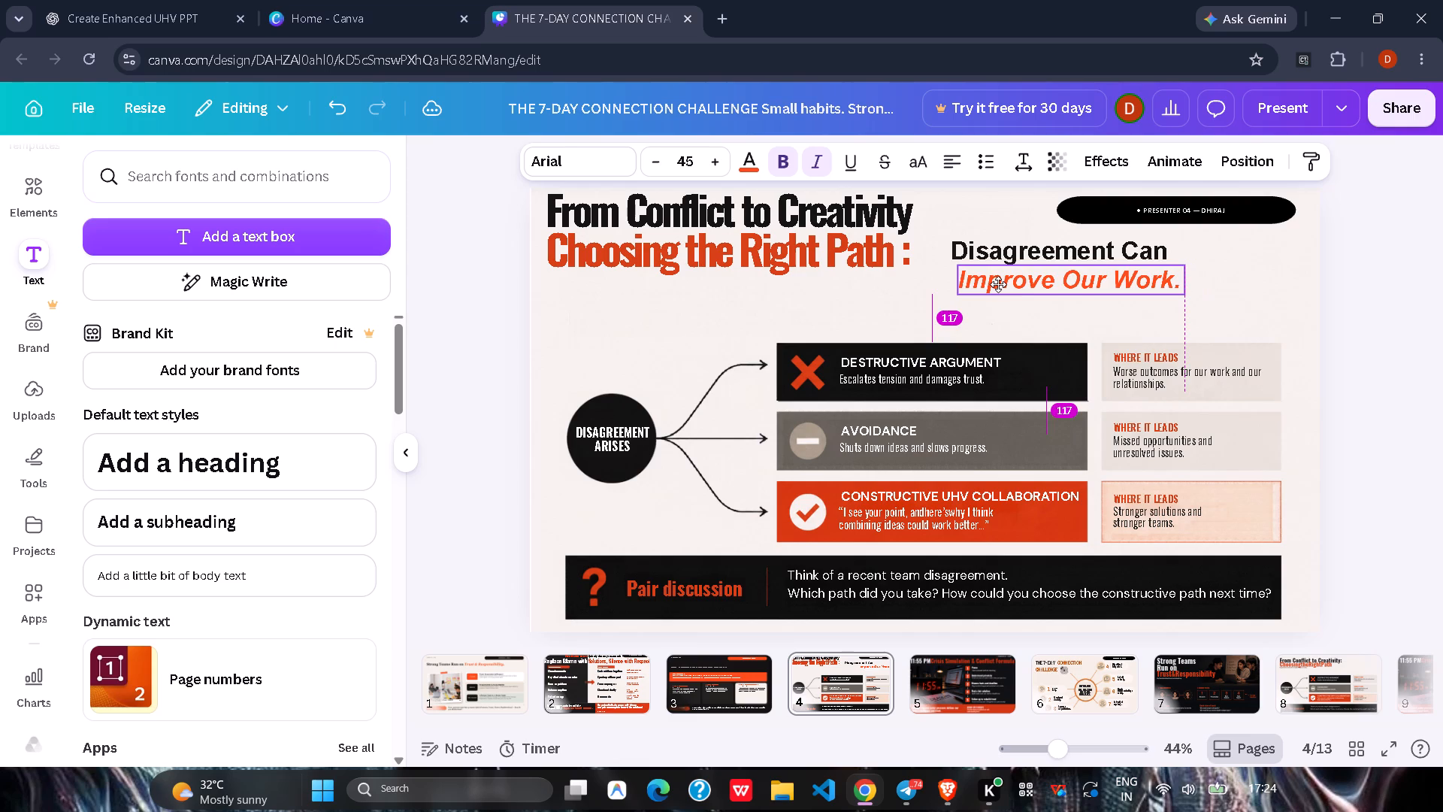
# Shift "Improve Our Work." on slide 4 sideways toward the slide's right edge, staggered beneath "Disagreement Can".
pyautogui.moveTo(998, 284); pyautogui.dragTo(1133, 279)
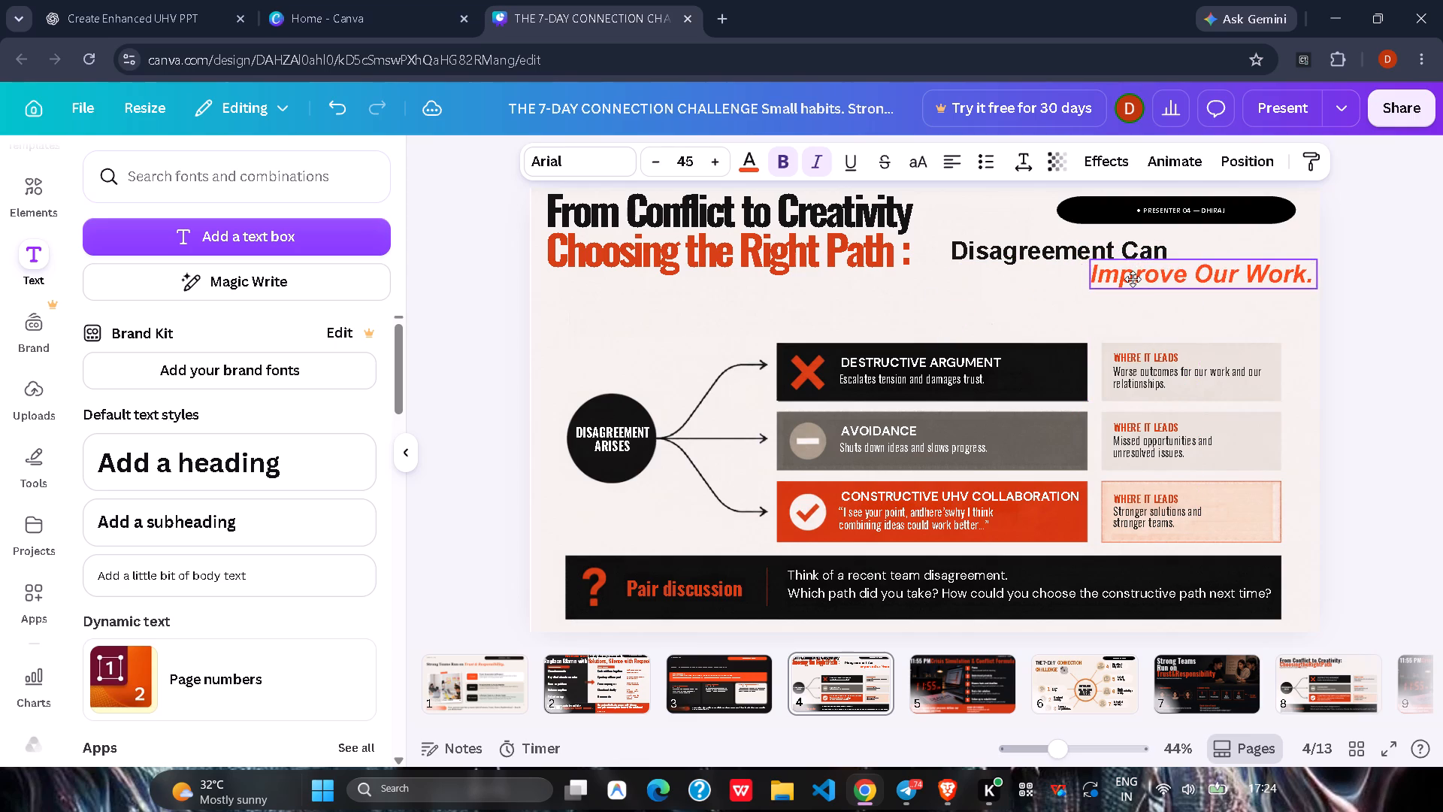
pyautogui.moveTo(1133, 279); pyautogui.dragTo(1131, 281)
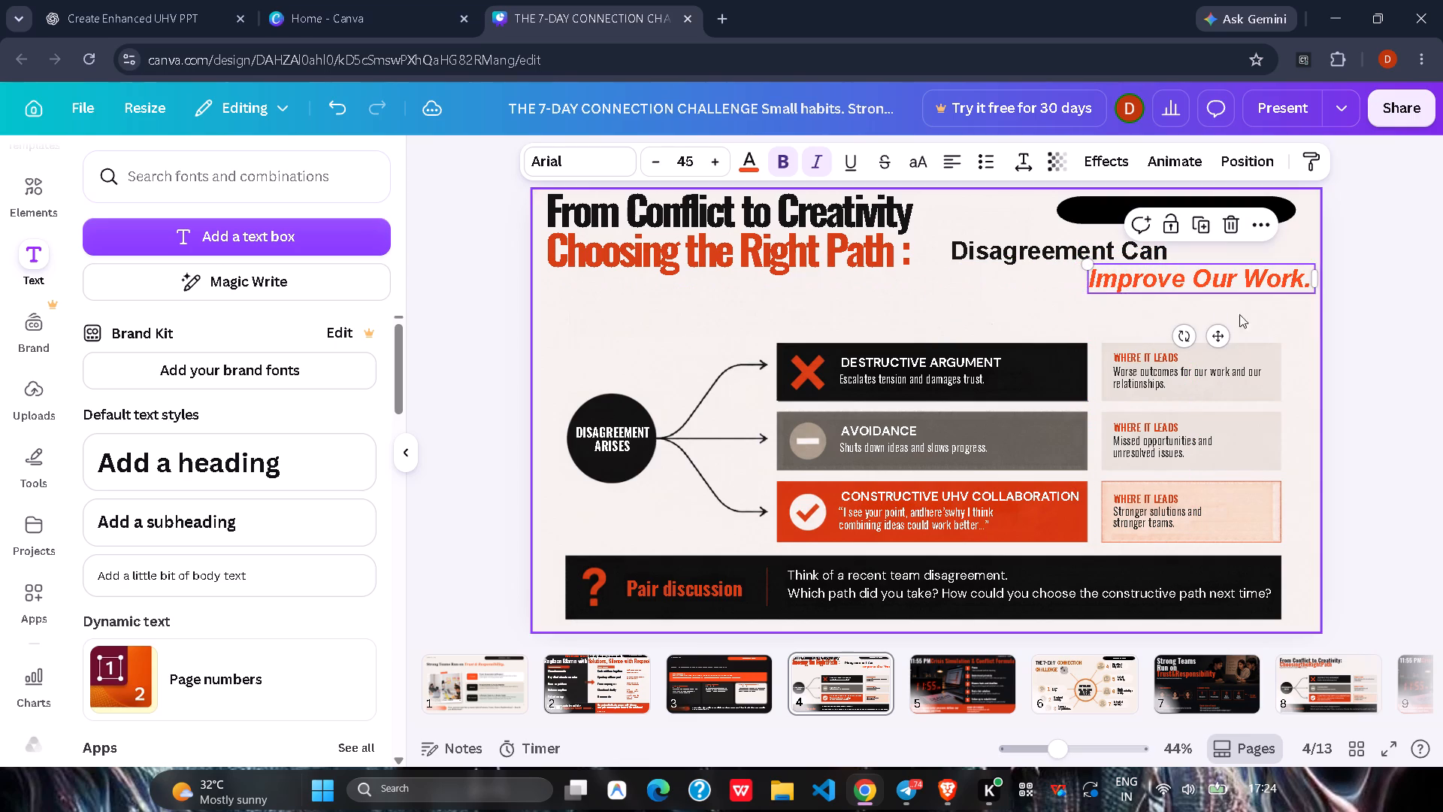
pyautogui.click(1345, 333)
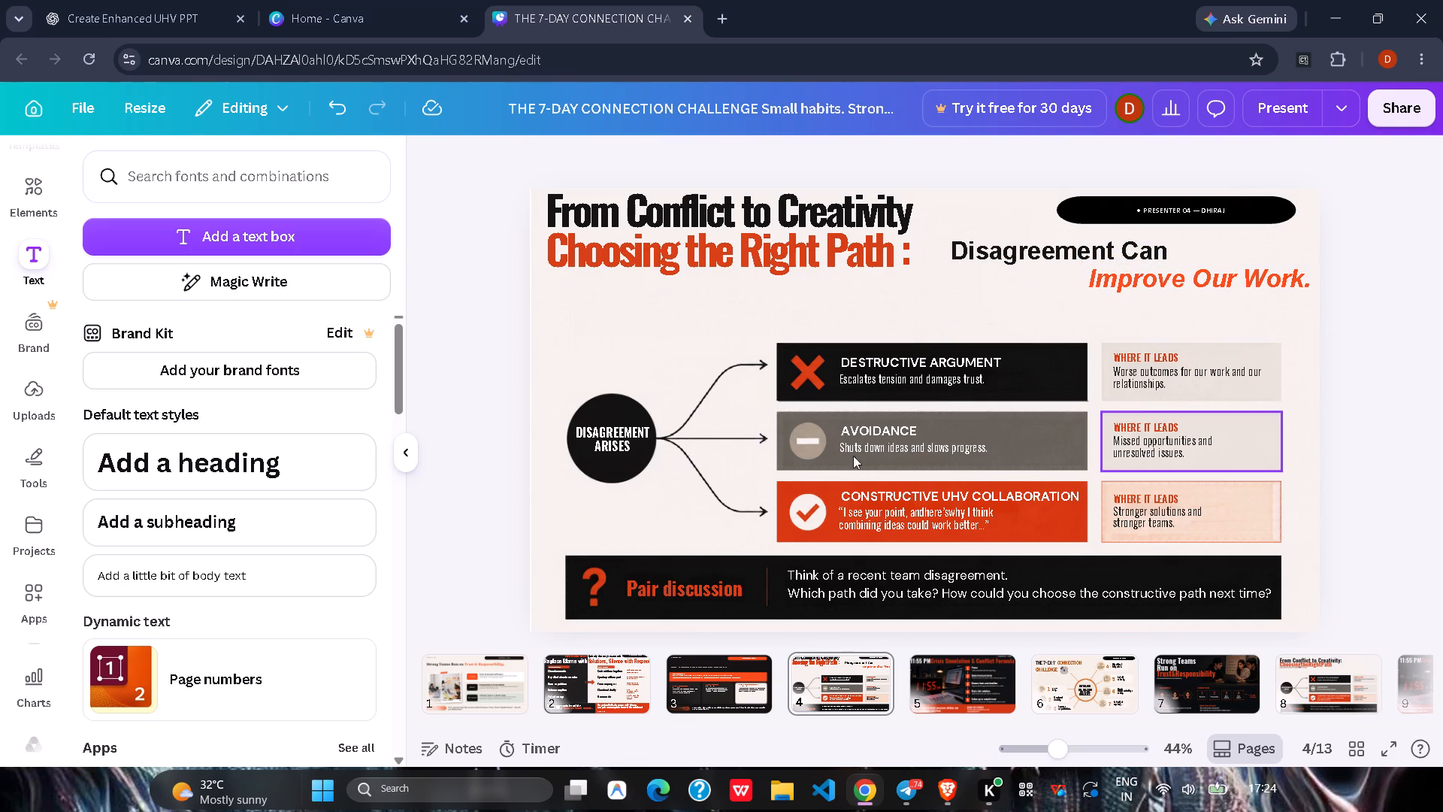
# Move the "[ THE ROOT TRIGGER ] ONE TECHNICAL OR CREATIVE DISAGREEMENT IN THE TEAM" text from slide 3 to slide 4, below "Choosing the Right Path :".
pyautogui.click(707, 696)
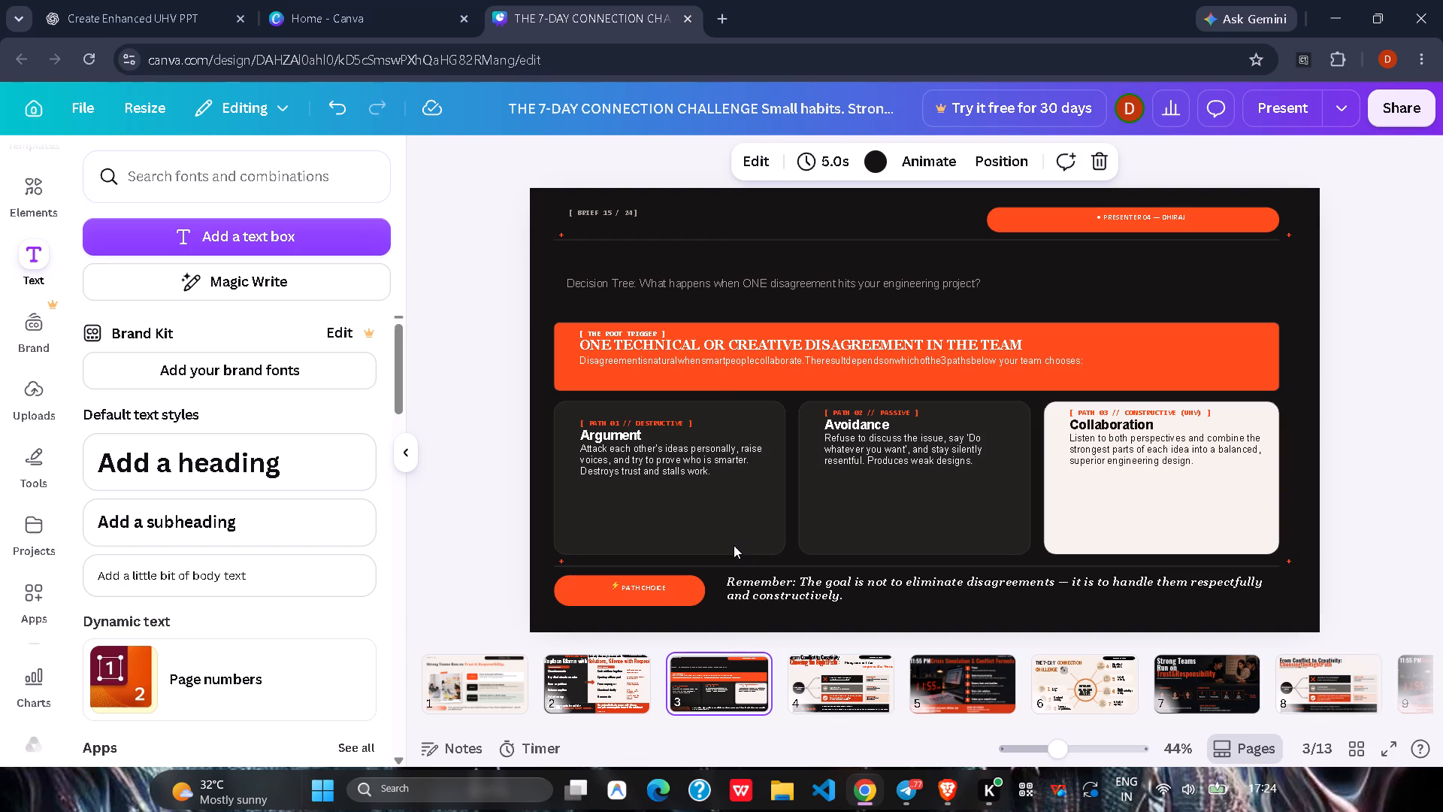
pyautogui.moveTo(682, 341); pyautogui.dragTo(758, 380)
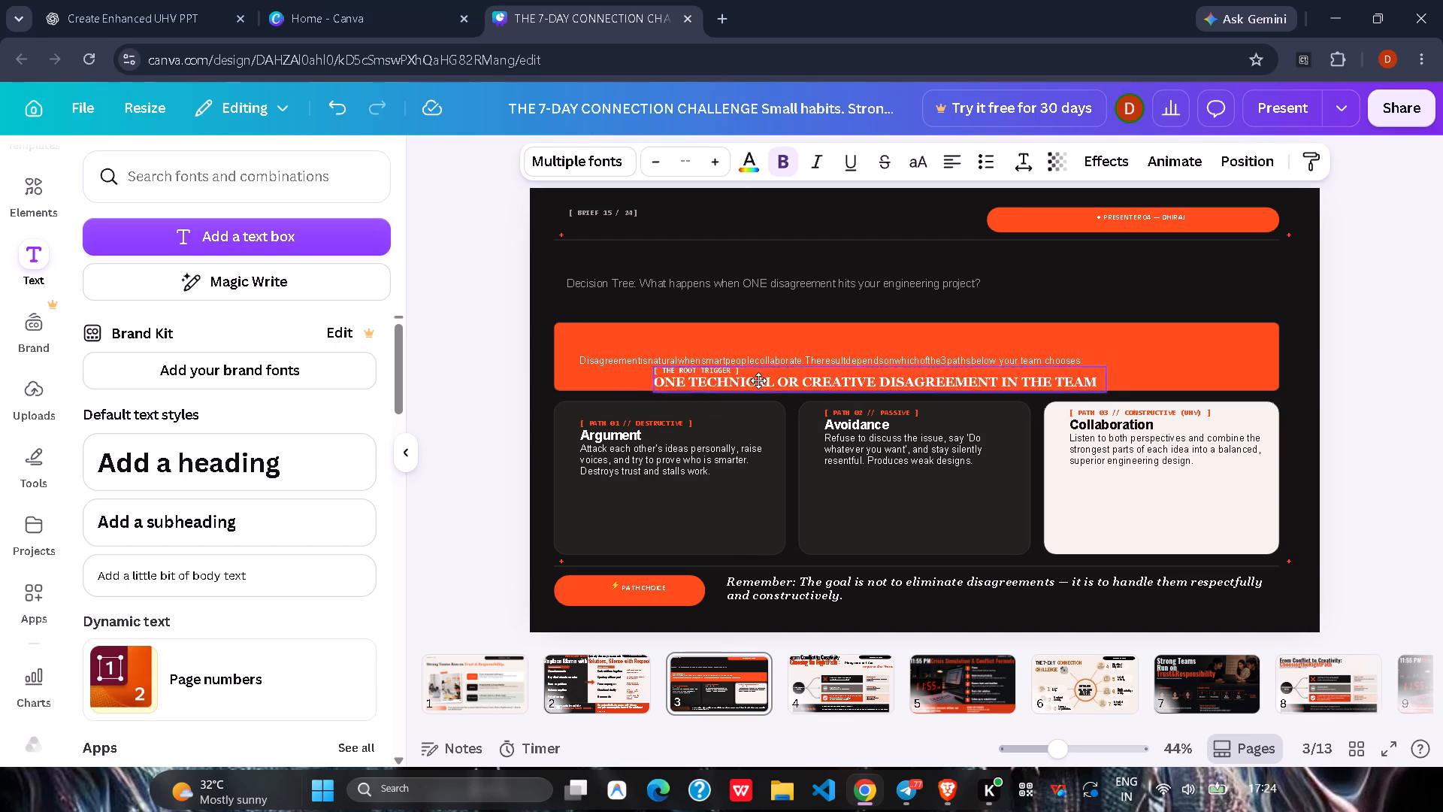
pyautogui.moveTo(758, 380); pyautogui.dragTo(827, 679)
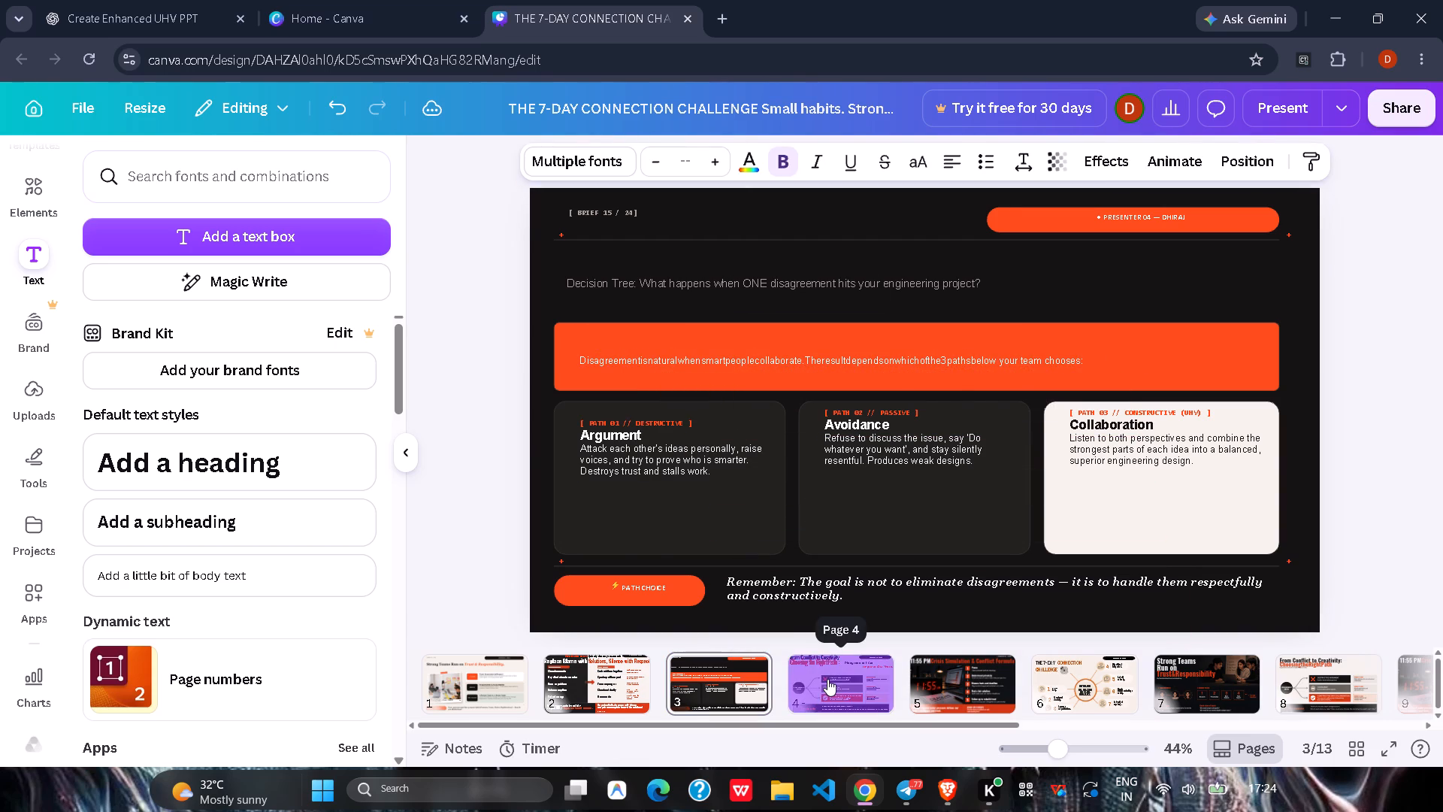
pyautogui.moveTo(827, 679); pyautogui.dragTo(684, 562)
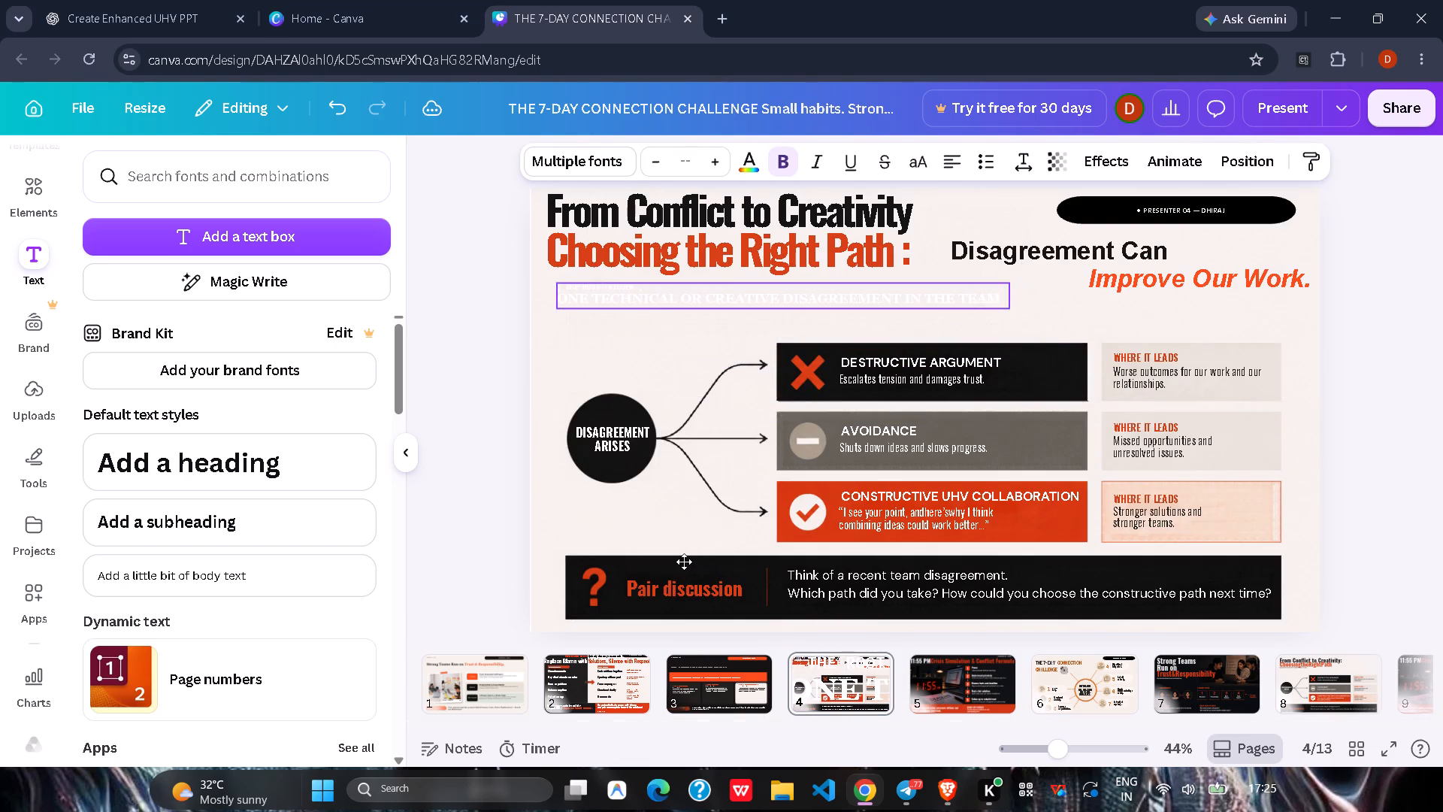
pyautogui.moveTo(684, 562); pyautogui.dragTo(676, 563)
# Recolour the root trigger text on slide 4 to a near-black shade.
pyautogui.doubleClick(667, 292)
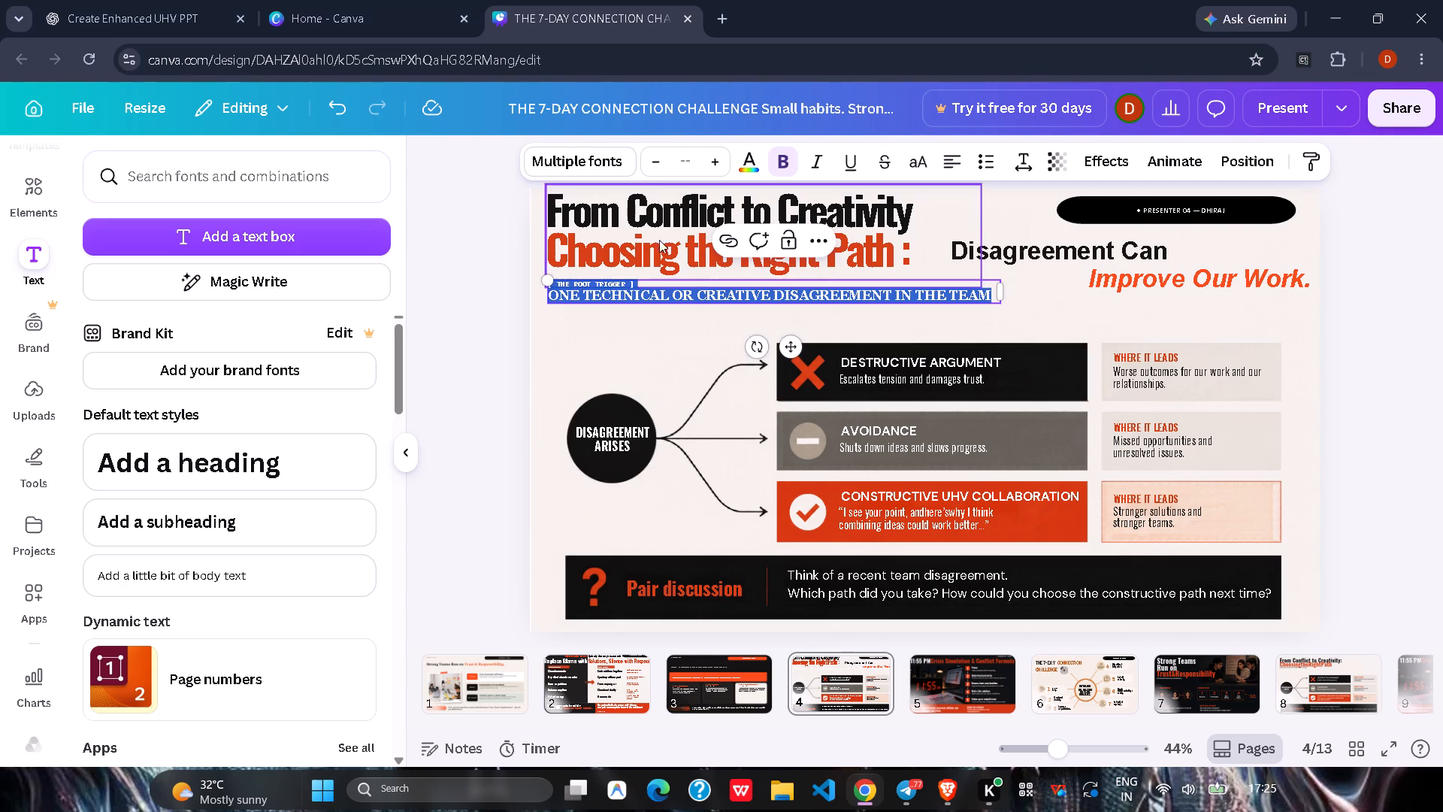
pyautogui.click(749, 159)
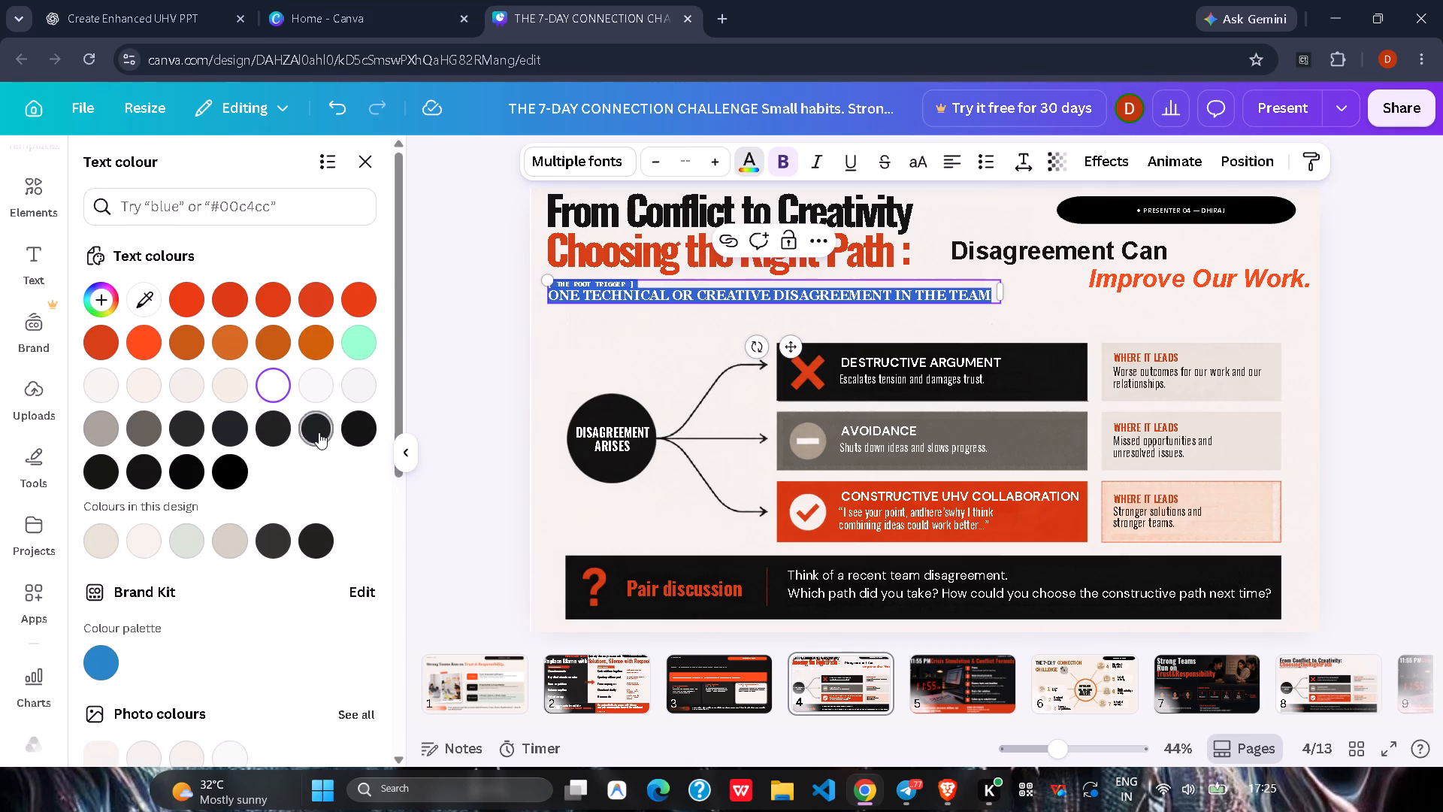
pyautogui.click(319, 432)
pyautogui.click(1405, 374)
pyautogui.click(1368, 353)
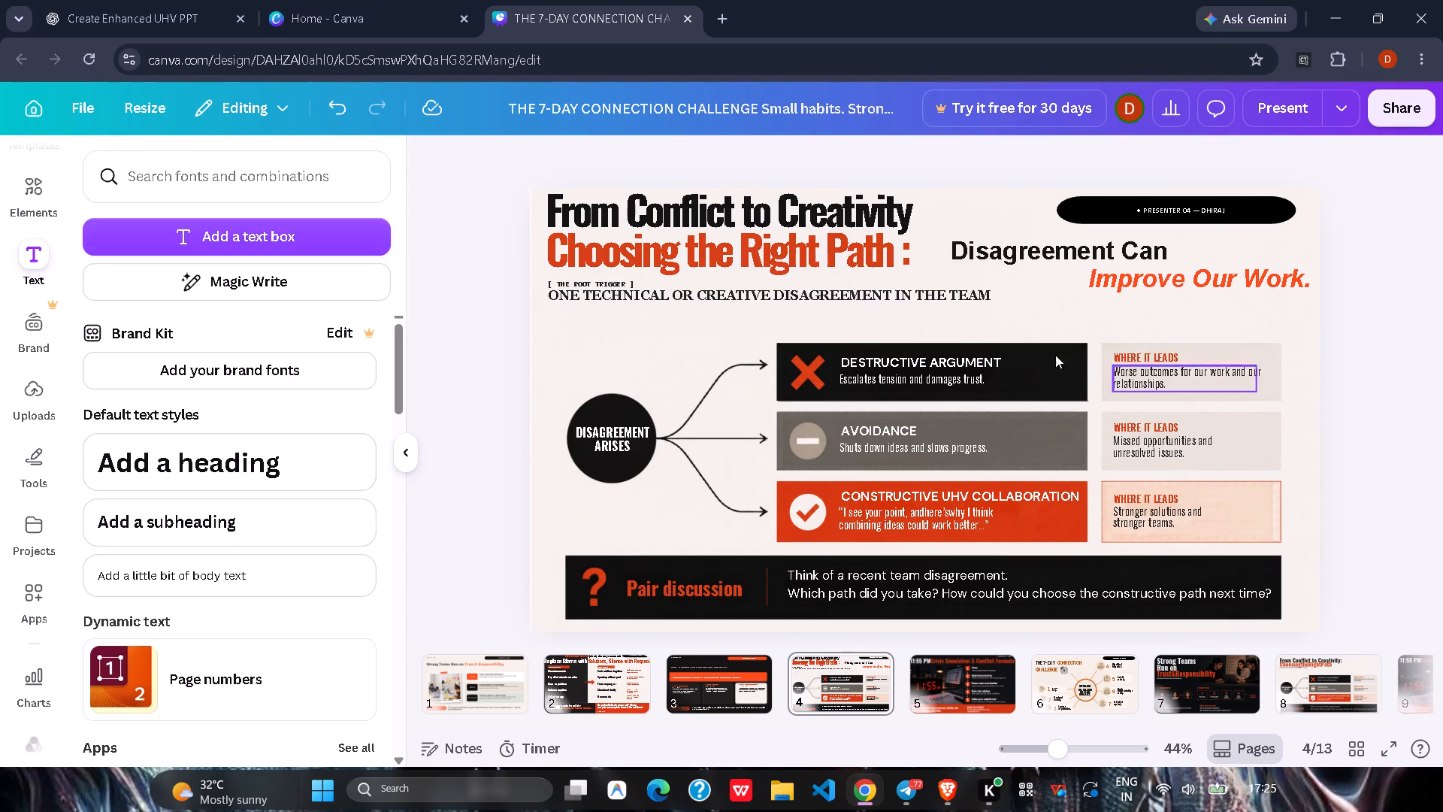
# Fine-tune the root trigger text's position on slide 4, leaving it slightly lower beneath "Choosing the Right Path :".
pyautogui.moveTo(661, 297); pyautogui.dragTo(665, 295)
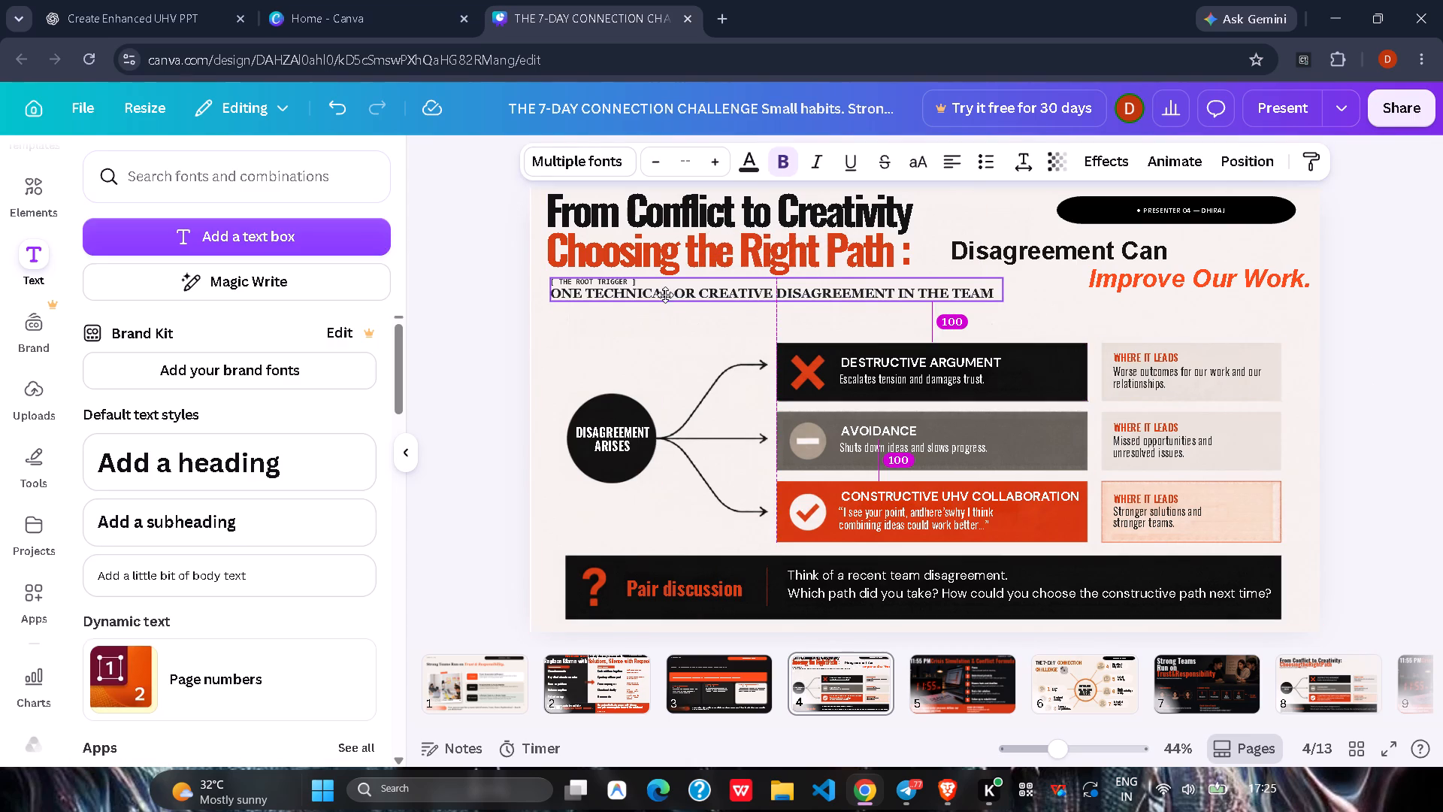
pyautogui.moveTo(665, 295); pyautogui.dragTo(672, 301)
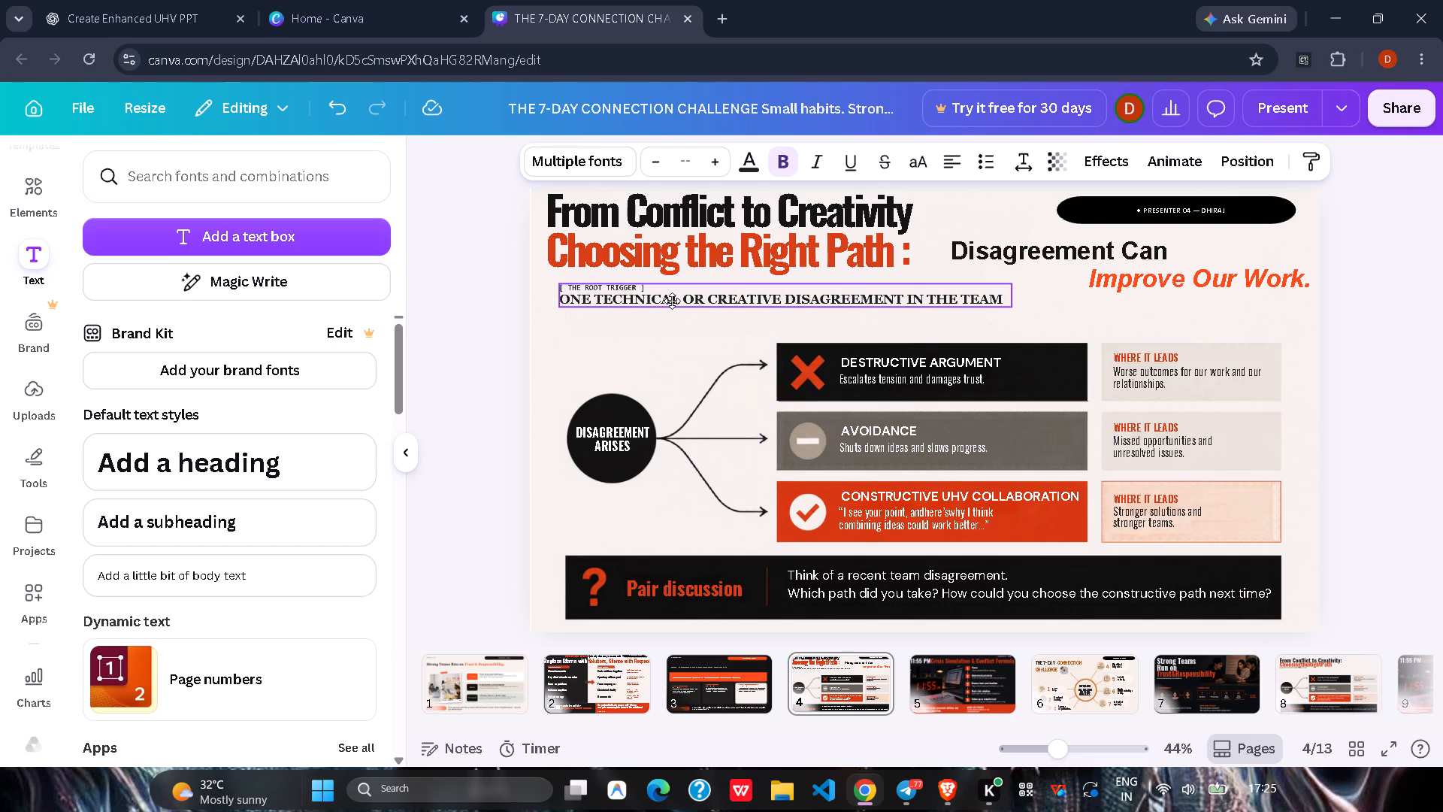
pyautogui.moveTo(672, 301); pyautogui.dragTo(670, 297)
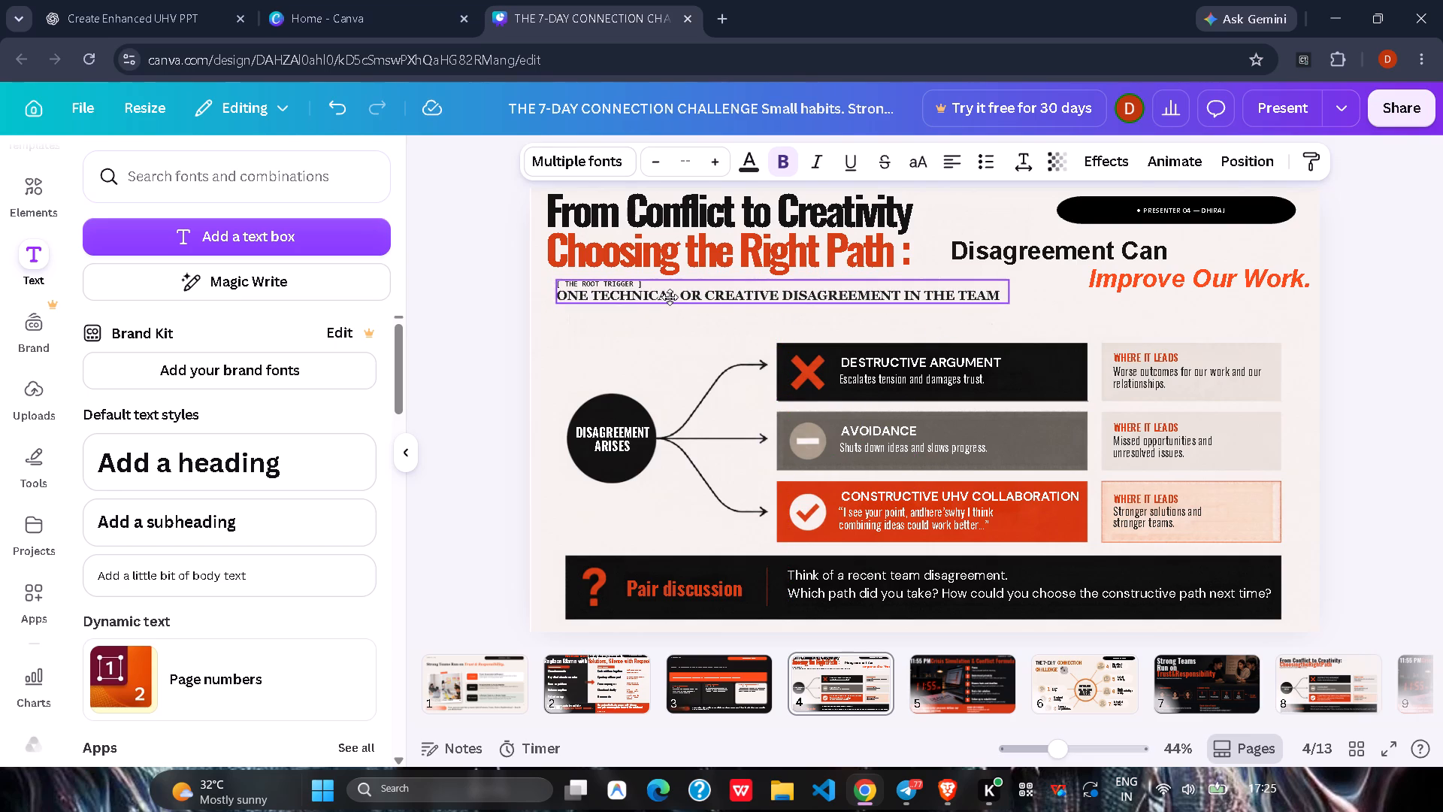
pyautogui.moveTo(670, 297); pyautogui.dragTo(667, 303)
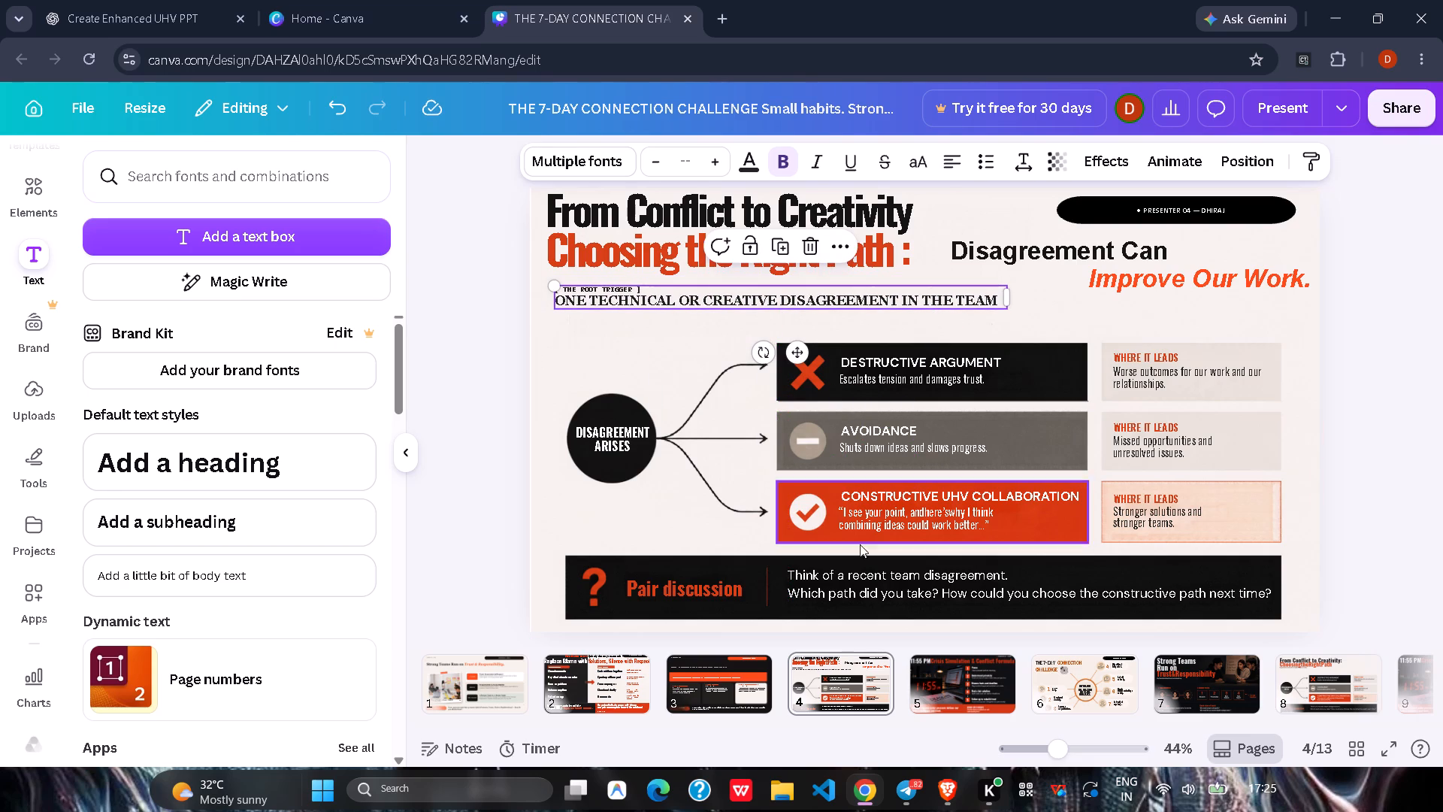
# Move the sentence about disagreement being natural from slide 3's orange banner to slide 4, directly beneath the root trigger text.
pyautogui.click(731, 689)
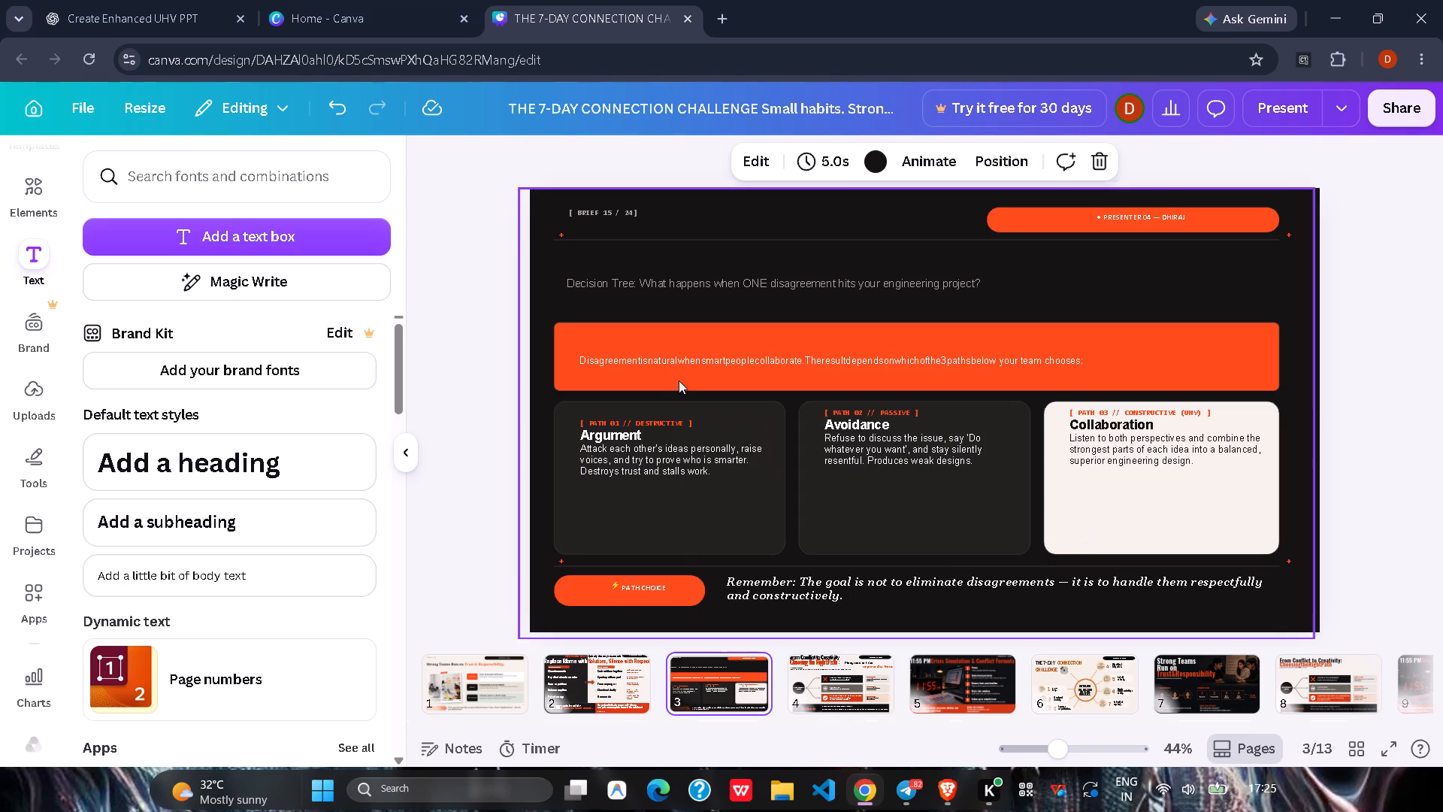
pyautogui.moveTo(657, 365); pyautogui.dragTo(826, 677)
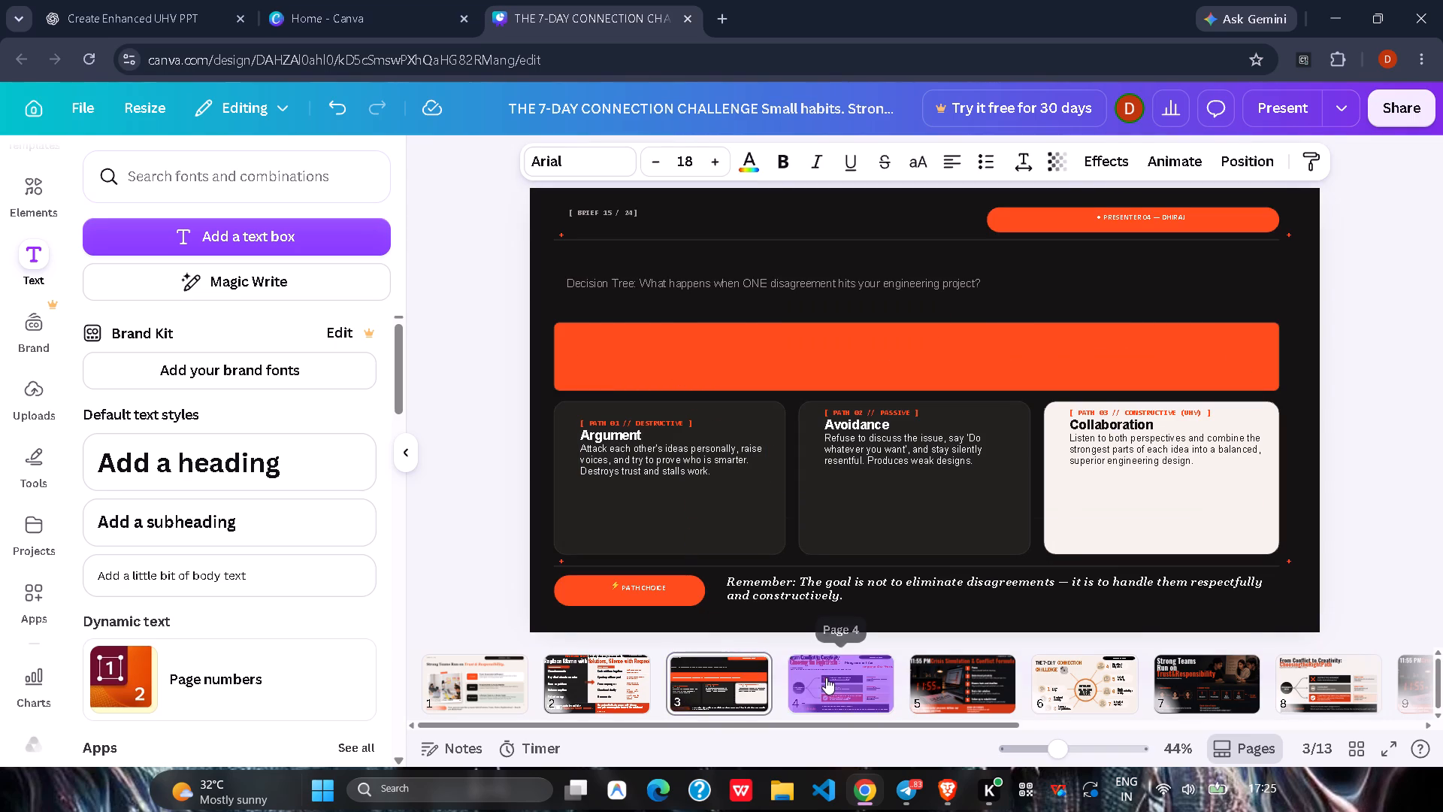
pyautogui.moveTo(826, 677); pyautogui.dragTo(743, 580)
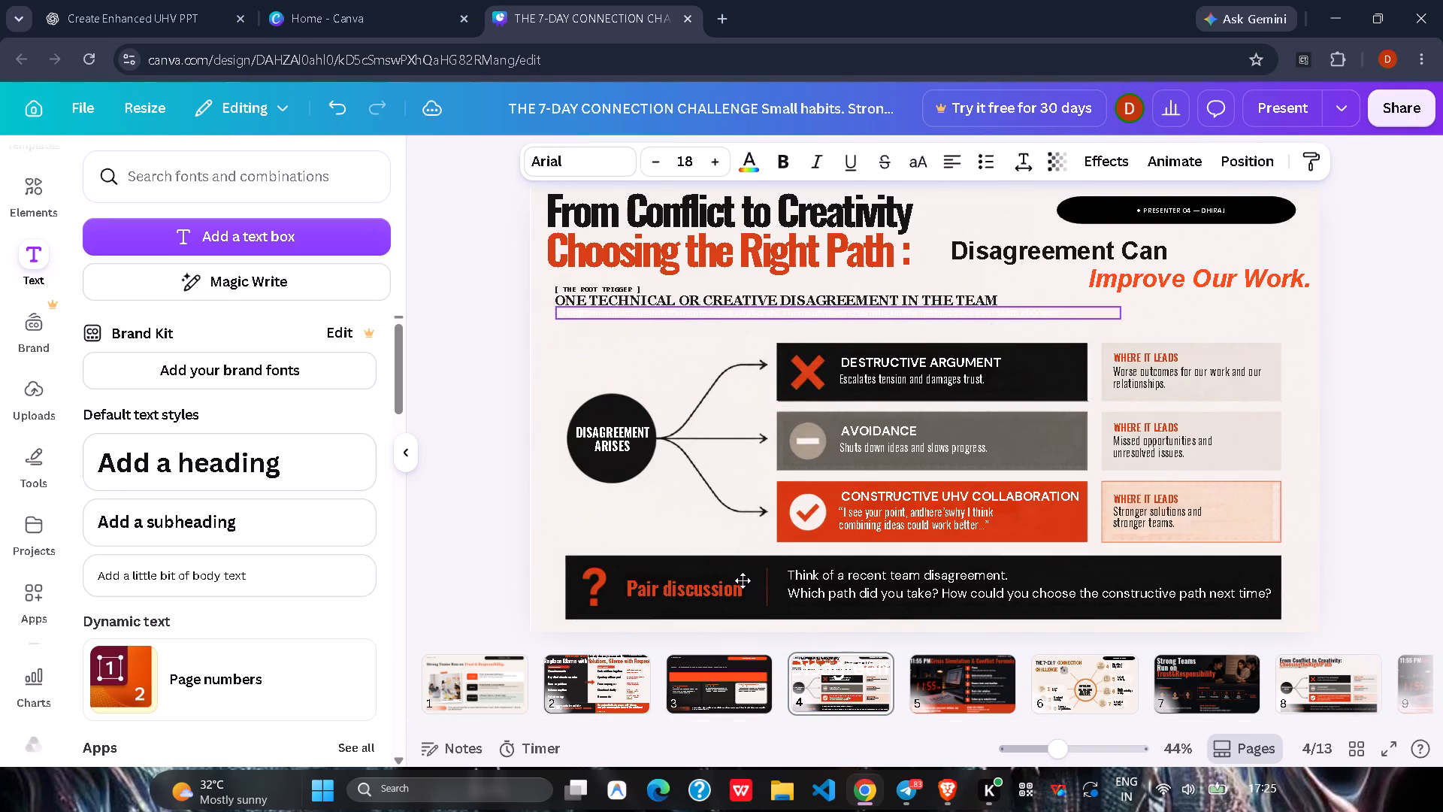
pyautogui.moveTo(743, 580); pyautogui.dragTo(740, 583)
# Recolour the disagreement description beneath the root trigger text on slide 4 to black.
pyautogui.tripleClick(774, 317)
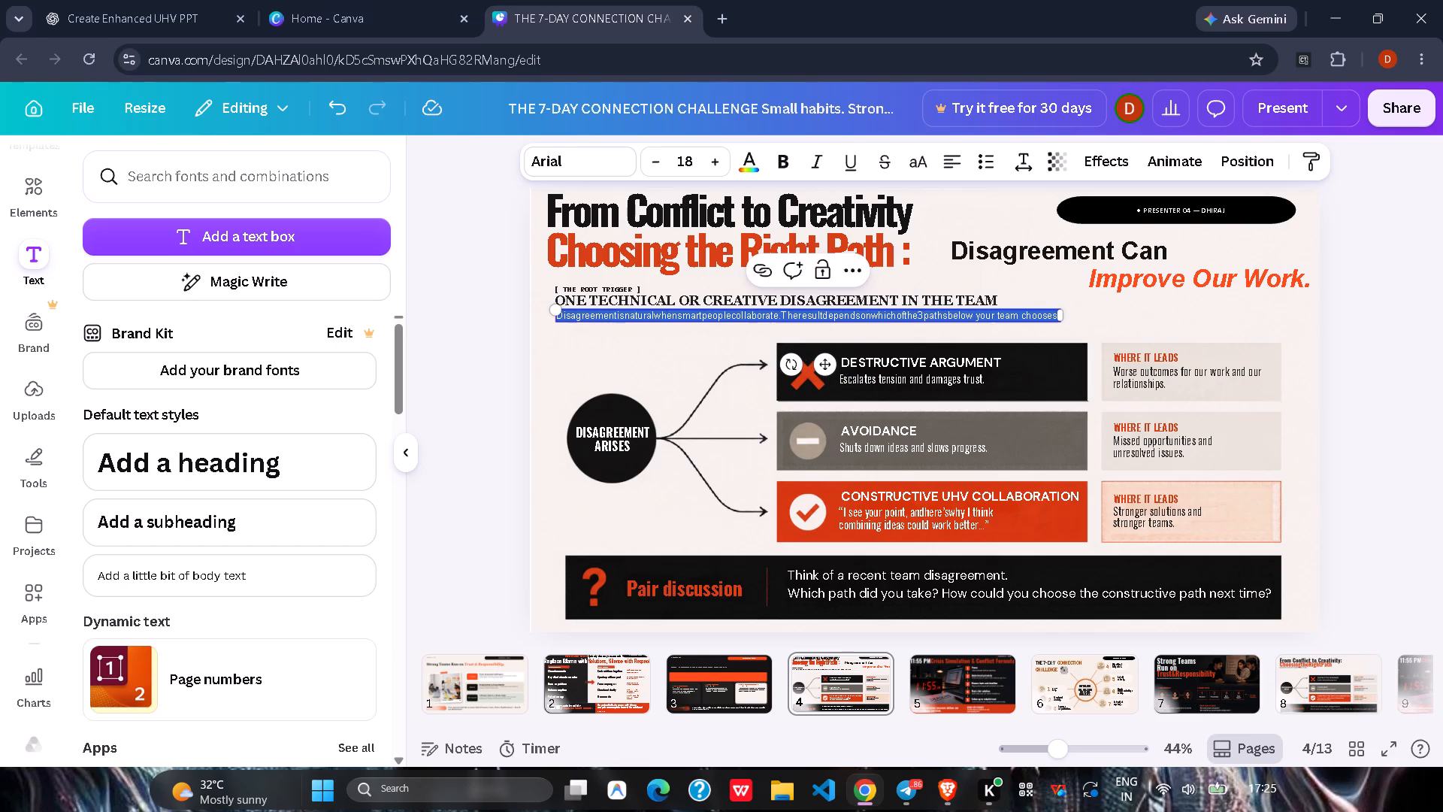
pyautogui.click(746, 162)
pyautogui.click(354, 436)
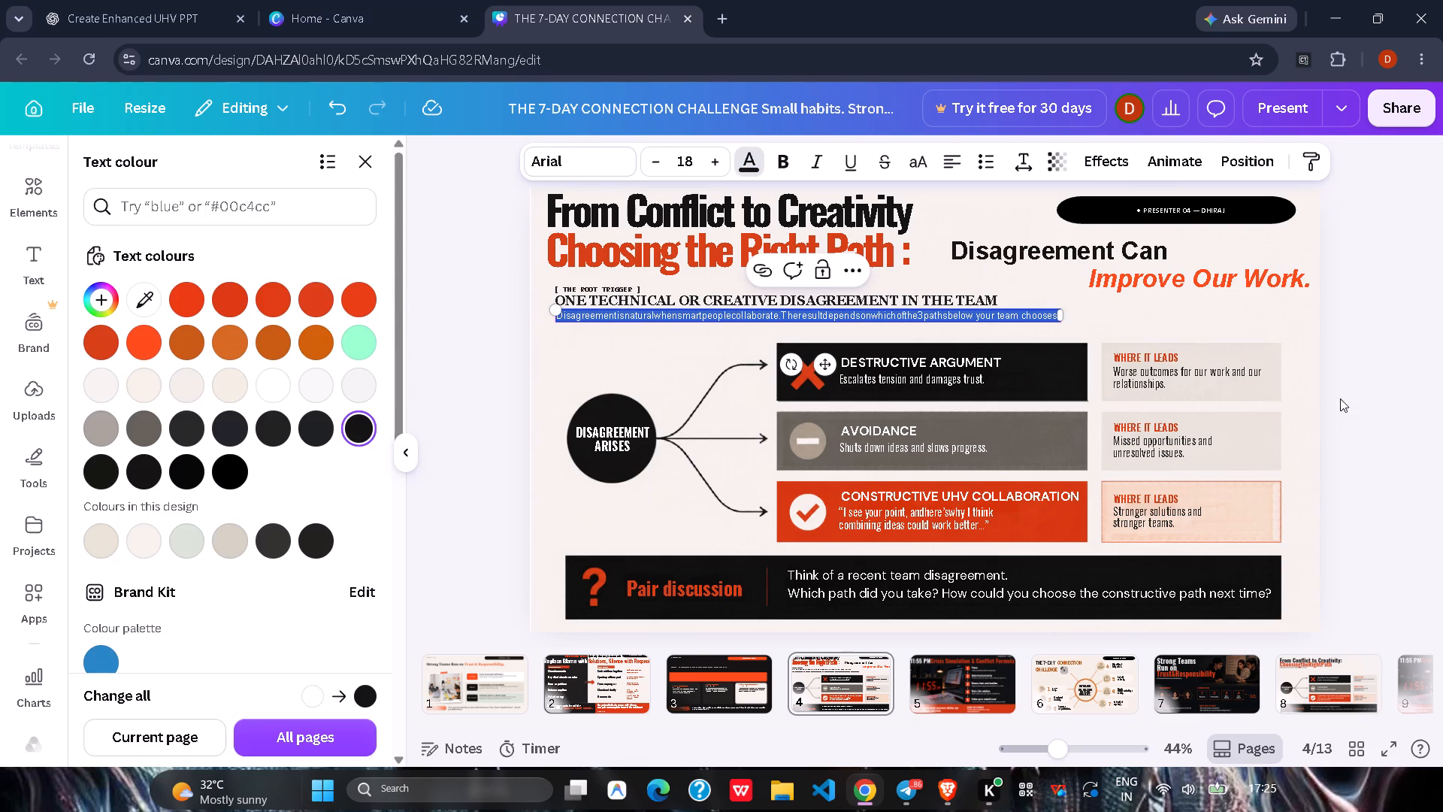
pyautogui.click(1352, 392)
pyautogui.click(1352, 392)
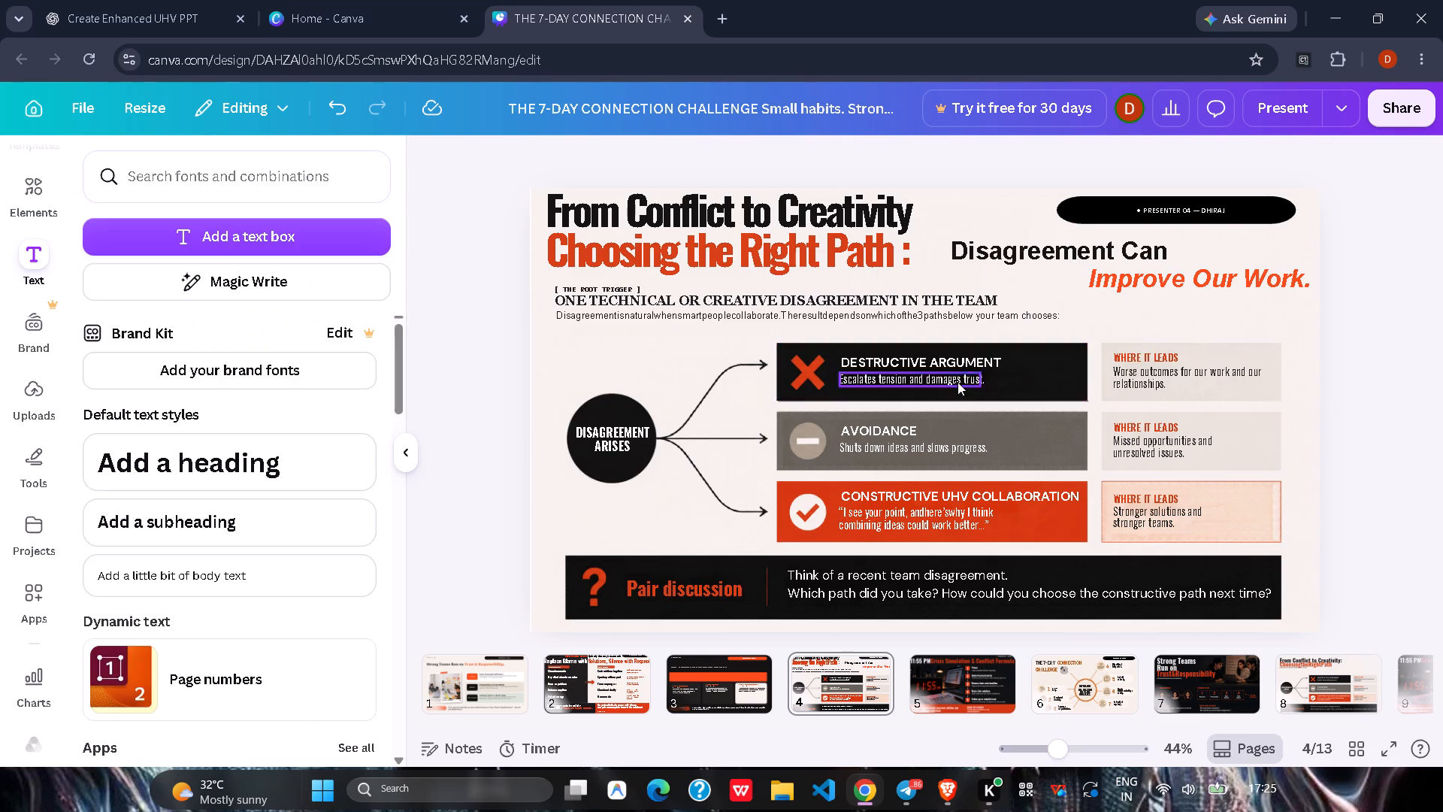
# Insert the missing spaces in the description's first sentence so it reads "Disagreement is natural when smart people collaborate.".
pyautogui.doubleClick(617, 314)
pyautogui.click(617, 314)
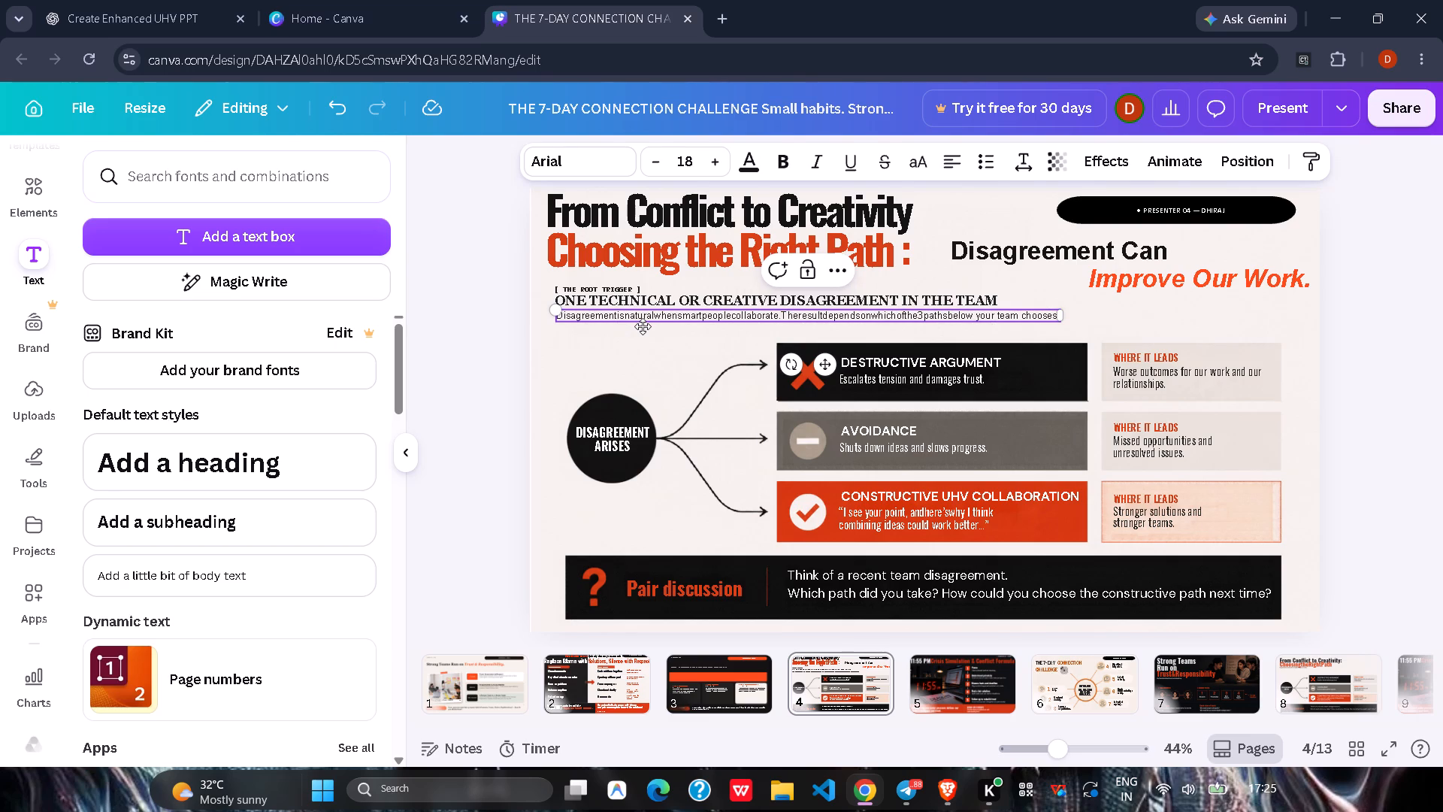
pyautogui.press('space')
pyautogui.press('Right')
pyautogui.press('Right')
pyautogui.press('space')
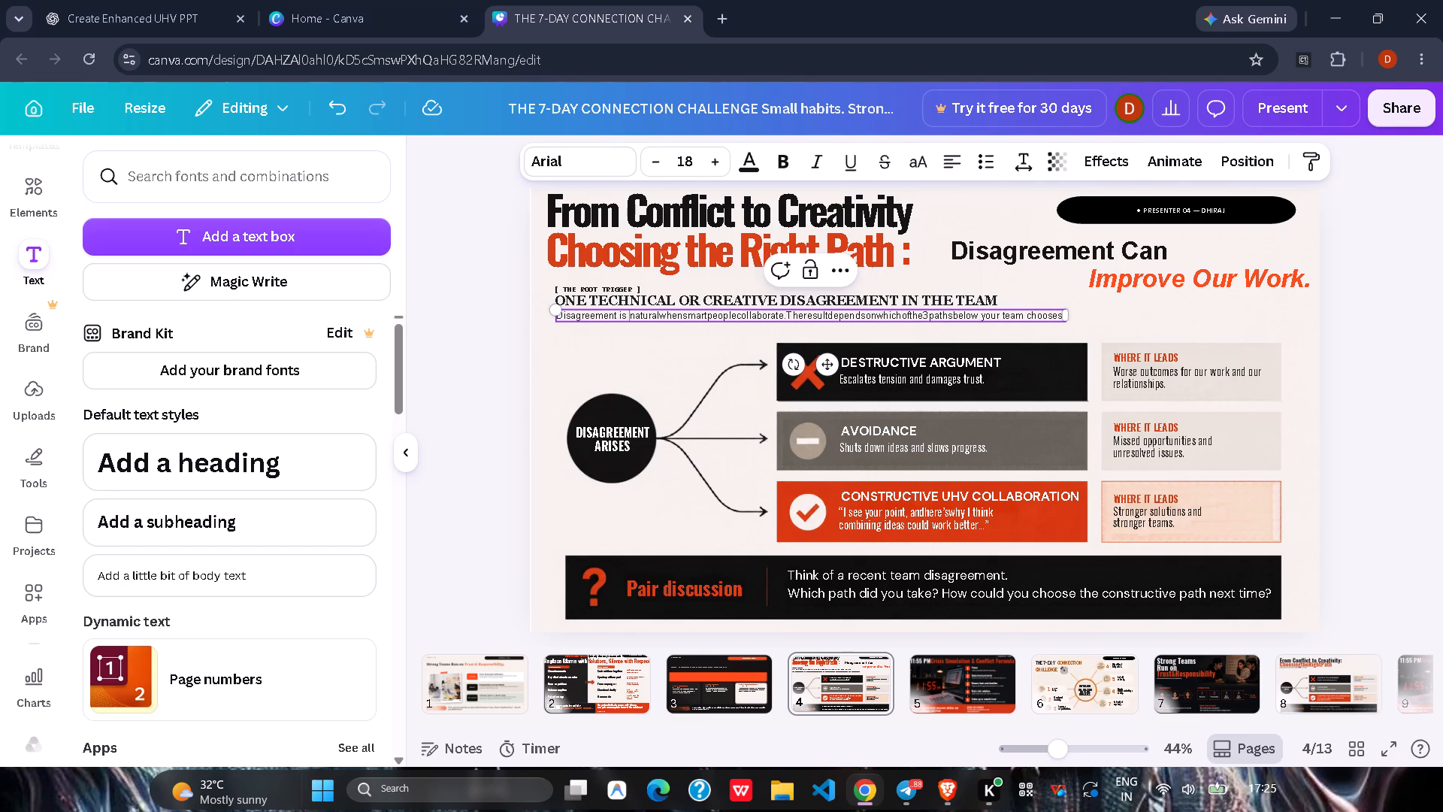
pyautogui.press('Right')
pyautogui.press('Right')
pyautogui.press('Right')
pyautogui.press('Right')
pyautogui.press('Right')
pyautogui.press('Right')
pyautogui.press('Right')
pyautogui.press('space')
pyautogui.press('Right')
pyautogui.press('Right')
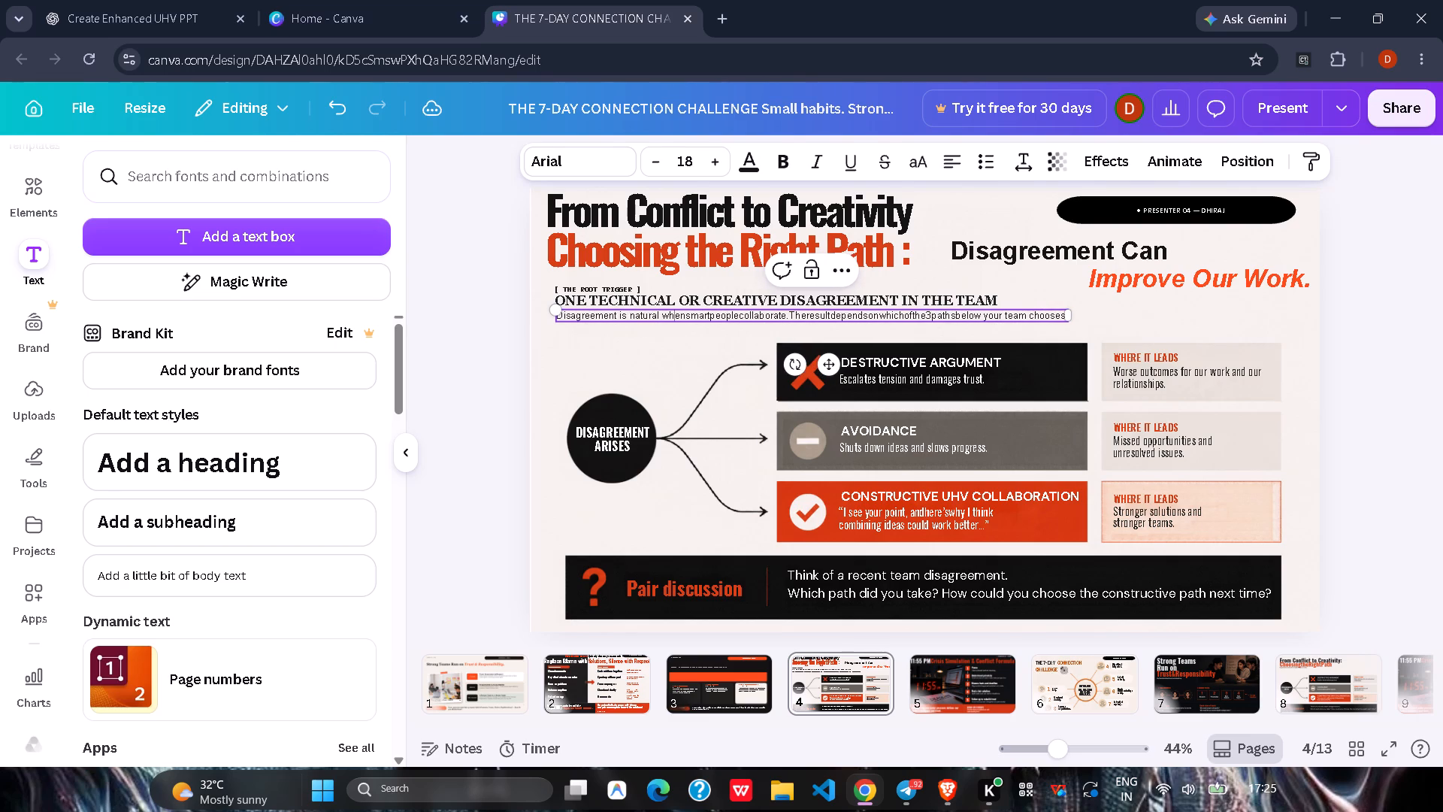
pyautogui.press('Right')
pyautogui.press('Right')
pyautogui.press('Right')
pyautogui.press('Left')
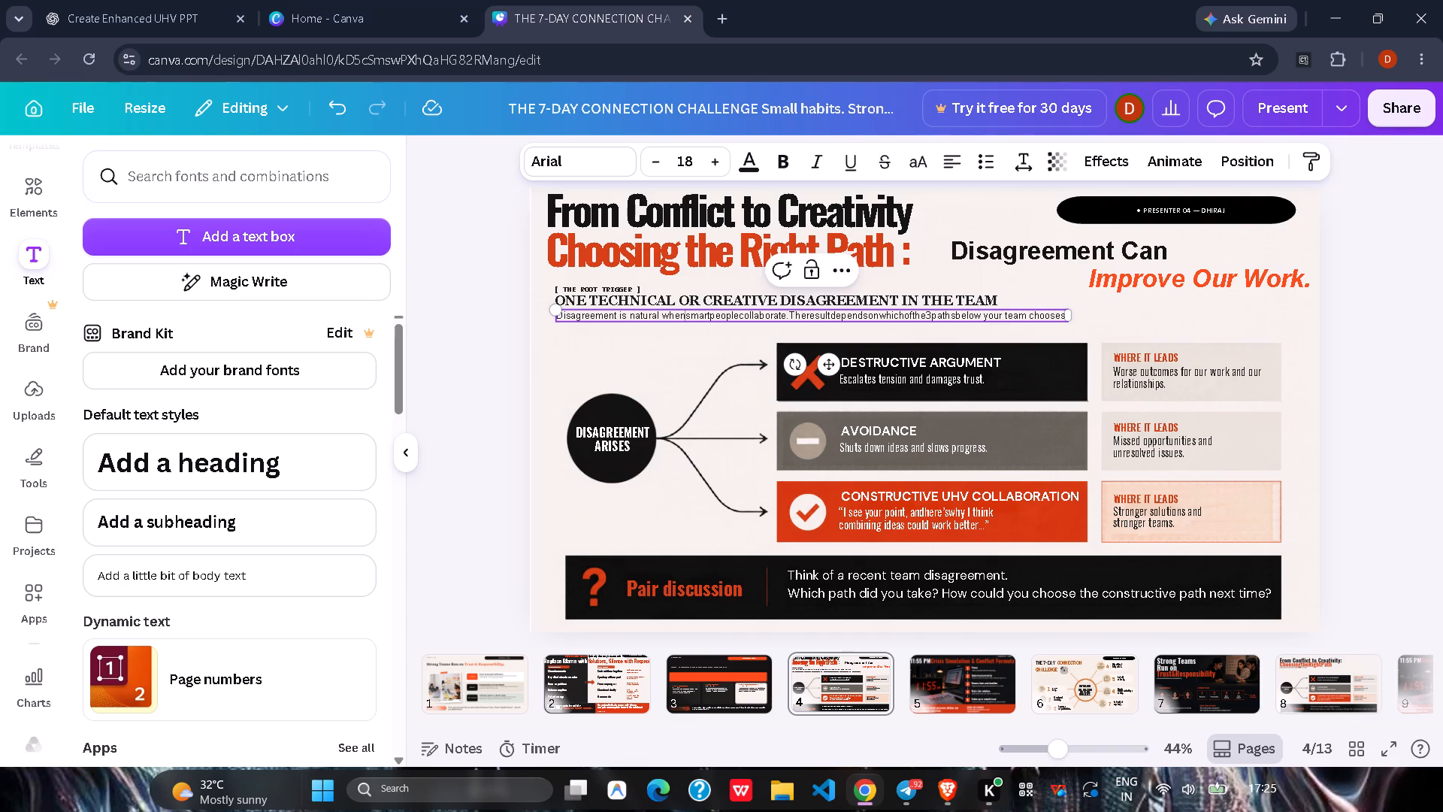
pyautogui.press('space')
pyautogui.press('Right')
pyautogui.press('Right')
pyautogui.press('Right')
pyautogui.press('Right')
pyautogui.press('Right')
pyautogui.press('Right')
pyautogui.press('Right')
pyautogui.press('Right')
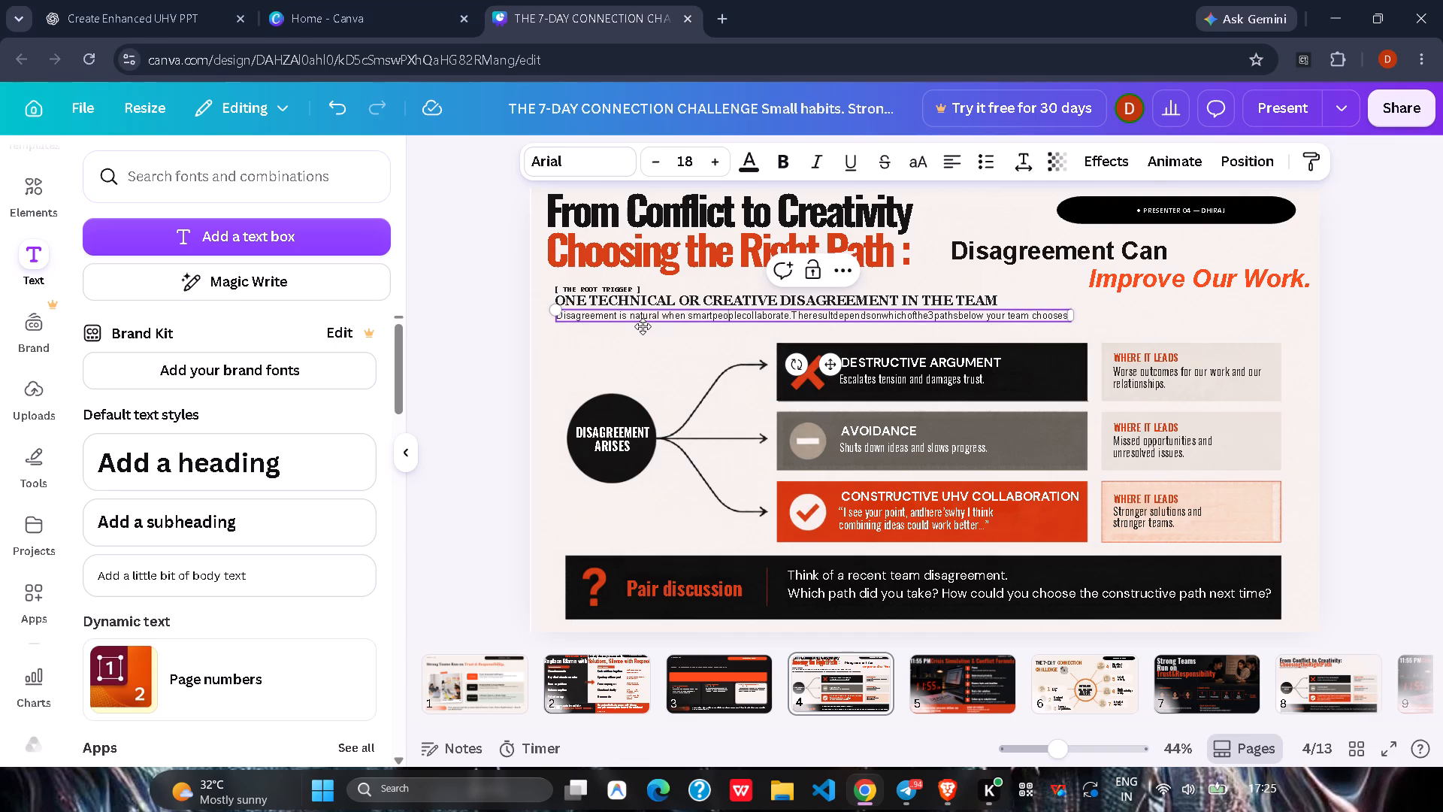
pyautogui.press('Left')
pyautogui.press('Left')
pyautogui.press('Left')
pyautogui.press('space')
pyautogui.press('Right')
pyautogui.press('Right')
pyautogui.press('Right')
pyautogui.press('Right')
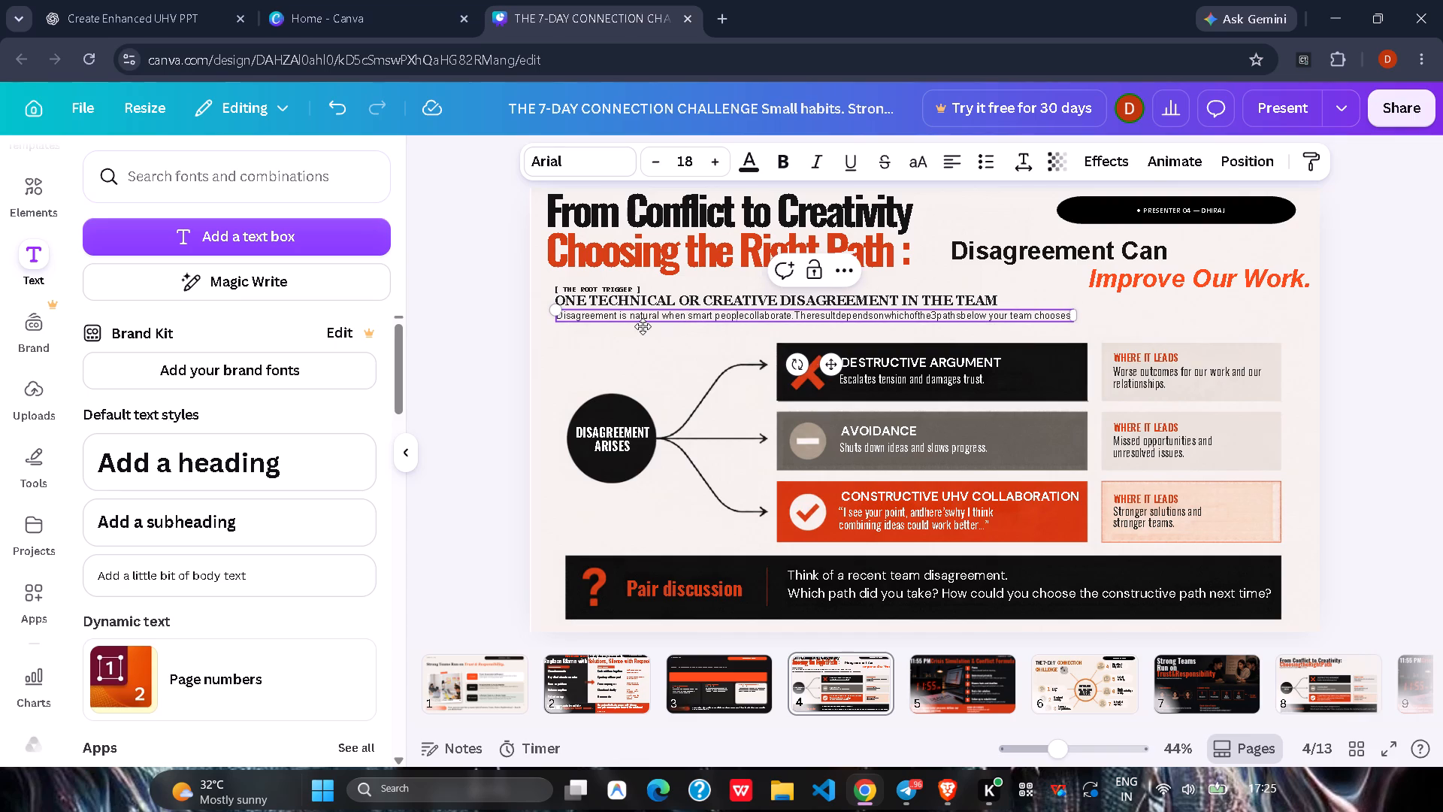
pyautogui.press('Right')
pyautogui.press('Right')
pyautogui.press('space')
# Add a space after "collaborate." and between the second sentence's opening words so they read "The result depends on", spaced from "which".
pyautogui.press('Right')
pyautogui.press('Right')
pyautogui.press('Right')
pyautogui.press('Right')
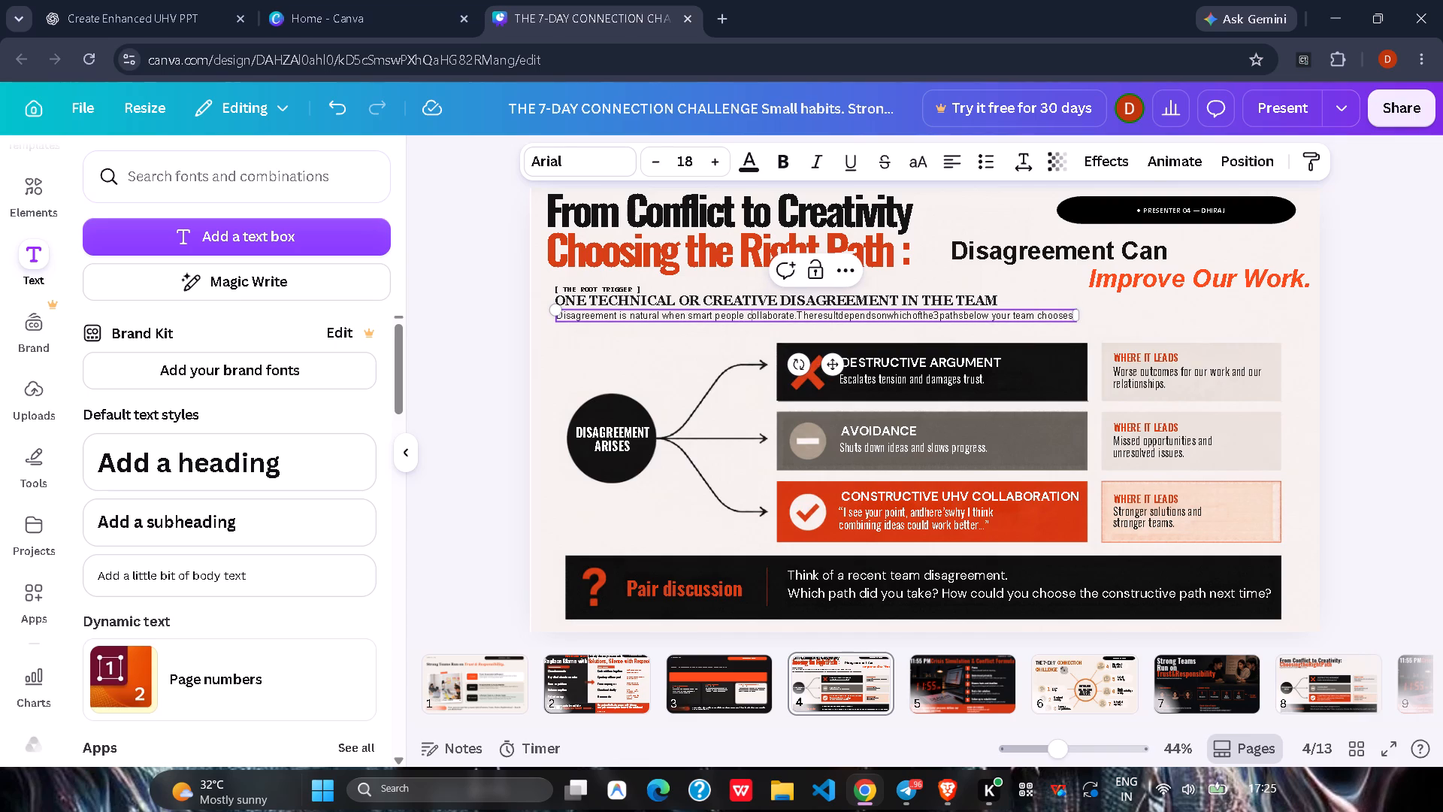
pyautogui.press('Right')
pyautogui.press('Right')
pyautogui.press('Right')
pyautogui.press('Right')
pyautogui.press('Right')
pyautogui.press('Right')
pyautogui.press('Right')
pyautogui.press('Right')
pyautogui.press('space')
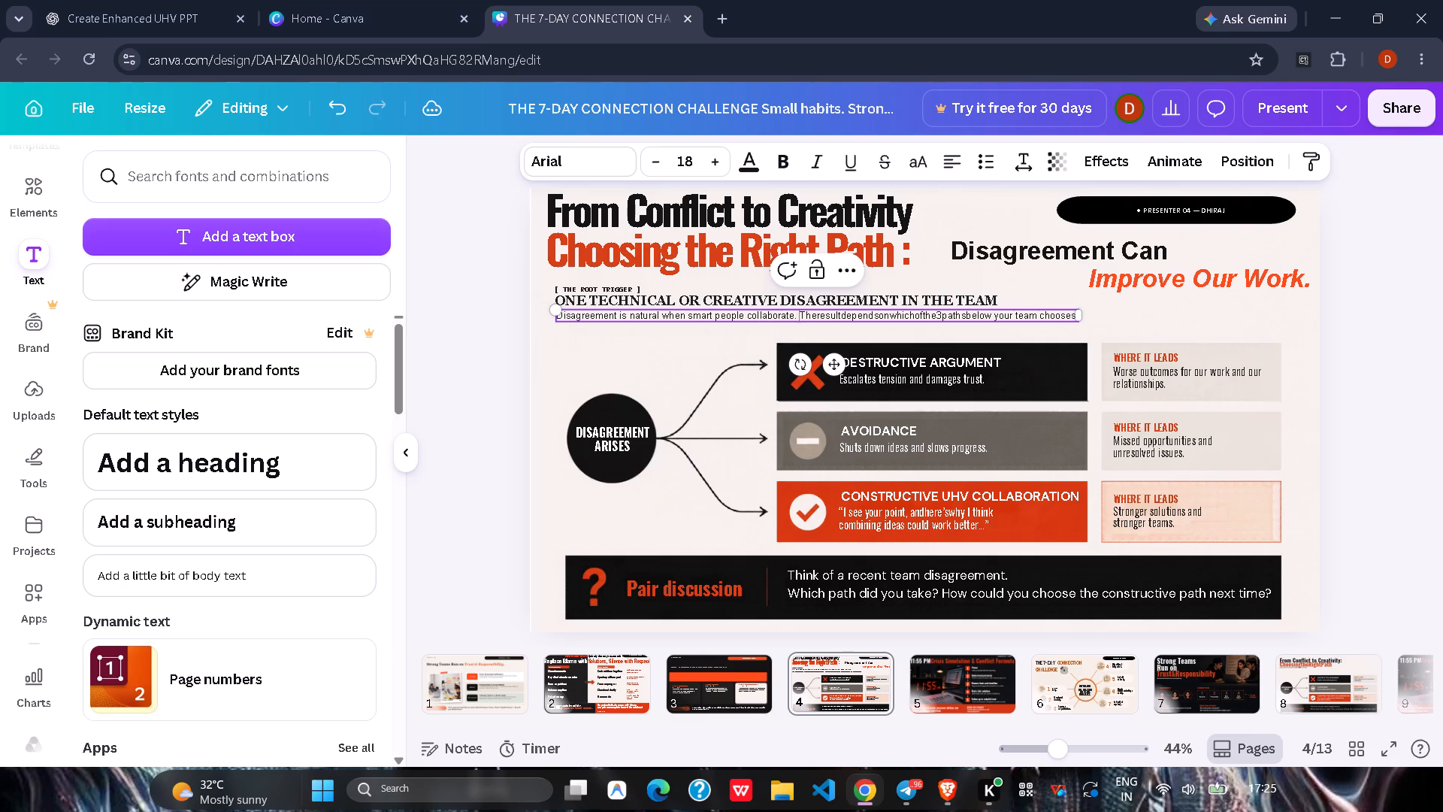
pyautogui.press('Right')
pyautogui.press('Right')
pyautogui.press('Right')
pyautogui.press('space')
pyautogui.press('Right')
pyautogui.press('Right')
pyautogui.press('Right')
pyautogui.press('Right')
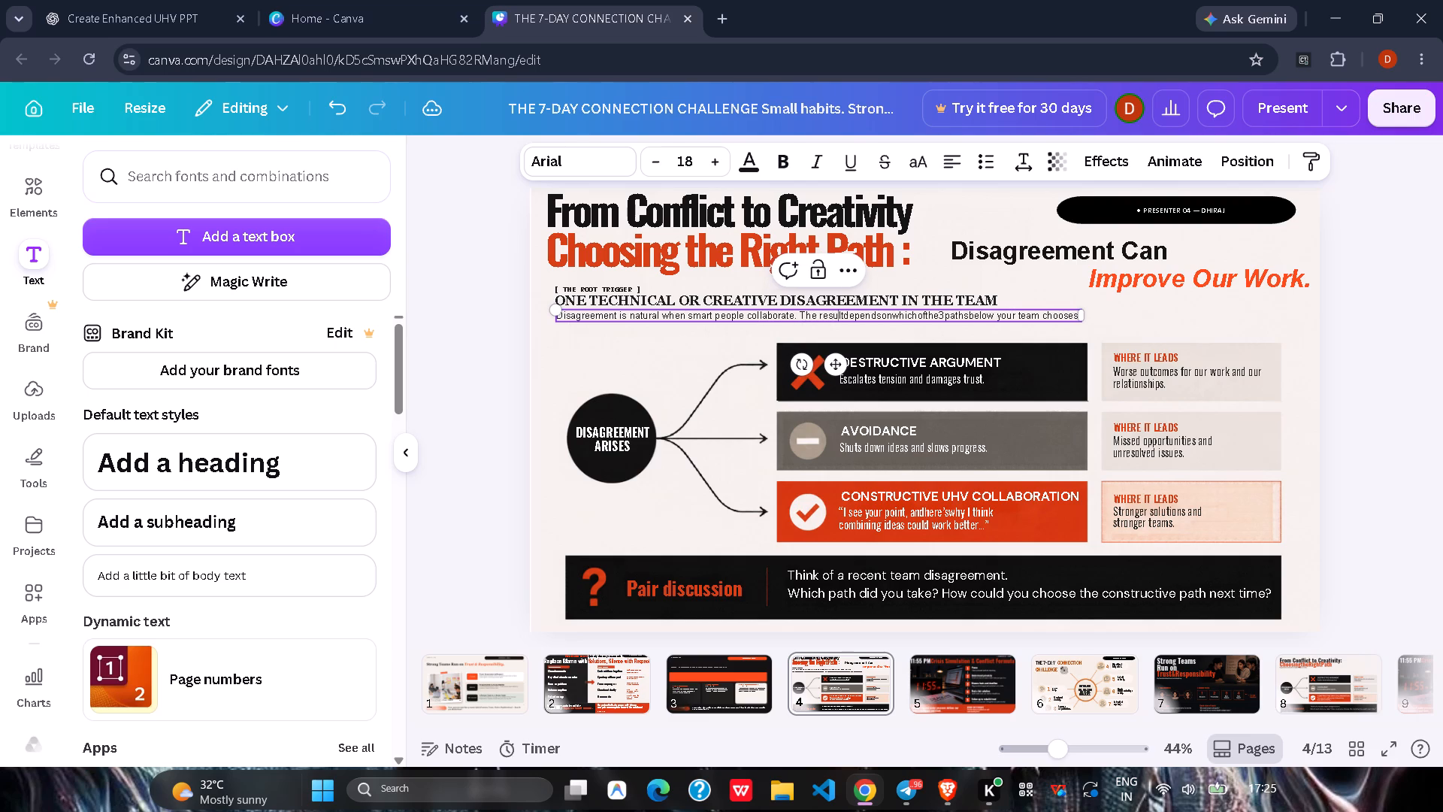
pyautogui.press('Right')
pyautogui.press('Right')
pyautogui.press('space')
pyautogui.press('Right')
pyautogui.press('Right')
pyautogui.press('Right')
pyautogui.press('Right')
pyautogui.press('Right')
pyautogui.press('Right')
pyautogui.press('Right')
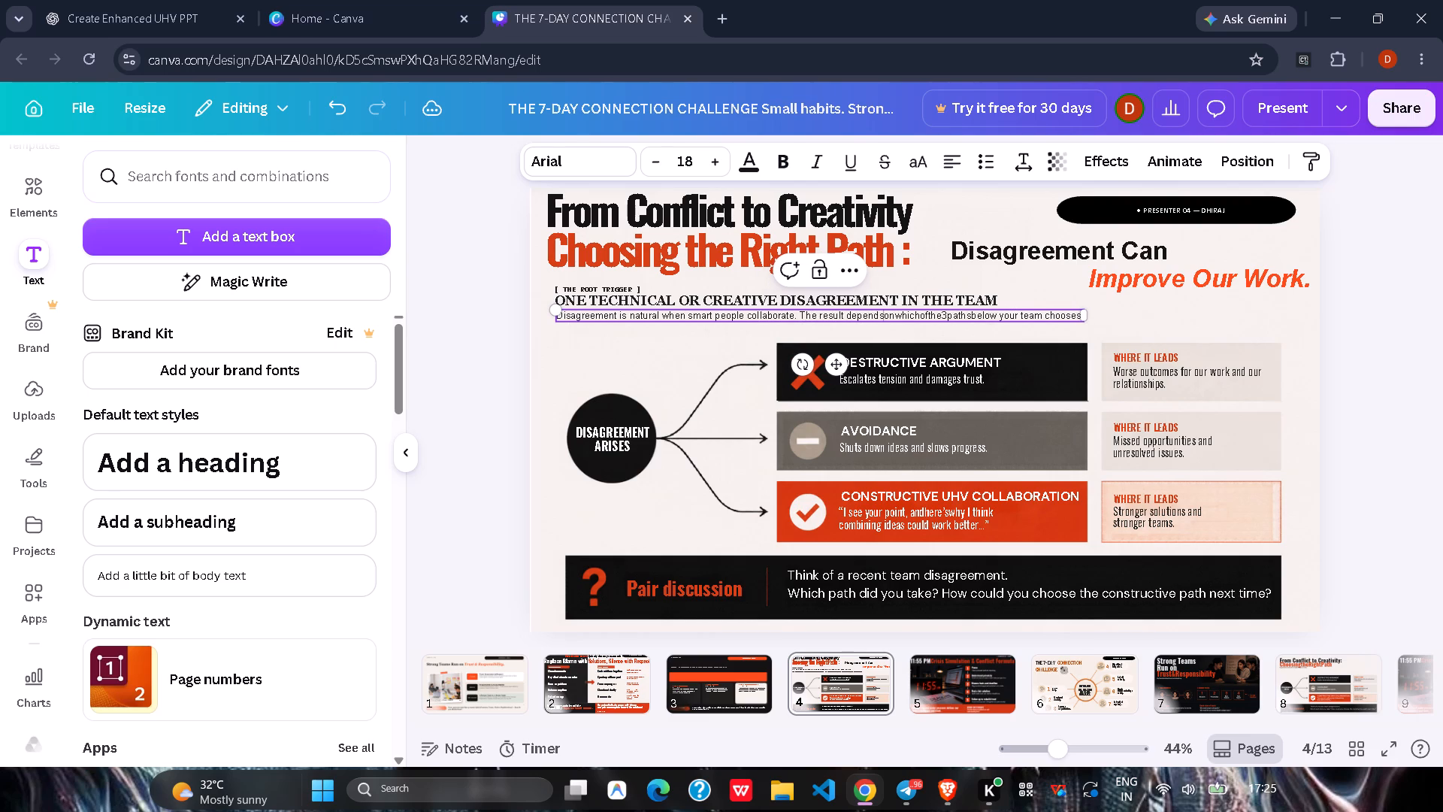
pyautogui.press('space')
pyautogui.press('Right')
pyautogui.press('Right')
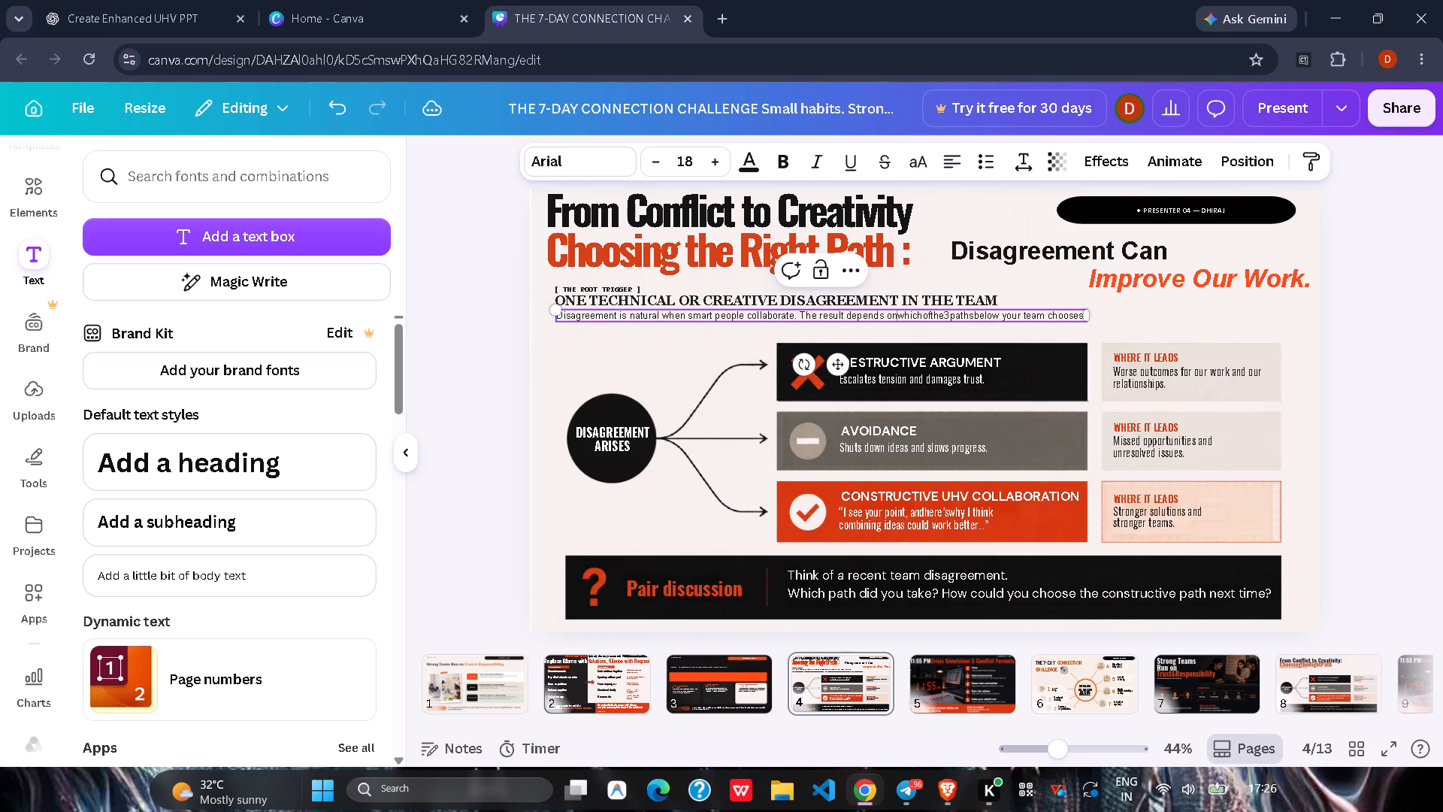
pyautogui.press('space')
# Insert a space between "which" and "of" in the second sentence of slide 4's disagreement description.
pyautogui.press('Right')
pyautogui.press('Right')
pyautogui.press('Right')
pyautogui.press('Right')
pyautogui.press('Right')
pyautogui.press('Right')
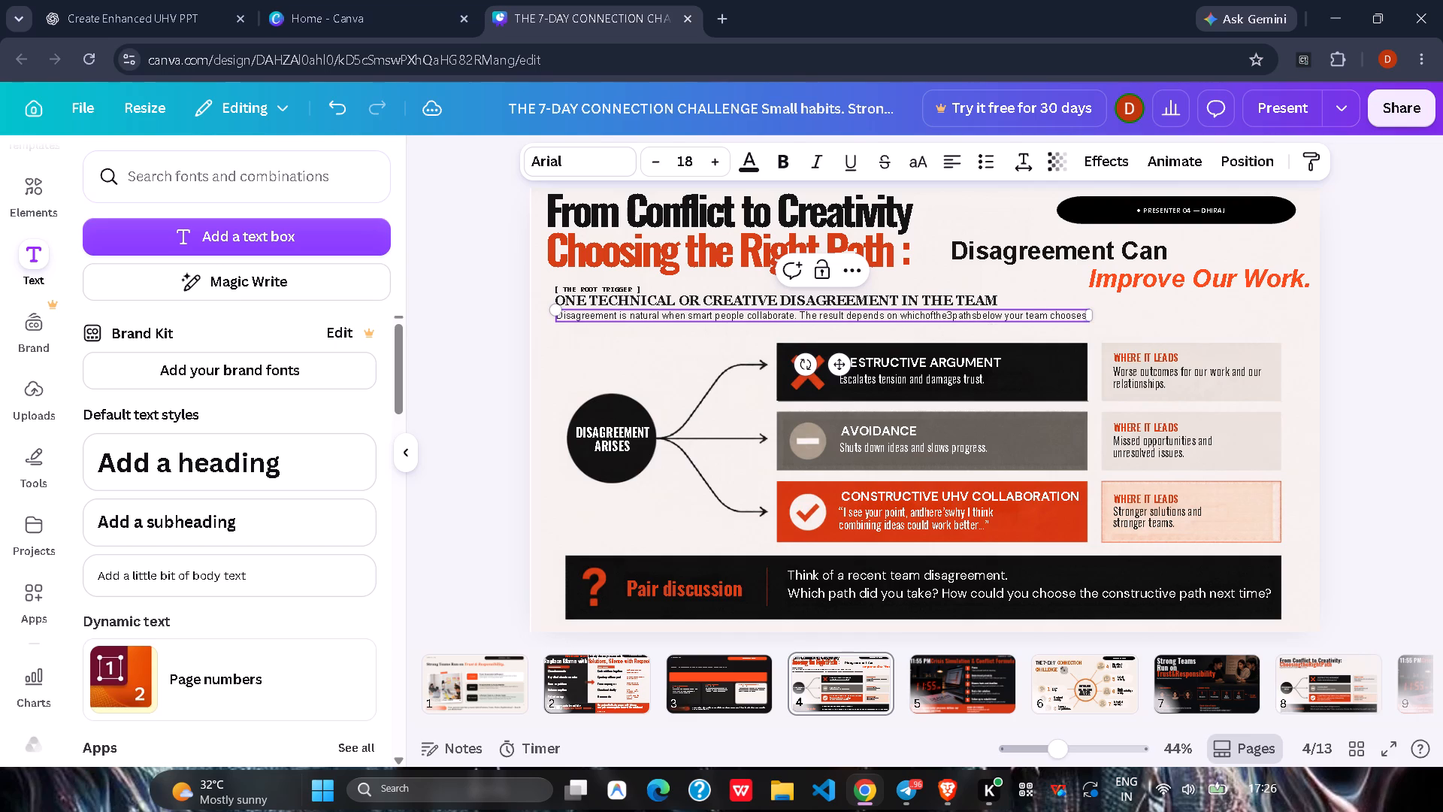
pyautogui.press('Down')
pyautogui.press('space')
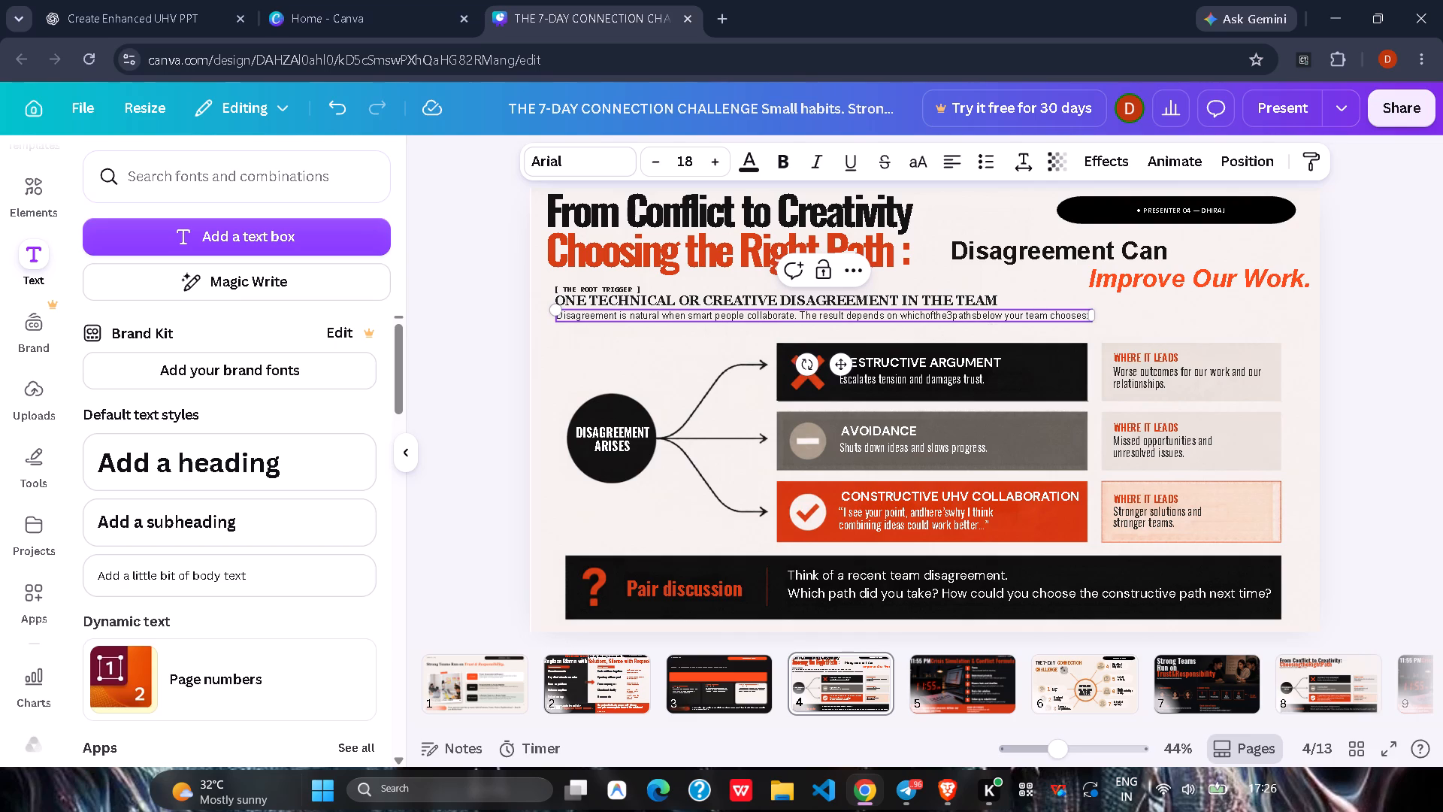
pyautogui.press('Left')
pyautogui.press('Left')
pyautogui.press('Left')
pyautogui.press('Left')
pyautogui.press('Left')
pyautogui.press('Left')
pyautogui.press('Left')
pyautogui.press('Left')
pyautogui.press('Left')
pyautogui.press('Left')
pyautogui.press('Left')
pyautogui.press('Left')
pyautogui.press('Left')
pyautogui.press('Left')
pyautogui.press('Left')
pyautogui.press('Left')
pyautogui.press('Left')
pyautogui.press('Left')
pyautogui.press('Left')
pyautogui.press('Left')
pyautogui.press('Left')
pyautogui.press('Left')
pyautogui.press('Left')
pyautogui.press('Left')
pyautogui.press('Left')
pyautogui.press('Left')
pyautogui.press('Left')
pyautogui.press('space')
# Separate the remaining run-together words in the description so they read "of the 3 paths below".
pyautogui.press('Right')
pyautogui.press('Right')
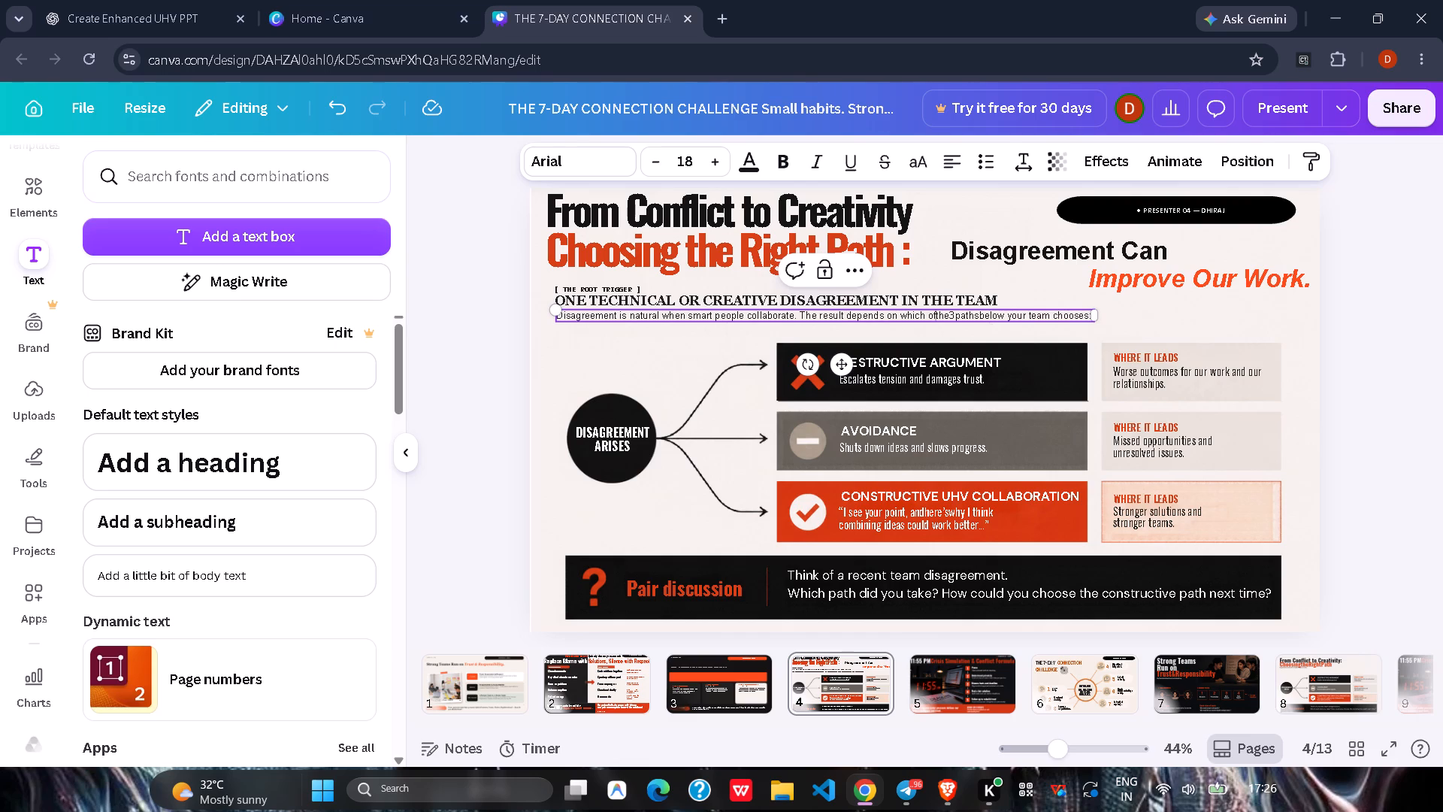
pyautogui.press('space')
pyautogui.press('Right')
pyautogui.press('Right')
pyautogui.press('Right')
pyautogui.press('space')
pyautogui.press('Right')
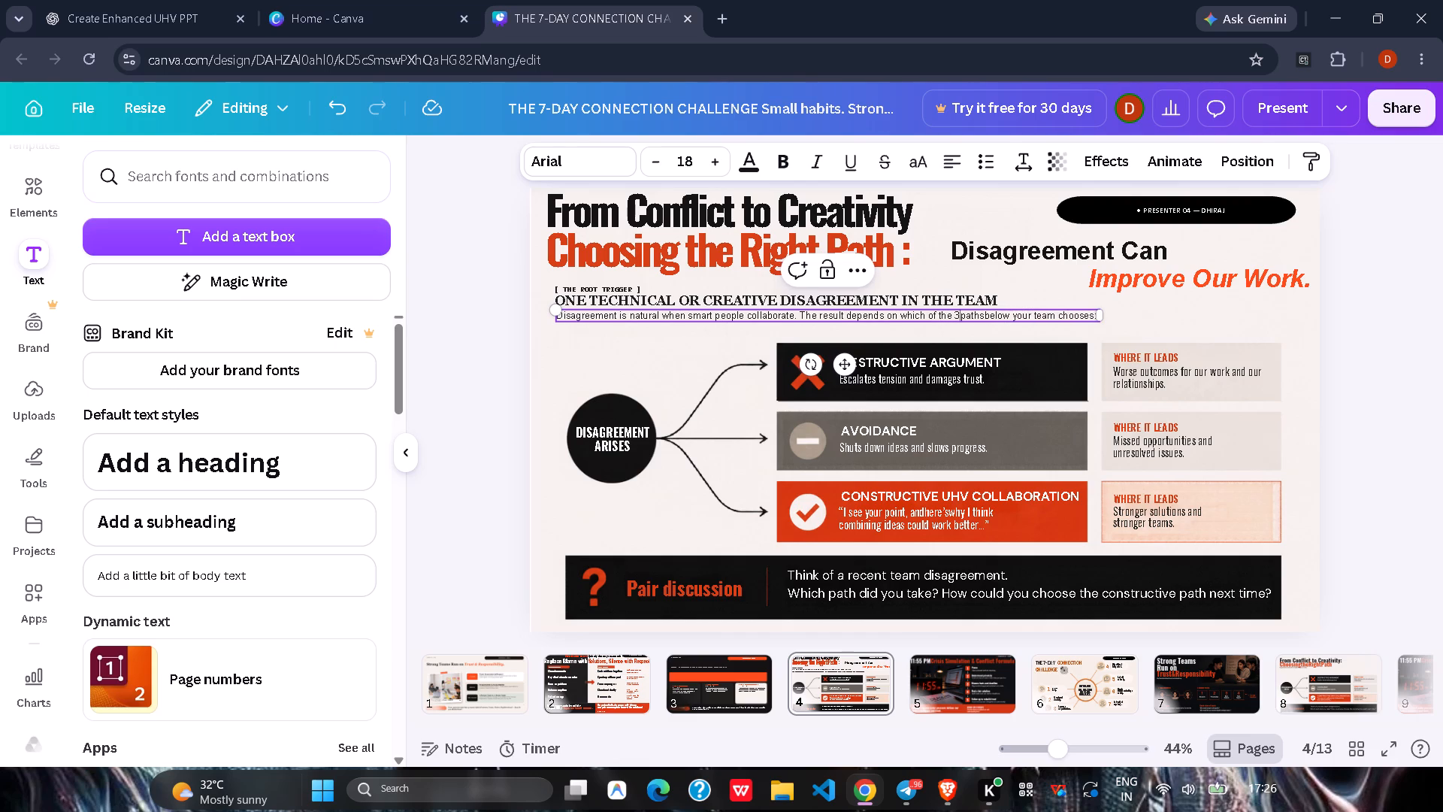
pyautogui.press('space')
pyautogui.press('Right')
pyautogui.press('Right')
pyautogui.press('Right')
pyautogui.press('Right')
pyautogui.press('Right')
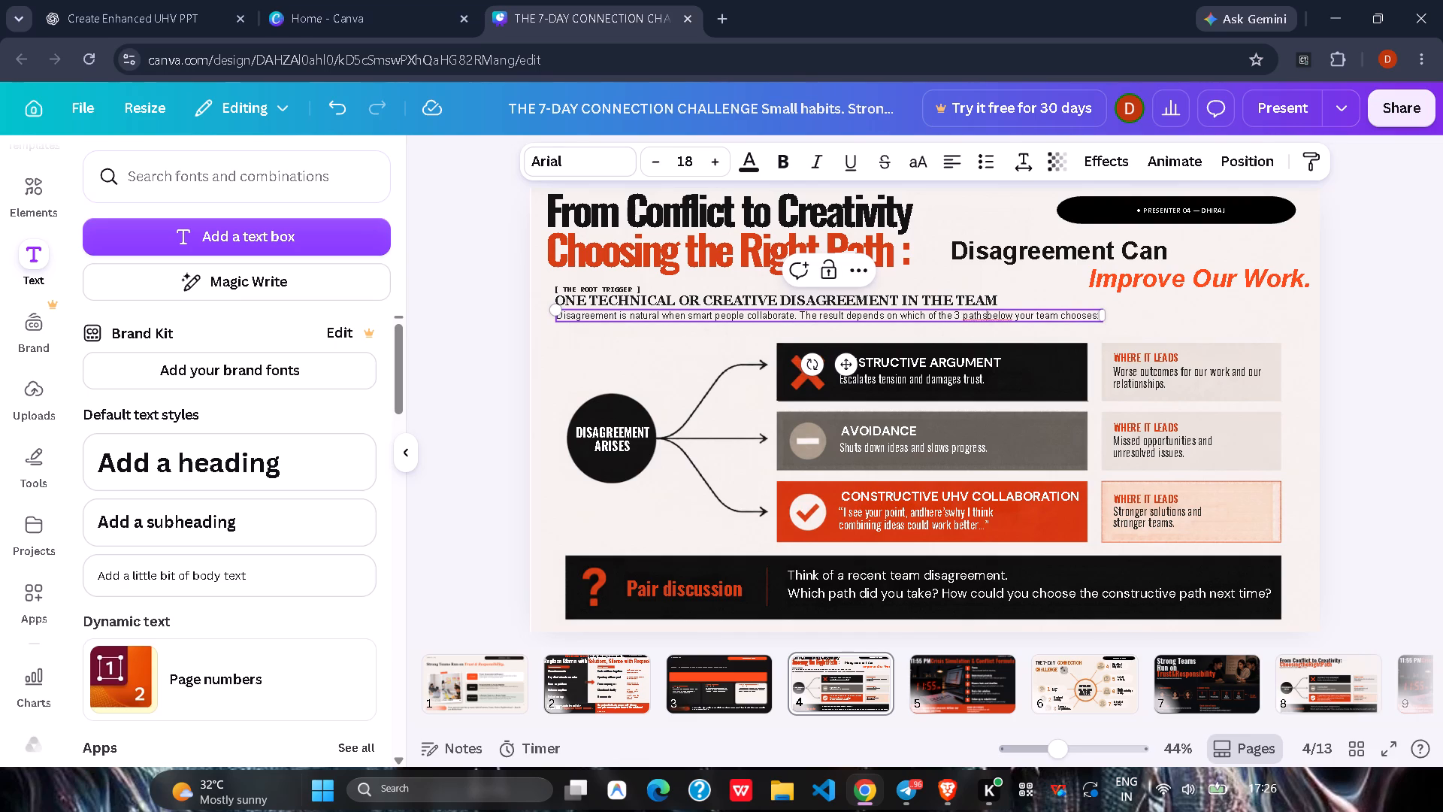
pyautogui.press('space')
pyautogui.press('Right')
pyautogui.press('Right')
pyautogui.press('Right')
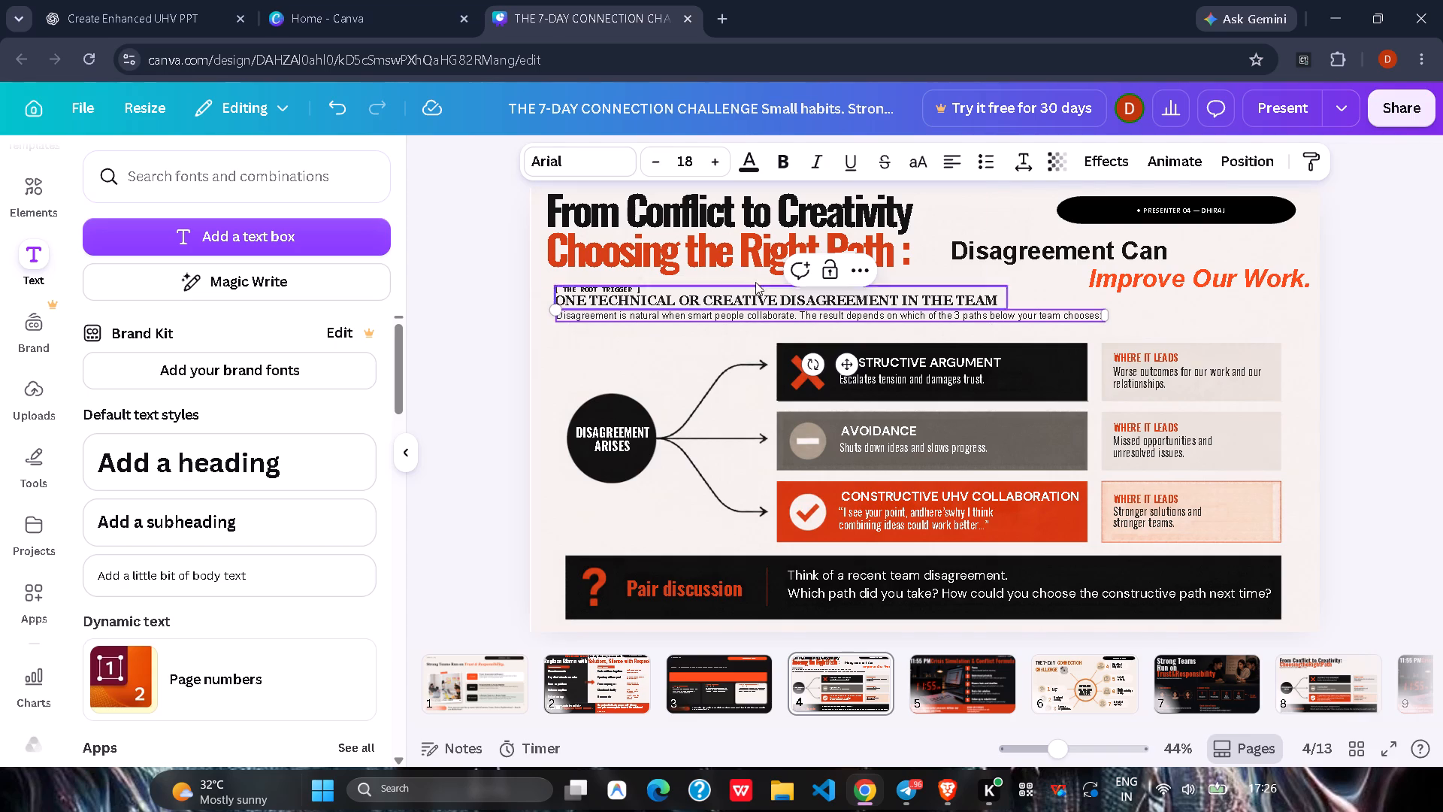
# Set the disagreement description beneath the root trigger text to font size 19 and make it bold.
pyautogui.click(716, 164)
pyautogui.click(1391, 360)
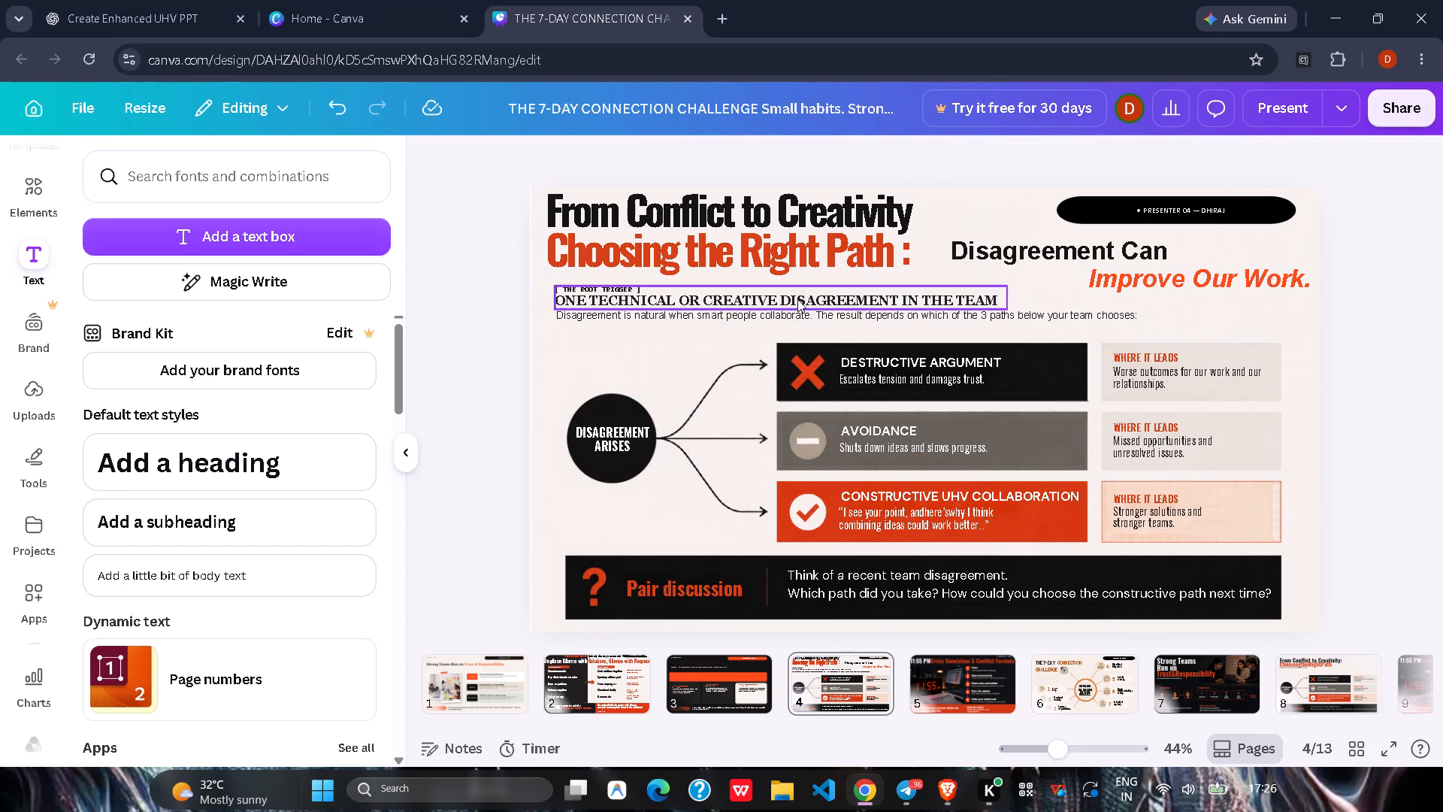
pyautogui.doubleClick(776, 314)
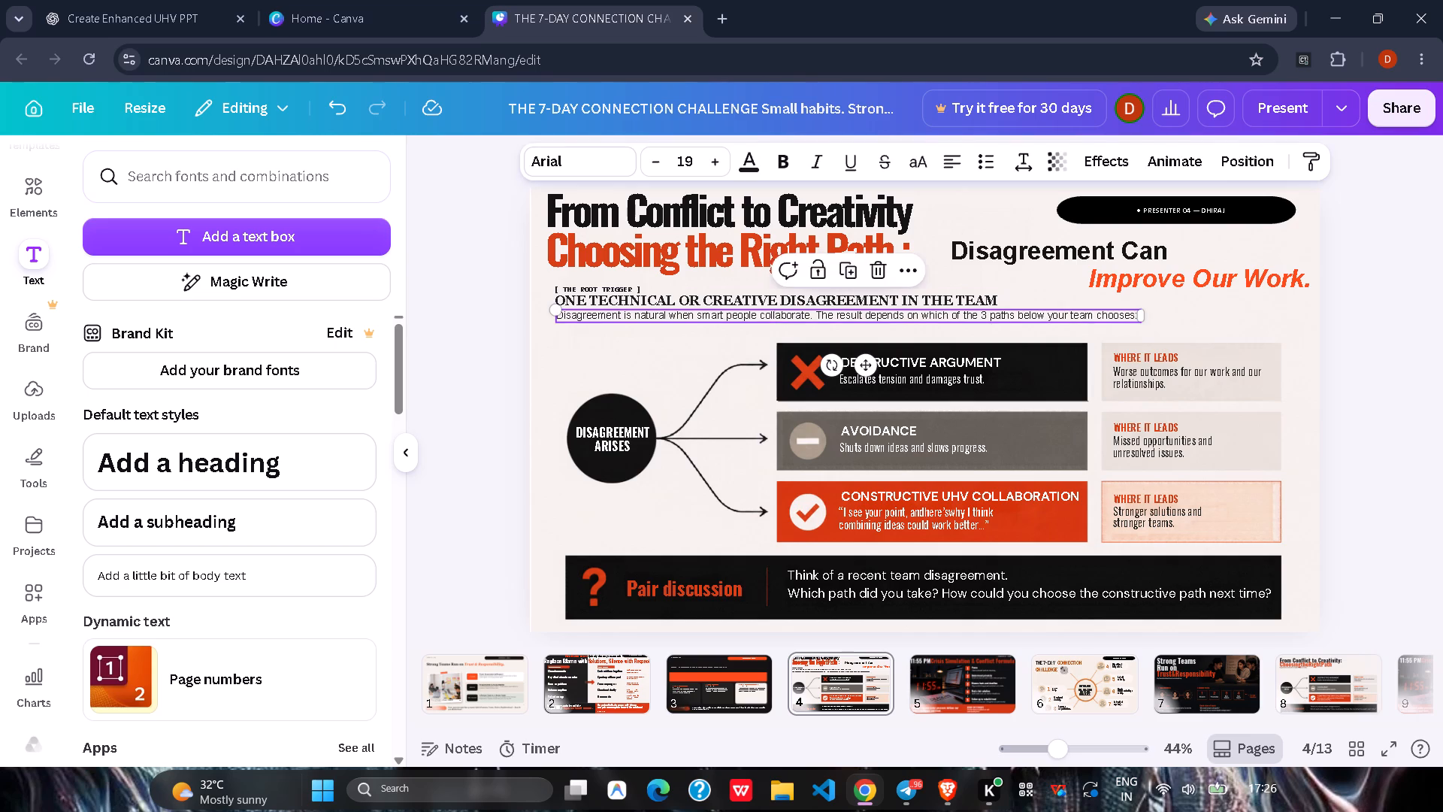
pyautogui.doubleClick(776, 314)
pyautogui.click(769, 163)
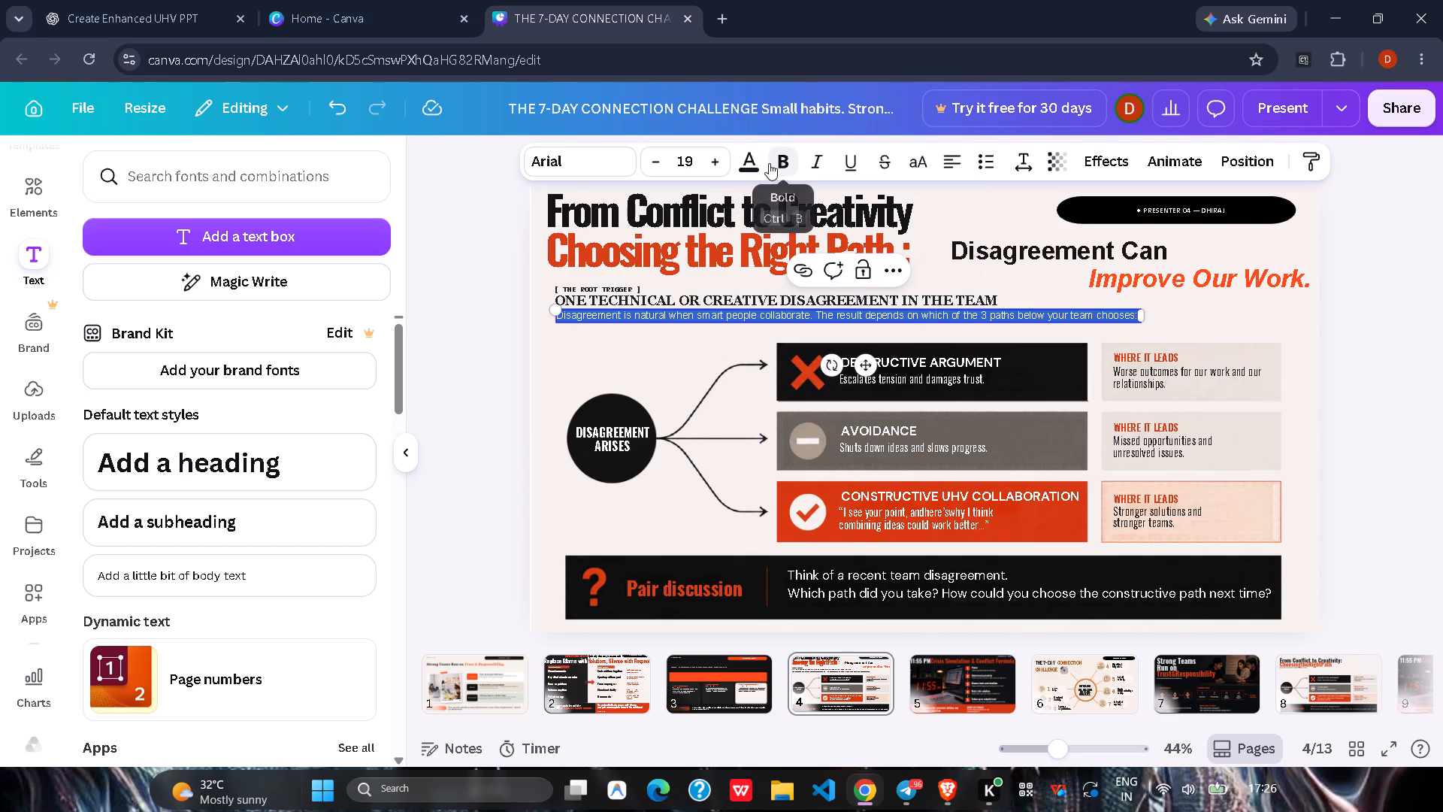
pyautogui.click(1388, 390)
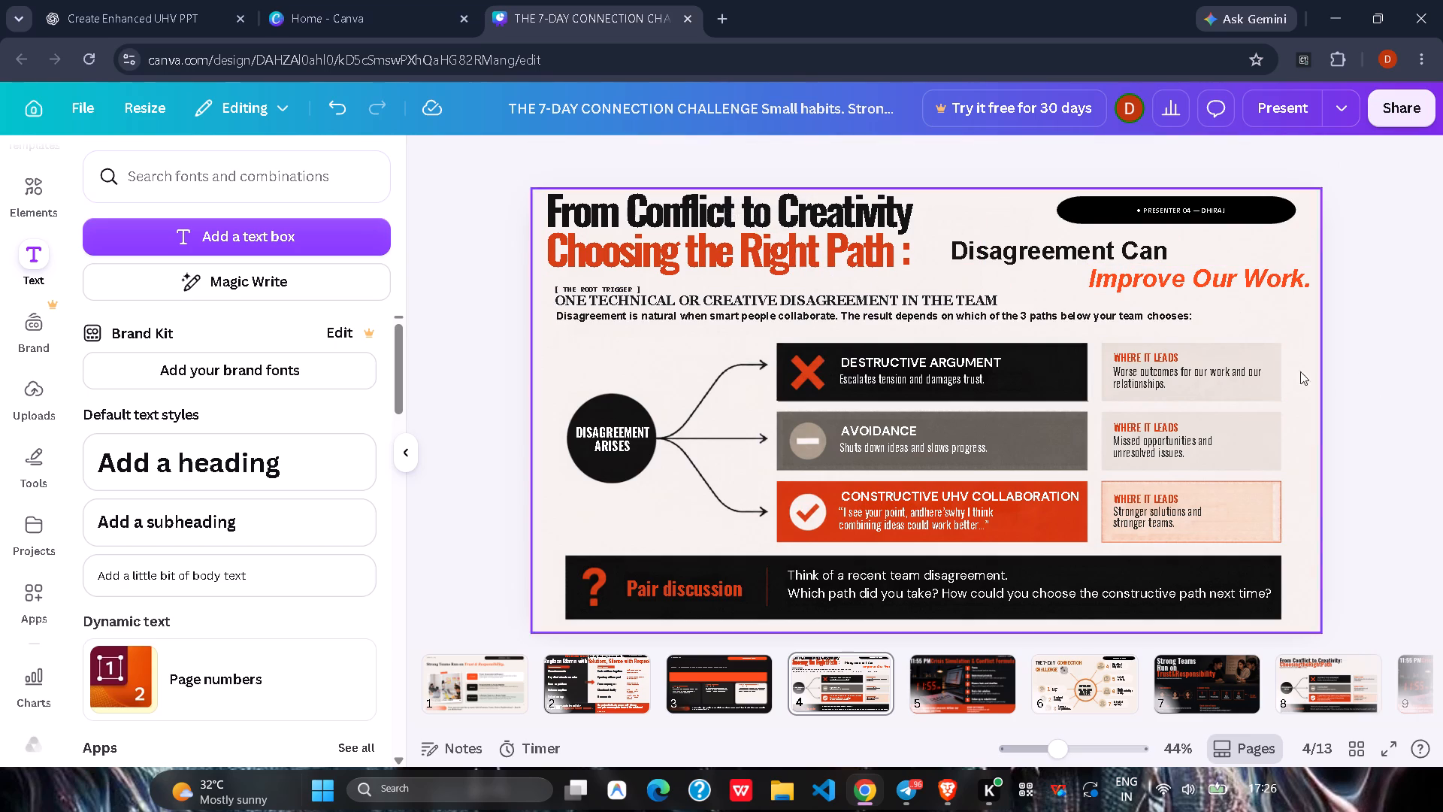
pyautogui.click(989, 314)
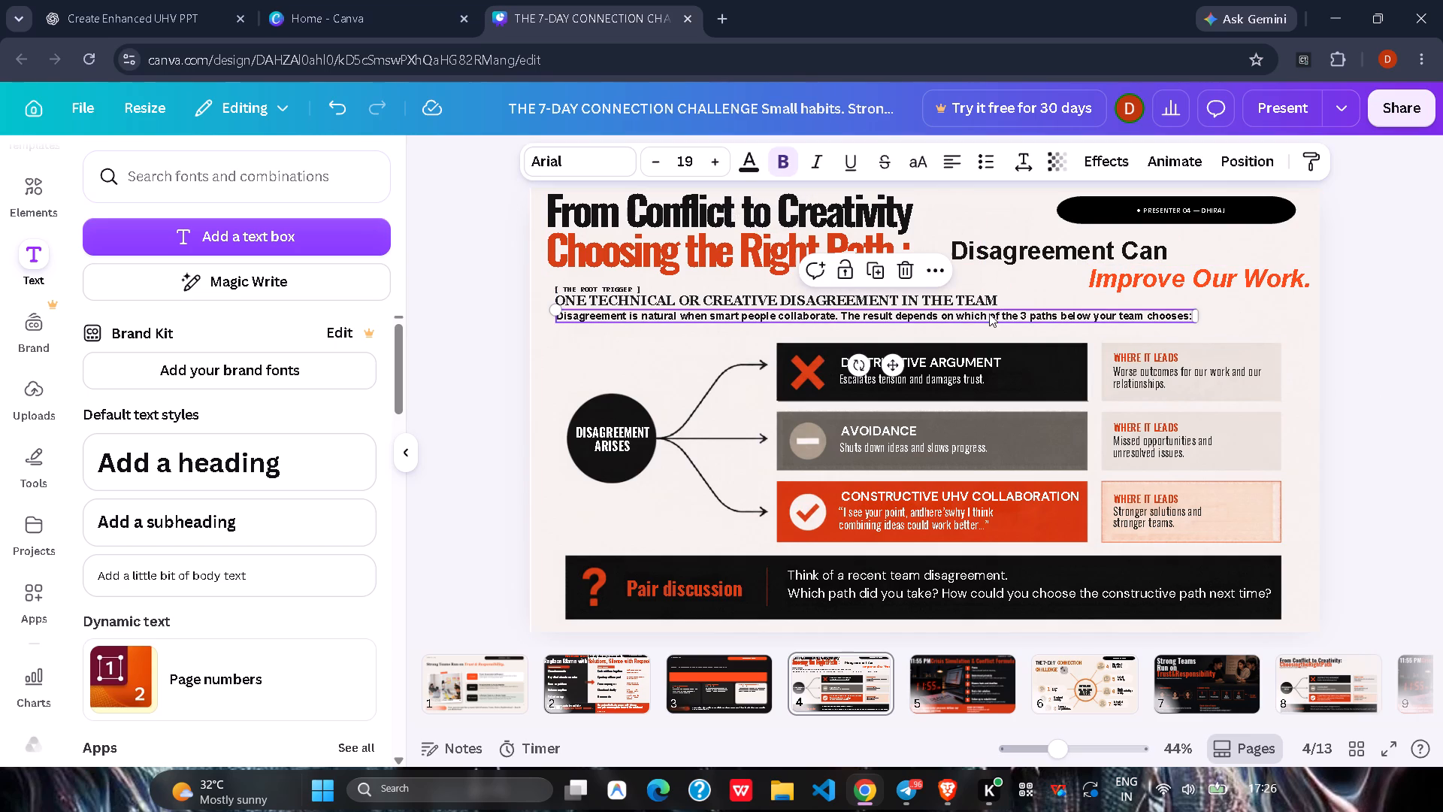
pyautogui.click(1372, 390)
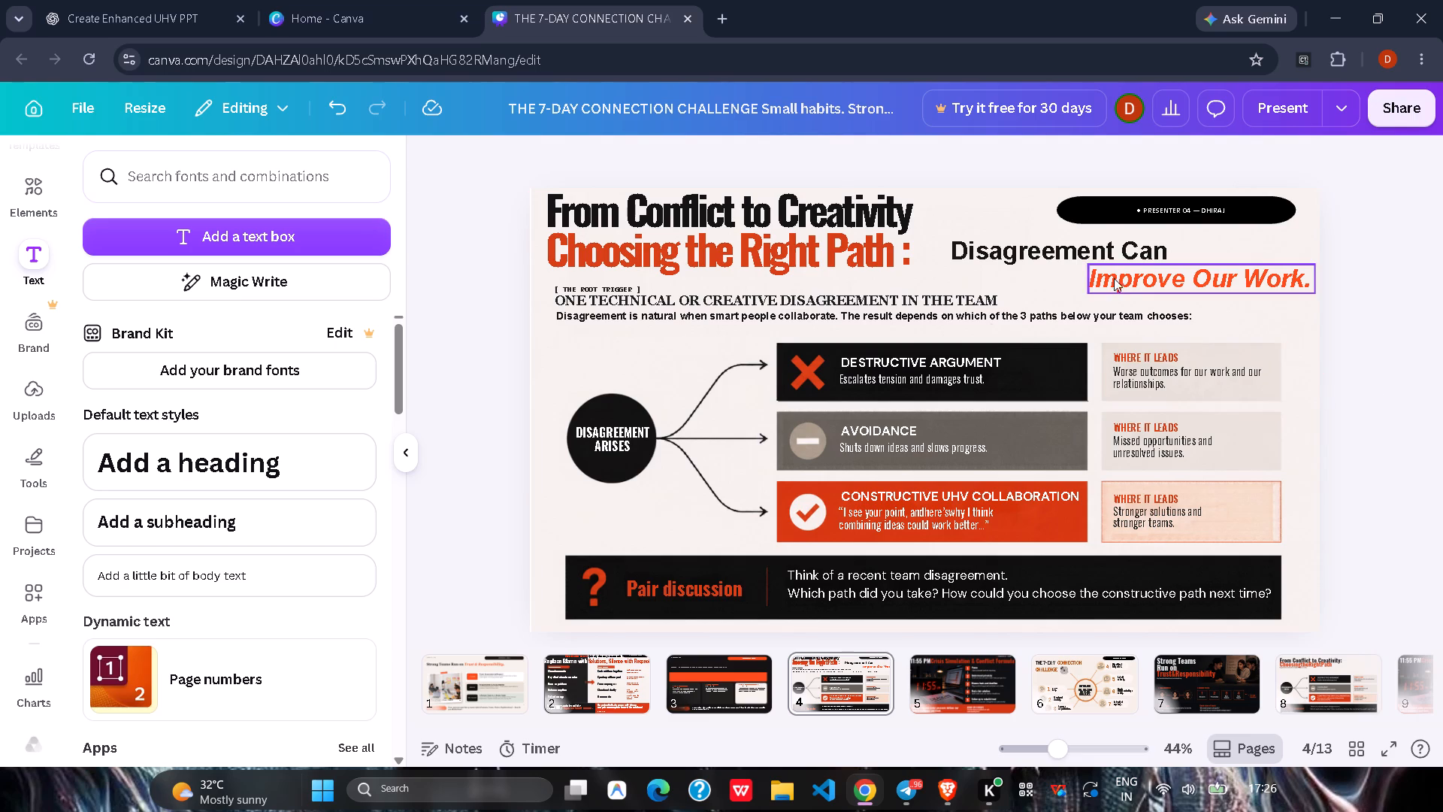
# Shrink the "Disagreement Can" heading slightly and place it just after "Choosing the Right Path :" on the same line.
pyautogui.moveTo(1088, 258); pyautogui.dragTo(1073, 254)
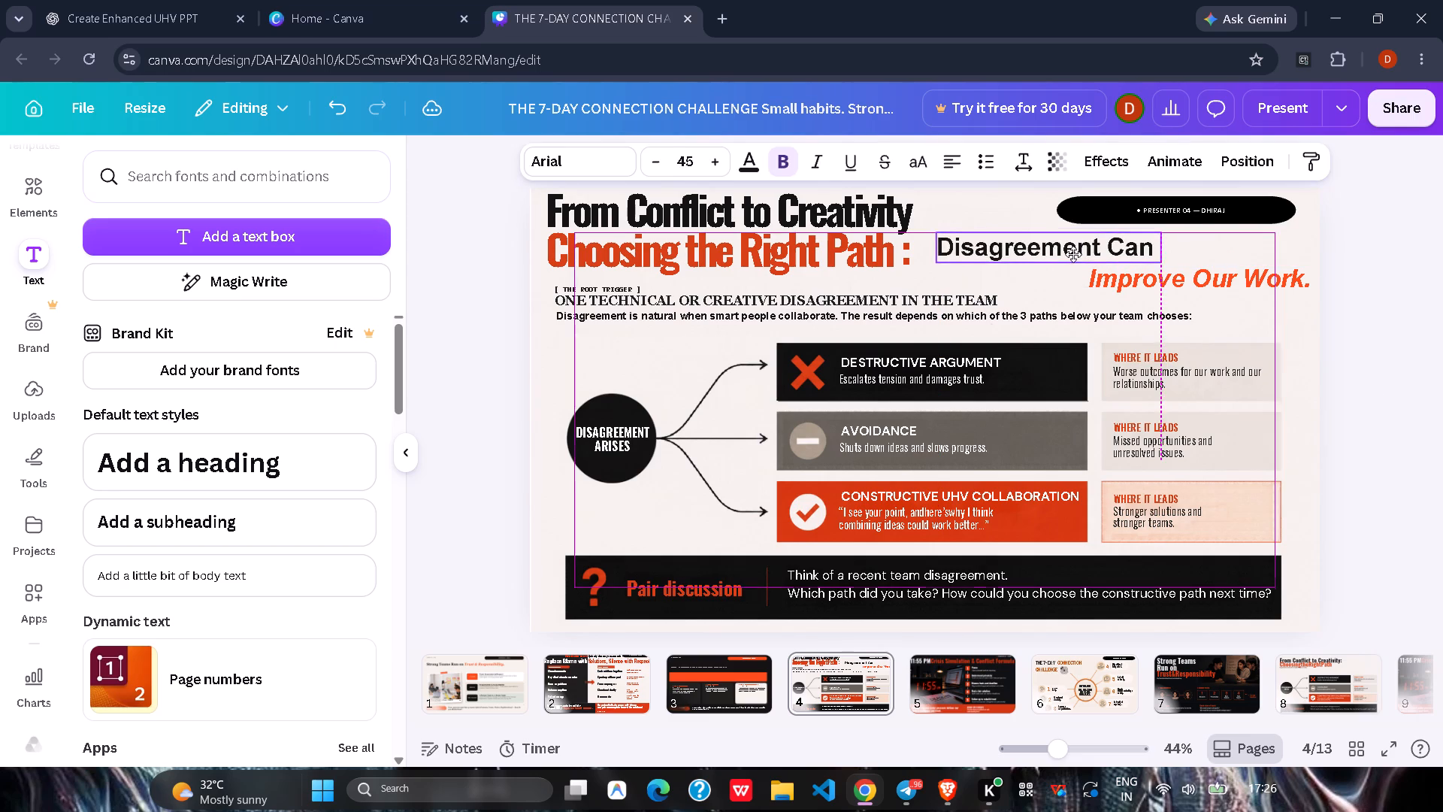
pyautogui.moveTo(1073, 254); pyautogui.dragTo(1068, 262)
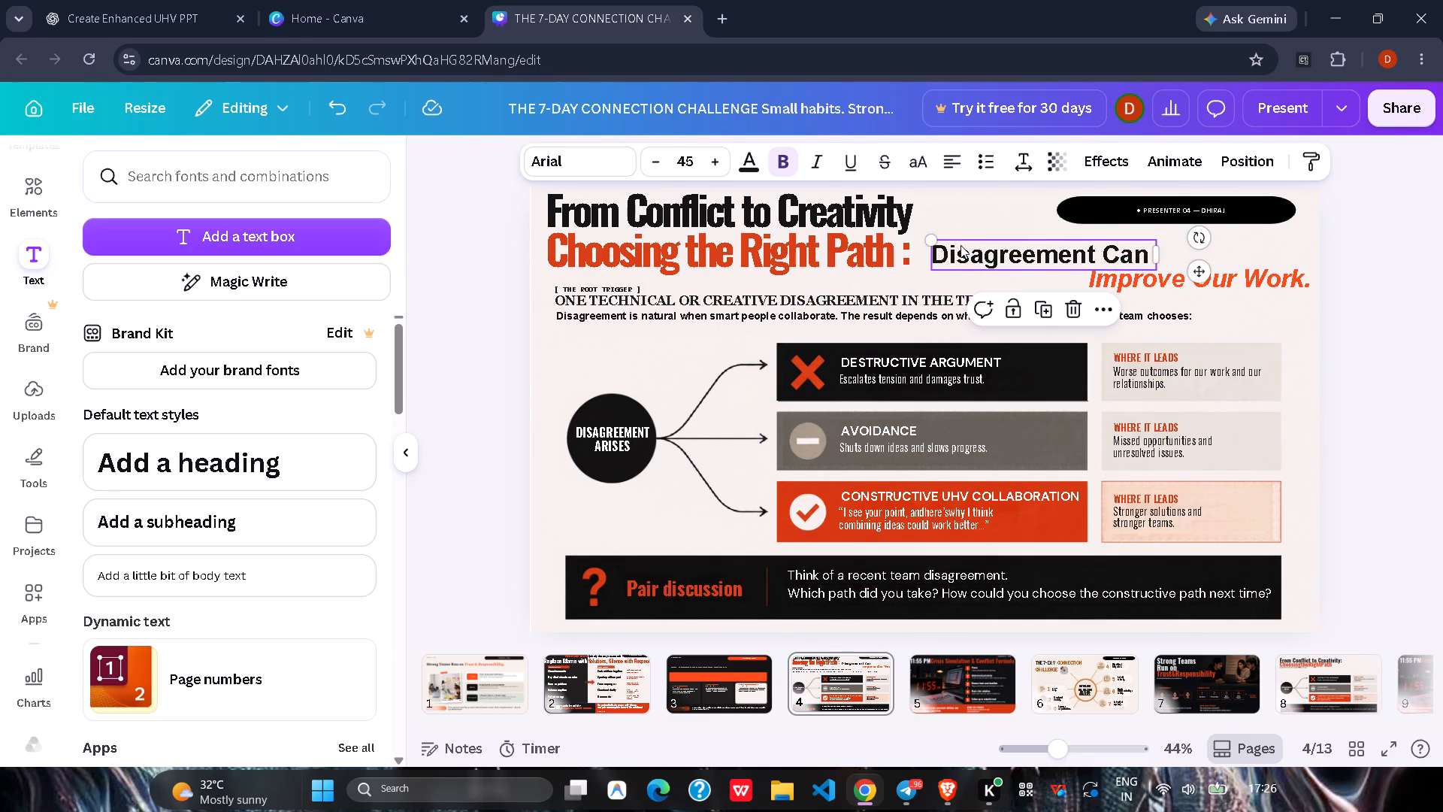
pyautogui.moveTo(930, 238); pyautogui.dragTo(949, 247)
pyautogui.click(1355, 282)
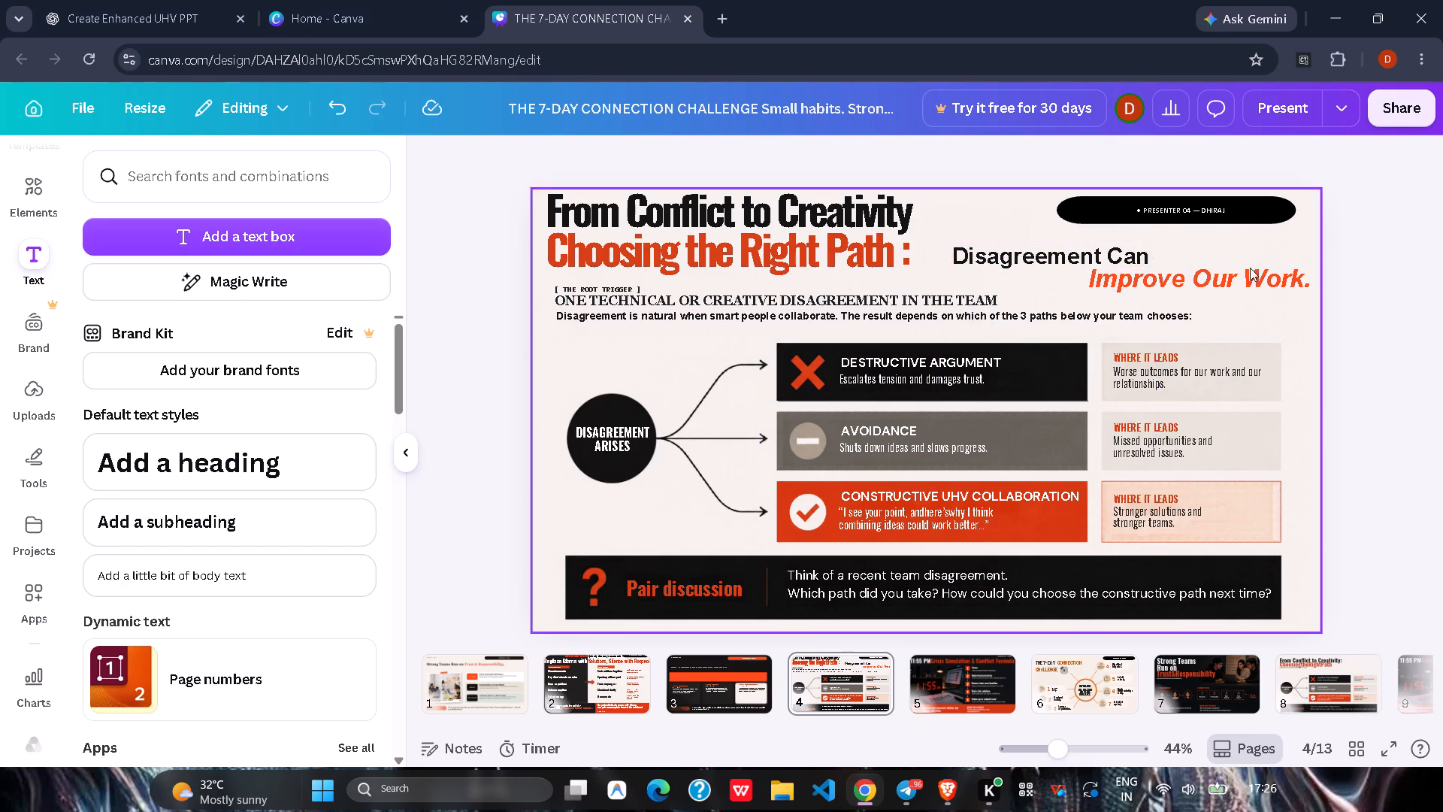
pyautogui.moveTo(1063, 244); pyautogui.dragTo(1042, 241)
# Scale "Improve Our Work." down to font size 38.2 and align it directly after "Disagreement Can" on the same line.
pyautogui.click(1133, 280)
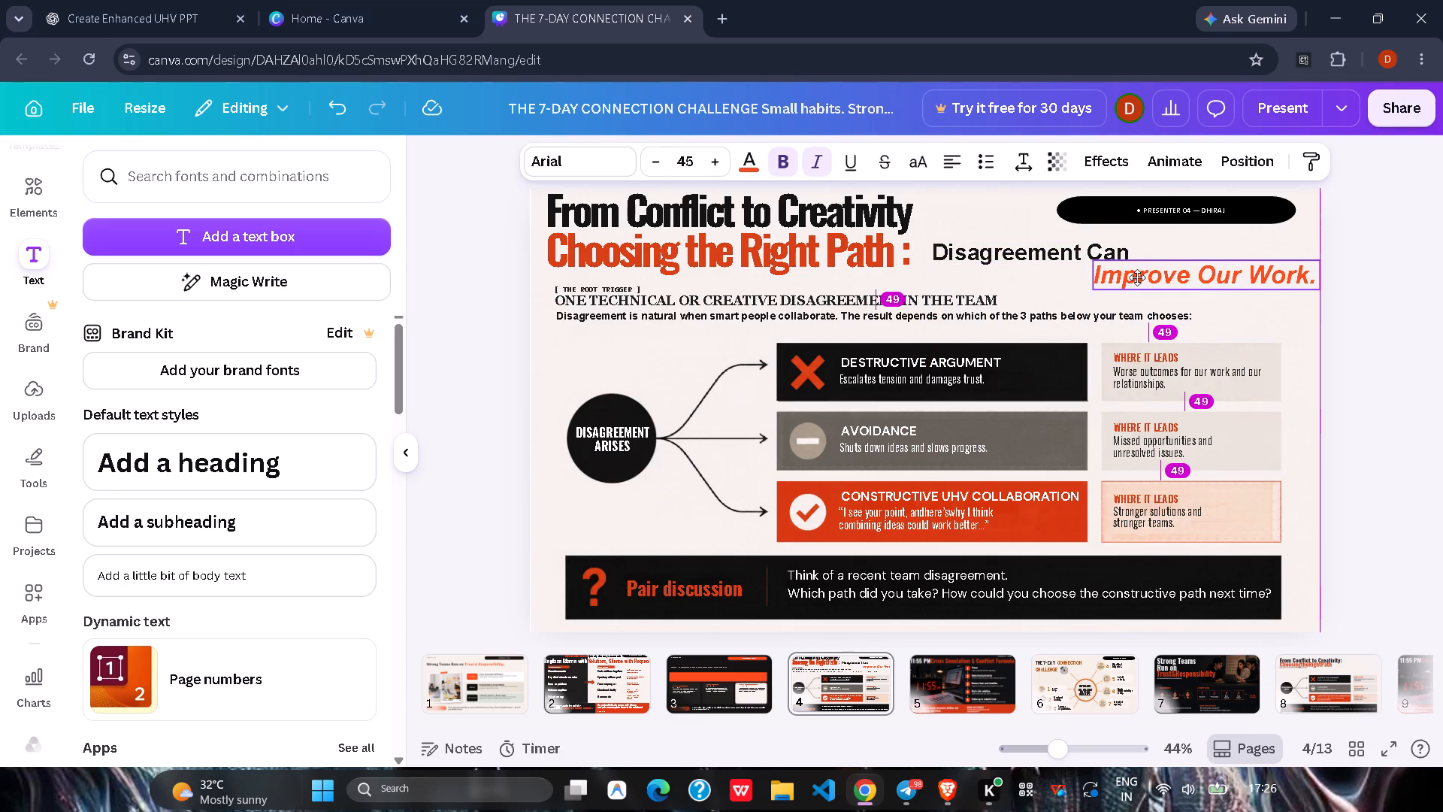
pyautogui.click(1324, 333)
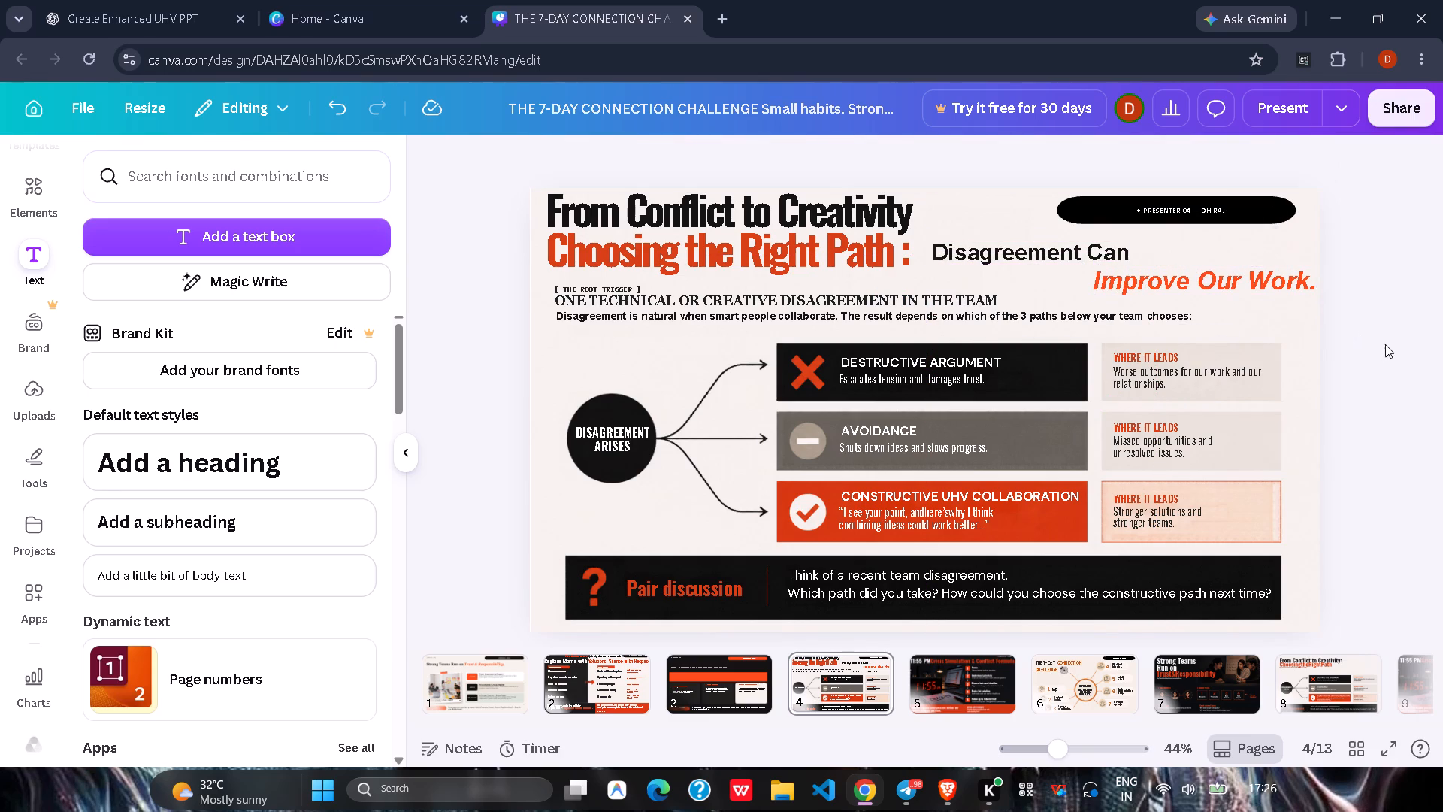
pyautogui.click(1217, 290)
pyautogui.moveTo(1090, 266); pyautogui.dragTo(1124, 275)
pyautogui.click(1384, 362)
pyautogui.moveTo(1214, 291); pyautogui.dragTo(1218, 260)
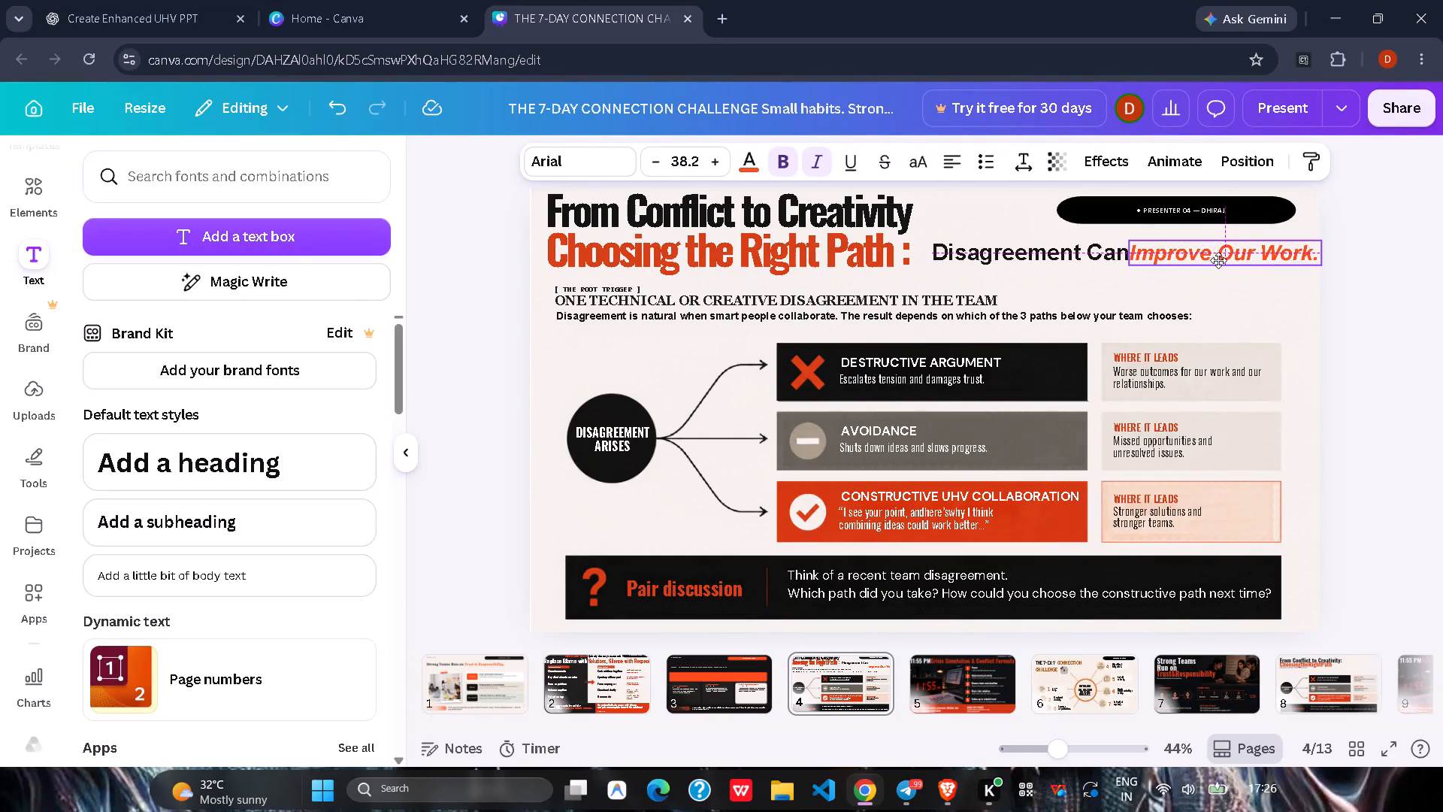
pyautogui.moveTo(1218, 260); pyautogui.dragTo(1221, 260)
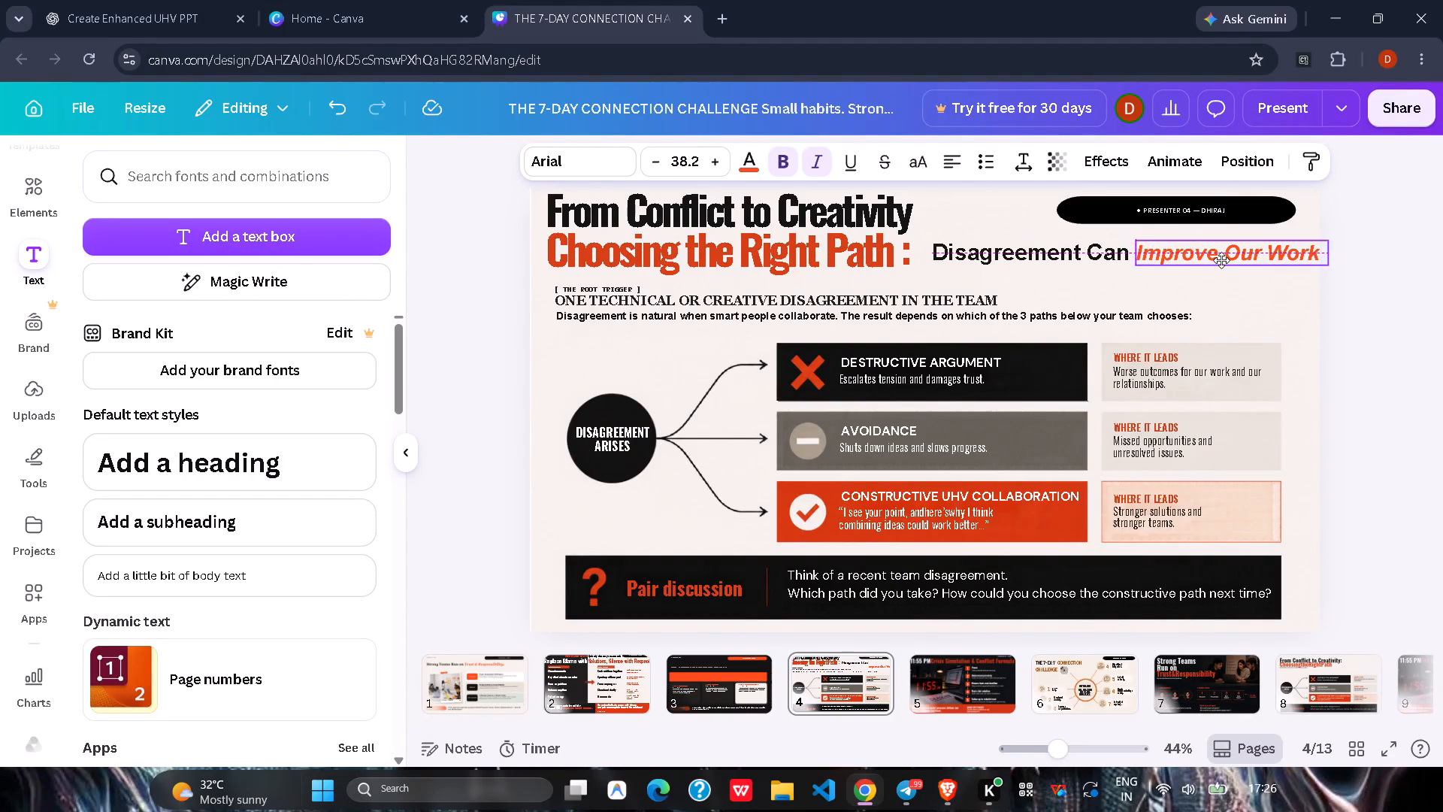
pyautogui.moveTo(1221, 260); pyautogui.dragTo(1221, 262)
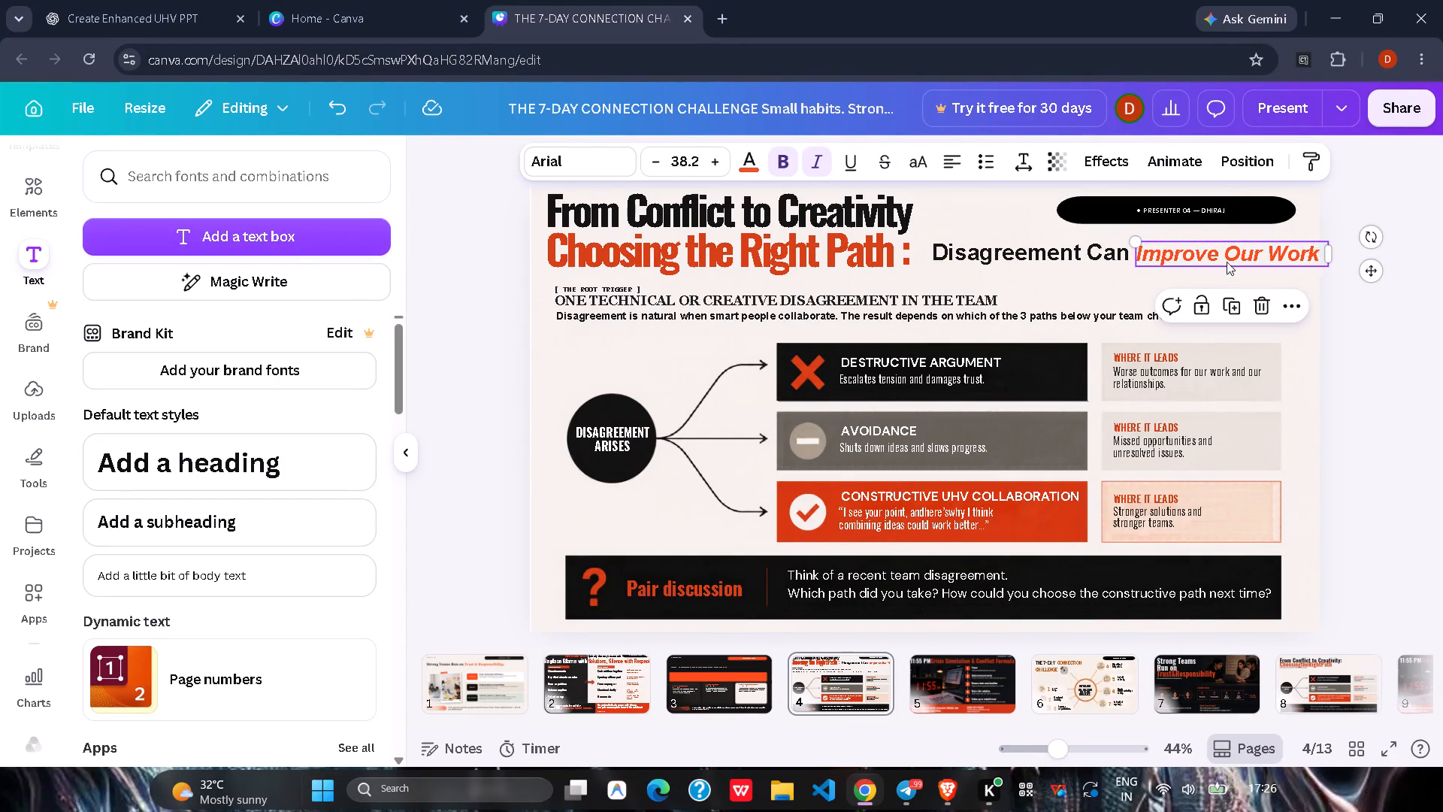
pyautogui.click(1361, 309)
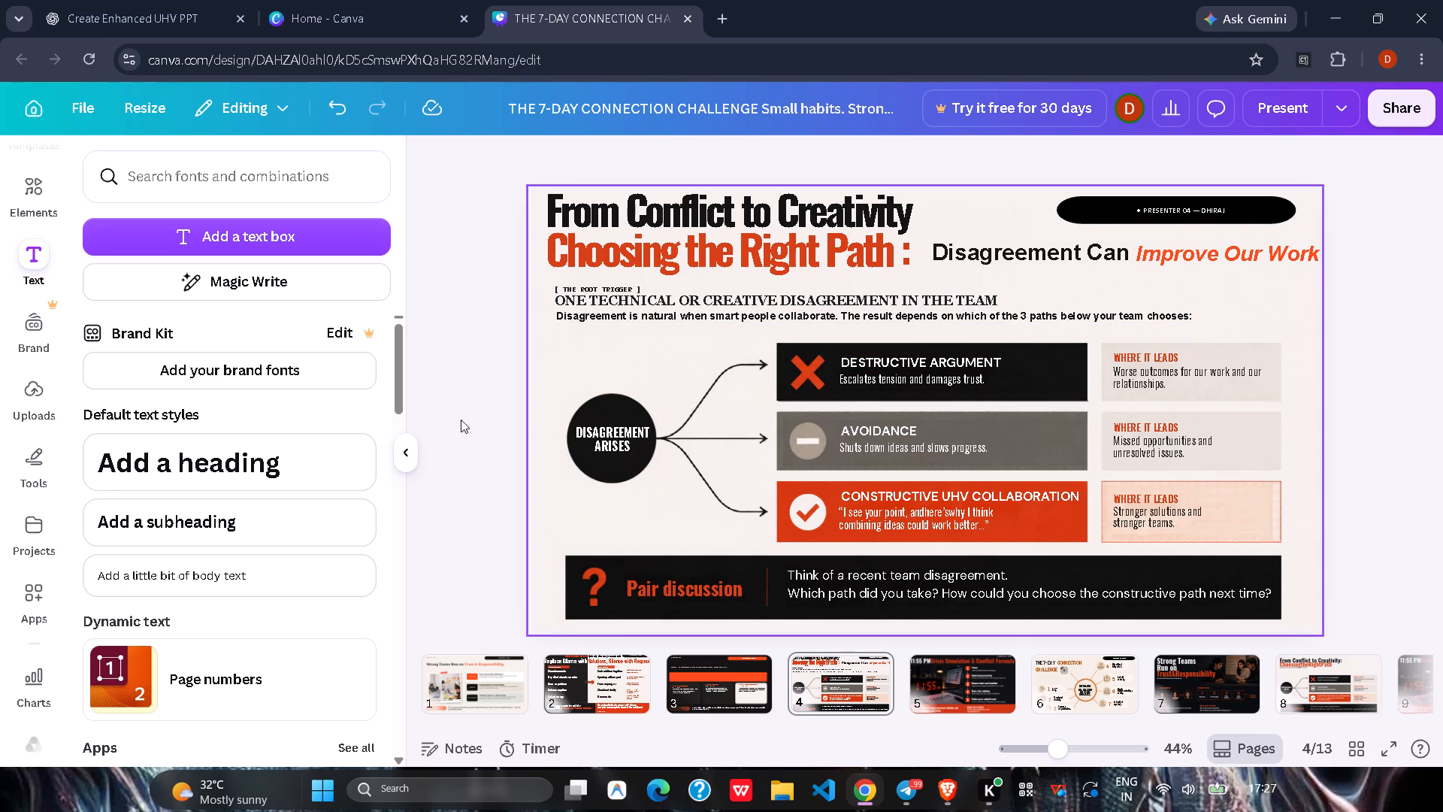
# Widen the root trigger text box and enlarge its text by two size increments, keeping the trigger sentence on one line.
pyautogui.click(562, 298)
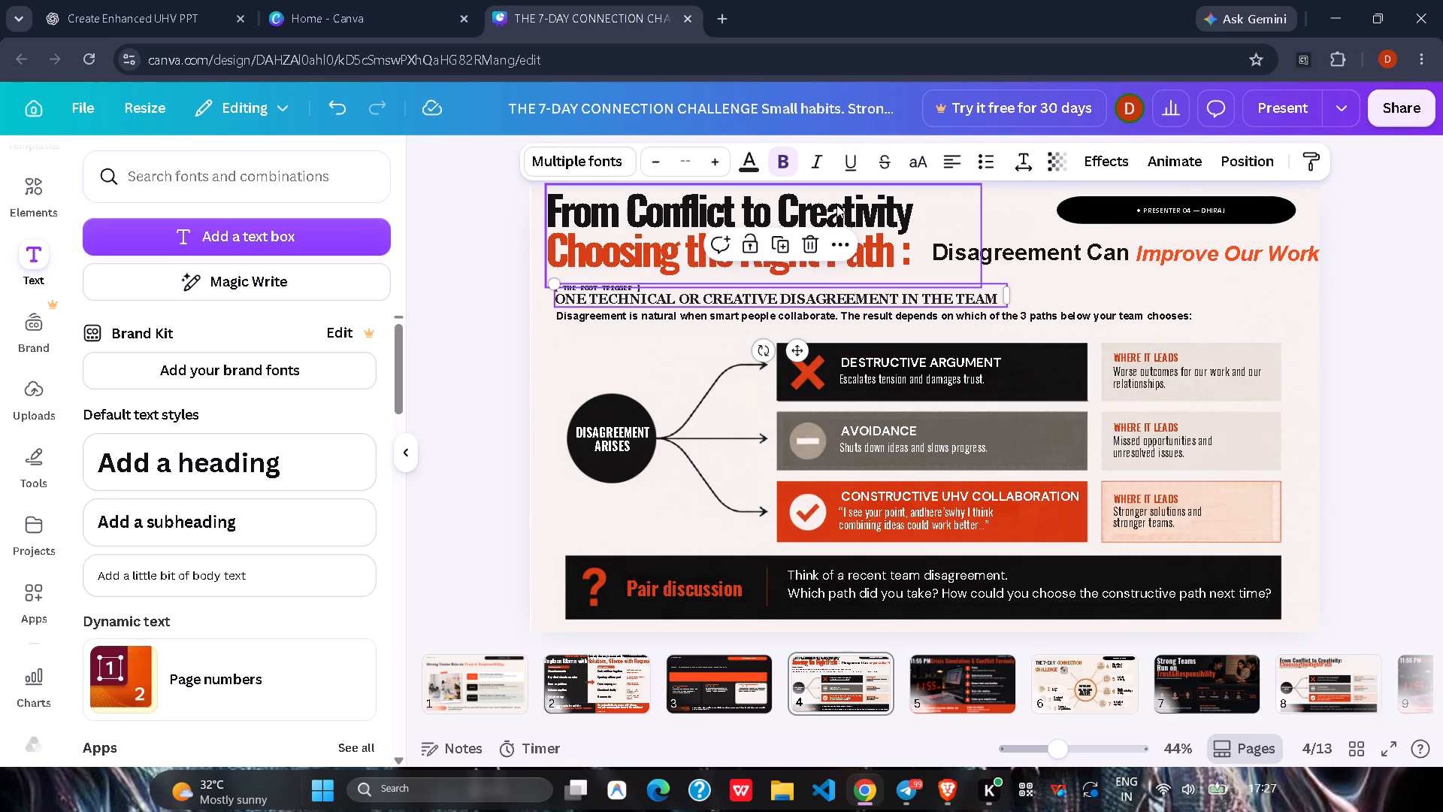
pyautogui.click(710, 159)
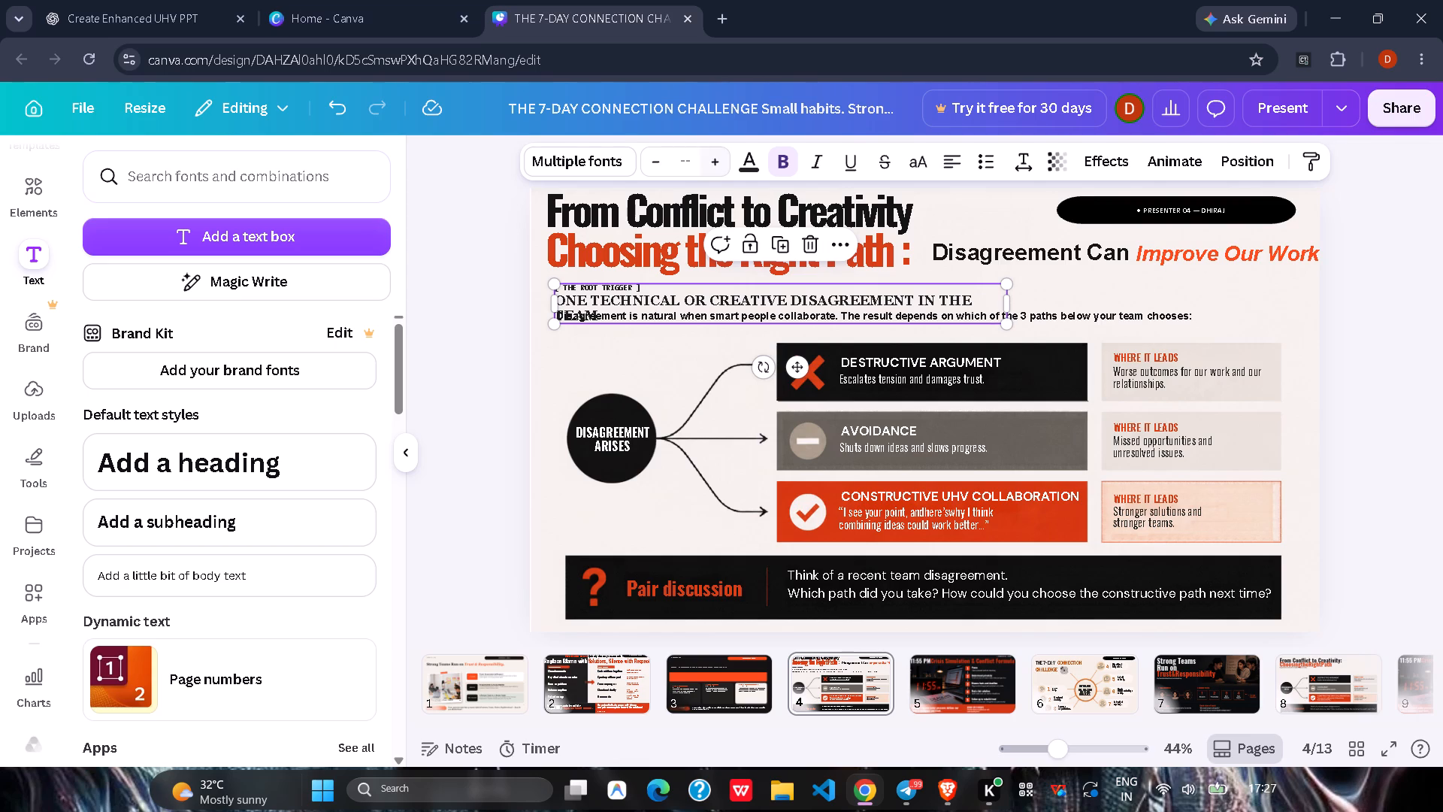
pyautogui.click(665, 164)
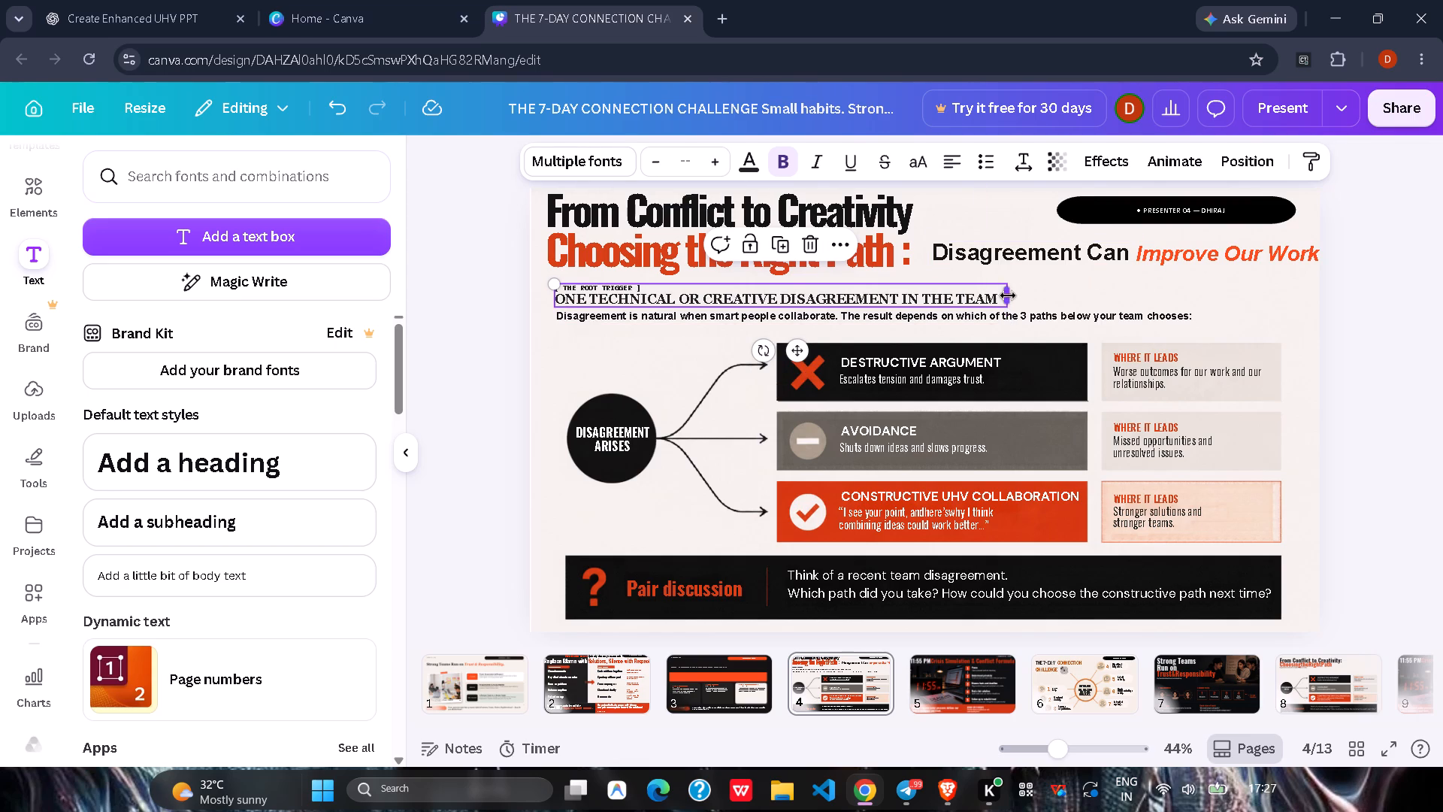
pyautogui.moveTo(1008, 295); pyautogui.dragTo(1051, 296)
pyautogui.click(712, 165)
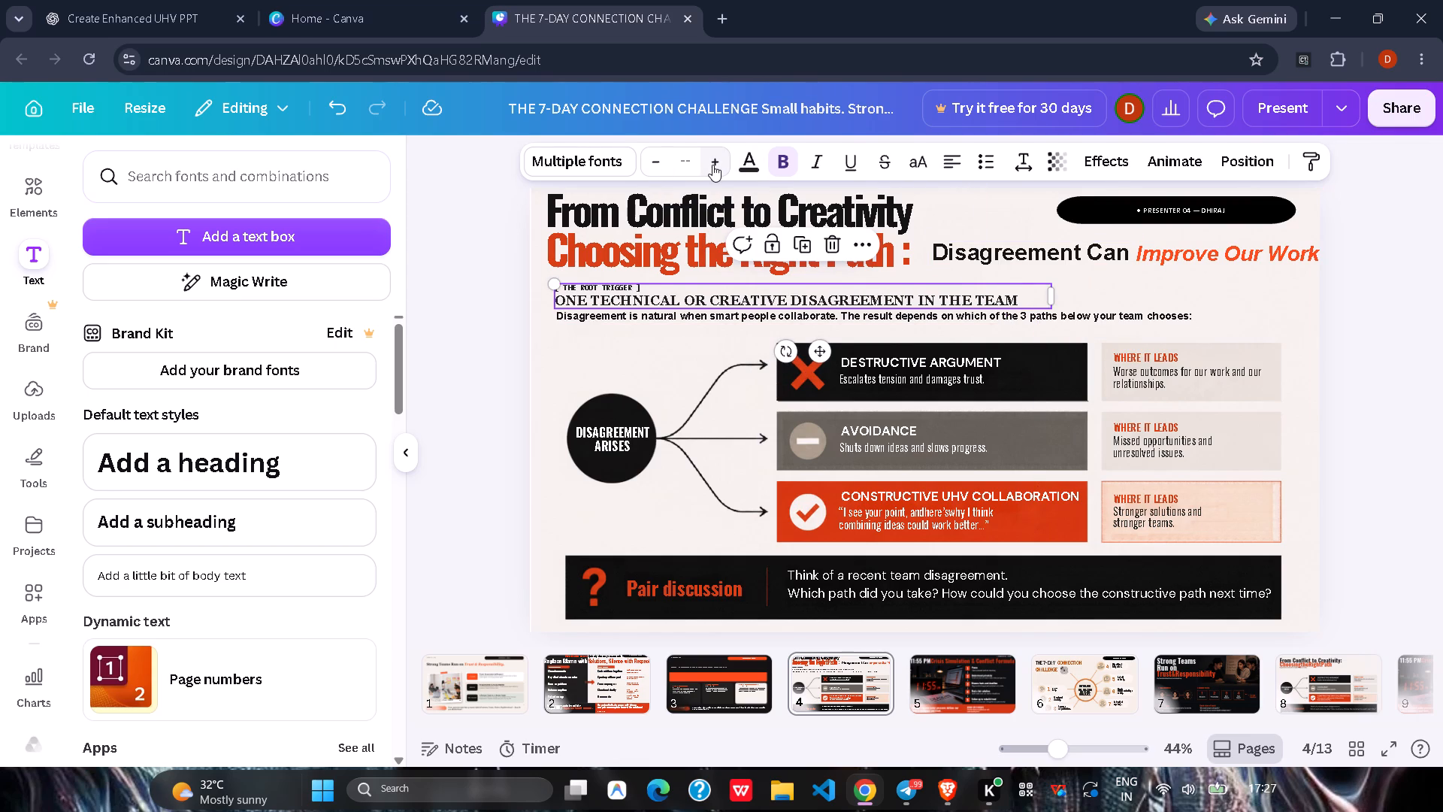
pyautogui.click(712, 165)
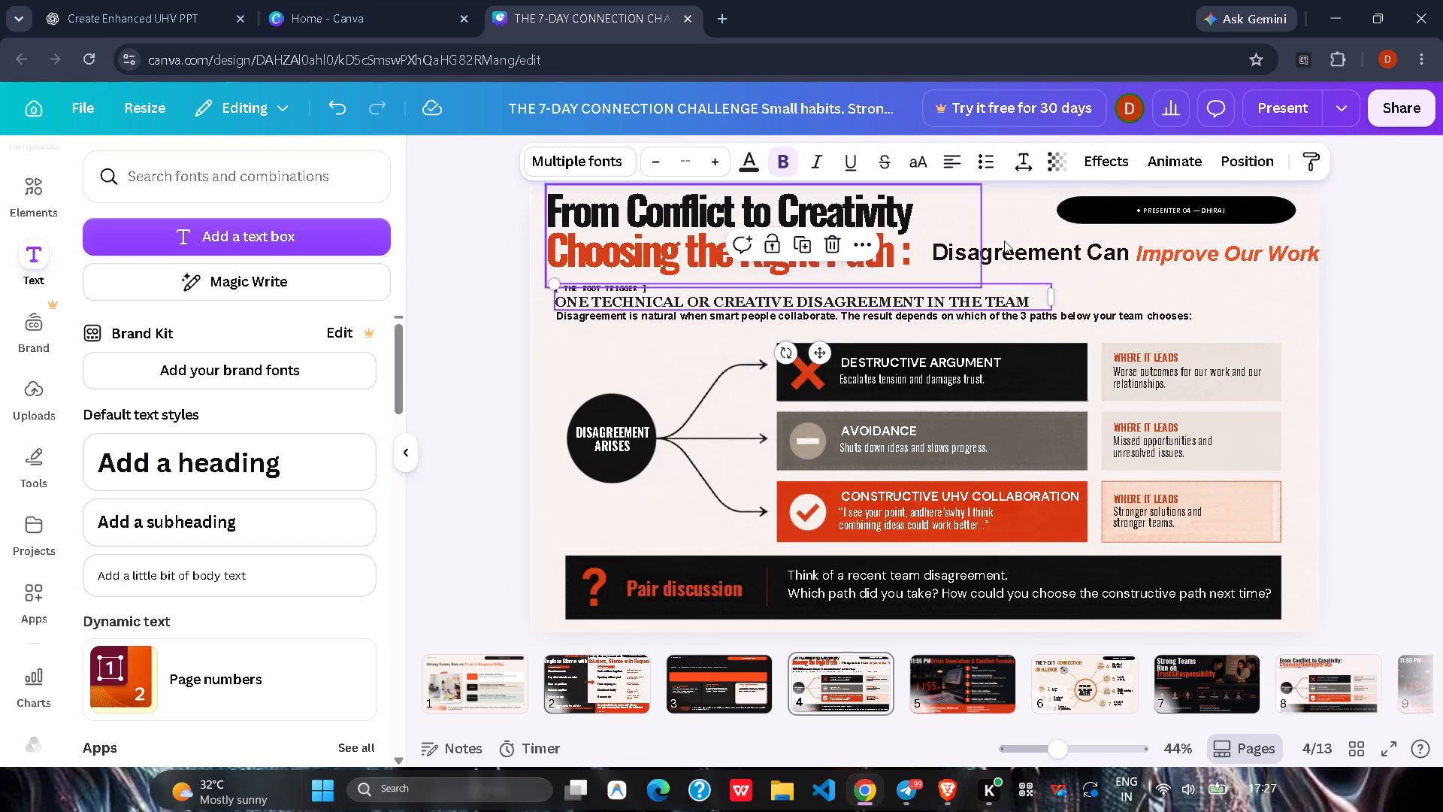
pyautogui.click(1388, 321)
# Nudge the root trigger text slightly upward, clear of the description beneath it.
pyautogui.click(676, 298)
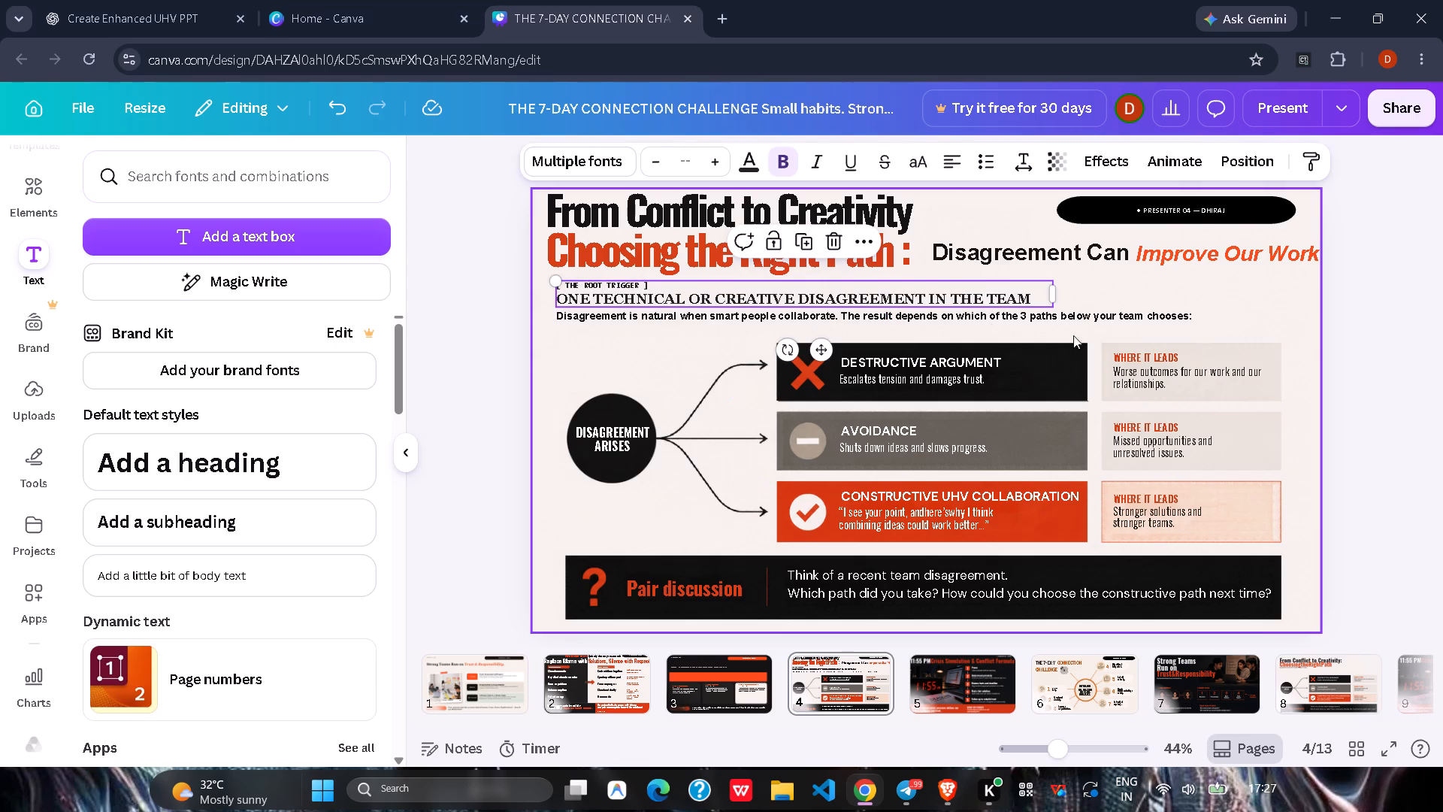
pyautogui.click(1360, 335)
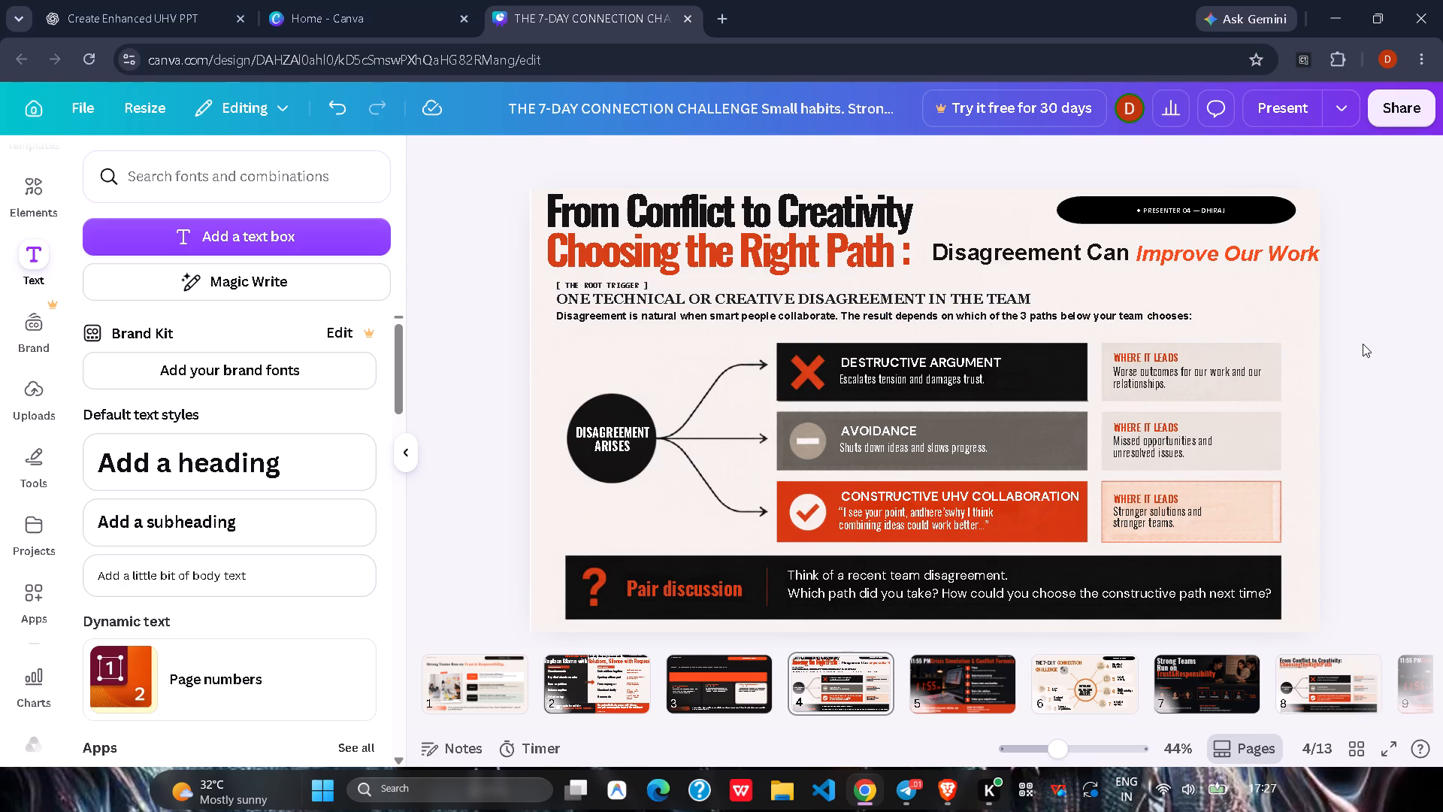
# Insert a notched arrow ribbon shape over the start of the root trigger text on slide 4.
pyautogui.click(43, 455)
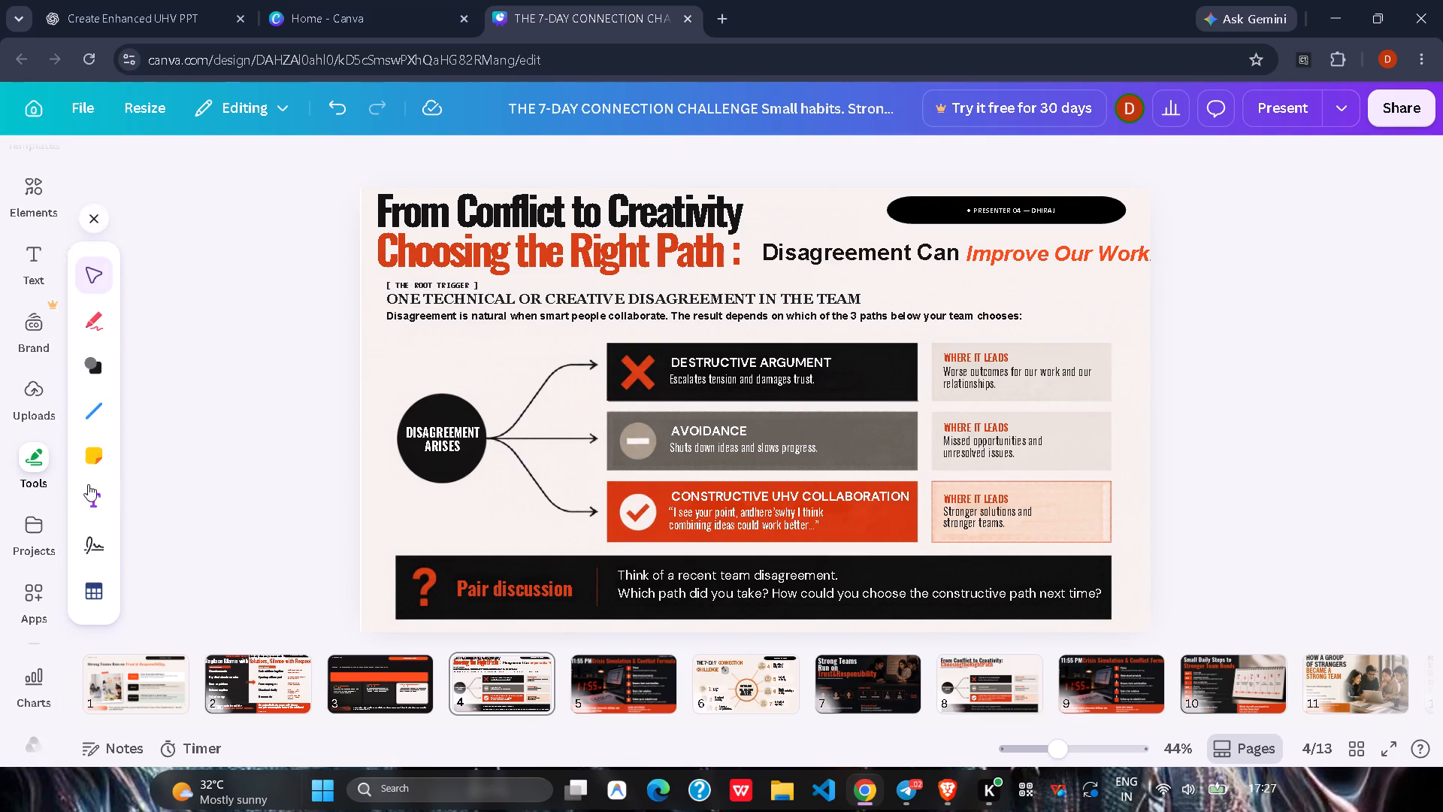
pyautogui.click(88, 368)
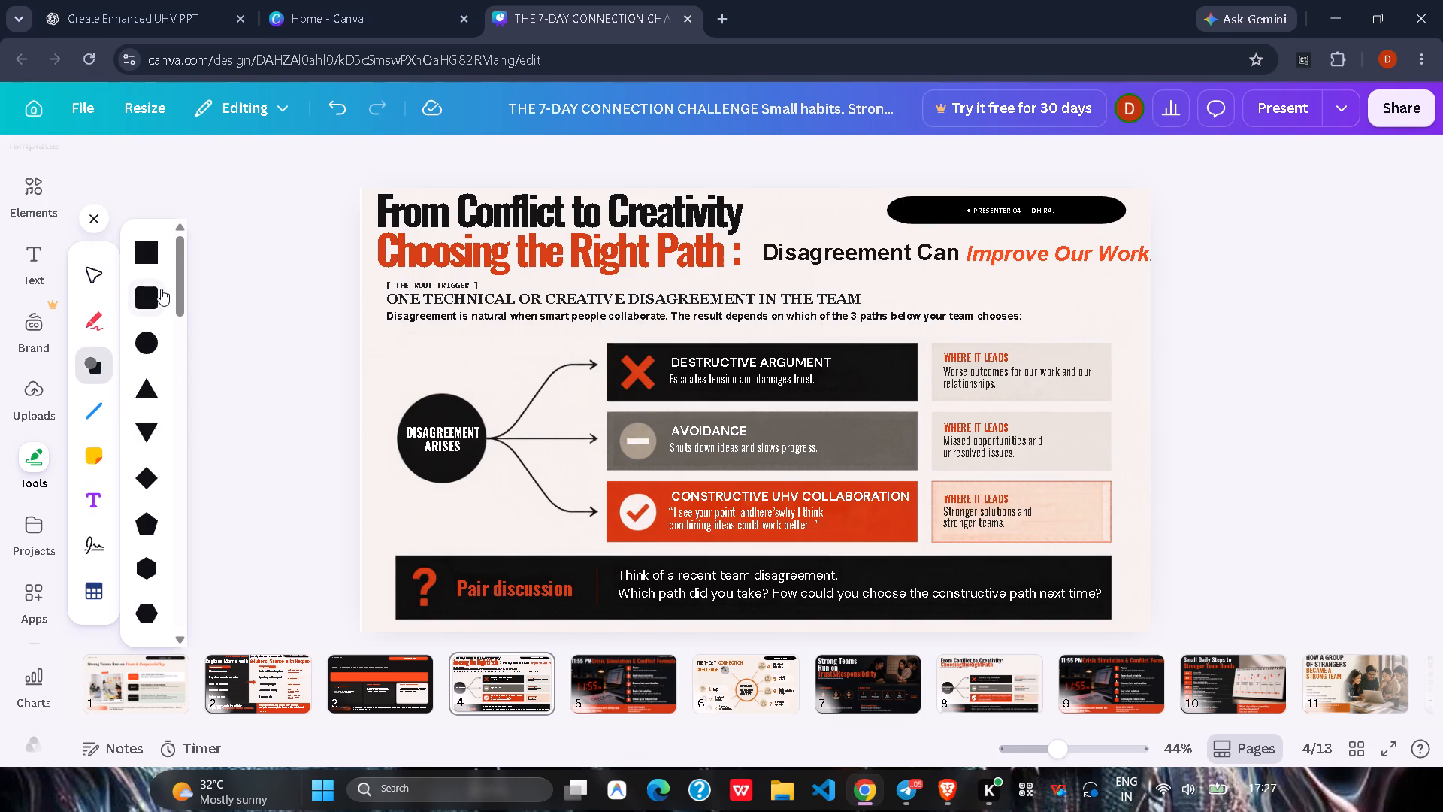
pyautogui.scroll(-2, 154, 535)
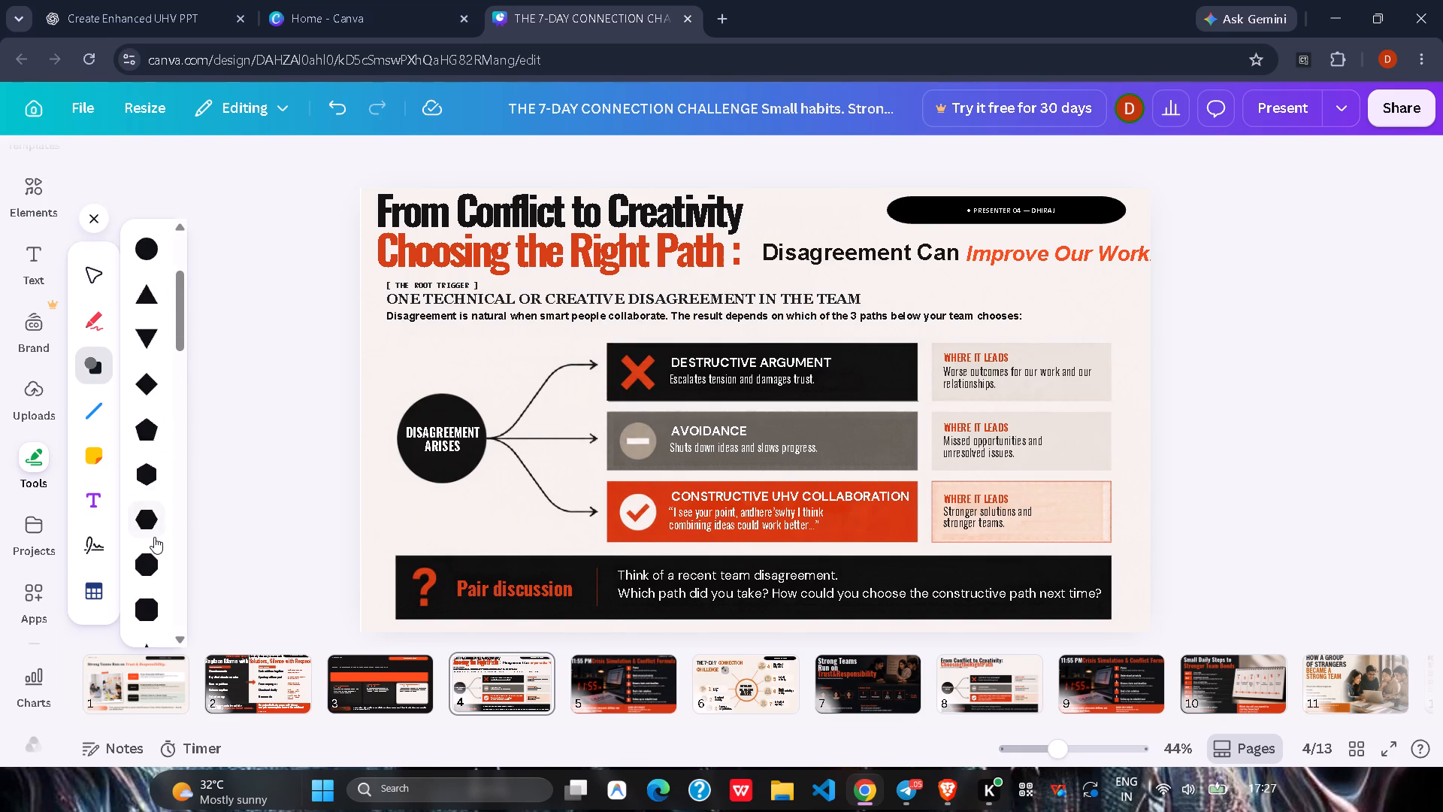
pyautogui.scroll(-5, 154, 537)
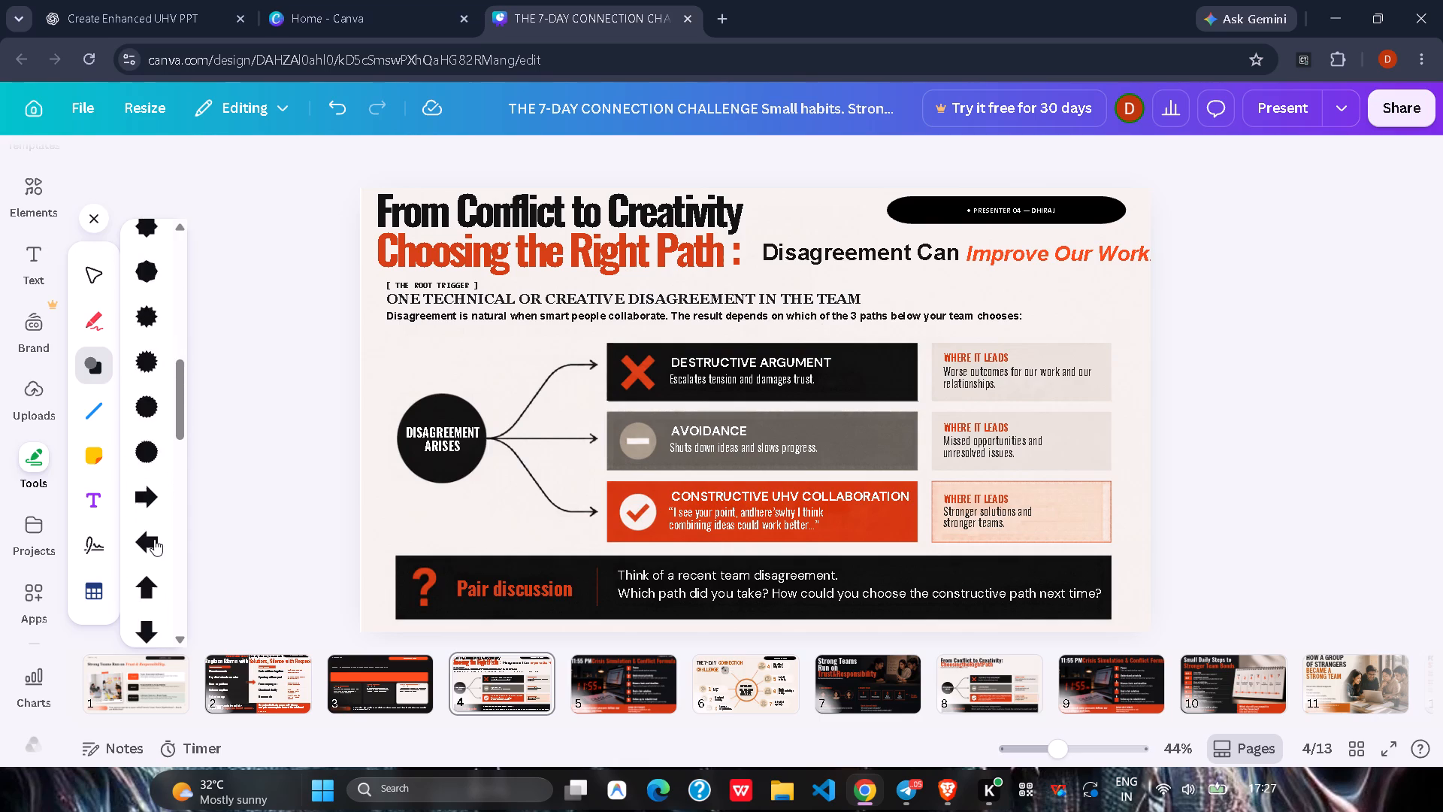
pyautogui.scroll(-4, 154, 539)
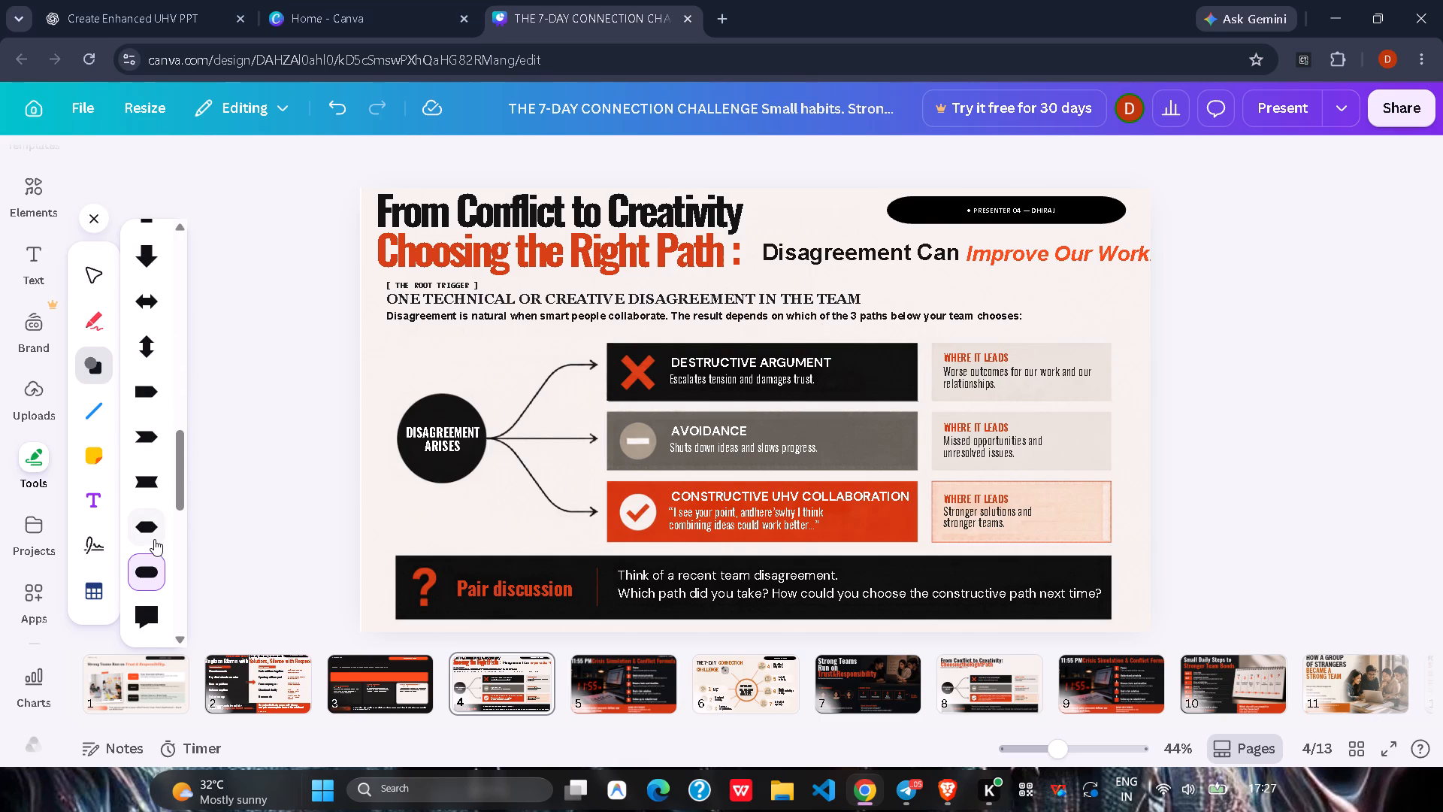
pyautogui.scroll(-1, 154, 539)
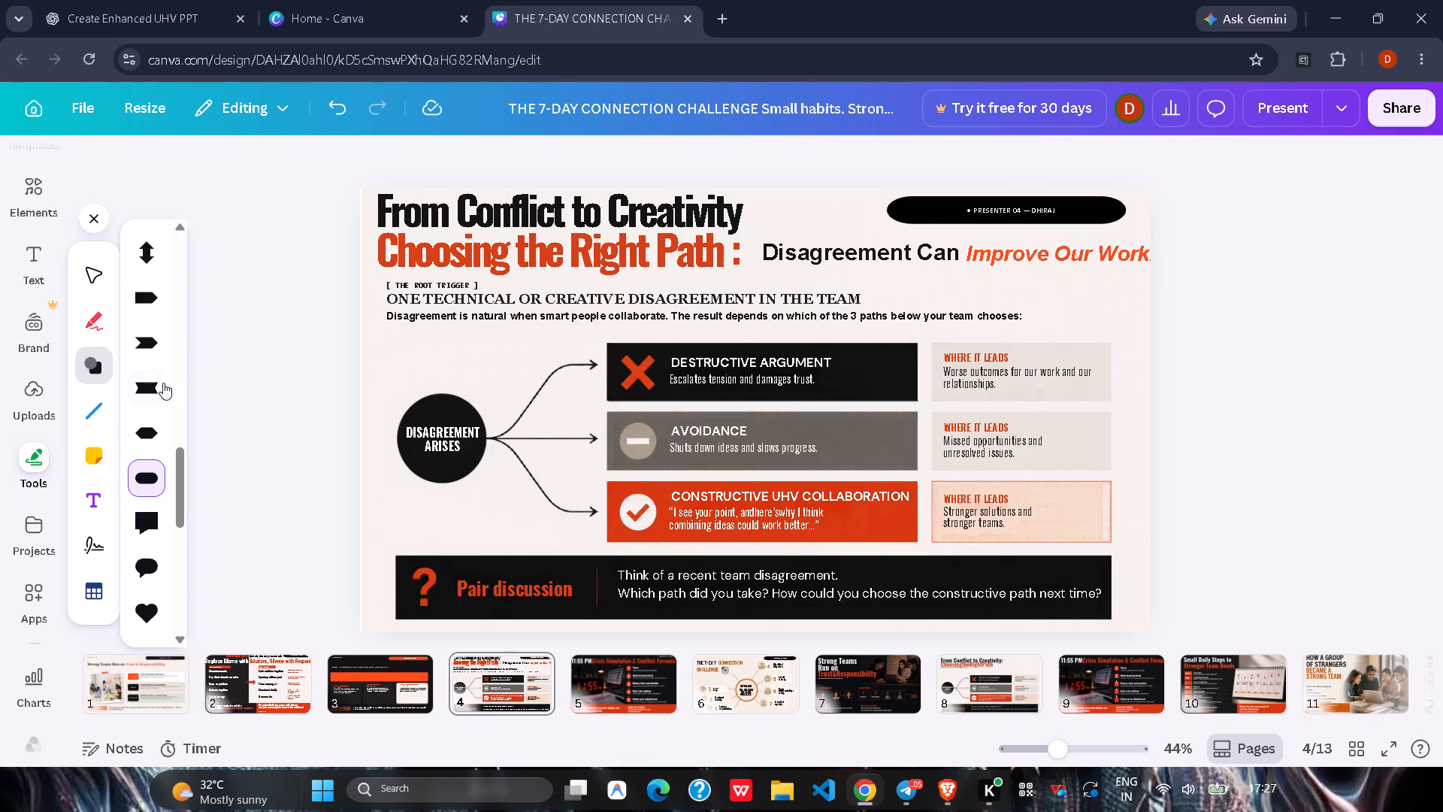
pyautogui.click(144, 335)
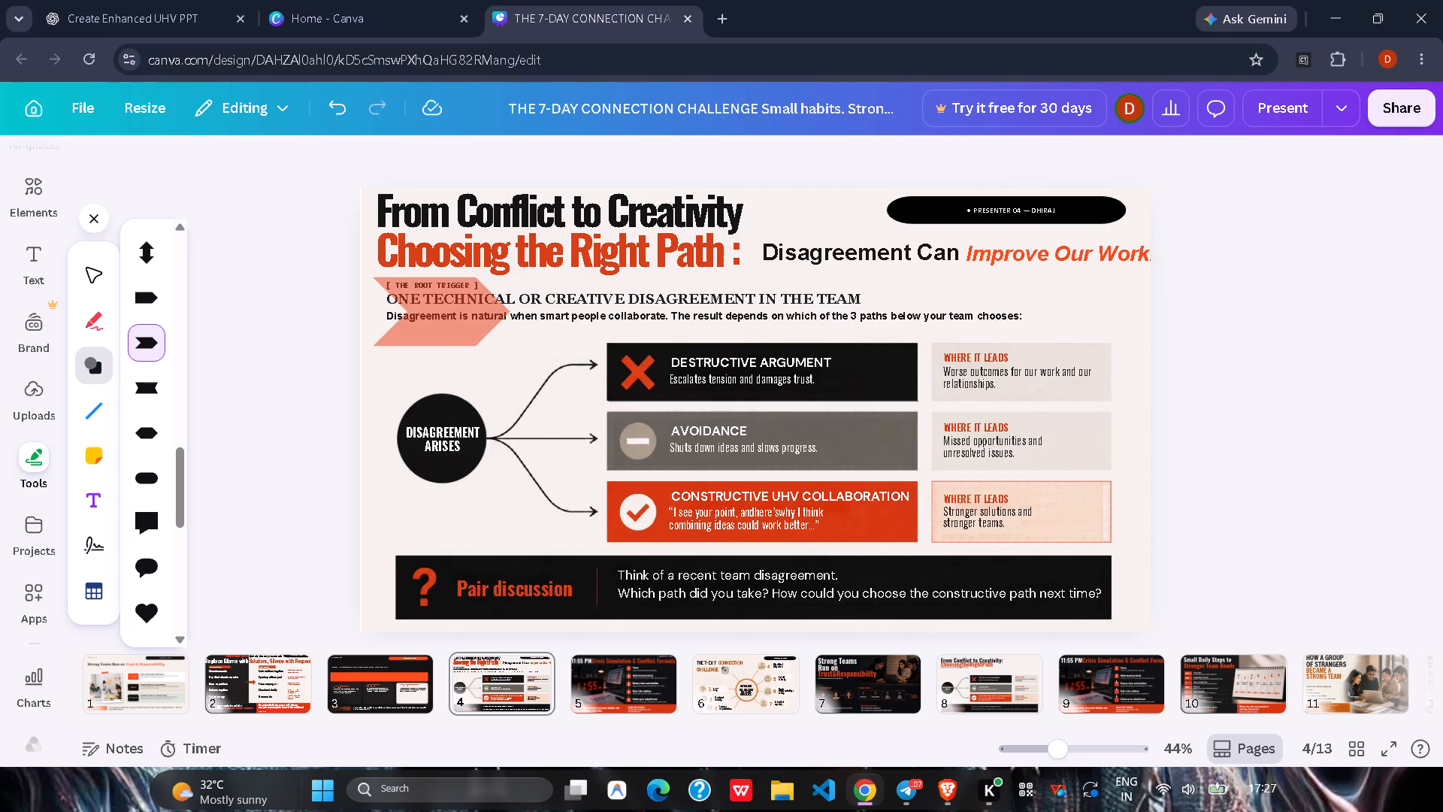
pyautogui.click(376, 276)
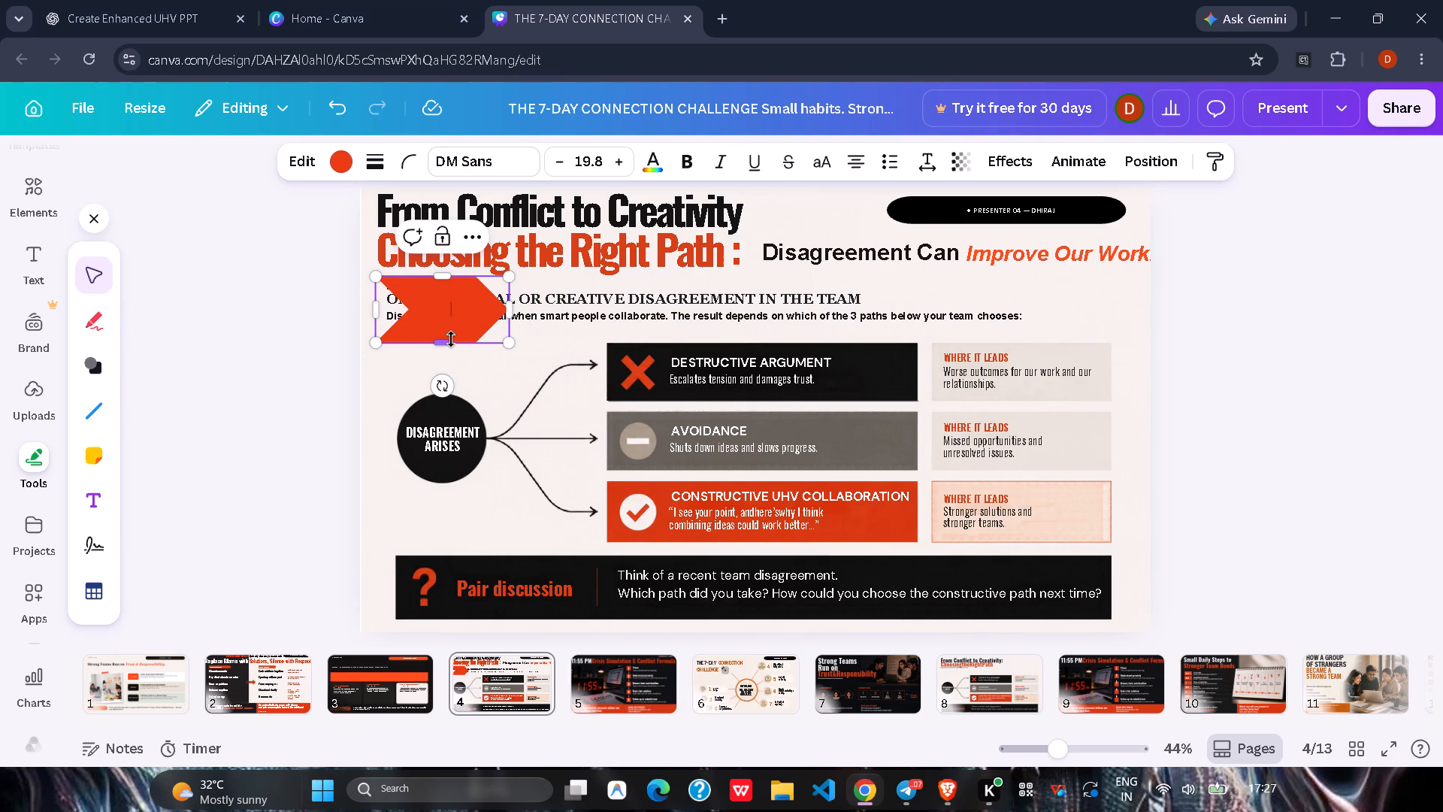
# Flatten the ribbon shape to about 81 high and stretch it into a long banner along the root trigger sentence.
pyautogui.moveTo(451, 339); pyautogui.dragTo(457, 309)
pyautogui.moveTo(507, 298); pyautogui.dragTo(717, 290)
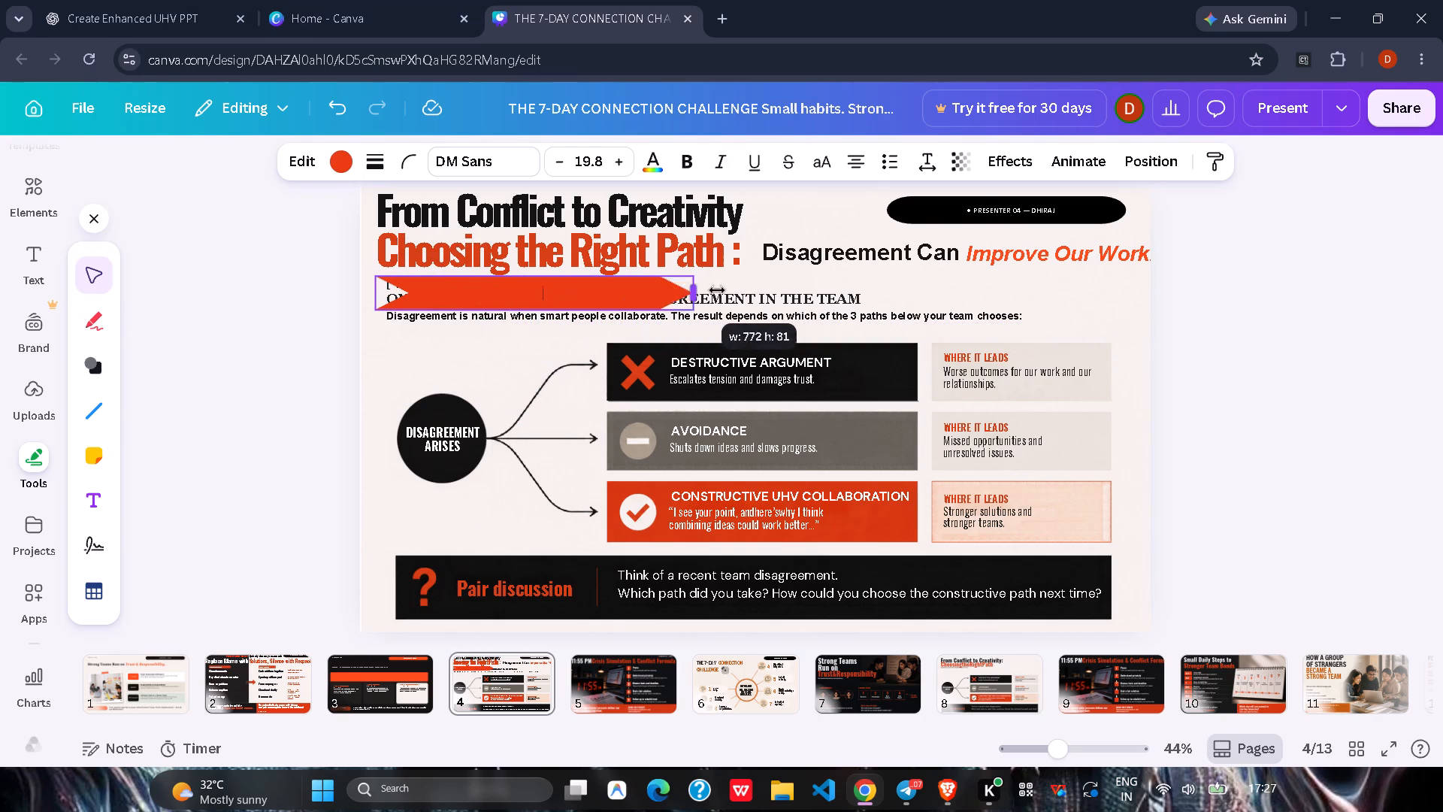
pyautogui.moveTo(717, 290); pyautogui.dragTo(886, 287)
pyautogui.click(1254, 302)
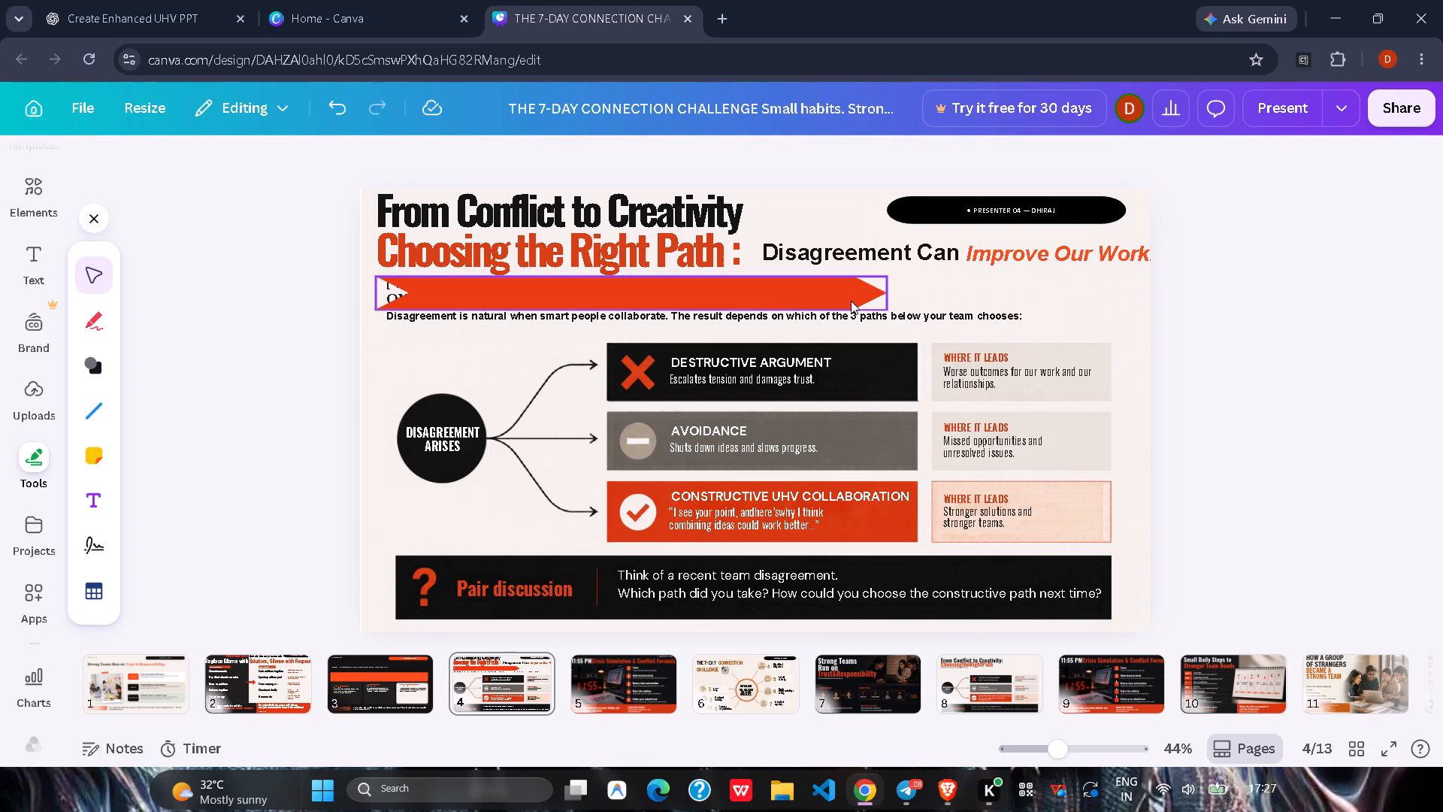
# Shift the banner to the slide's left edge and resize it to about 1,300 by 79, covering the whole root trigger sentence.
pyautogui.moveTo(773, 300); pyautogui.dragTo(761, 300)
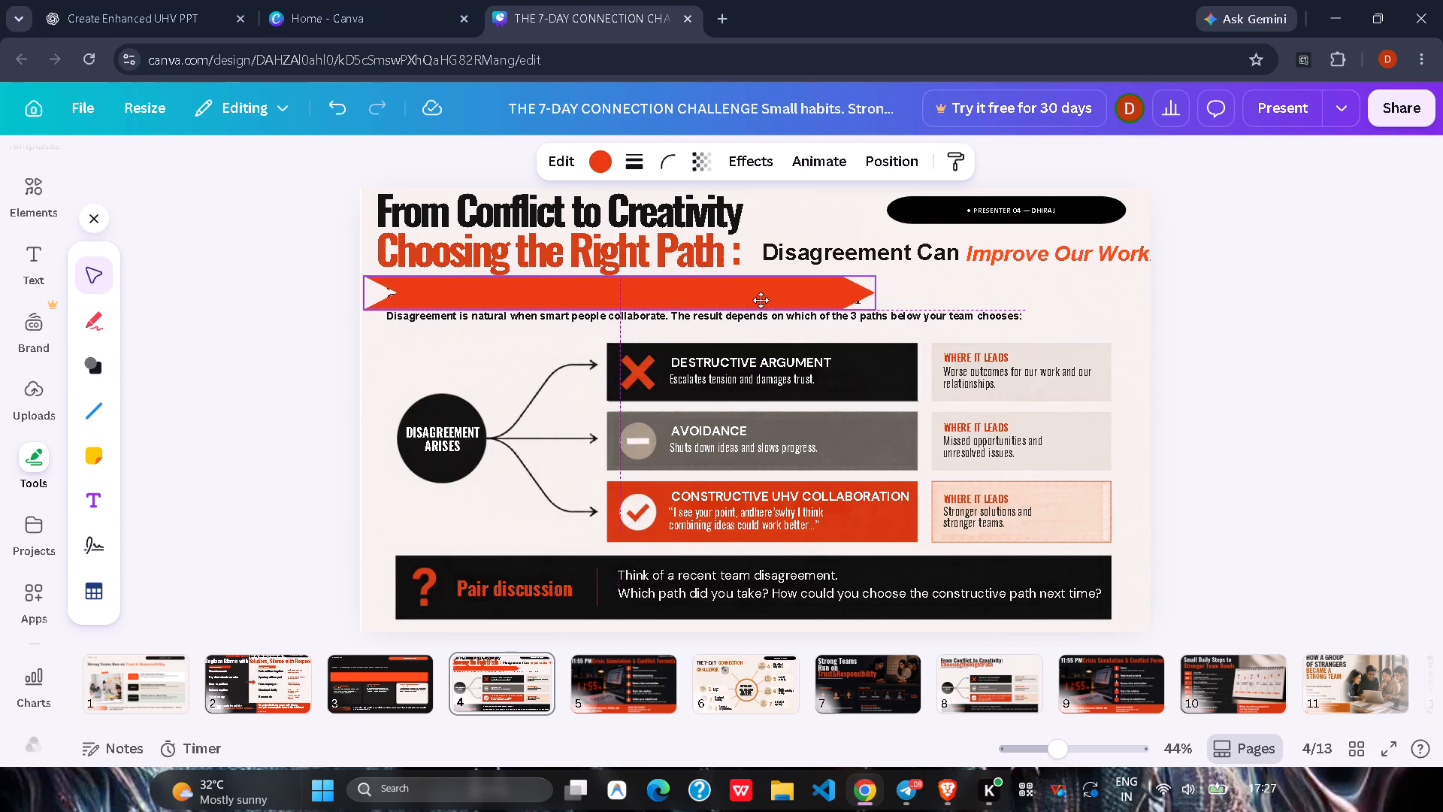
pyautogui.moveTo(761, 300); pyautogui.dragTo(752, 300)
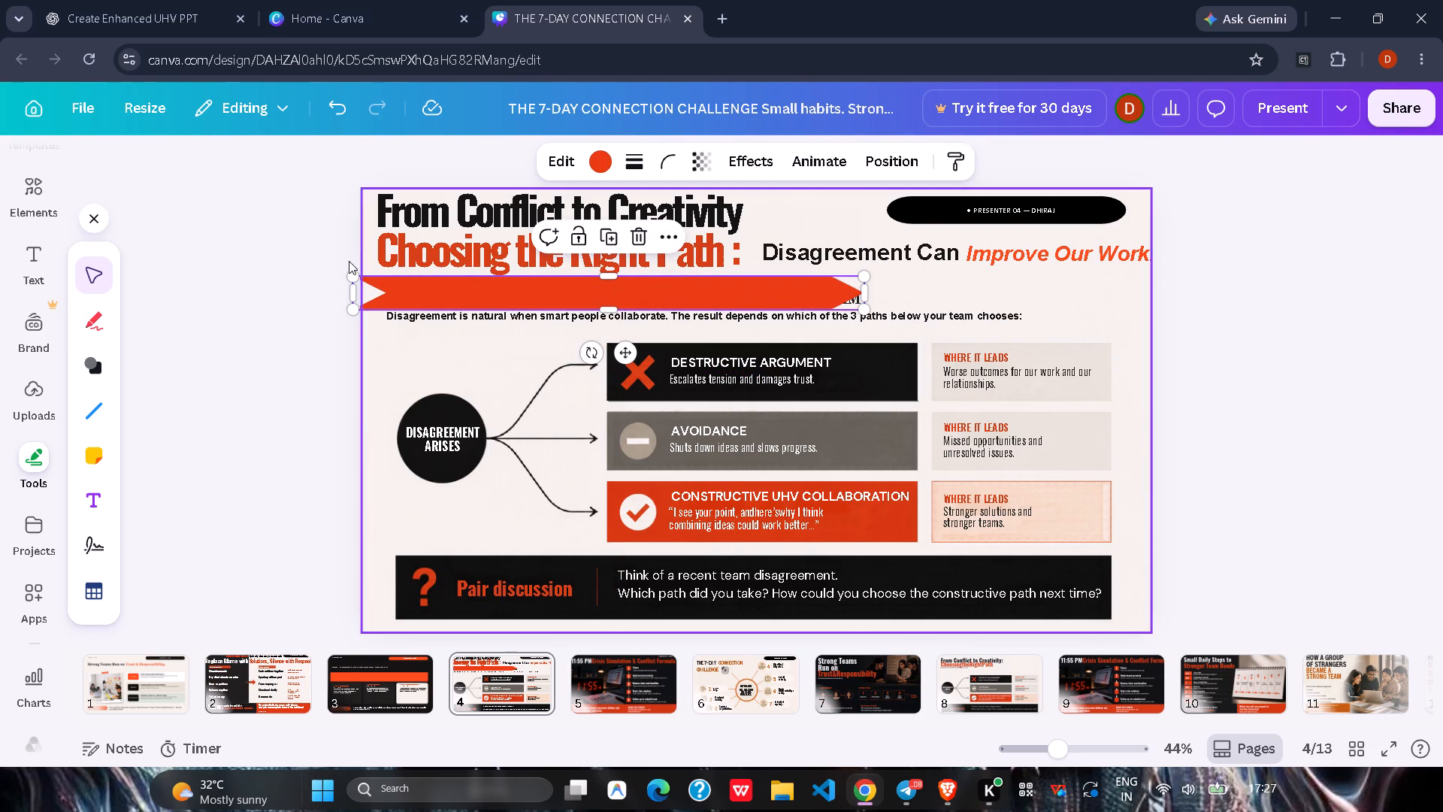
pyautogui.moveTo(357, 271); pyautogui.dragTo(374, 274)
pyautogui.moveTo(625, 293); pyautogui.dragTo(610, 294)
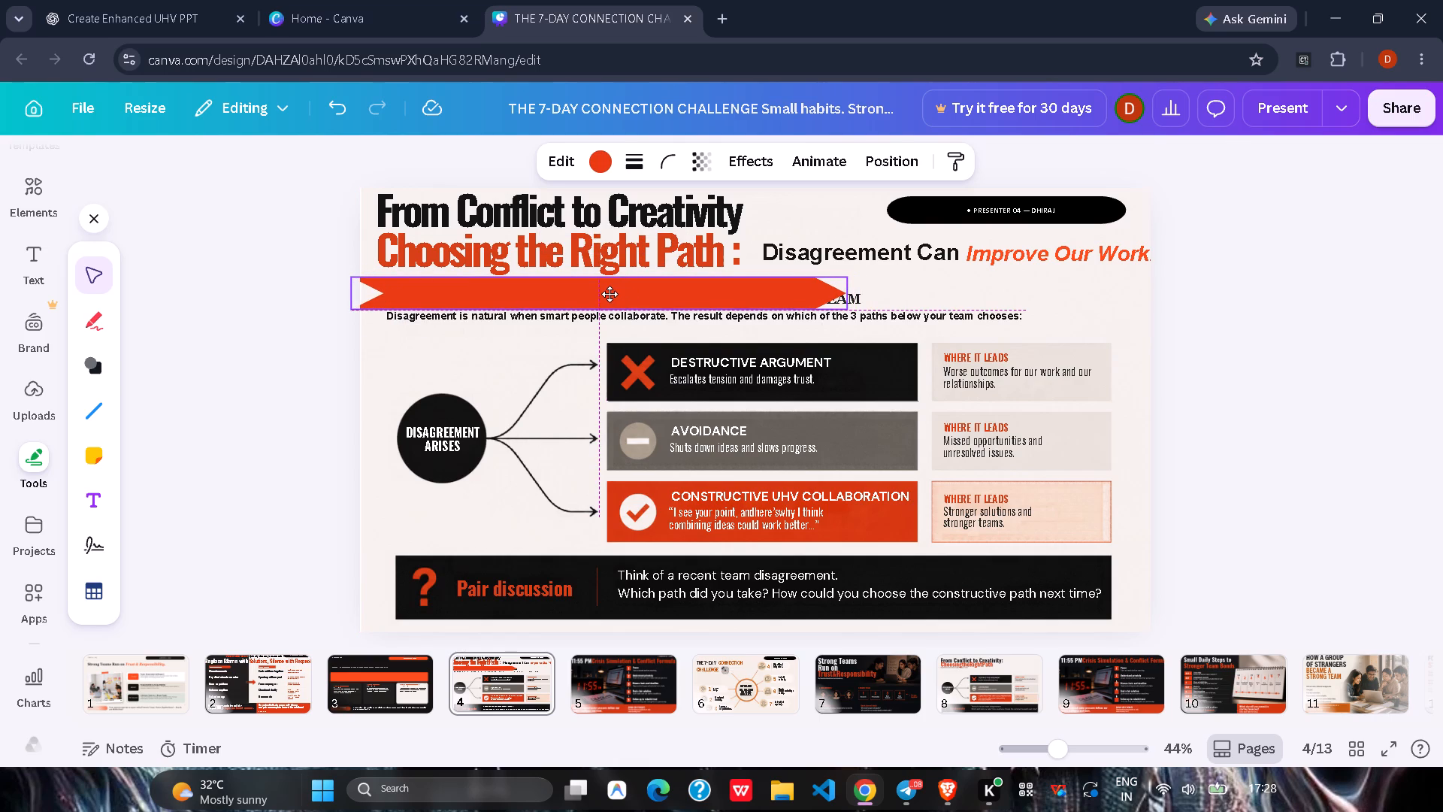
pyautogui.moveTo(610, 294); pyautogui.dragTo(611, 294)
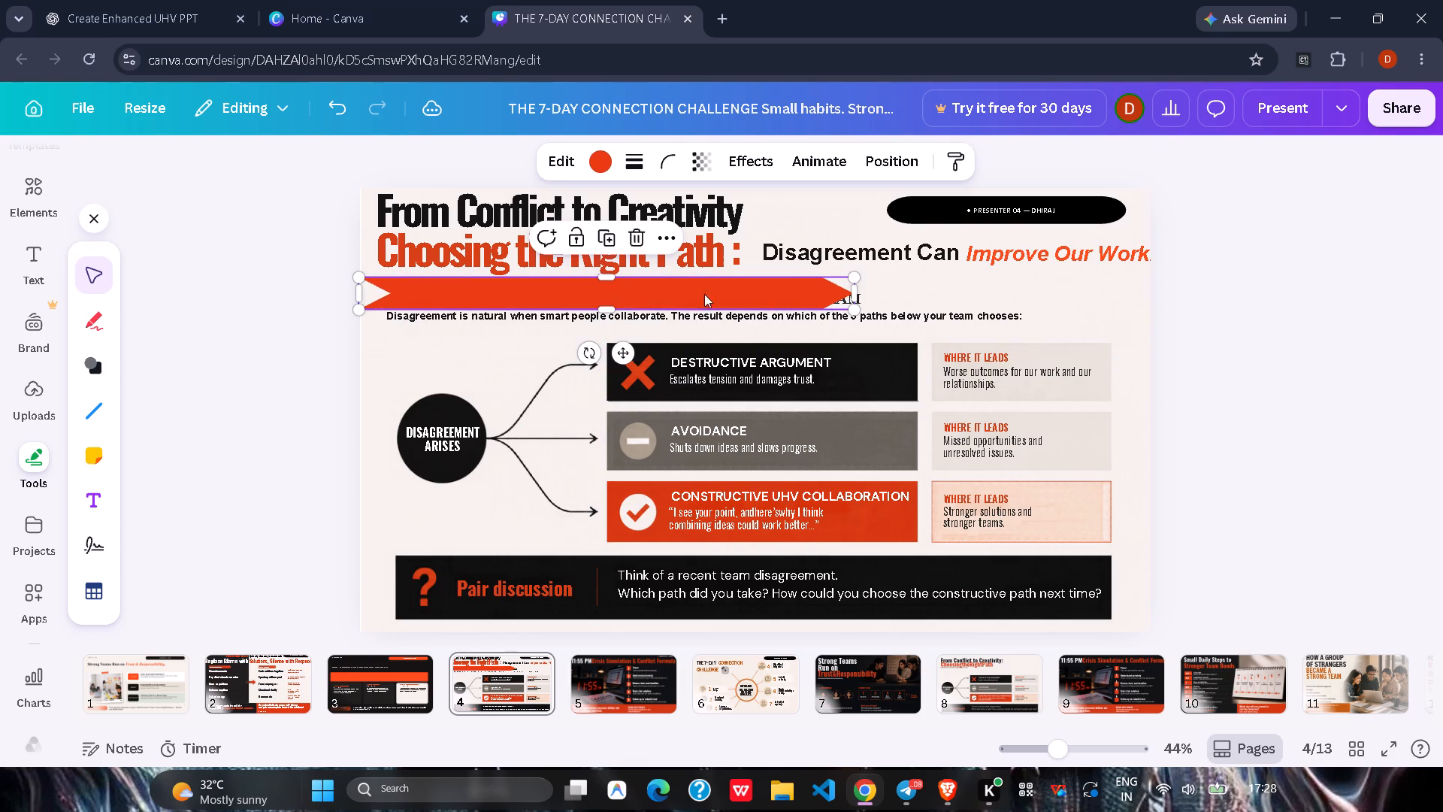
pyautogui.moveTo(859, 292); pyautogui.dragTo(898, 295)
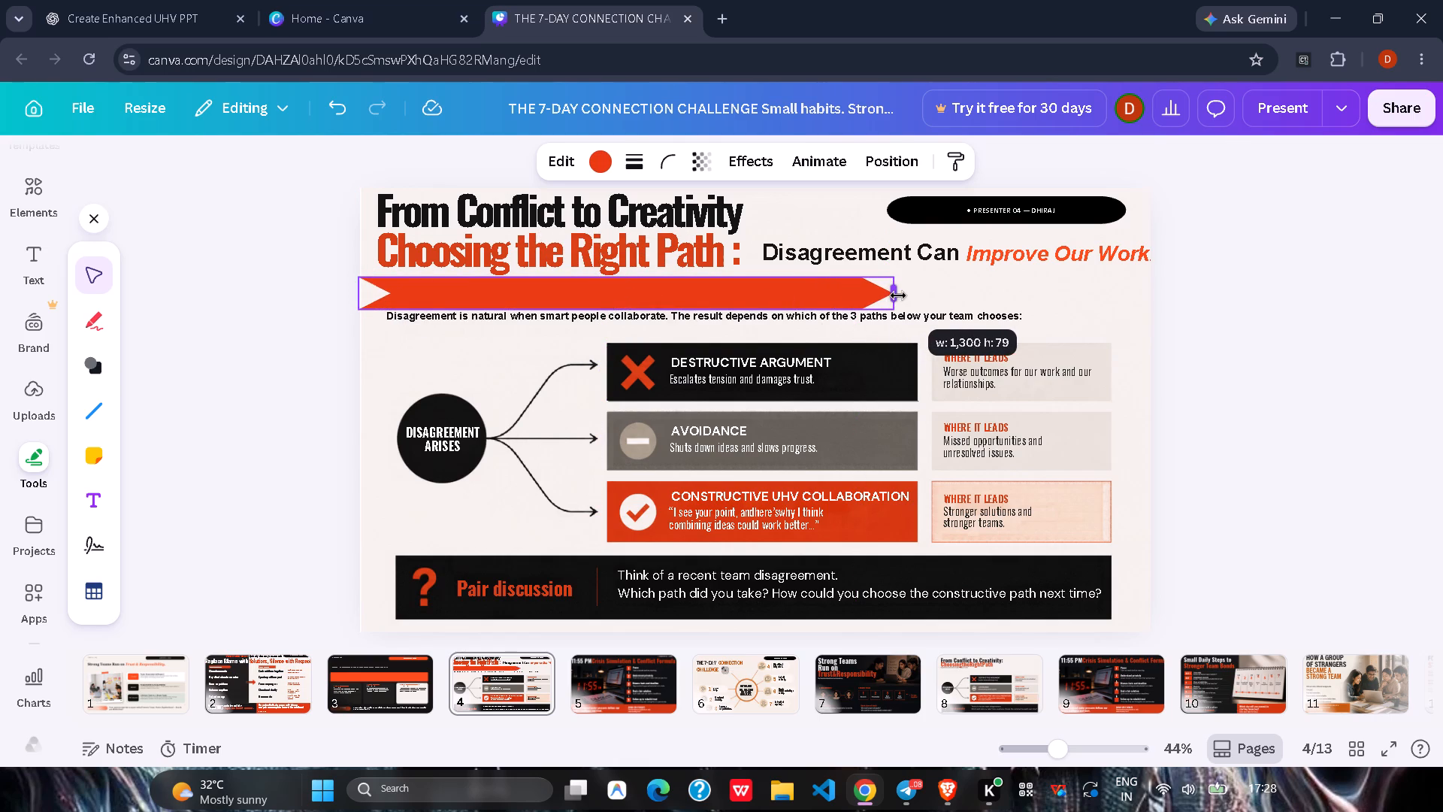
pyautogui.moveTo(898, 295); pyautogui.dragTo(901, 295)
pyautogui.click(1366, 298)
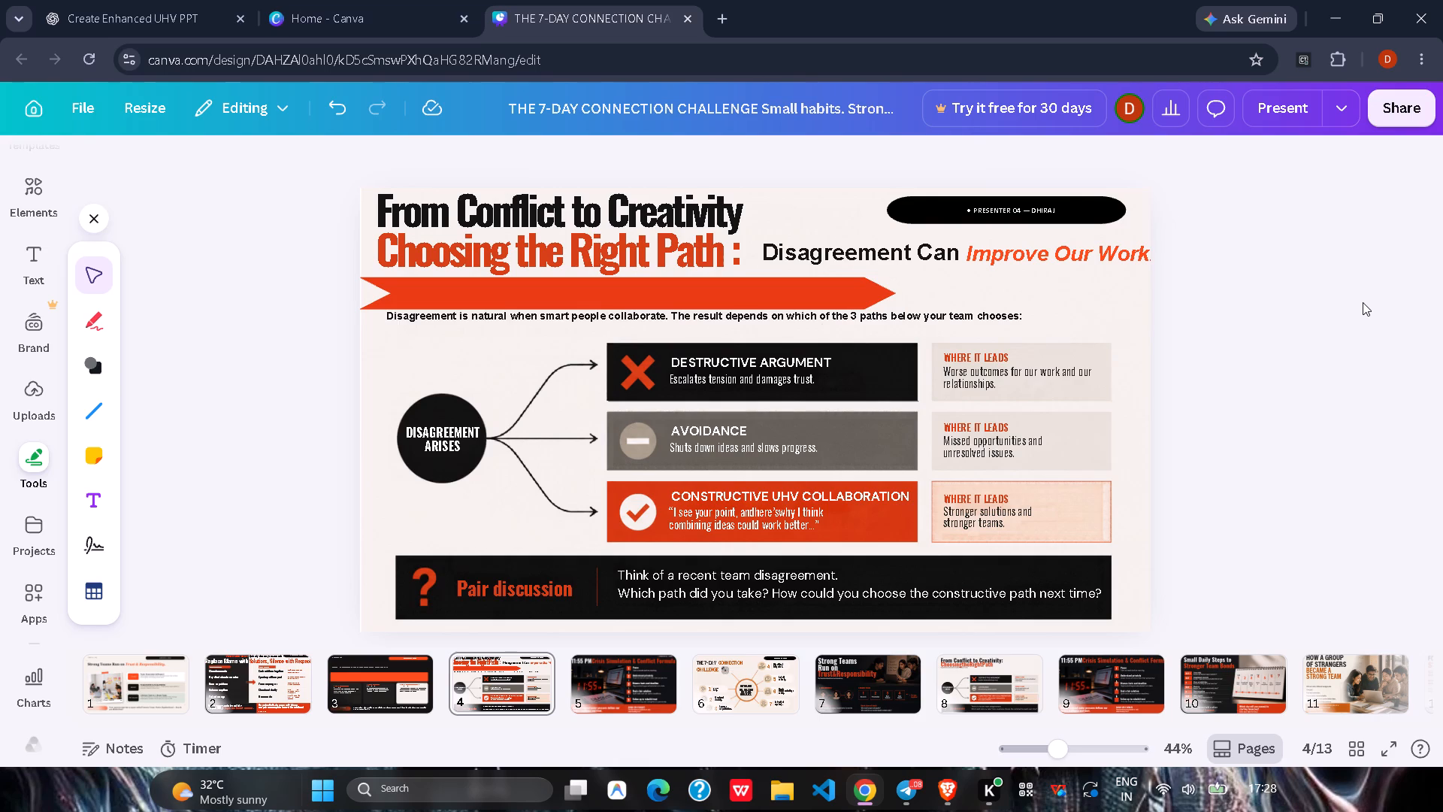
# Change the banner's fill colour to black (#000000).
pyautogui.click(685, 287)
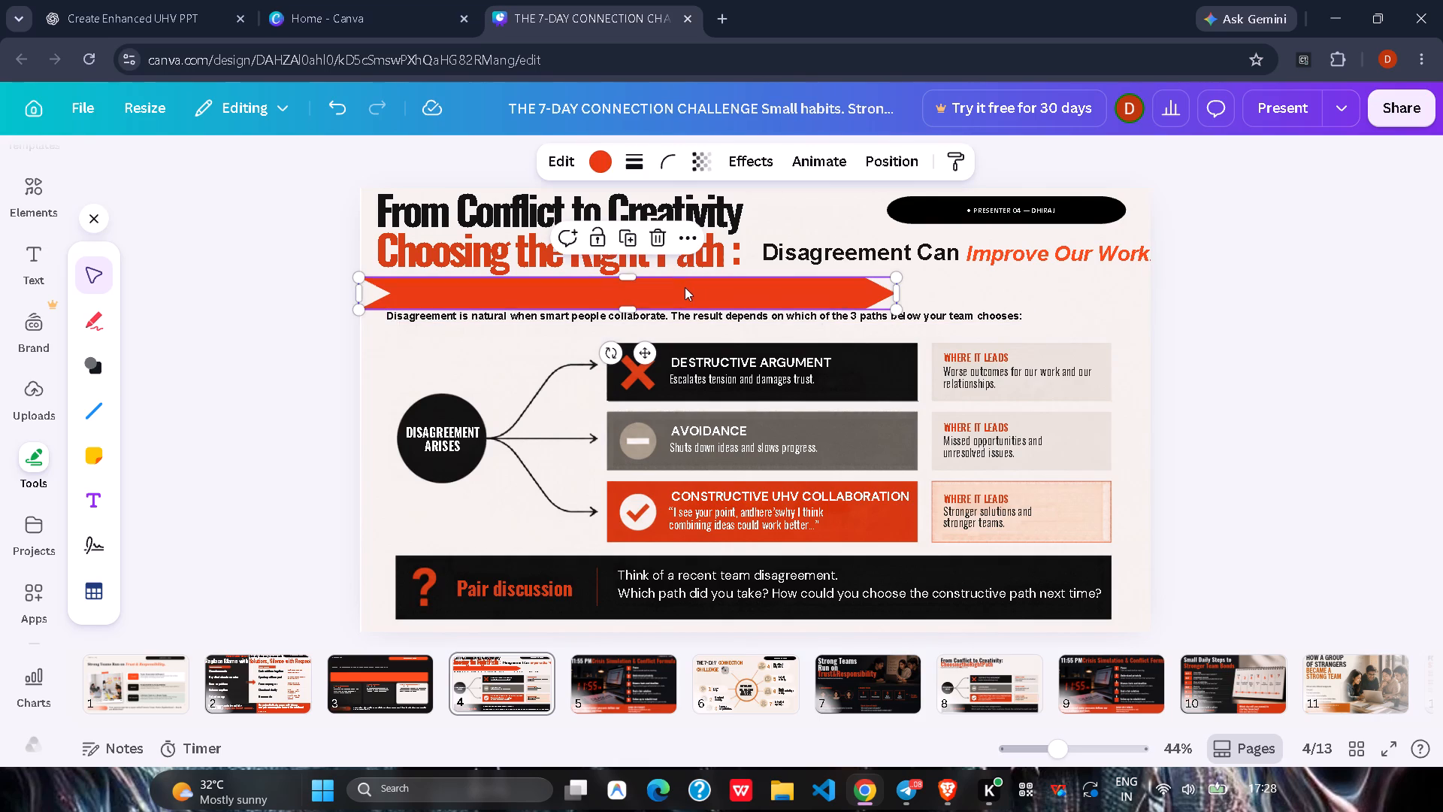
pyautogui.click(600, 172)
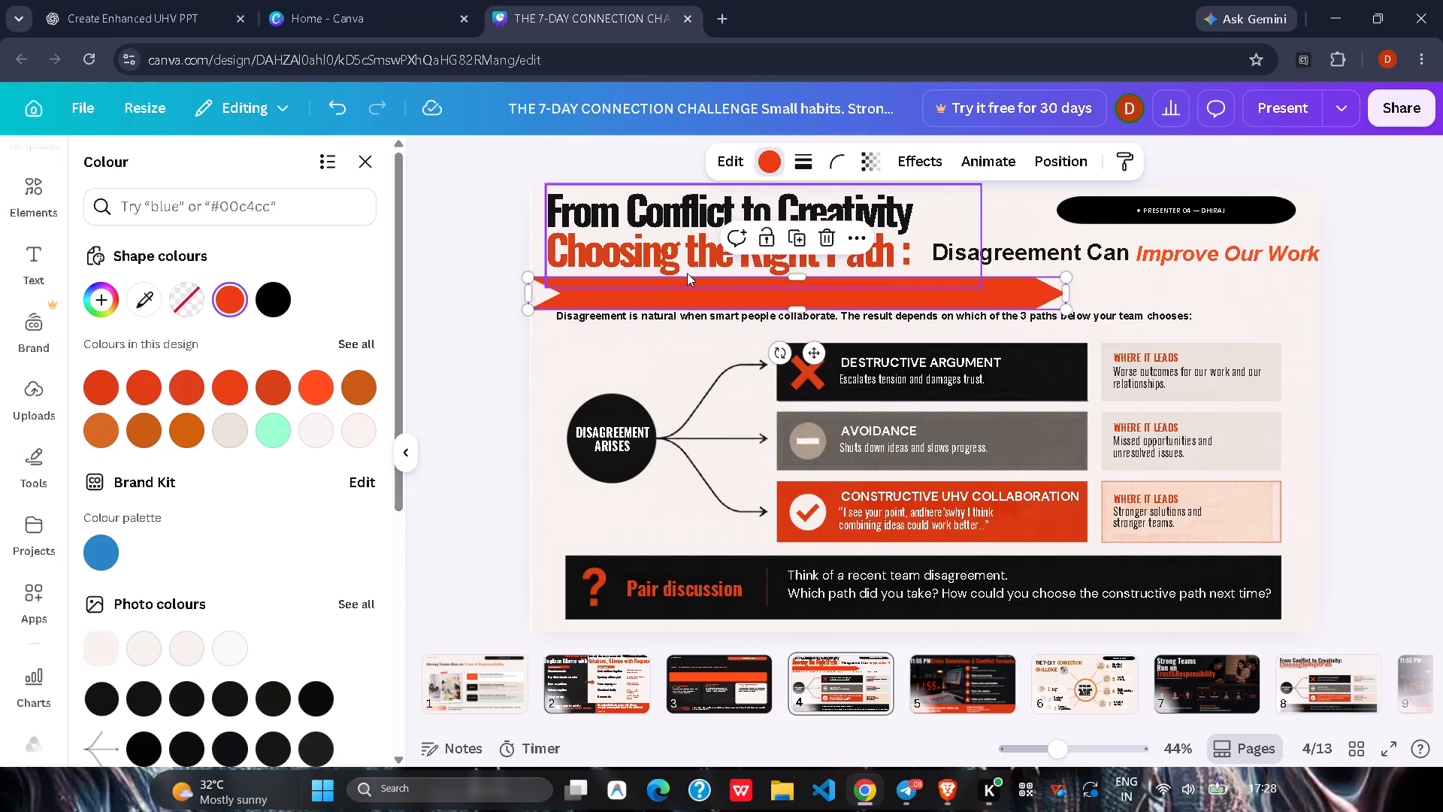
pyautogui.click(274, 311)
# Send the black banner one layer backward.
pyautogui.rightClick(619, 292)
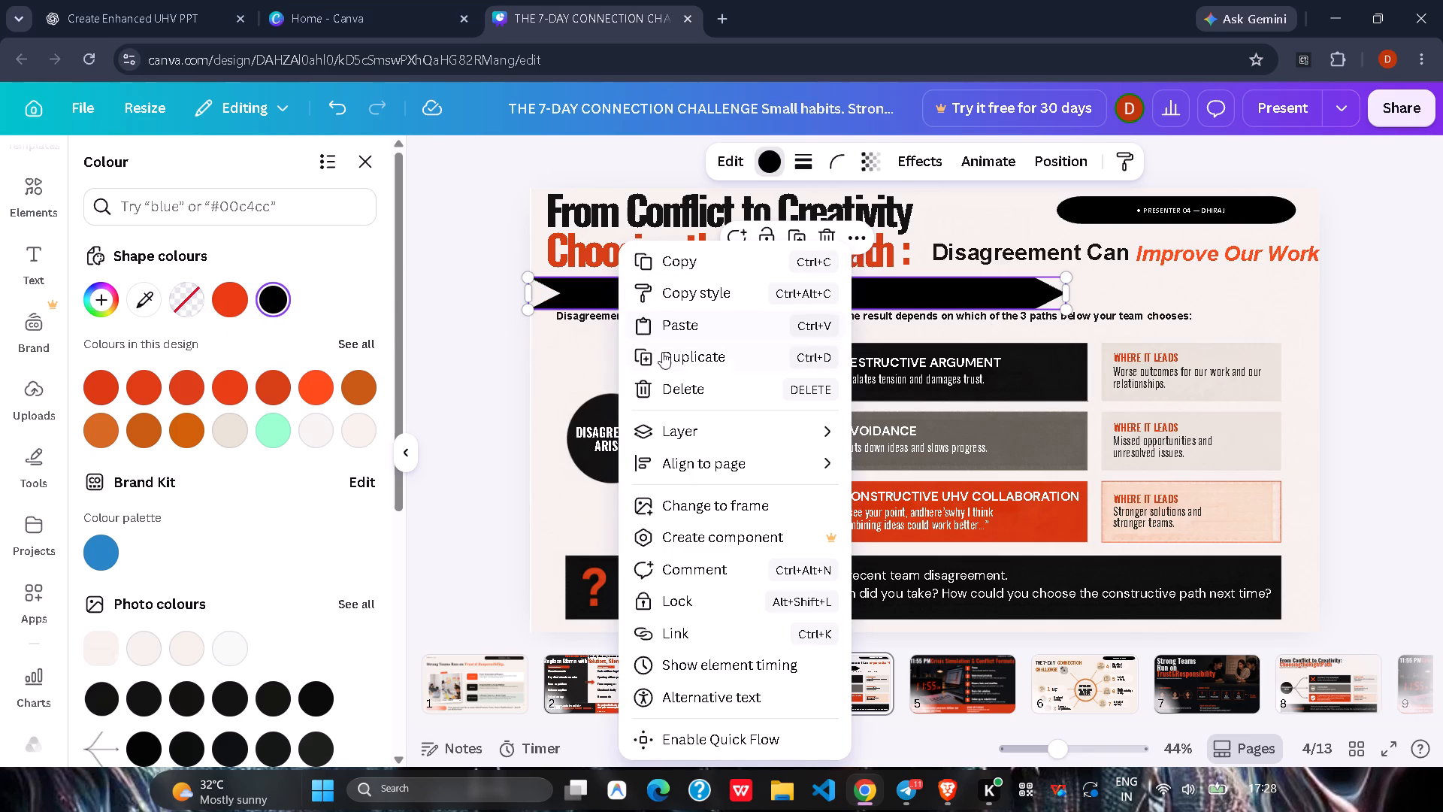
pyautogui.click(463, 390)
pyautogui.rightClick(628, 291)
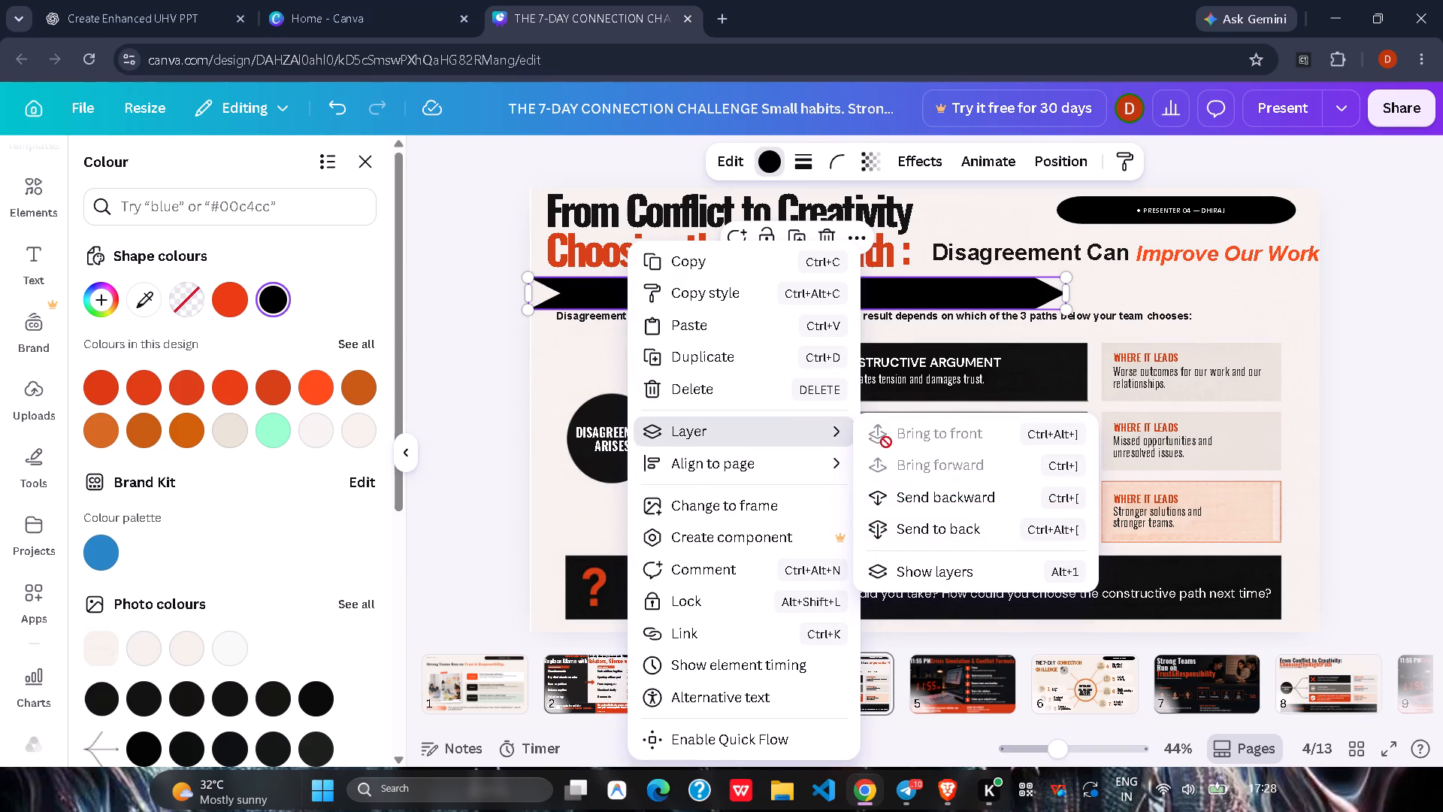
pyautogui.click(915, 496)
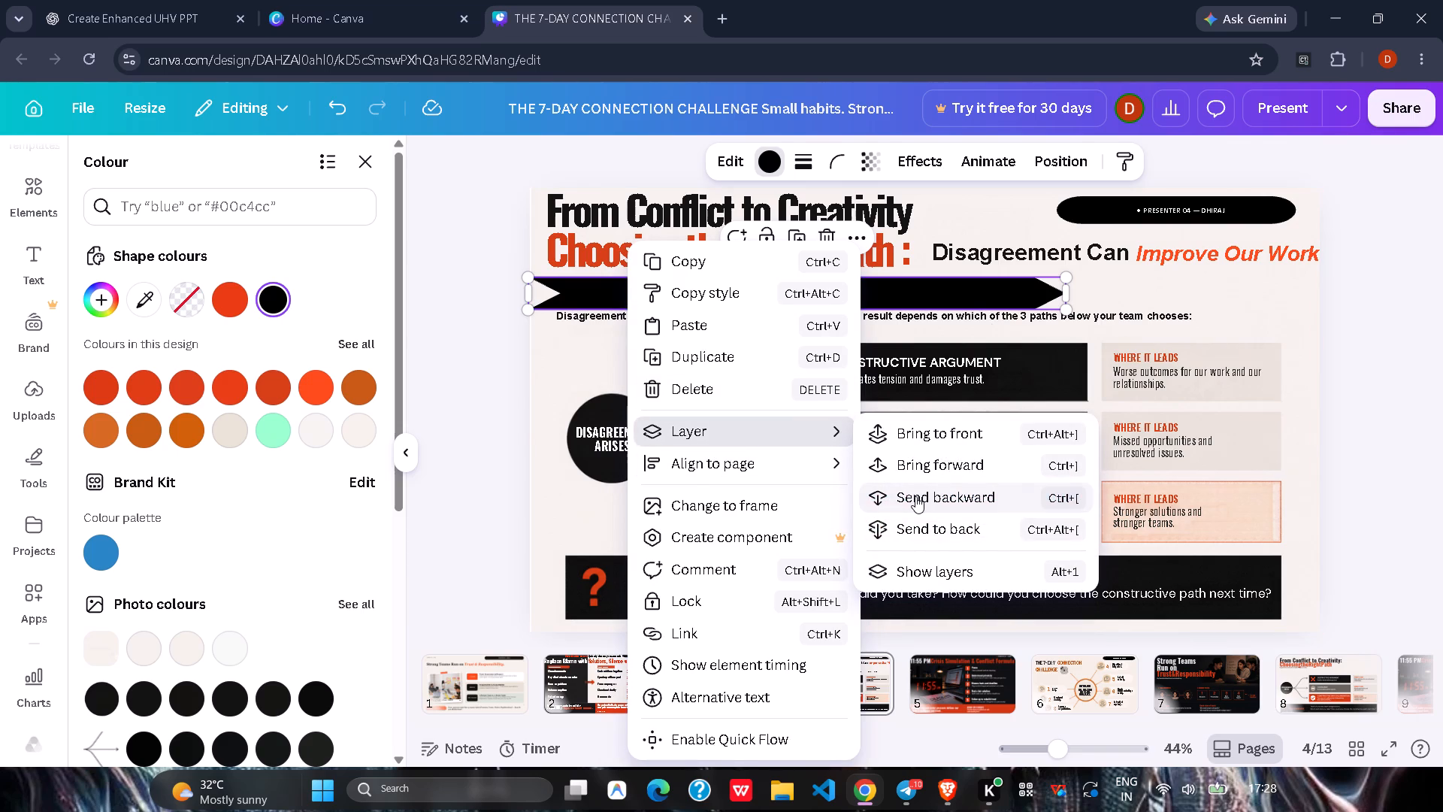
pyautogui.click(496, 401)
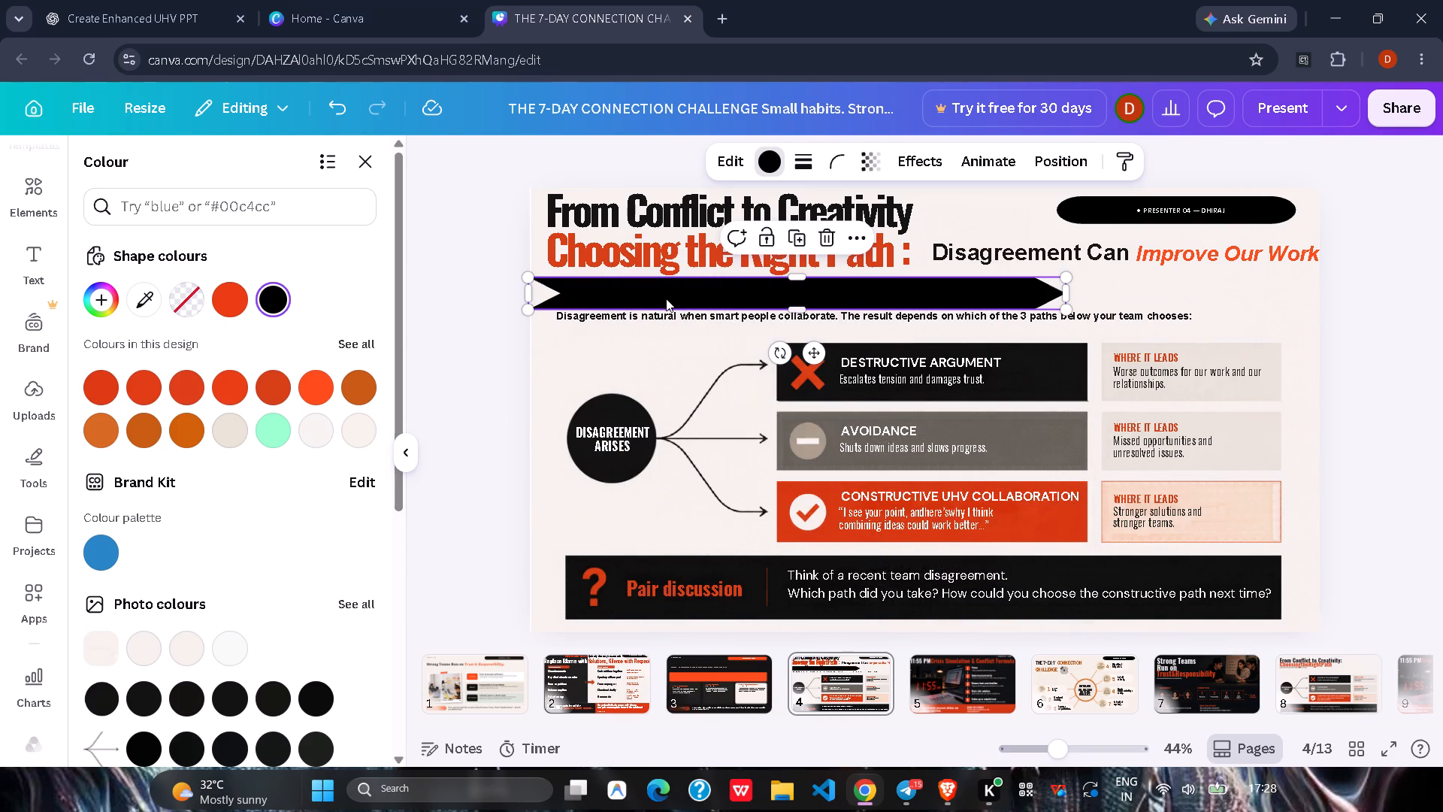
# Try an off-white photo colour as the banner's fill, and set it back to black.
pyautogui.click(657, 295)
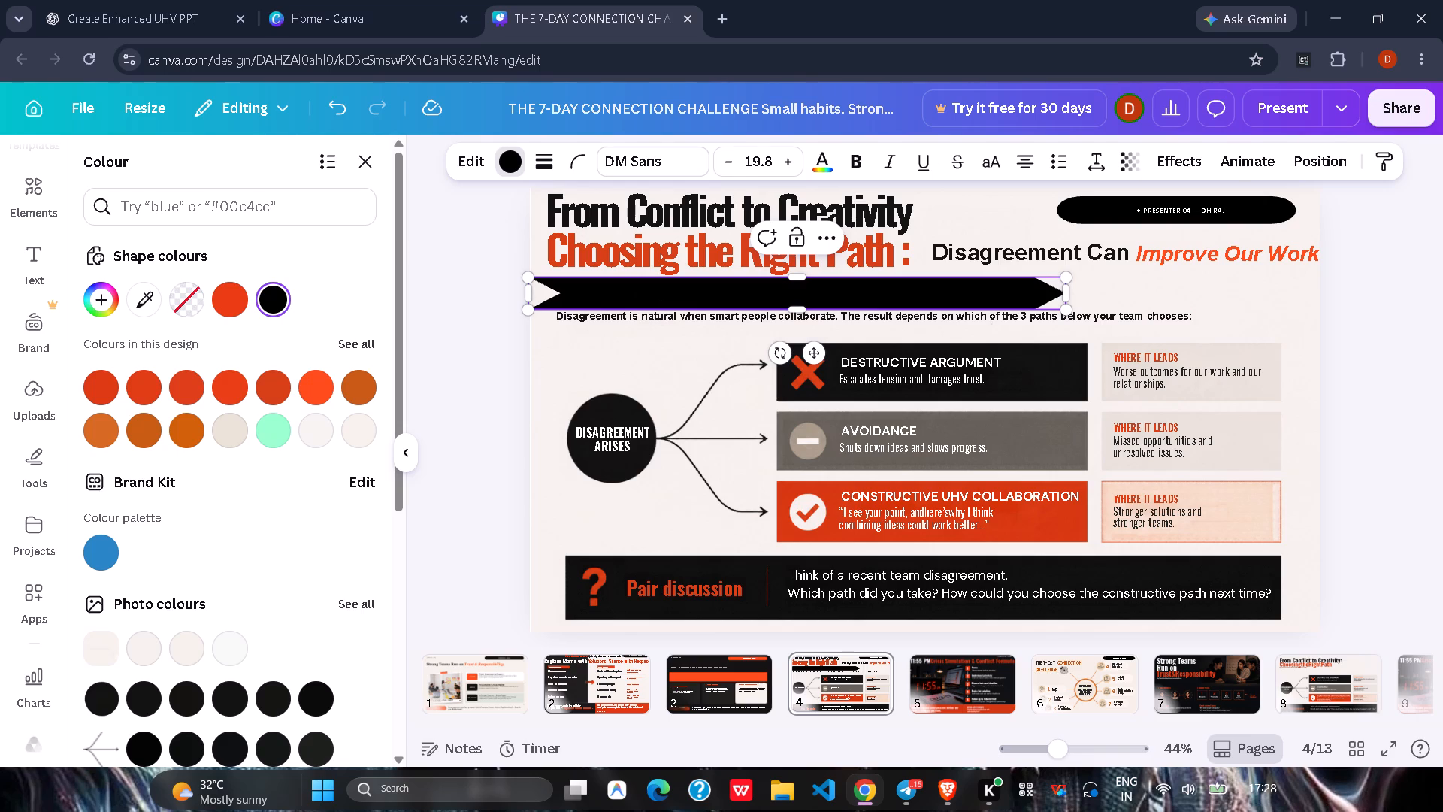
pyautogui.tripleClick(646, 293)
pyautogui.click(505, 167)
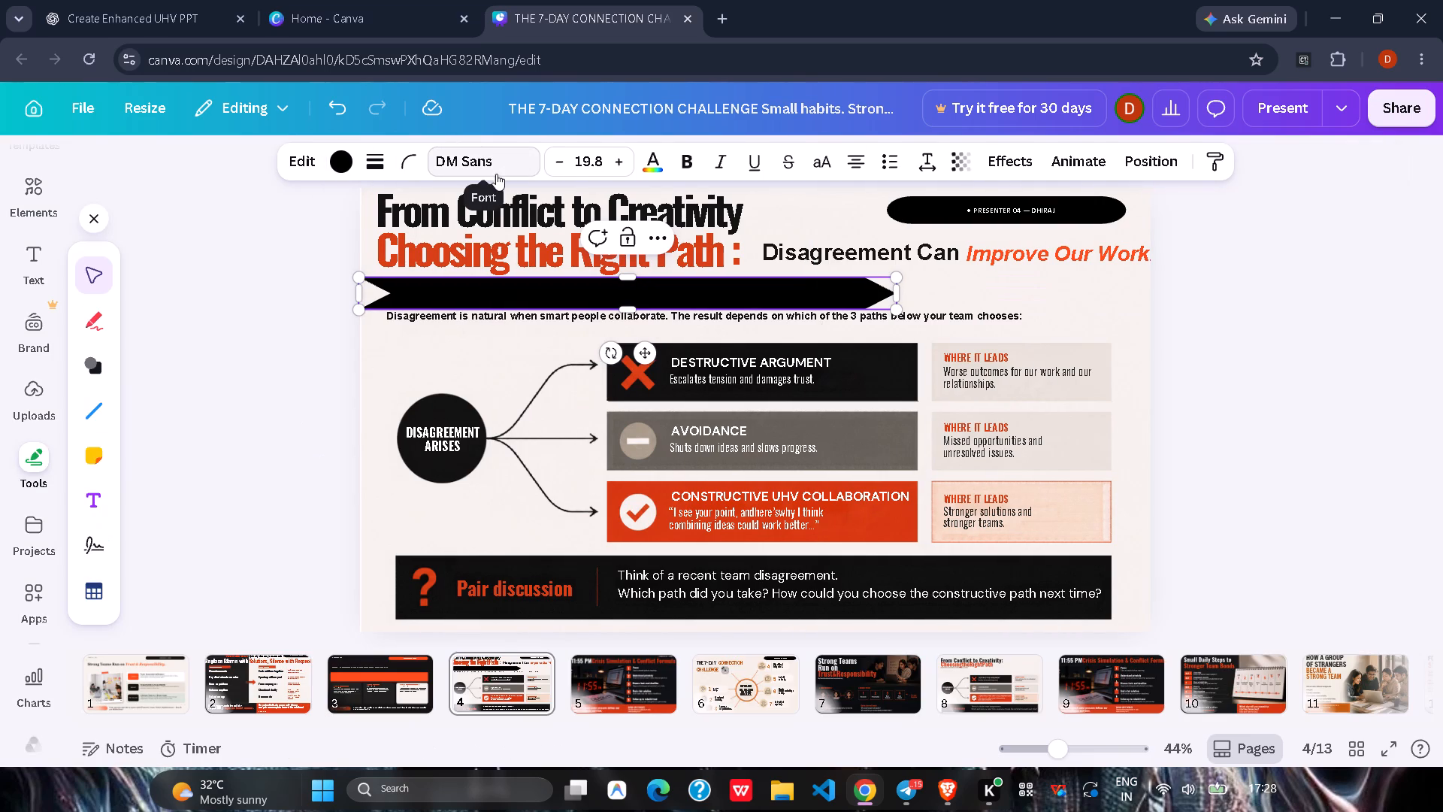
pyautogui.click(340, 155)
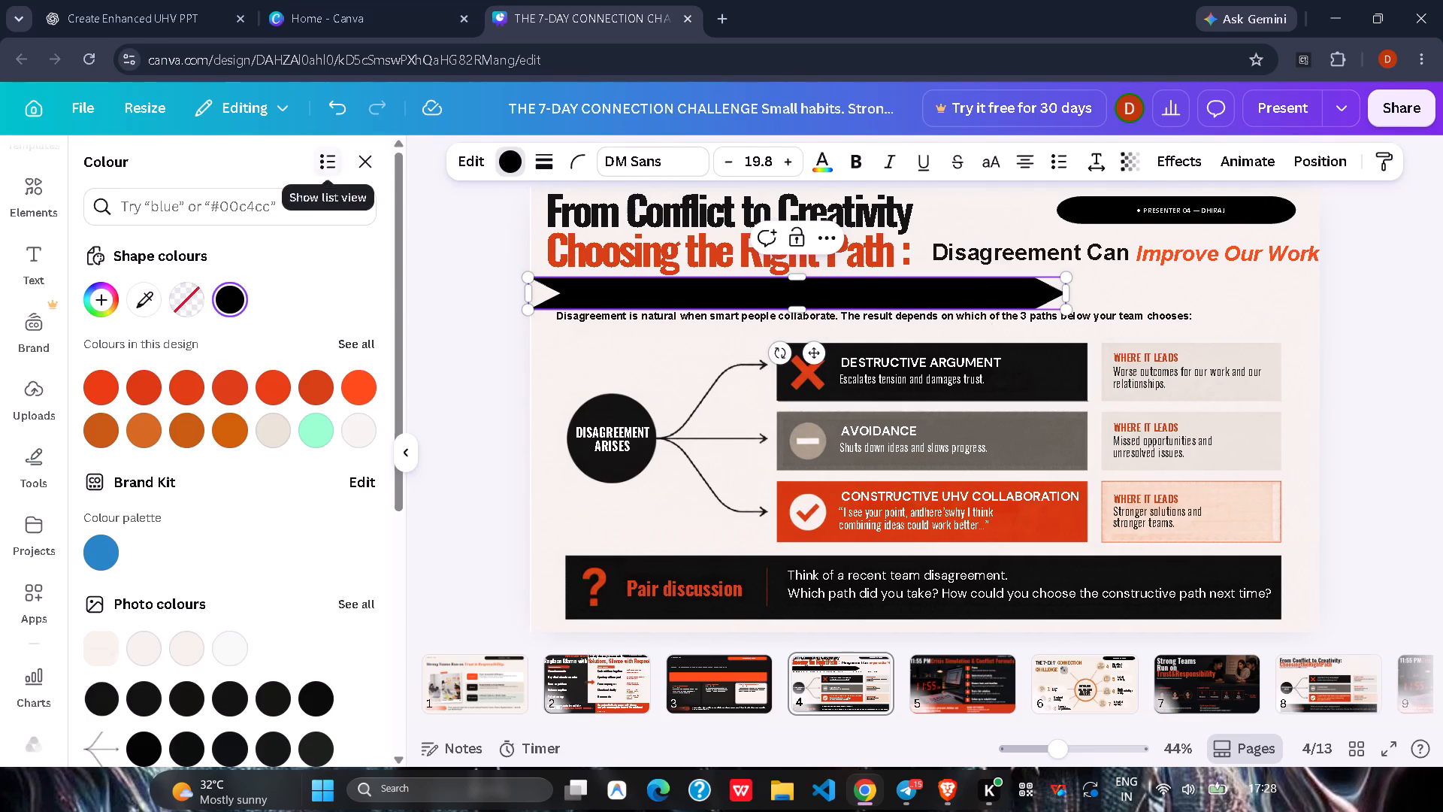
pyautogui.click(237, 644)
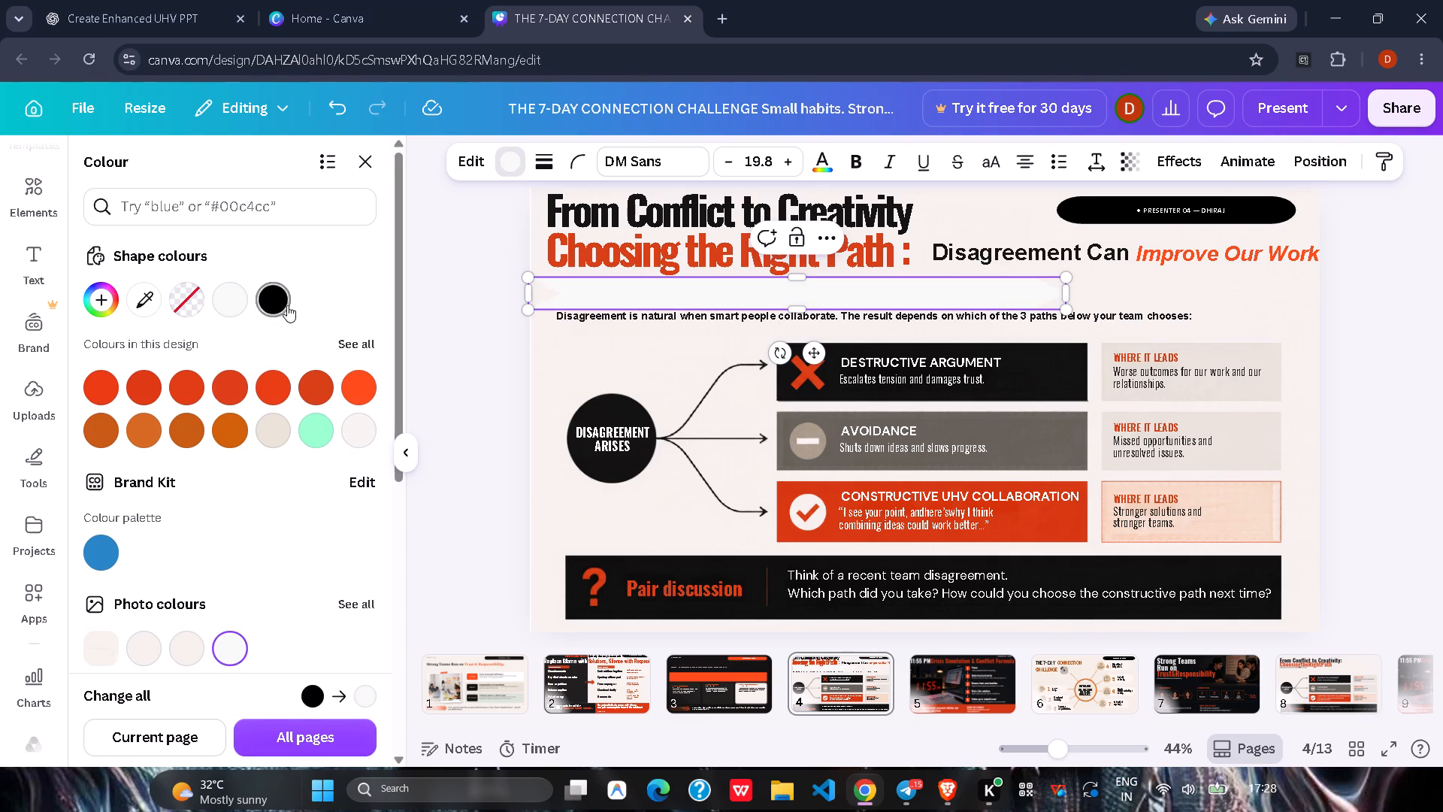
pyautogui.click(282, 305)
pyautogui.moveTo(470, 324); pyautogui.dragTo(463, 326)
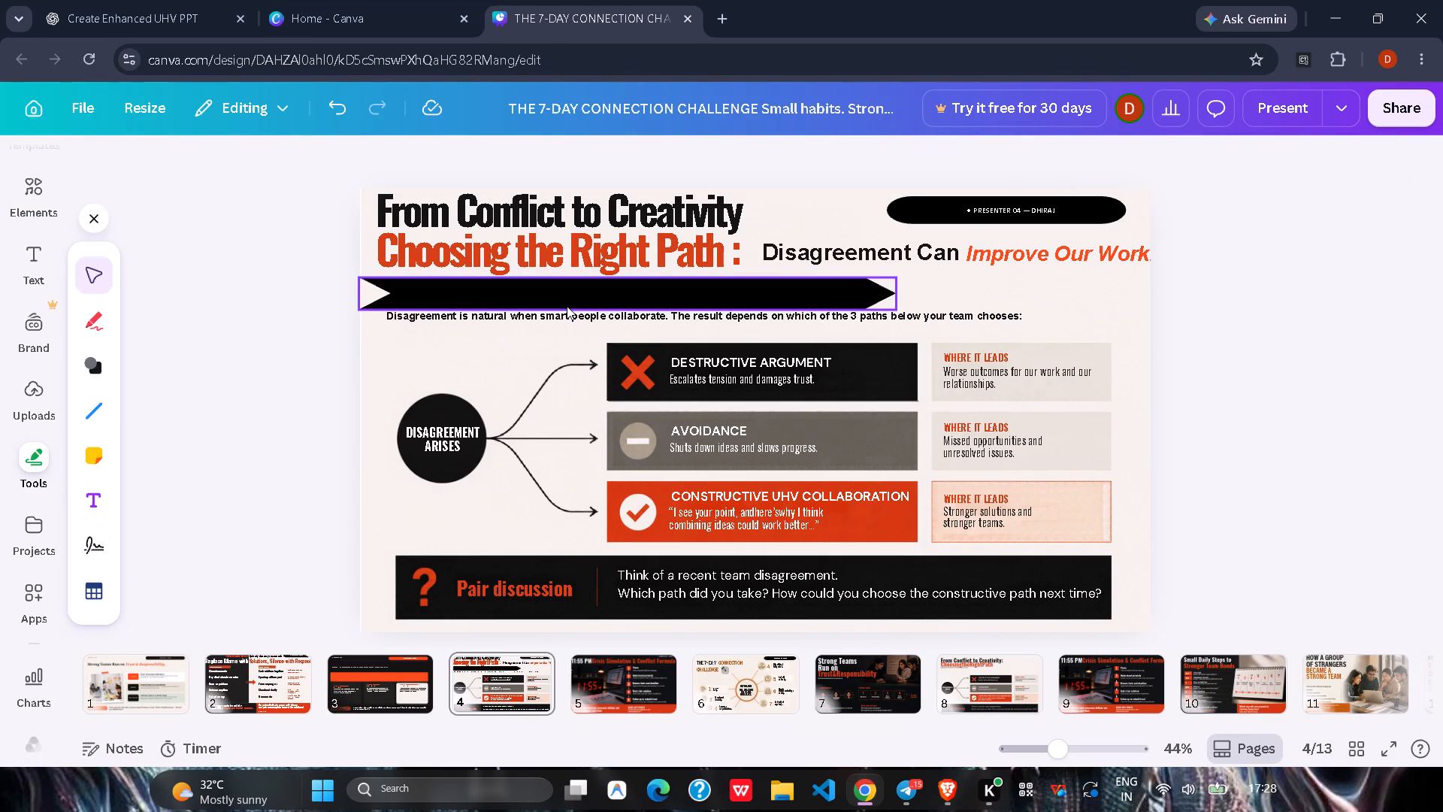
# Move the black banner down clear of the root trigger text and recolour all of that text white.
pyautogui.click(576, 295)
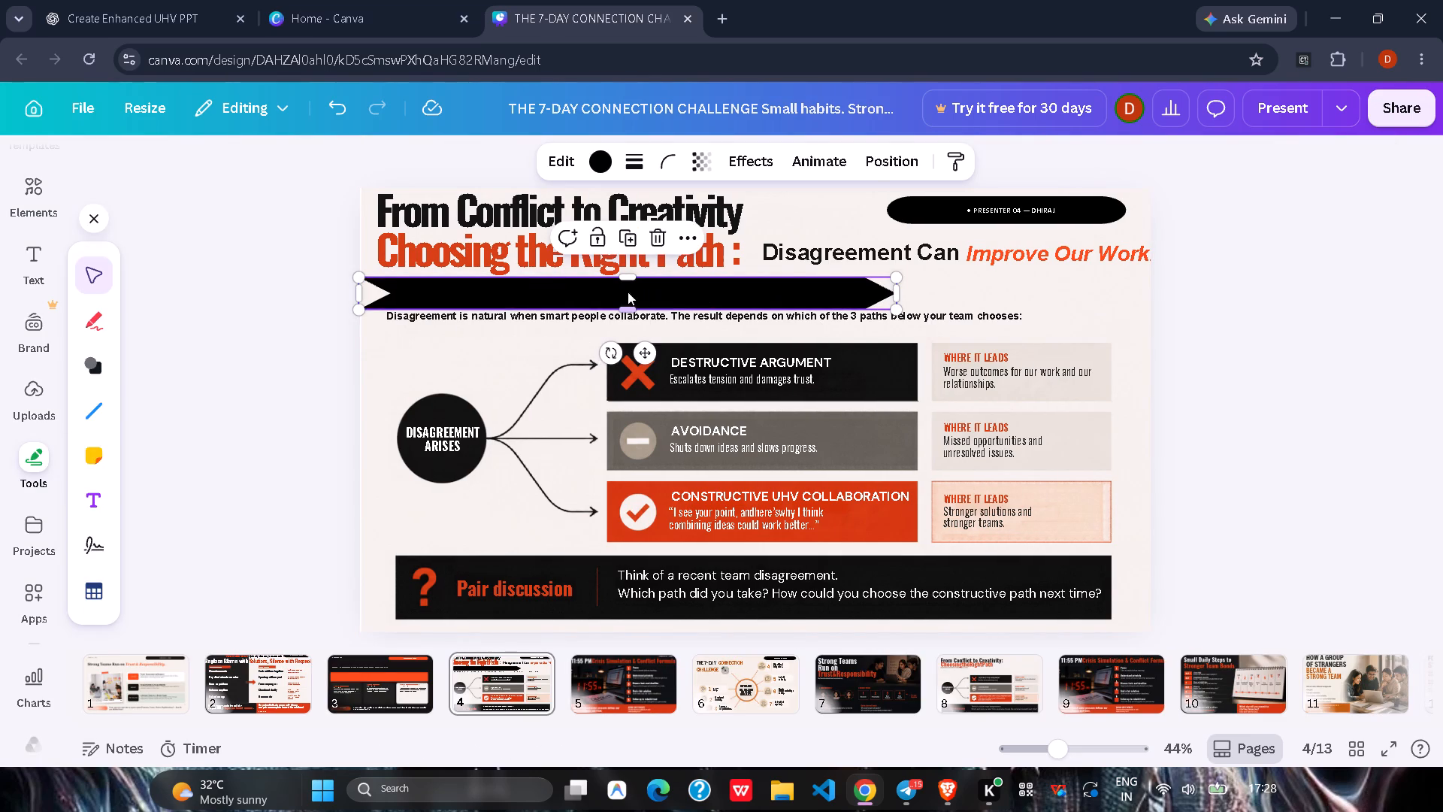
pyautogui.moveTo(529, 298); pyautogui.dragTo(549, 335)
pyautogui.tripleClick(479, 298)
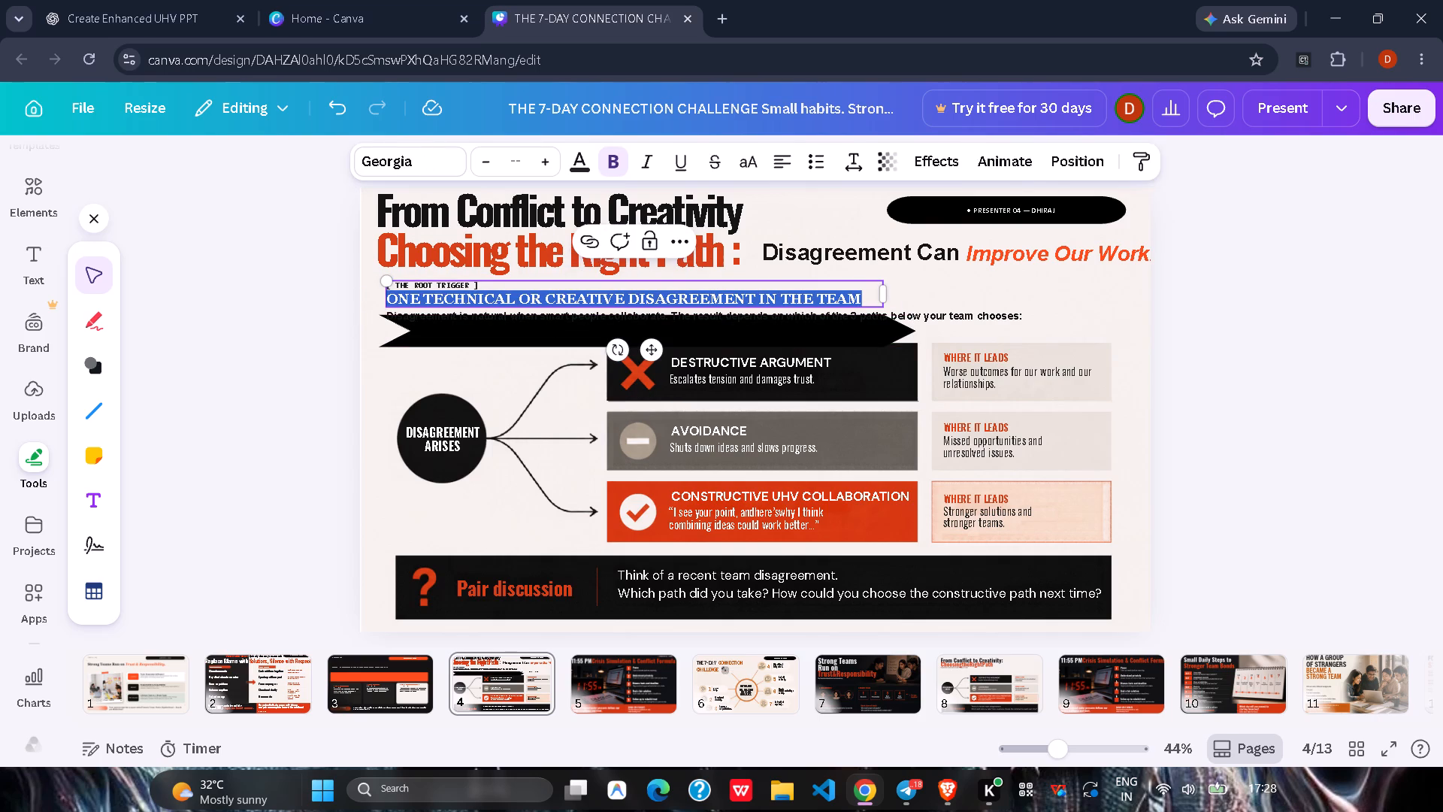
pyautogui.hotkey('ctrl', 'a')
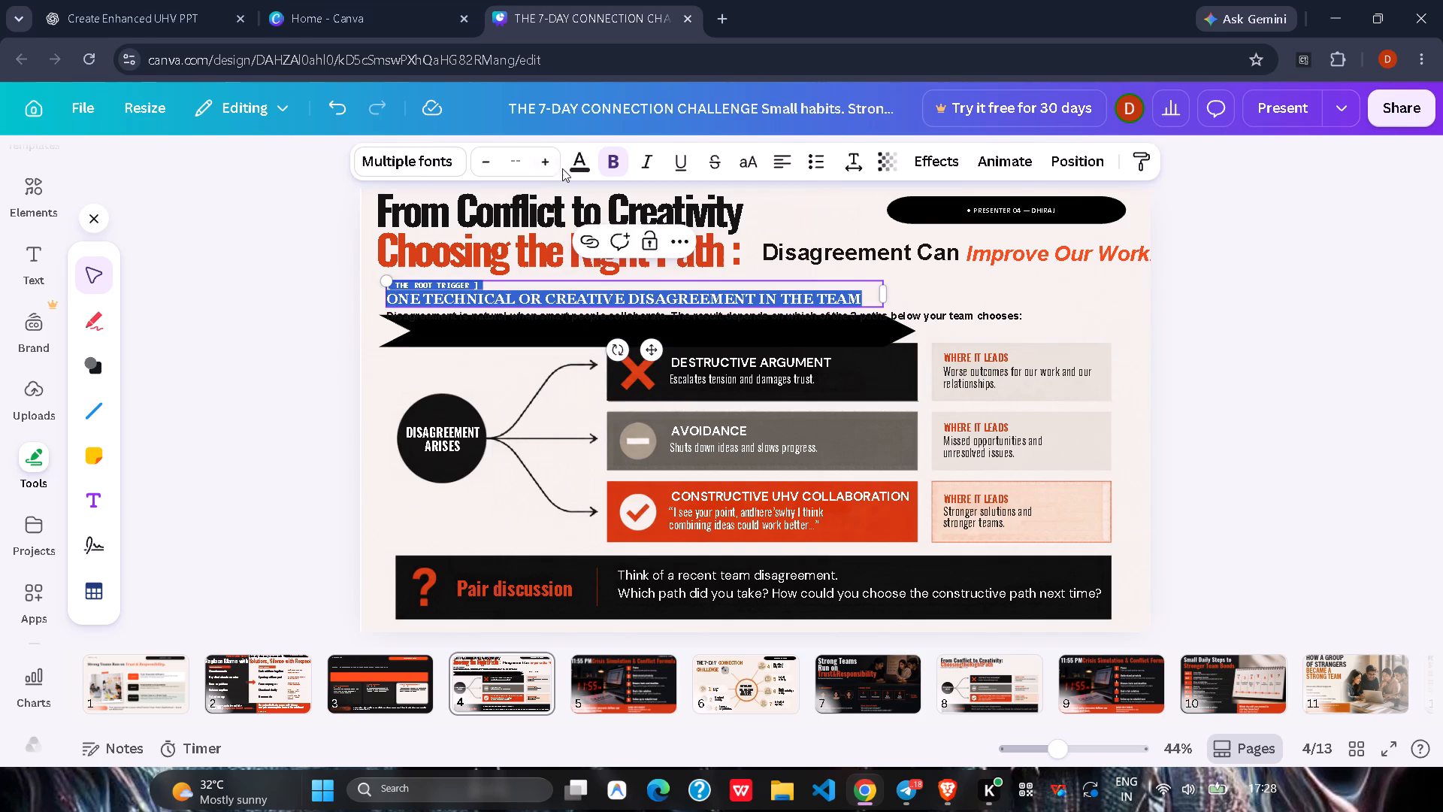
pyautogui.click(590, 165)
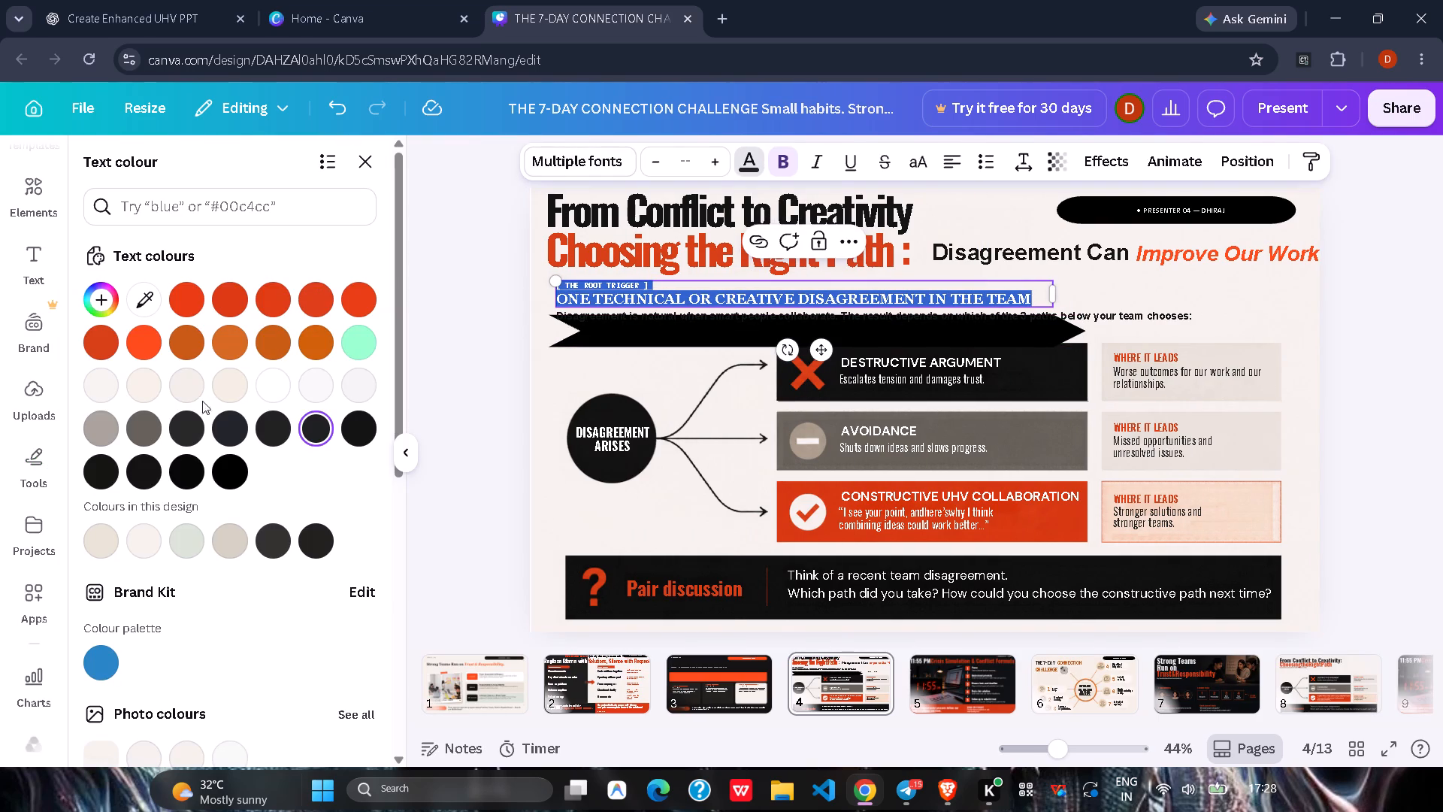
pyautogui.click(274, 380)
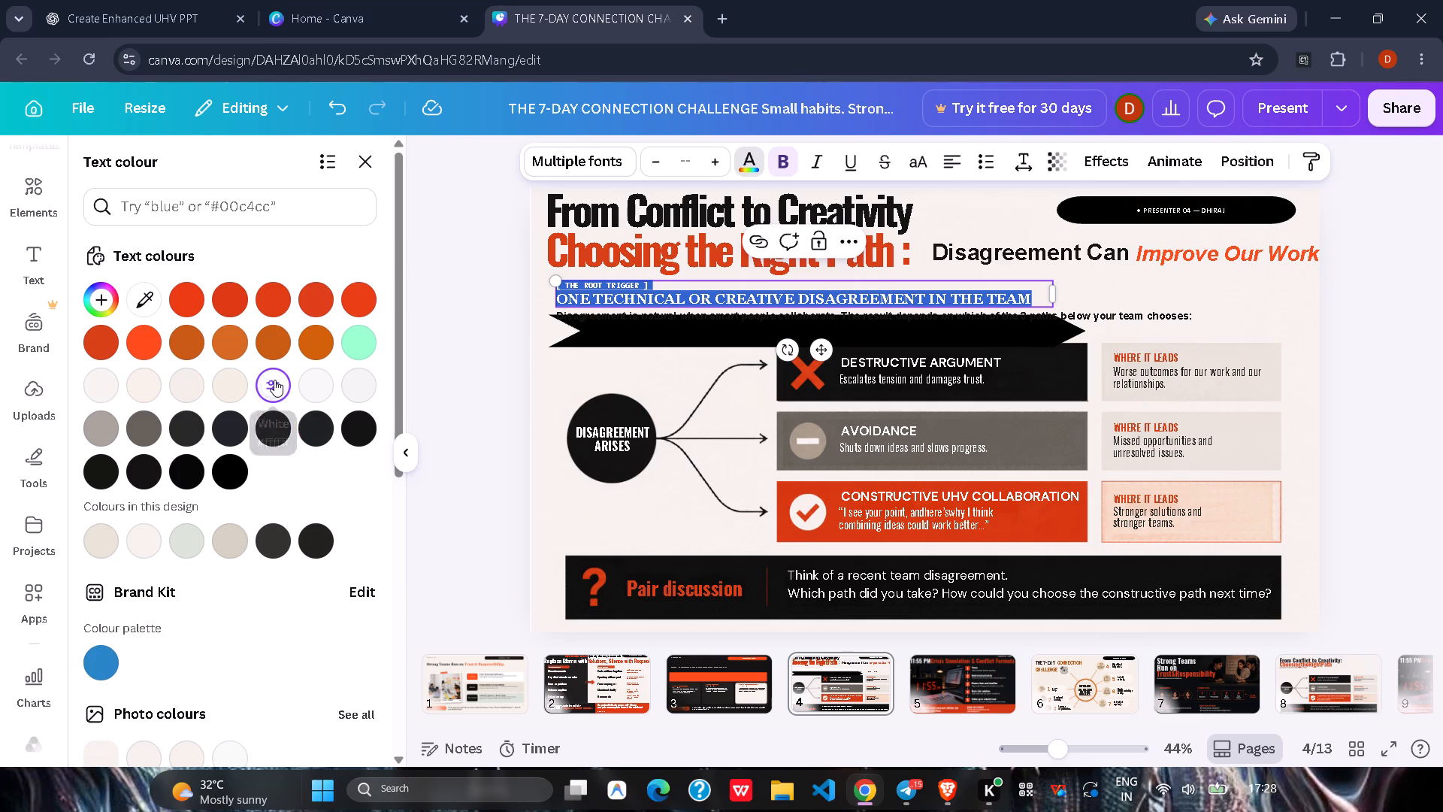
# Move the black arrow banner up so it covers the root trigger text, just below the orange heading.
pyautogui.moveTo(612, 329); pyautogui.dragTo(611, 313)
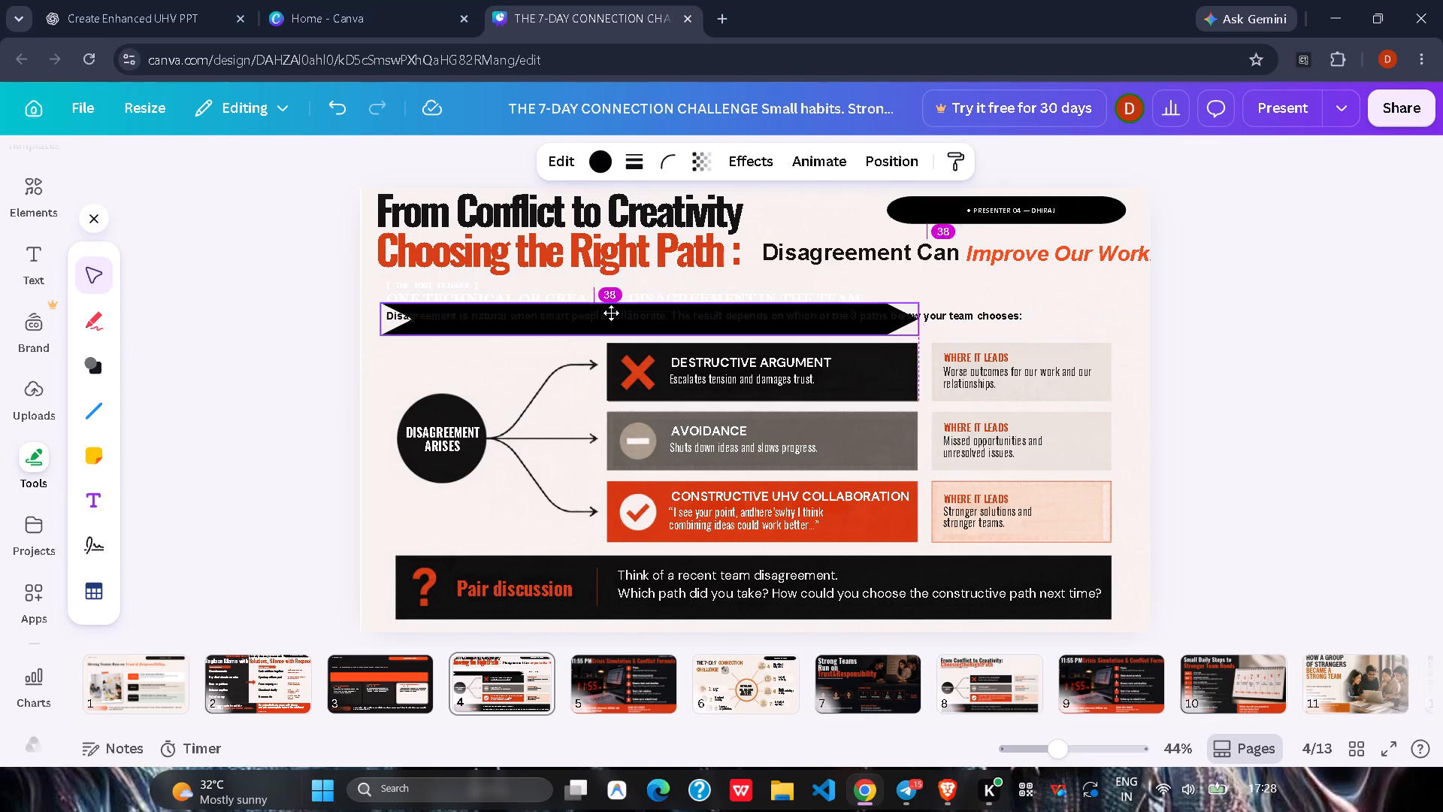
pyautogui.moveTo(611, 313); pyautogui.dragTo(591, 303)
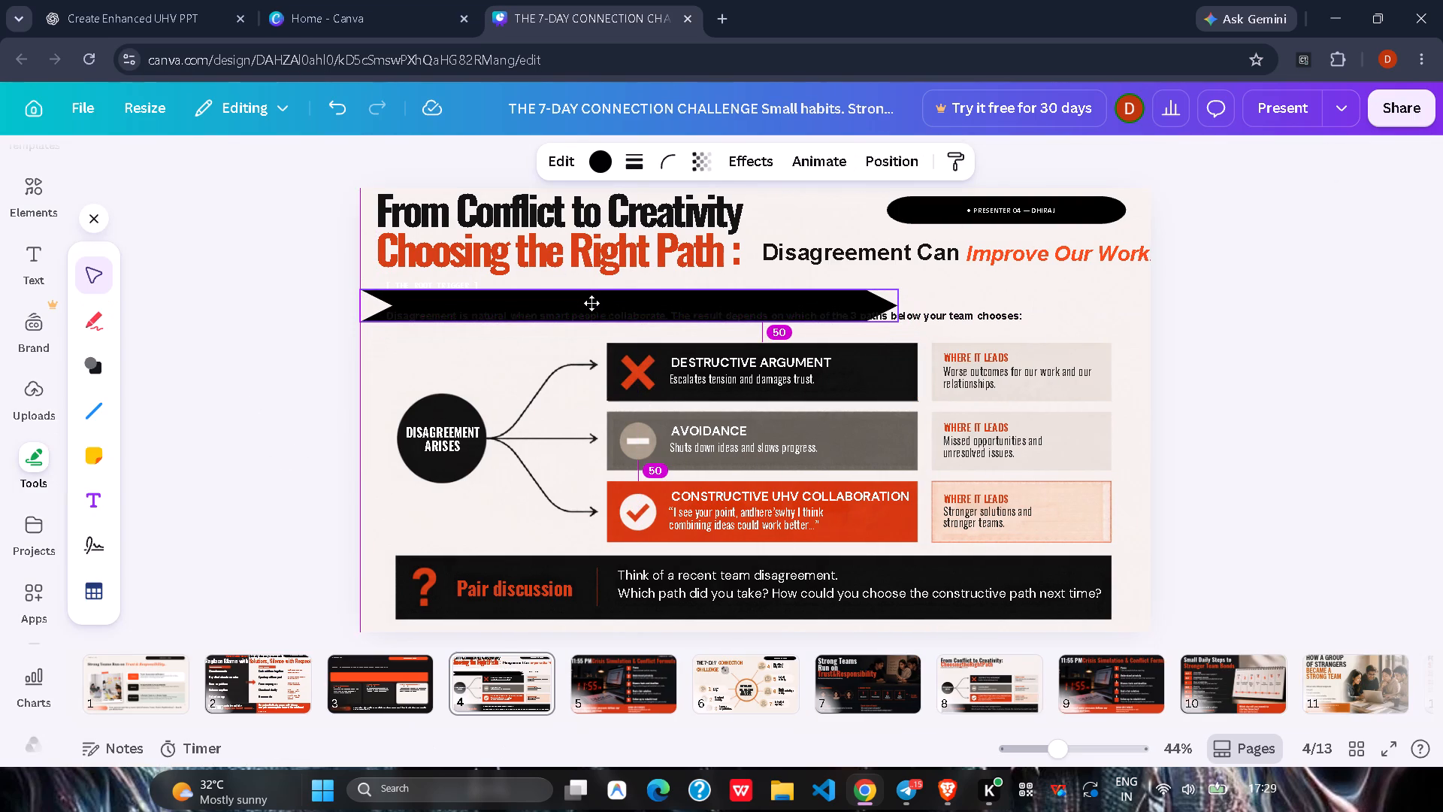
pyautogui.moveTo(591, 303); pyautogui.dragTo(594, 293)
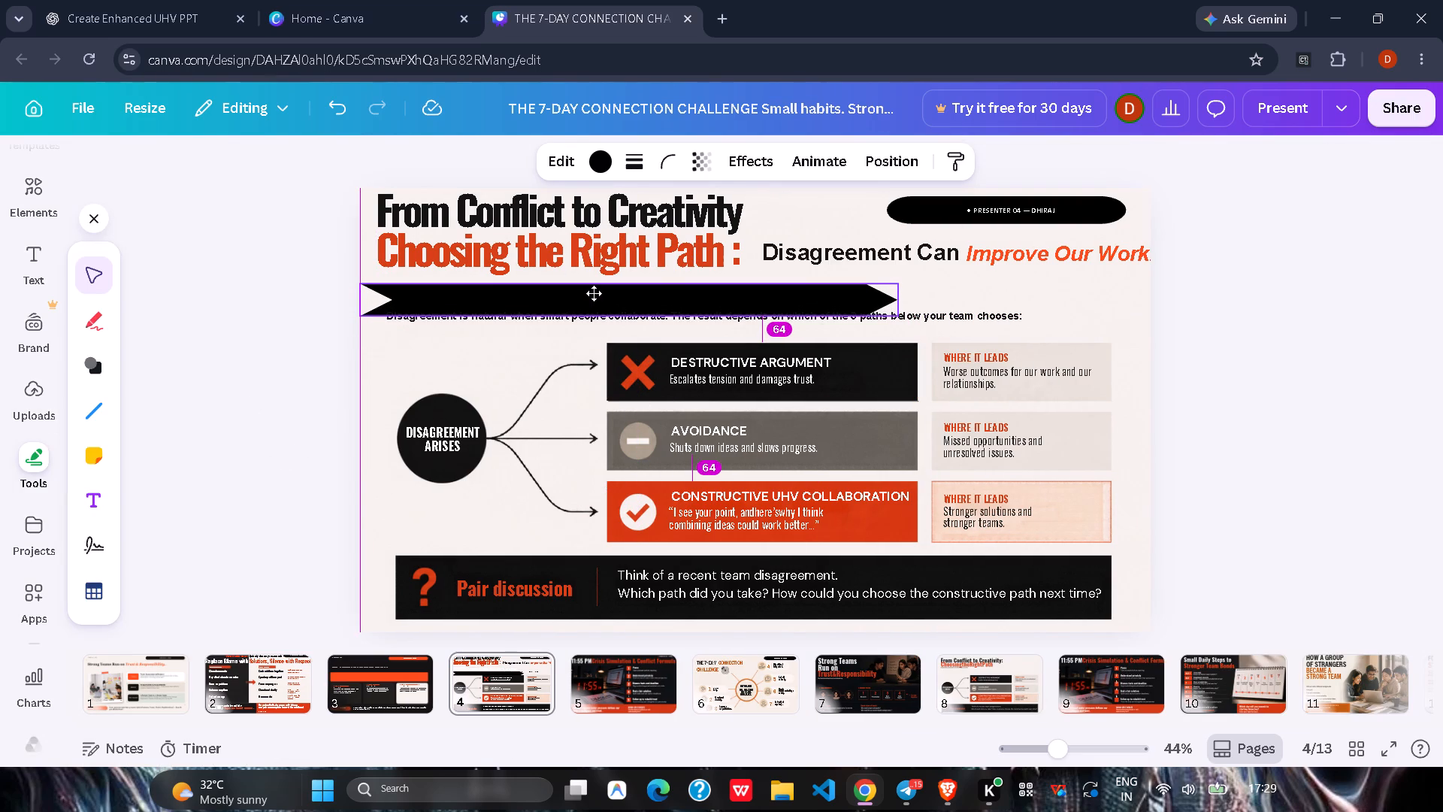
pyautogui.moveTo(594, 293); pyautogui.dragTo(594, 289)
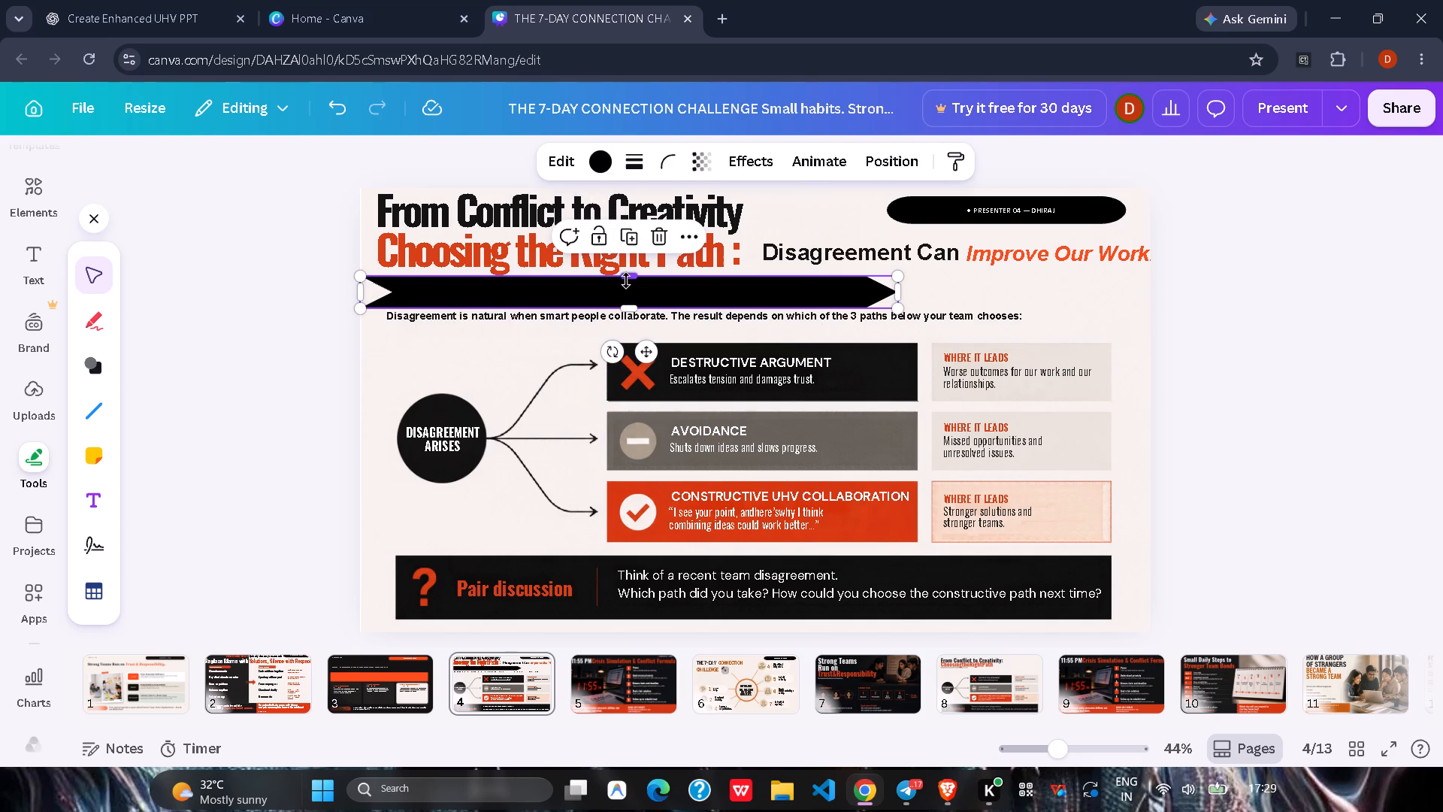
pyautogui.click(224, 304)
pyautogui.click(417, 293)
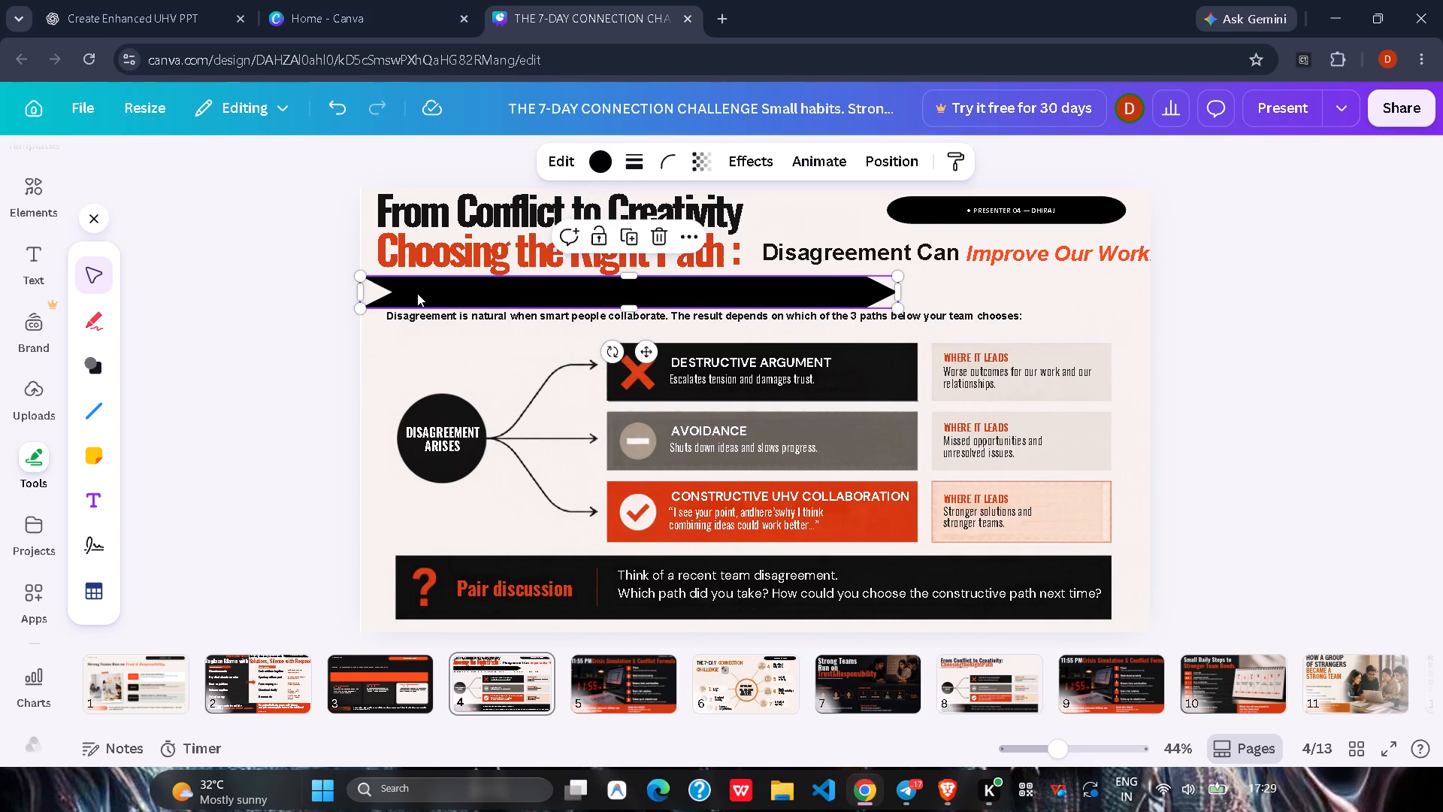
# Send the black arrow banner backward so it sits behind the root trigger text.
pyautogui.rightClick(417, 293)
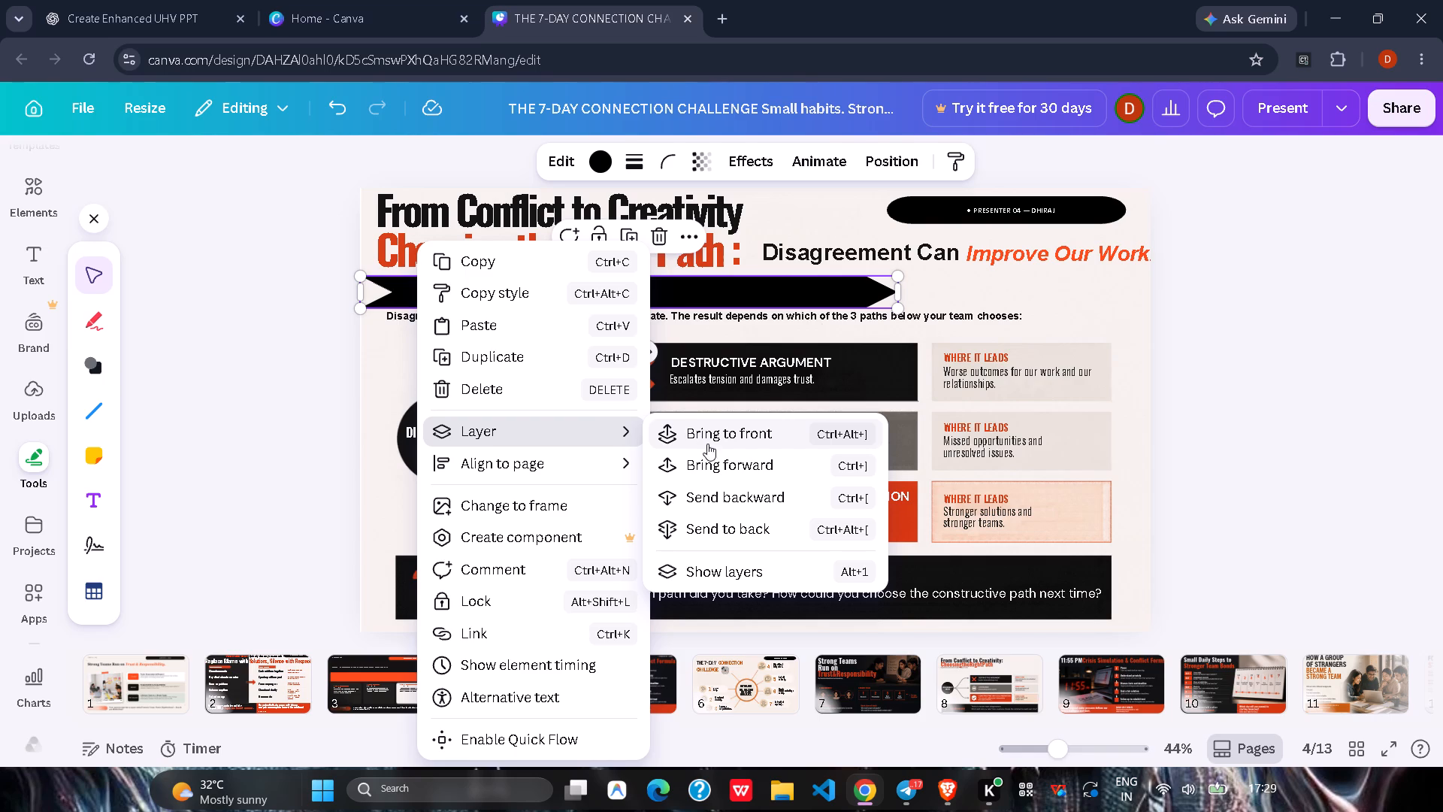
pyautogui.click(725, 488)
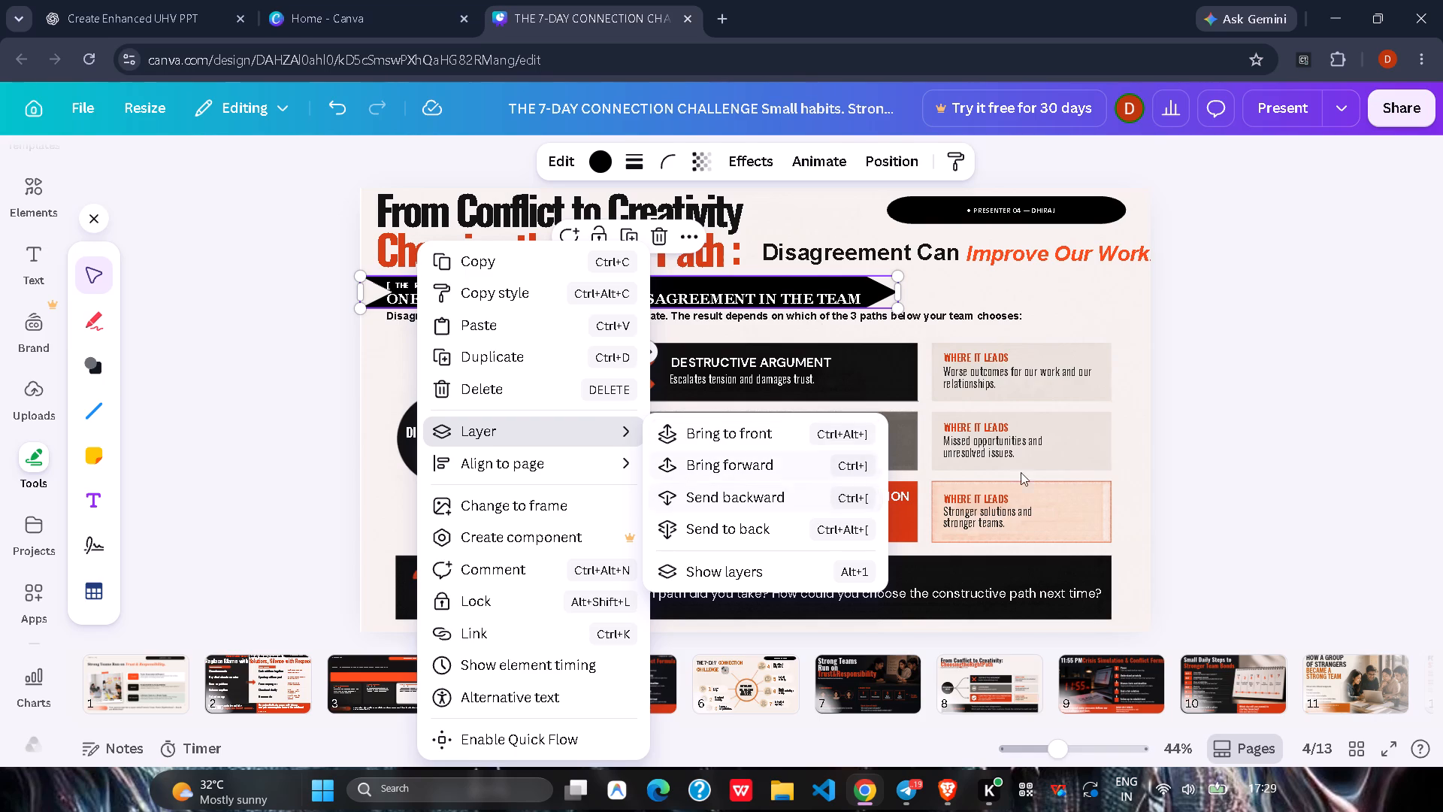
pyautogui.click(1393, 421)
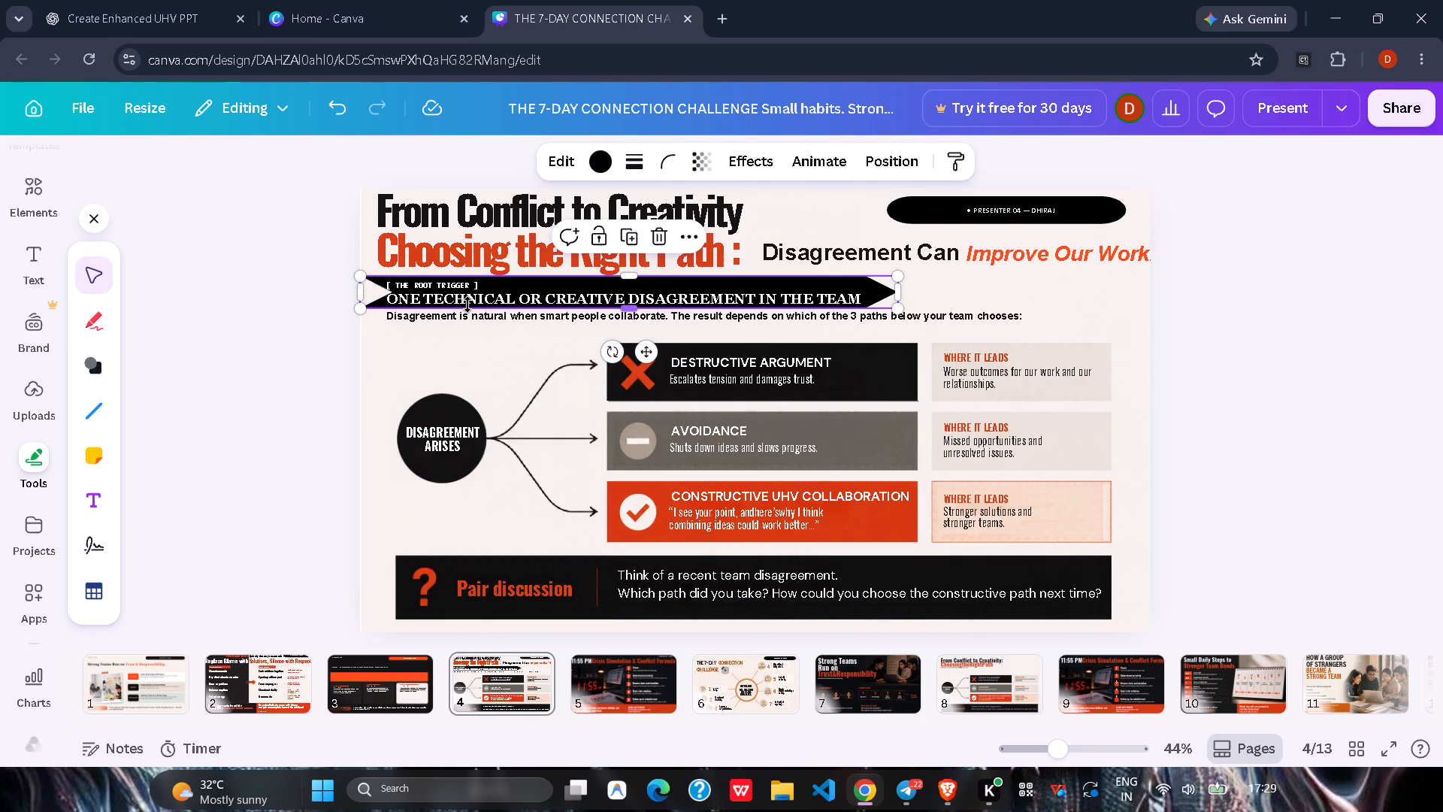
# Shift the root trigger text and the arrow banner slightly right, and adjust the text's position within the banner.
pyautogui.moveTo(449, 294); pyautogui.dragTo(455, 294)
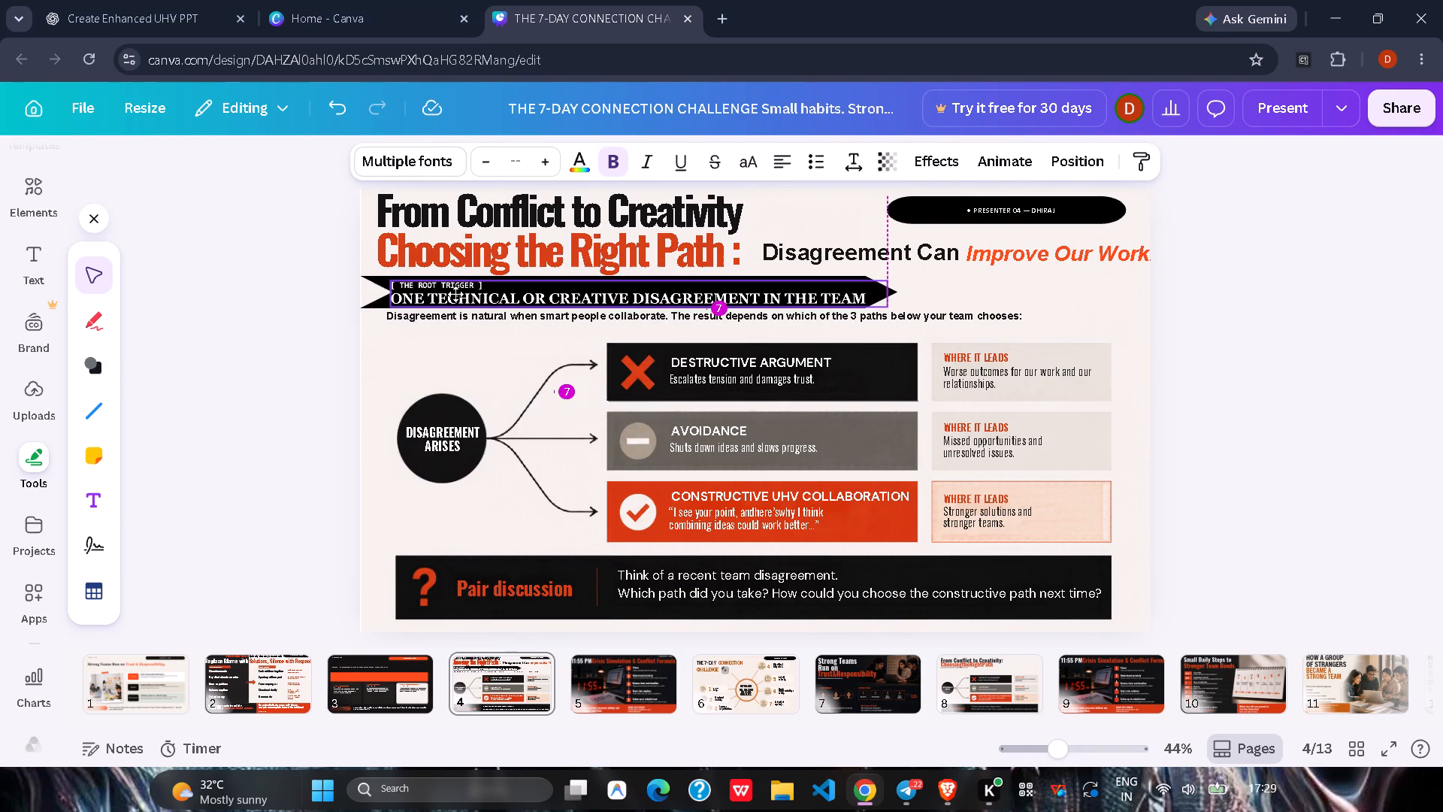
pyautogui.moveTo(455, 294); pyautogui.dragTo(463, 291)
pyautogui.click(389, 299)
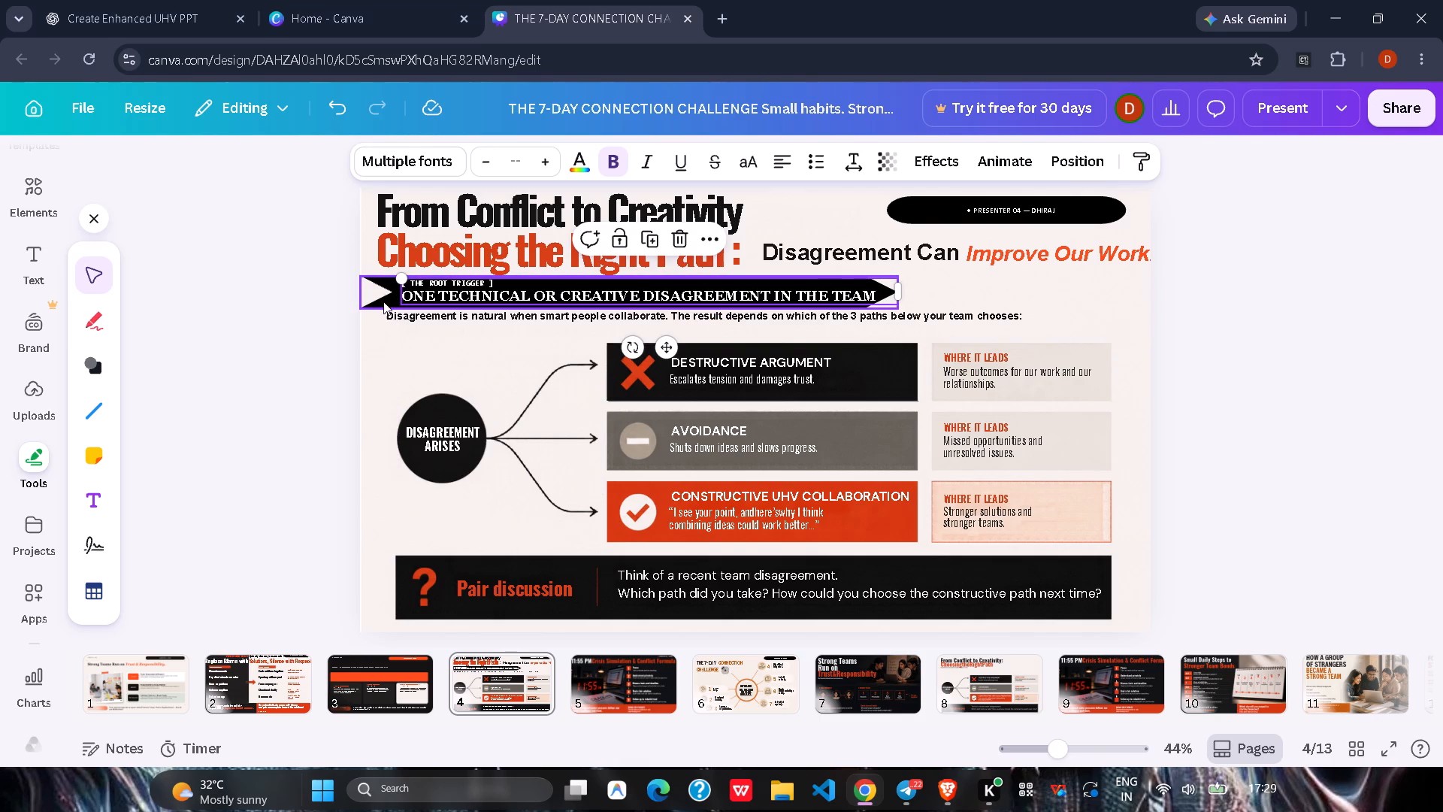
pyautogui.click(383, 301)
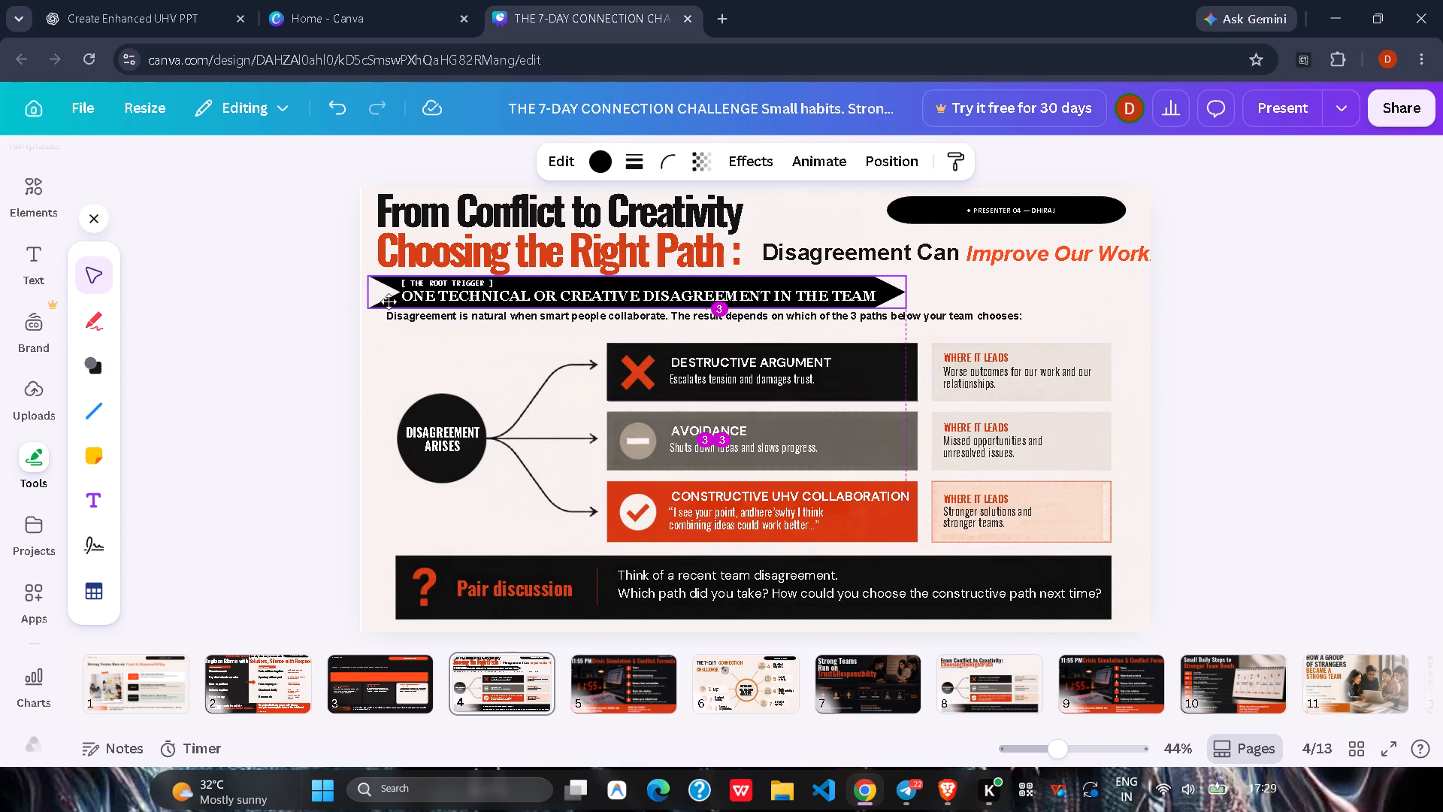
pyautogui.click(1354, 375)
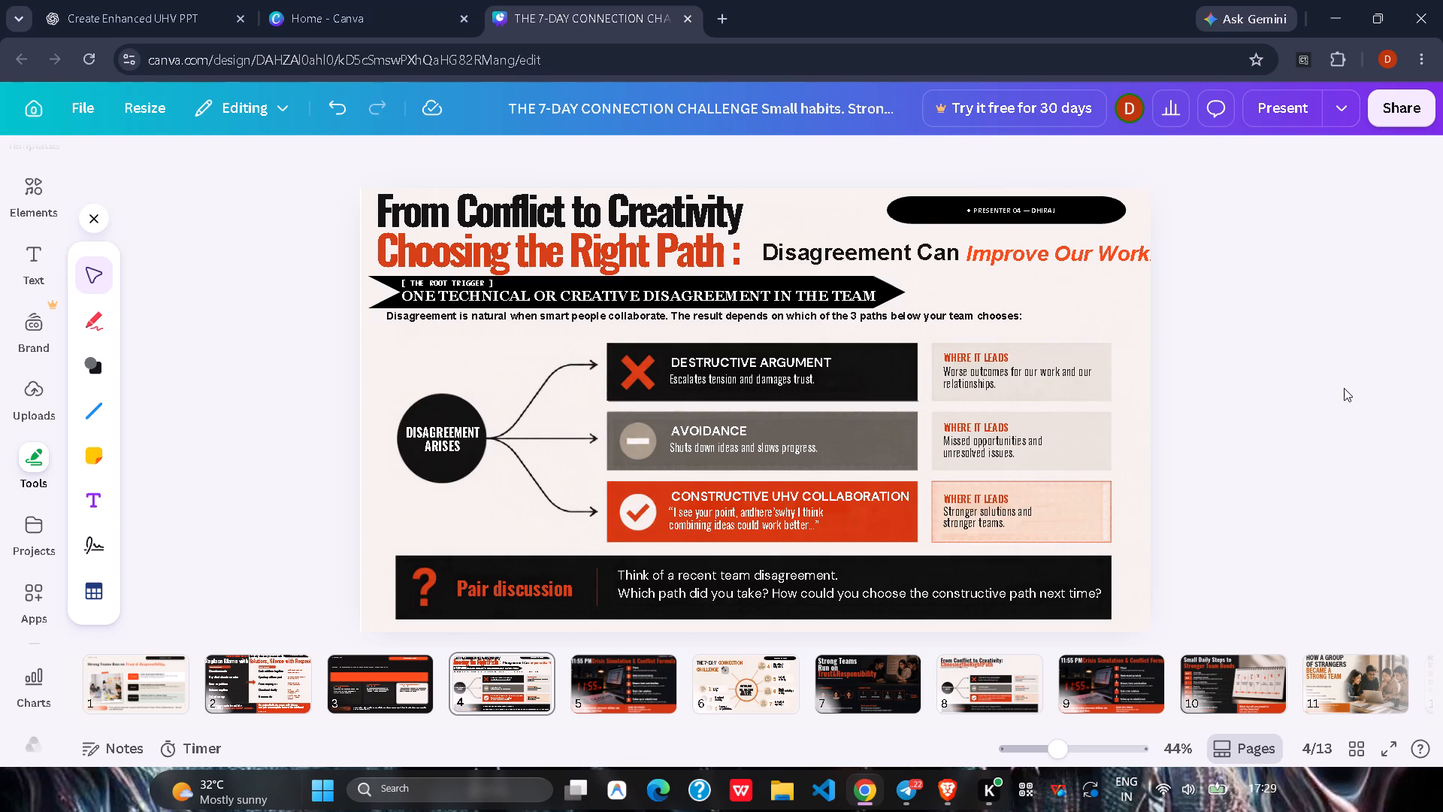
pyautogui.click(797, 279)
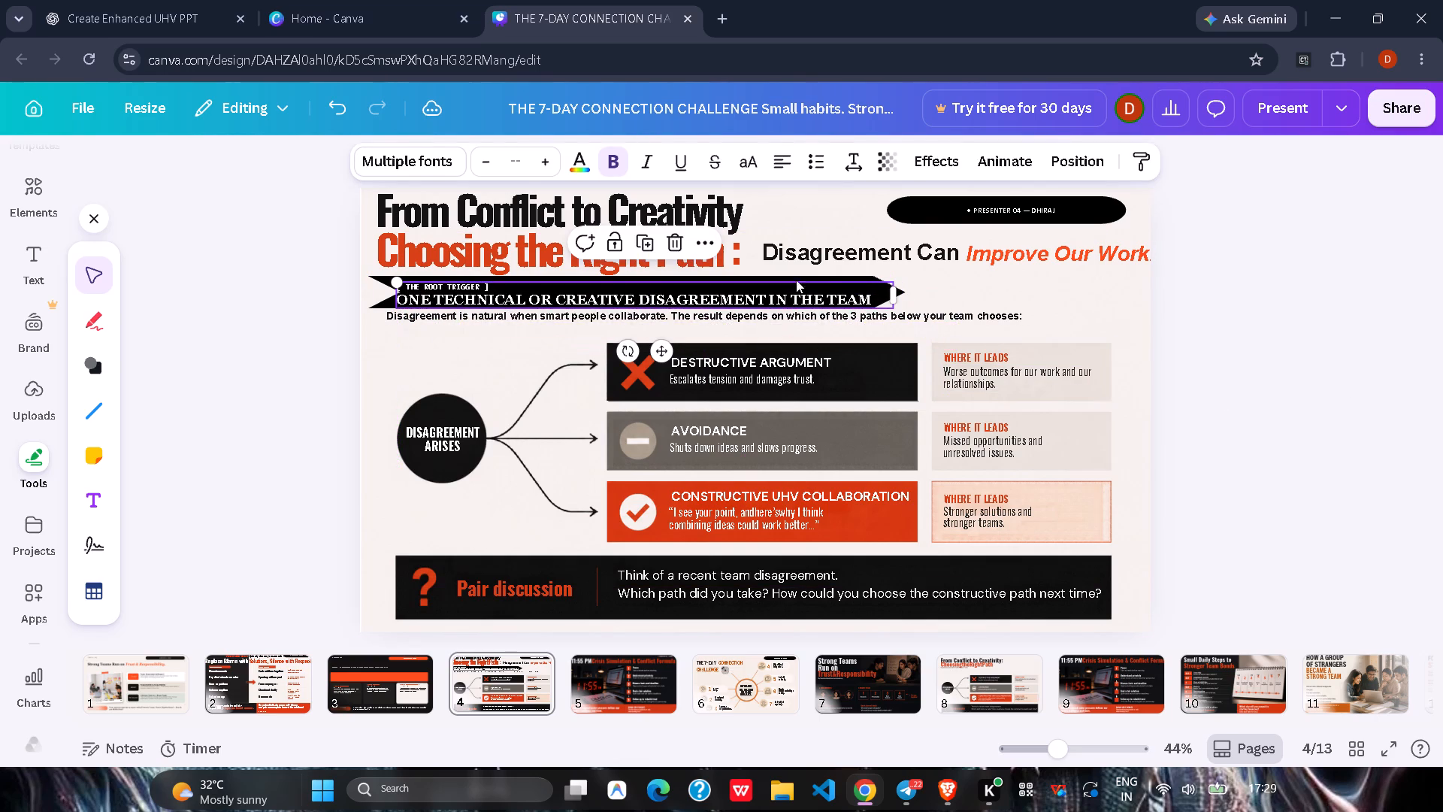
# Delete the black arrow banner and move the root trigger text slightly back to the left.
pyautogui.click(860, 273)
pyautogui.moveTo(870, 278); pyautogui.dragTo(897, 332)
pyautogui.click(688, 294)
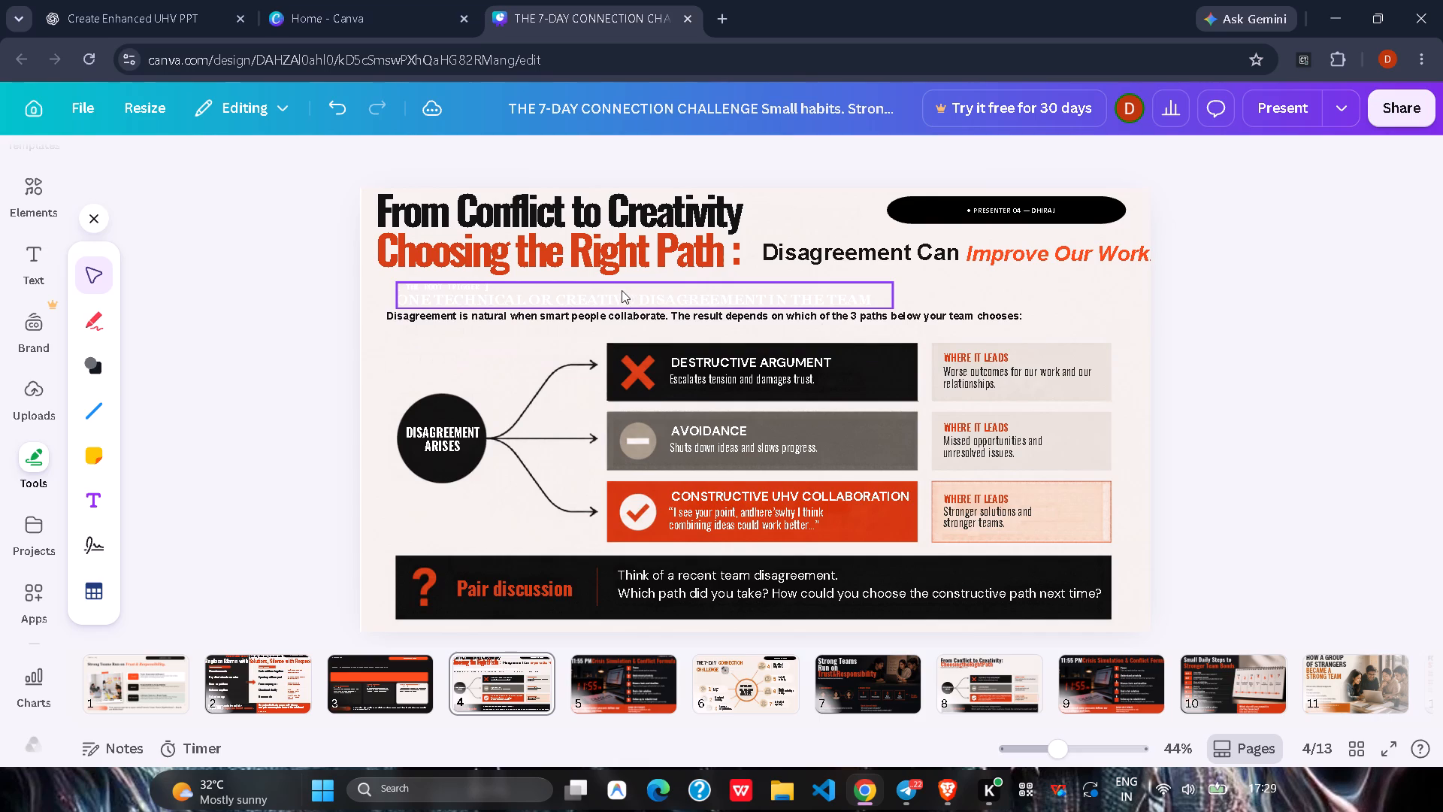
pyautogui.moveTo(622, 290); pyautogui.dragTo(607, 288)
# Insert a pill shape over the root trigger text, stretching it across the text's width and reducing its height above the description sentence.
pyautogui.click(89, 356)
pyautogui.scroll(-12, 170, 485)
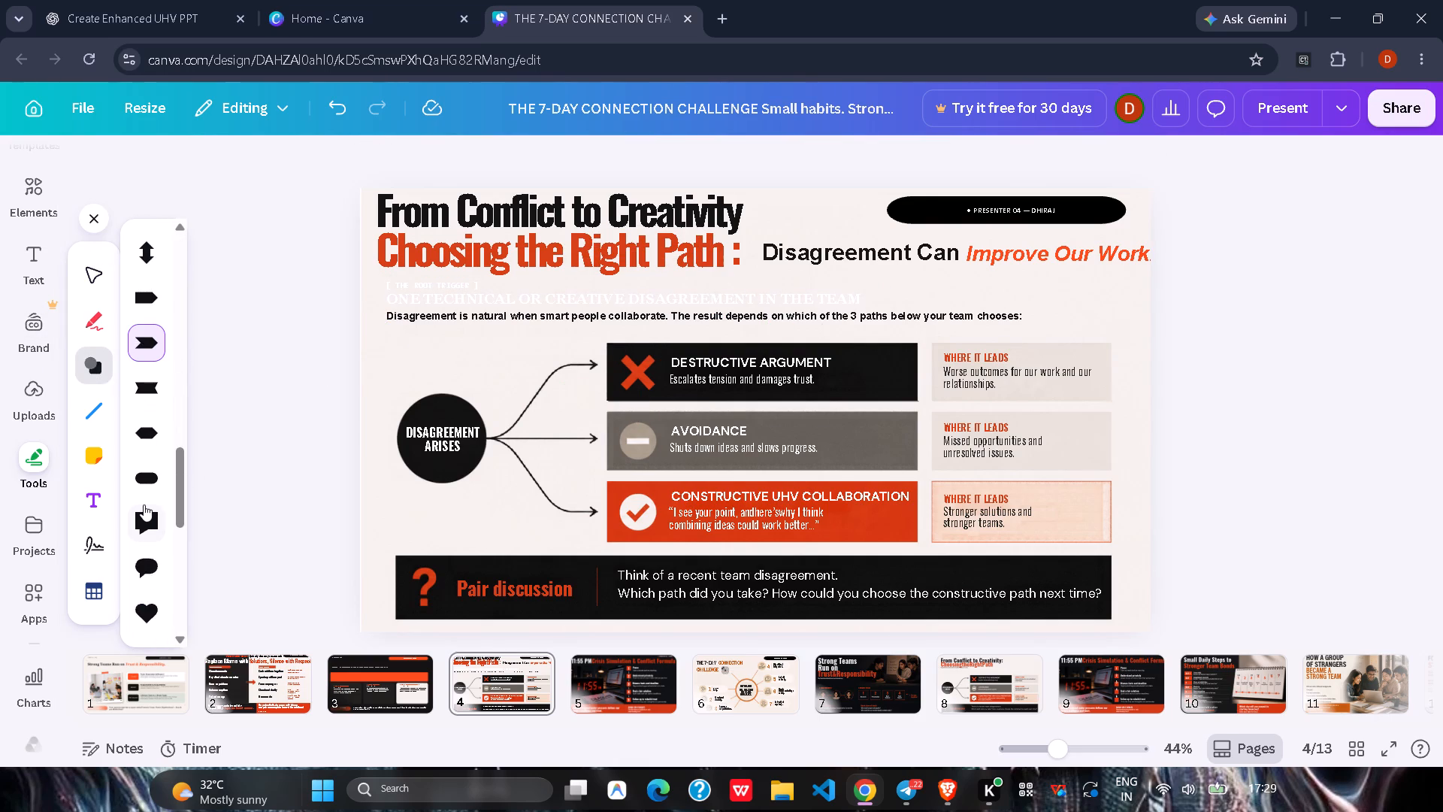
pyautogui.scroll(-8, 144, 504)
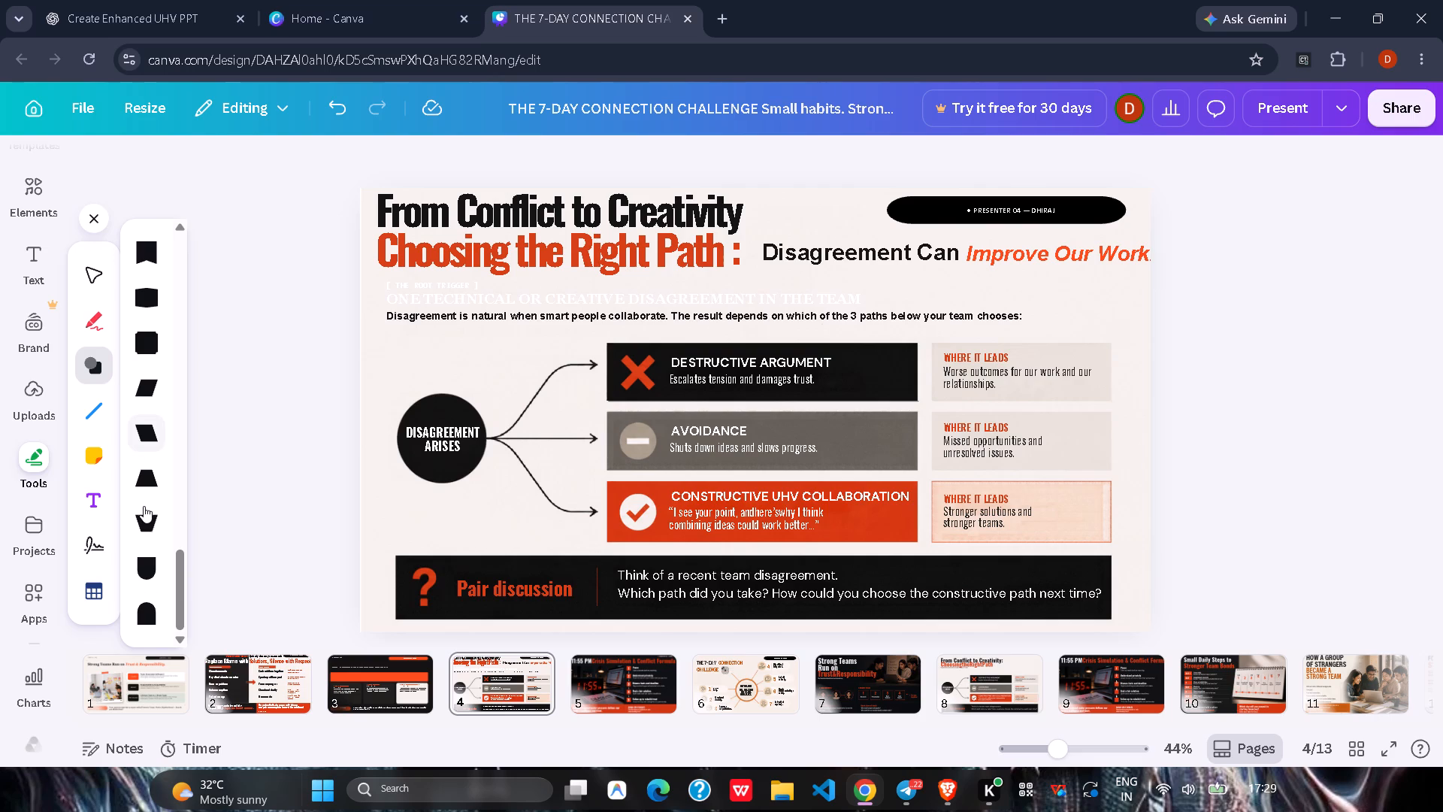
pyautogui.scroll(-2, 144, 506)
pyautogui.scroll(5, 144, 523)
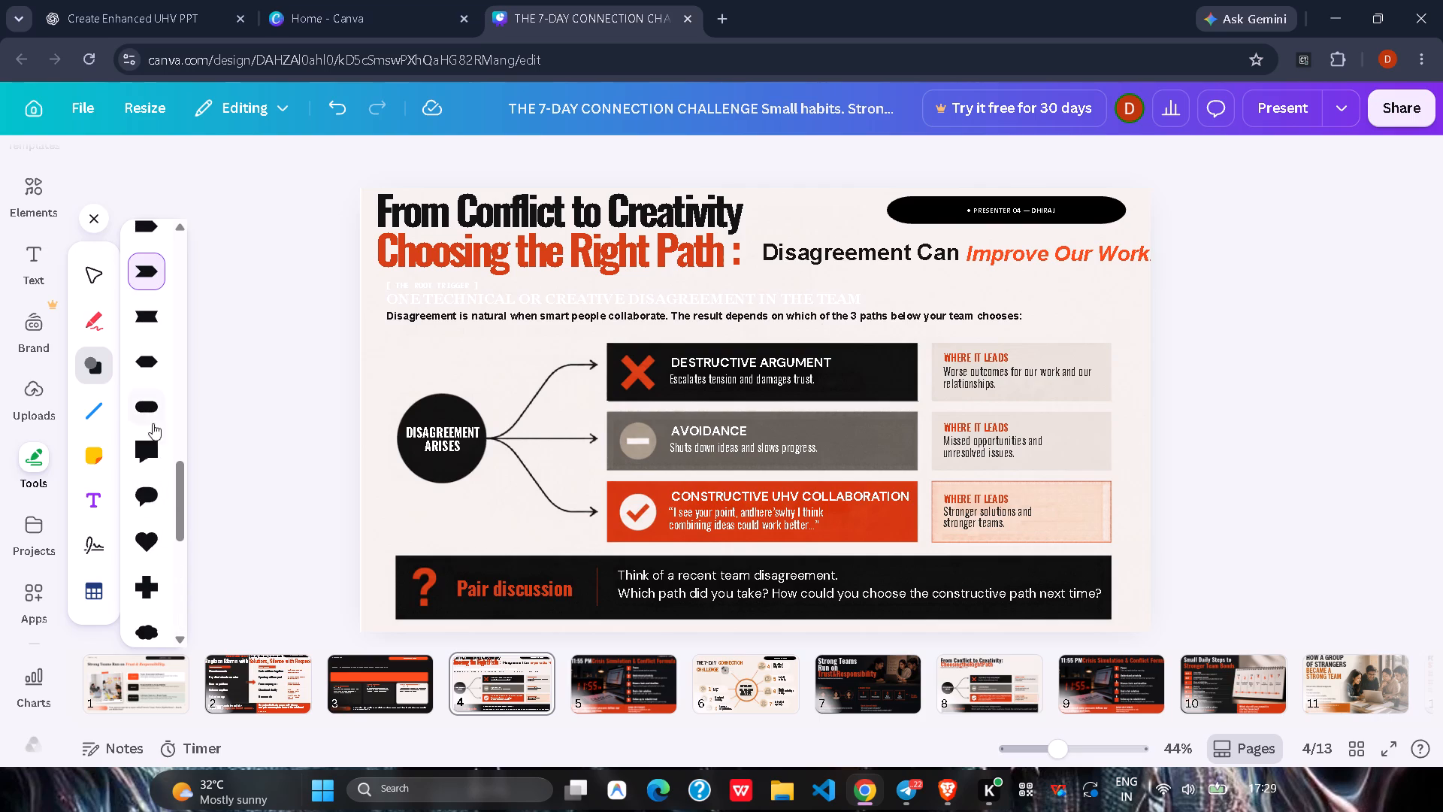
pyautogui.click(140, 410)
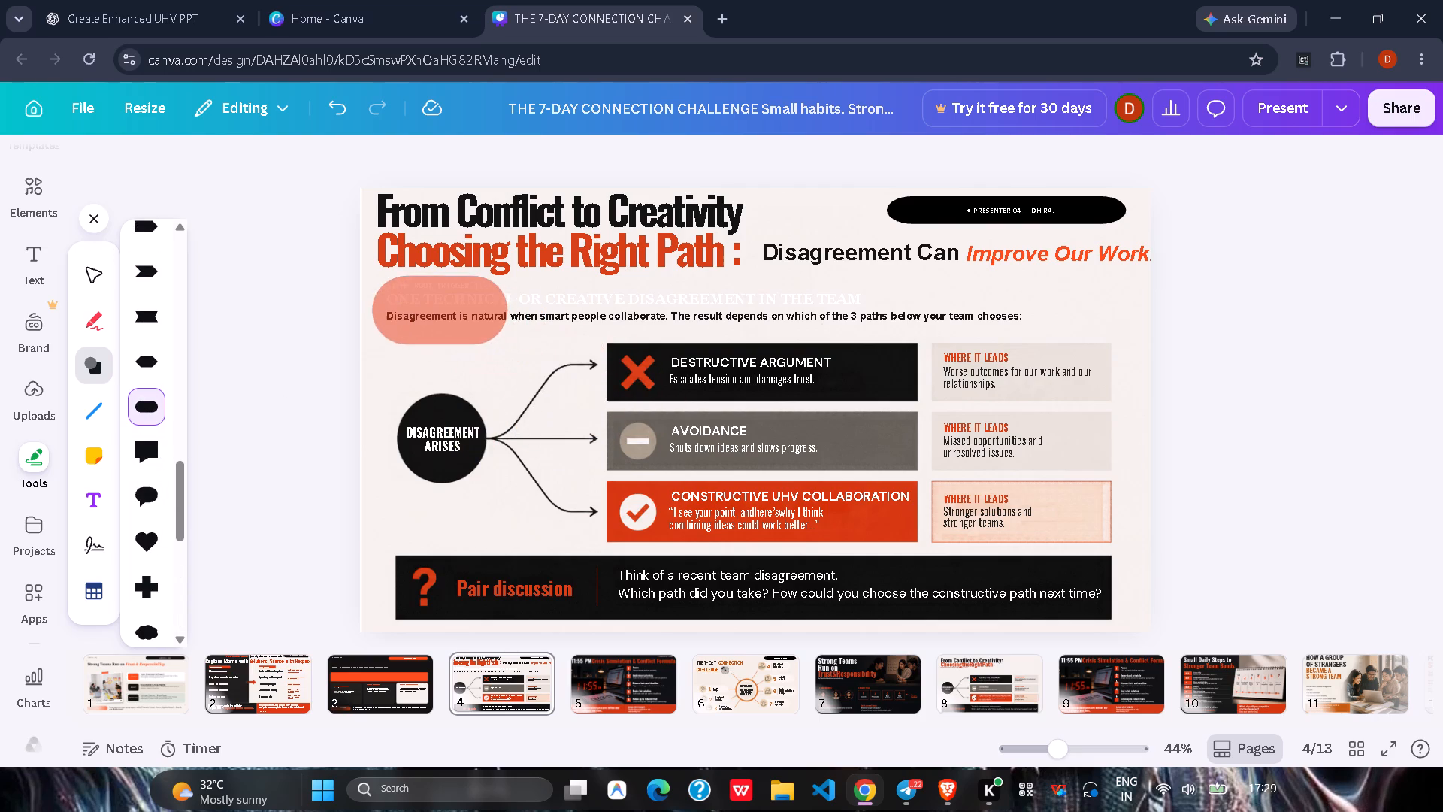
pyautogui.click(371, 273)
pyautogui.moveTo(498, 305); pyautogui.dragTo(564, 299)
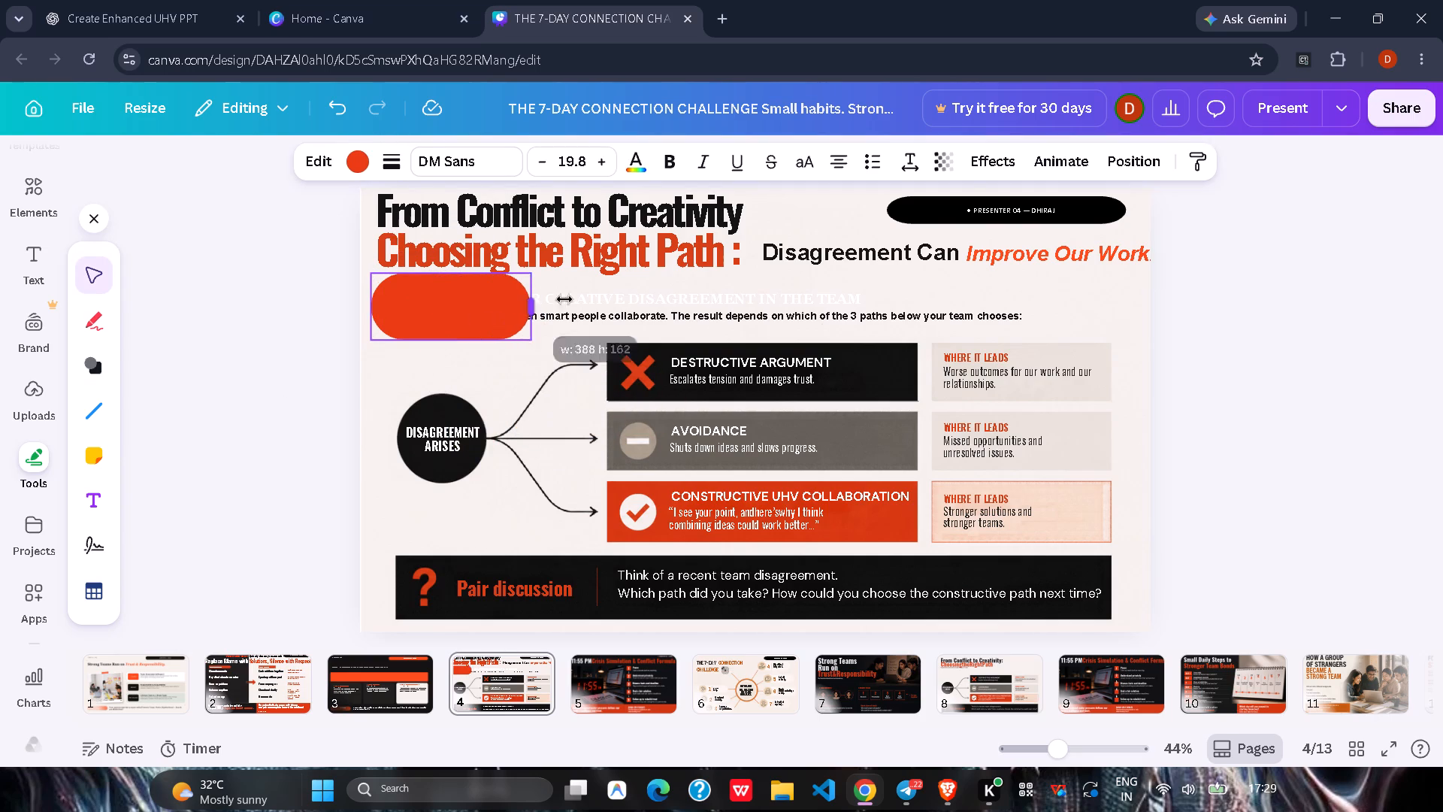
pyautogui.moveTo(564, 299); pyautogui.dragTo(880, 289)
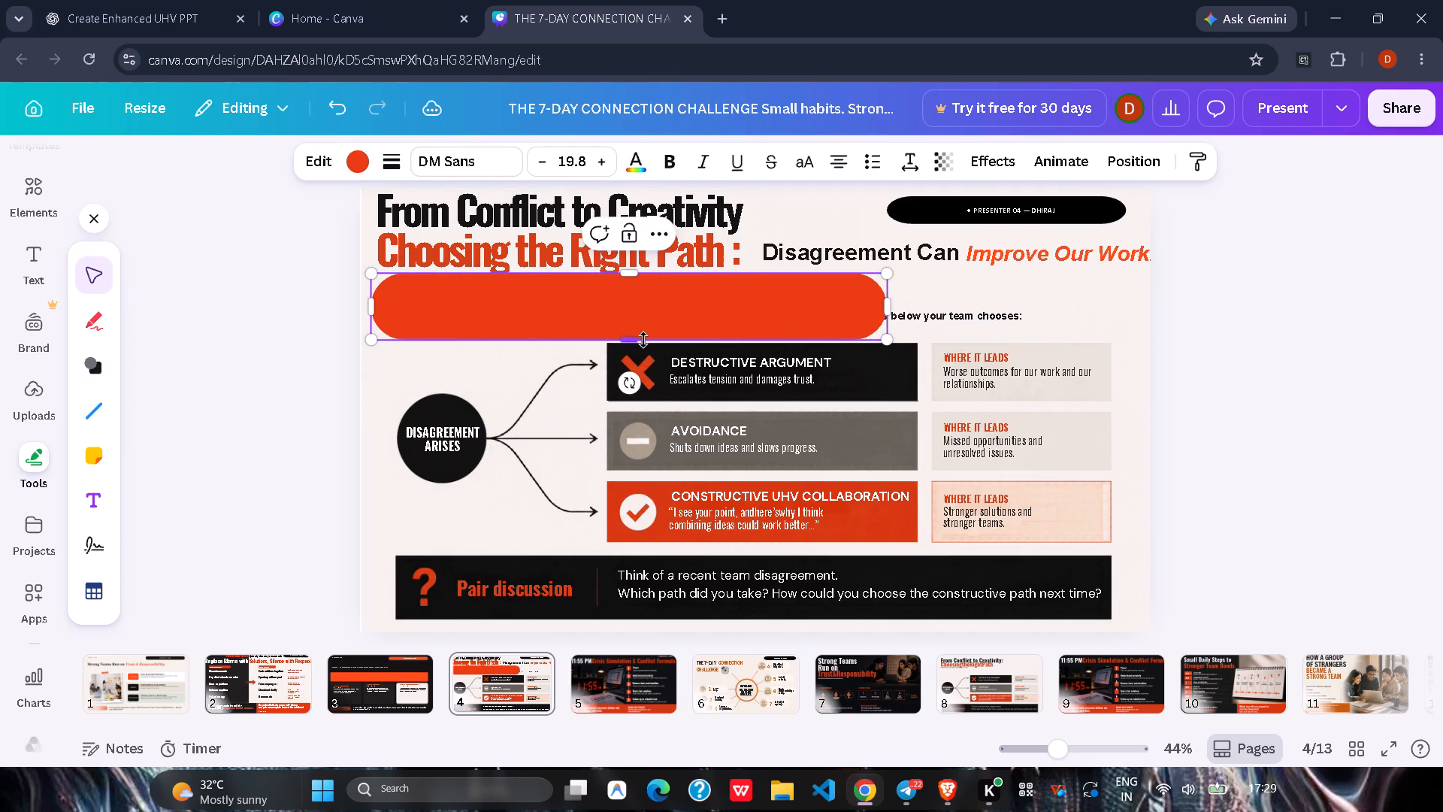
pyautogui.moveTo(623, 338); pyautogui.dragTo(625, 306)
# Change the new pill shape's fill colour to black.
pyautogui.click(365, 161)
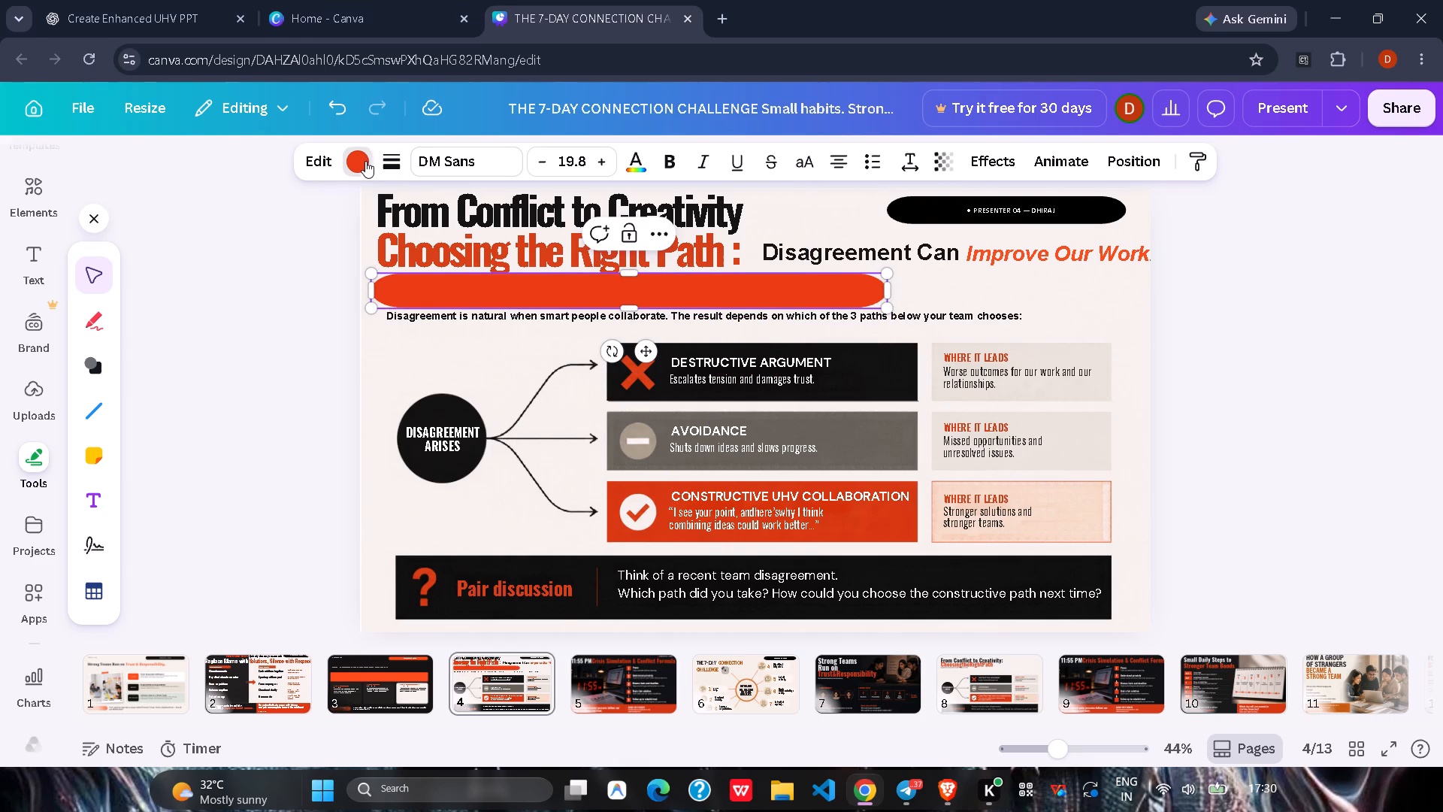
pyautogui.click(267, 300)
pyautogui.click(487, 353)
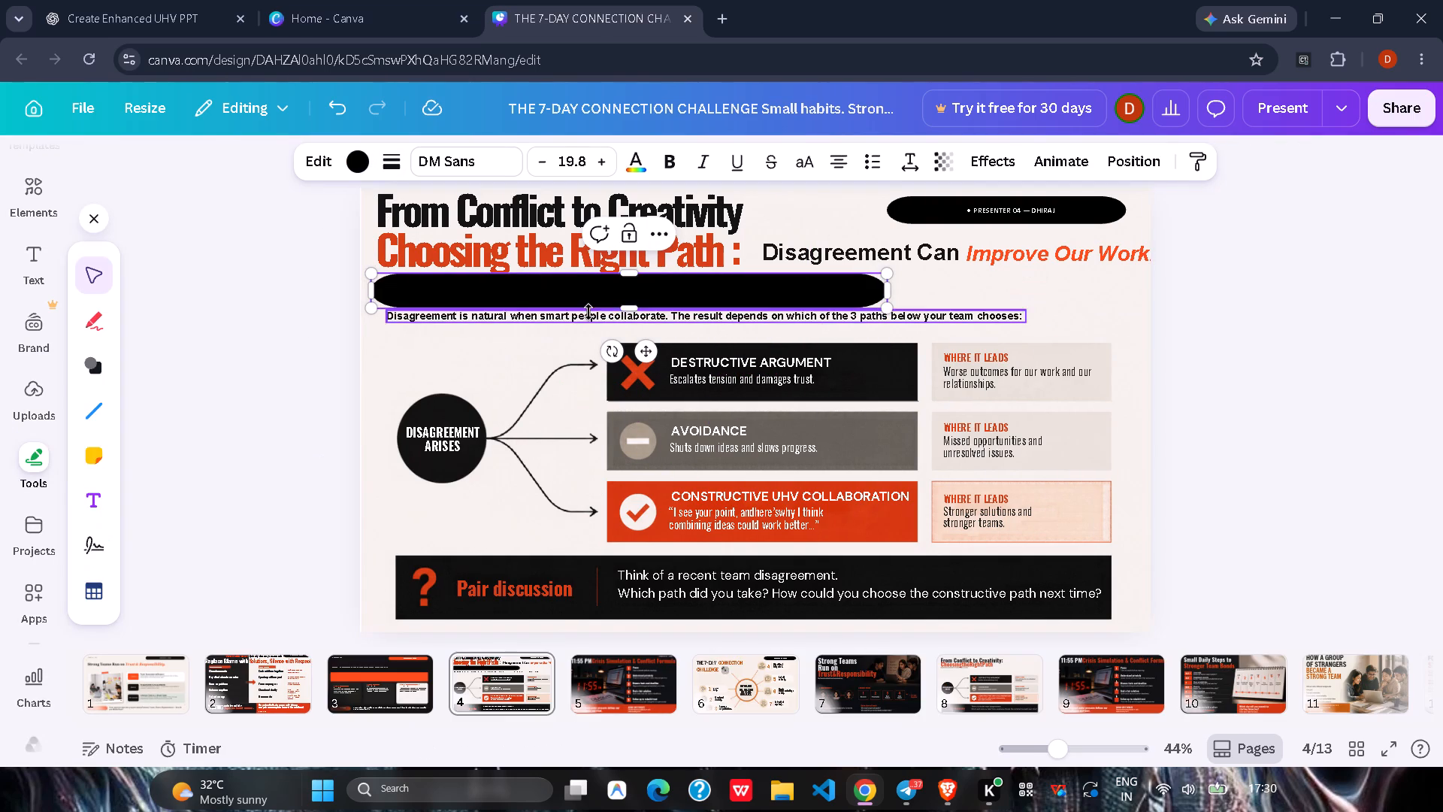
pyautogui.click(340, 353)
# Send the black pill backward so it sits behind the root trigger text.
pyautogui.rightClick(458, 290)
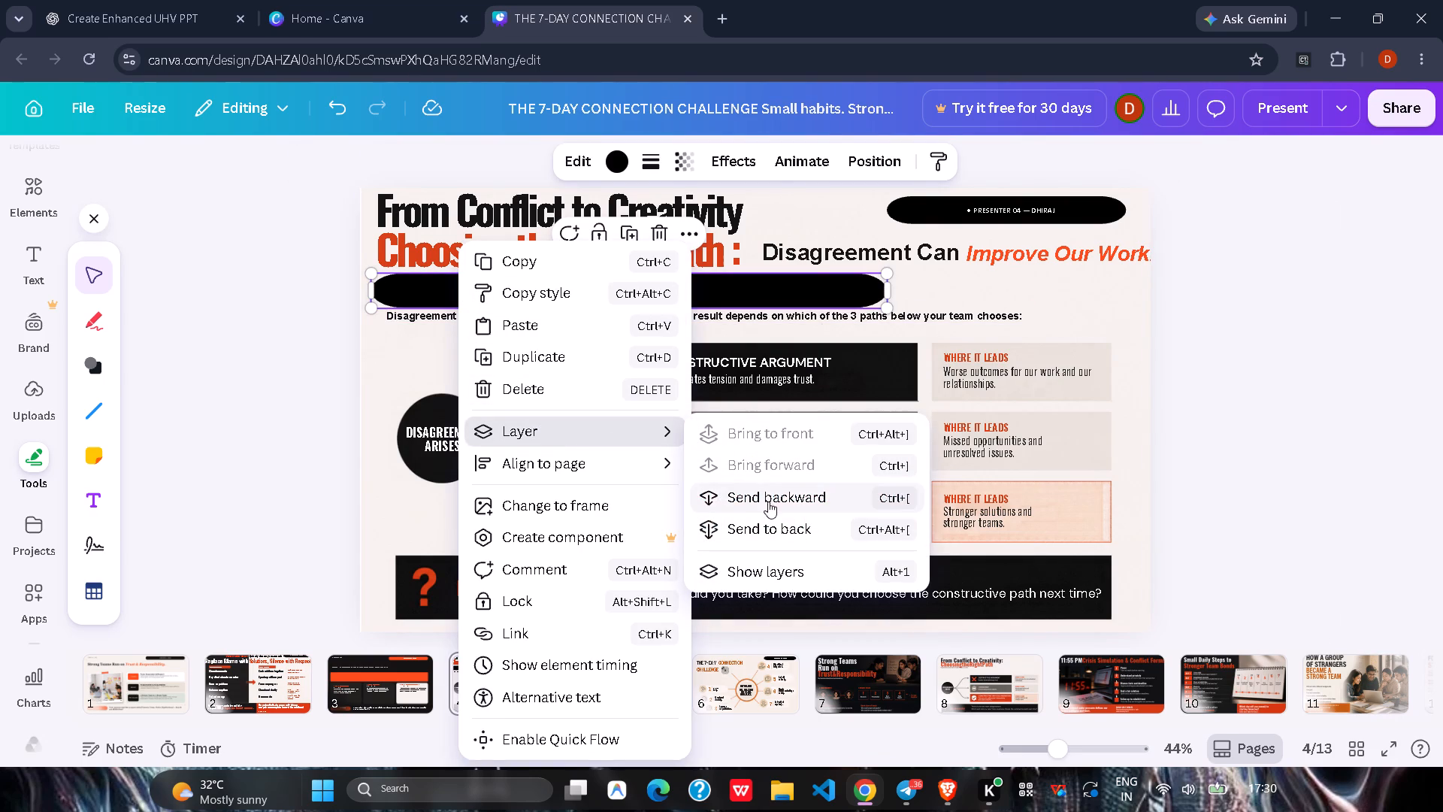
pyautogui.click(775, 498)
pyautogui.click(775, 498)
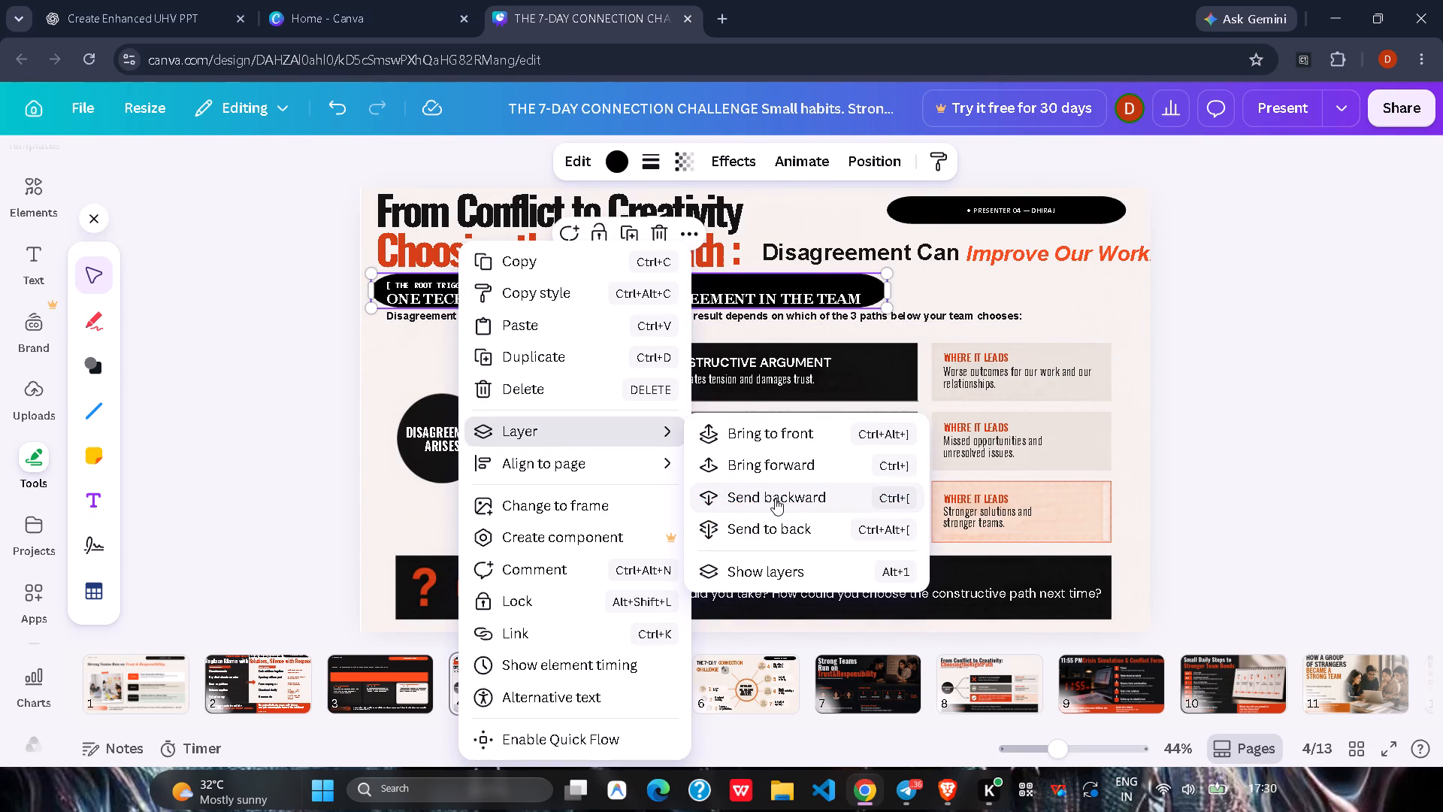
pyautogui.click(289, 444)
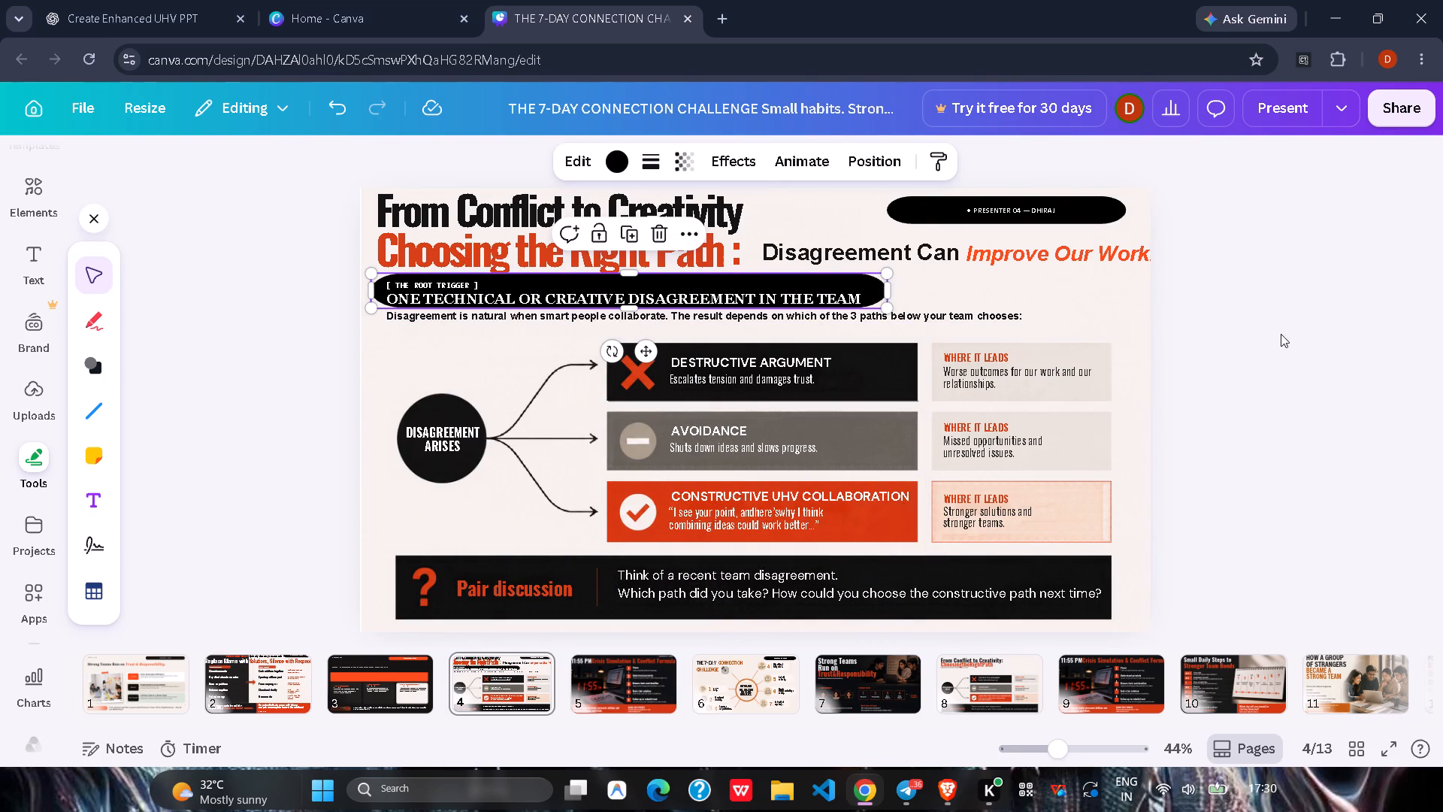
pyautogui.click(1282, 331)
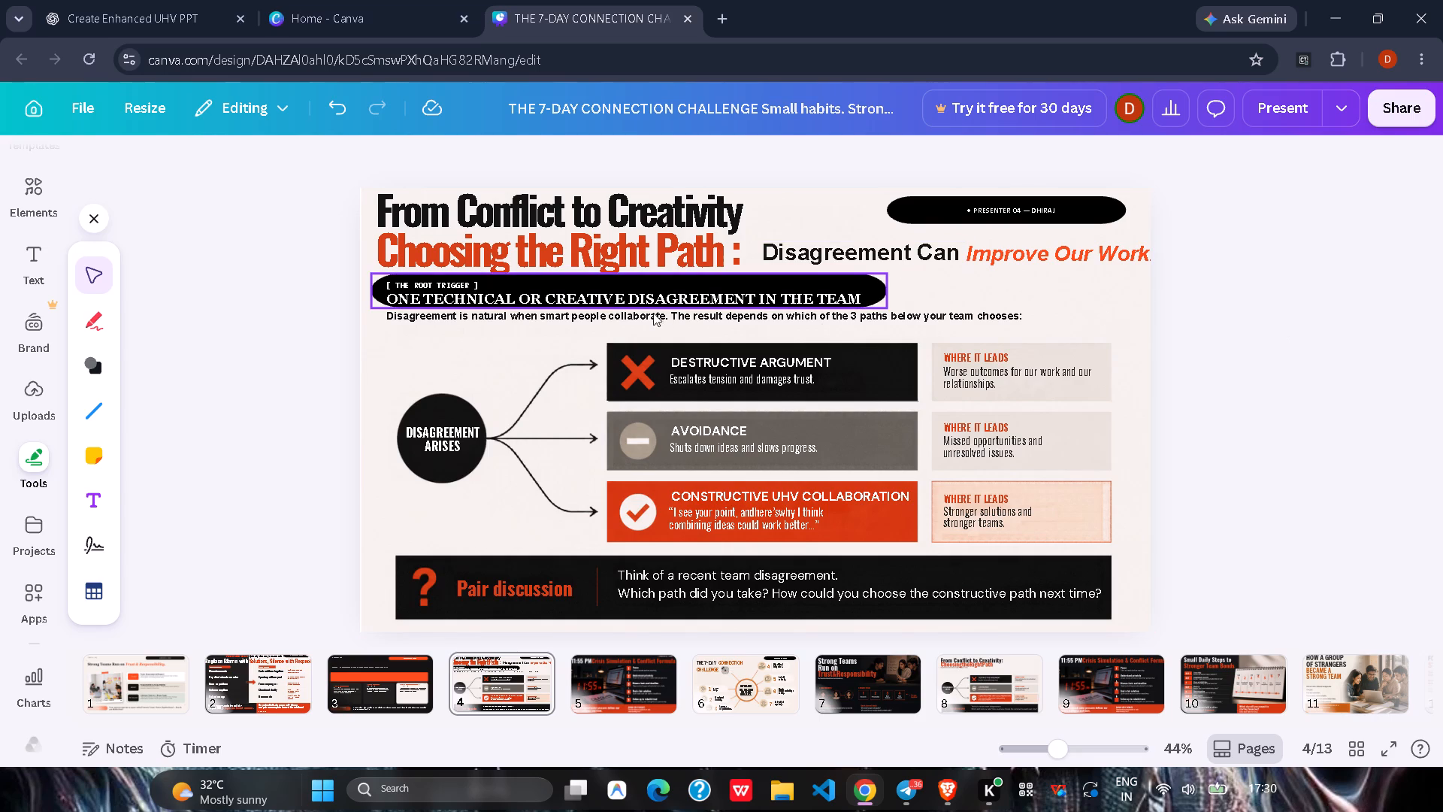
# Move the 'Disagreement is natural' sentence slightly down, away from the black pill.
pyautogui.moveTo(628, 318); pyautogui.dragTo(623, 327)
pyautogui.click(1262, 368)
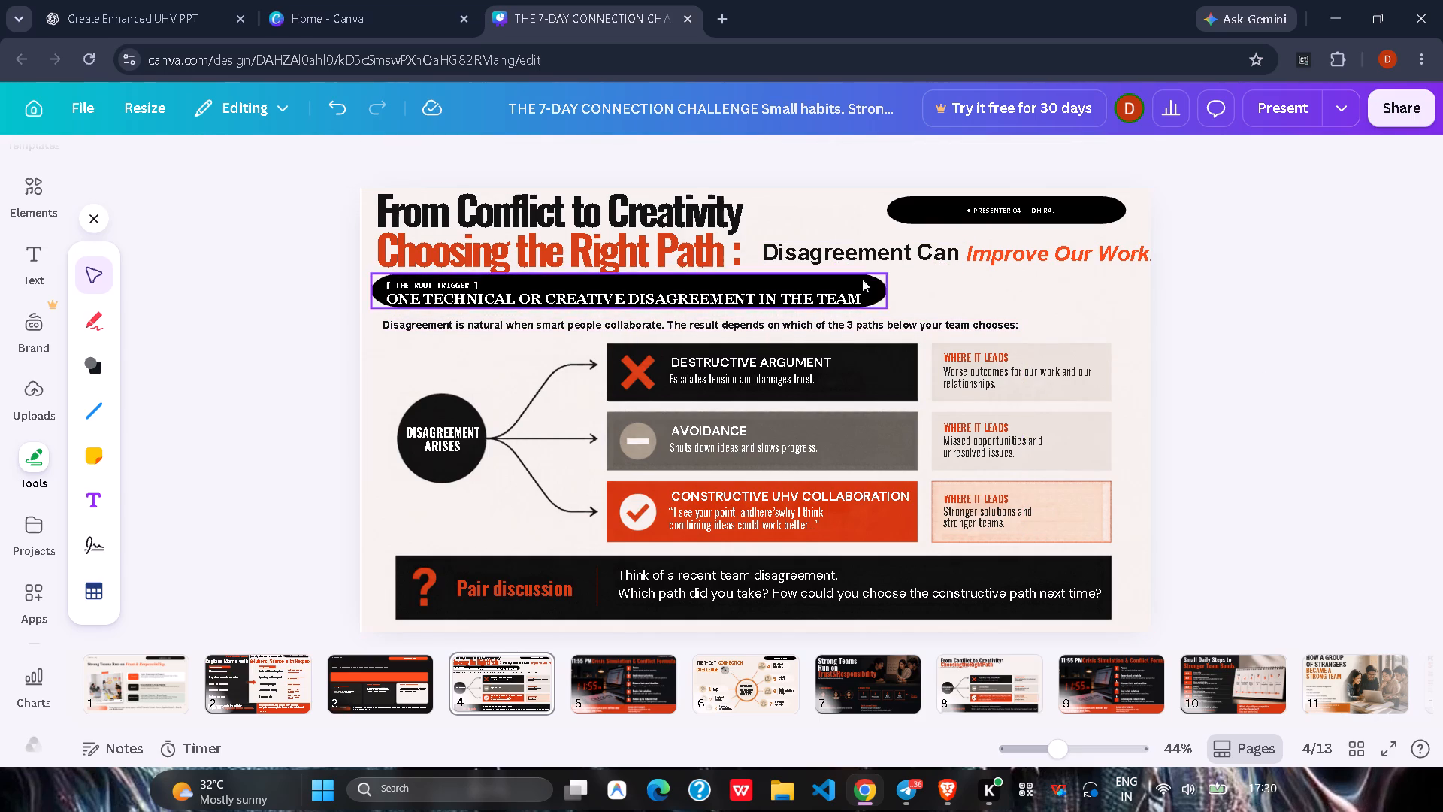
# Enlarge the black pill to the slide's left edge, make it taller, and move it down clear of the orange heading.
pyautogui.click(872, 275)
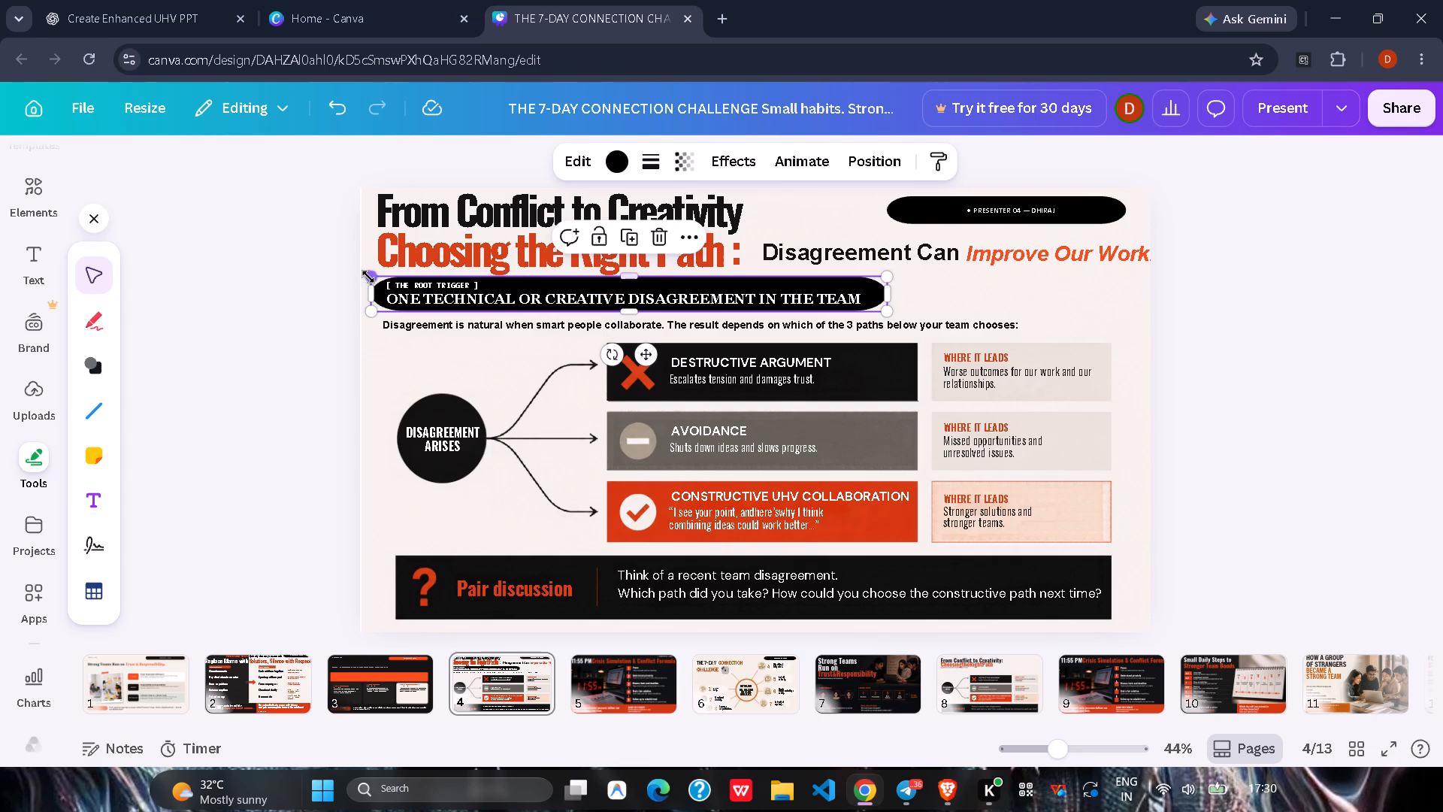
pyautogui.moveTo(368, 277); pyautogui.dragTo(362, 264)
pyautogui.click(627, 280)
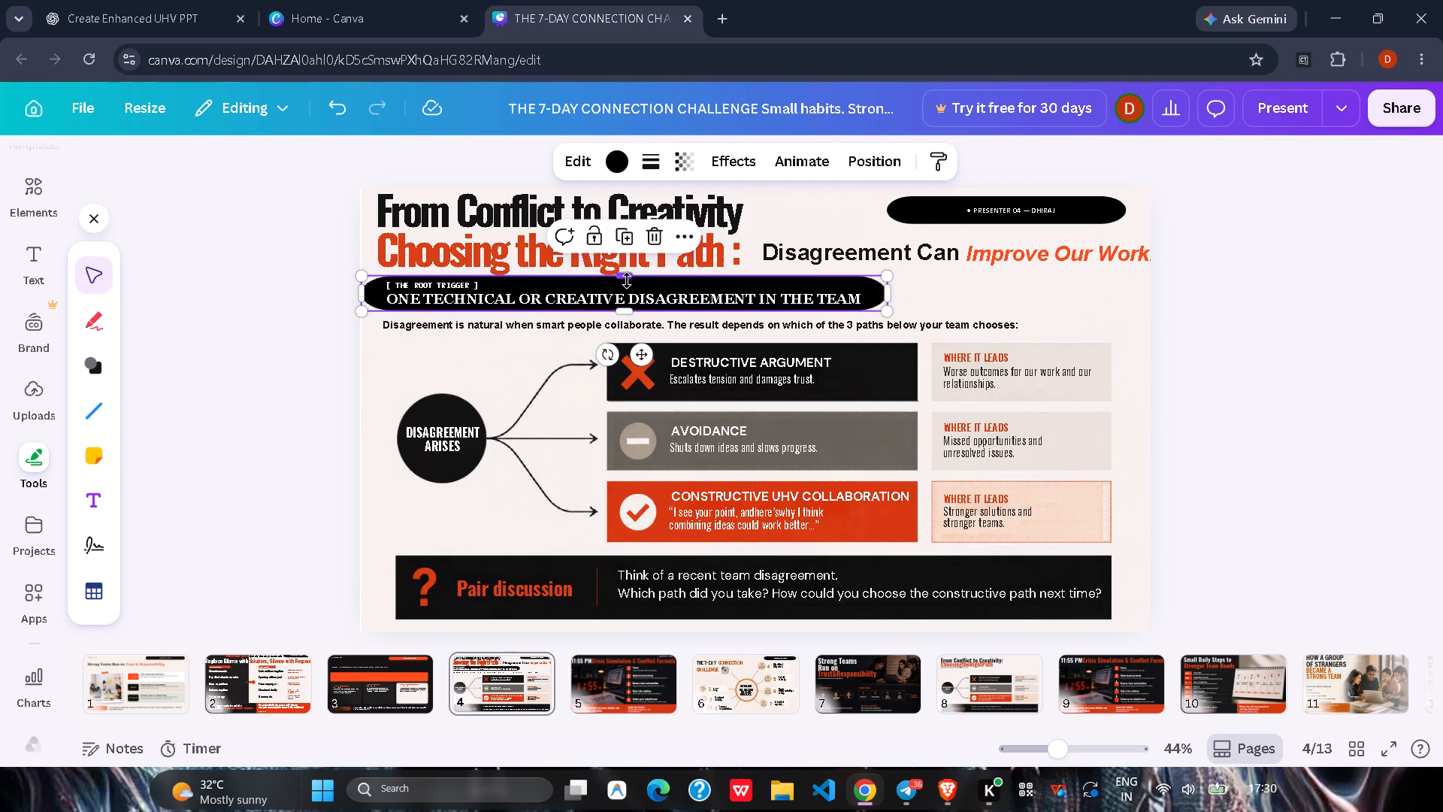
pyautogui.click(1339, 305)
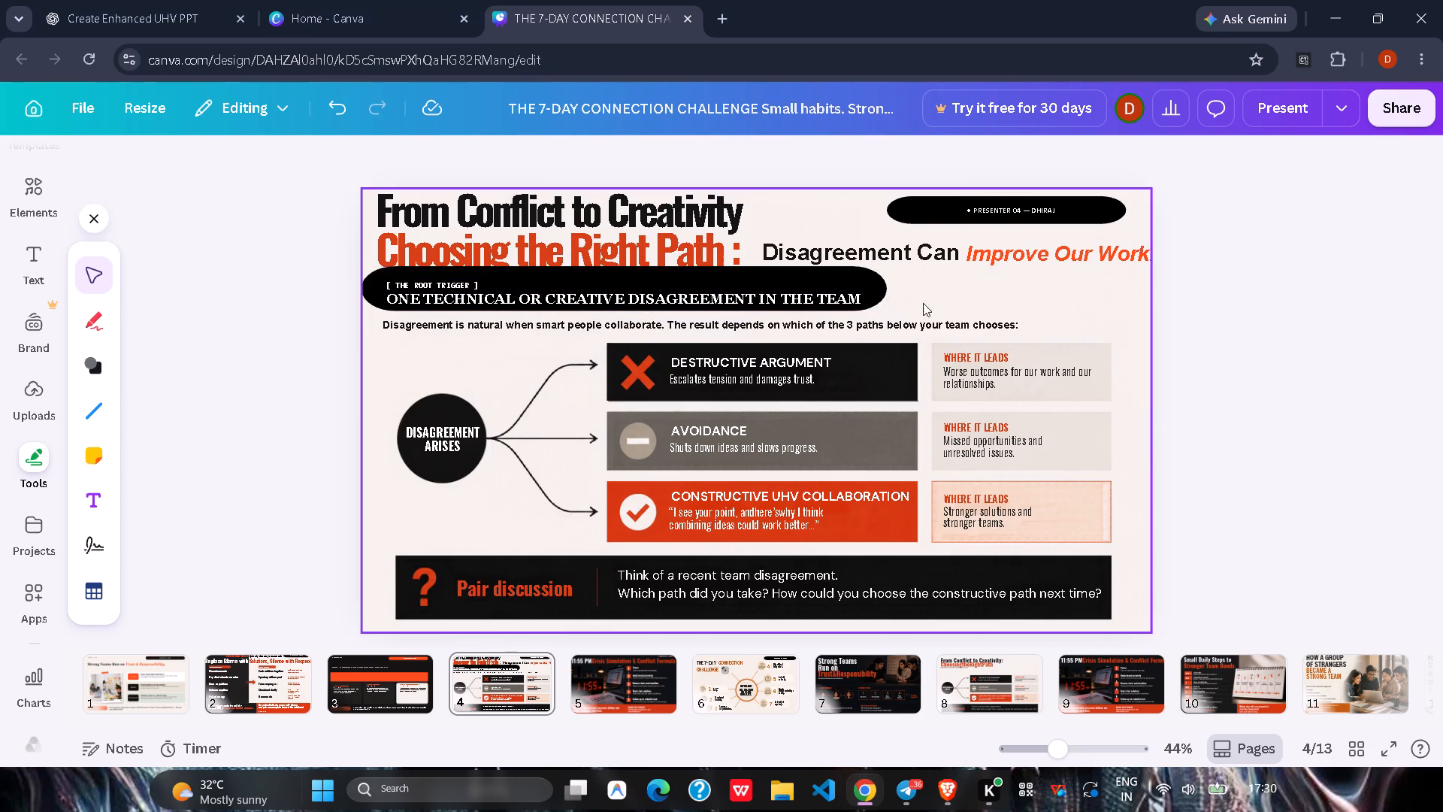
pyautogui.moveTo(854, 274); pyautogui.dragTo(856, 279)
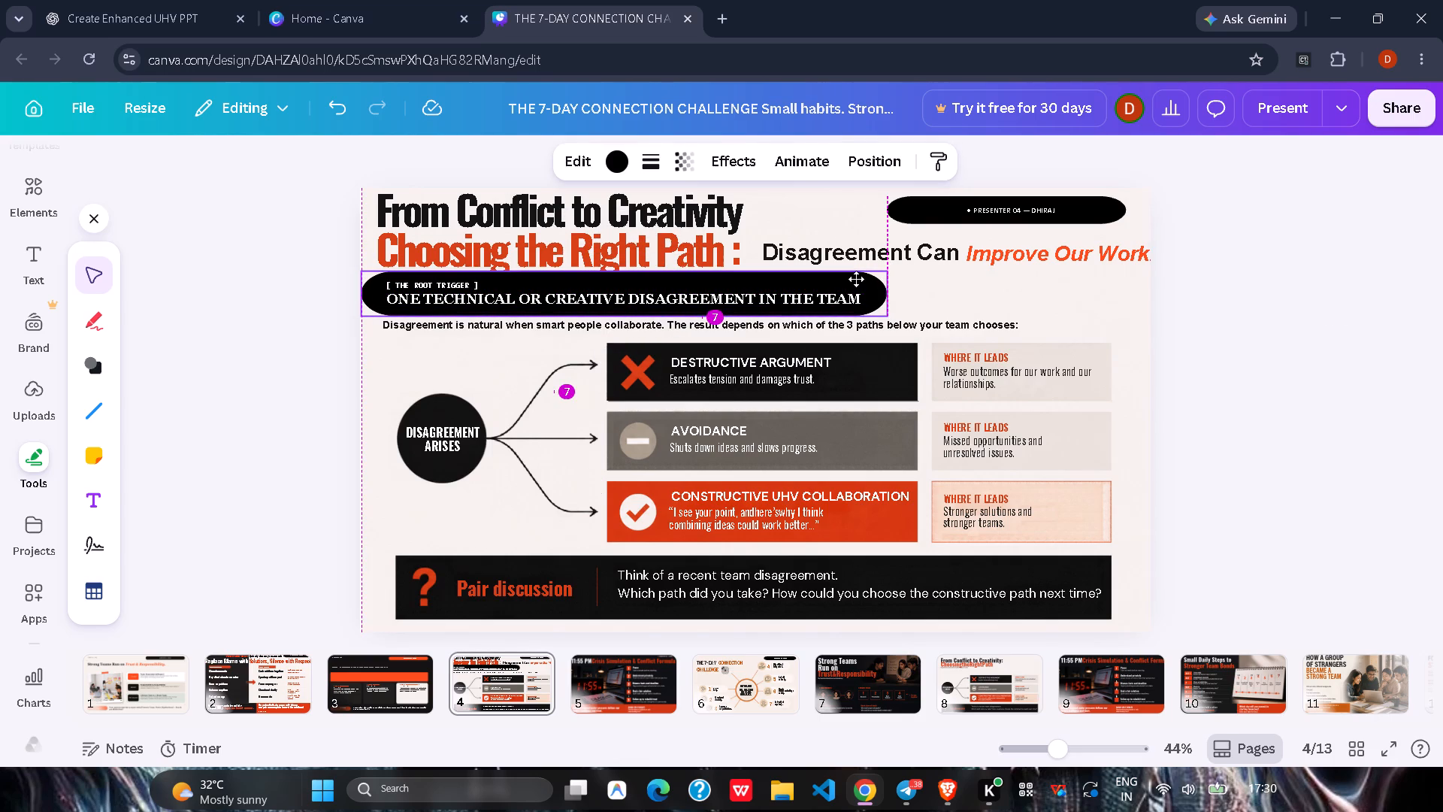
pyautogui.moveTo(856, 279); pyautogui.dragTo(856, 281)
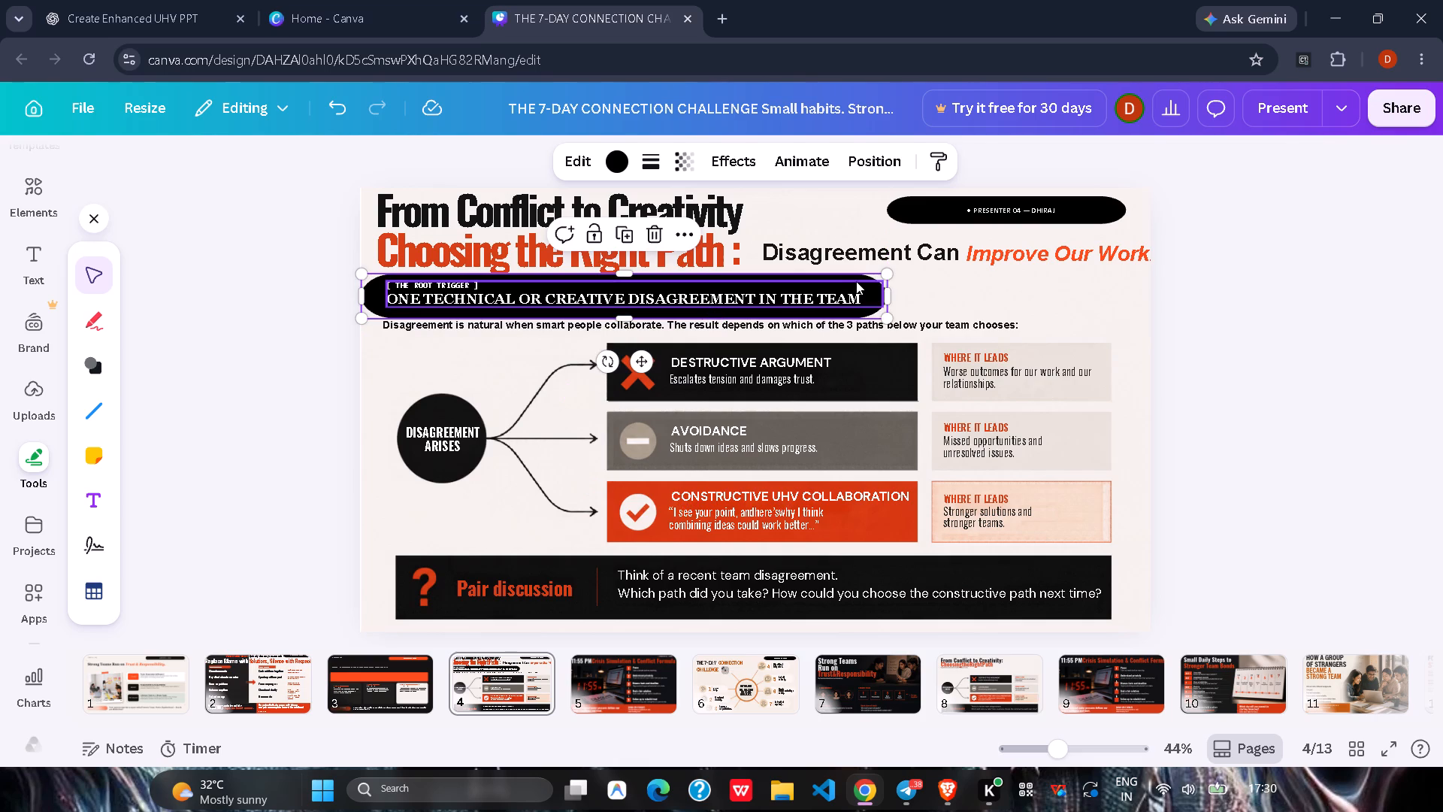
# Nudge the root trigger text slightly down and left within the black pill.
pyautogui.click(814, 287)
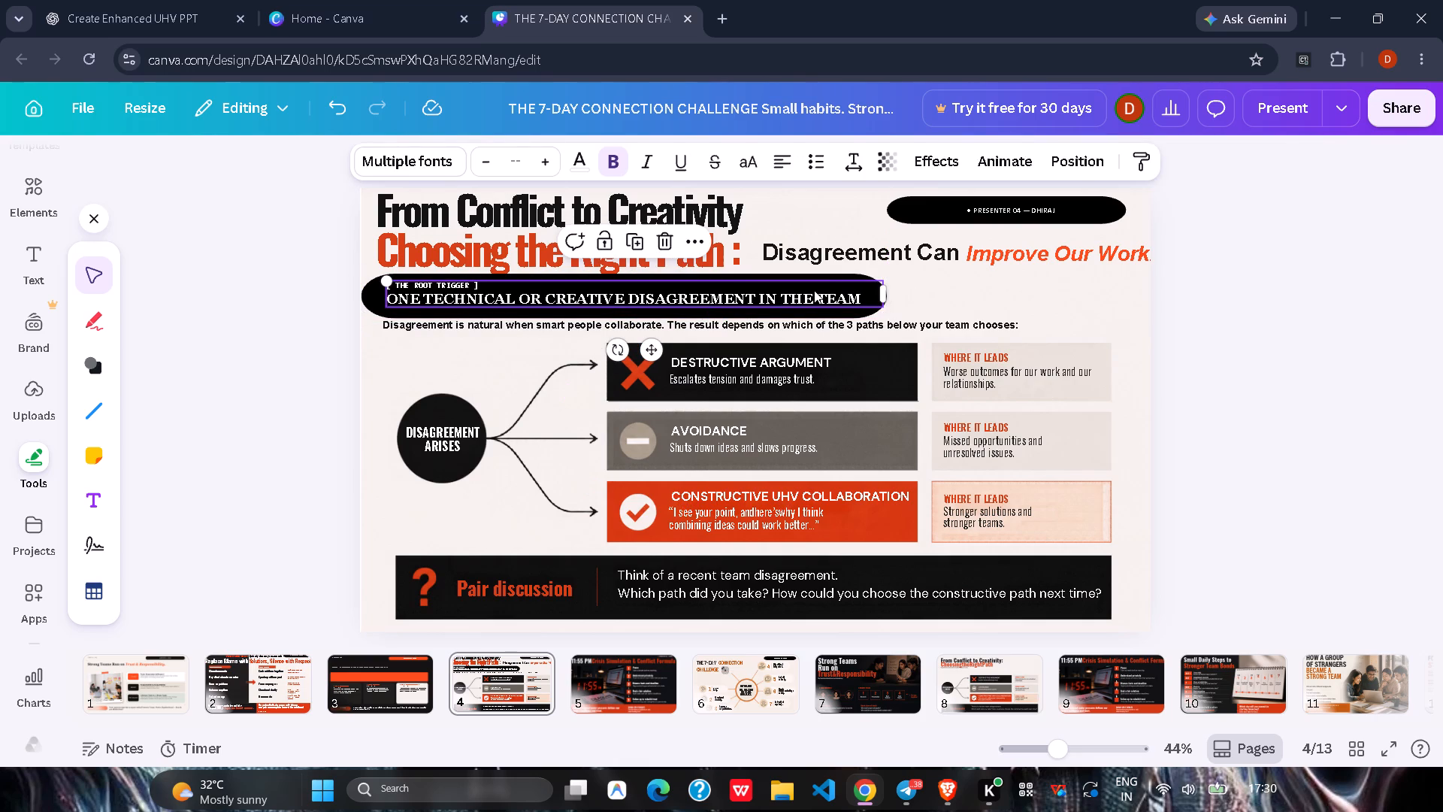
pyautogui.click(1267, 307)
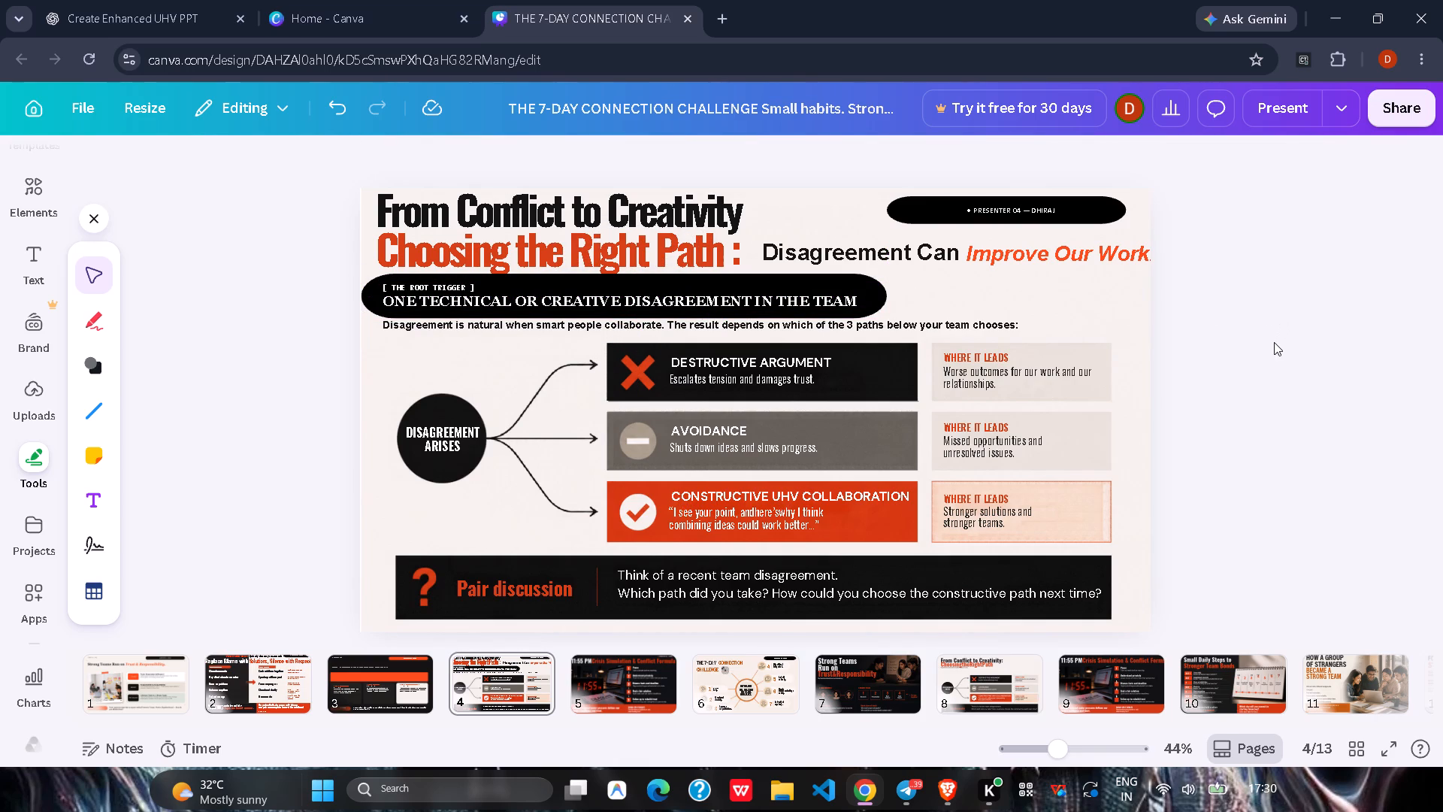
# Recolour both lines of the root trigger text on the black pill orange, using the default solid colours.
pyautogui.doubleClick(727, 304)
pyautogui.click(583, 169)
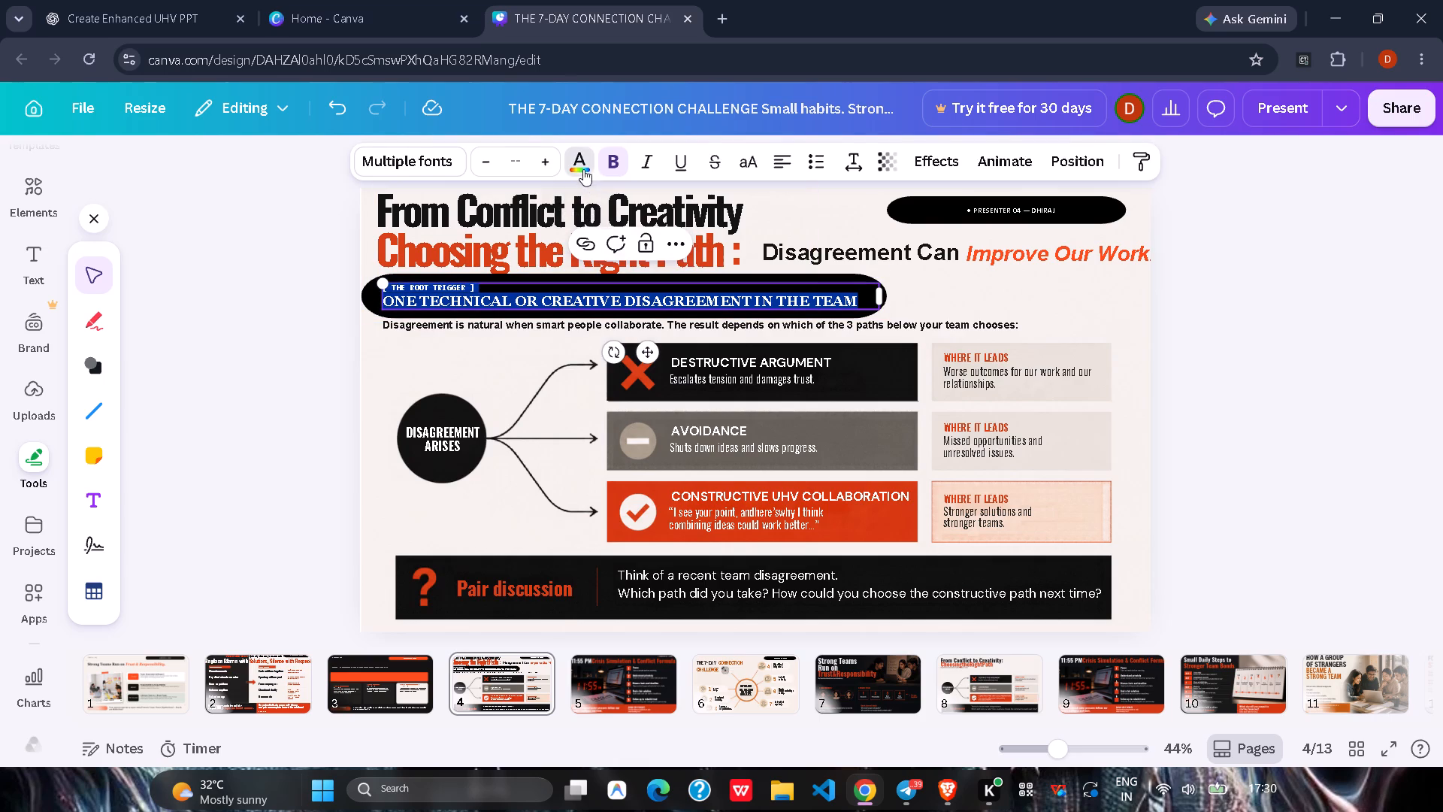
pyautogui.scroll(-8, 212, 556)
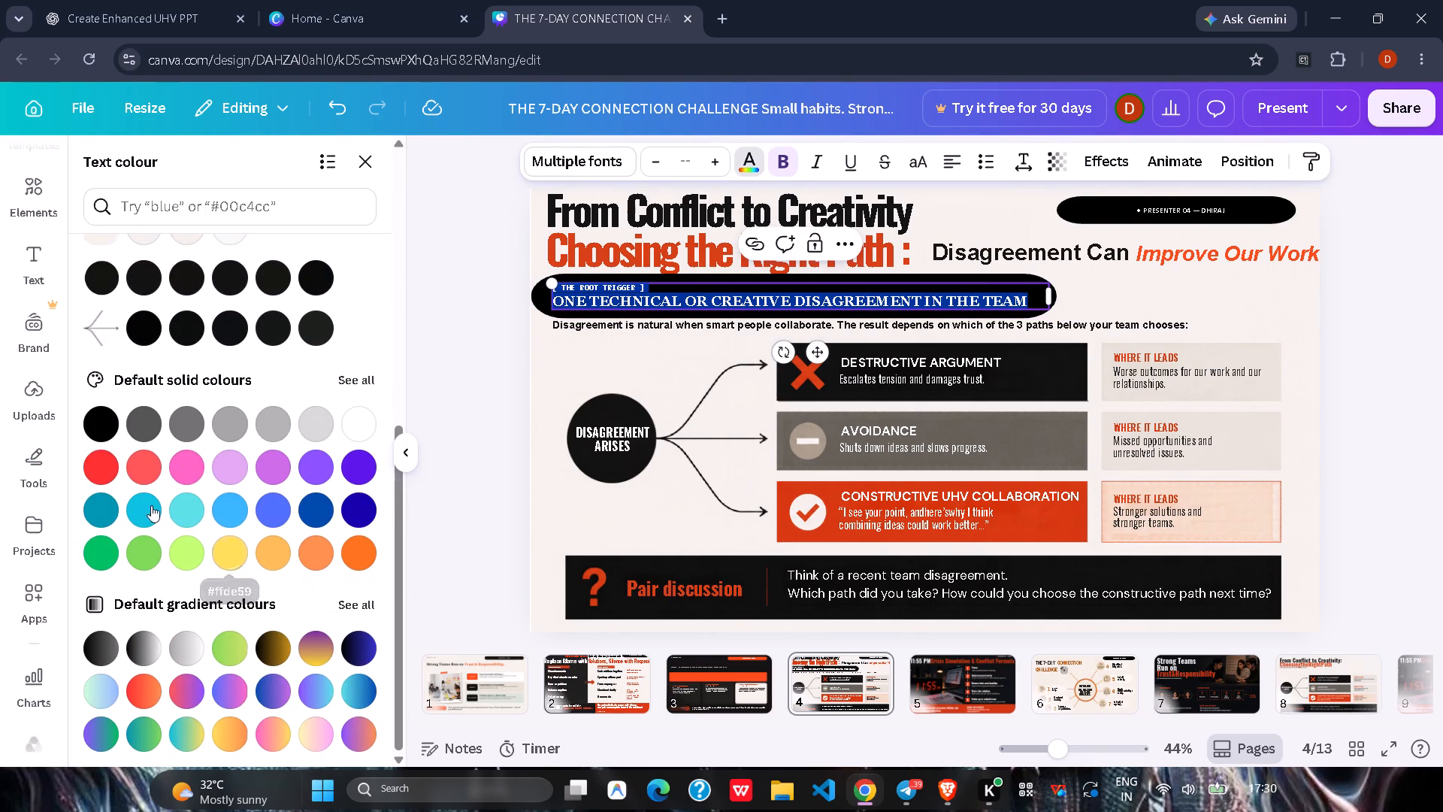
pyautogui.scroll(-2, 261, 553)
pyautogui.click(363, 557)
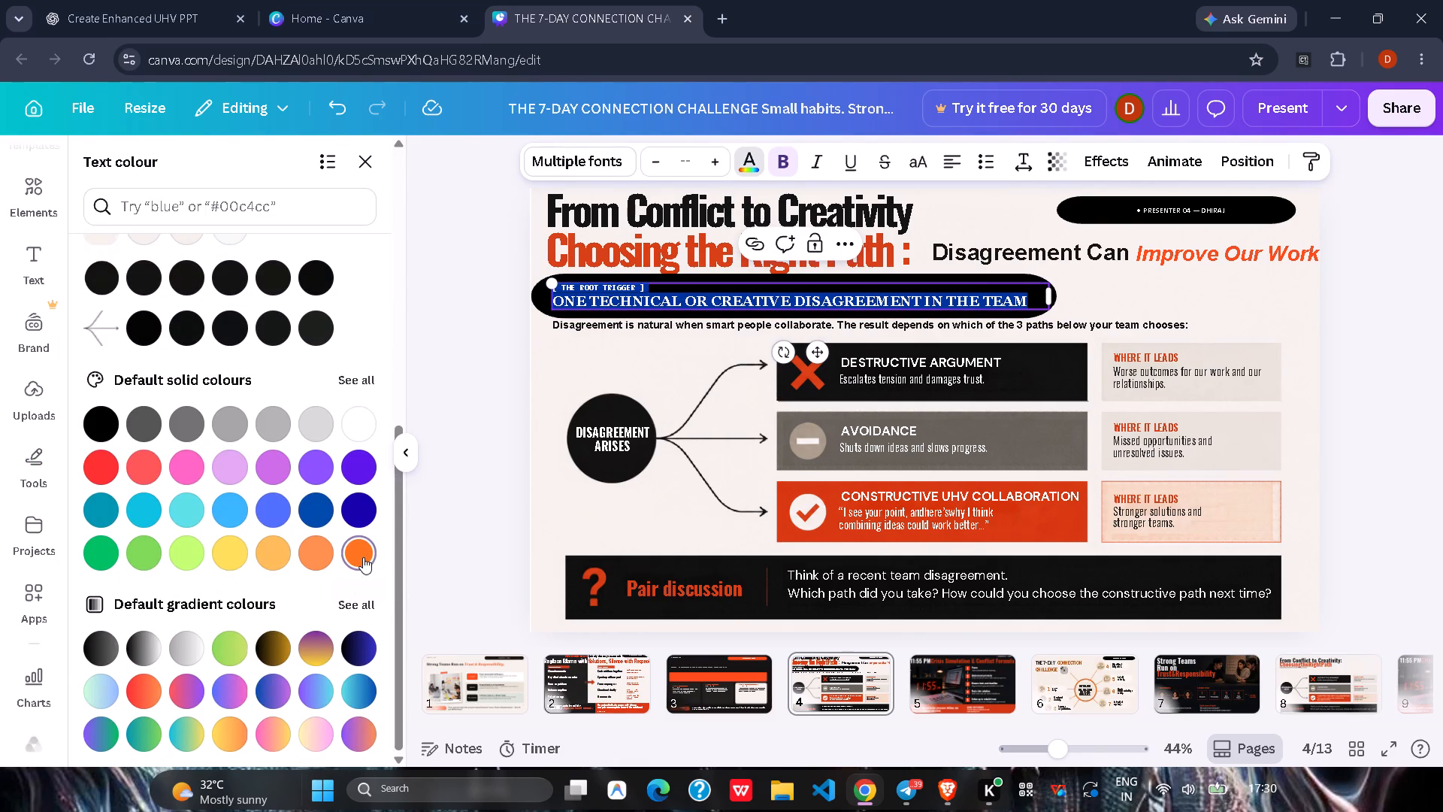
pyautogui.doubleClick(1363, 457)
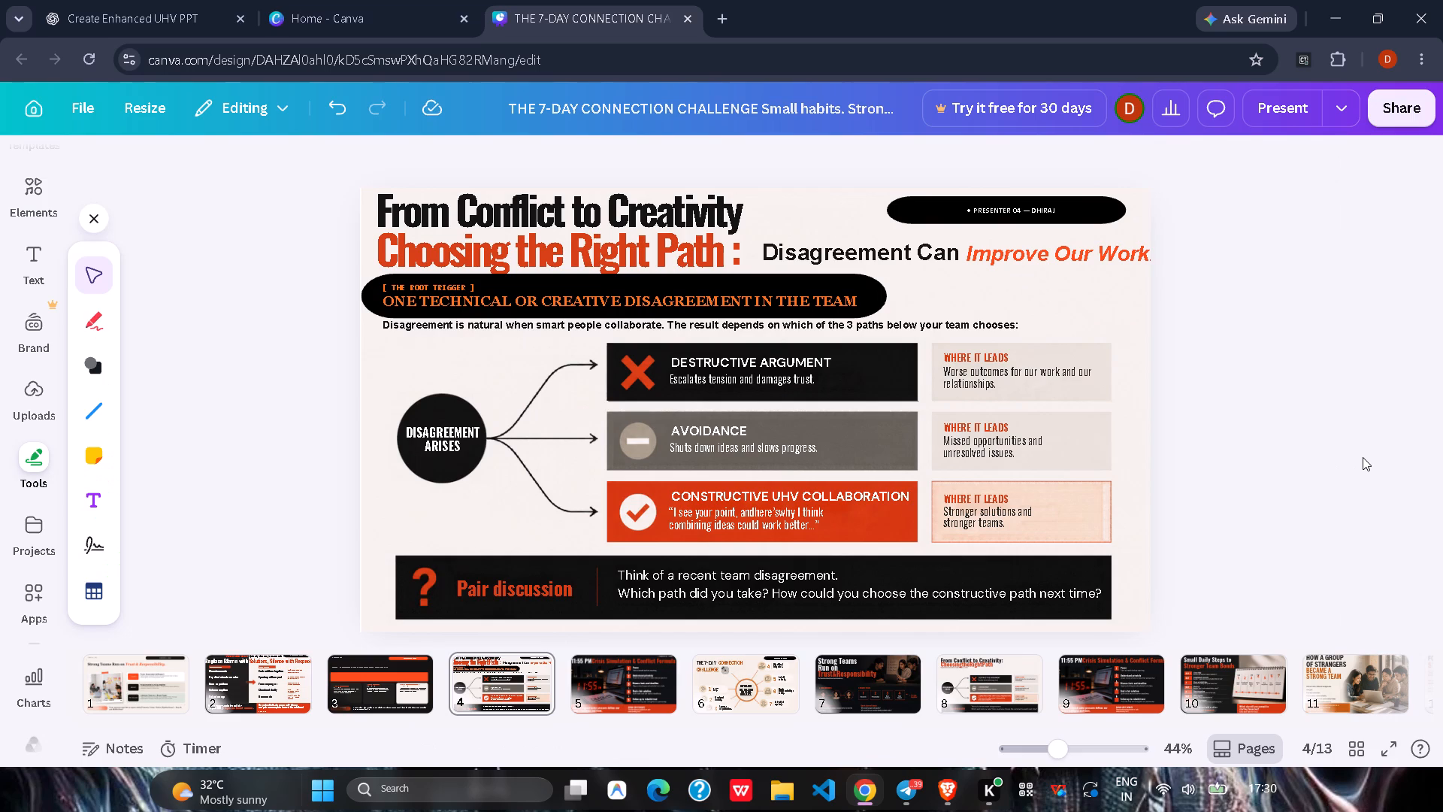
# Move the 'Disagreement is natural' sentence slightly down and set its font size to 21.
pyautogui.click(574, 326)
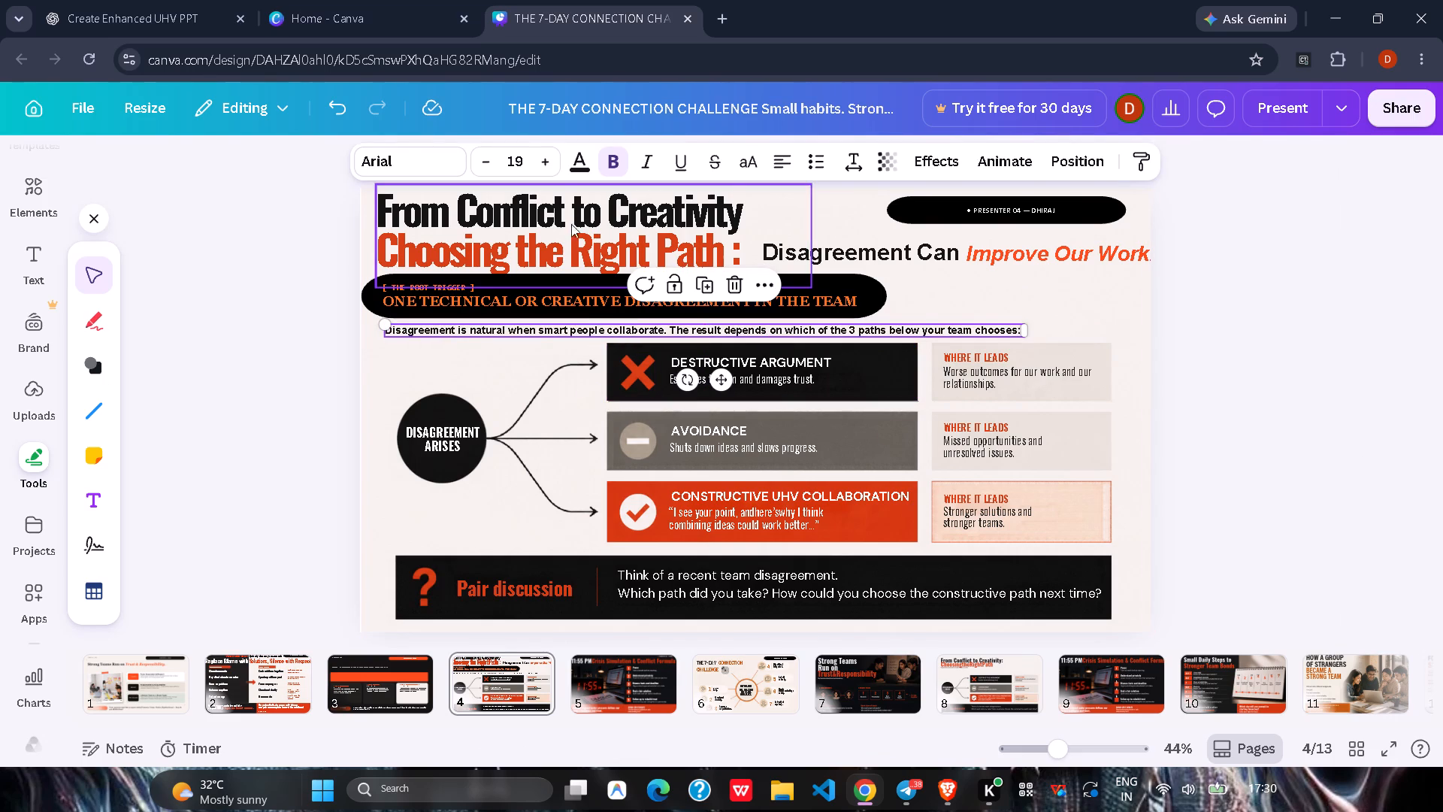
pyautogui.click(543, 158)
pyautogui.click(543, 158)
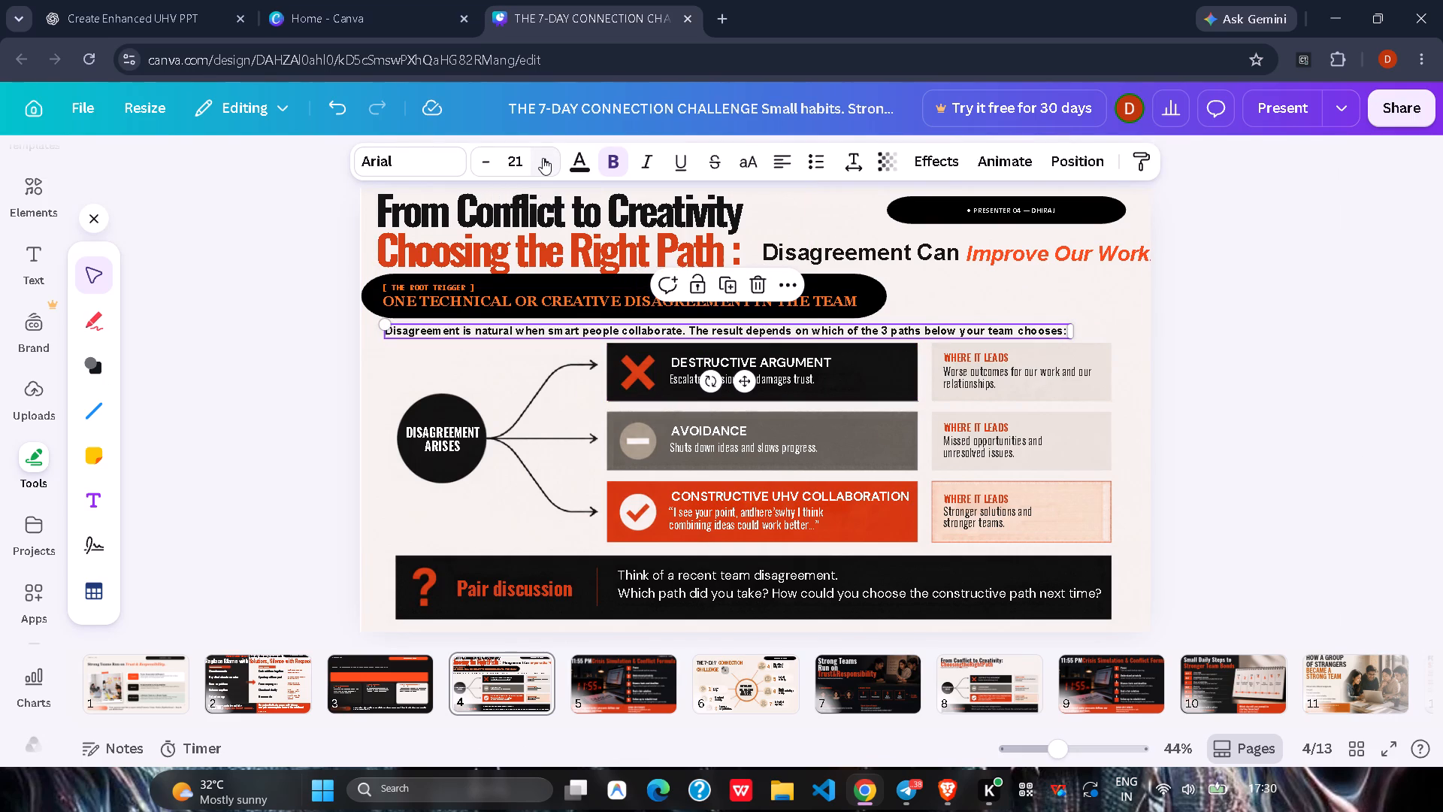
pyautogui.click(1293, 453)
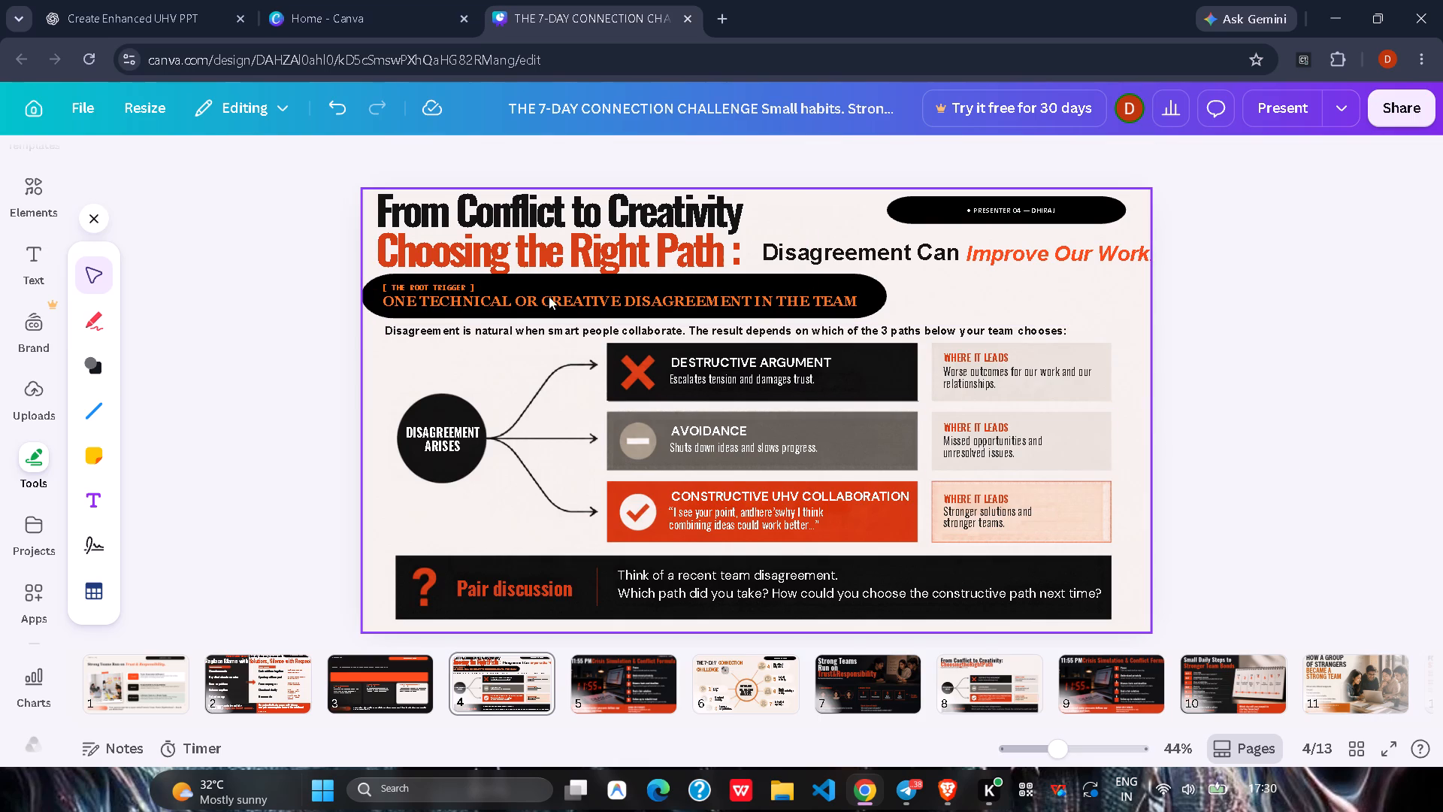
# Nudge the black pill slightly down and shift the root trigger text slightly right and down to sit within it.
pyautogui.click(883, 289)
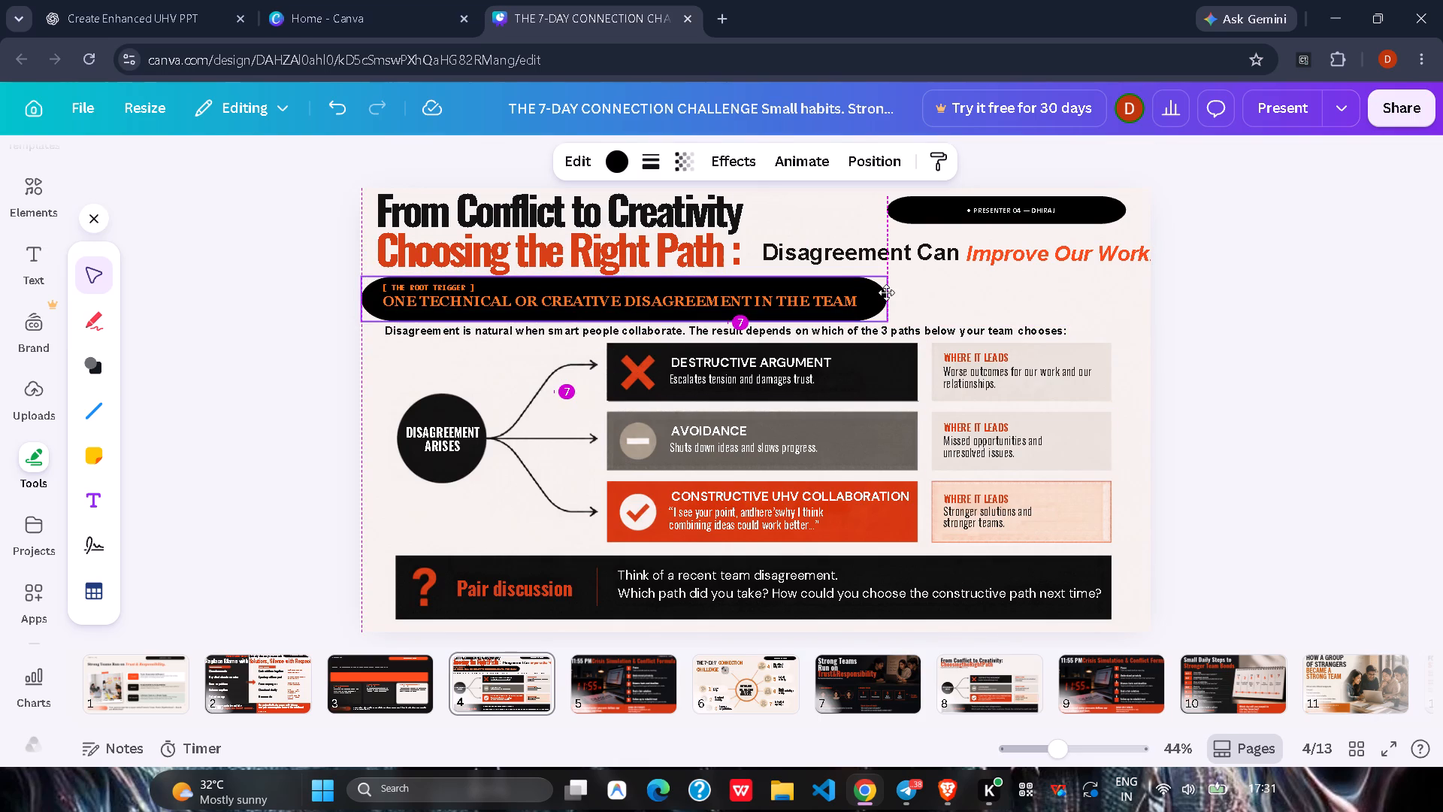
pyautogui.moveTo(731, 302); pyautogui.dragTo(735, 307)
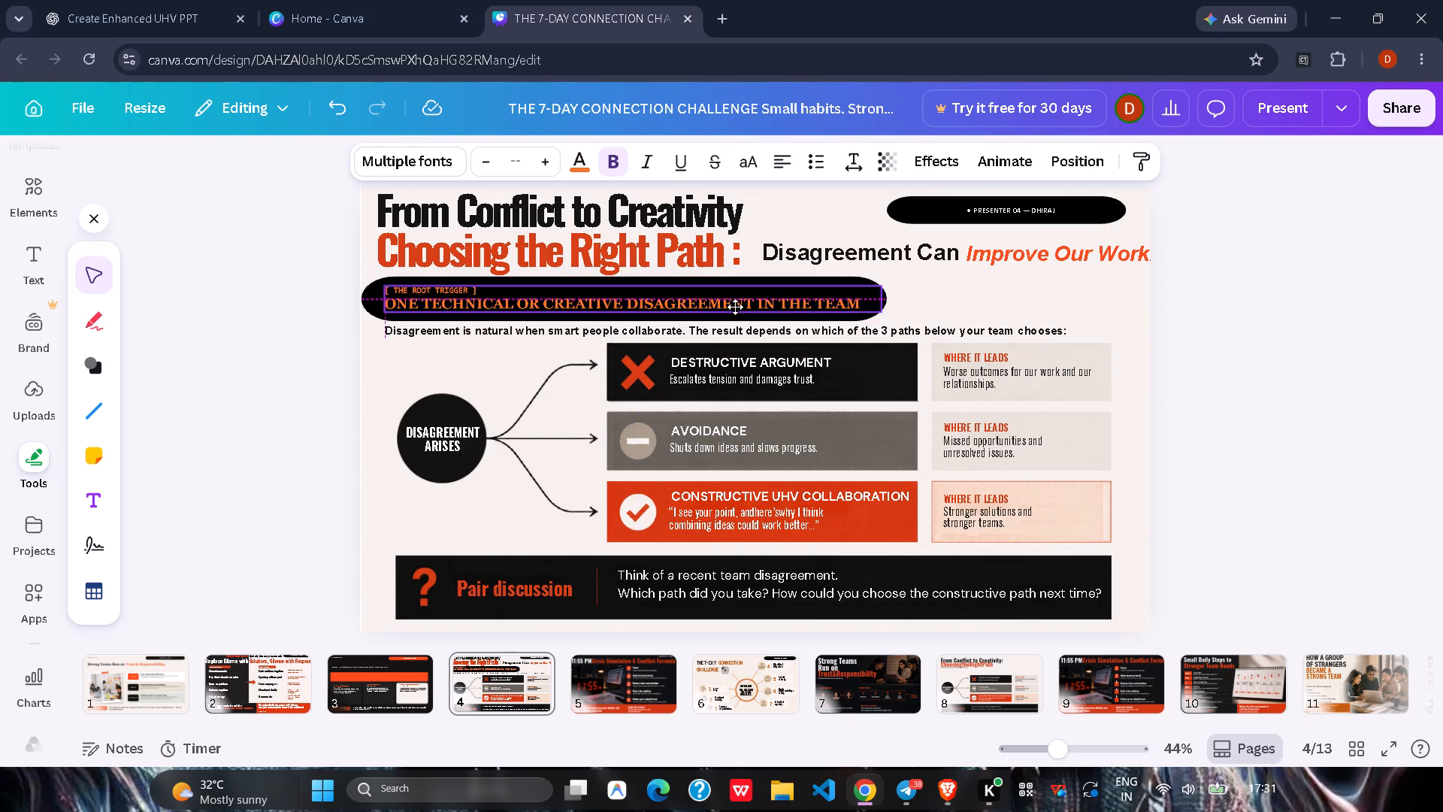
pyautogui.moveTo(735, 307); pyautogui.dragTo(740, 303)
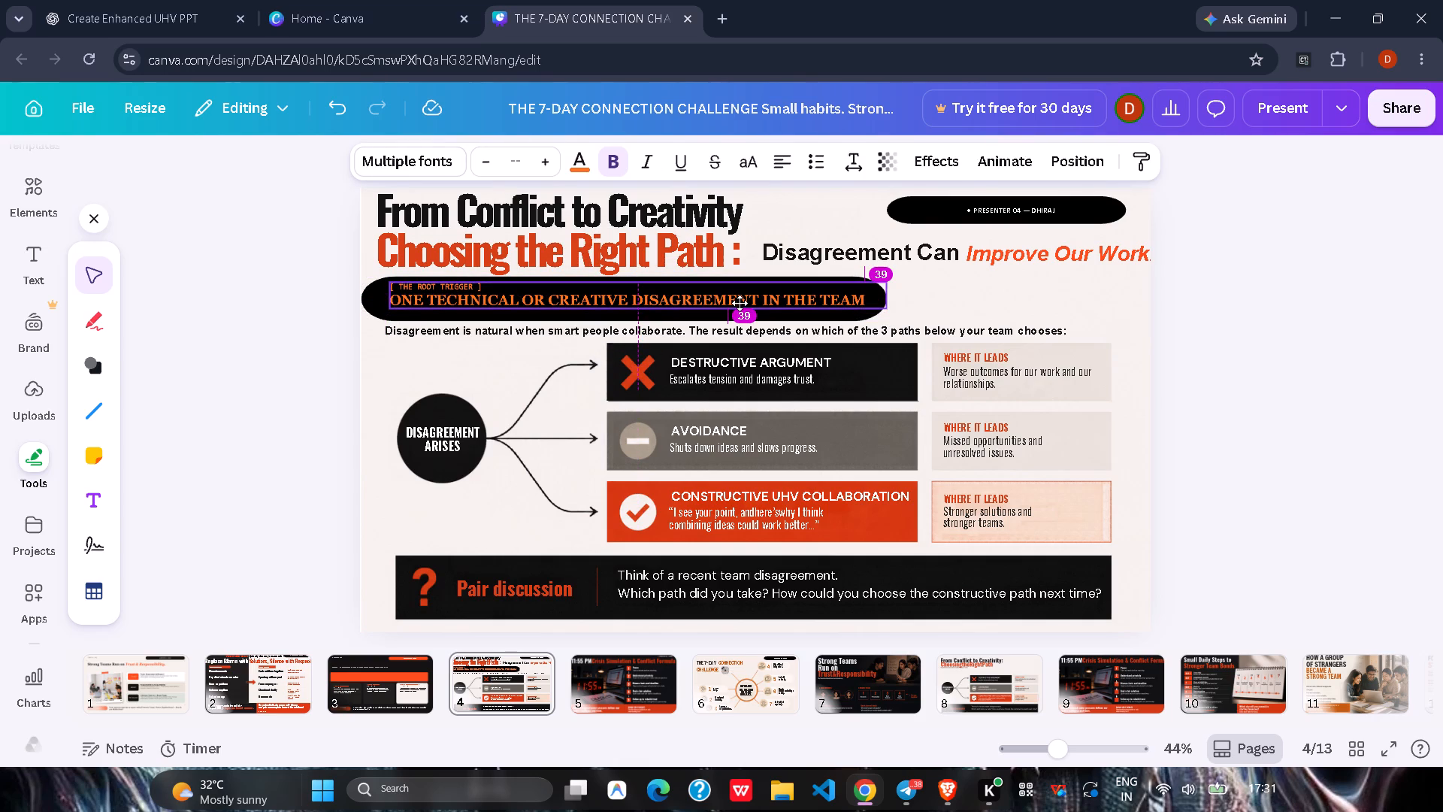
pyautogui.moveTo(740, 303); pyautogui.dragTo(737, 303)
pyautogui.moveTo(737, 303); pyautogui.dragTo(737, 305)
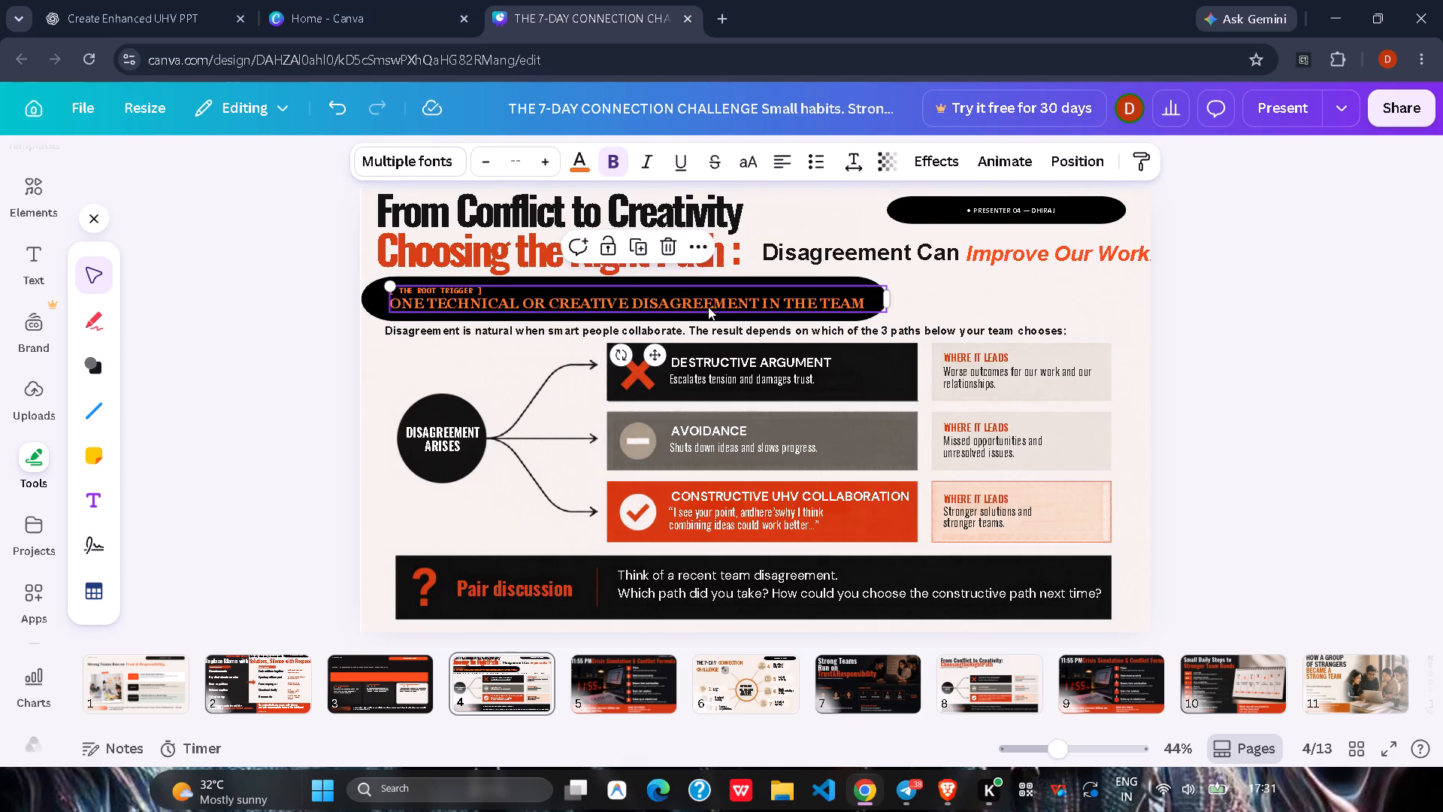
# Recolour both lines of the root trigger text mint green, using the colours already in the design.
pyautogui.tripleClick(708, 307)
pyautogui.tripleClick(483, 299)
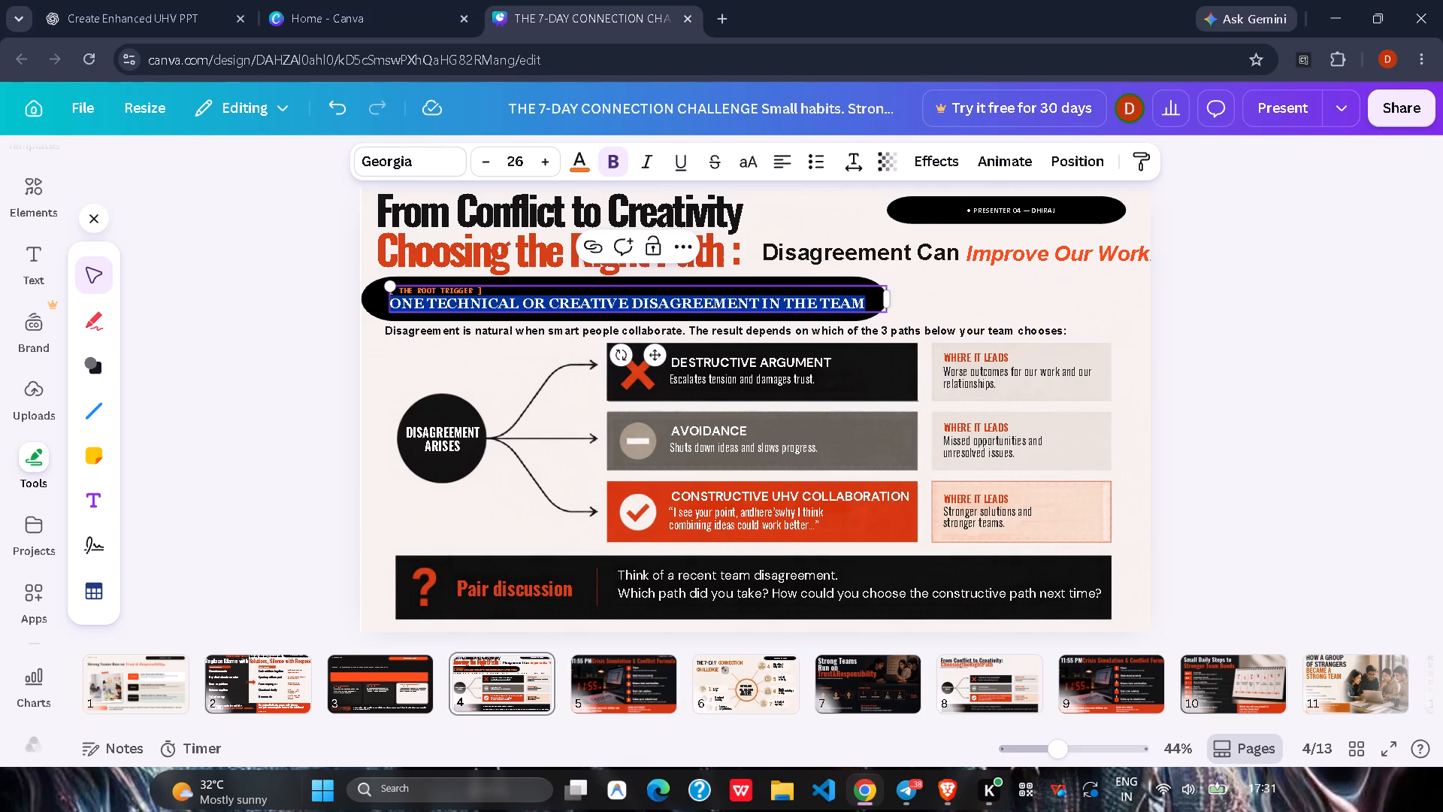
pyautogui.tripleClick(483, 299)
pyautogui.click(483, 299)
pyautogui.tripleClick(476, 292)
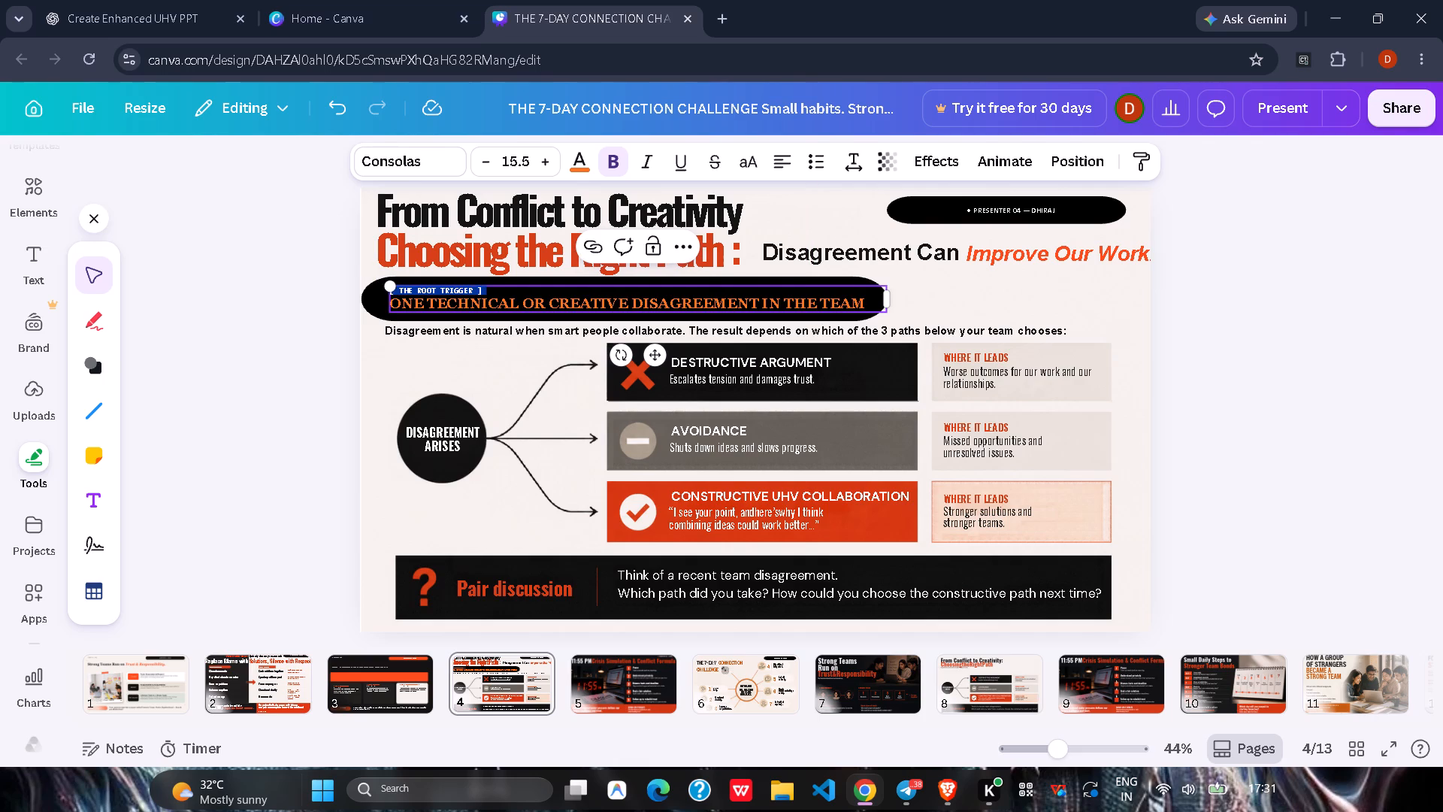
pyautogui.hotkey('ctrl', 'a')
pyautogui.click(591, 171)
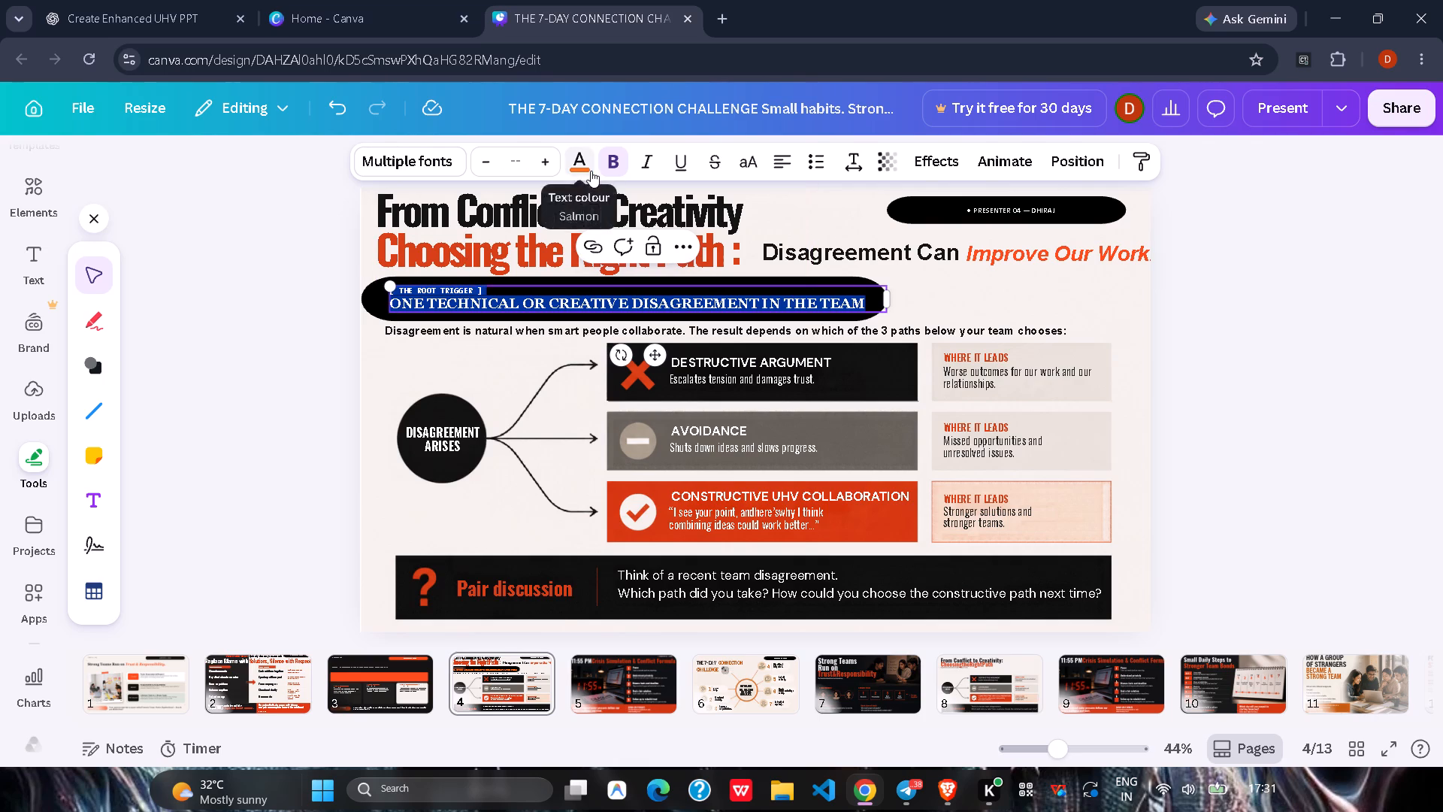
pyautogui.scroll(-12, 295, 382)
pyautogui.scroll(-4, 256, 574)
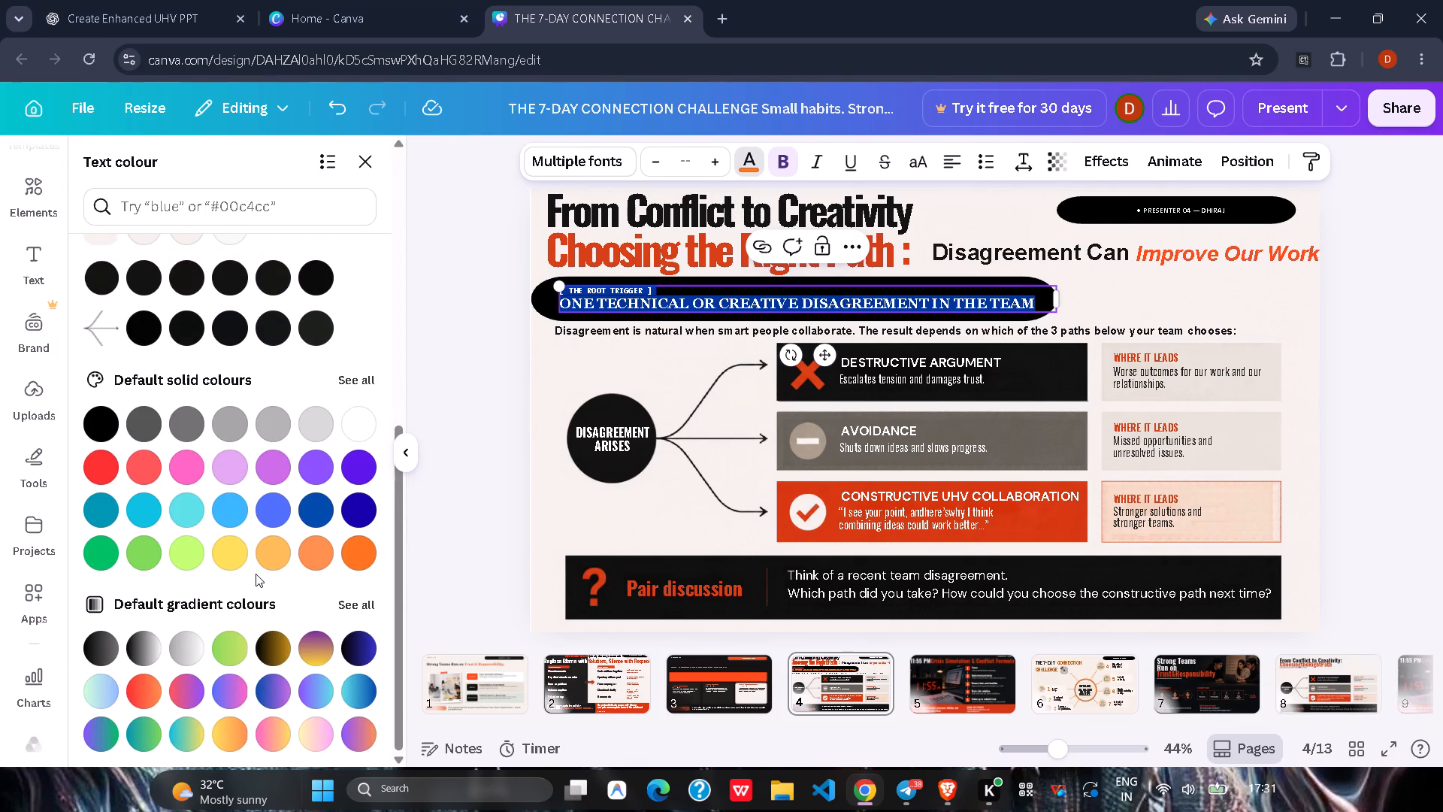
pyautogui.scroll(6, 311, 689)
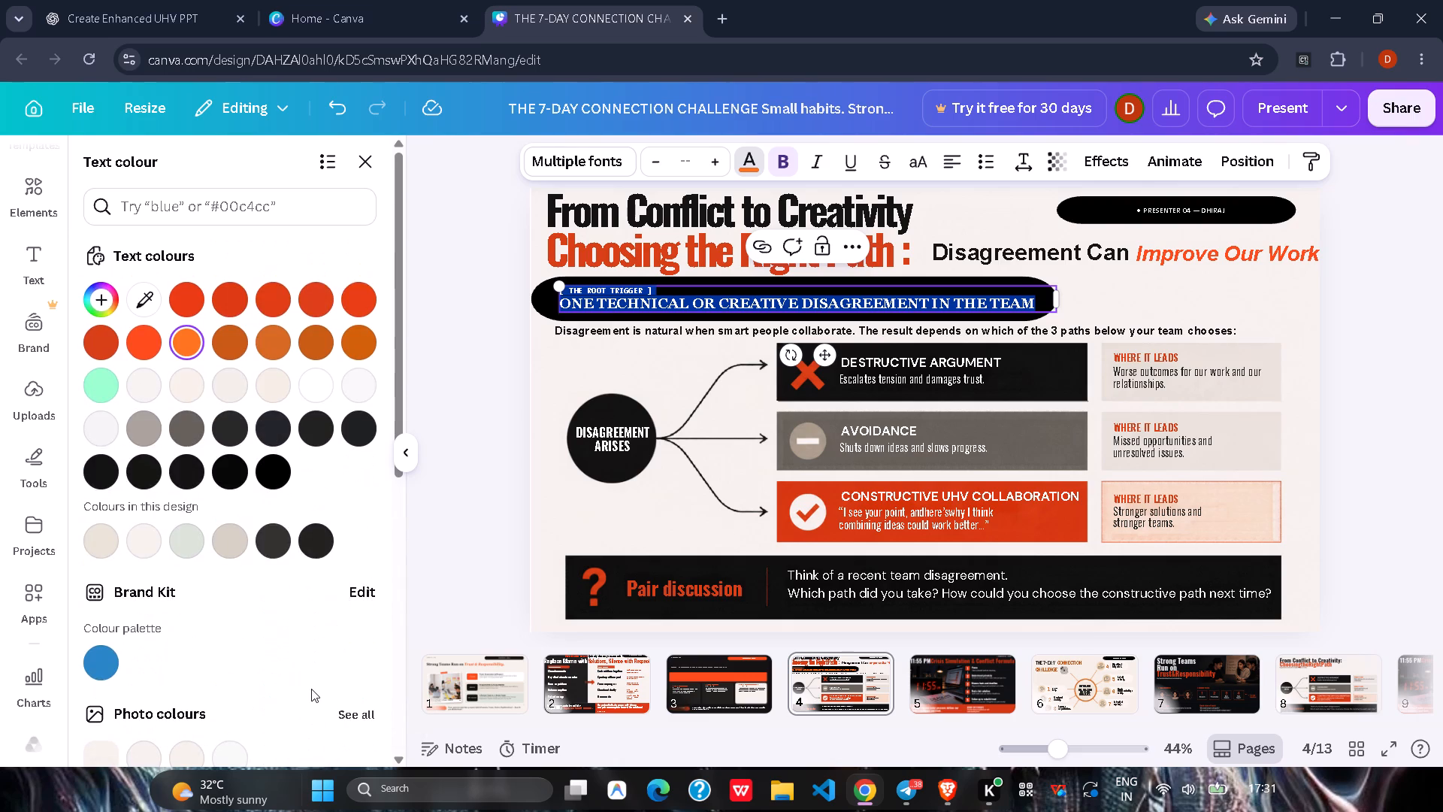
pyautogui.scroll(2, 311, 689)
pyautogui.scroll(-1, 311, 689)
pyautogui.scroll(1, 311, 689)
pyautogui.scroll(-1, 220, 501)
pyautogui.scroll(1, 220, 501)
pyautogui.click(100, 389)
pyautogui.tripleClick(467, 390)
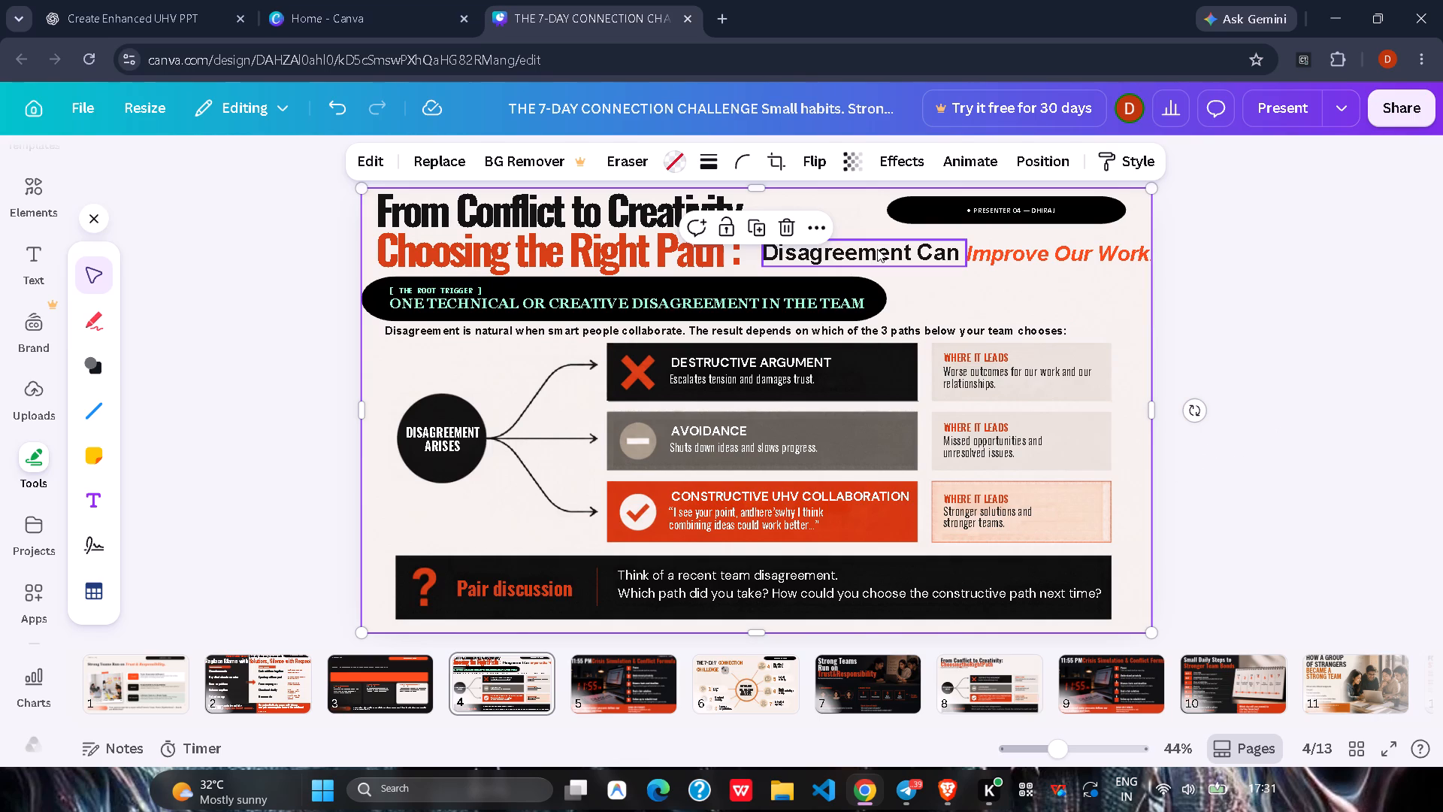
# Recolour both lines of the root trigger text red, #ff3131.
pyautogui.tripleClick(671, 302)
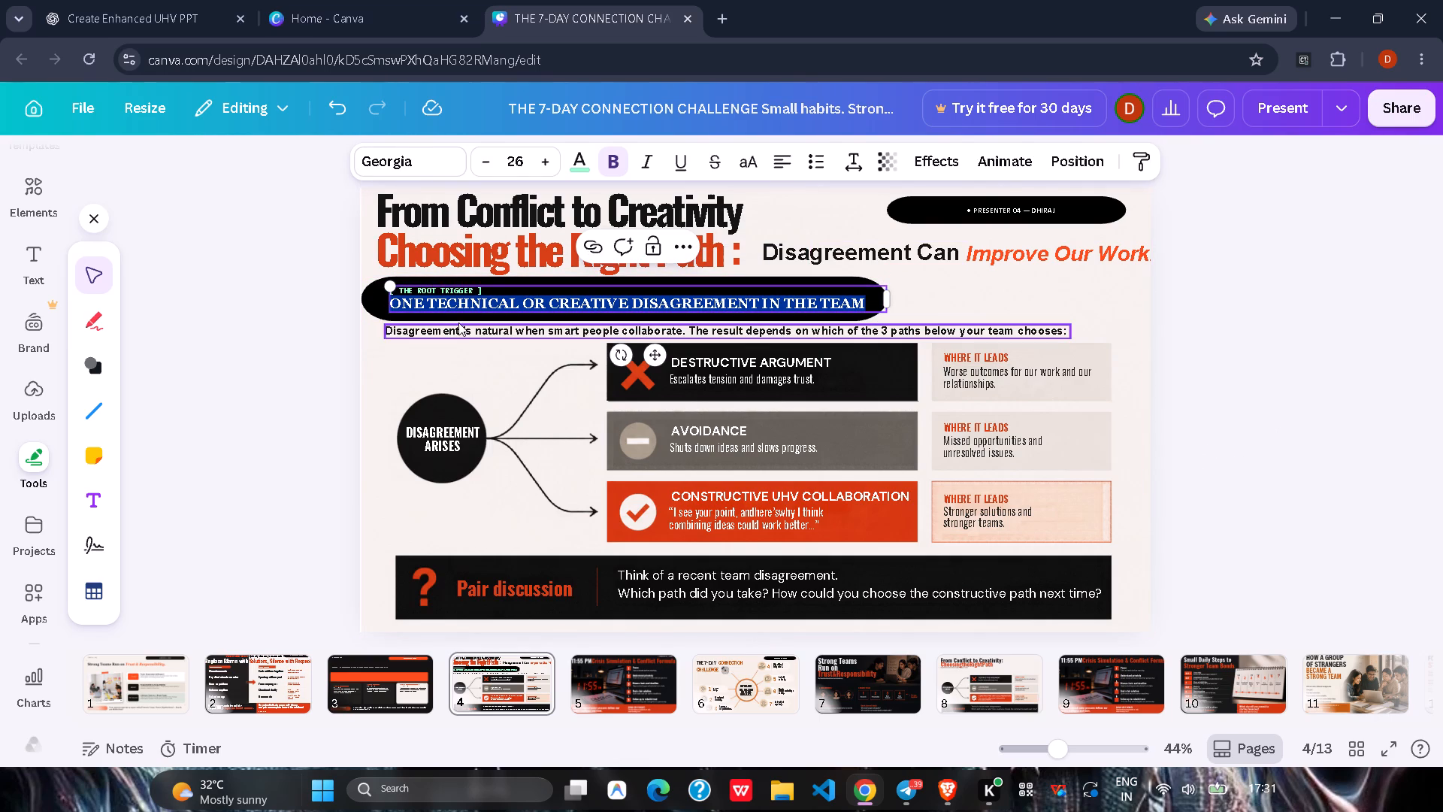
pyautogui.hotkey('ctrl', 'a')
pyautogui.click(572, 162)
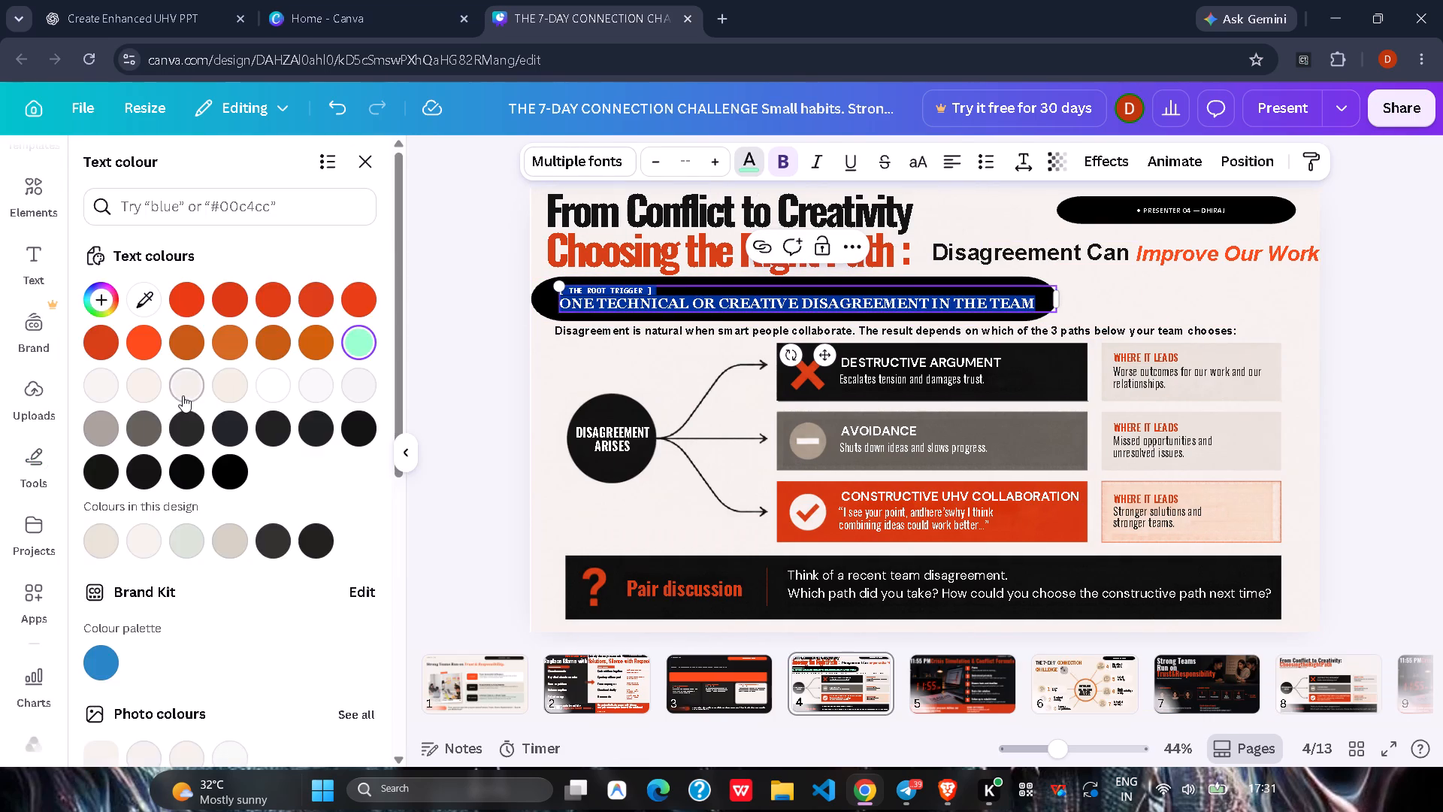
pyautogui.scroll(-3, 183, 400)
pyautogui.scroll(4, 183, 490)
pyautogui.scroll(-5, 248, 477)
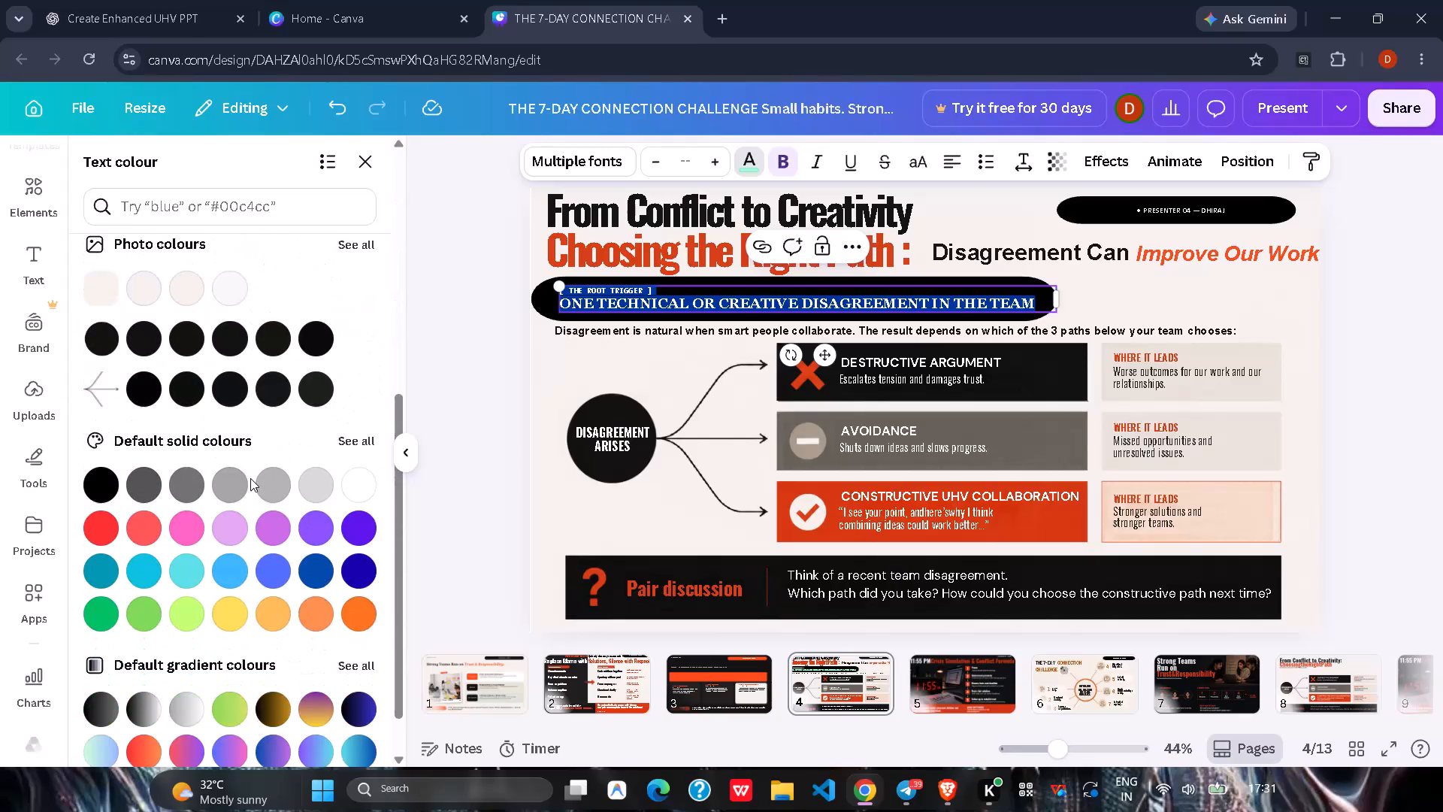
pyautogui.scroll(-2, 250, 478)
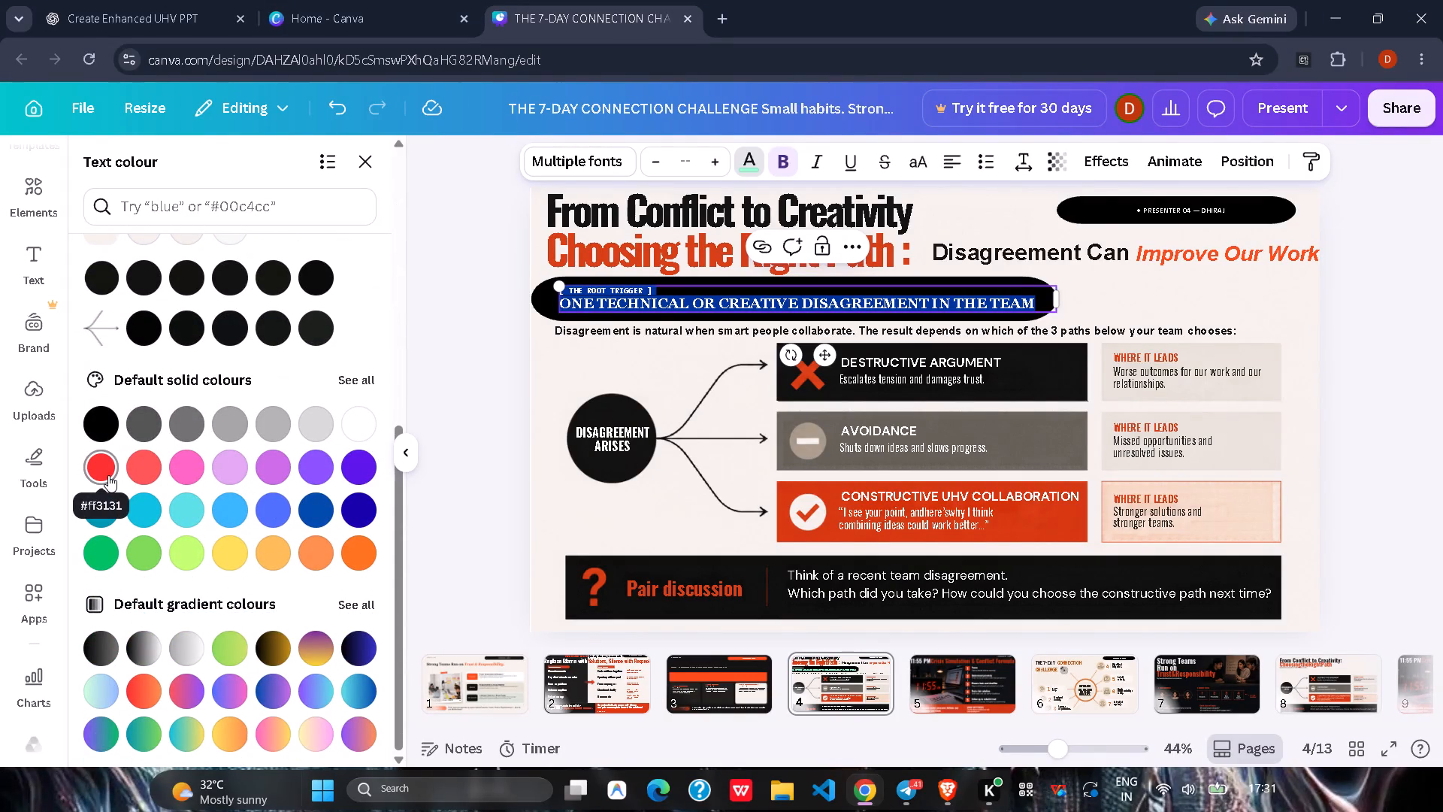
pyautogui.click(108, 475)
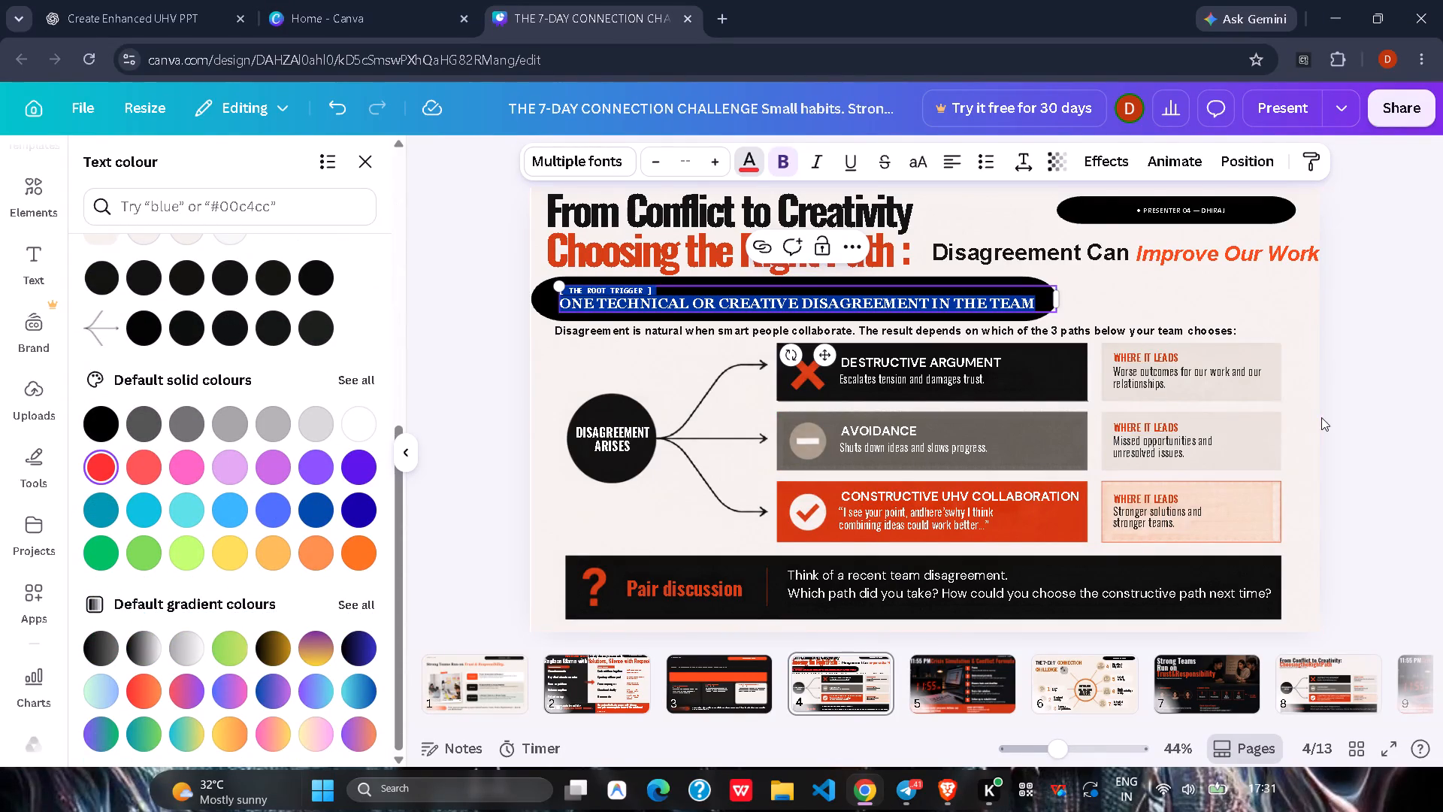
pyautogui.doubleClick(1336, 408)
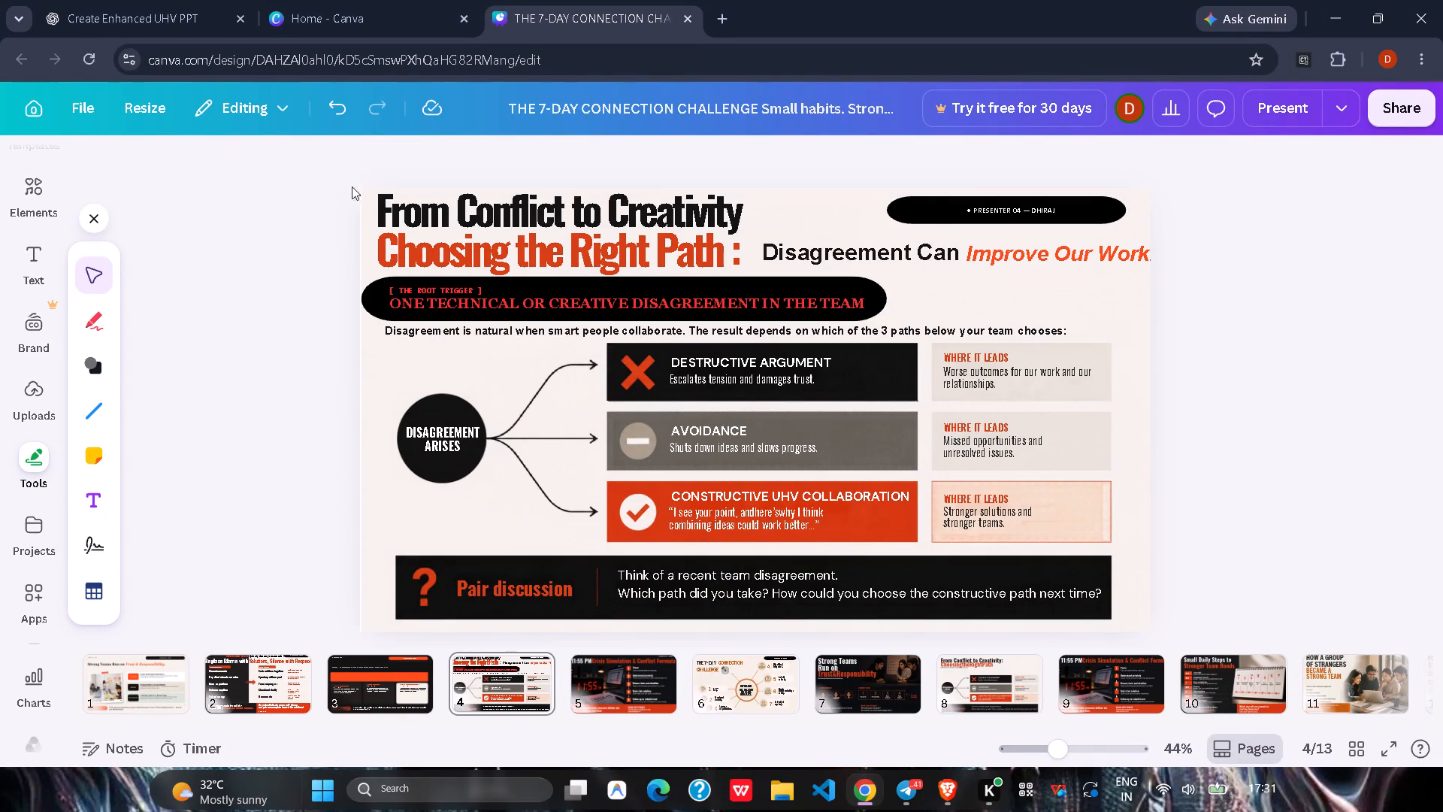
# Recolour both lines of the root trigger text light lime green from the default solid colours.
pyautogui.tripleClick(425, 305)
pyautogui.hotkey('ctrl', 'a')
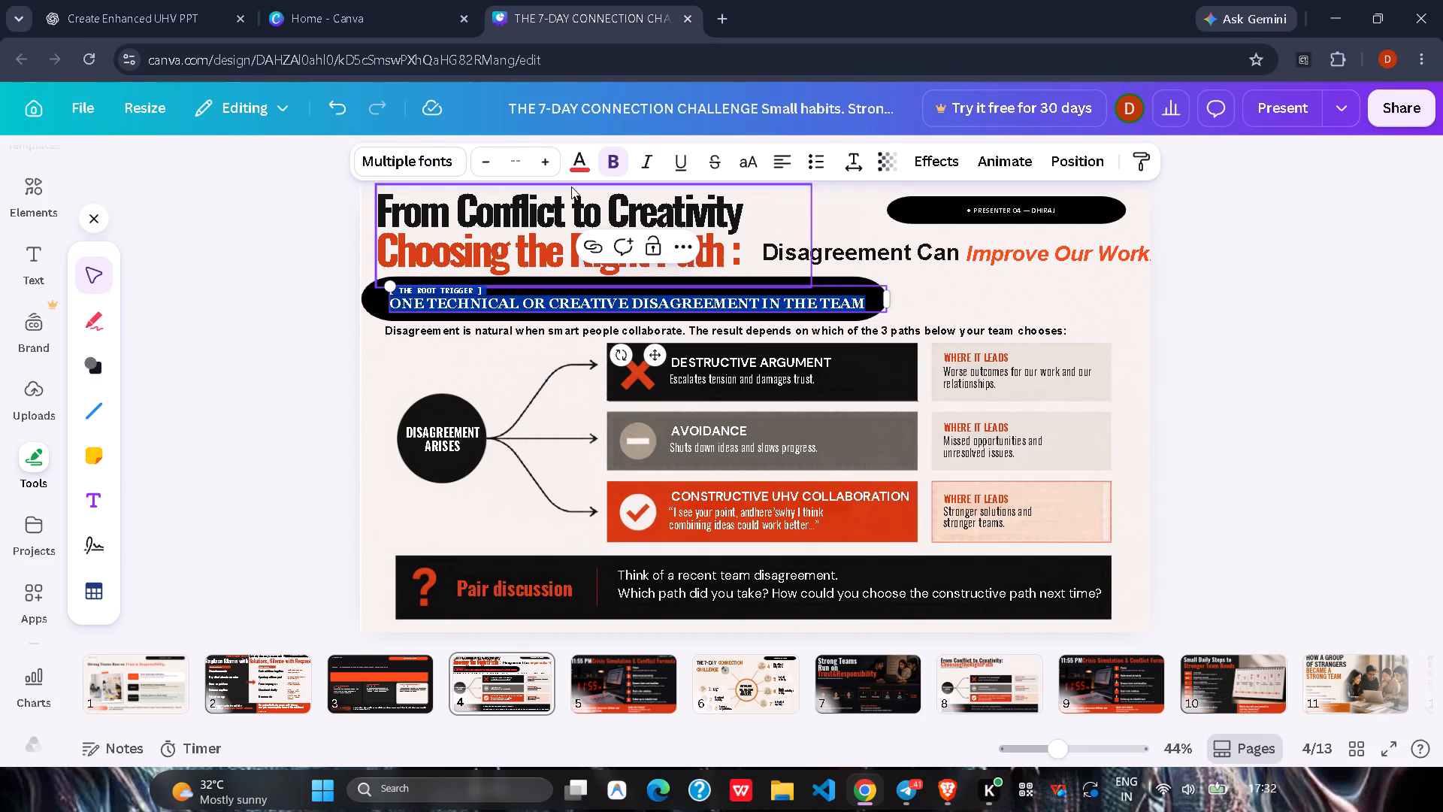
pyautogui.click(585, 165)
pyautogui.scroll(-16, 50, 385)
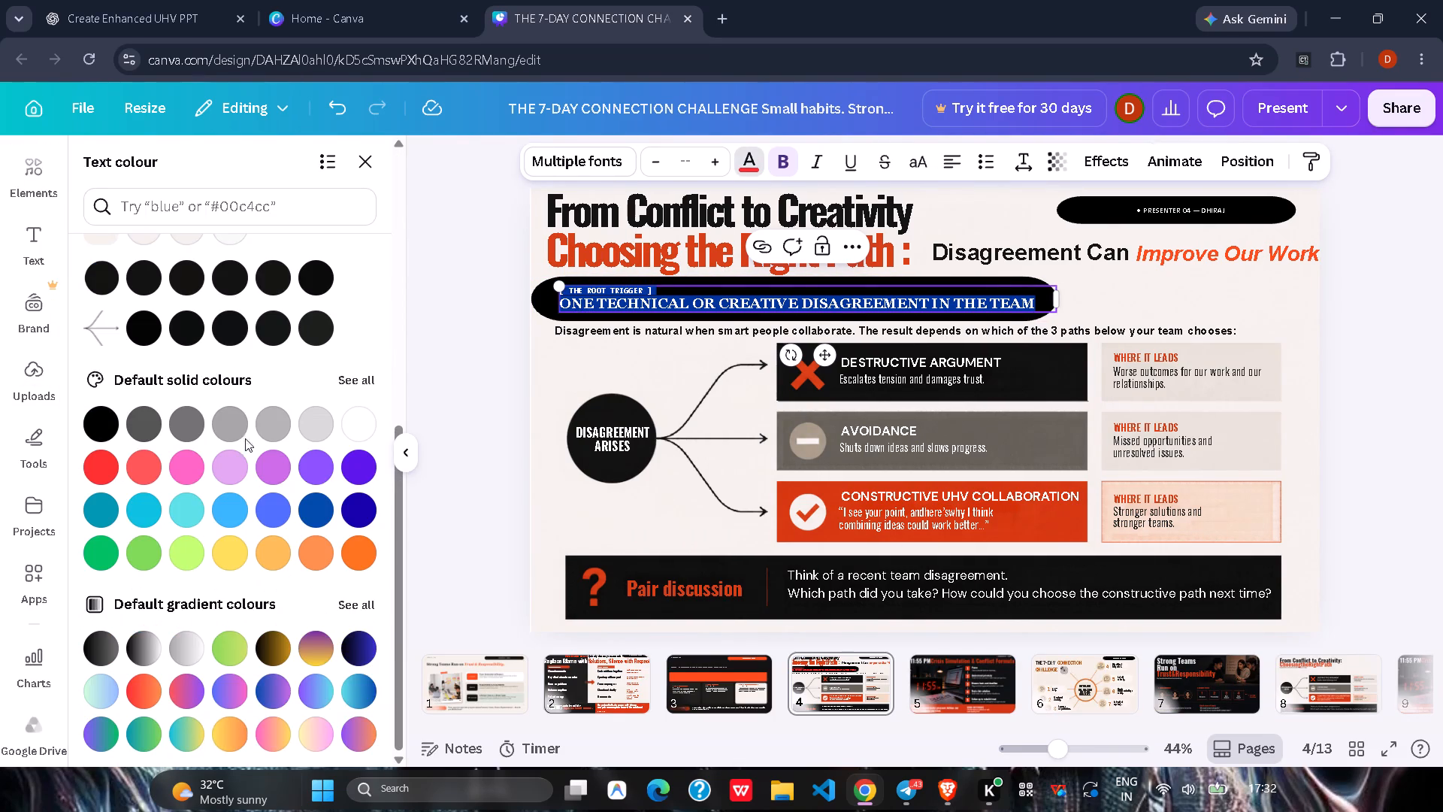
pyautogui.click(180, 543)
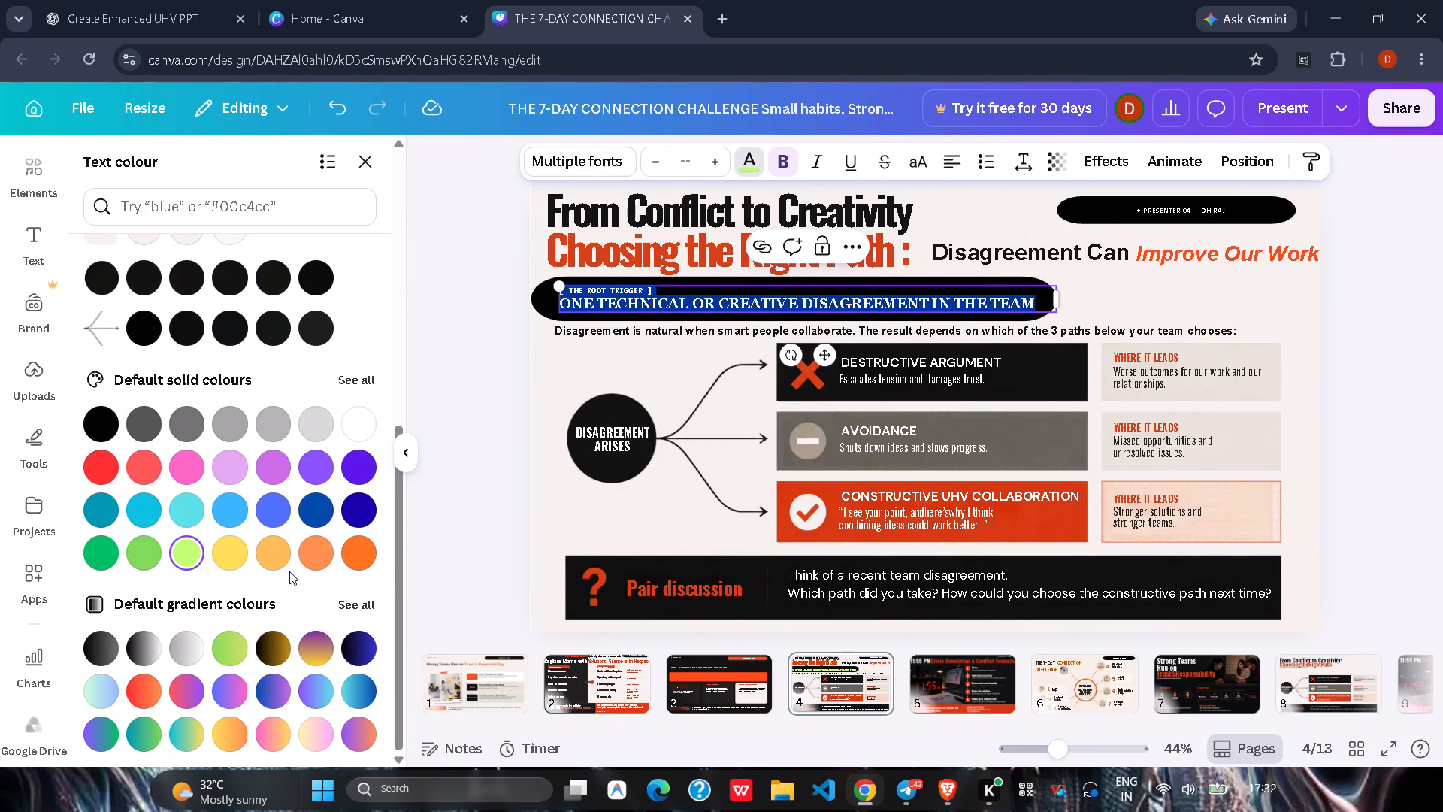
pyautogui.click(1438, 393)
pyautogui.click(1360, 391)
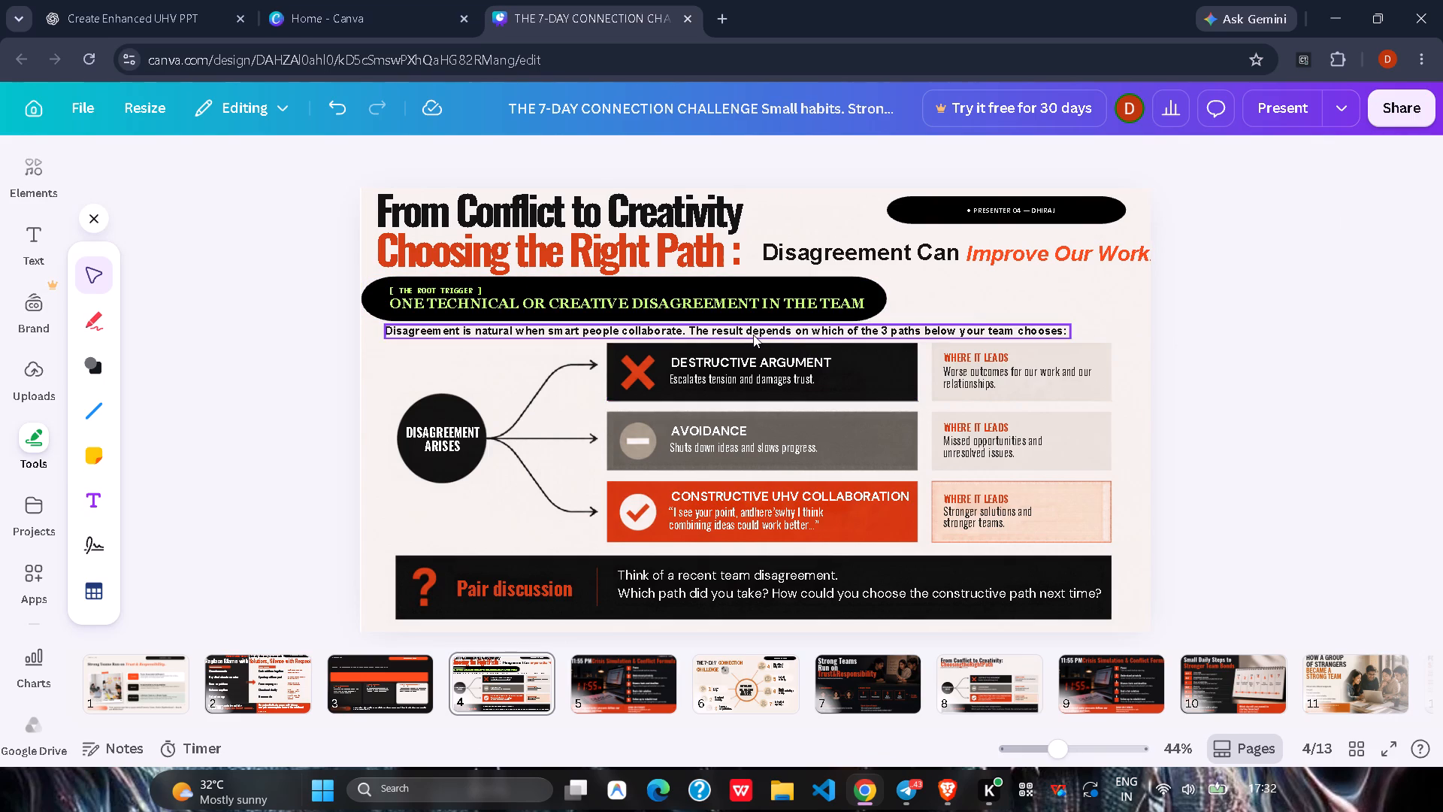
# Move the 'Disagreement is natural' sentence slightly left to line up with the slide heading's left edge.
pyautogui.moveTo(753, 335); pyautogui.dragTo(745, 336)
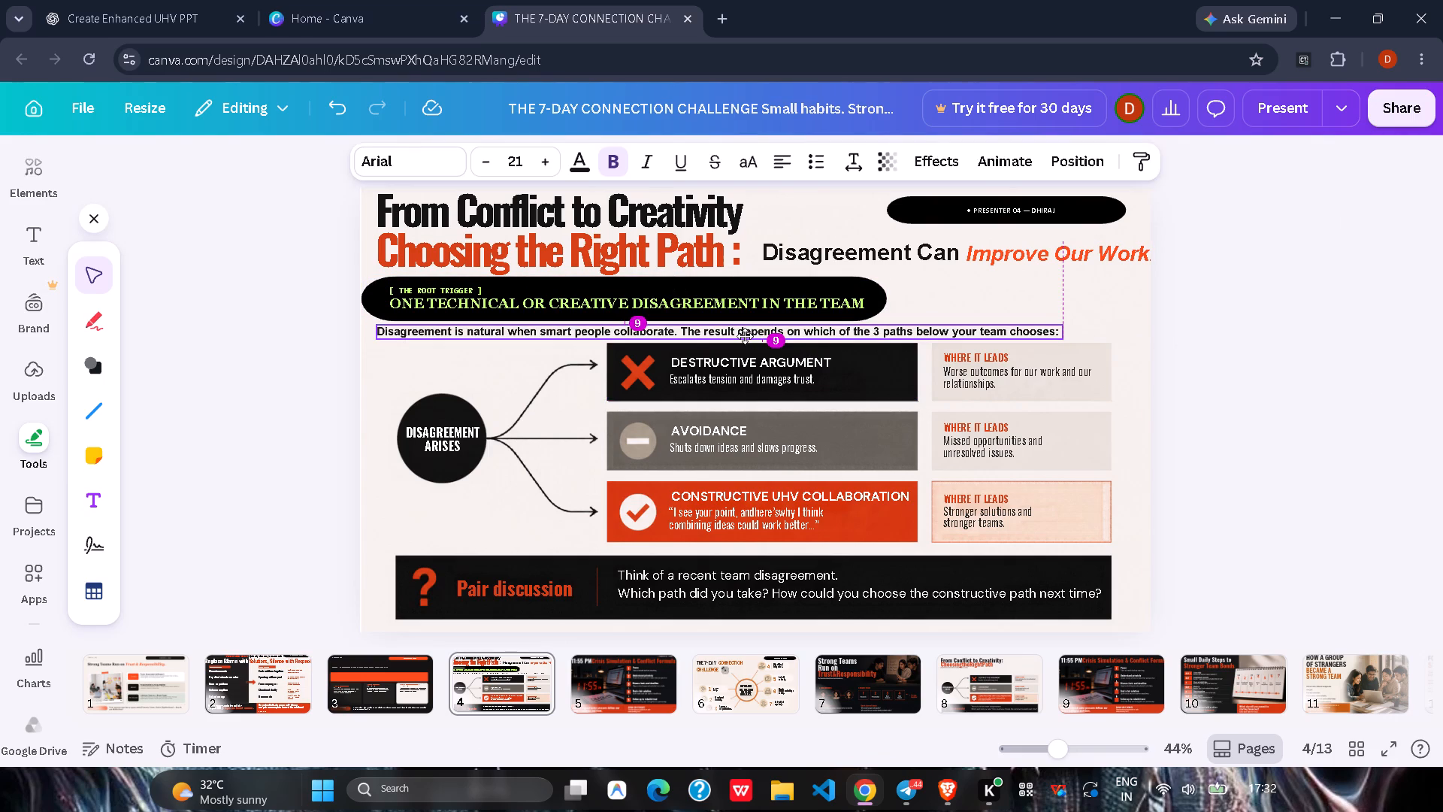
pyautogui.moveTo(745, 336); pyautogui.dragTo(746, 336)
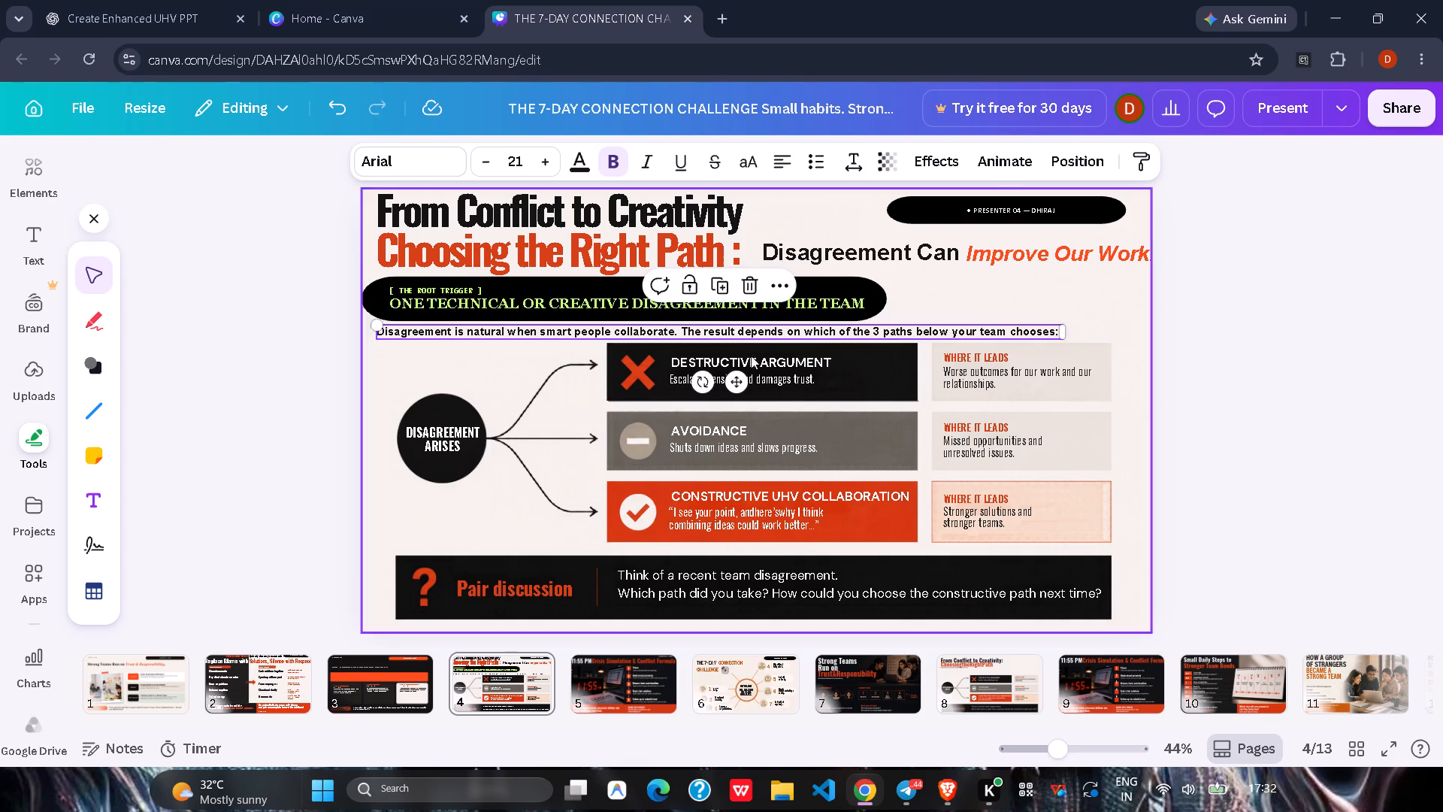
pyautogui.click(1375, 456)
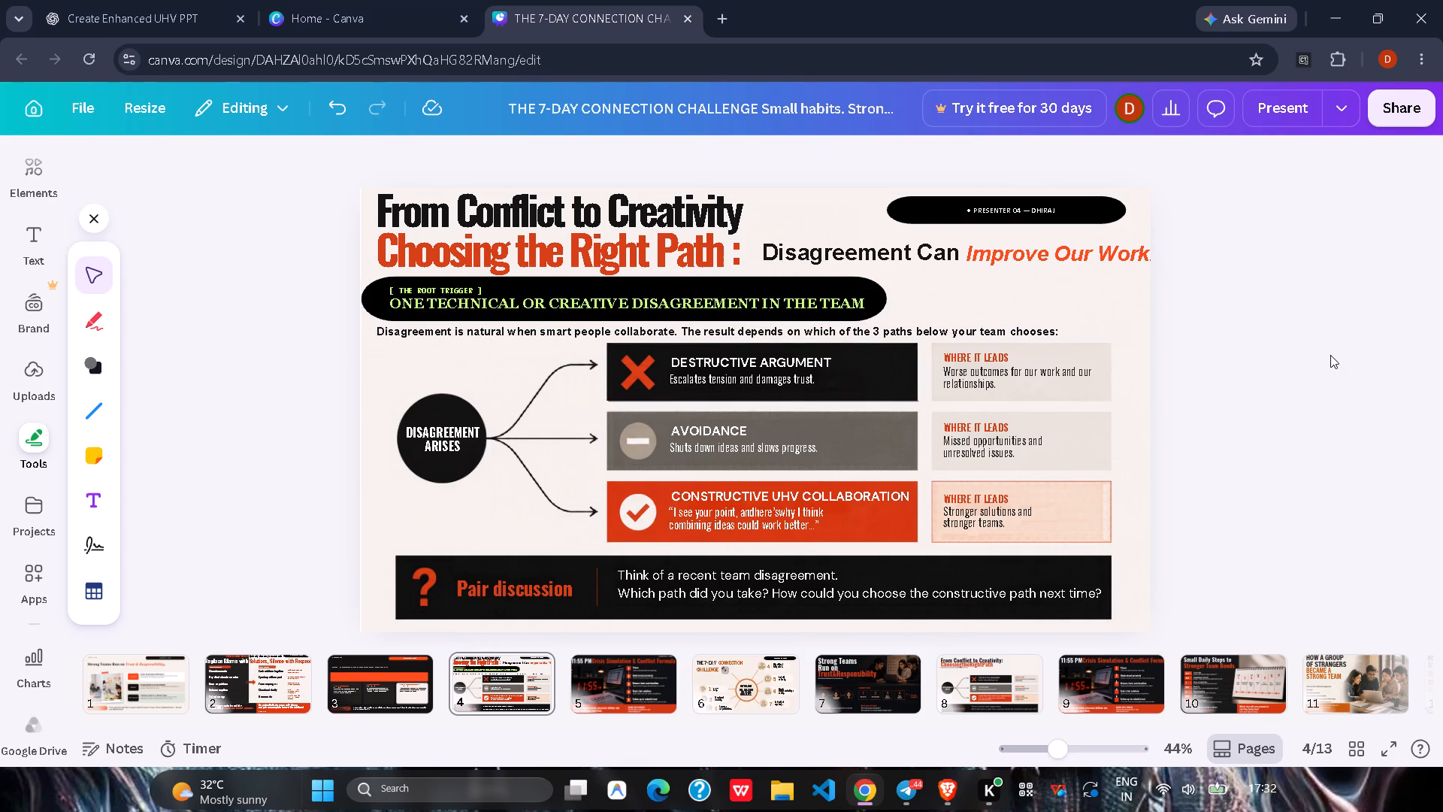
# Try grey, purple and dark blue fills on the root trigger banner, settling on the black-to-gold default gradient.
pyautogui.click(864, 283)
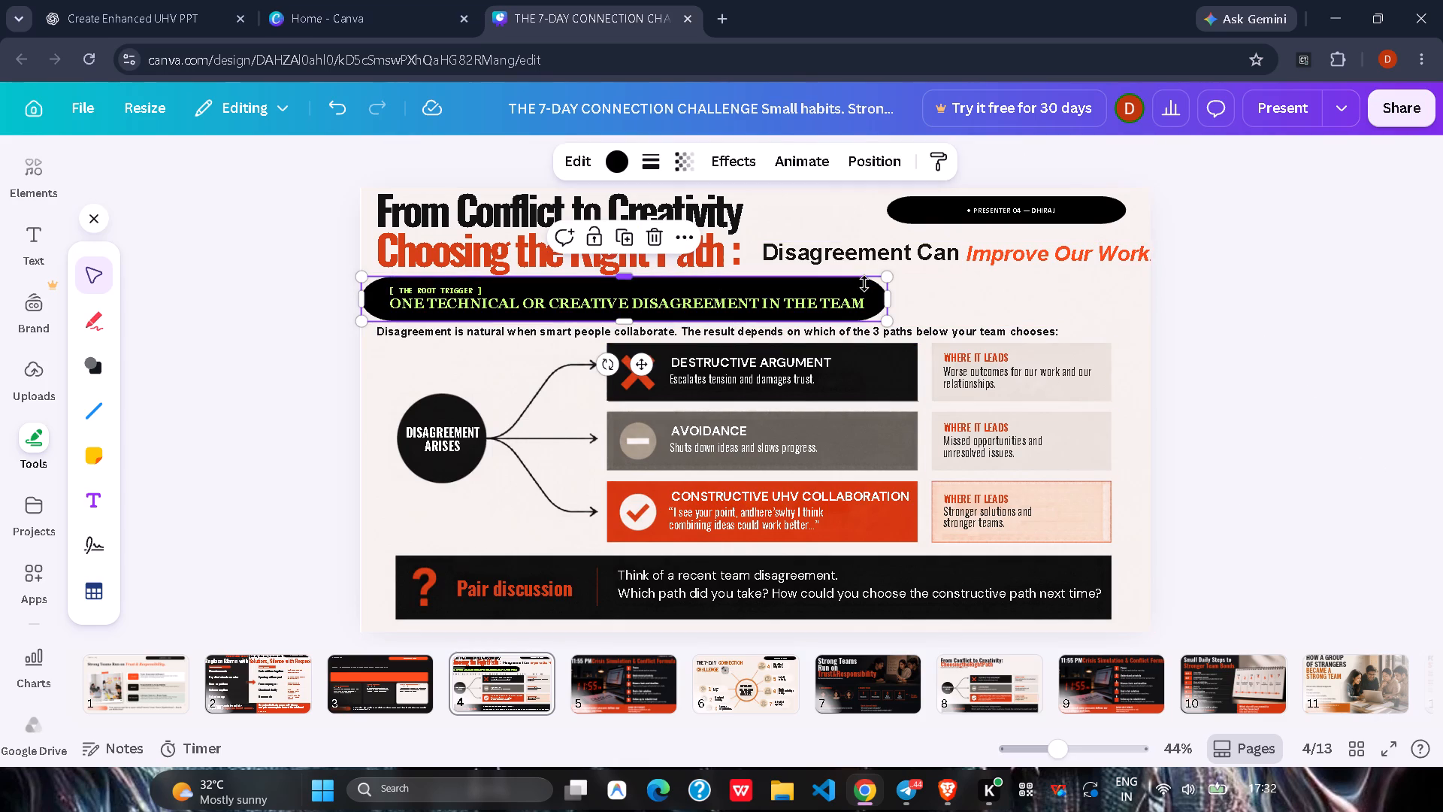
pyautogui.click(619, 166)
pyautogui.scroll(-2, 254, 471)
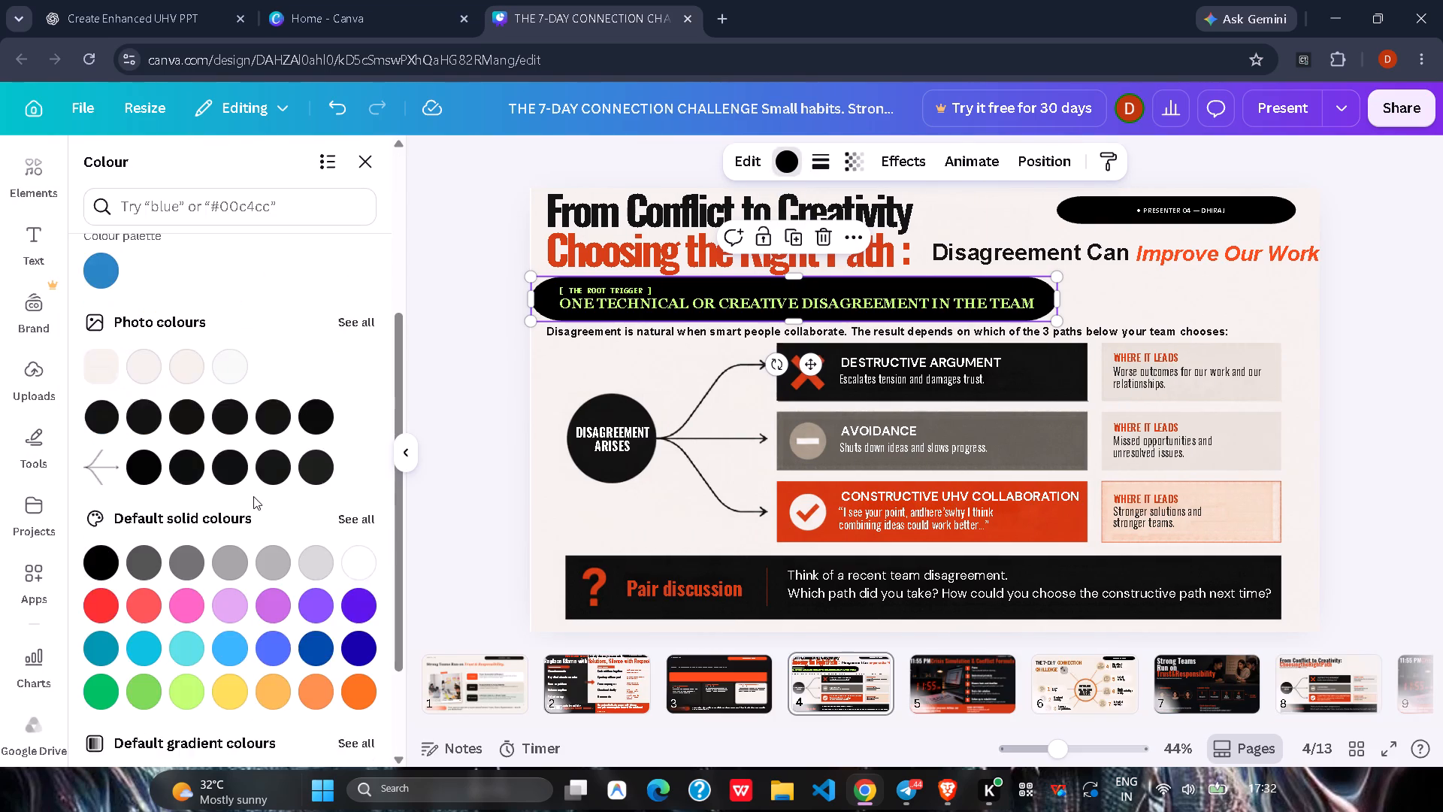
pyautogui.scroll(-5, 253, 496)
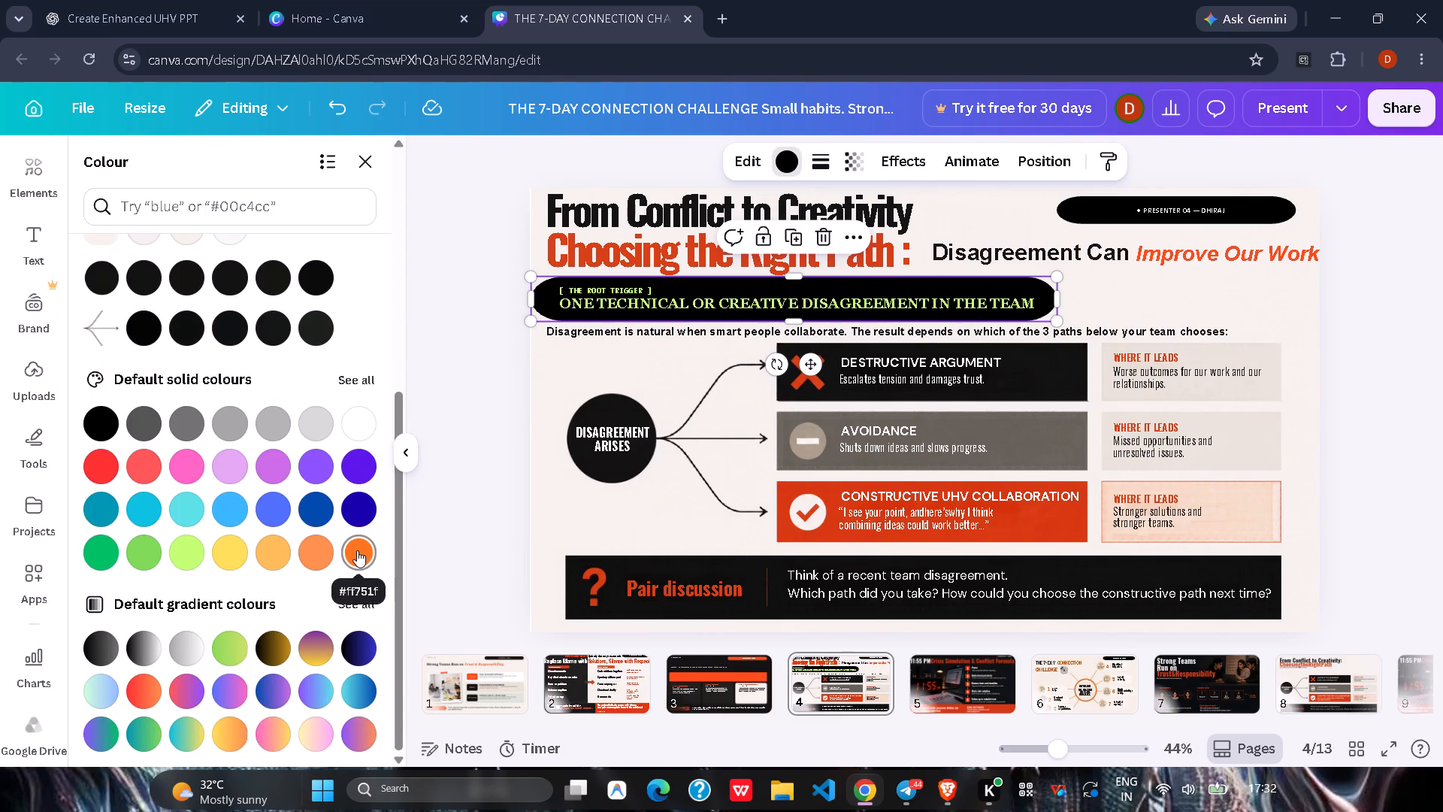
pyautogui.scroll(-5, 315, 575)
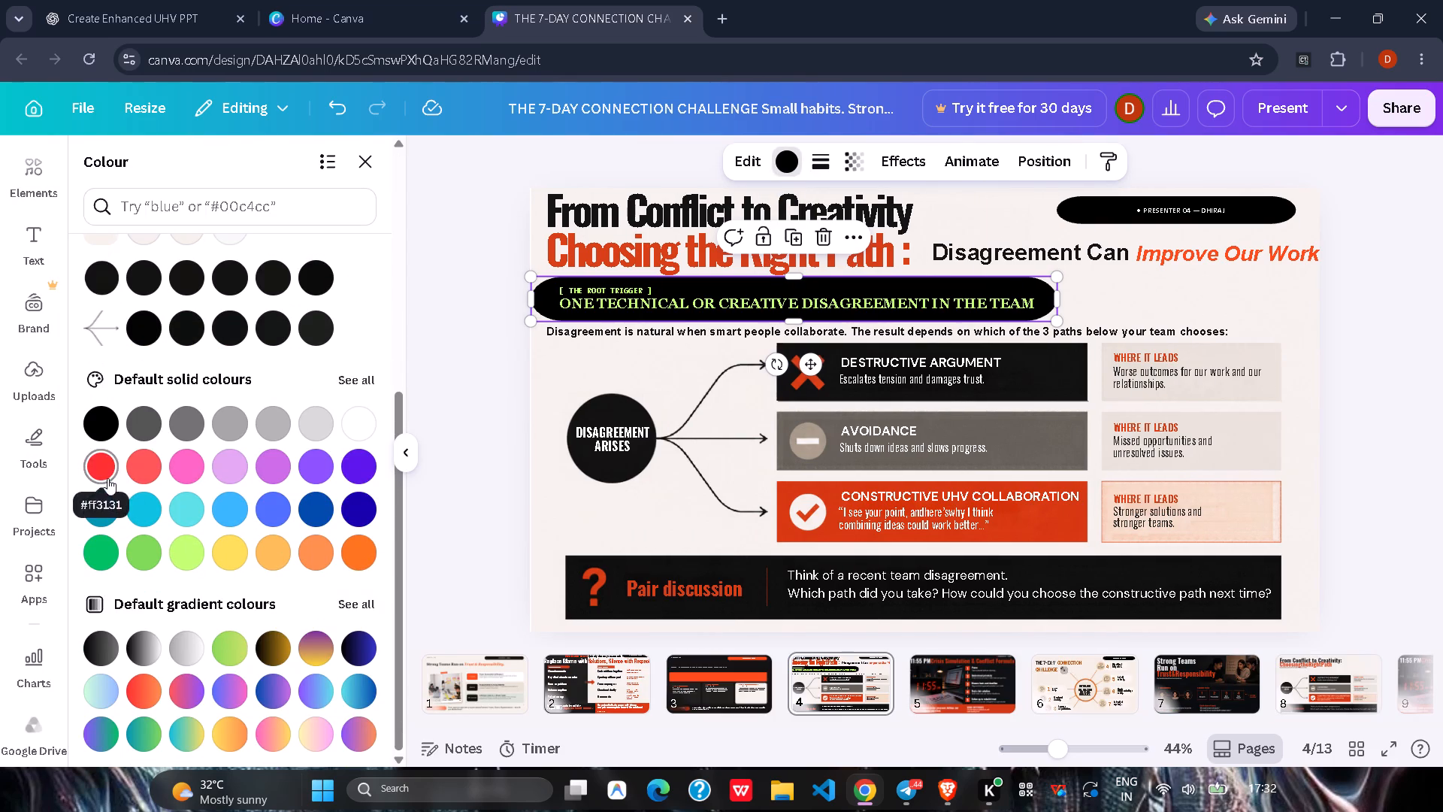
pyautogui.click(283, 425)
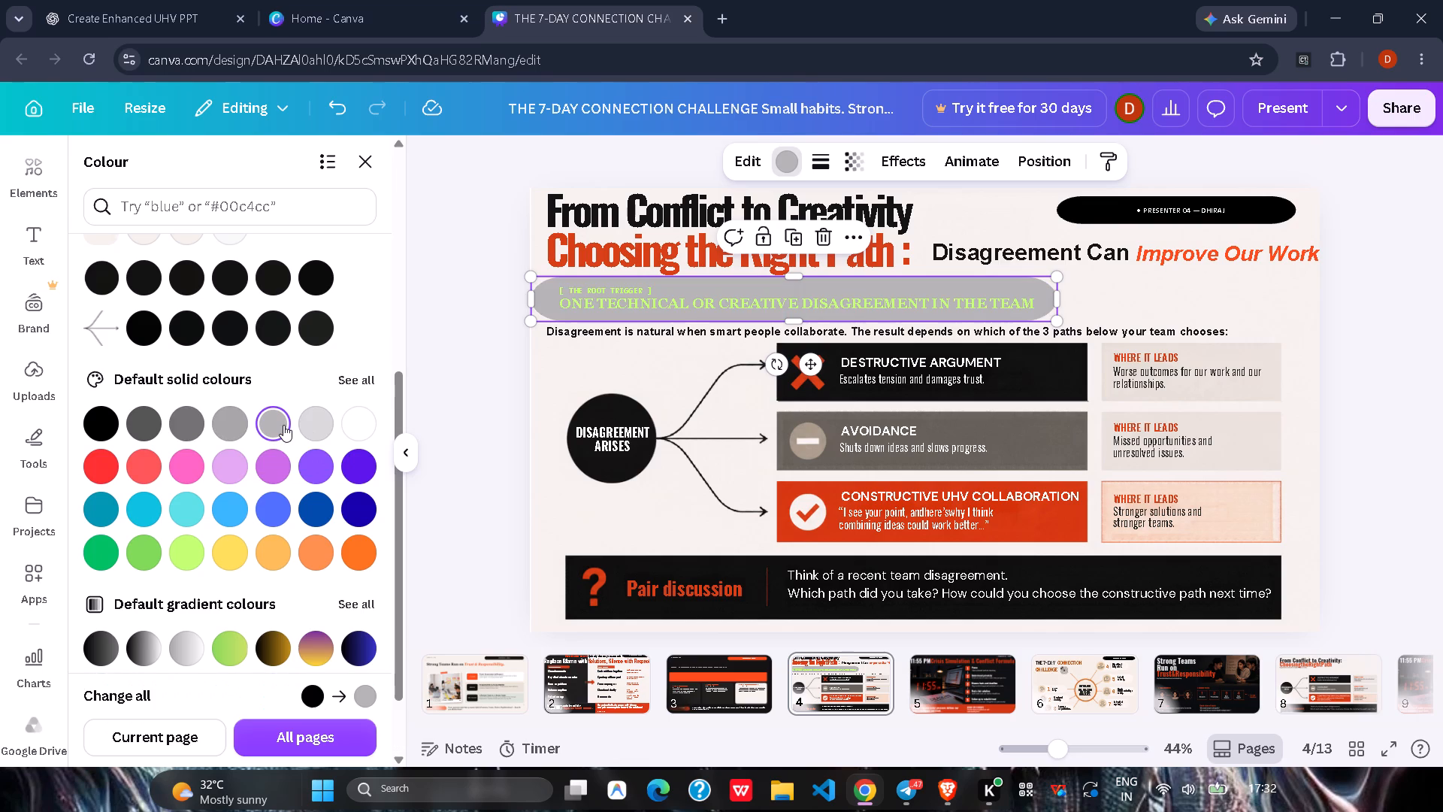
pyautogui.click(315, 468)
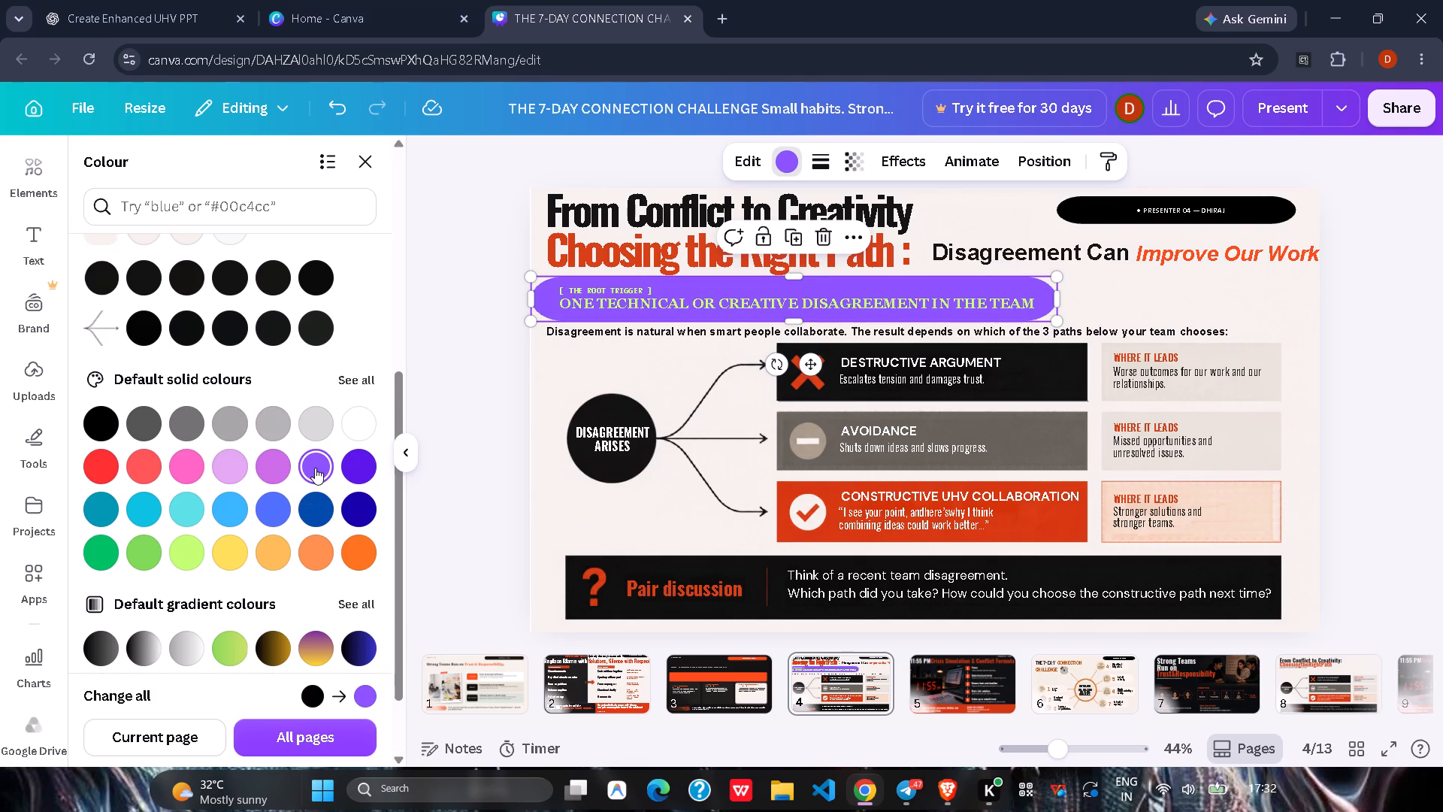
pyautogui.click(359, 465)
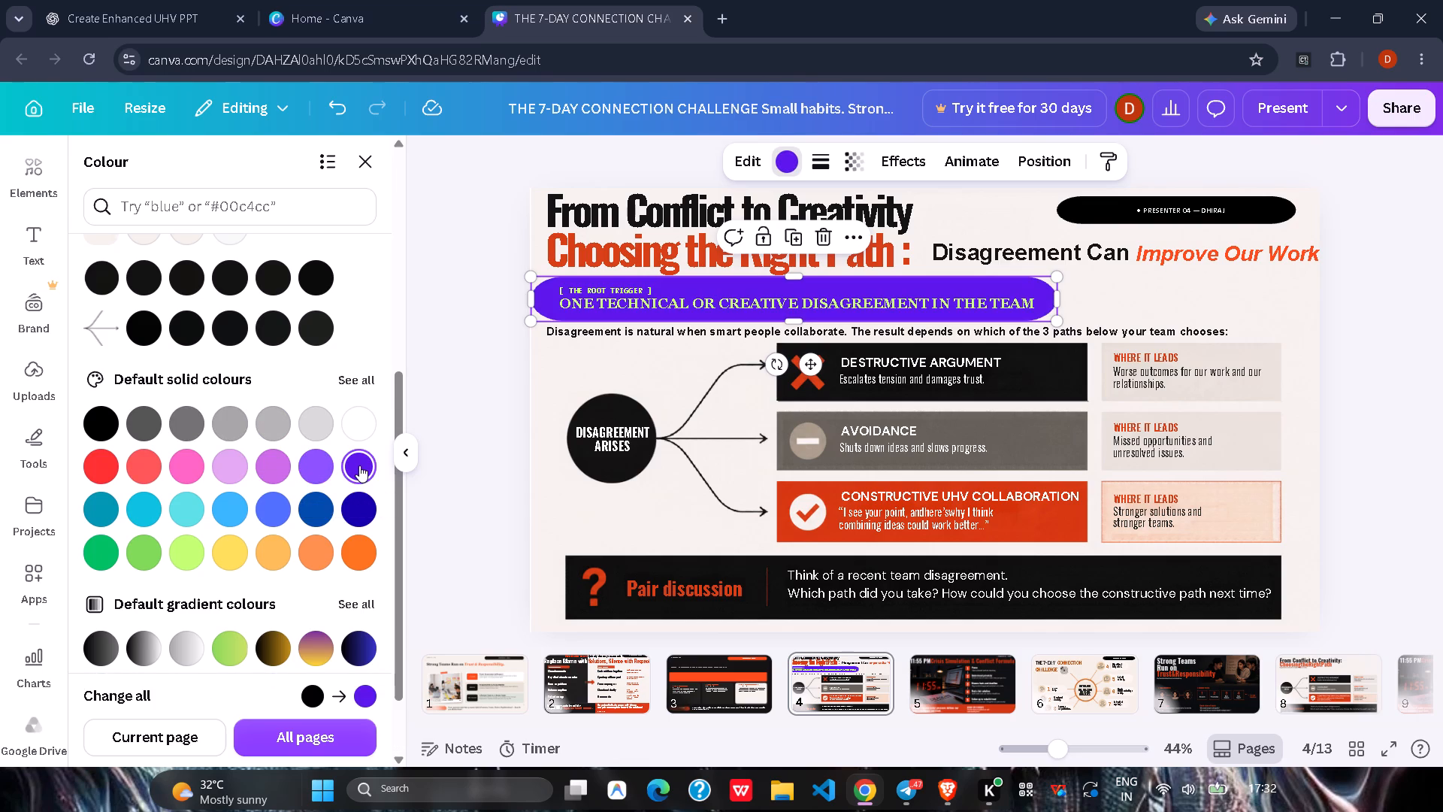
pyautogui.click(362, 507)
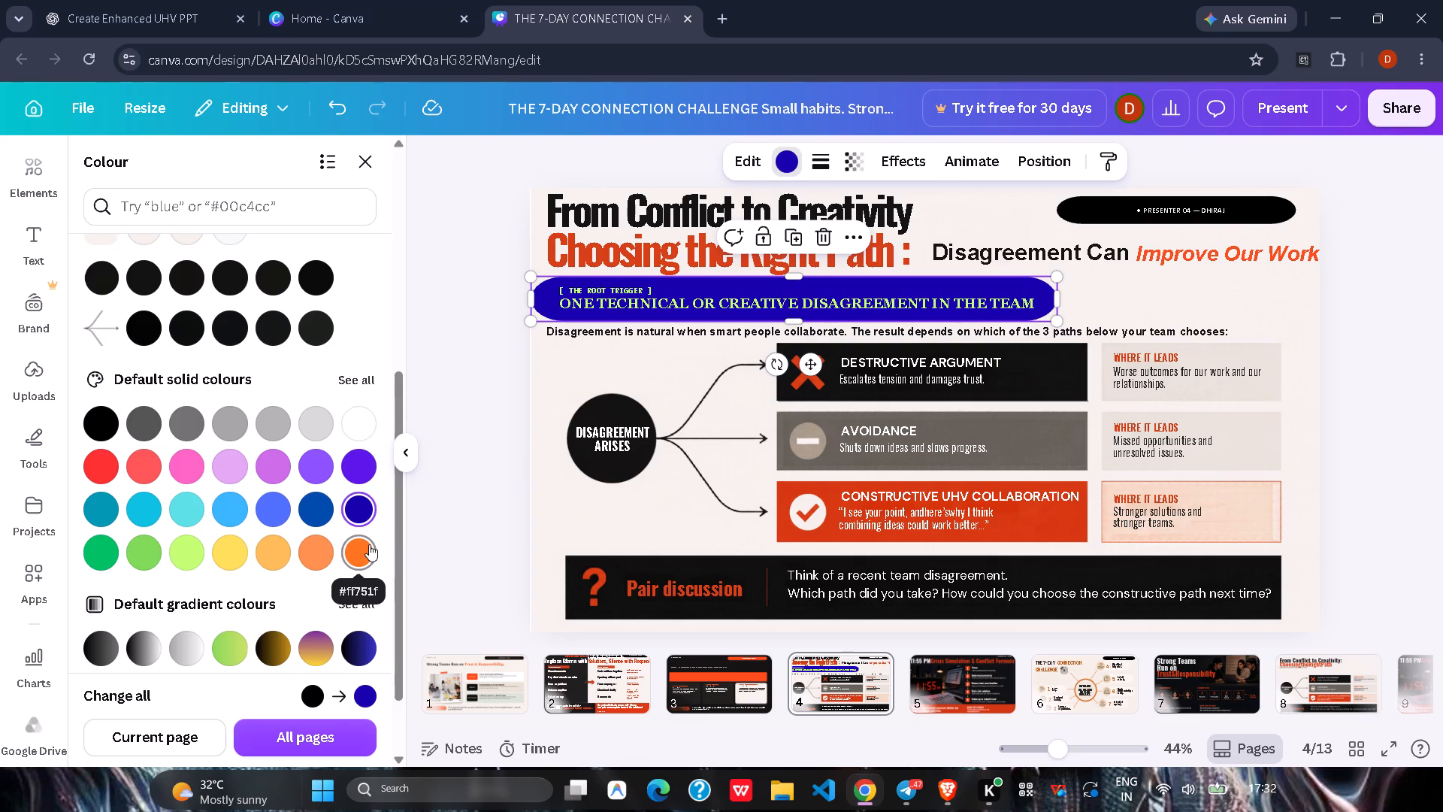
pyautogui.scroll(-5, 228, 620)
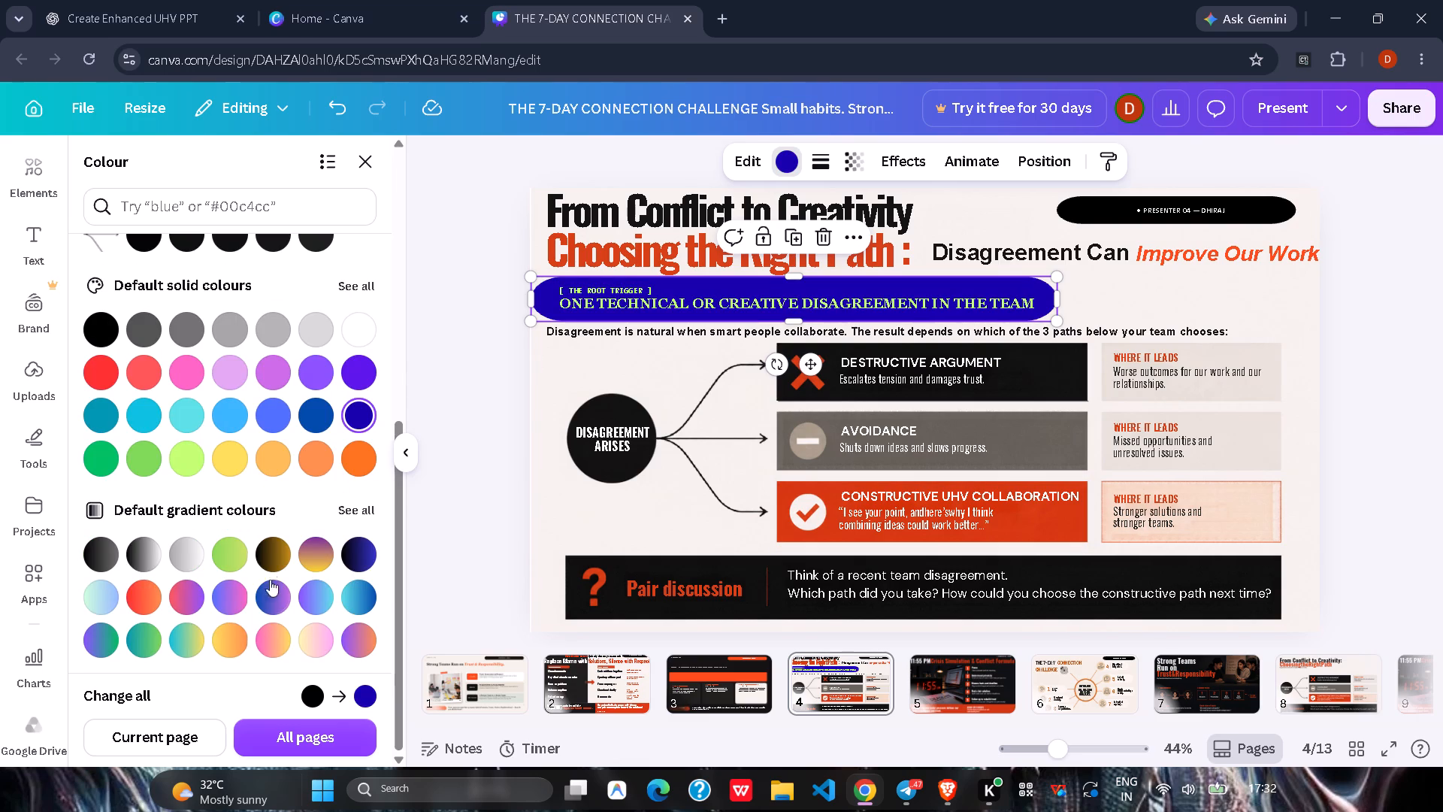
pyautogui.click(282, 563)
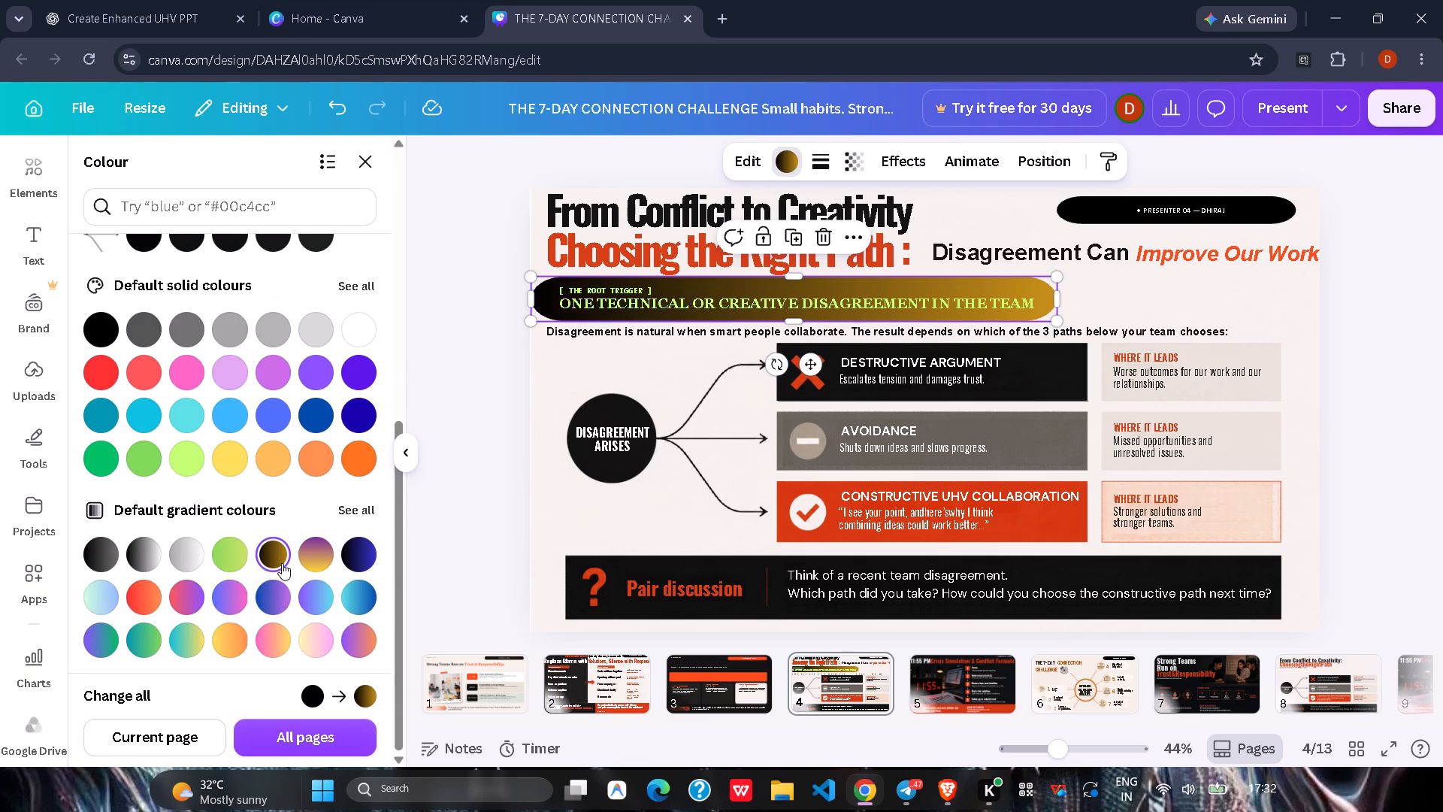
pyautogui.doubleClick(1345, 408)
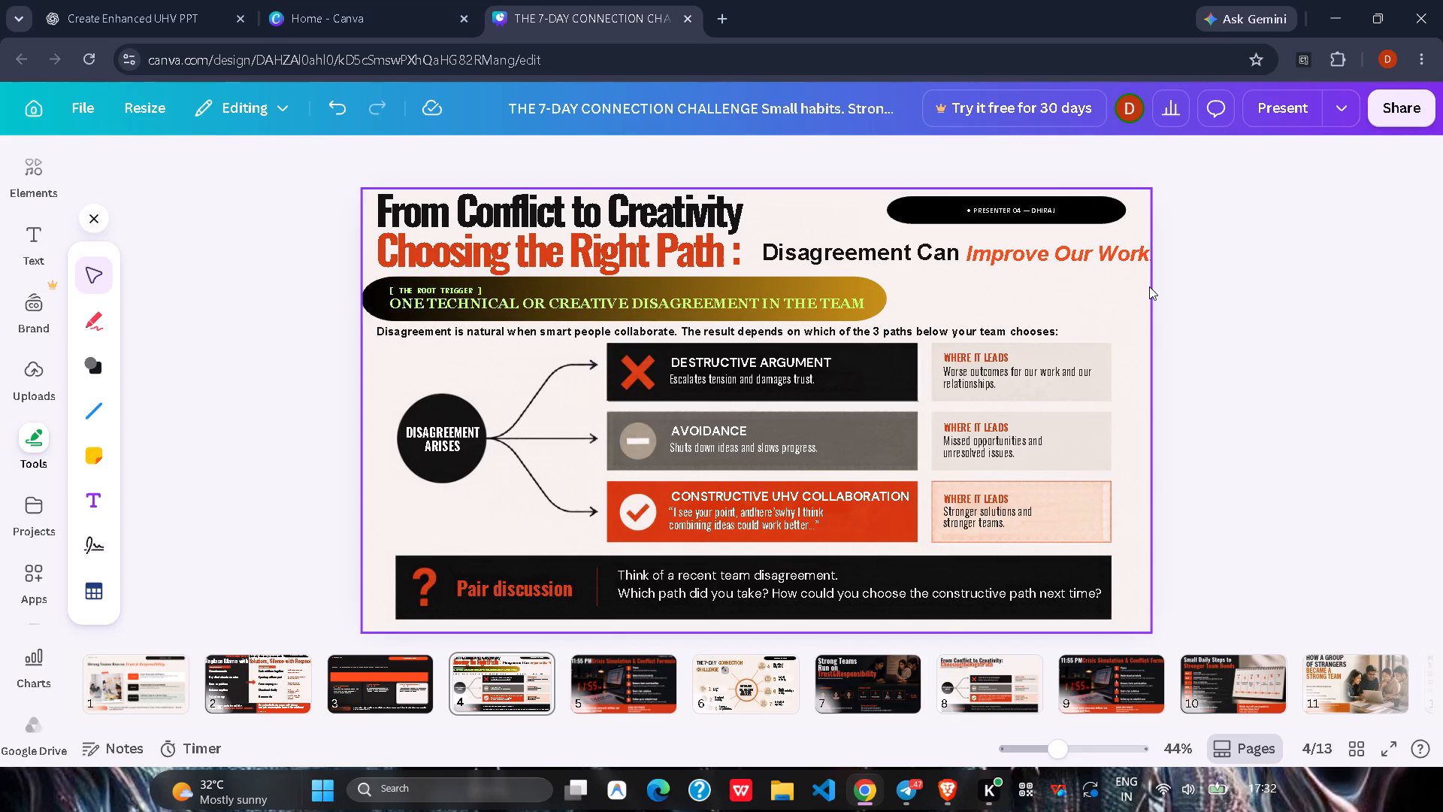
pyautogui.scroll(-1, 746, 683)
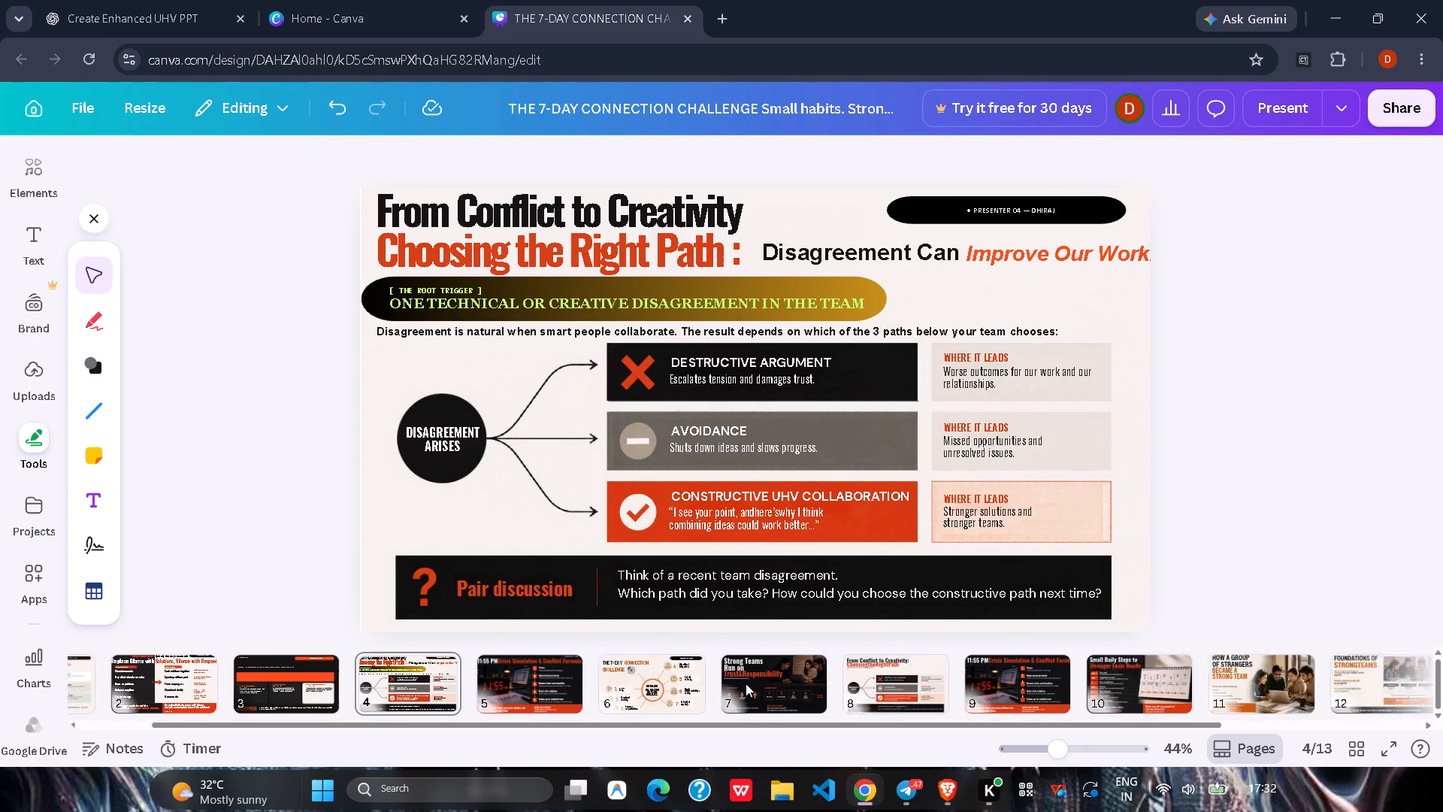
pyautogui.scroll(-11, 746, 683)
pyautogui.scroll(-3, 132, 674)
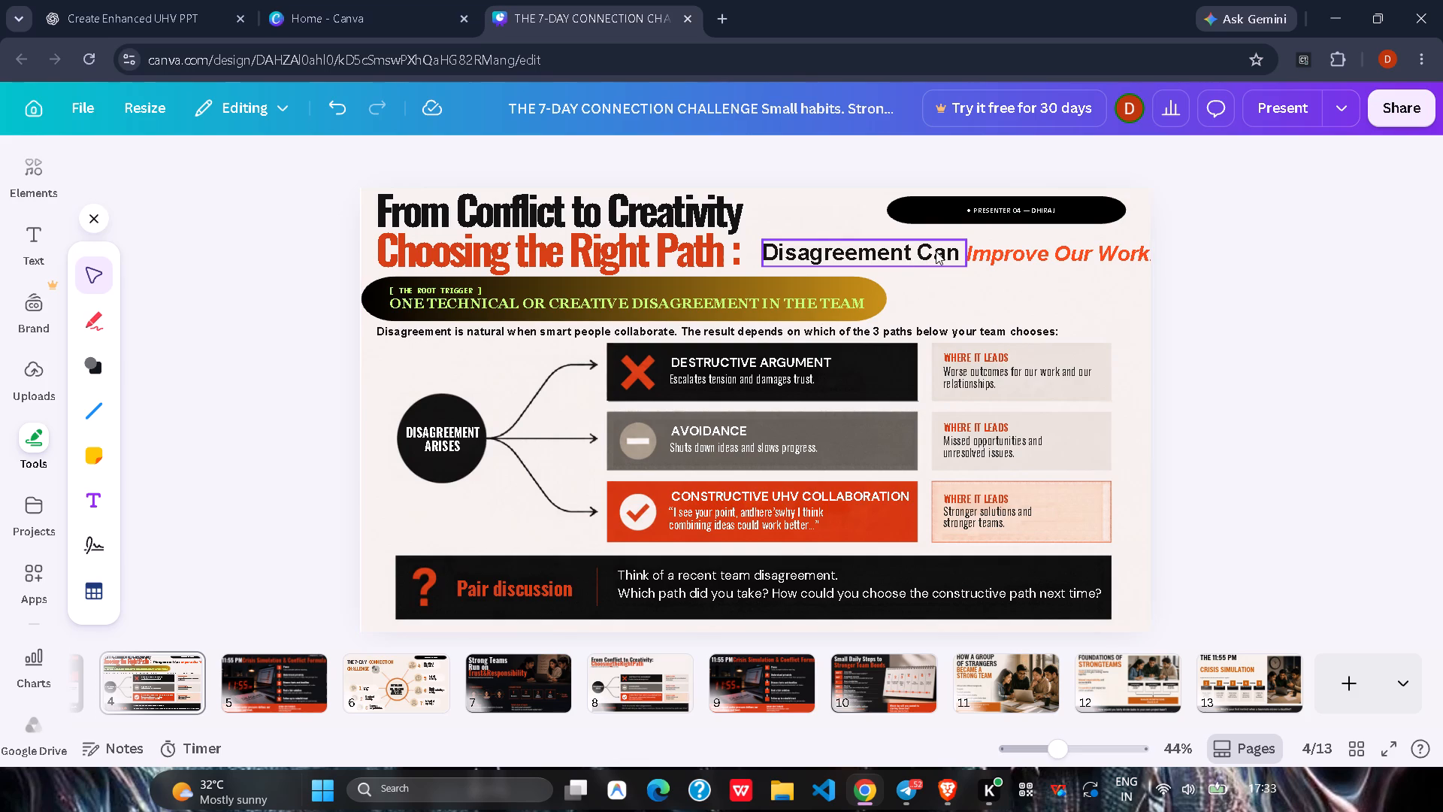
# Move the 'Disagreement Can' text slightly left, close to the colon at the end of the slide heading.
pyautogui.moveTo(933, 248); pyautogui.dragTo(930, 235)
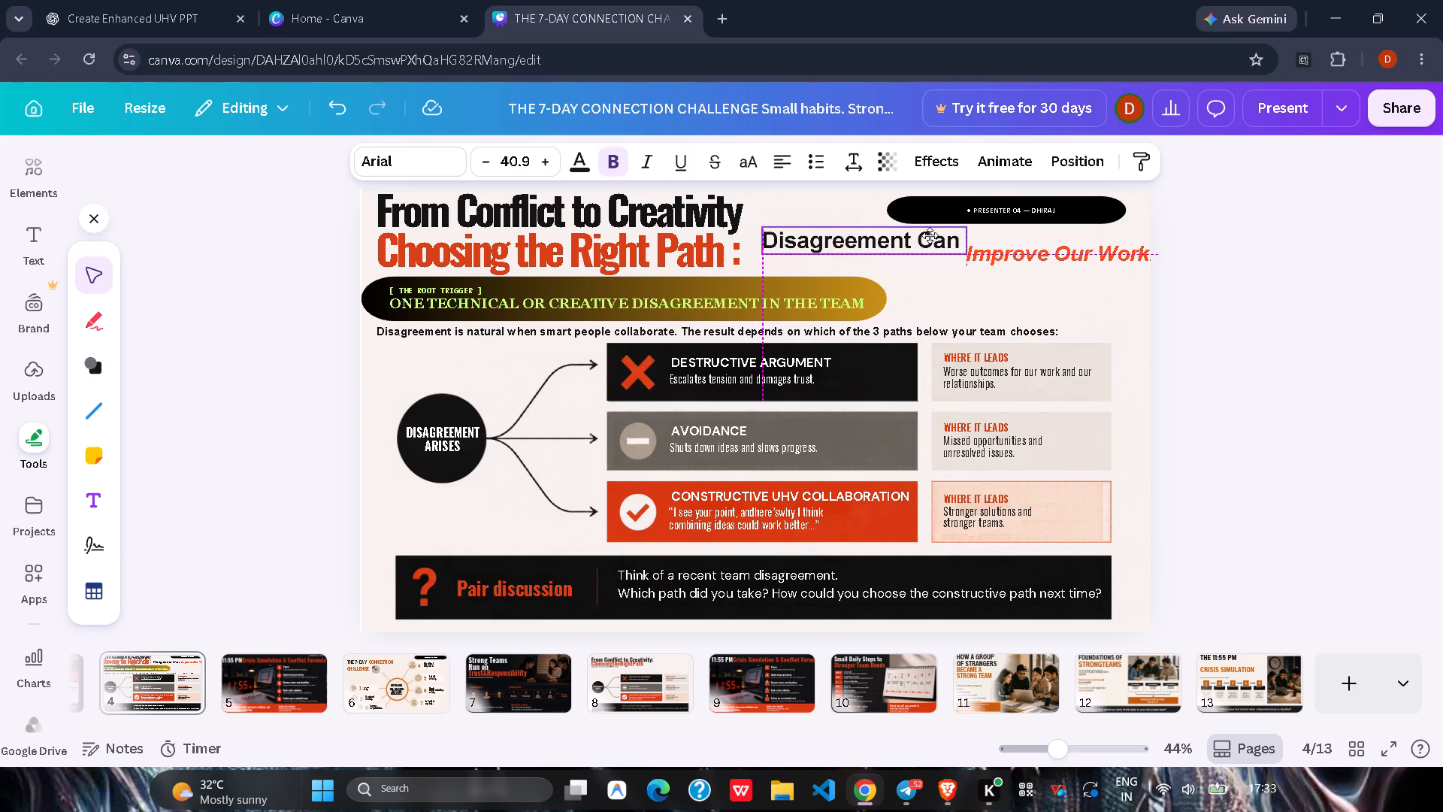
pyautogui.moveTo(930, 235); pyautogui.dragTo(923, 247)
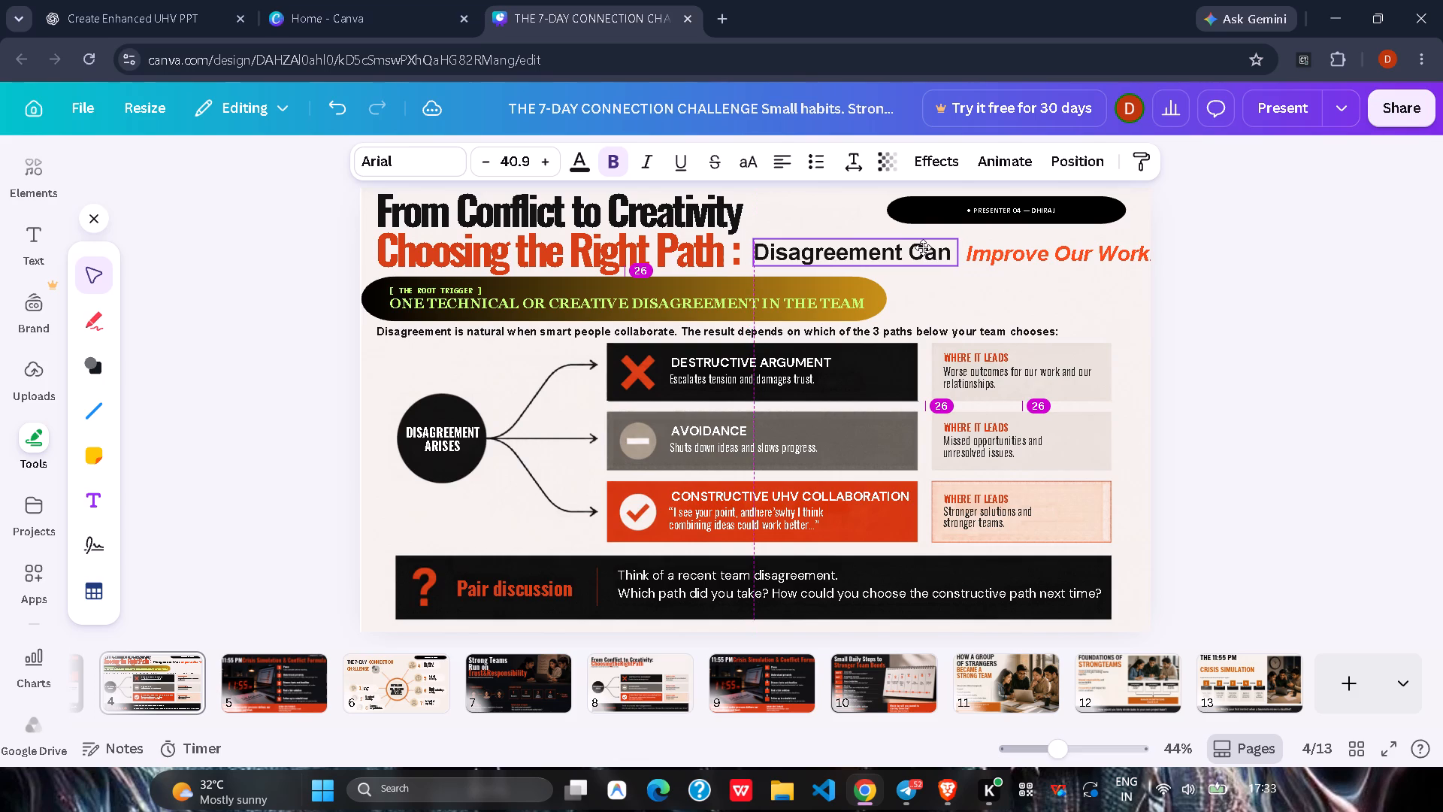
pyautogui.moveTo(923, 247); pyautogui.dragTo(918, 250)
# Move the 'Improve Our Work.' text left, directly after 'Disagreement Can' on the same line and fully within the slide.
pyautogui.moveTo(1047, 252); pyautogui.dragTo(1035, 249)
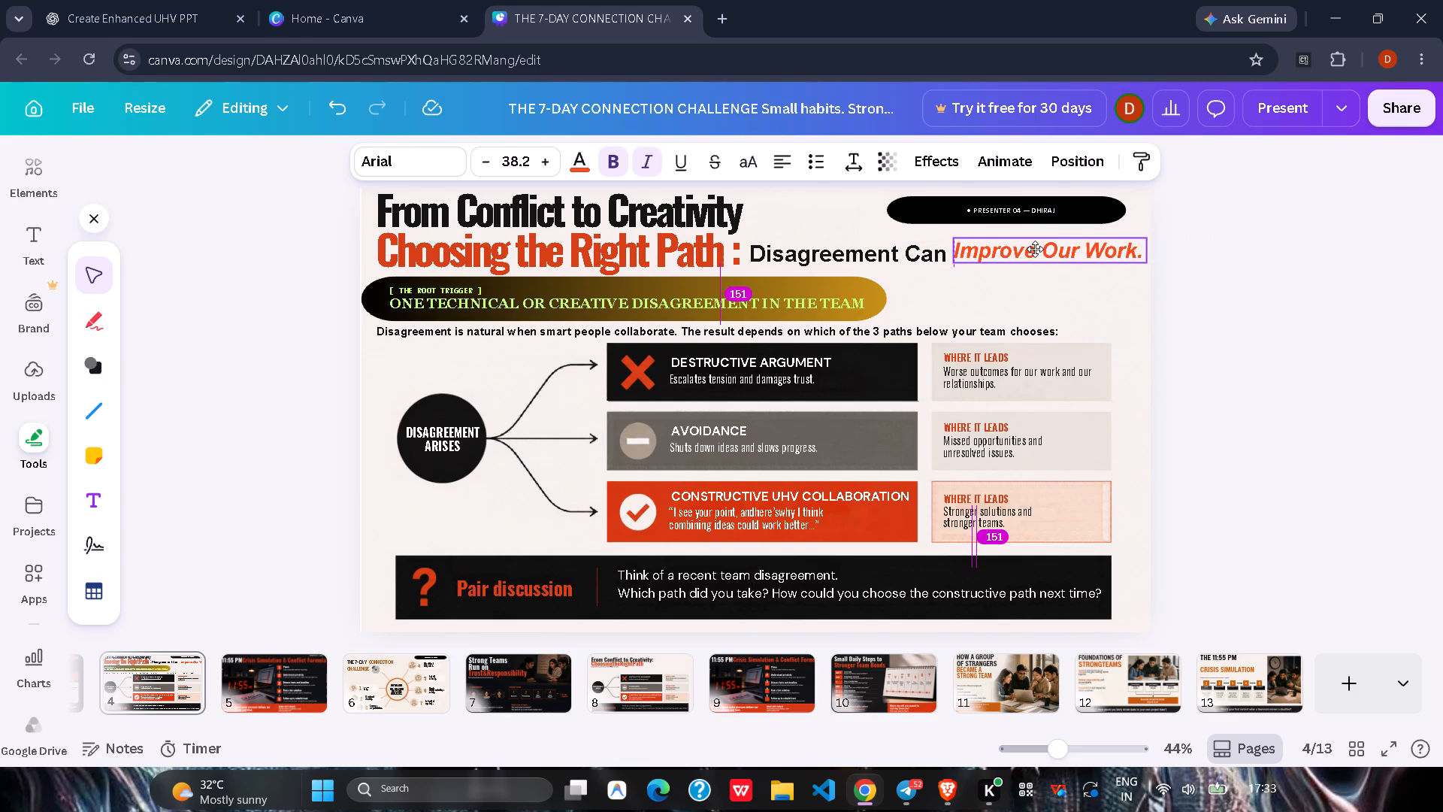
pyautogui.moveTo(1035, 249); pyautogui.dragTo(1032, 275)
pyautogui.click(1239, 302)
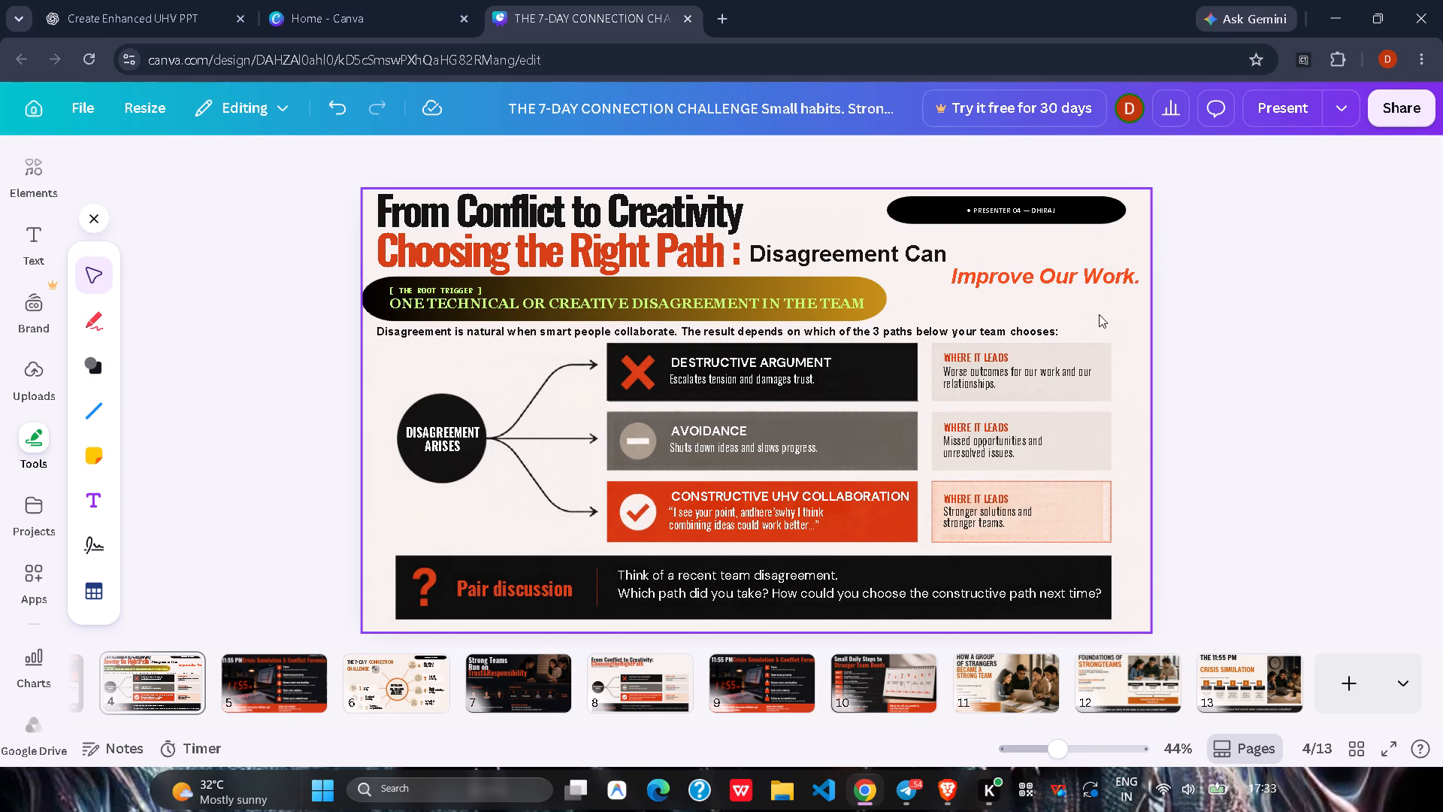
pyautogui.moveTo(1038, 286); pyautogui.dragTo(1038, 260)
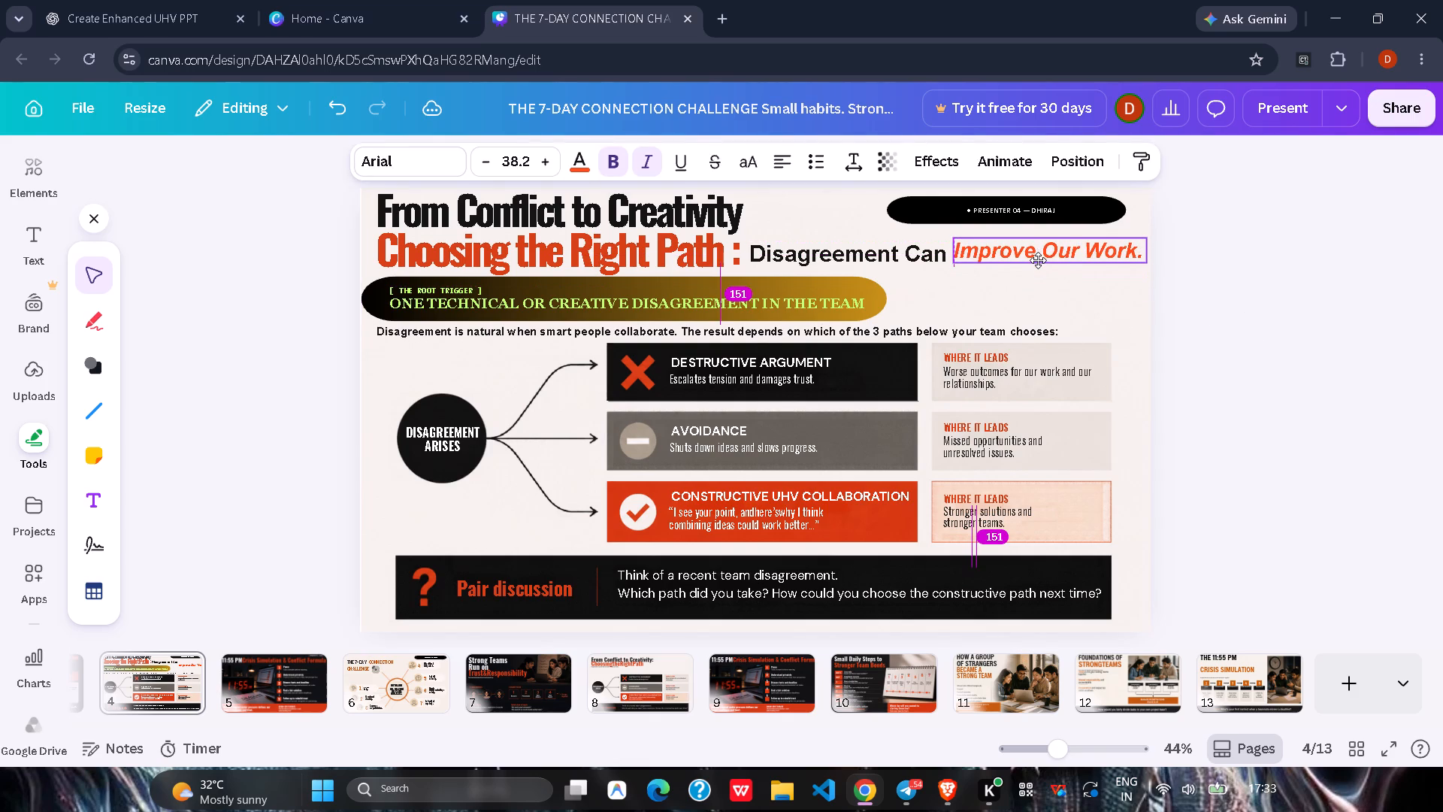
pyautogui.moveTo(1038, 260); pyautogui.dragTo(1036, 263)
pyautogui.click(1216, 283)
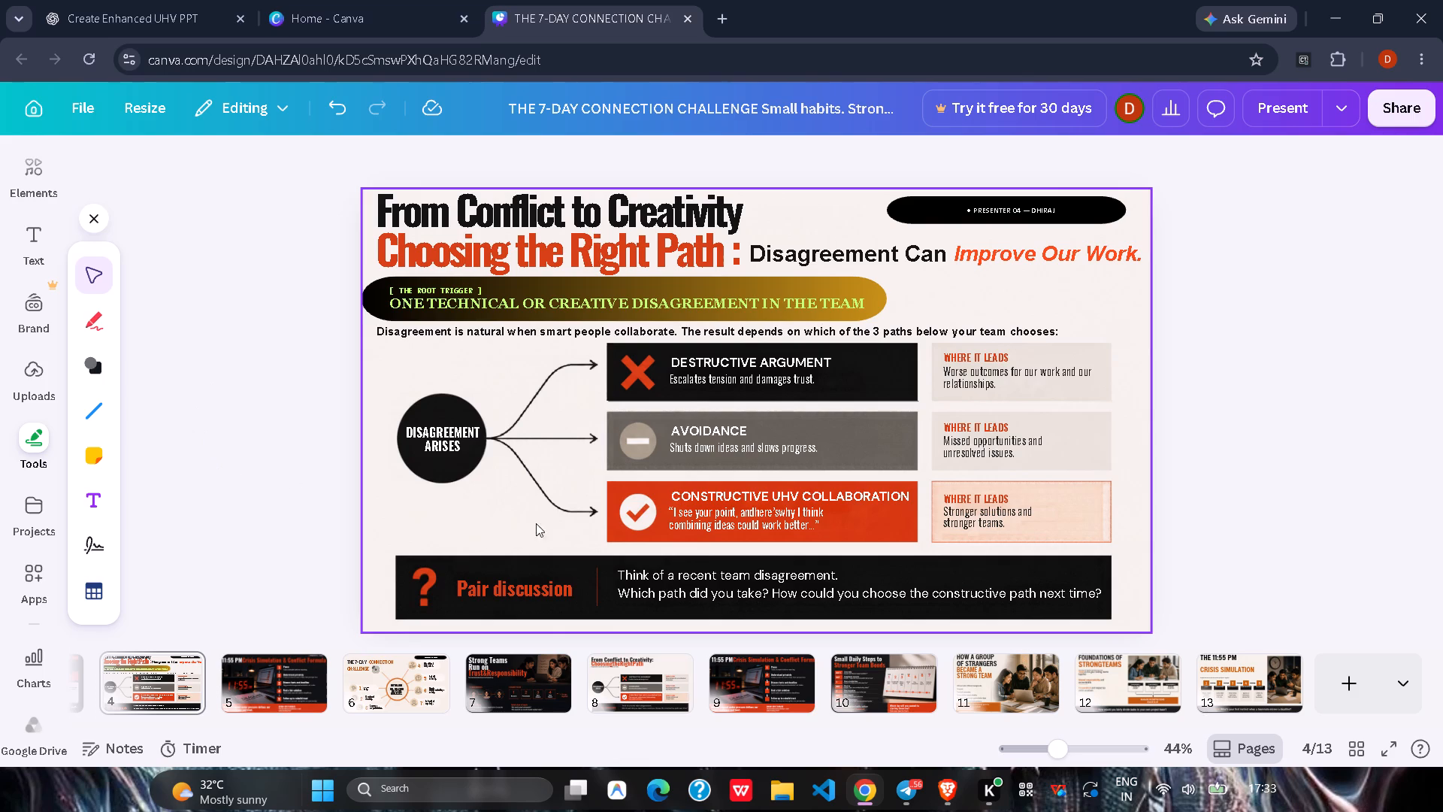
pyautogui.scroll(5, 602, 704)
pyautogui.scroll(-1, 602, 704)
pyautogui.scroll(1, 602, 704)
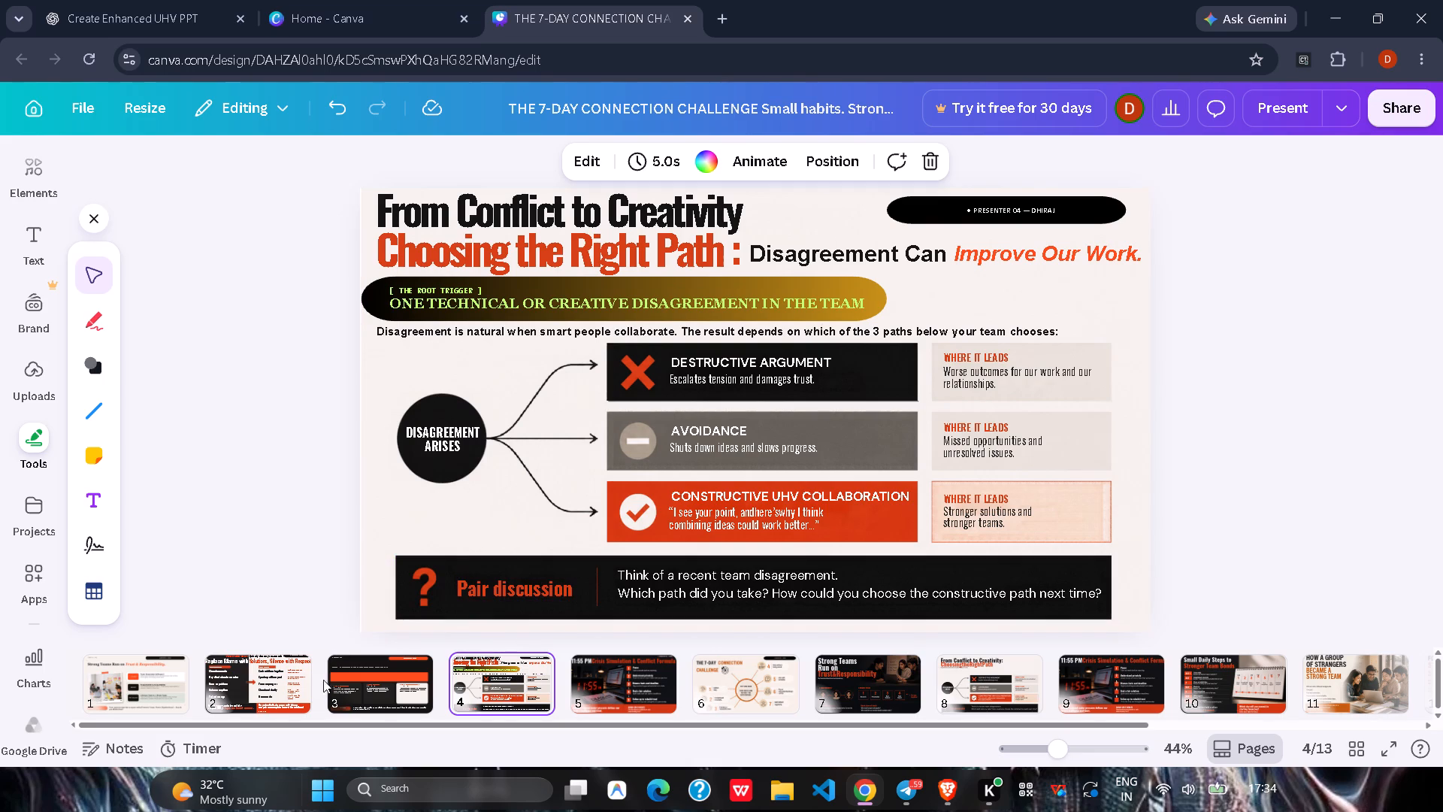
pyautogui.click(378, 689)
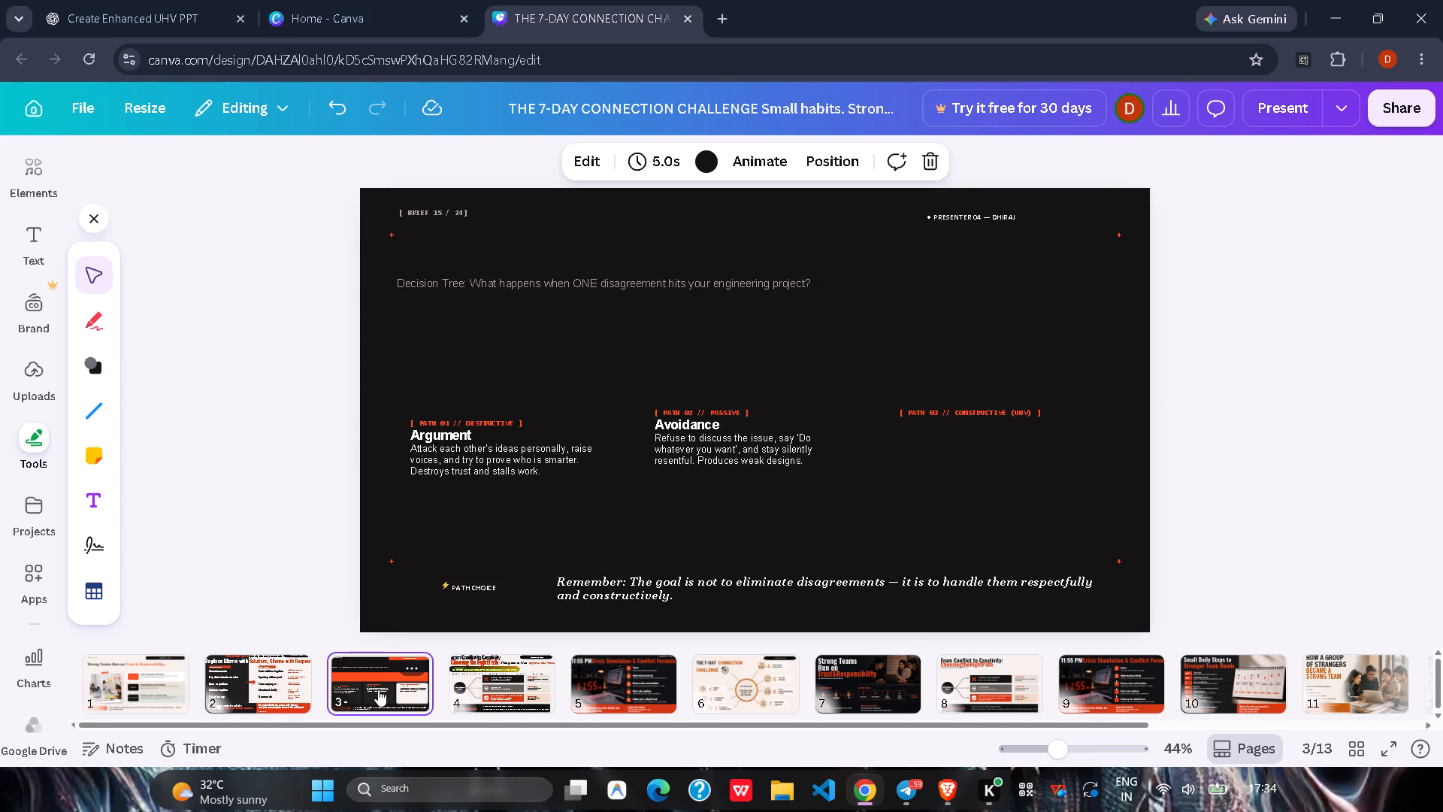
pyautogui.click(504, 677)
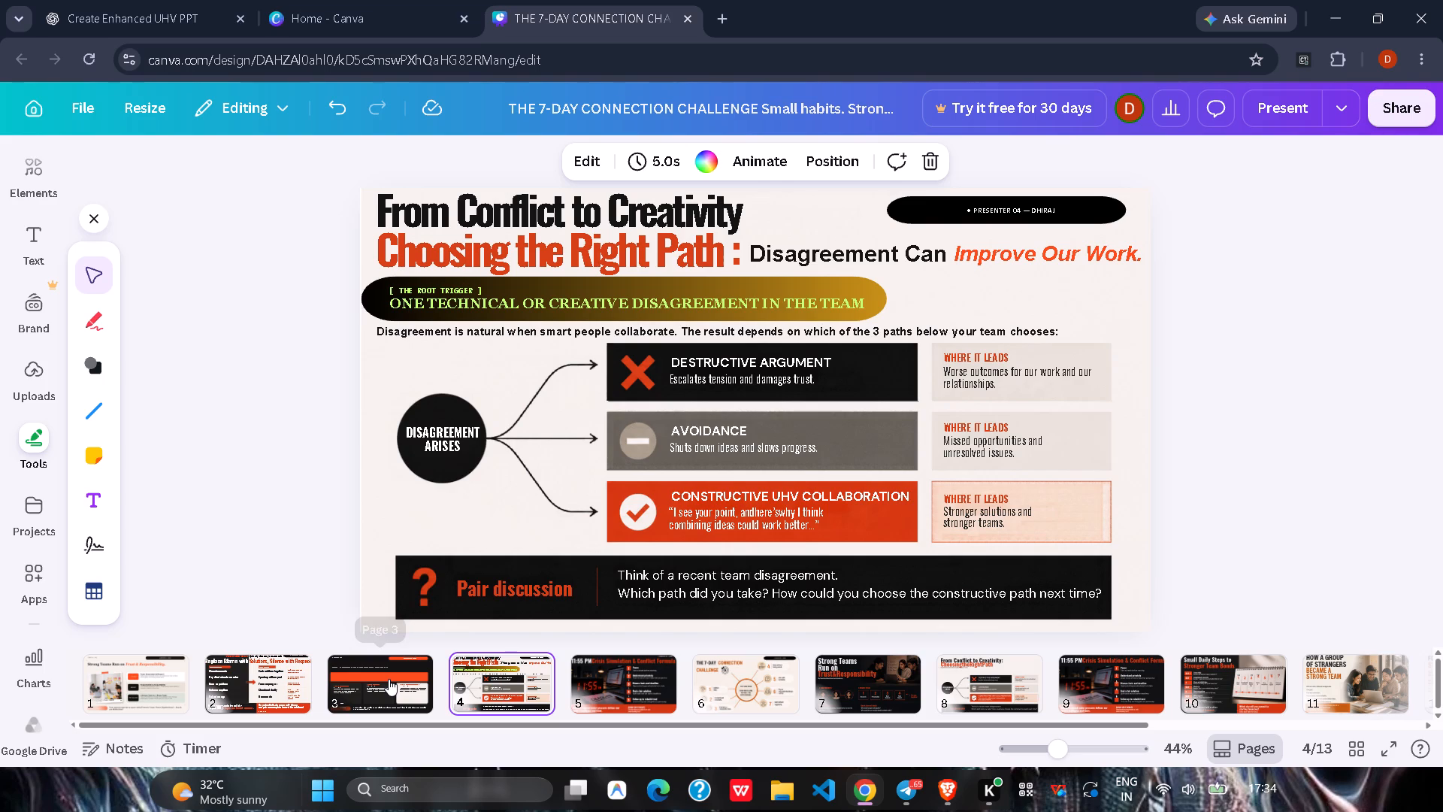
pyautogui.click(389, 679)
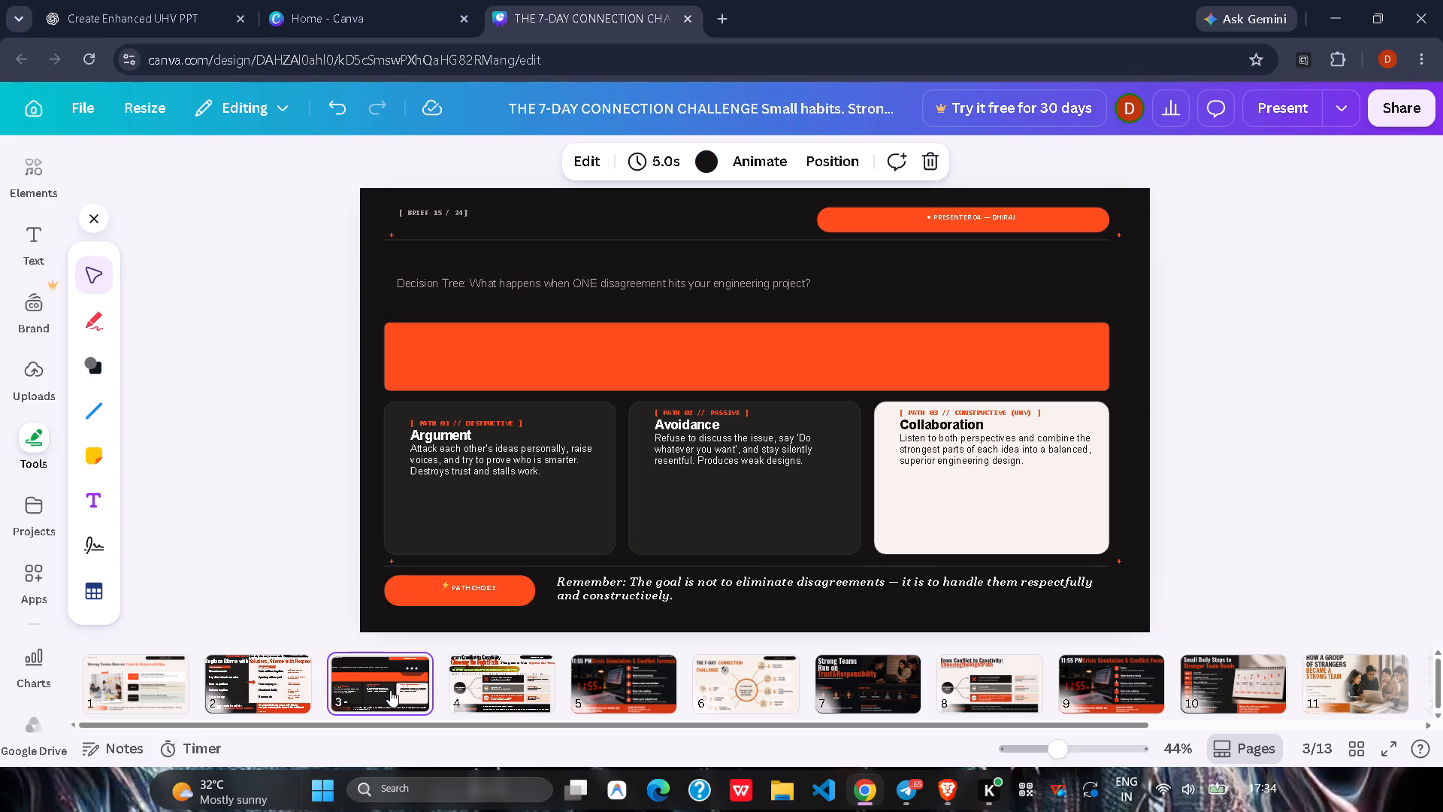
pyautogui.click(390, 690)
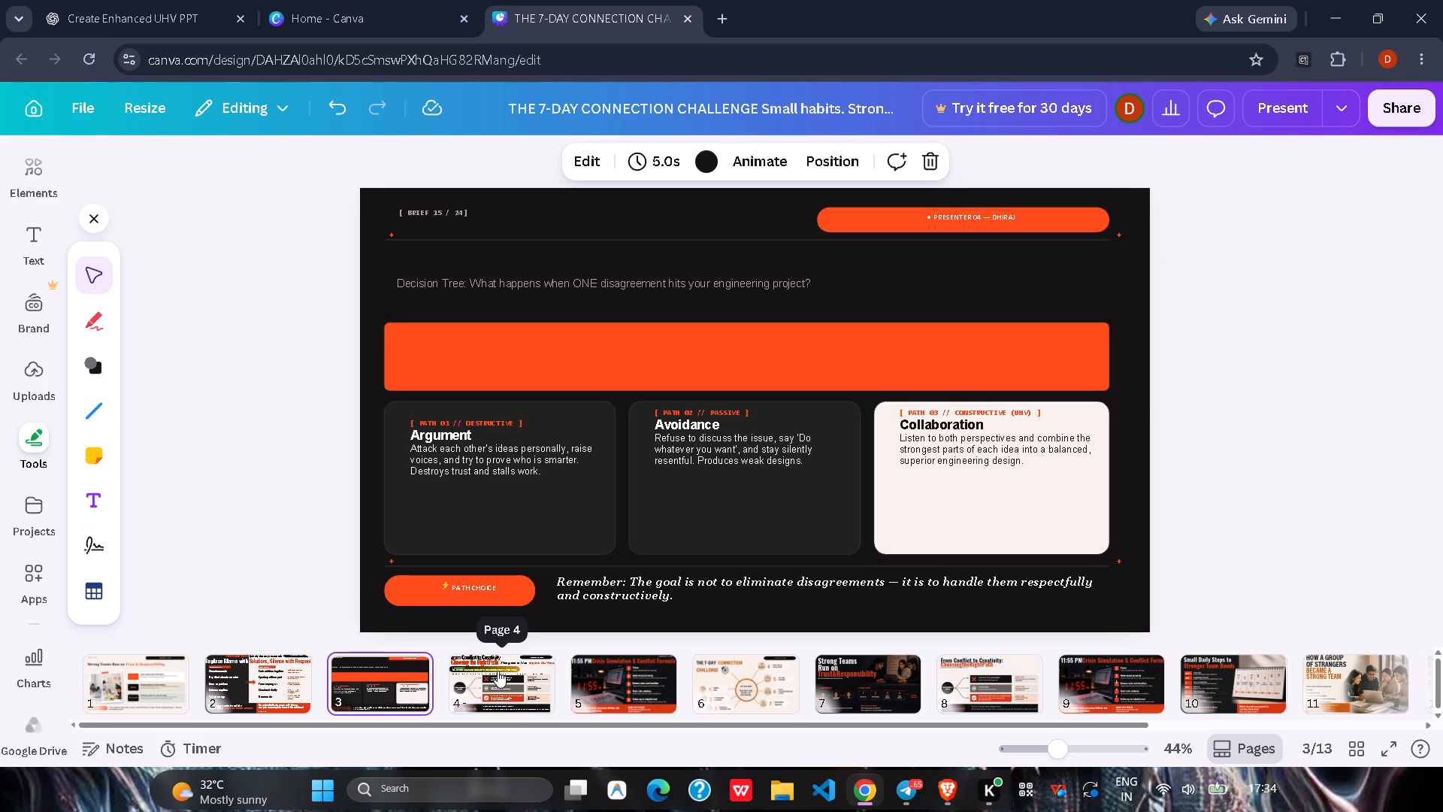
pyautogui.click(500, 670)
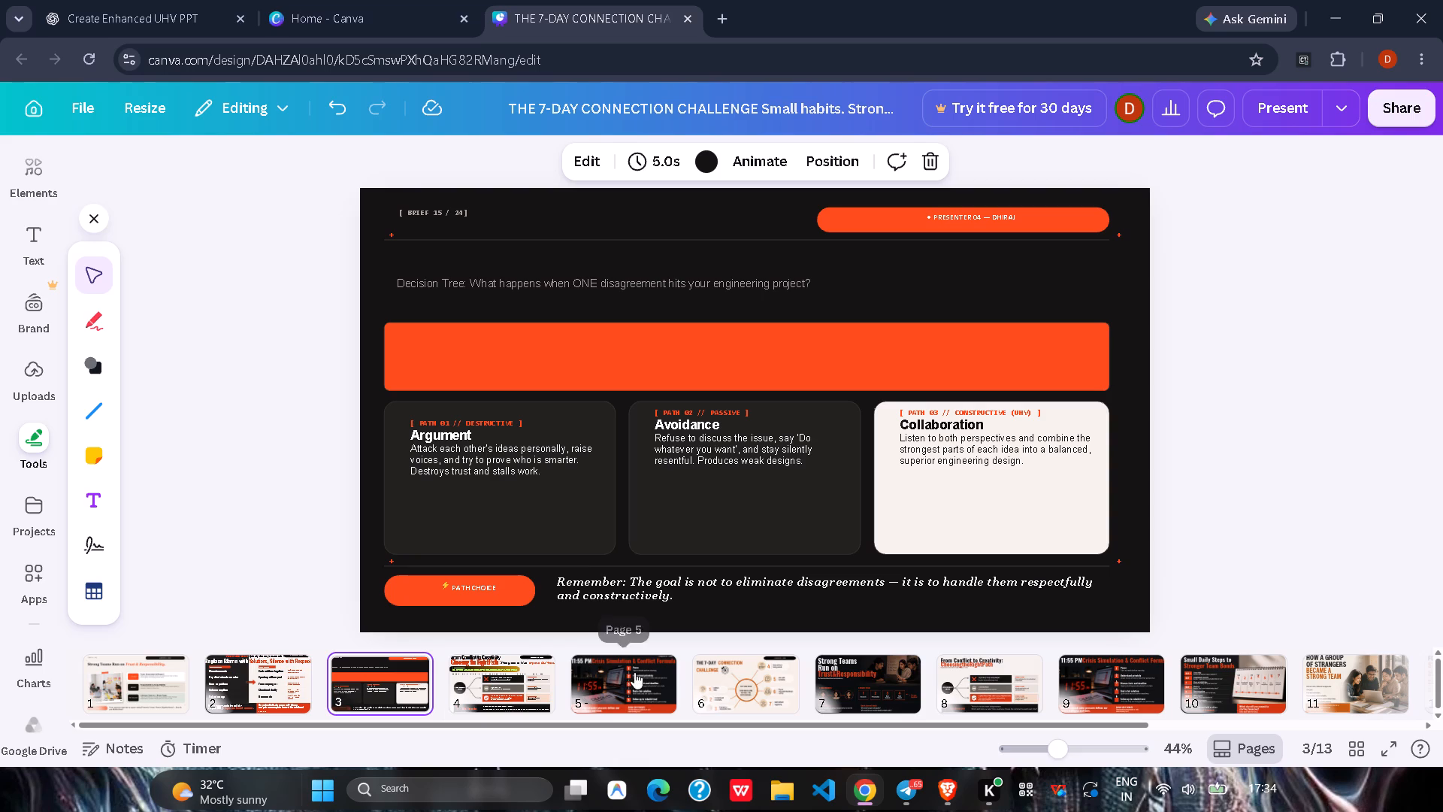
pyautogui.click(525, 689)
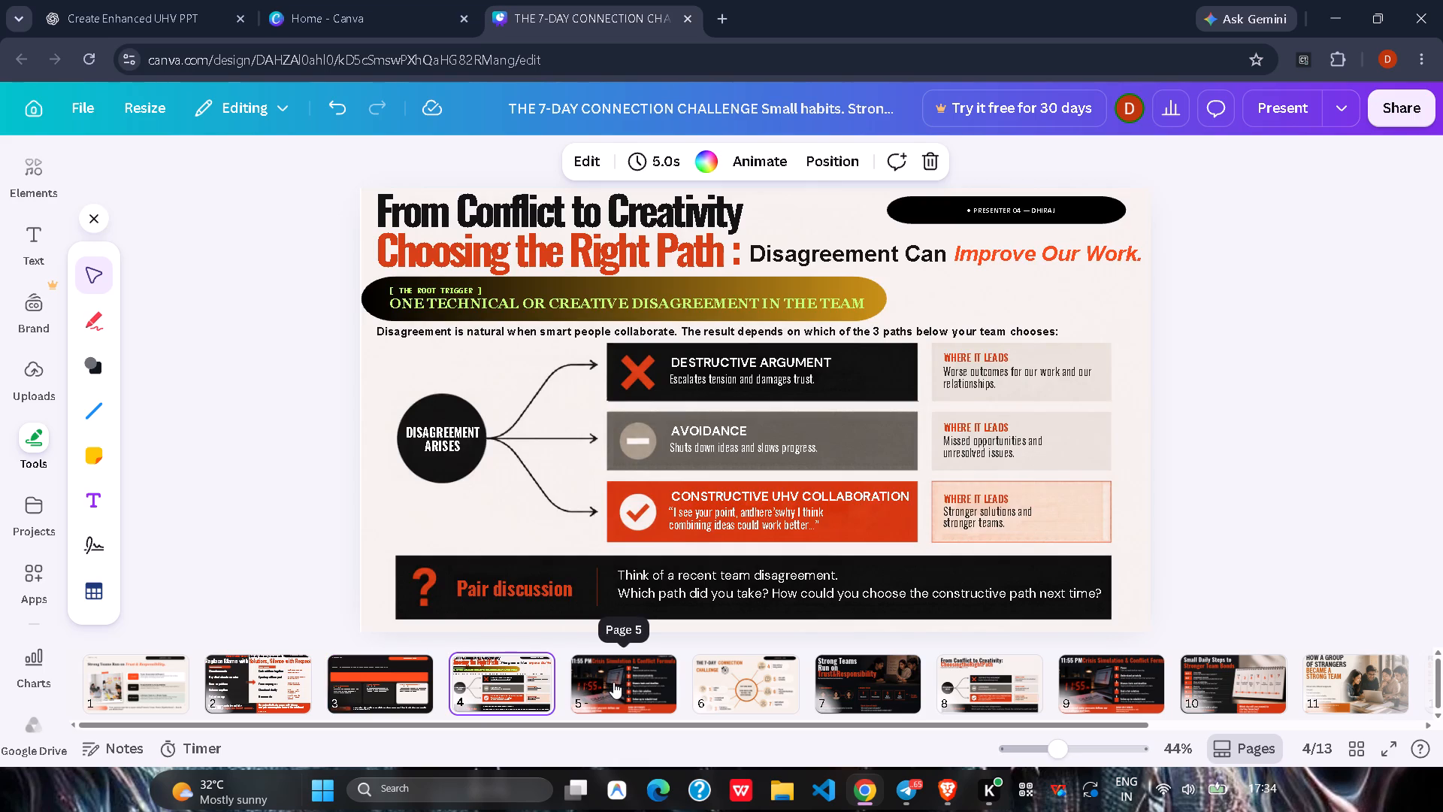
pyautogui.click(613, 682)
pyautogui.click(774, 680)
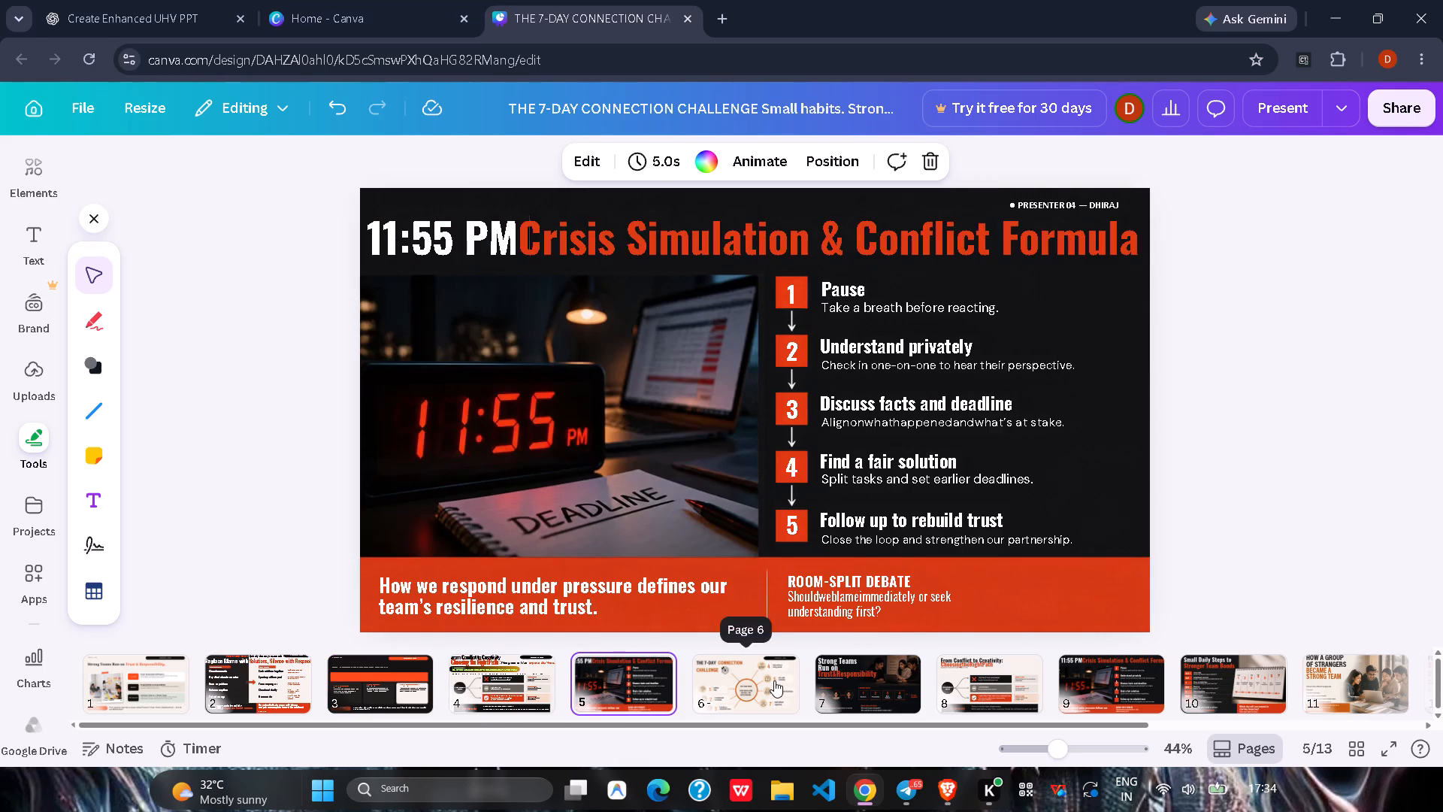
pyautogui.click(265, 677)
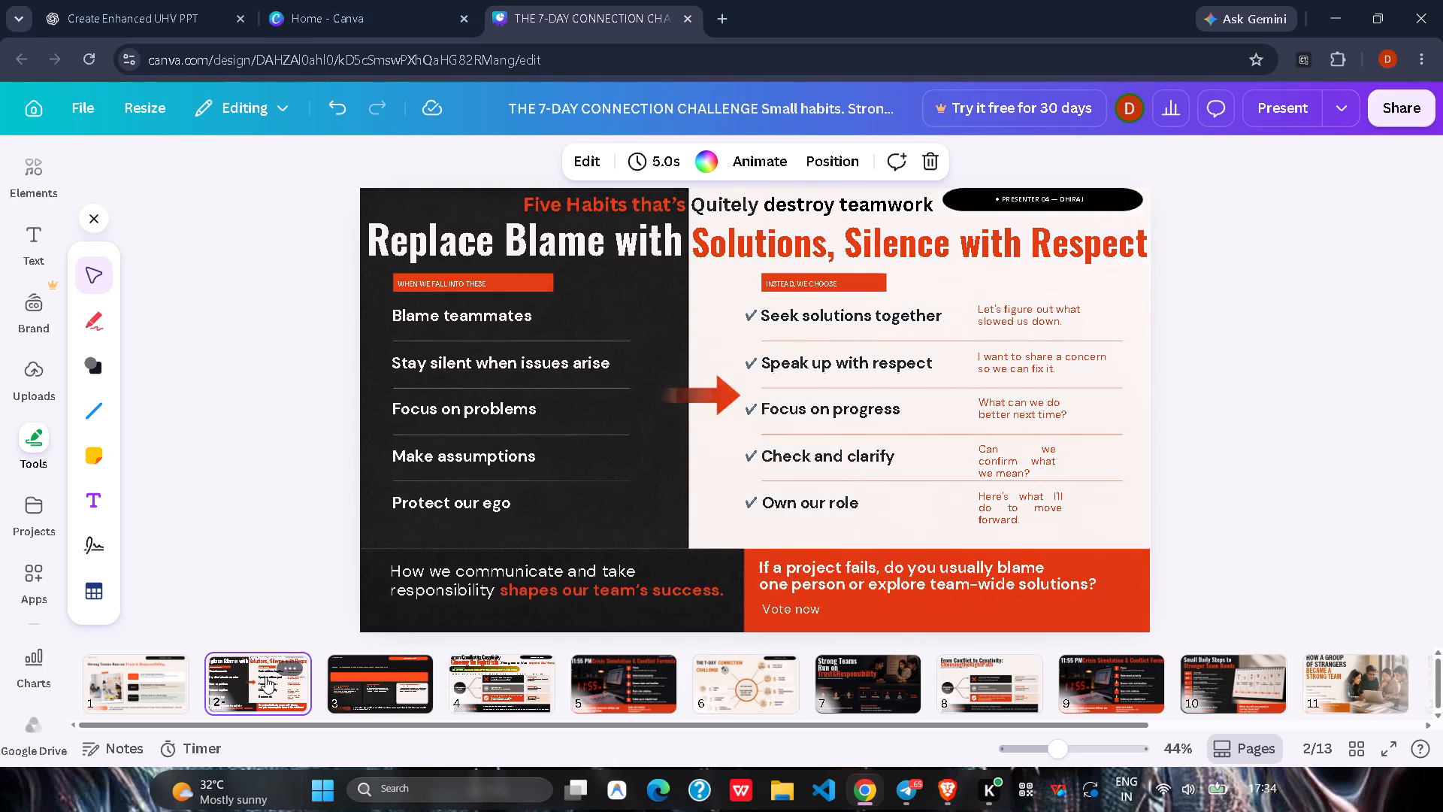
pyautogui.click(483, 679)
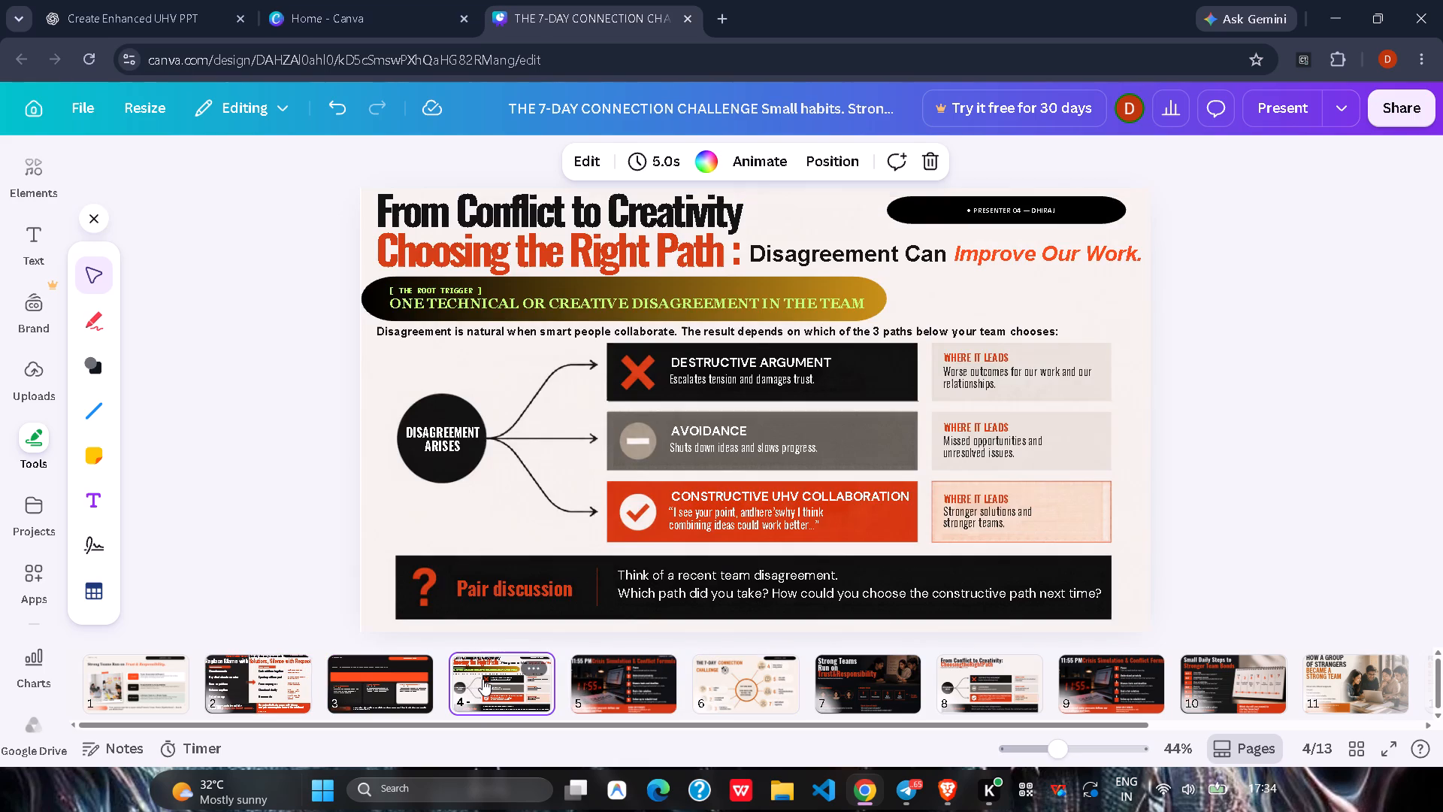
pyautogui.click(627, 683)
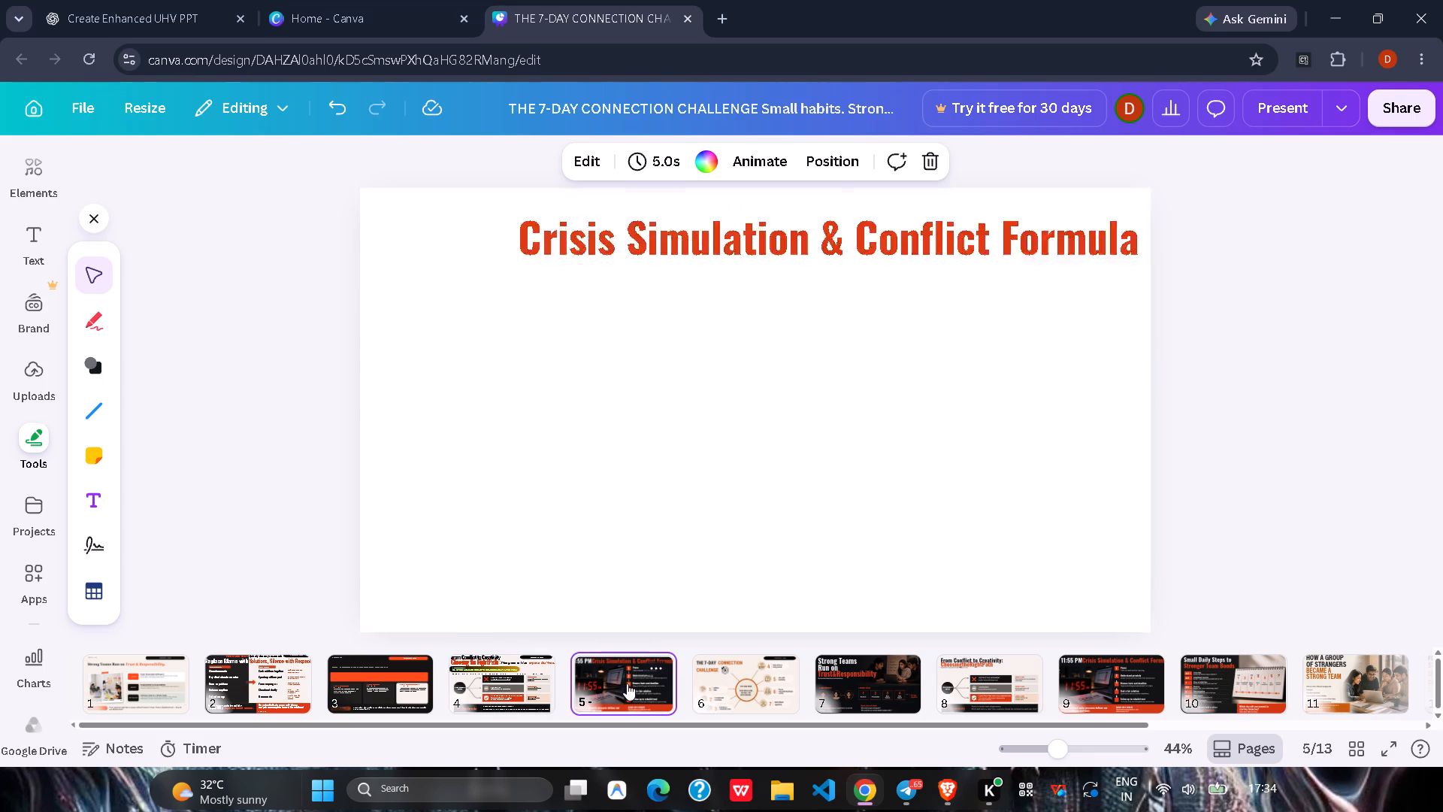
pyautogui.click(732, 683)
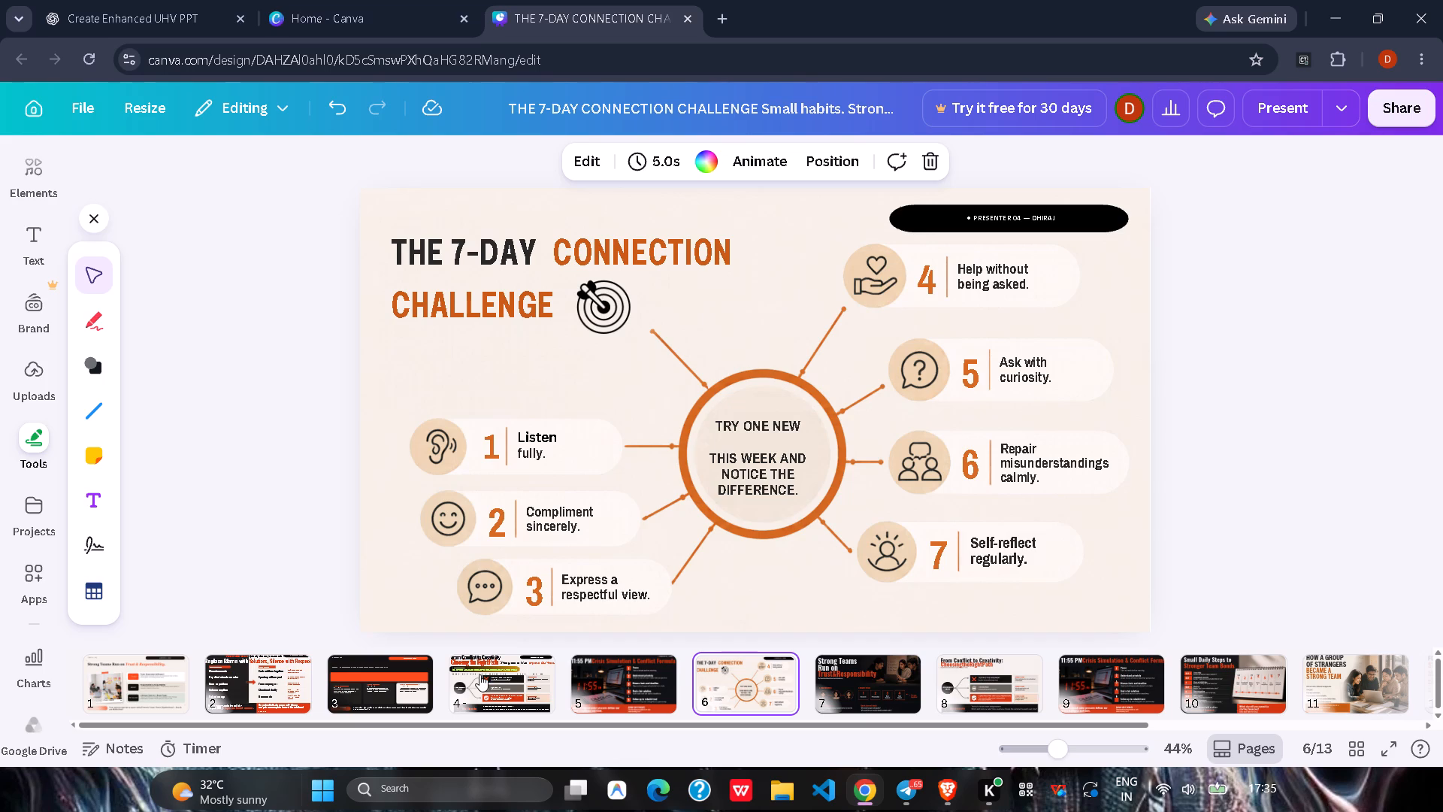
# Review slides 2 to 6, comparing the layout and closing content of slide 4 with its neighbours.
pyautogui.scroll(-4, 524, 674)
pyautogui.scroll(11, 524, 674)
pyautogui.click(249, 667)
pyautogui.click(362, 689)
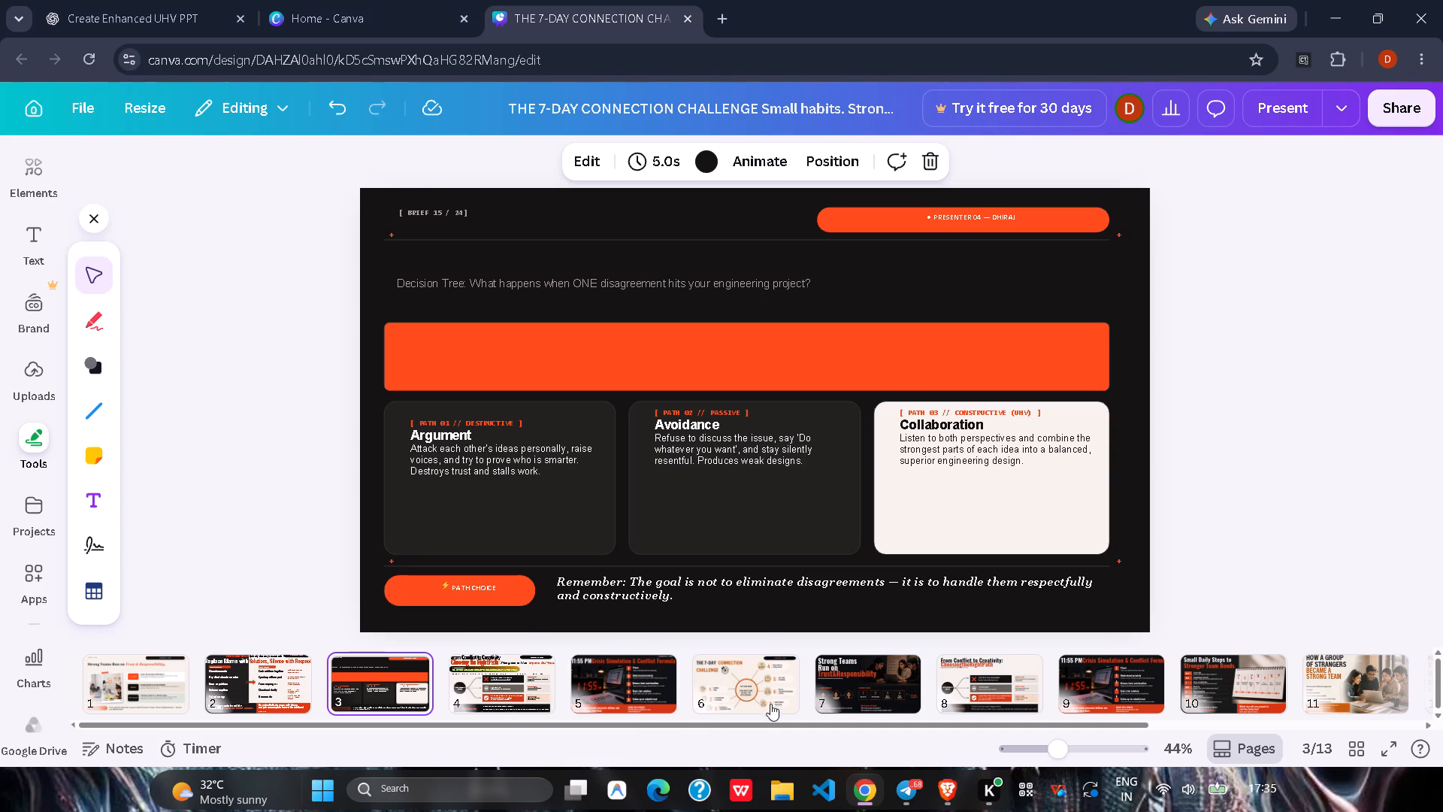
pyautogui.click(516, 684)
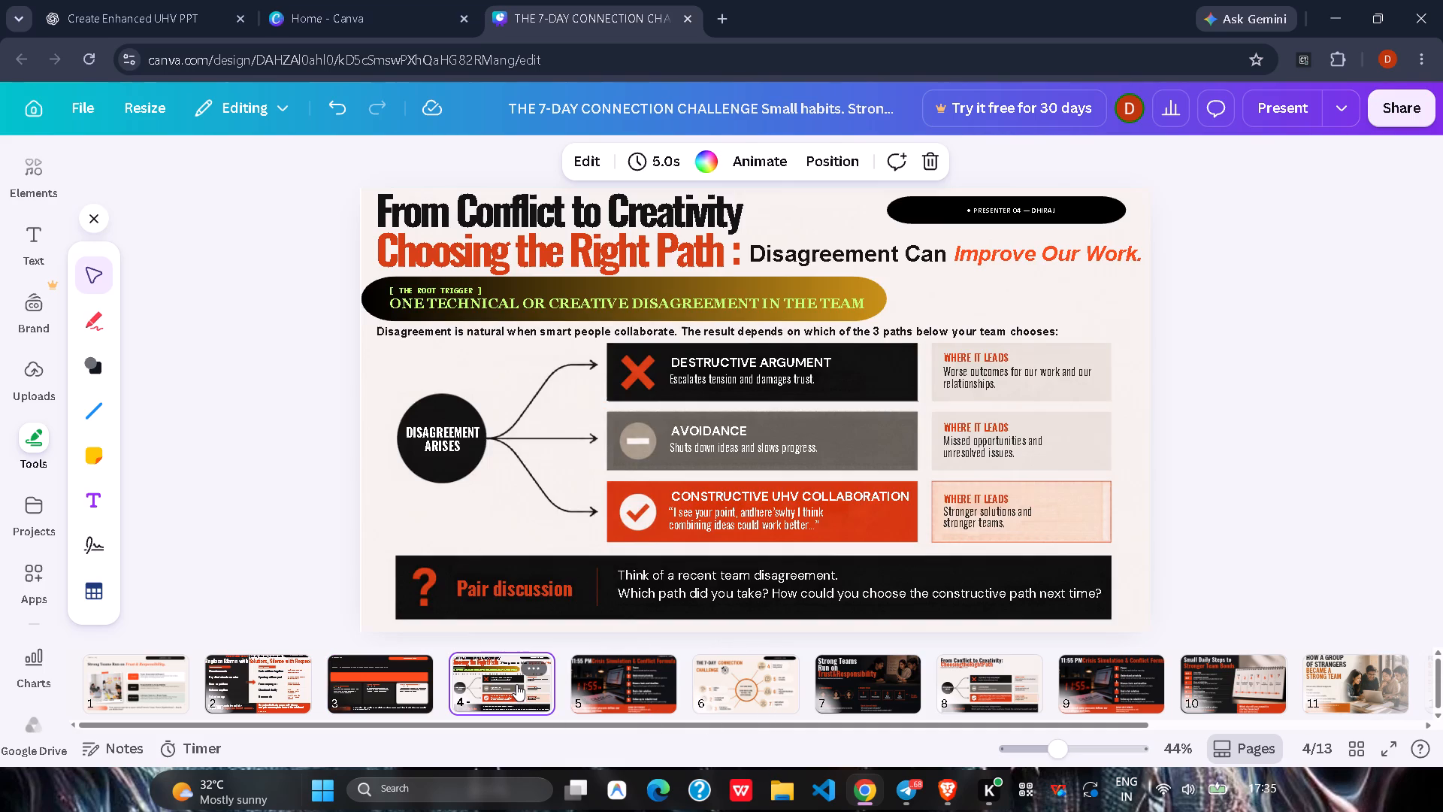
pyautogui.click(650, 696)
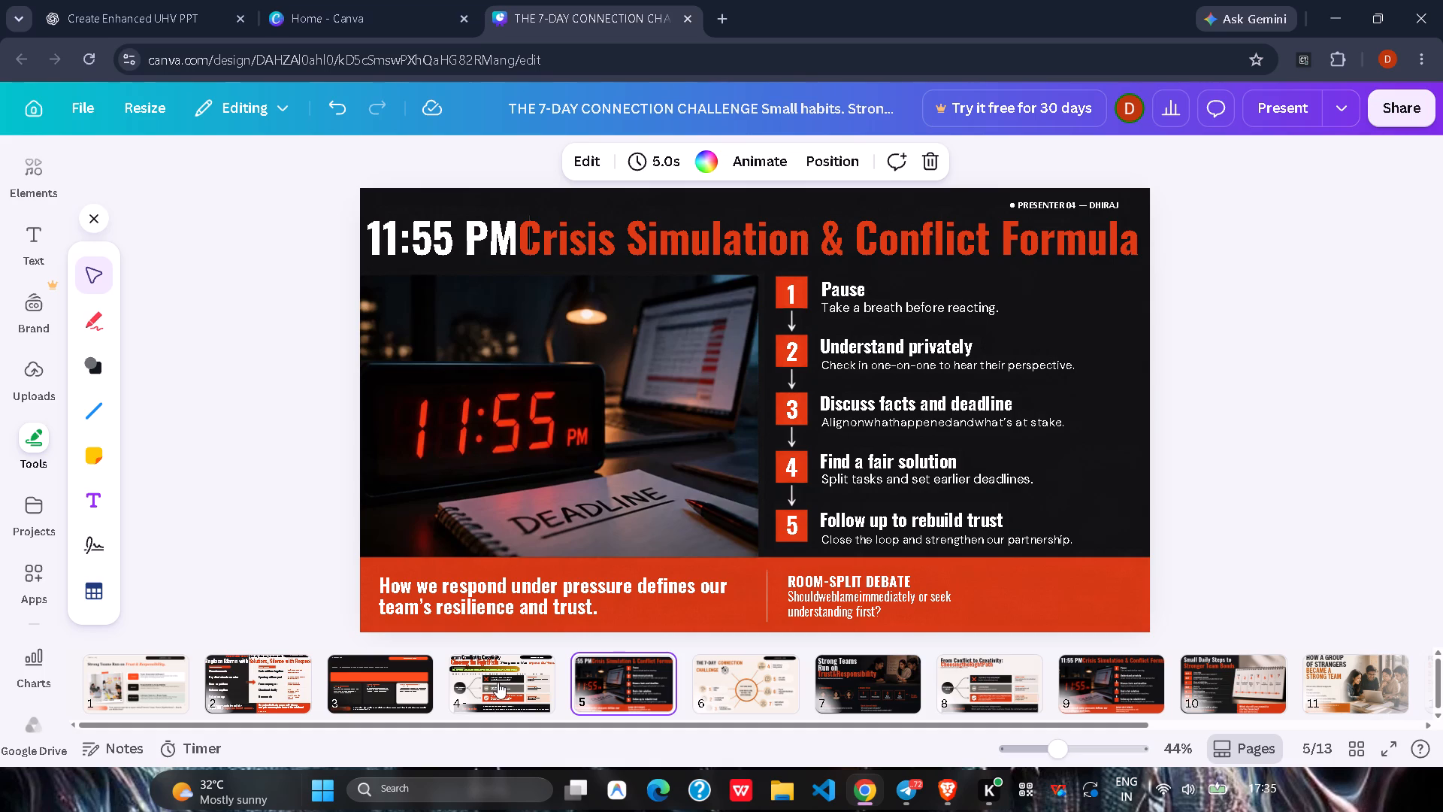
pyautogui.click(498, 682)
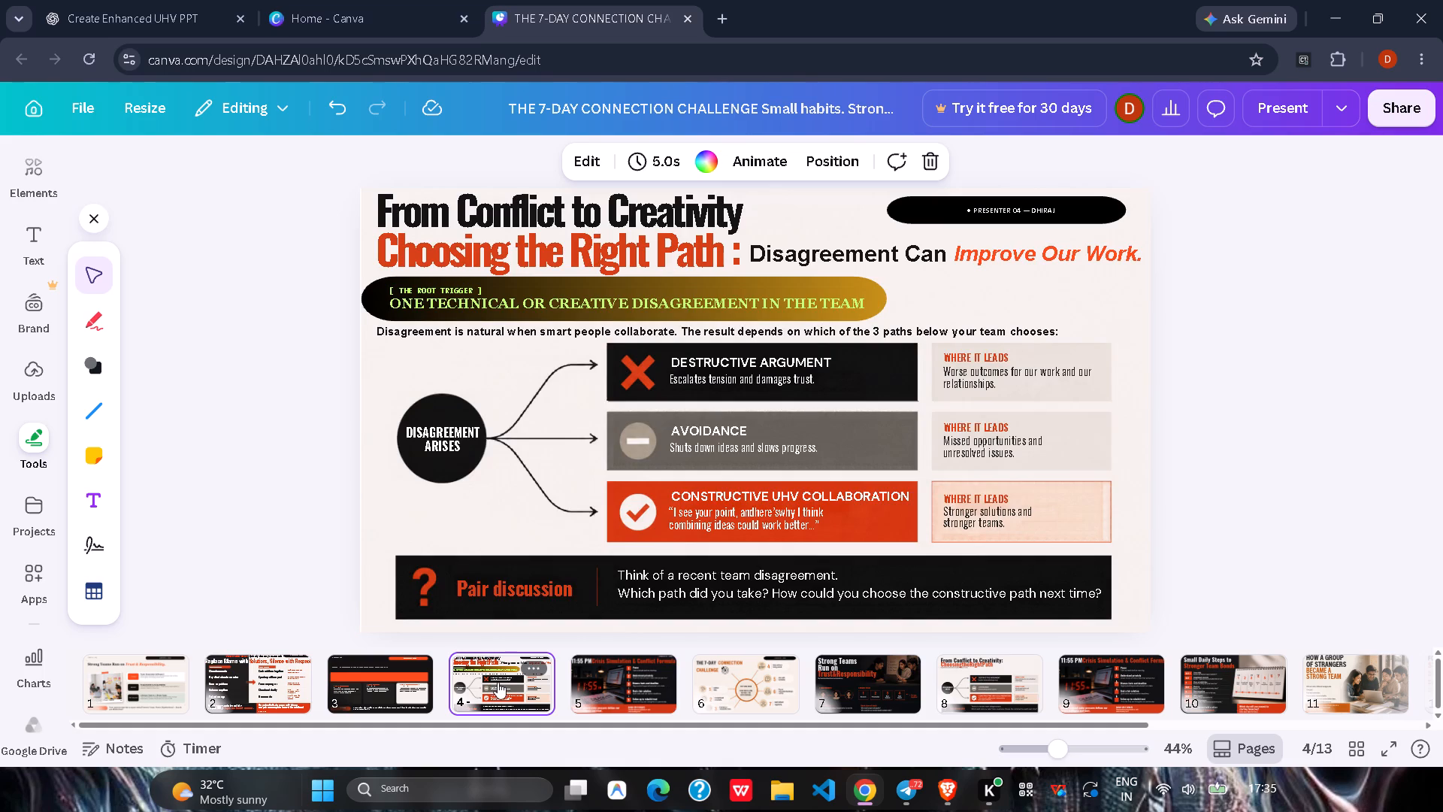
pyautogui.click(258, 689)
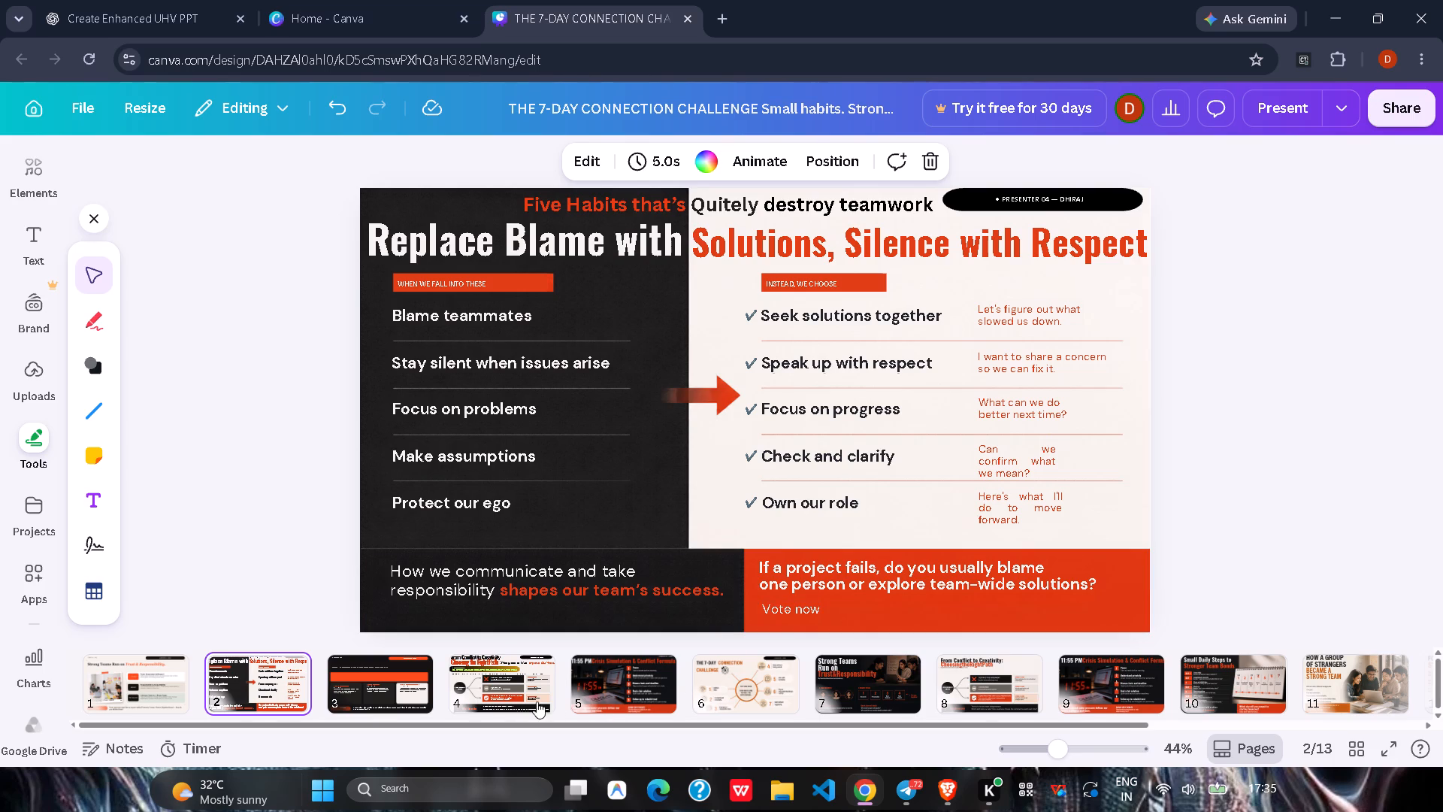
pyautogui.click(483, 669)
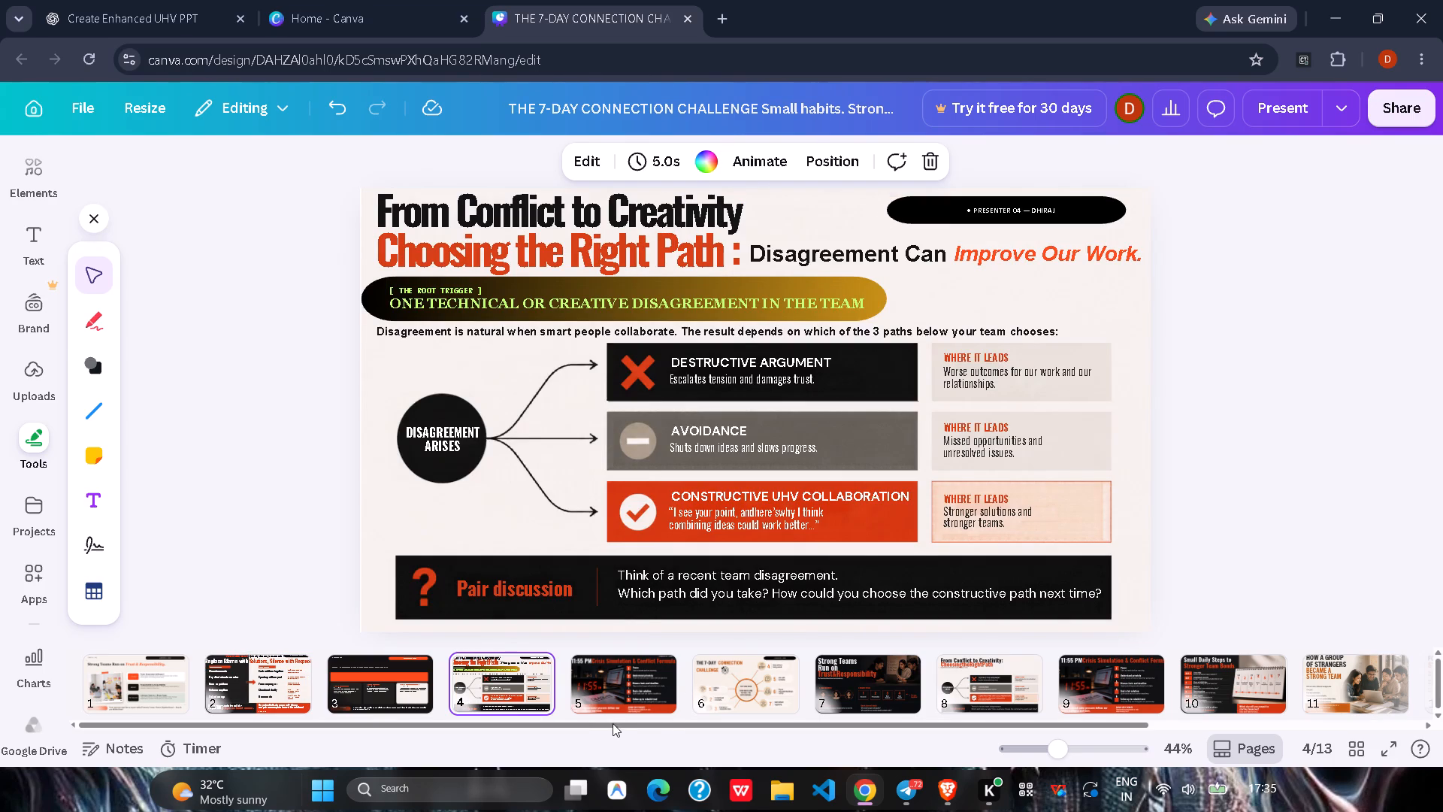
pyautogui.click(632, 674)
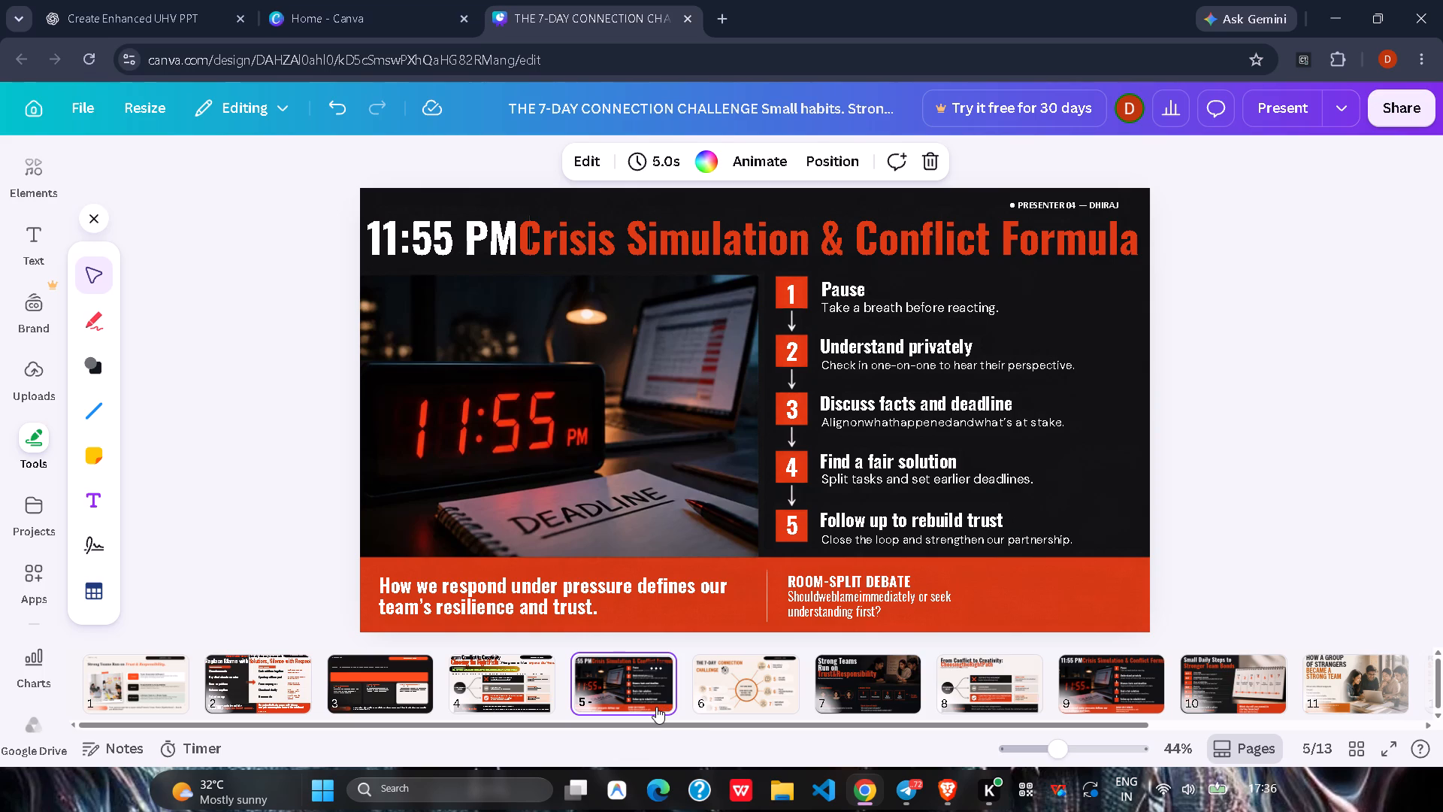
pyautogui.click(733, 685)
pyautogui.click(598, 693)
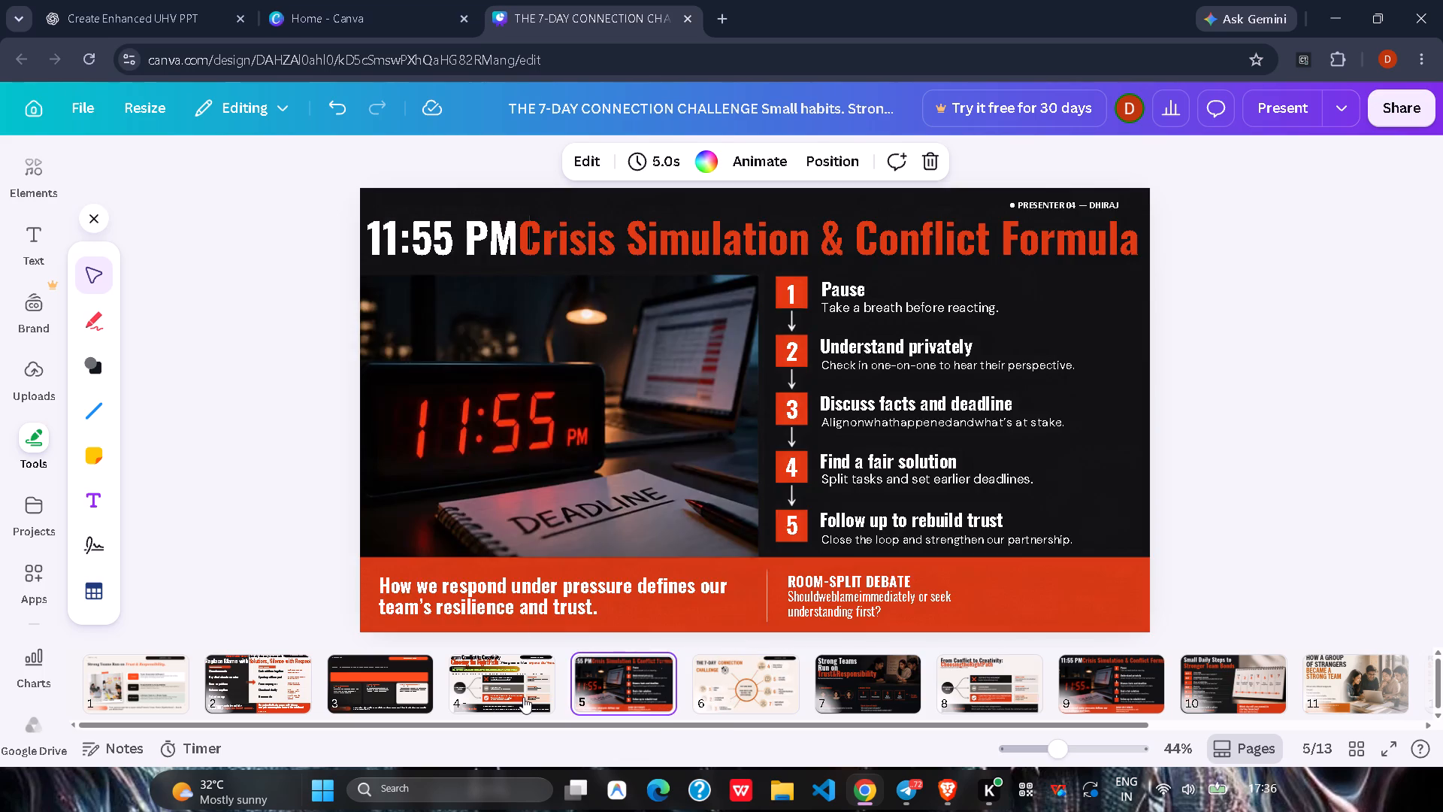
pyautogui.click(523, 697)
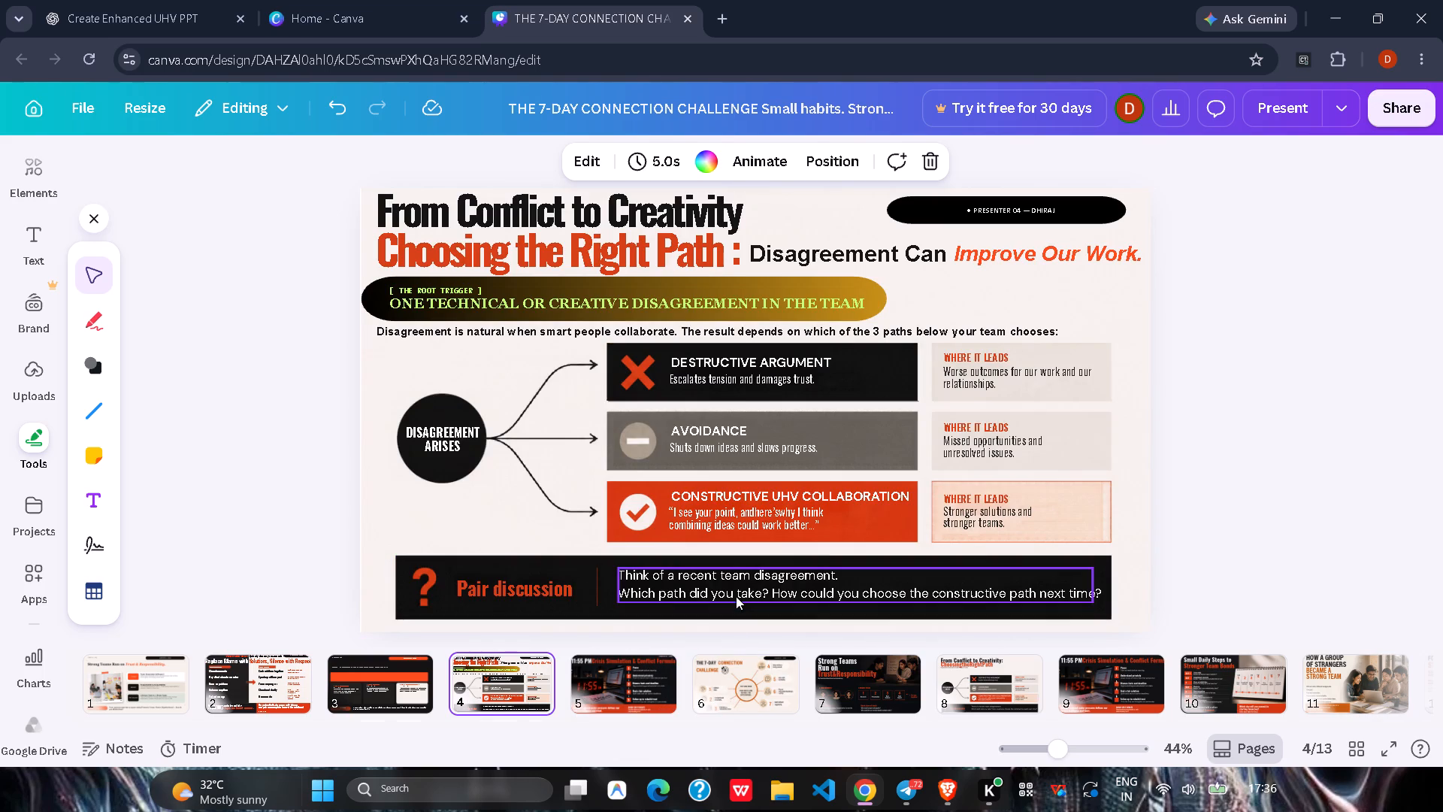
# Move the 'Remember: The goal is not to eliminate disagreements' text from slide 3 onto slide 4.
pyautogui.click(395, 687)
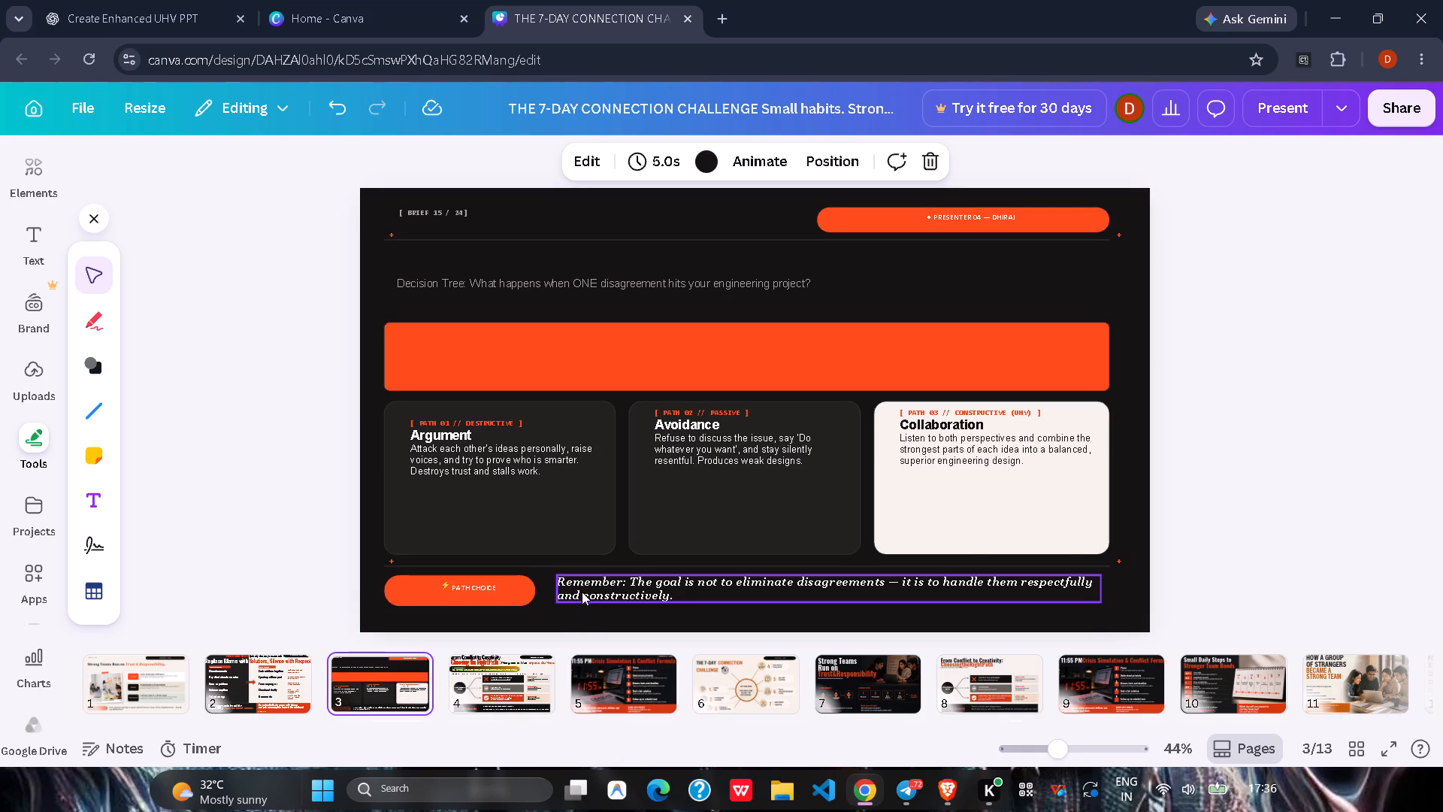
pyautogui.moveTo(582, 592); pyautogui.dragTo(530, 678)
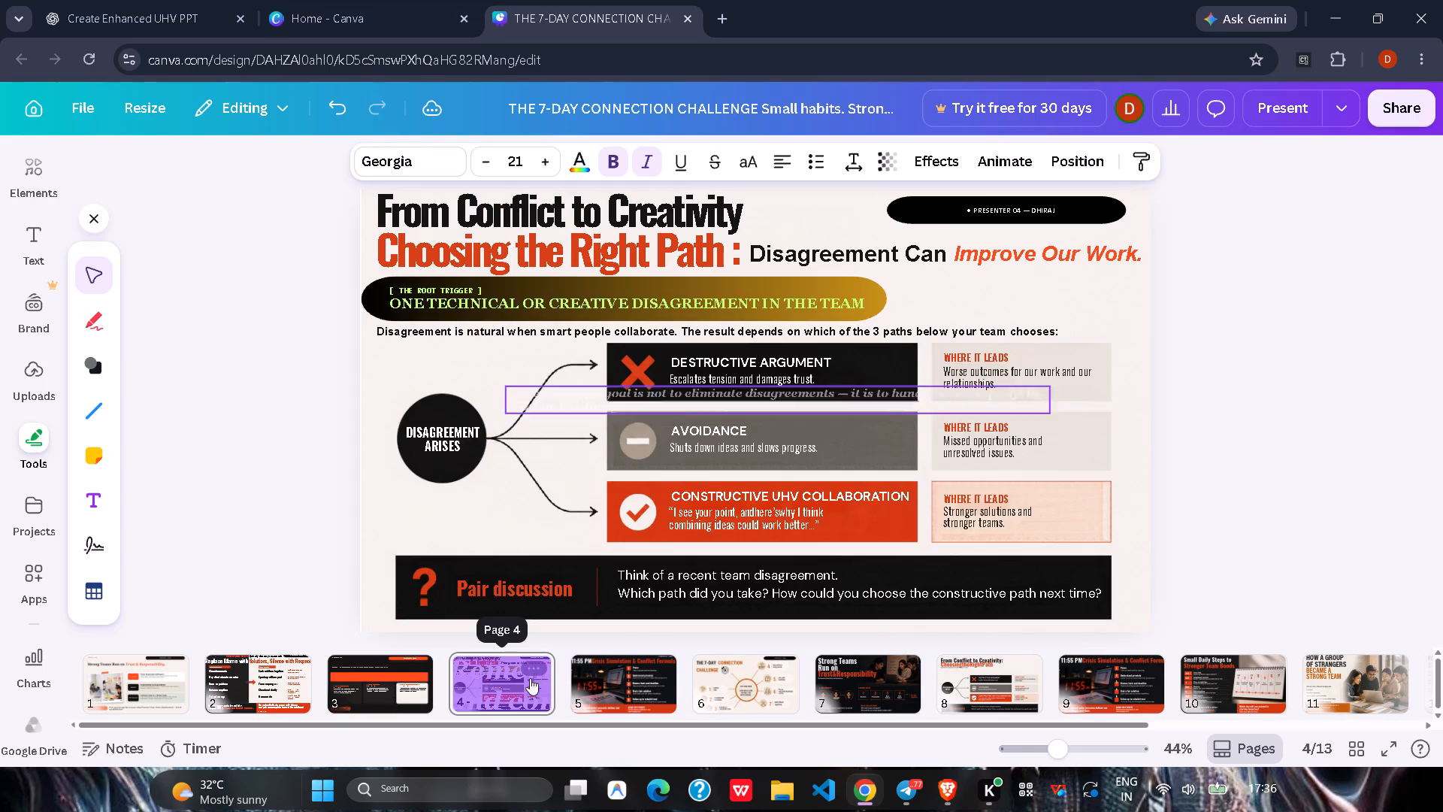
pyautogui.moveTo(530, 678); pyautogui.dragTo(534, 811)
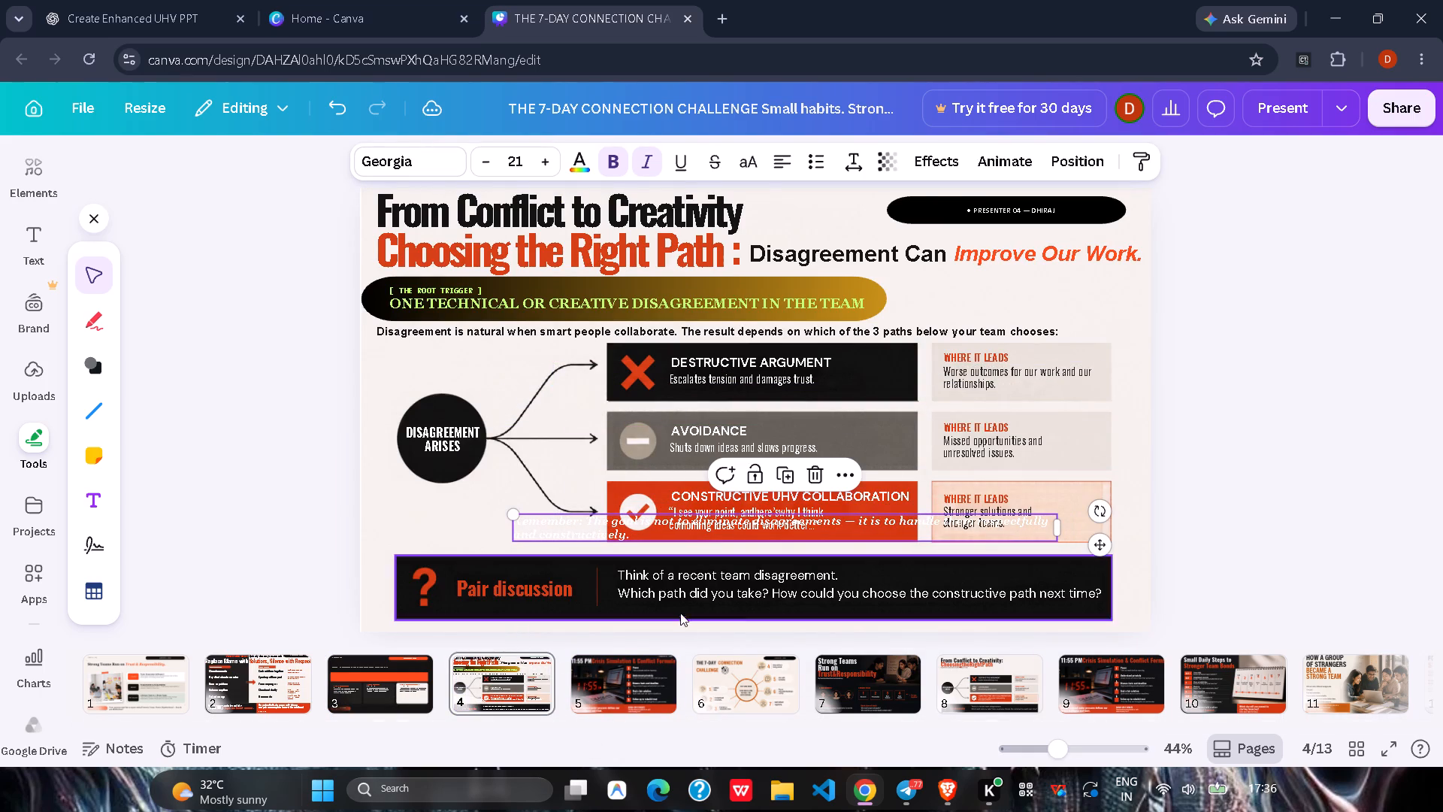
# Delete the discussion question text, the 'Pair discussion' heading and the question mark with its frame from slide 4's bottom black banner.
pyautogui.click(673, 586)
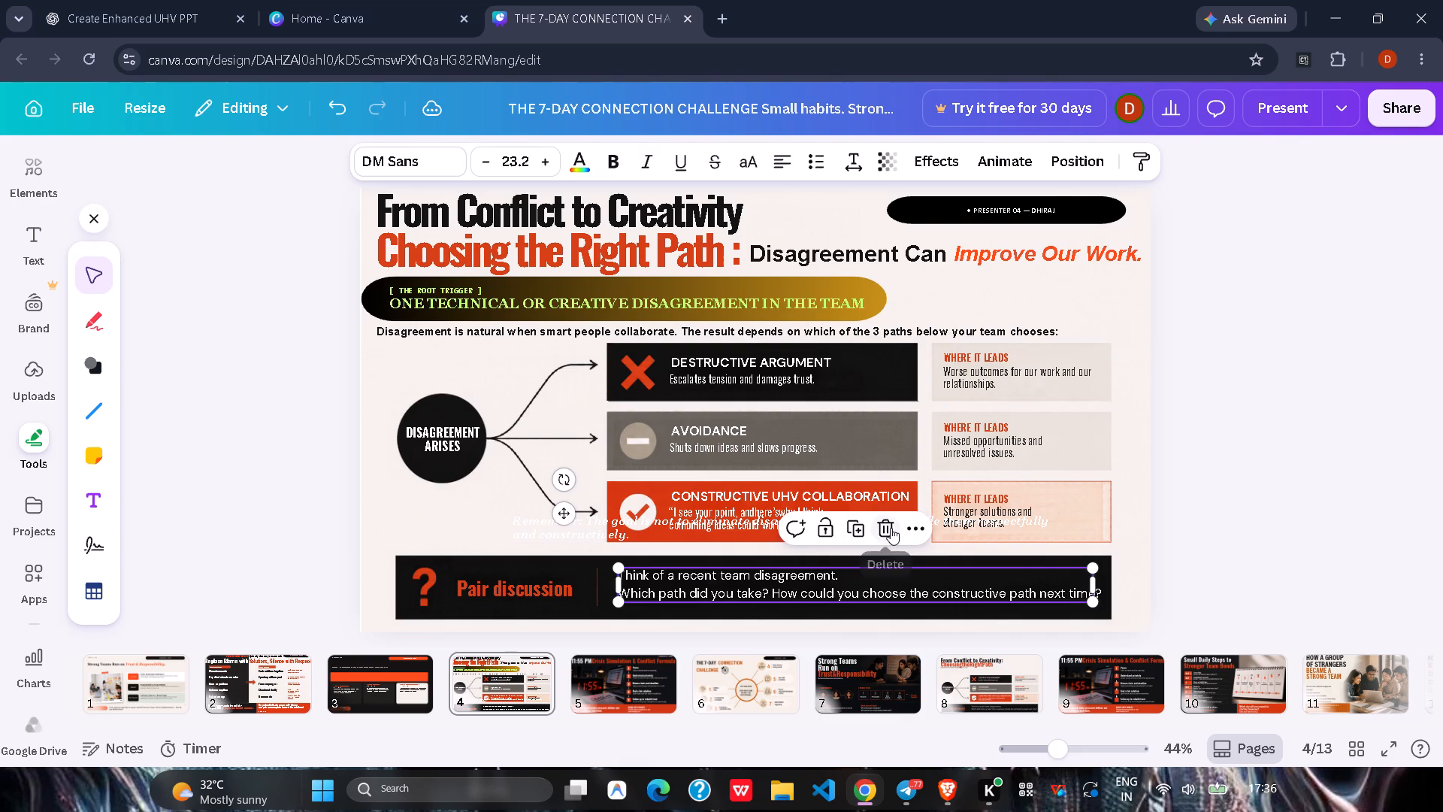
pyautogui.click(891, 528)
pyautogui.moveTo(540, 595); pyautogui.dragTo(549, 595)
pyautogui.click(537, 537)
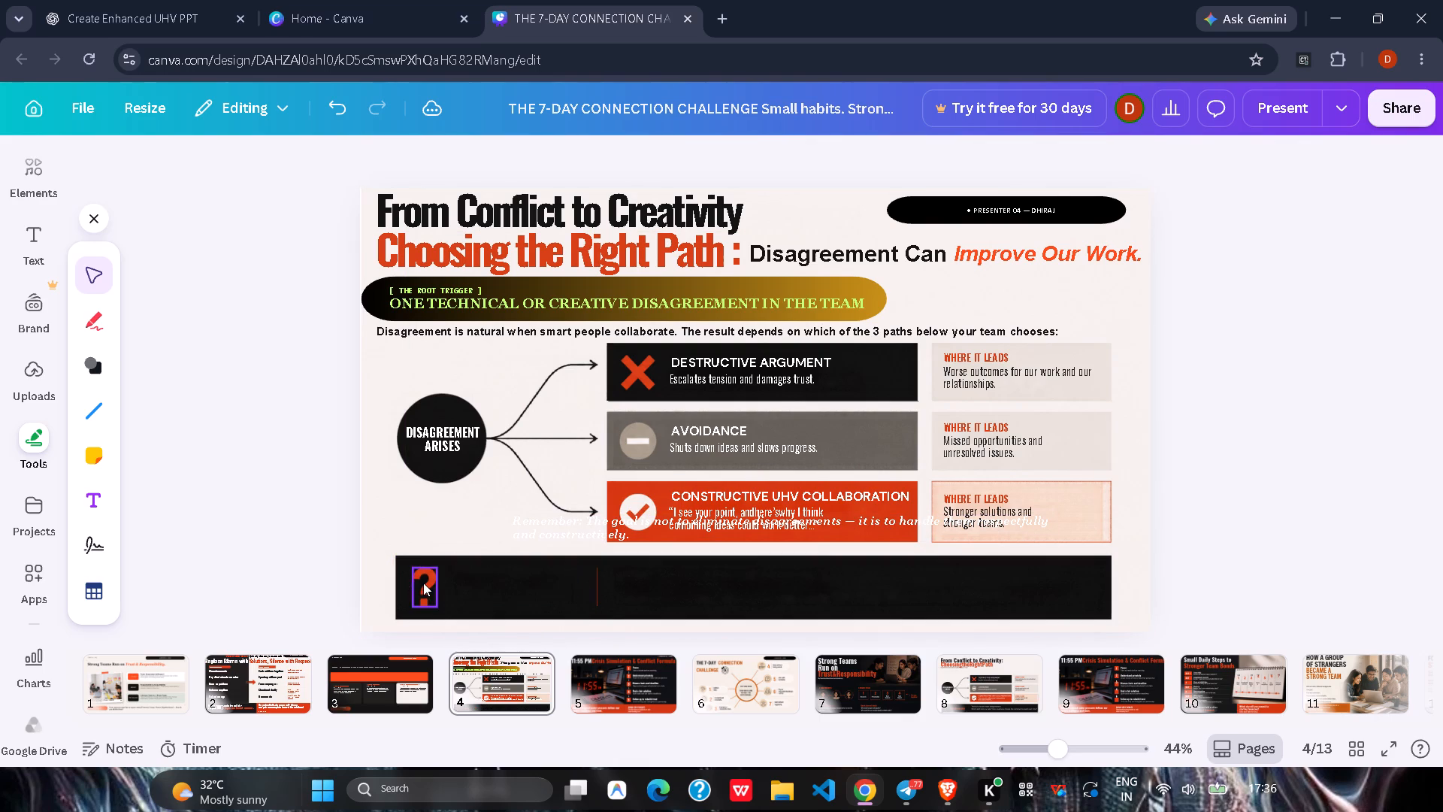
pyautogui.click(423, 583)
pyautogui.click(450, 538)
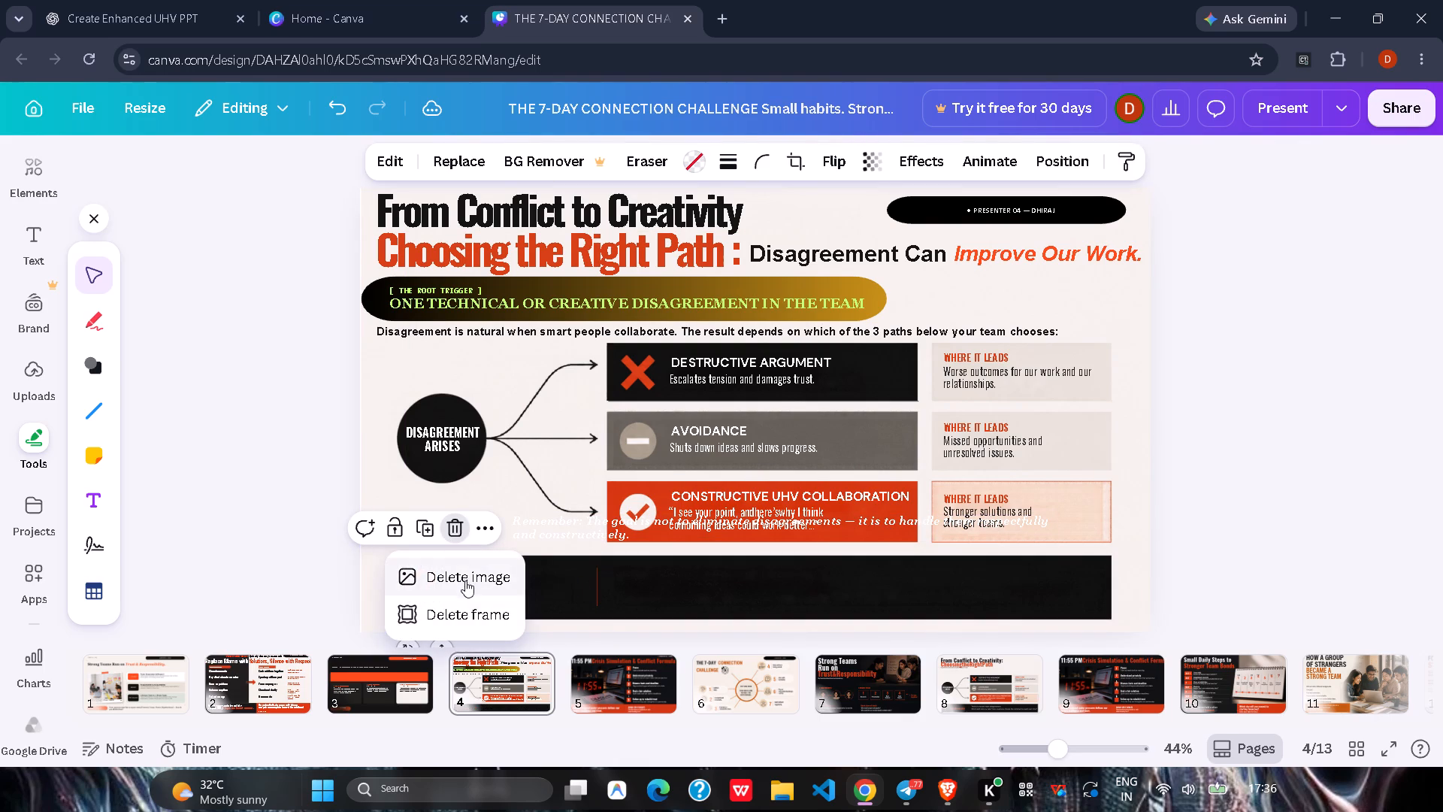
pyautogui.click(470, 607)
# Place the 'Remember' text inside the bottom black banner, beside the divider line, and scale it down to font size 19.
pyautogui.moveTo(594, 532); pyautogui.dragTo(616, 543)
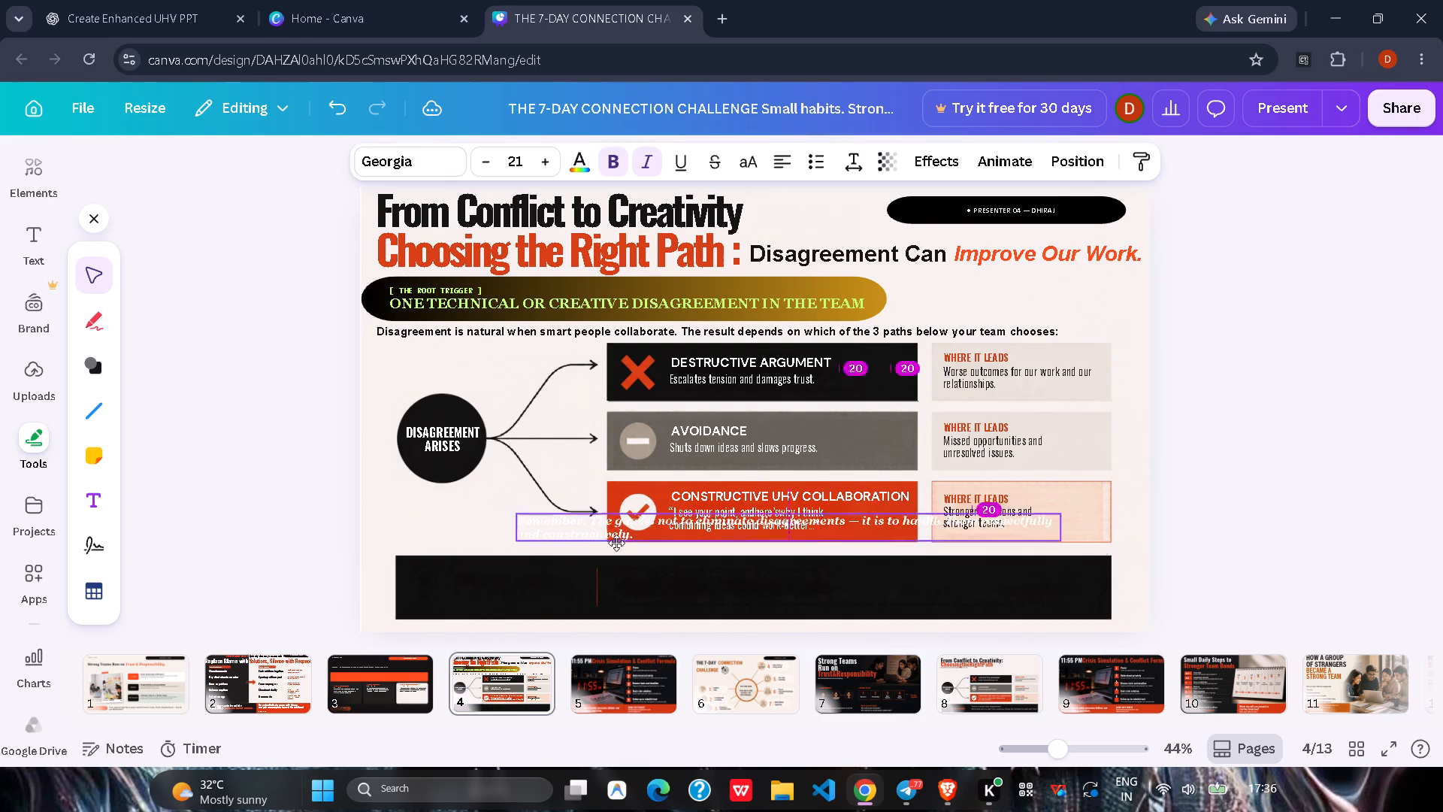
pyautogui.moveTo(616, 543); pyautogui.dragTo(655, 586)
pyautogui.moveTo(570, 571); pyautogui.dragTo(604, 574)
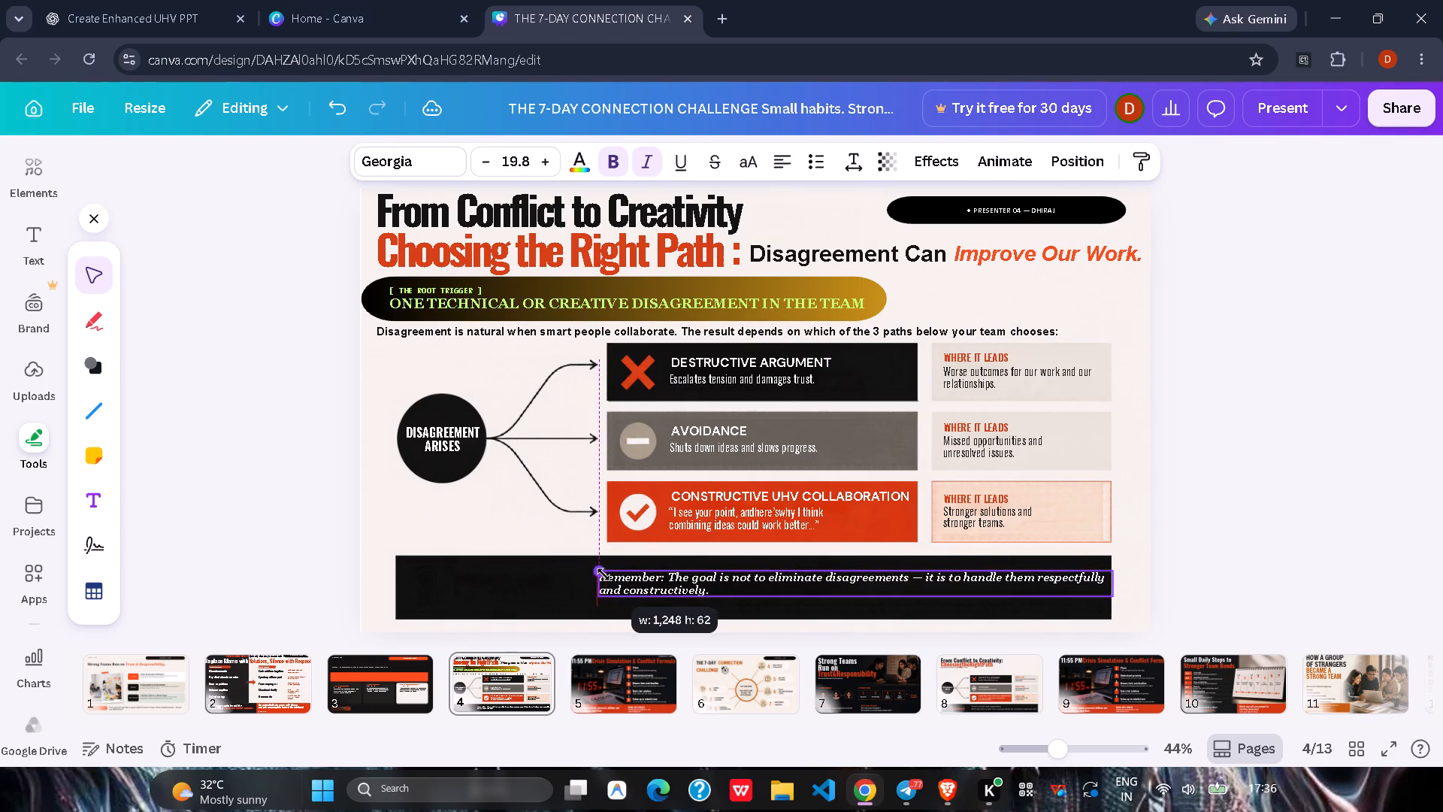
pyautogui.moveTo(604, 574); pyautogui.dragTo(616, 580)
pyautogui.moveTo(746, 583); pyautogui.dragTo(746, 583)
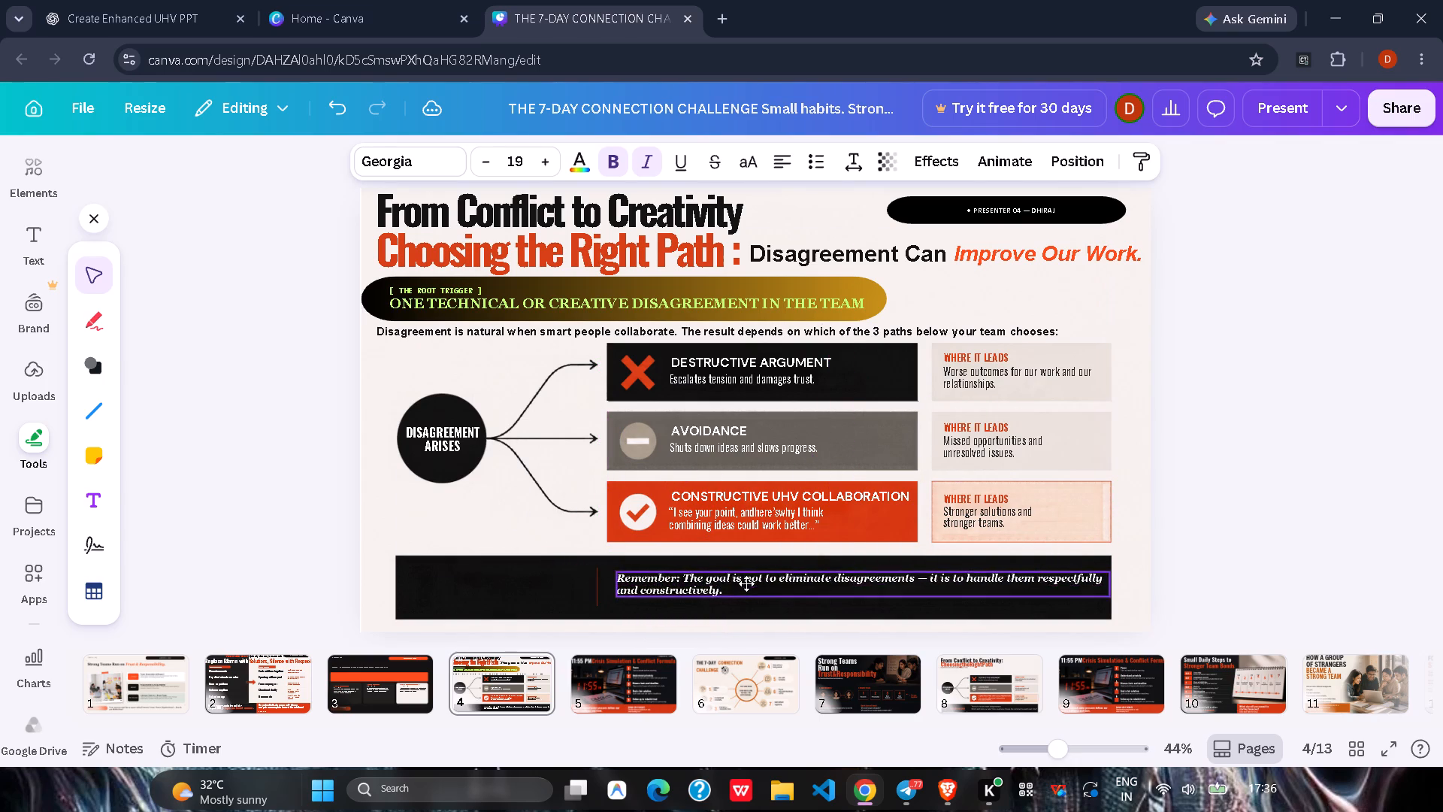
pyautogui.moveTo(746, 583); pyautogui.dragTo(734, 583)
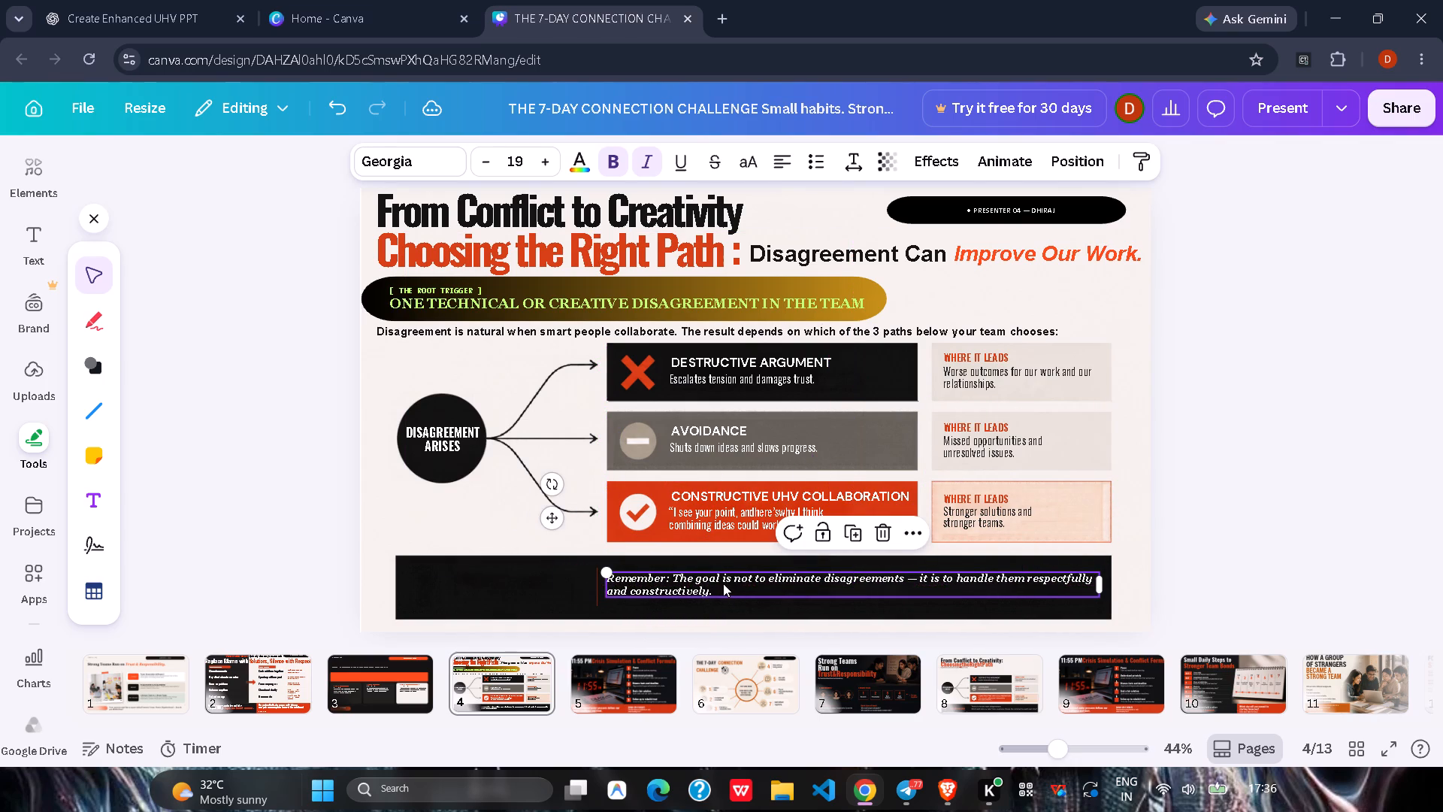
# Enlarge the 'Remember' text to font size 23.4 and position it just right of the banner's divider line.
pyautogui.click(534, 167)
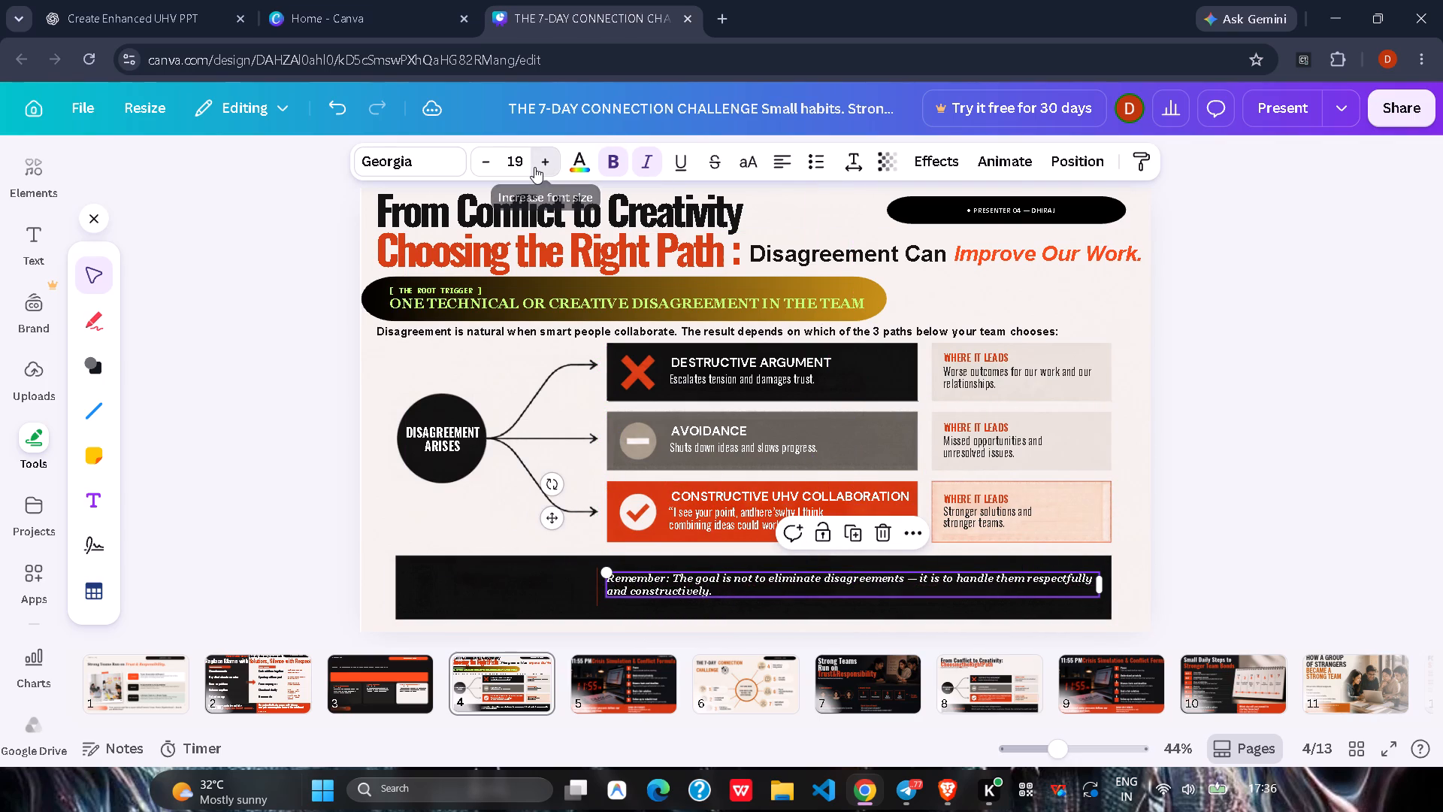
pyautogui.click(534, 167)
pyautogui.click(534, 167)
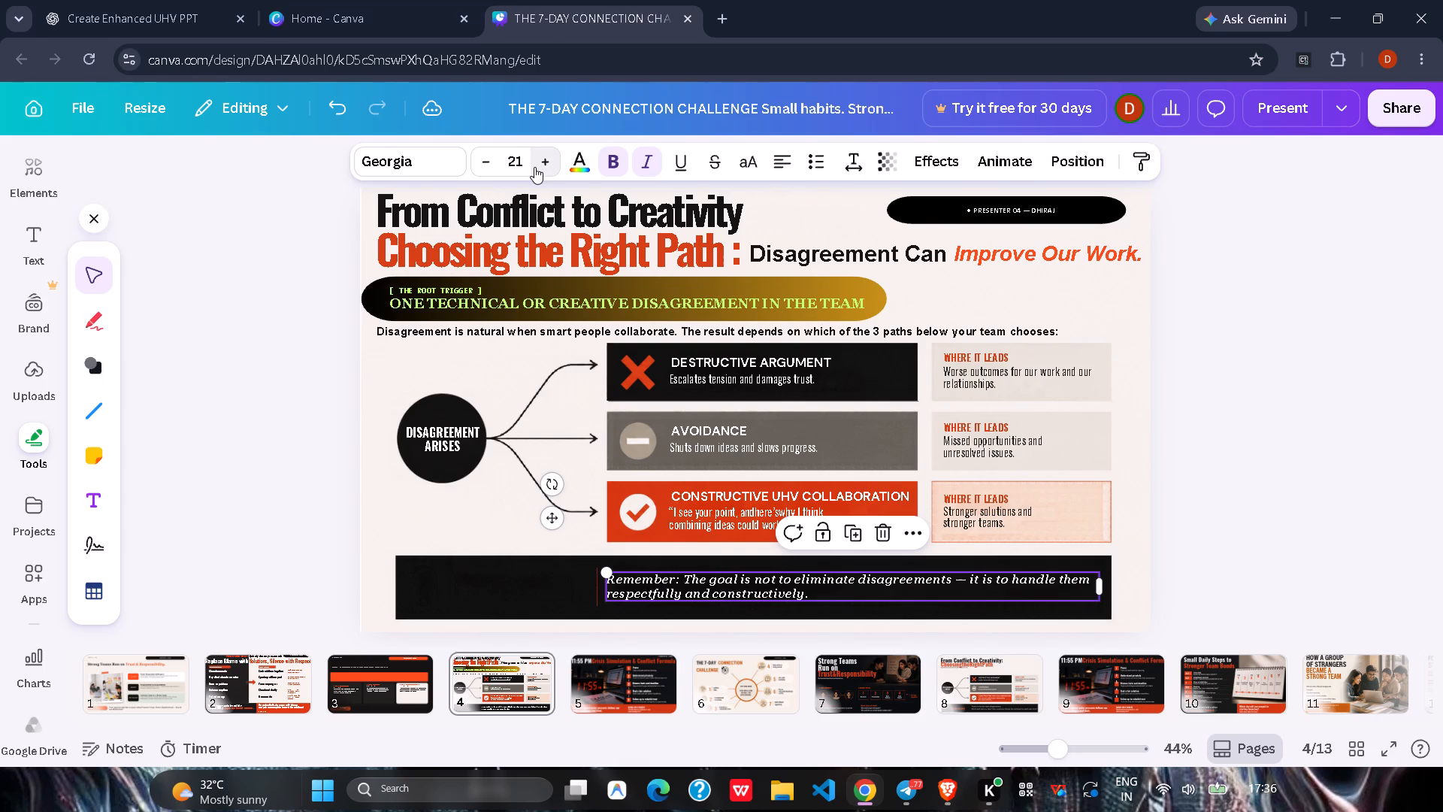
pyautogui.click(534, 167)
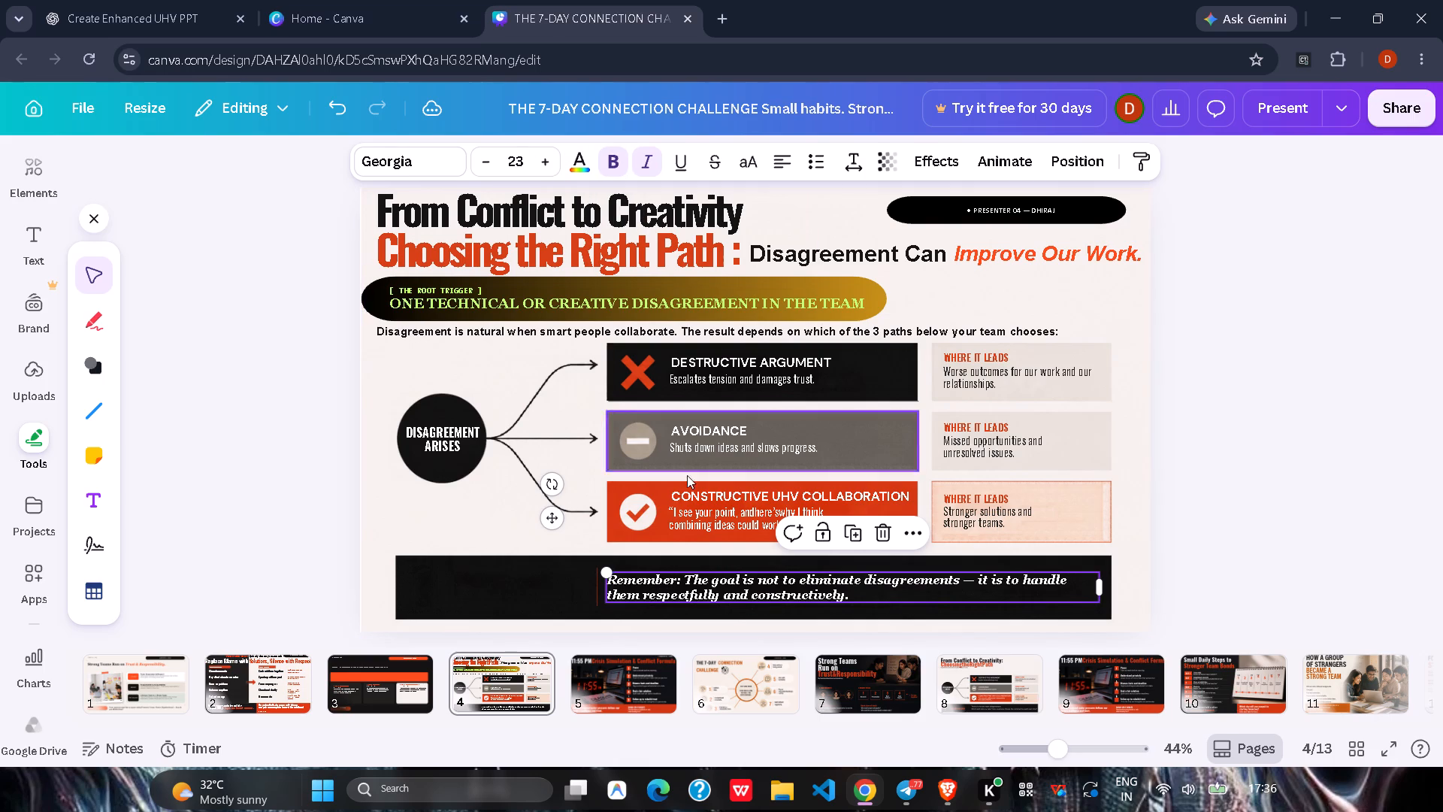
pyautogui.click(604, 566)
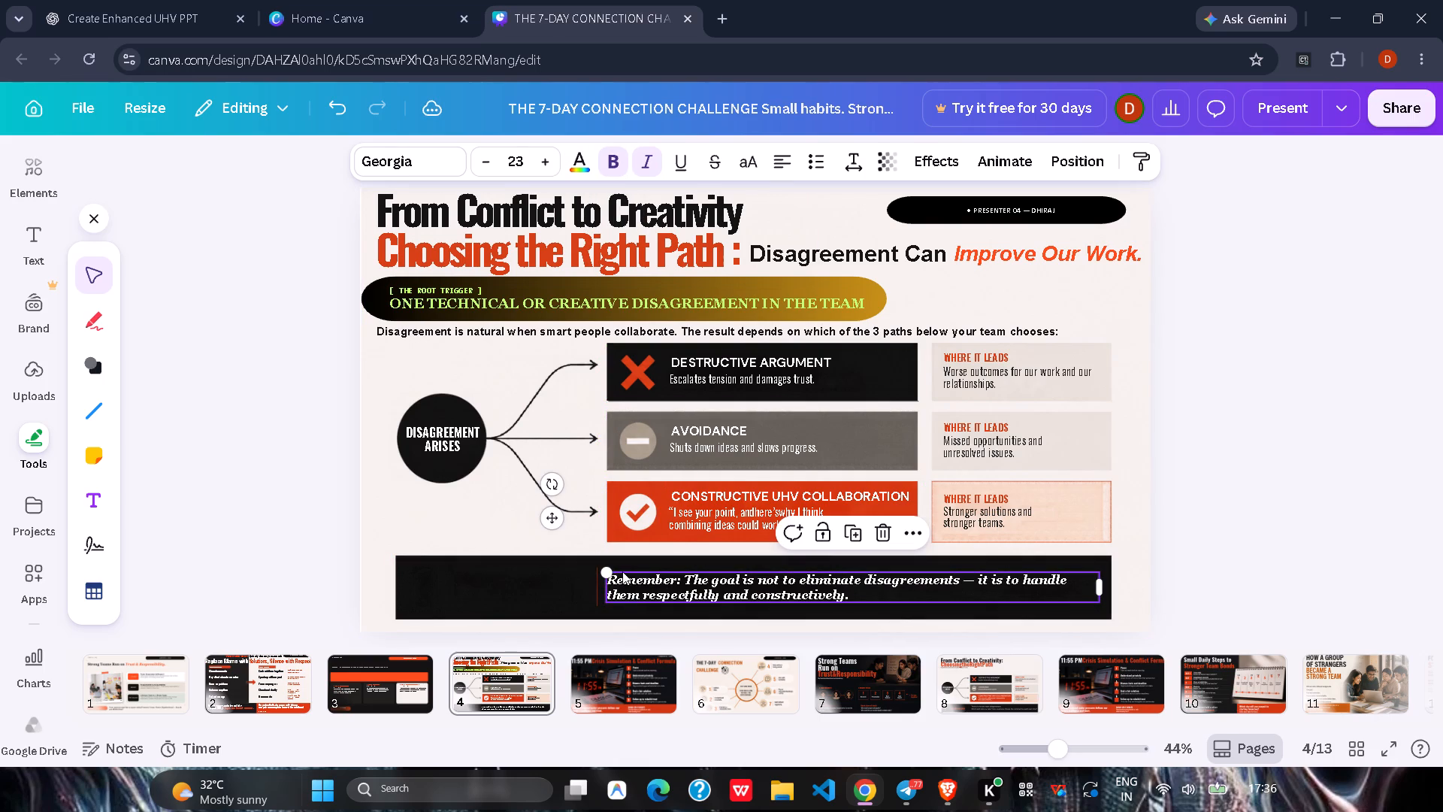
pyautogui.moveTo(599, 572); pyautogui.dragTo(594, 565)
pyautogui.moveTo(1236, 565); pyautogui.dragTo(1243, 563)
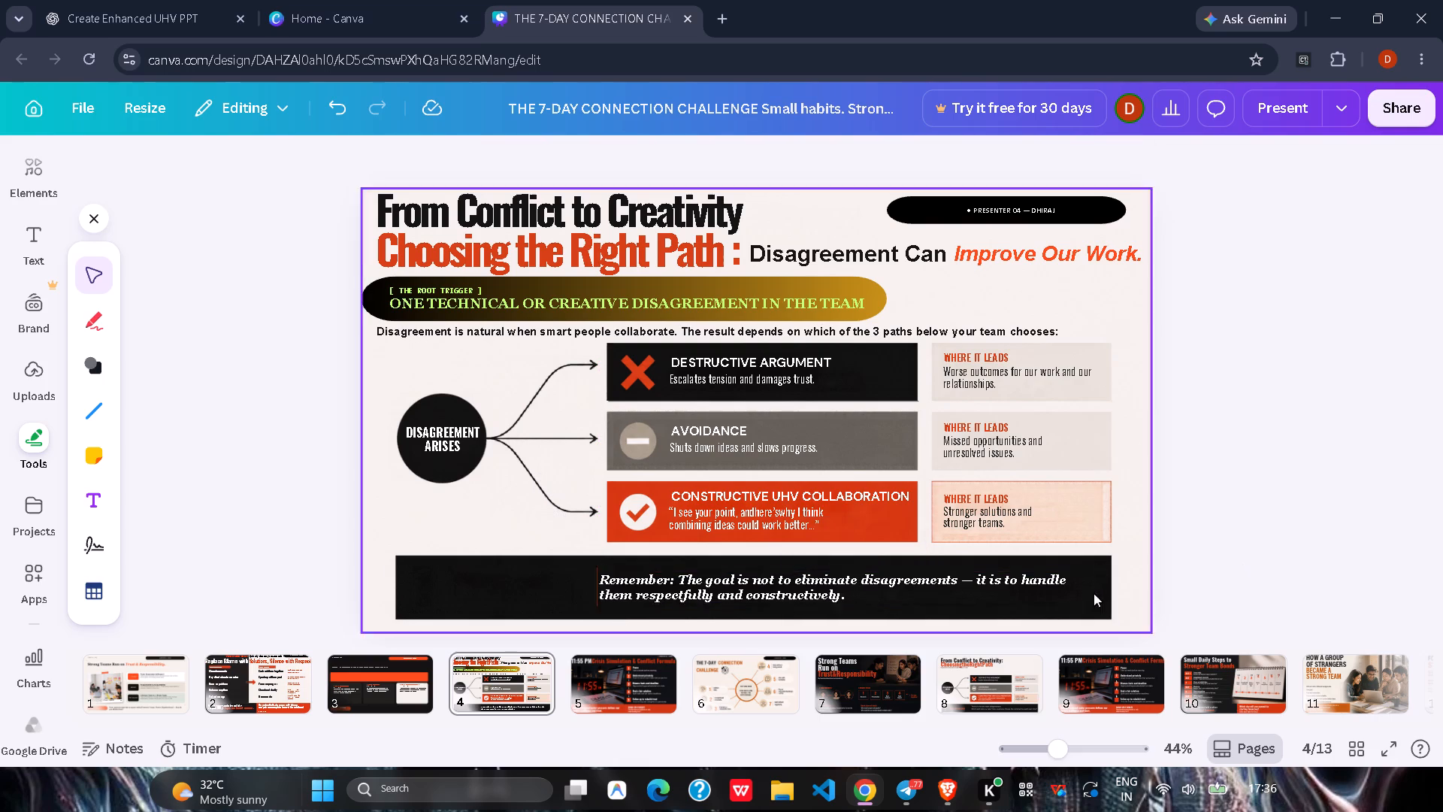
pyautogui.moveTo(955, 591); pyautogui.dragTo(968, 592)
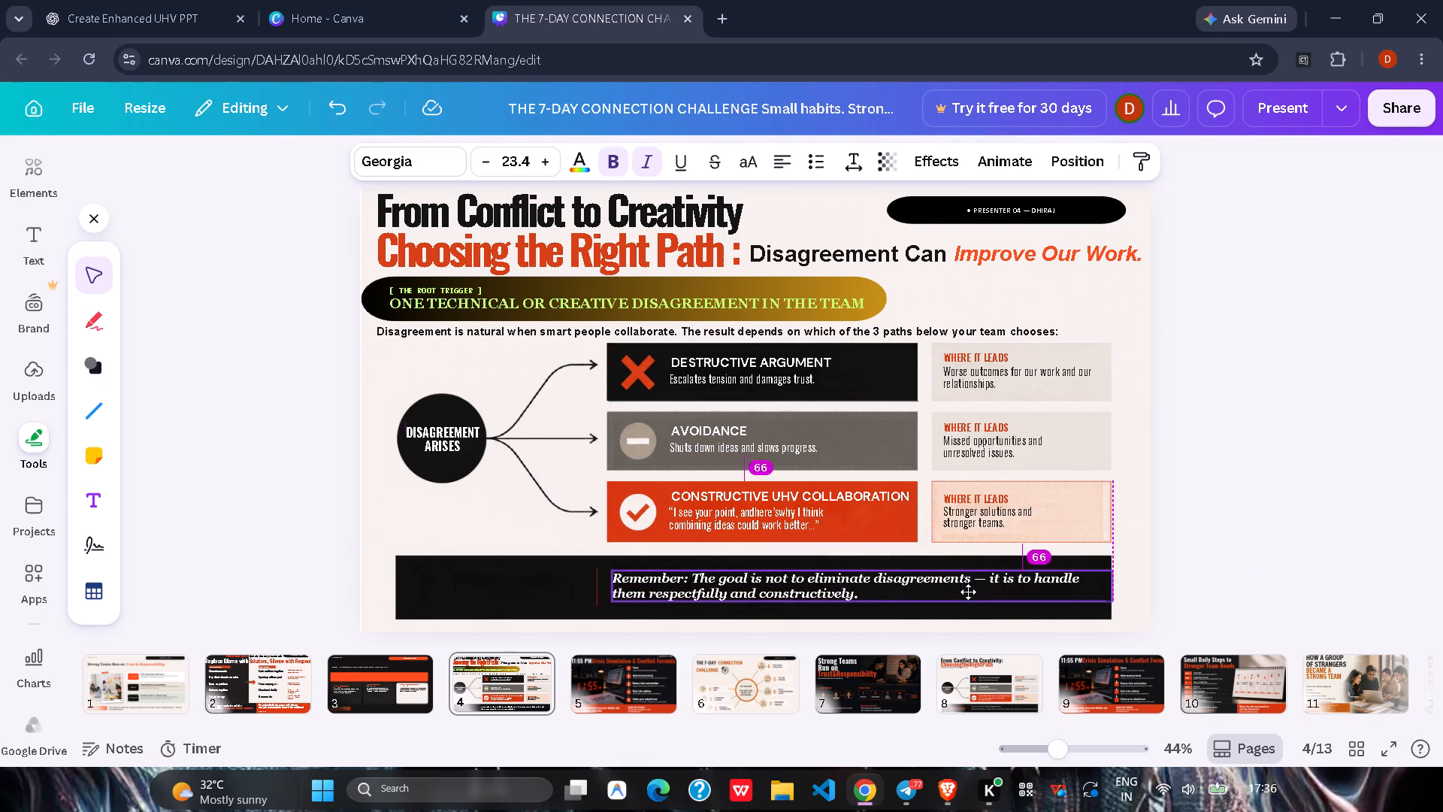
pyautogui.moveTo(968, 592); pyautogui.dragTo(968, 589)
pyautogui.click(1232, 570)
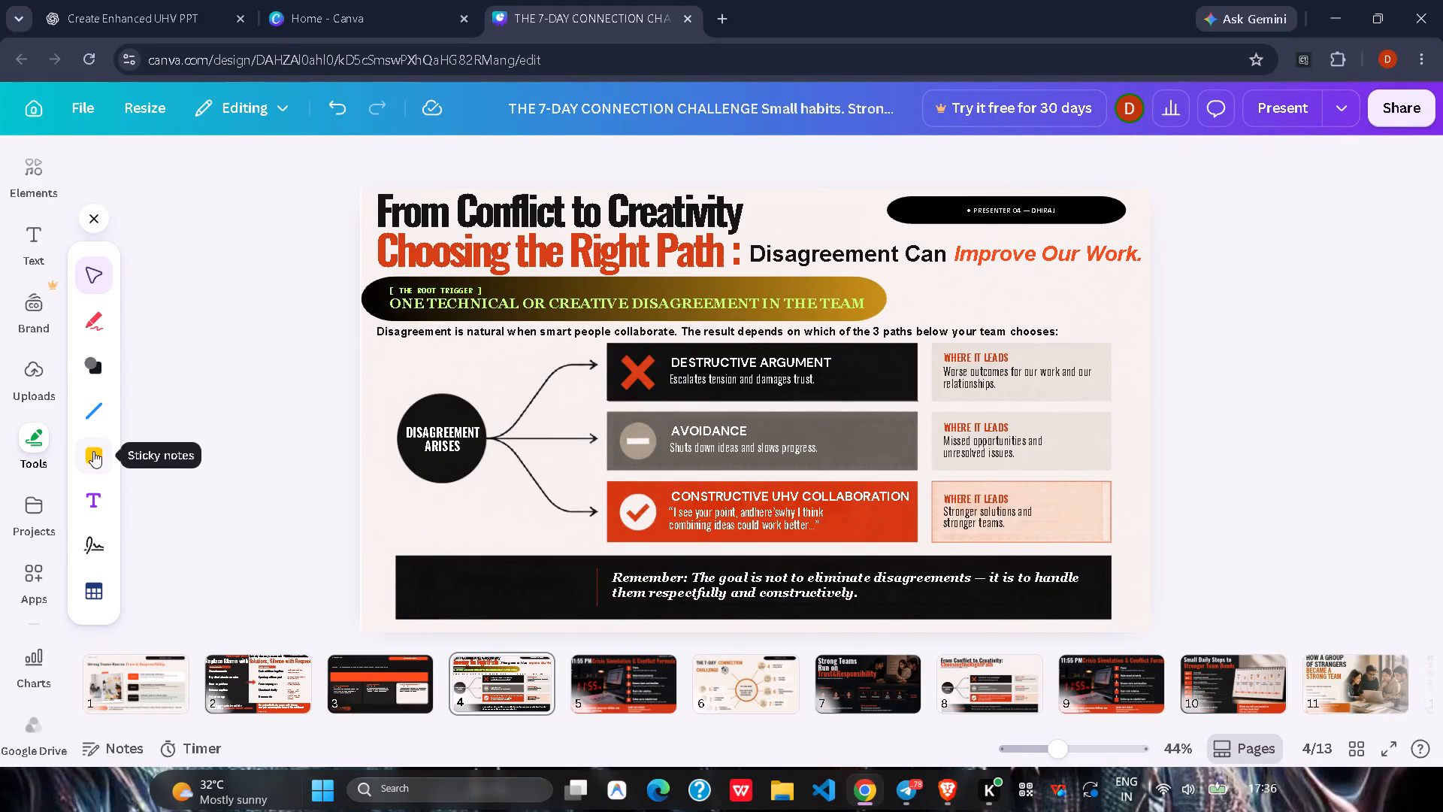
# Replace the old search term in the element library and search for "remember".
pyautogui.click(26, 176)
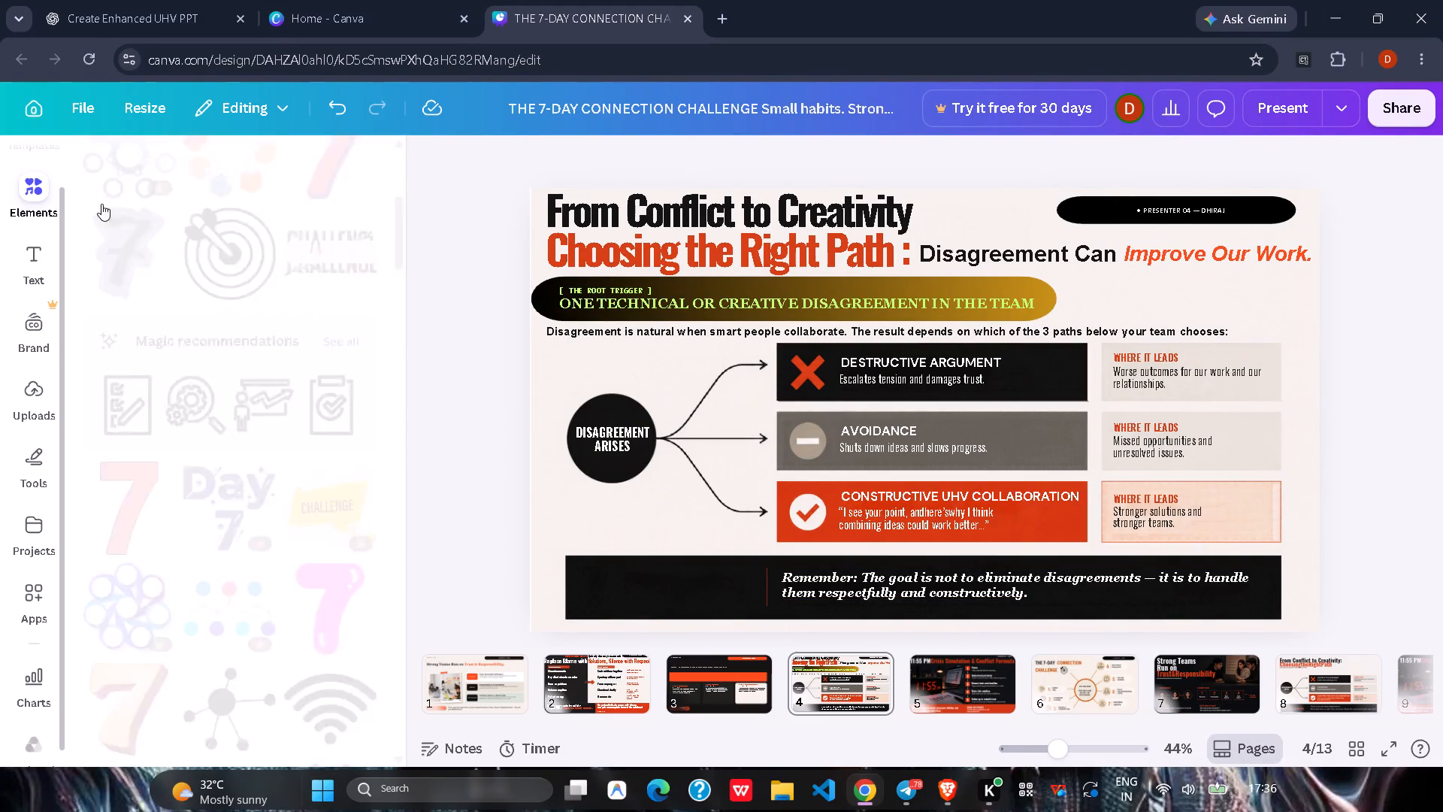
pyautogui.click(233, 207)
pyautogui.click(167, 217)
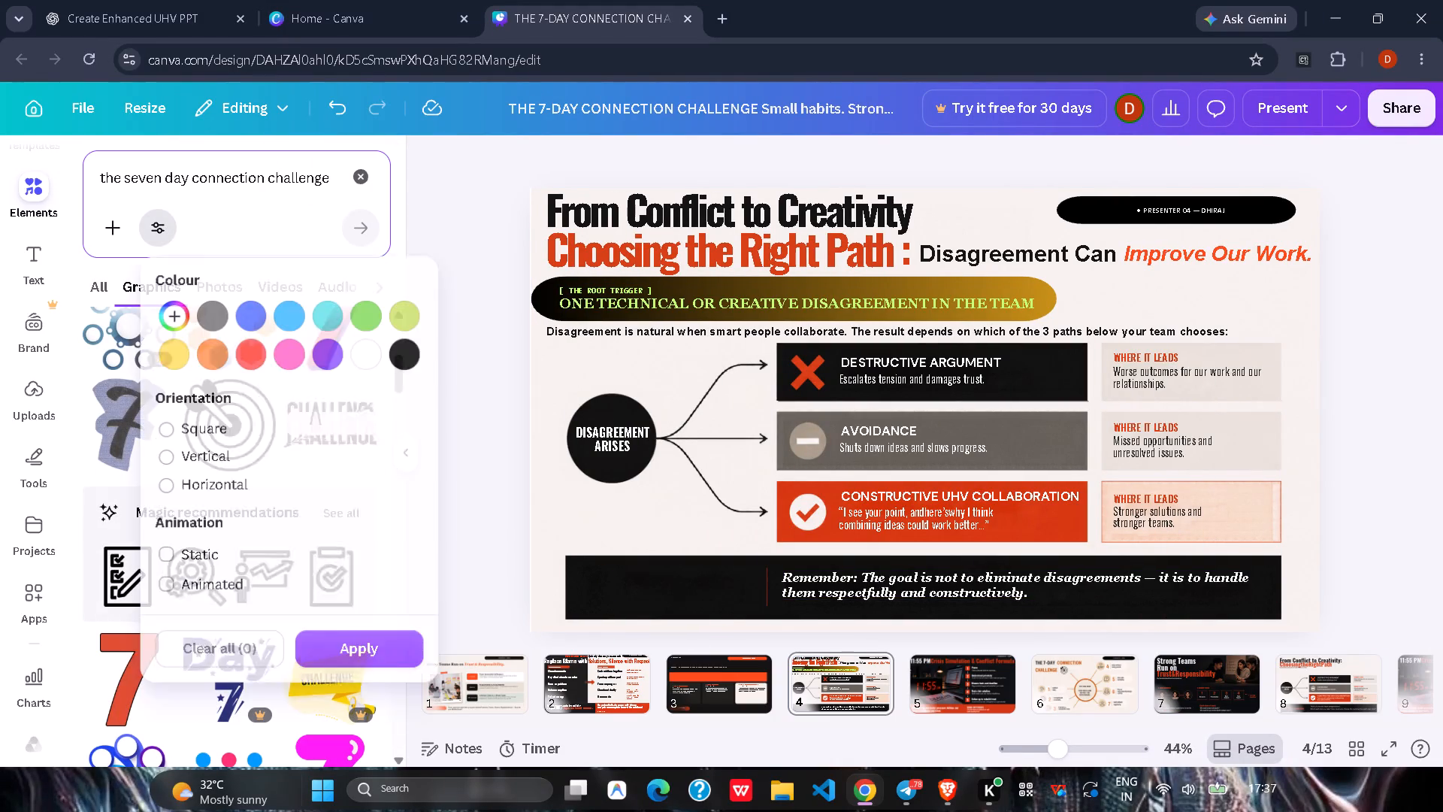
pyautogui.click(240, 189)
pyautogui.click(234, 190)
pyautogui.hotkey('ctrl', 'a')
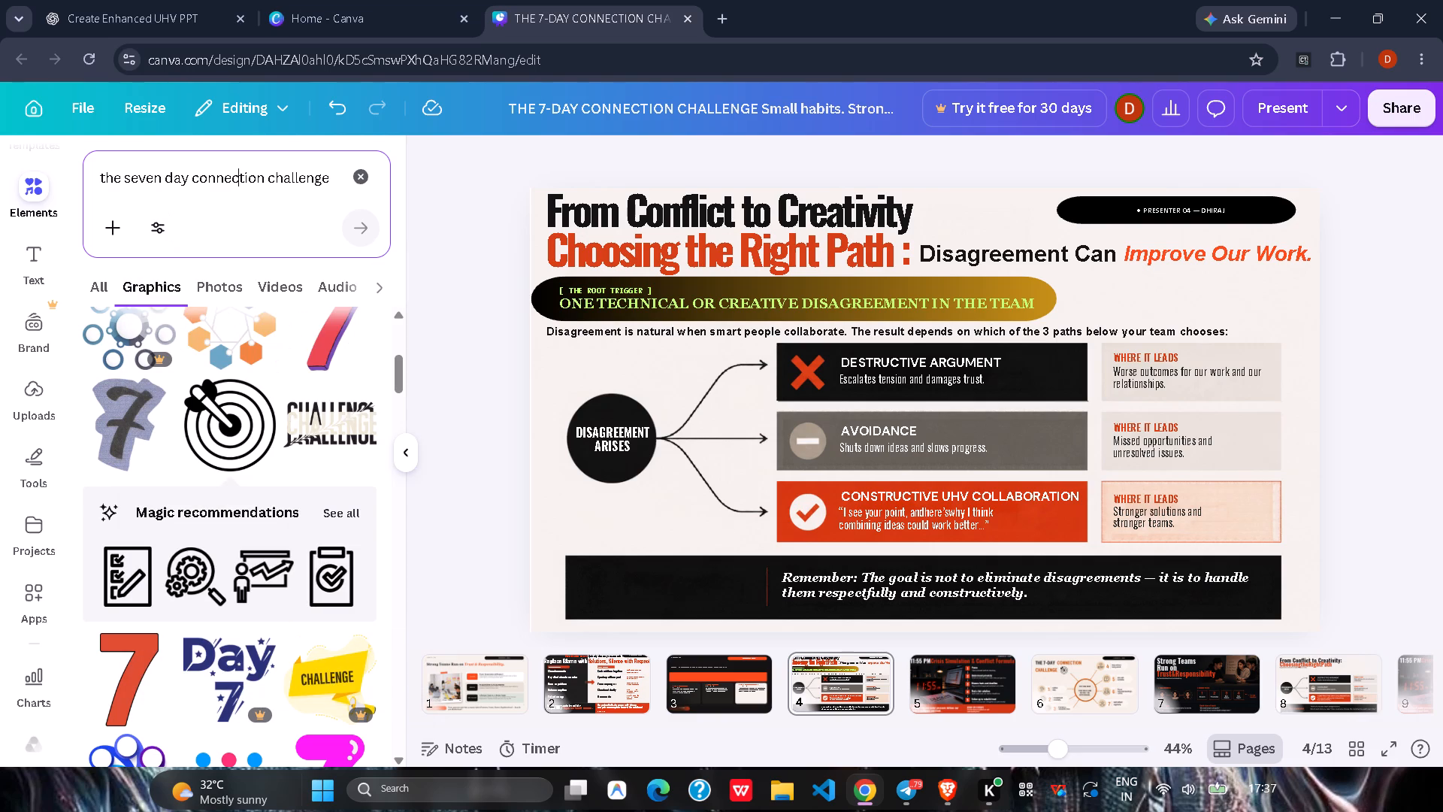
pyautogui.click(216, 211)
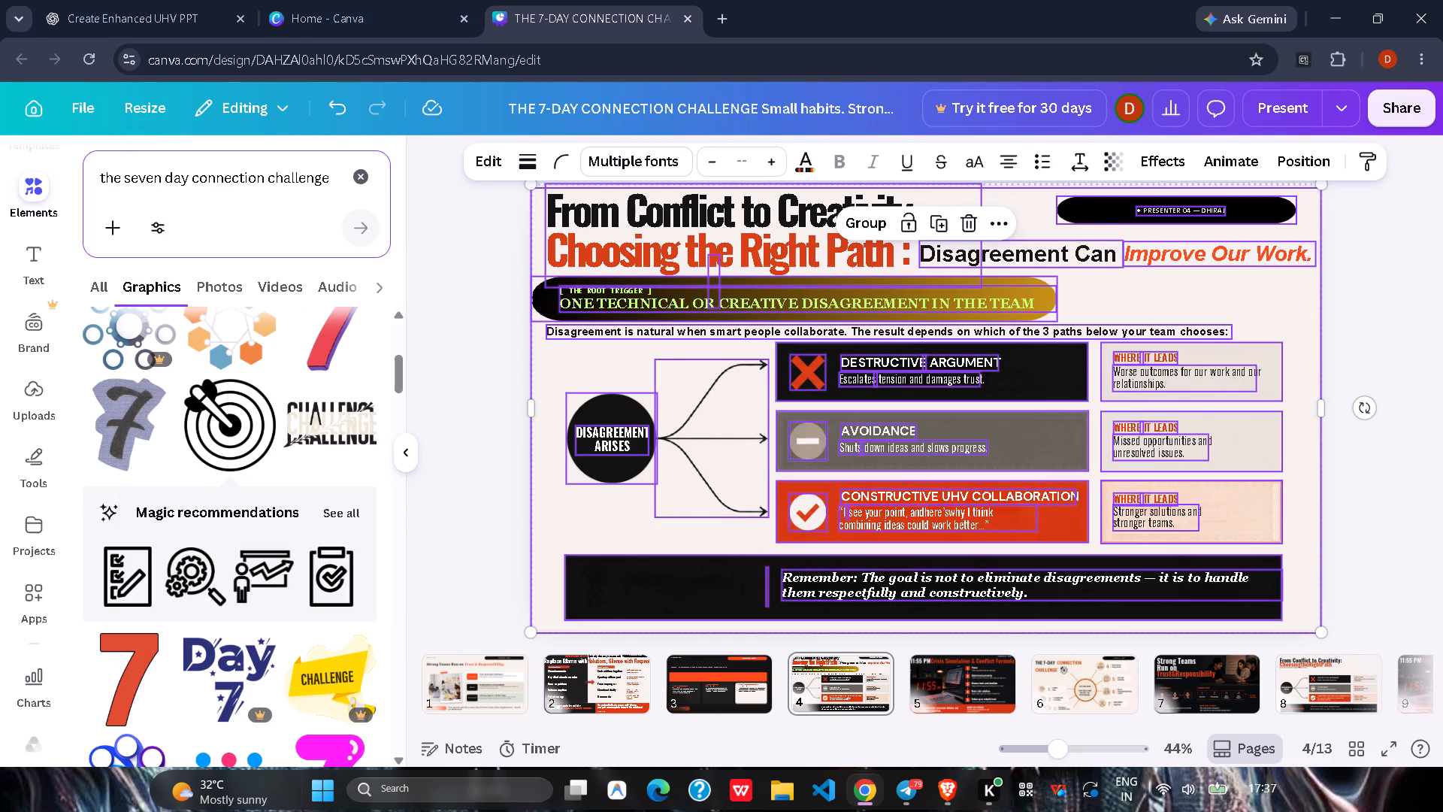
pyautogui.click(253, 223)
pyautogui.click(498, 376)
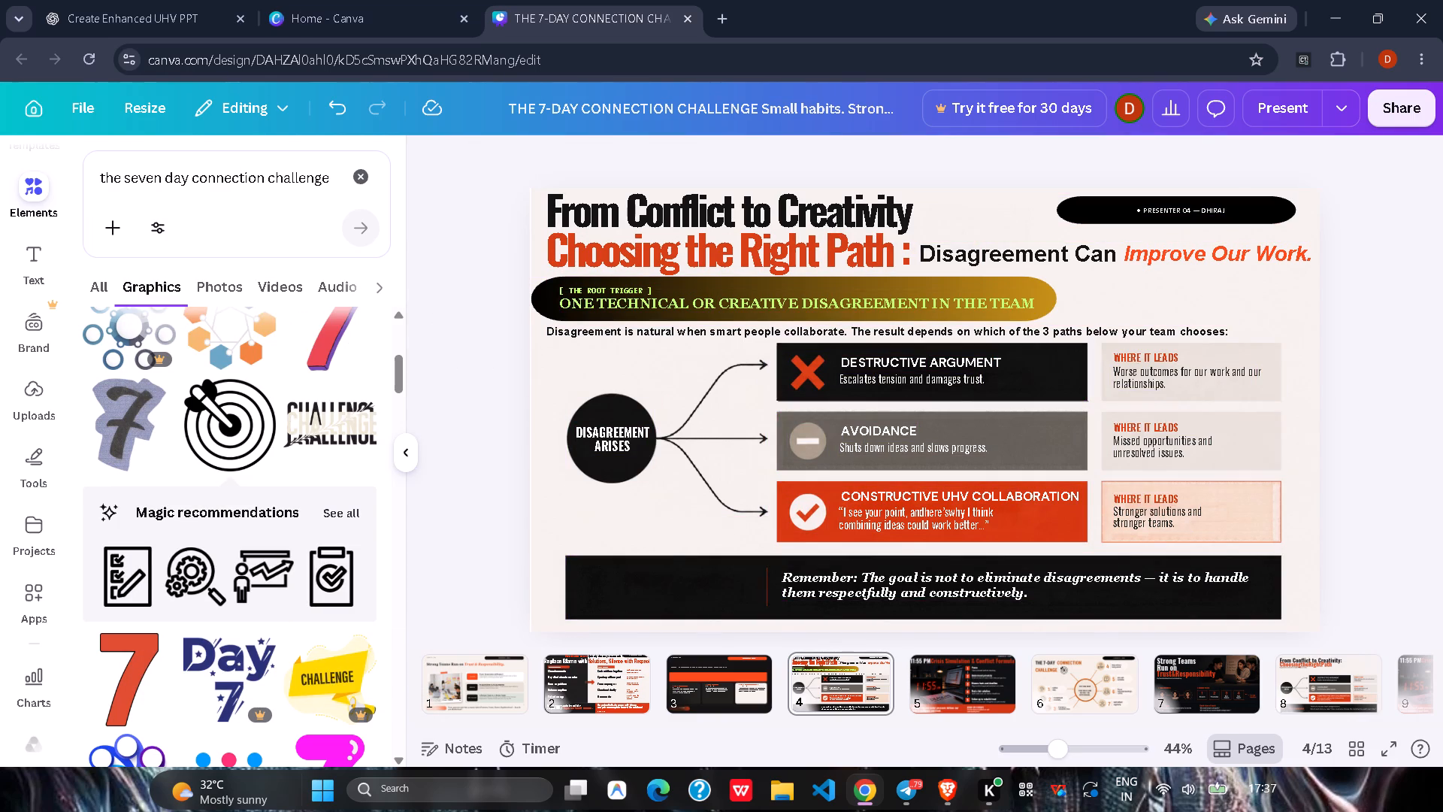
pyautogui.click(281, 193)
pyautogui.tripleClick(335, 182)
pyautogui.click(322, 177)
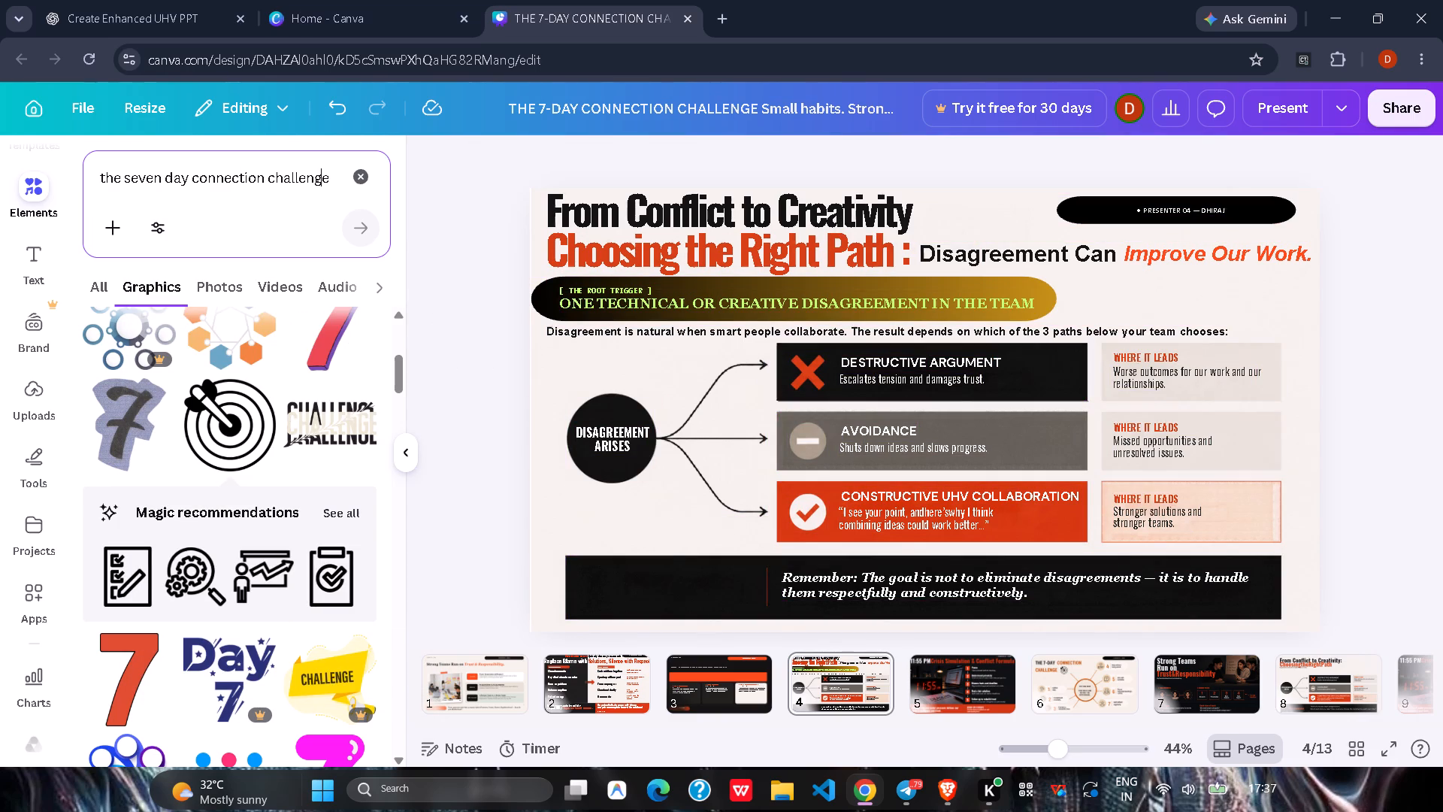
pyautogui.click(354, 178)
pyautogui.click(323, 177)
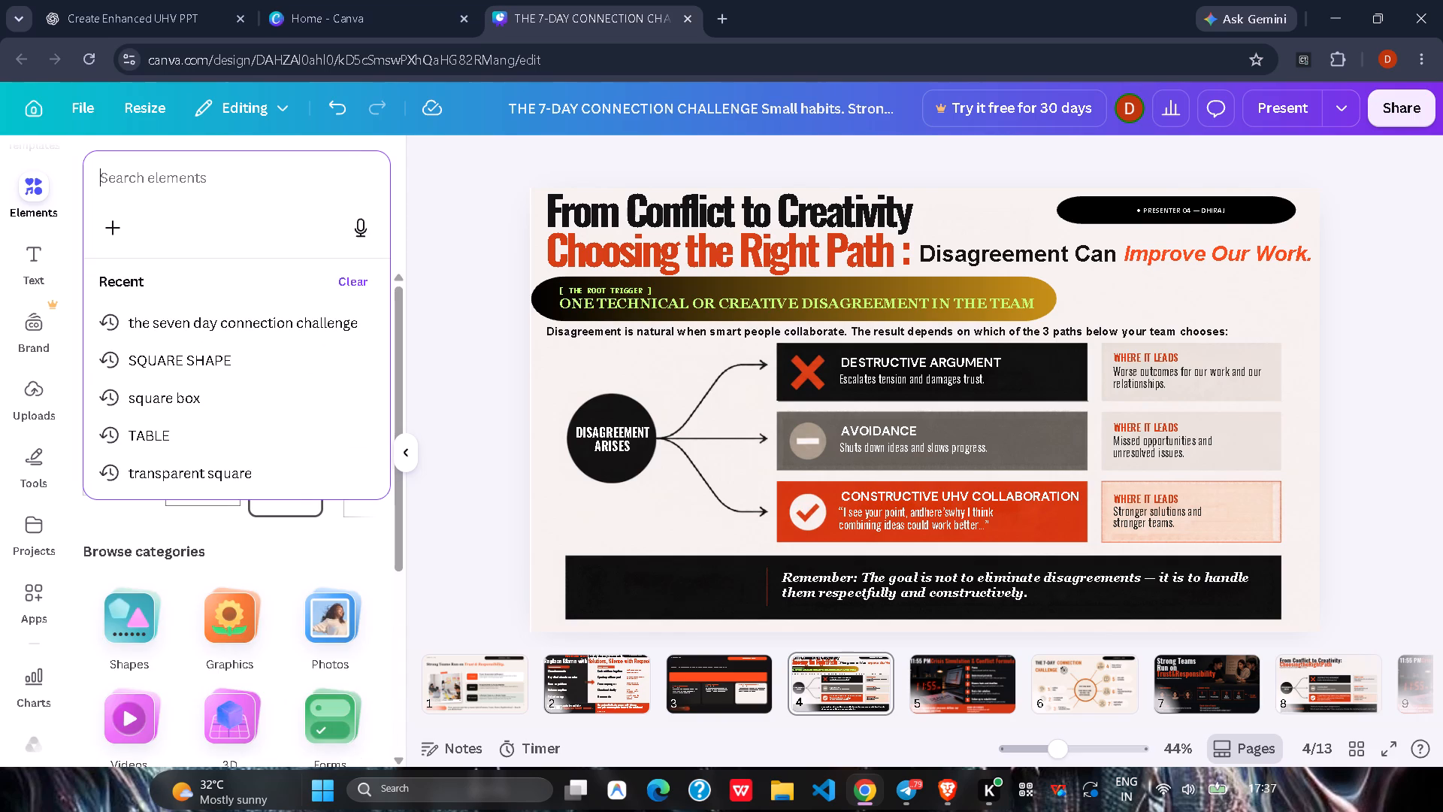
pyautogui.write('te')
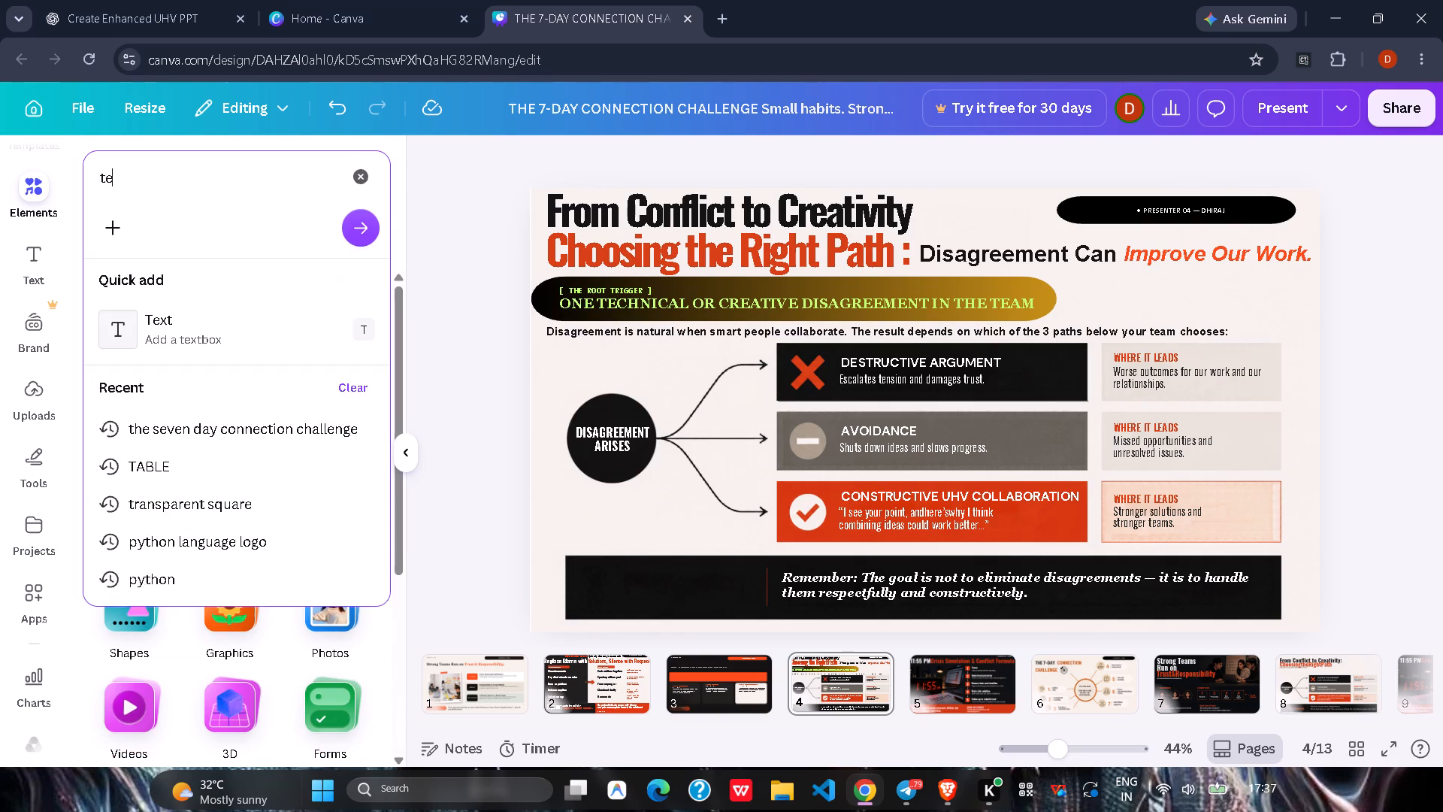
pyautogui.press('BackSpace')
pyautogui.press('BackSpace')
pyautogui.press('BackSpace')
pyautogui.write('remember')
pyautogui.press('space')
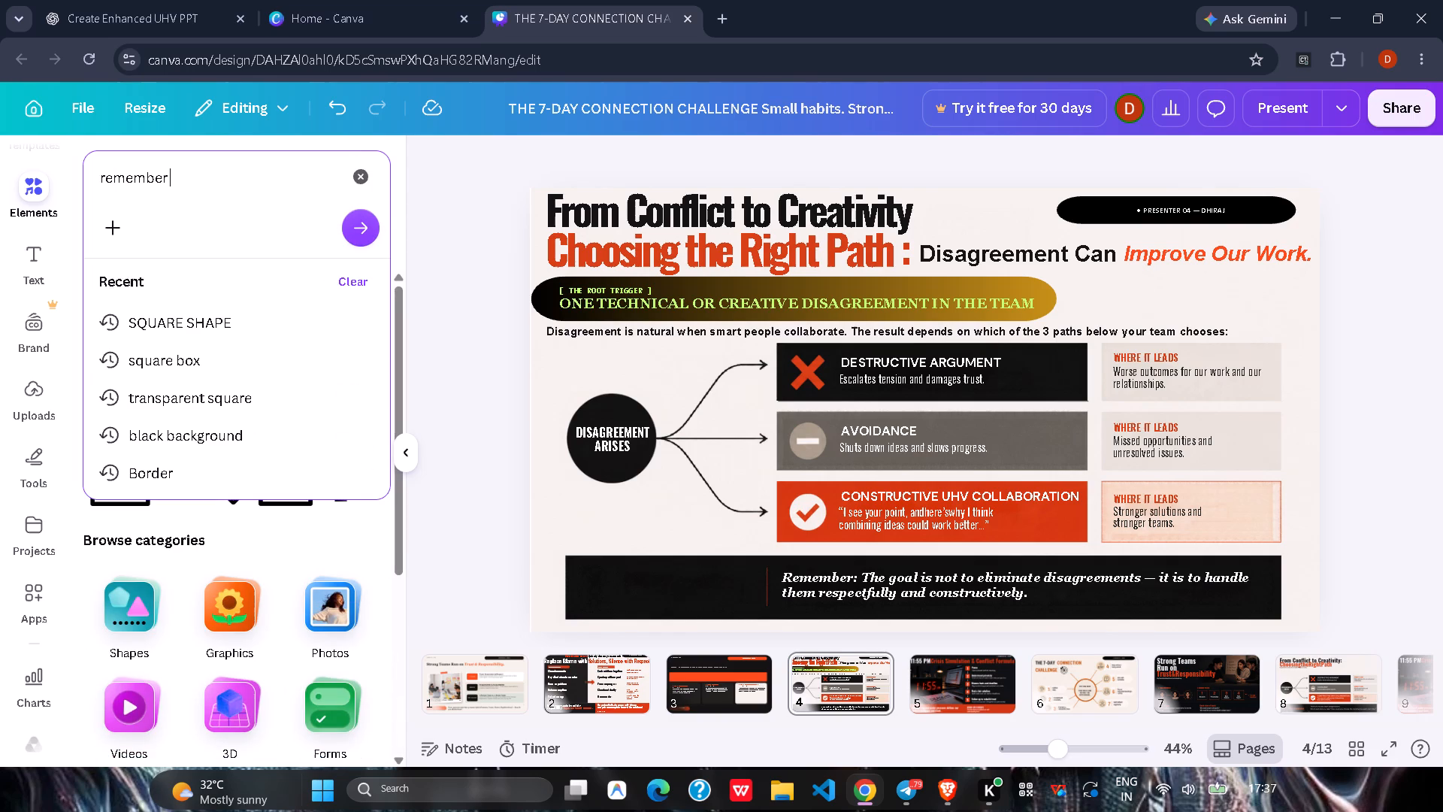
pyautogui.press('Return')
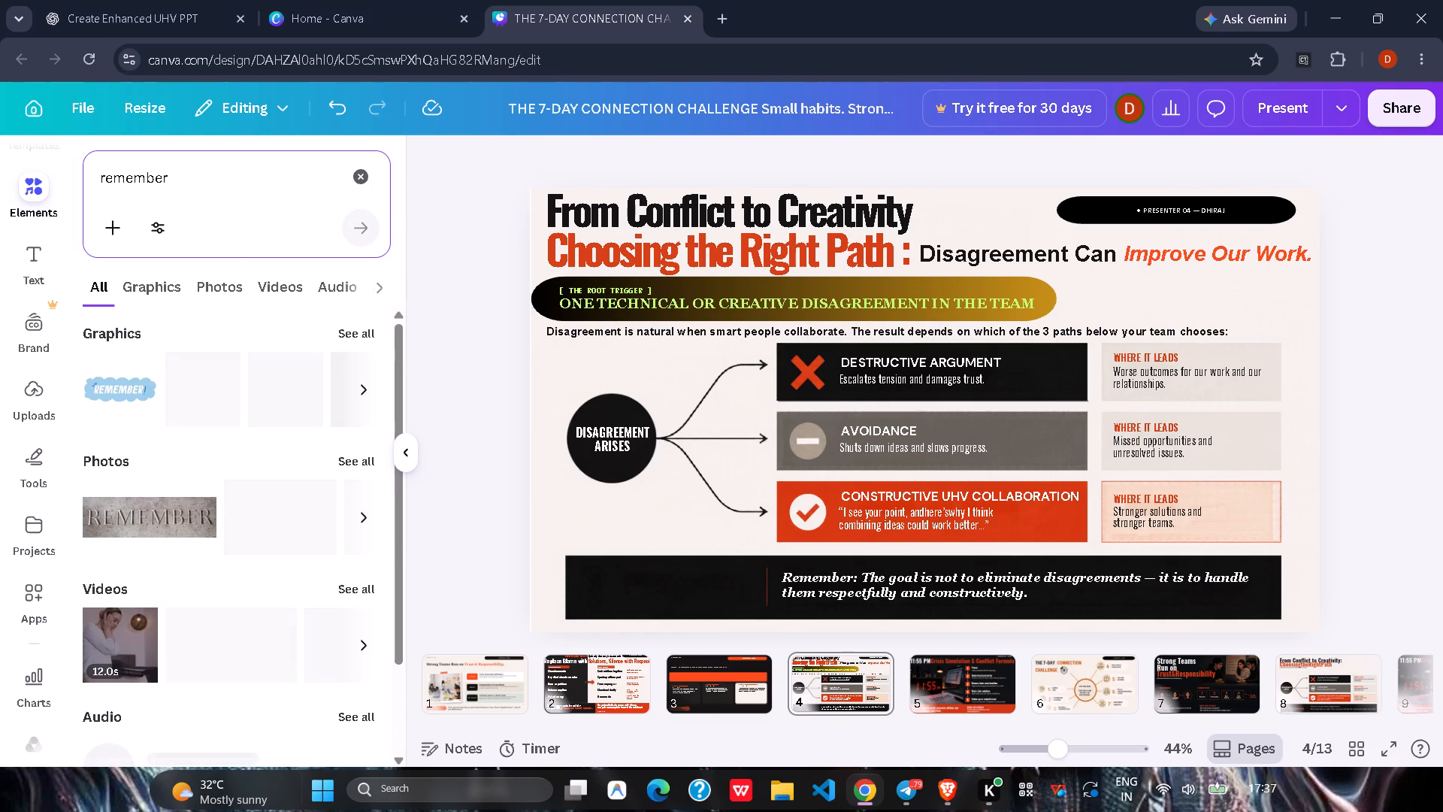
pyautogui.scroll(-2, 241, 510)
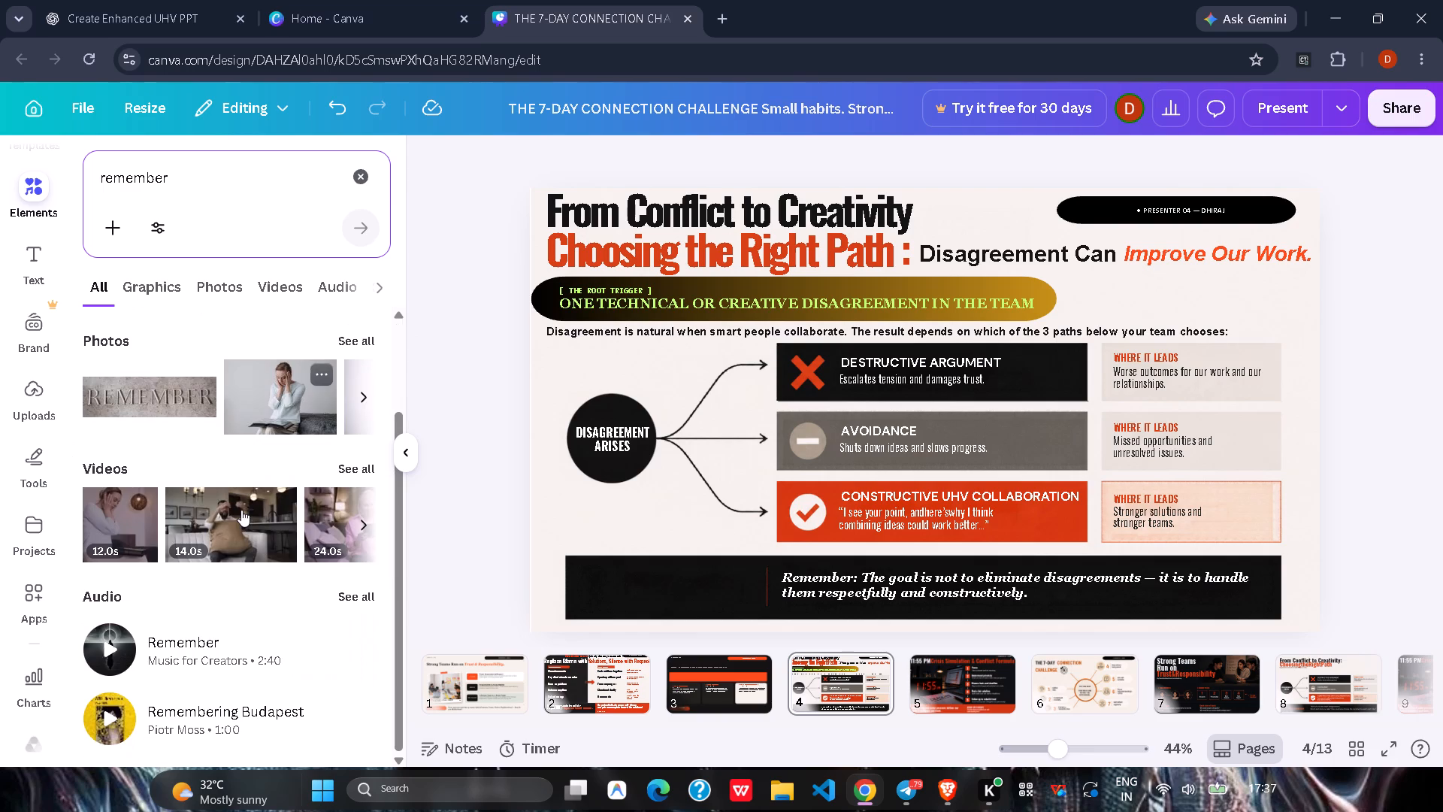
pyautogui.scroll(-4, 241, 514)
pyautogui.scroll(8, 271, 606)
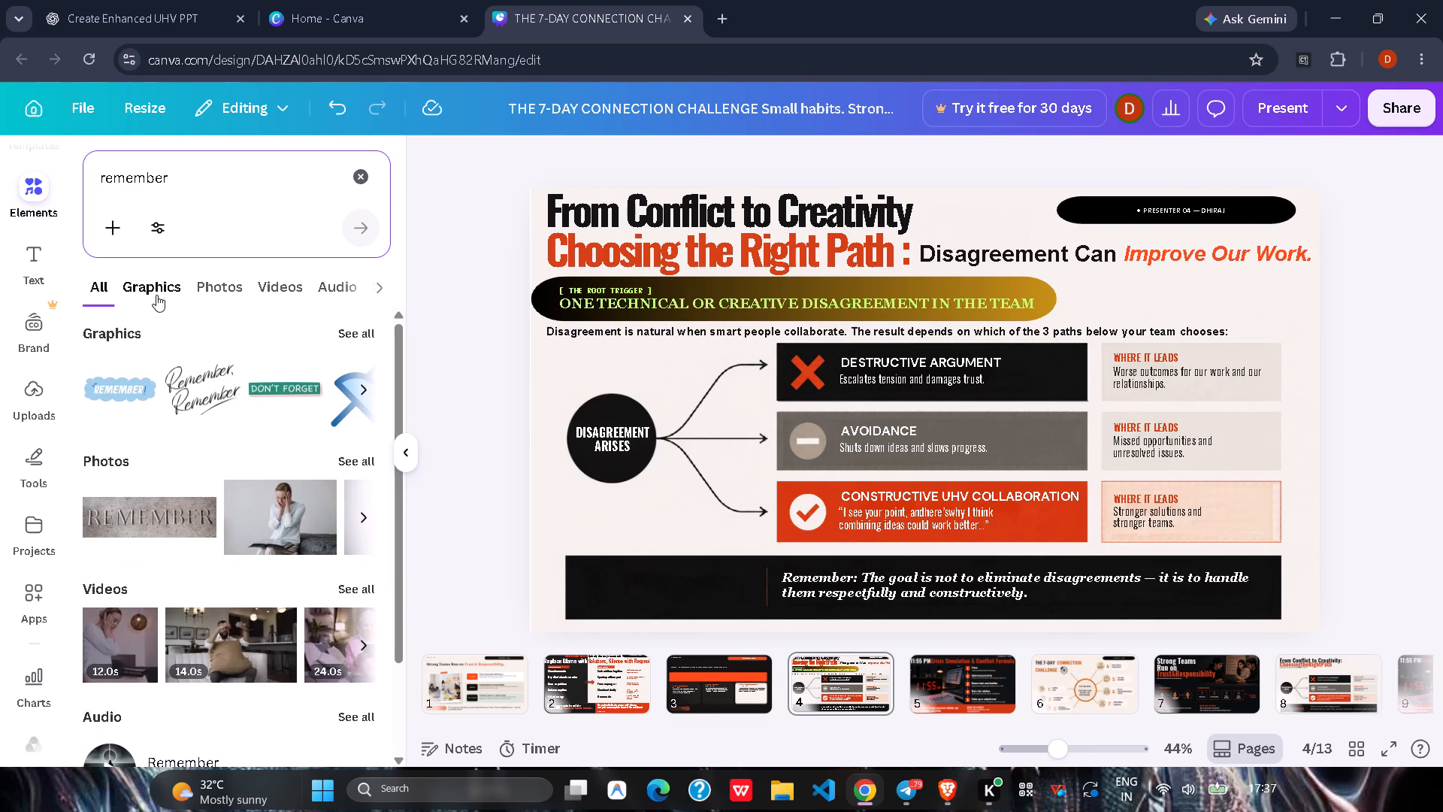
pyautogui.click(153, 289)
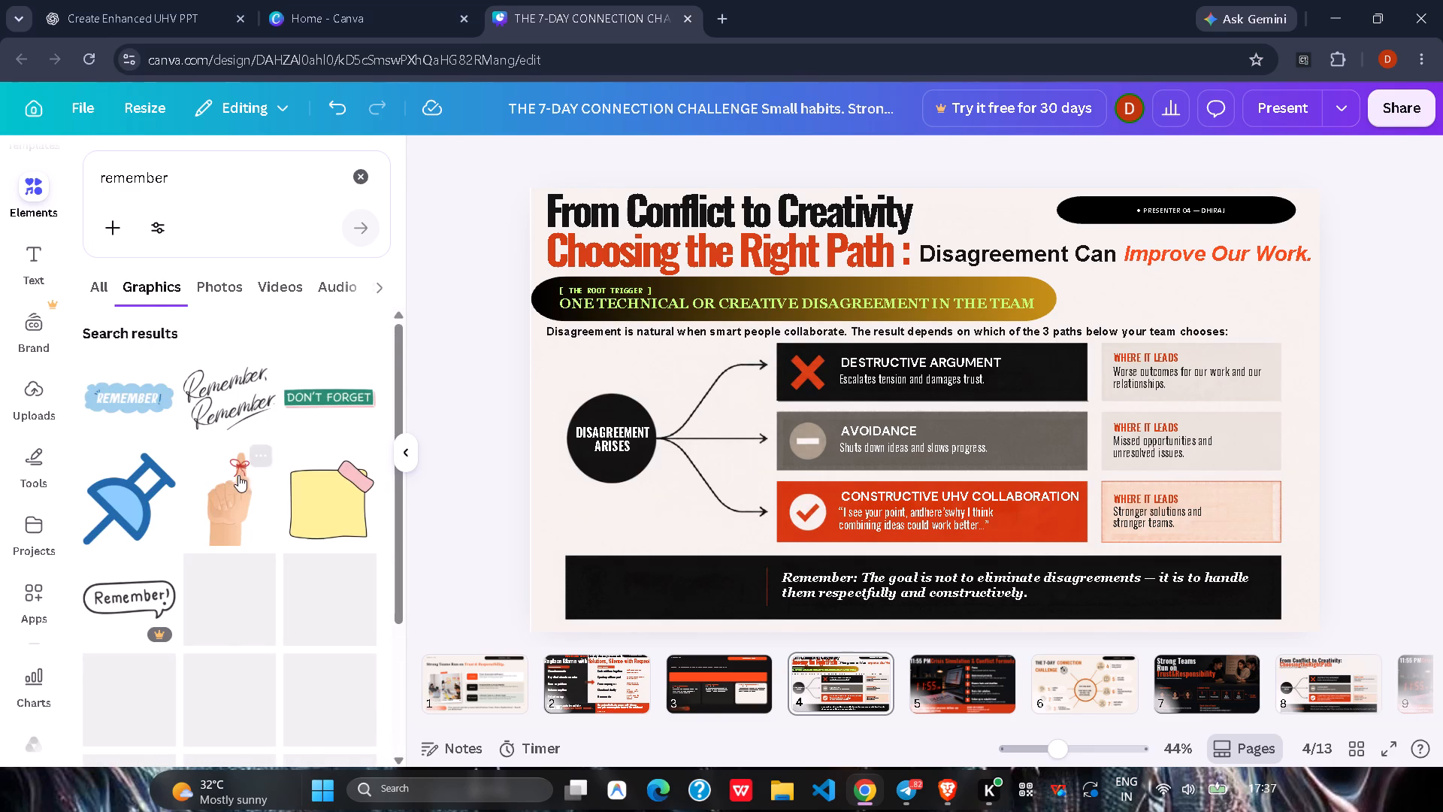
pyautogui.scroll(-3, 223, 623)
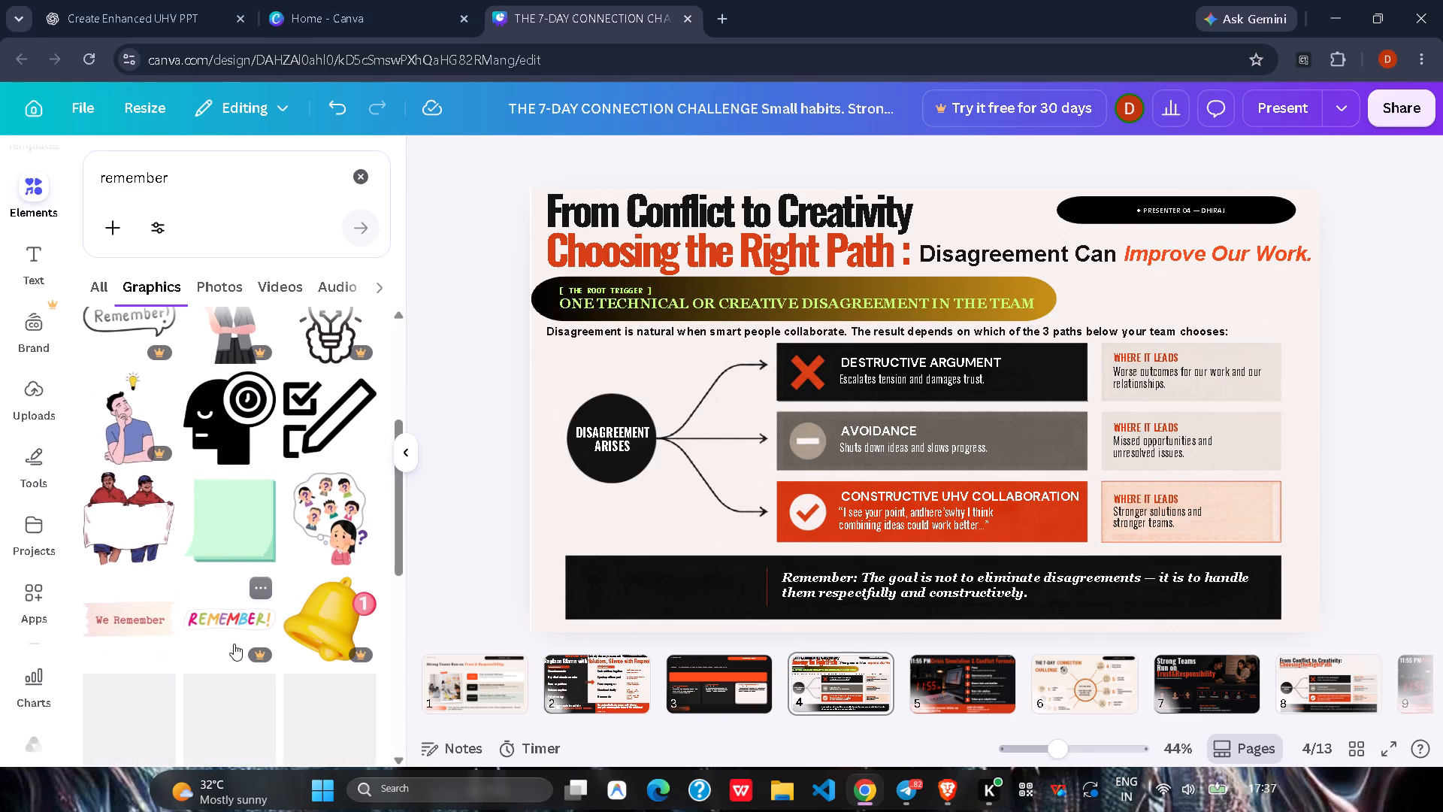
pyautogui.scroll(1, 234, 644)
pyautogui.scroll(-2, 234, 644)
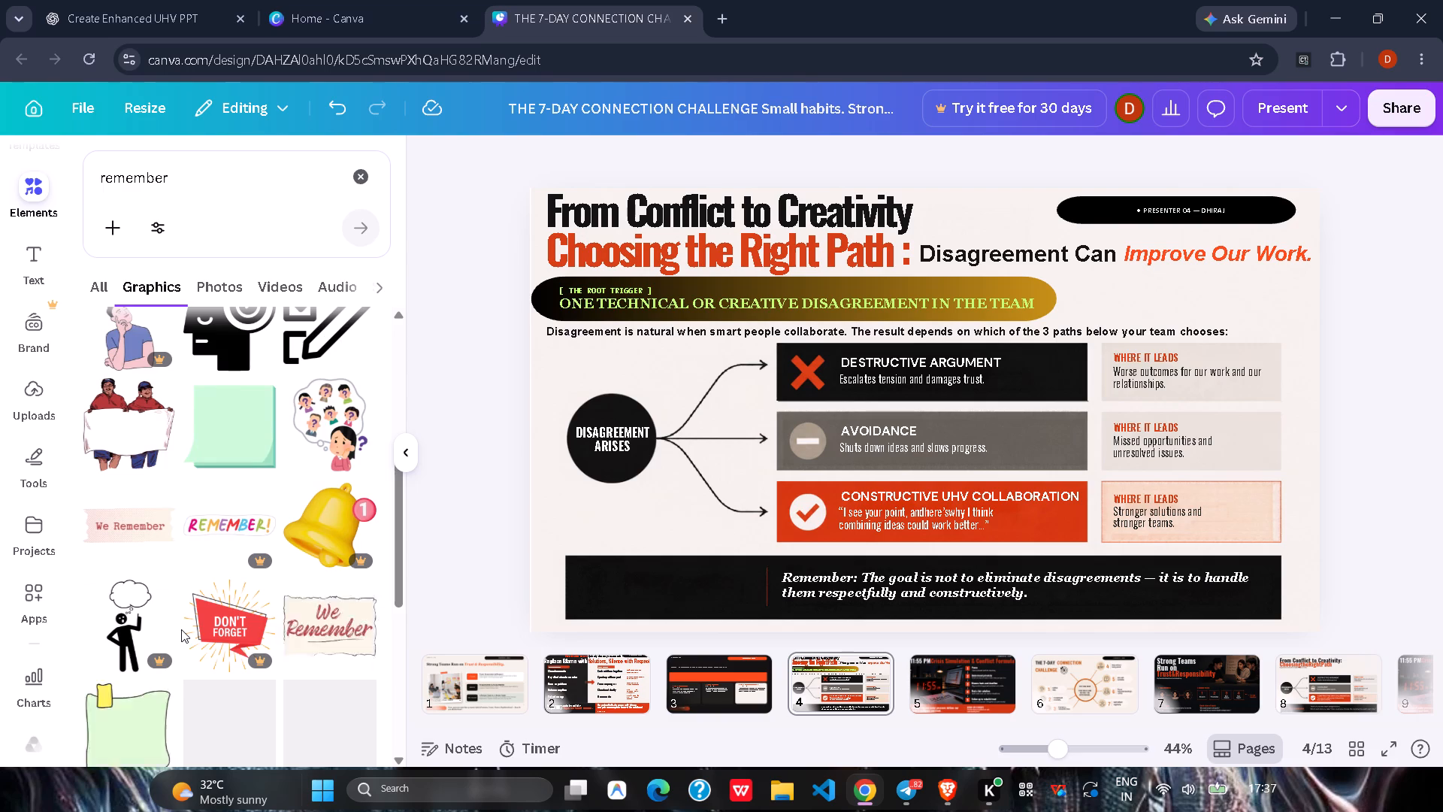
pyautogui.scroll(3, 181, 629)
pyautogui.scroll(-5, 181, 629)
pyautogui.scroll(9, 171, 646)
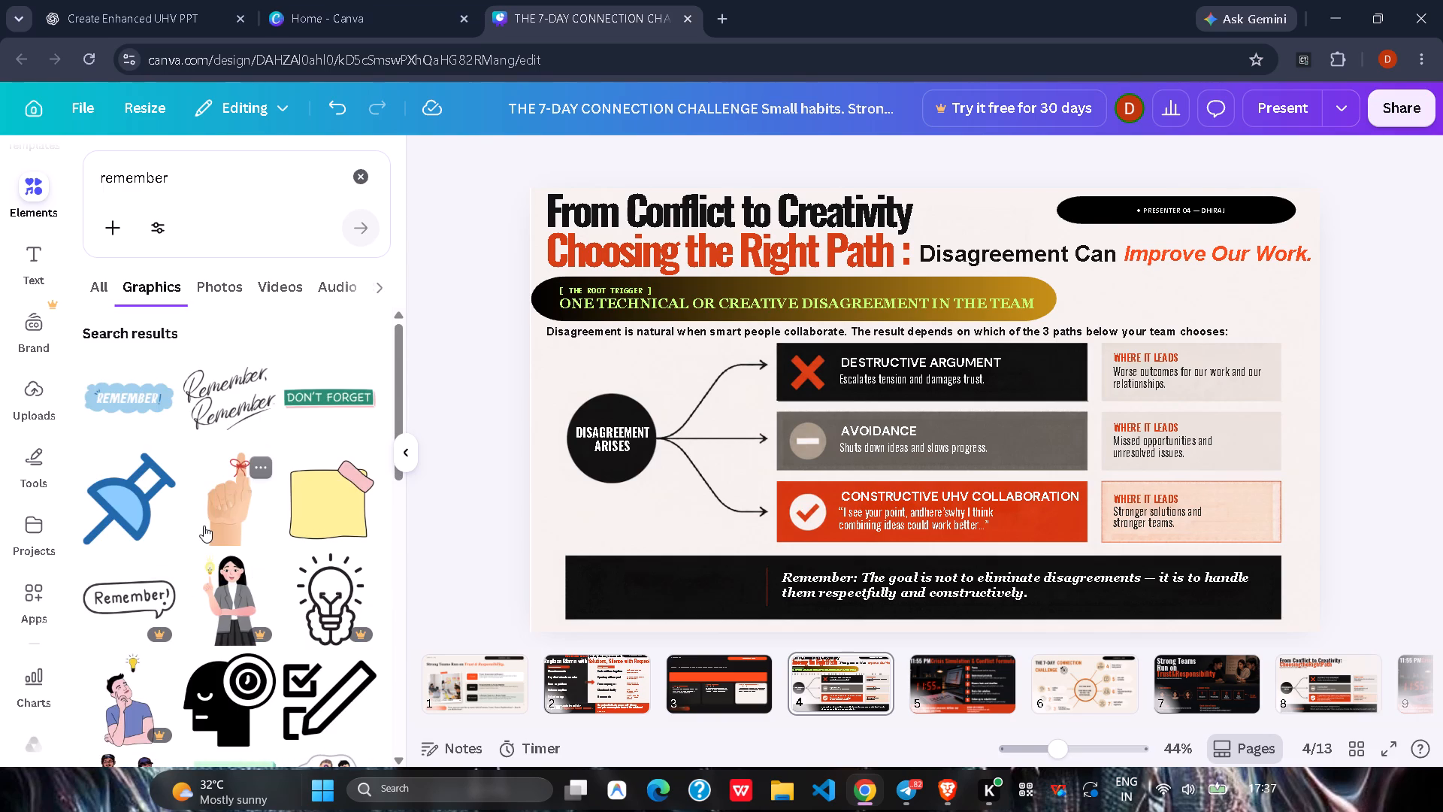
pyautogui.scroll(-4, 217, 553)
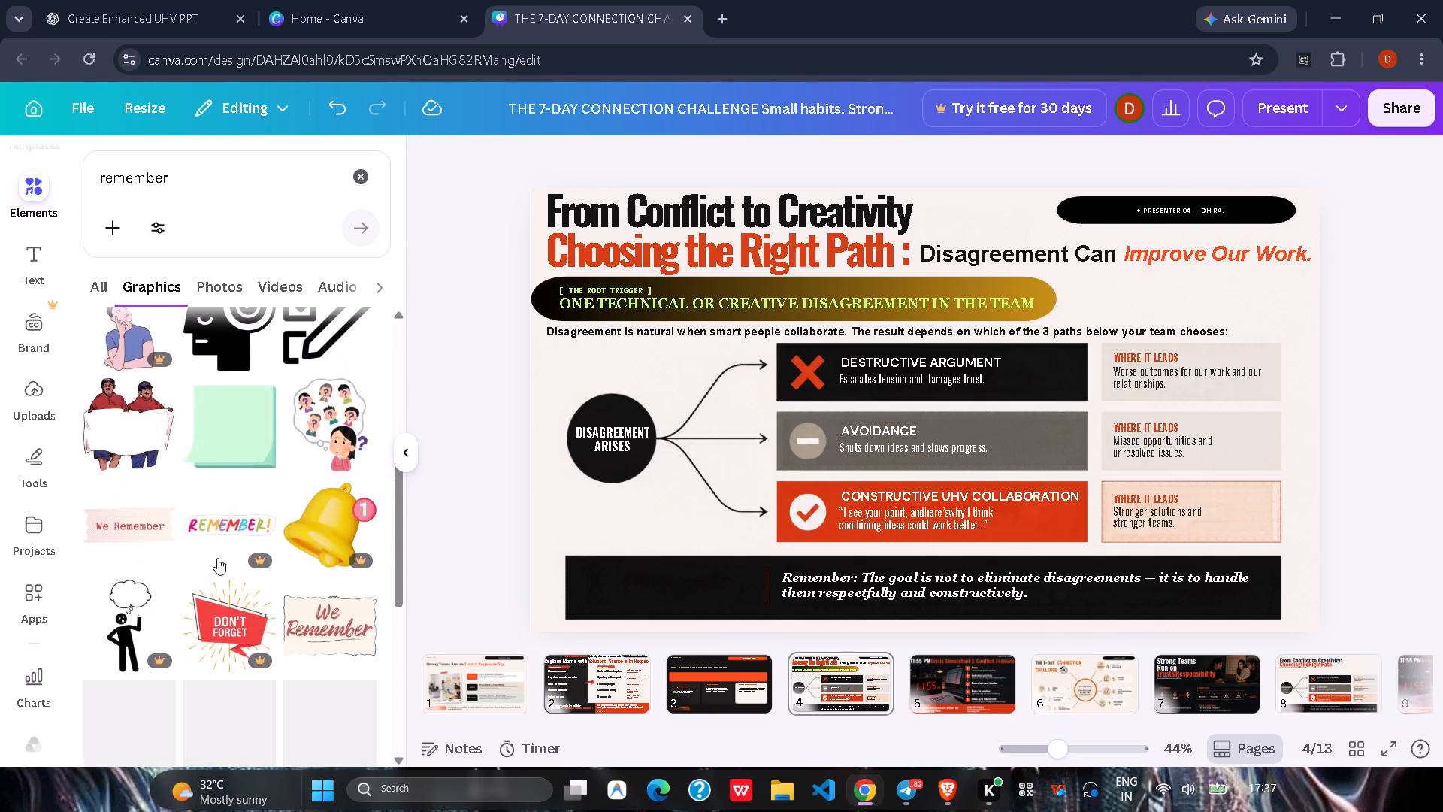
pyautogui.scroll(-2, 217, 558)
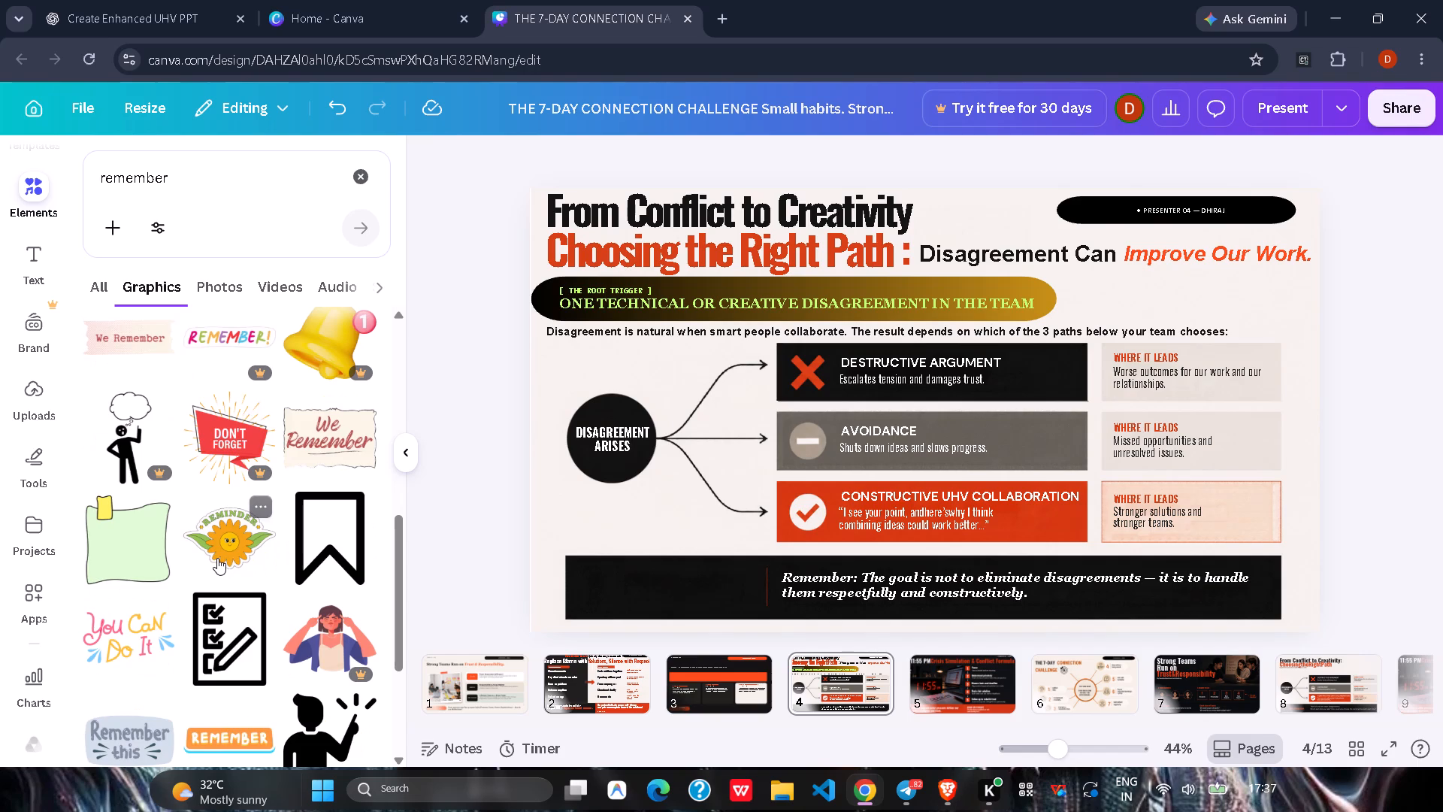
pyautogui.scroll(-3, 217, 558)
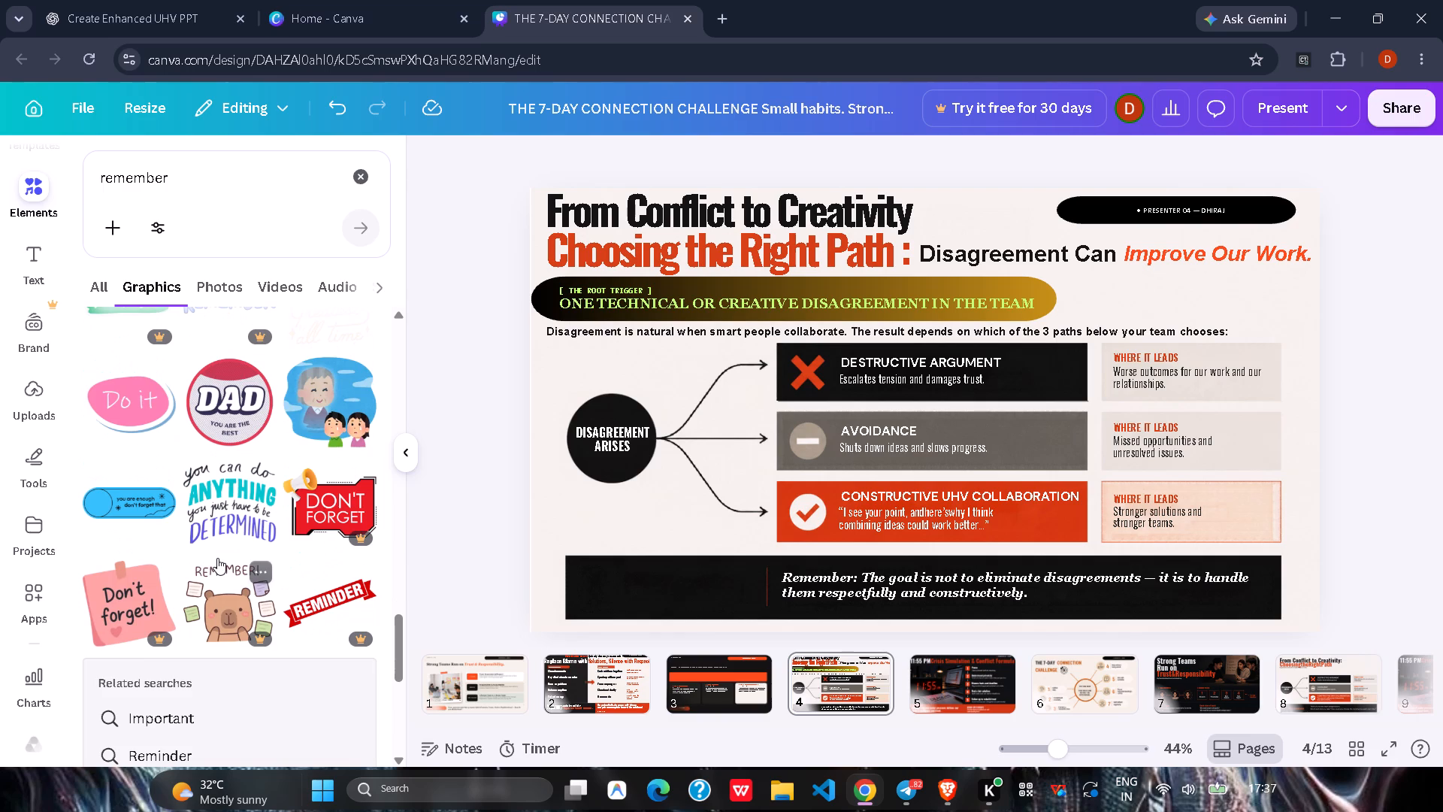
pyautogui.scroll(-2, 217, 558)
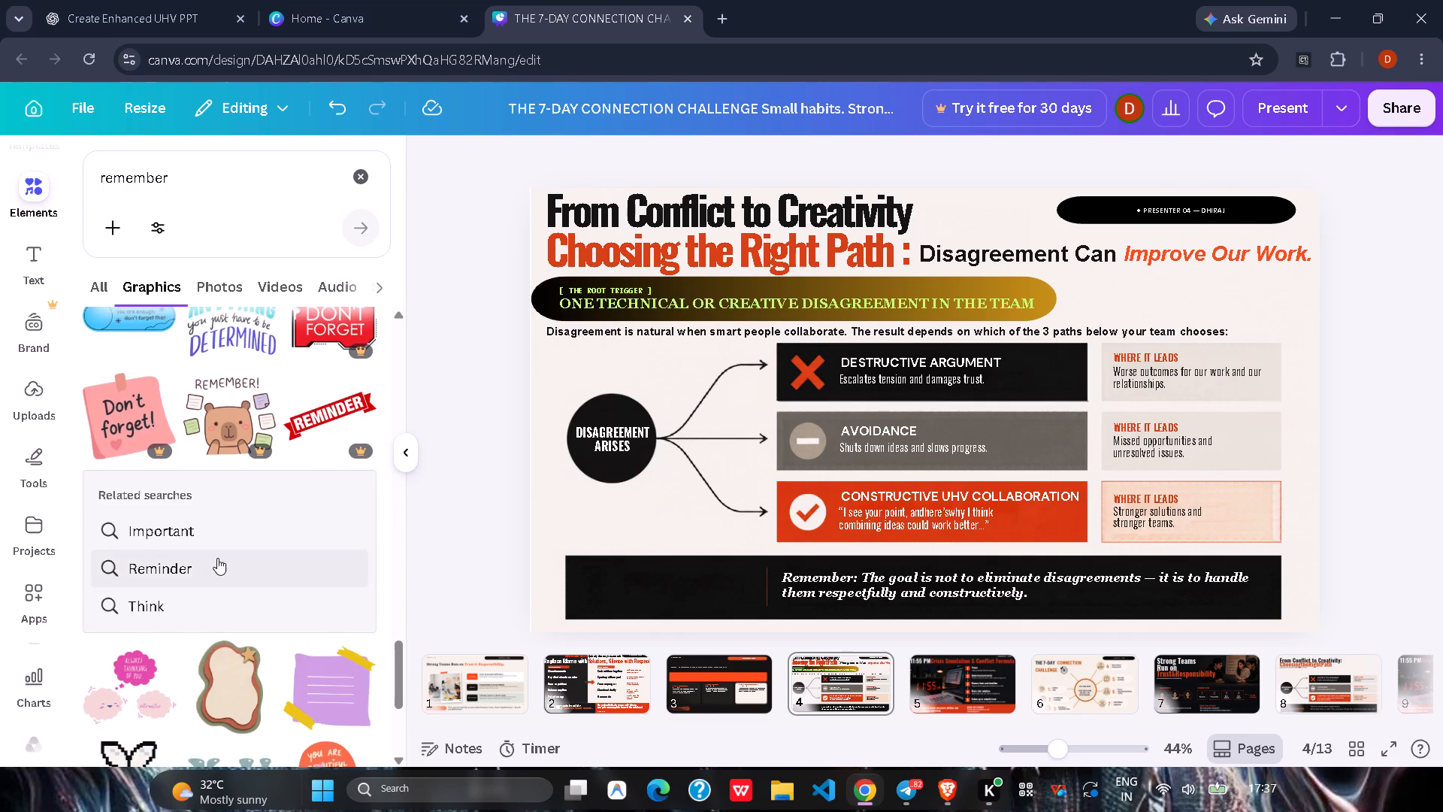
pyautogui.scroll(-5, 217, 558)
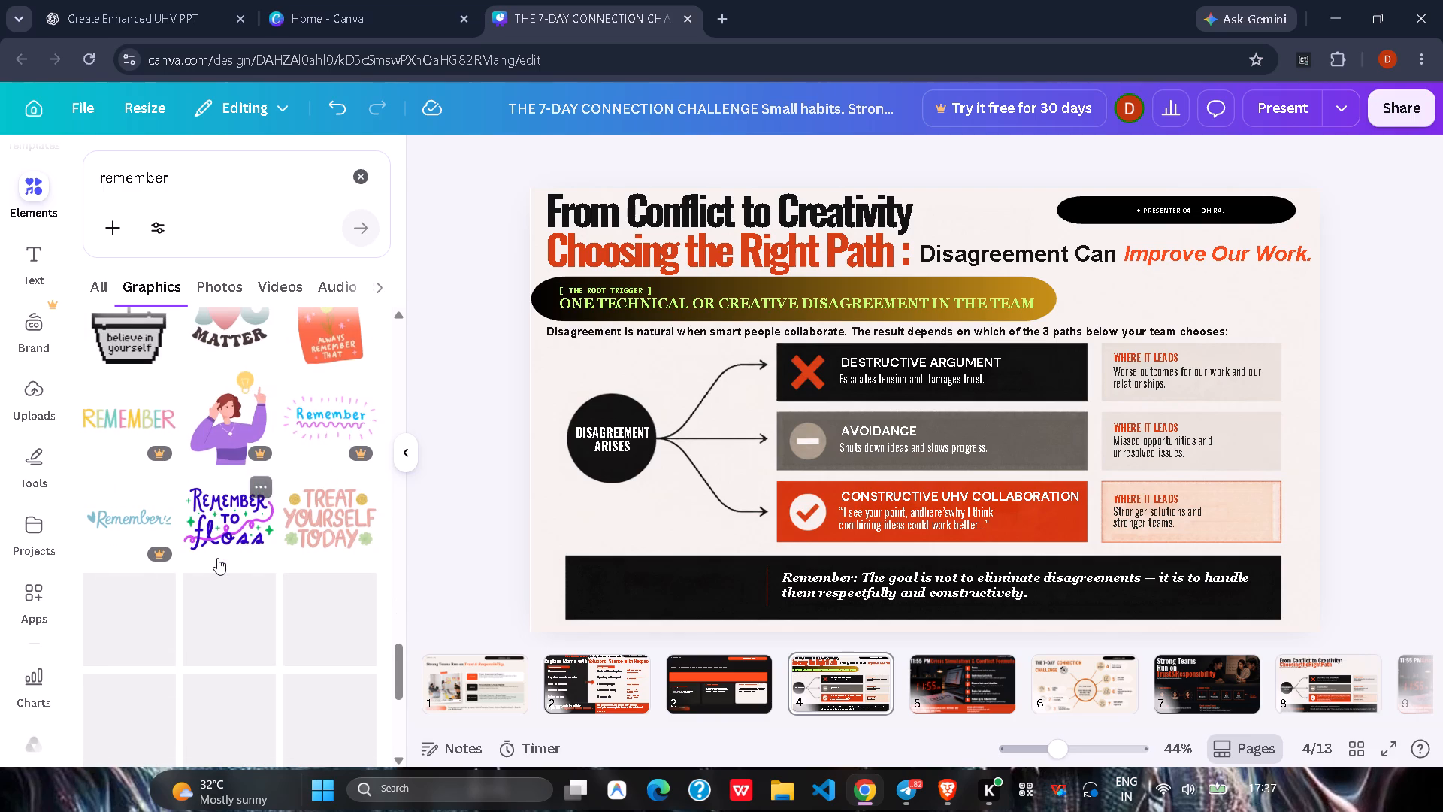
pyautogui.scroll(-3, 217, 558)
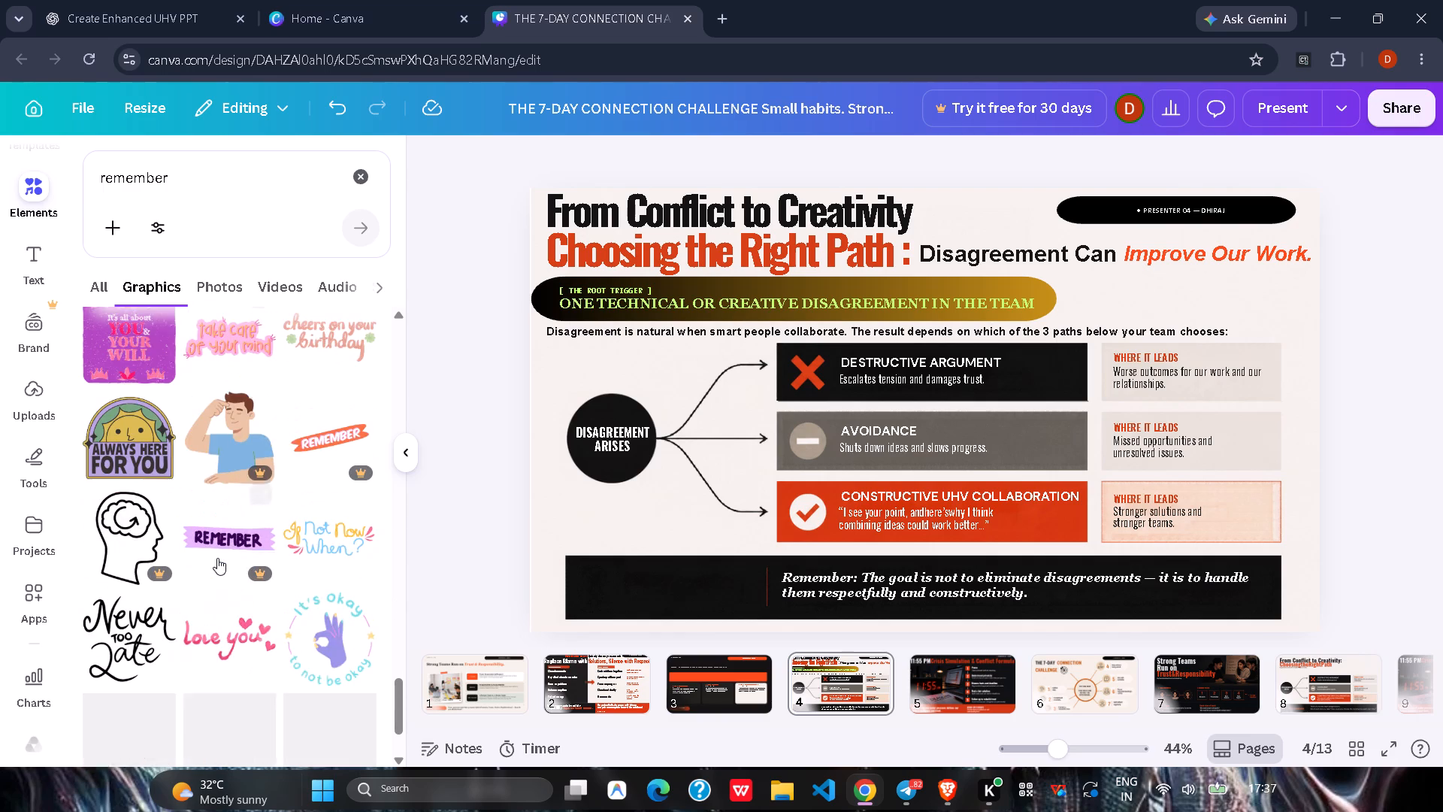
pyautogui.scroll(-1, 217, 558)
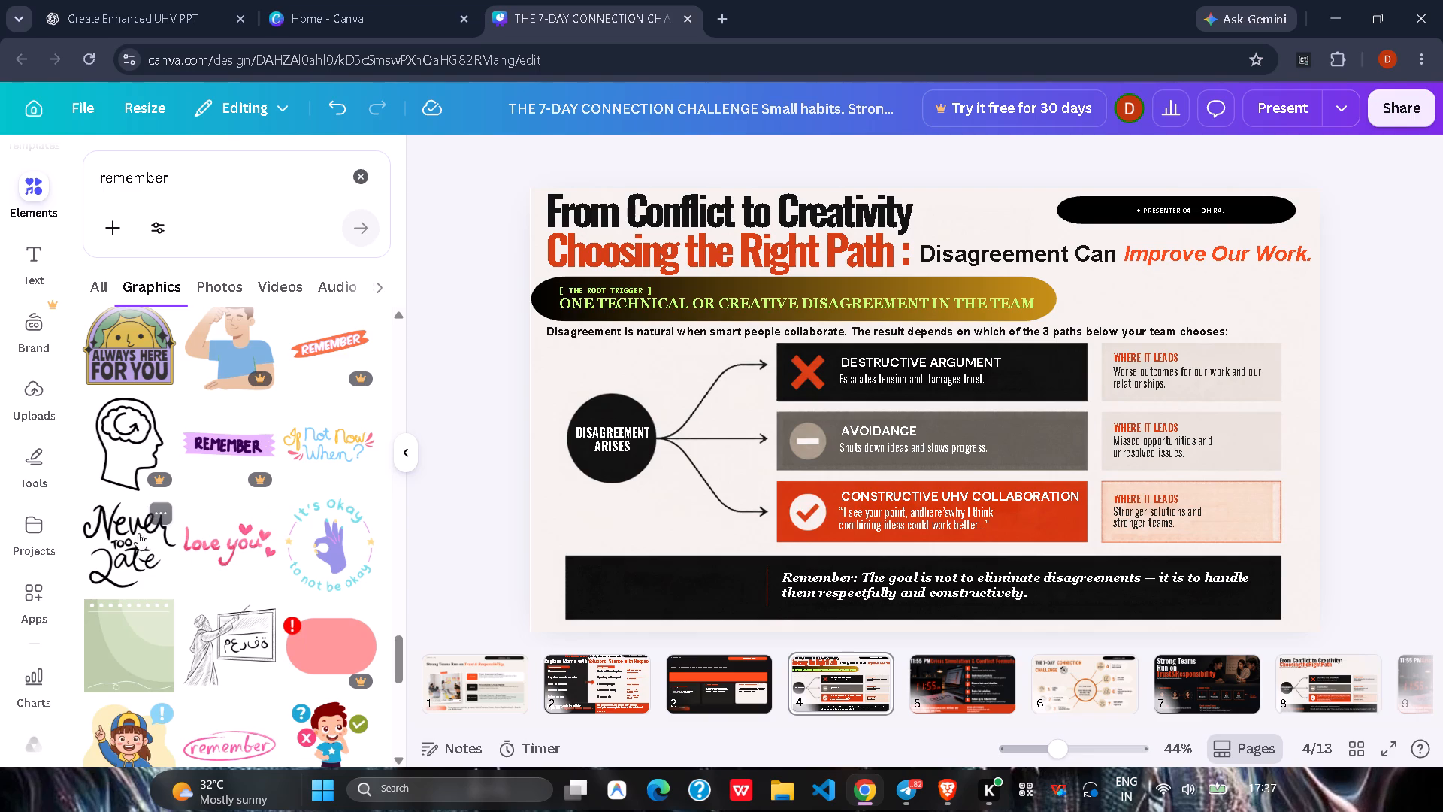
pyautogui.scroll(-2, 186, 552)
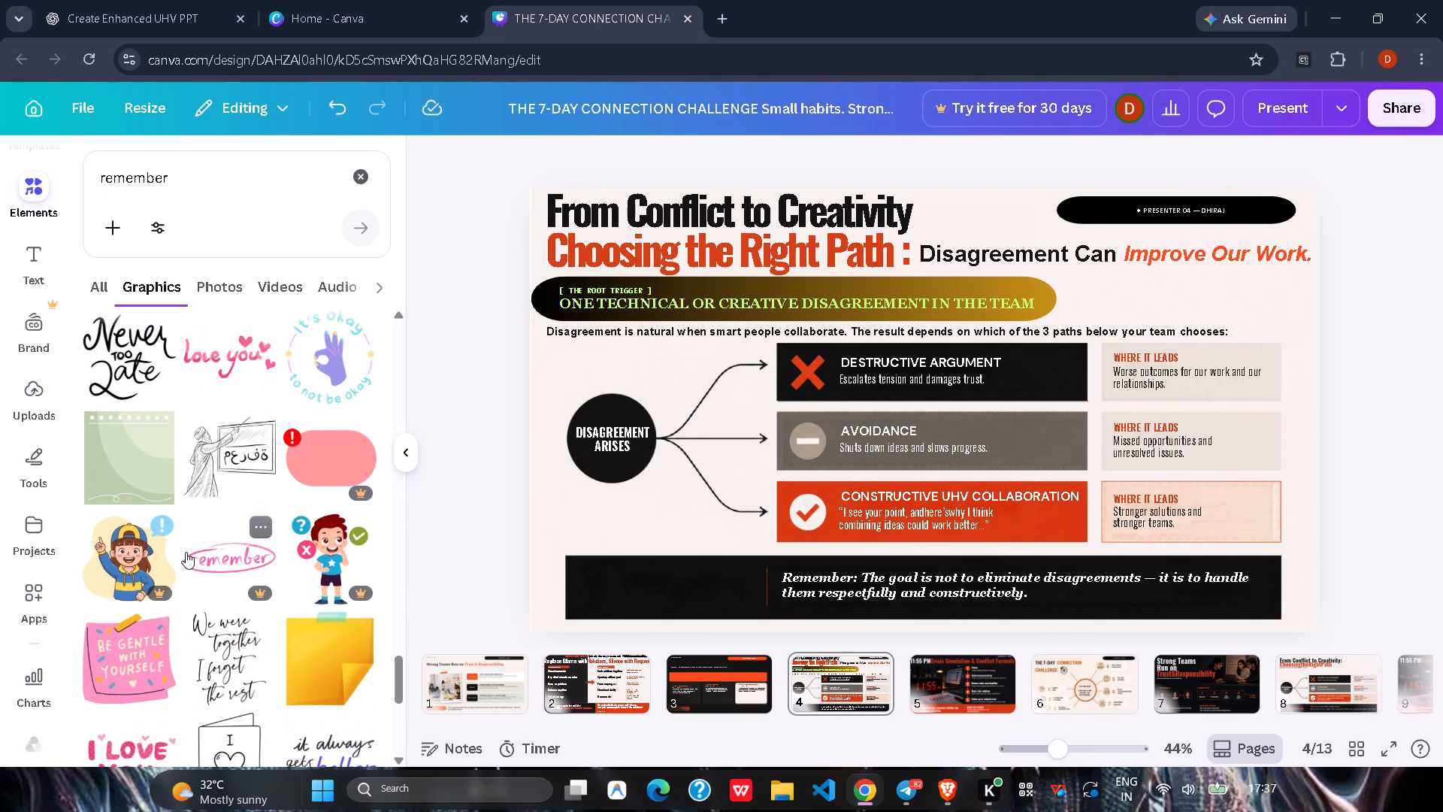
pyautogui.scroll(-5, 186, 552)
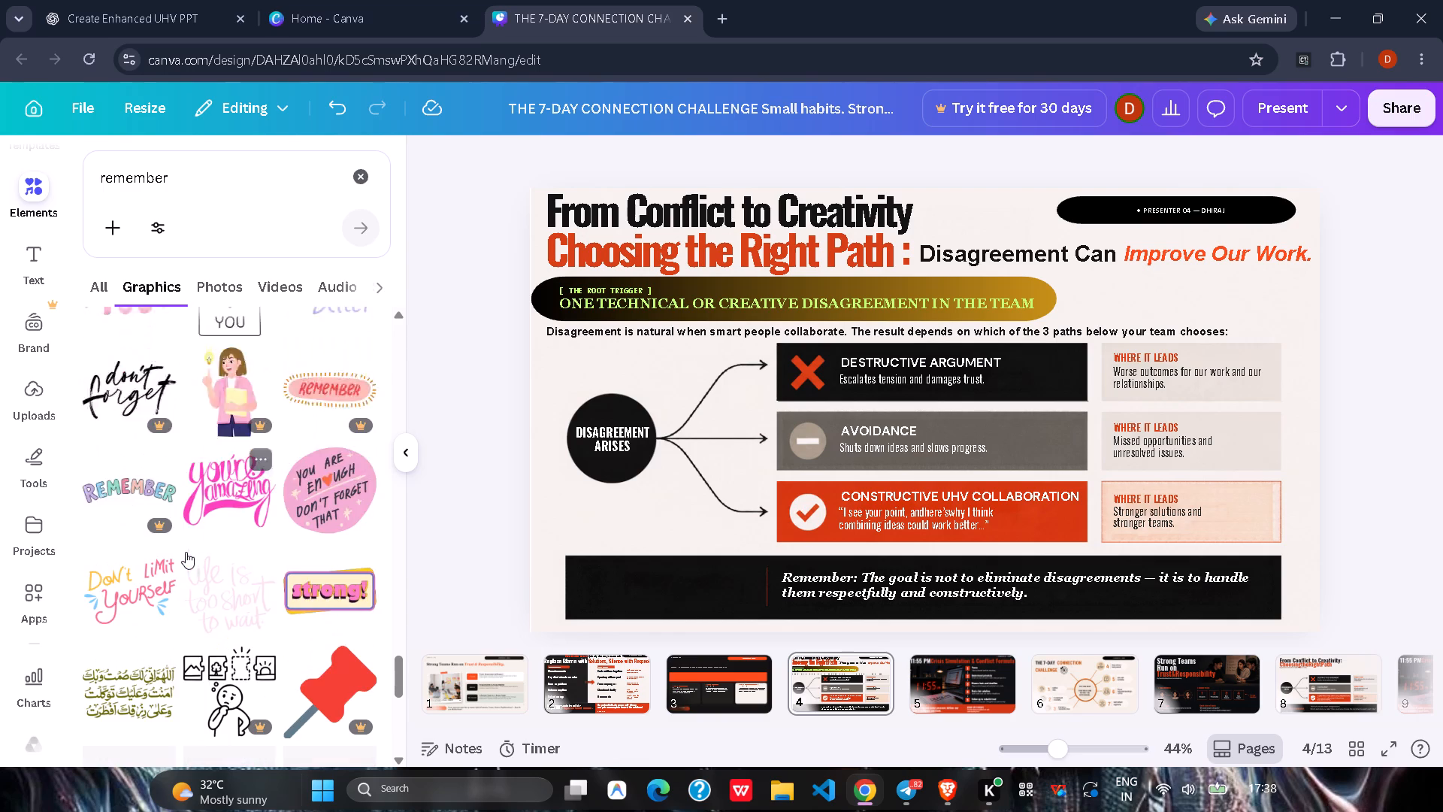
pyautogui.scroll(-5, 186, 552)
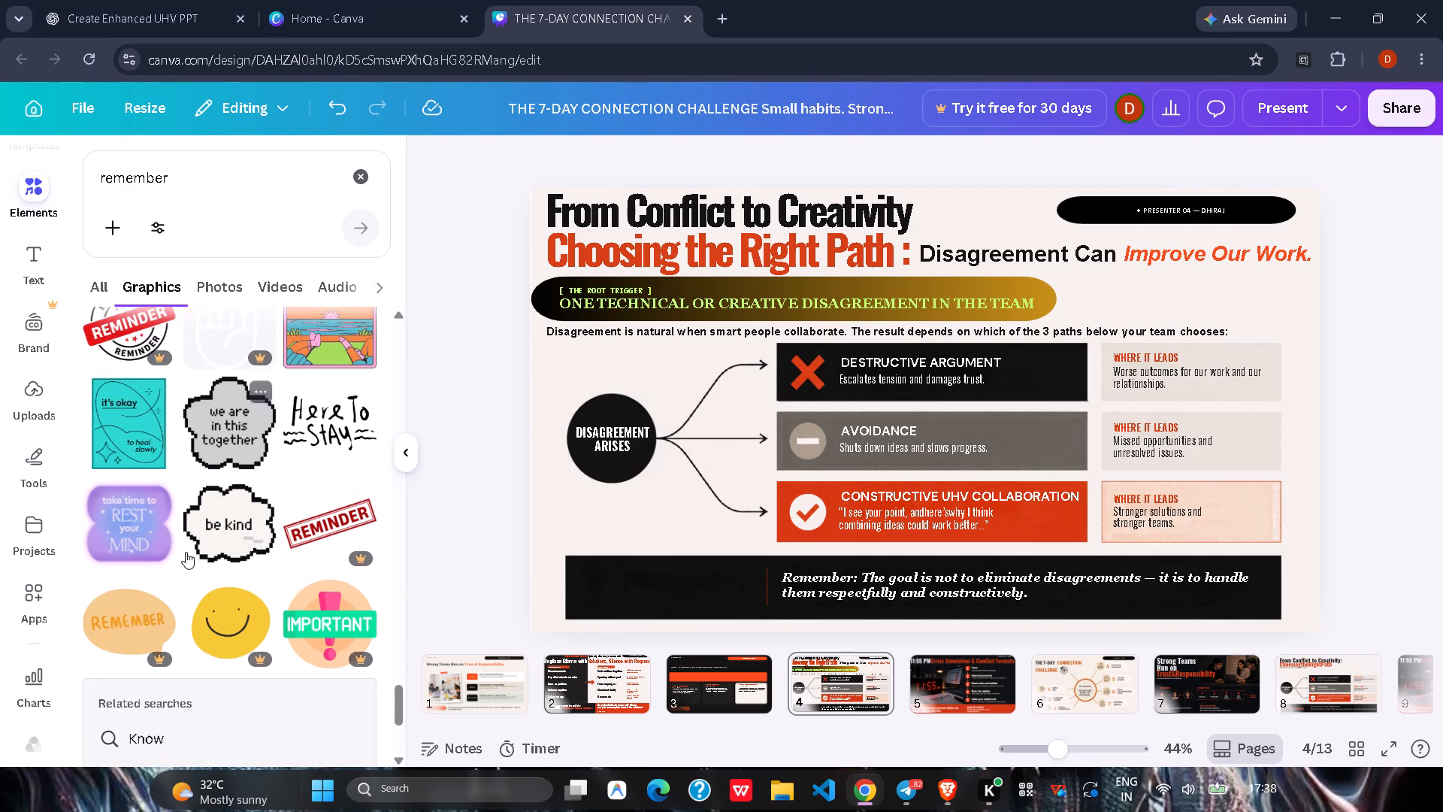
pyautogui.scroll(-5, 186, 552)
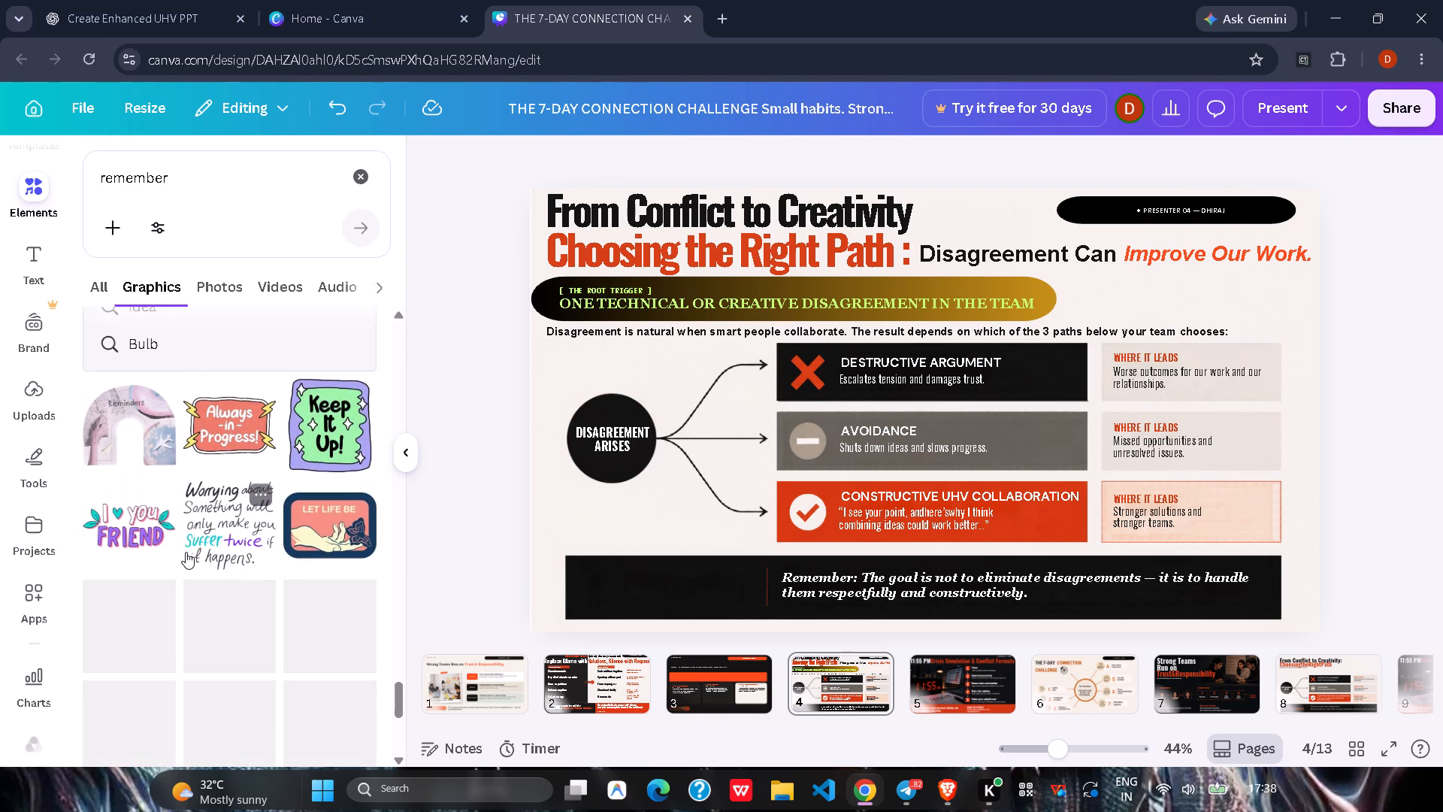
pyautogui.scroll(-1, 186, 552)
pyautogui.scroll(4, 186, 552)
# Replace the search term in the element library and search the graphics for "note".
pyautogui.click(189, 176)
pyautogui.press('BackSpace')
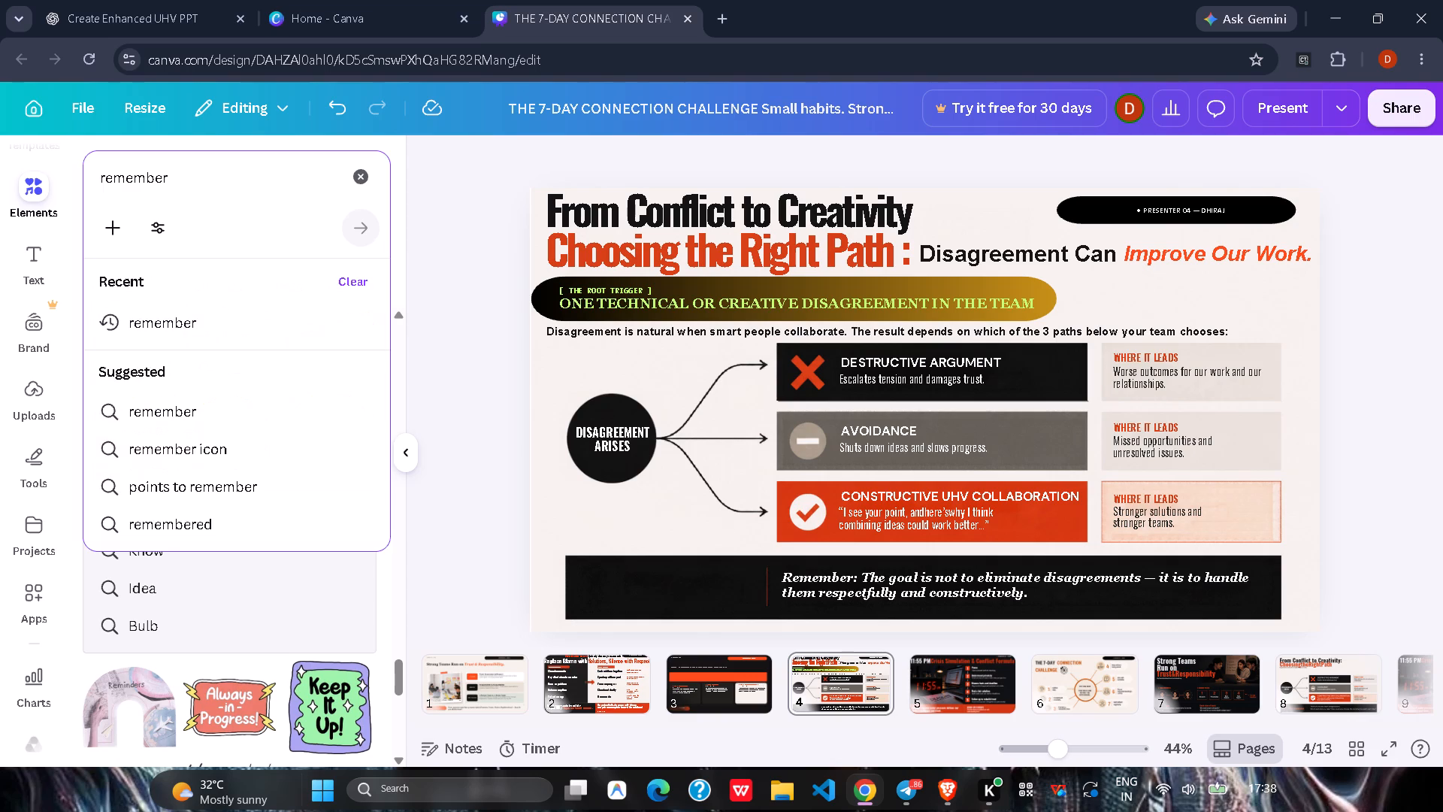
pyautogui.press('BackSpace')
pyautogui.press('BackSpace')
pyautogui.press('BackSpace')
pyautogui.press('BackSpace')
pyautogui.press('BackSpace')
pyautogui.press('BackSpace')
pyautogui.press('BackSpace')
pyautogui.press('BackSpace')
pyautogui.press('BackSpace')
pyautogui.press('BackSpace')
pyautogui.write('note')
pyautogui.press('space')
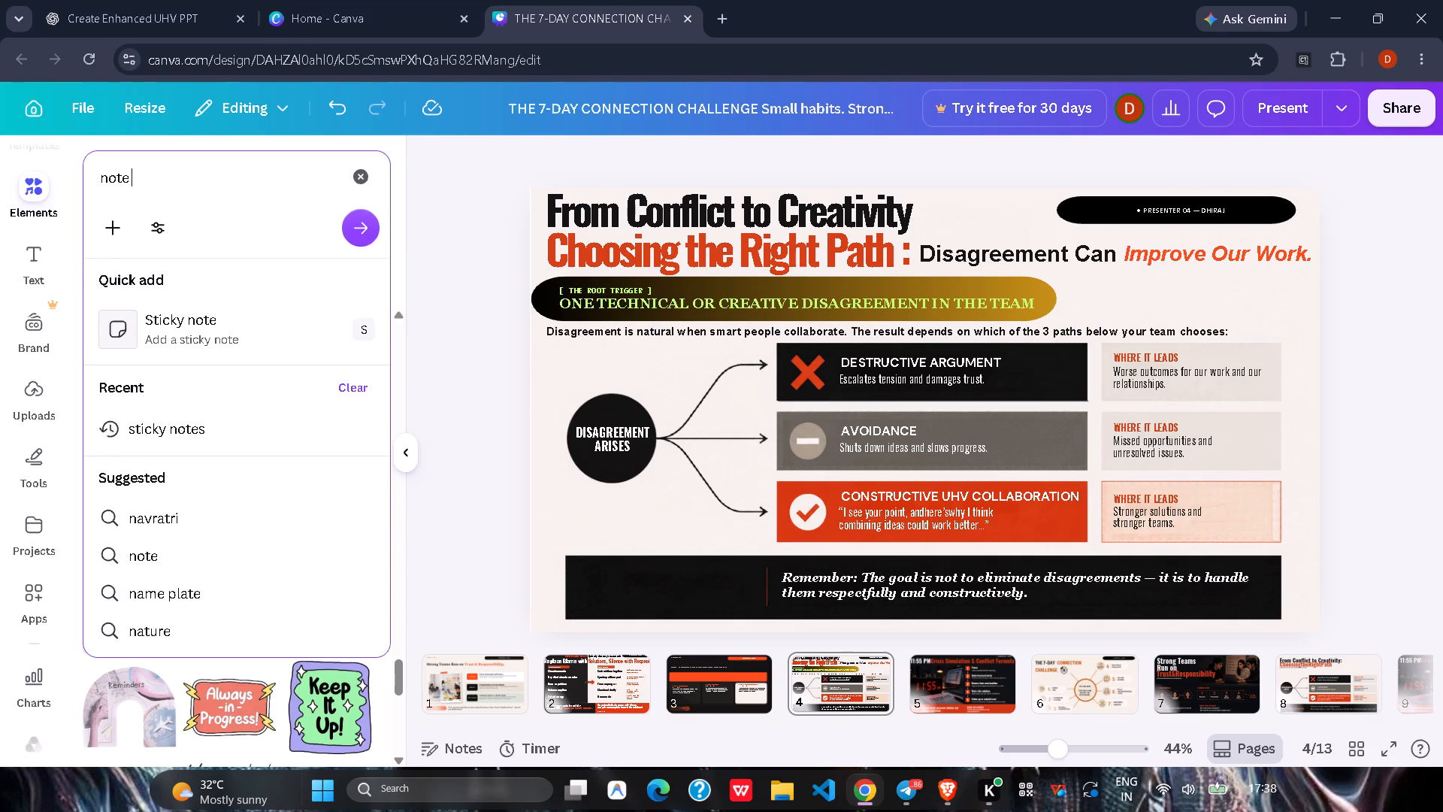
pyautogui.press('Return')
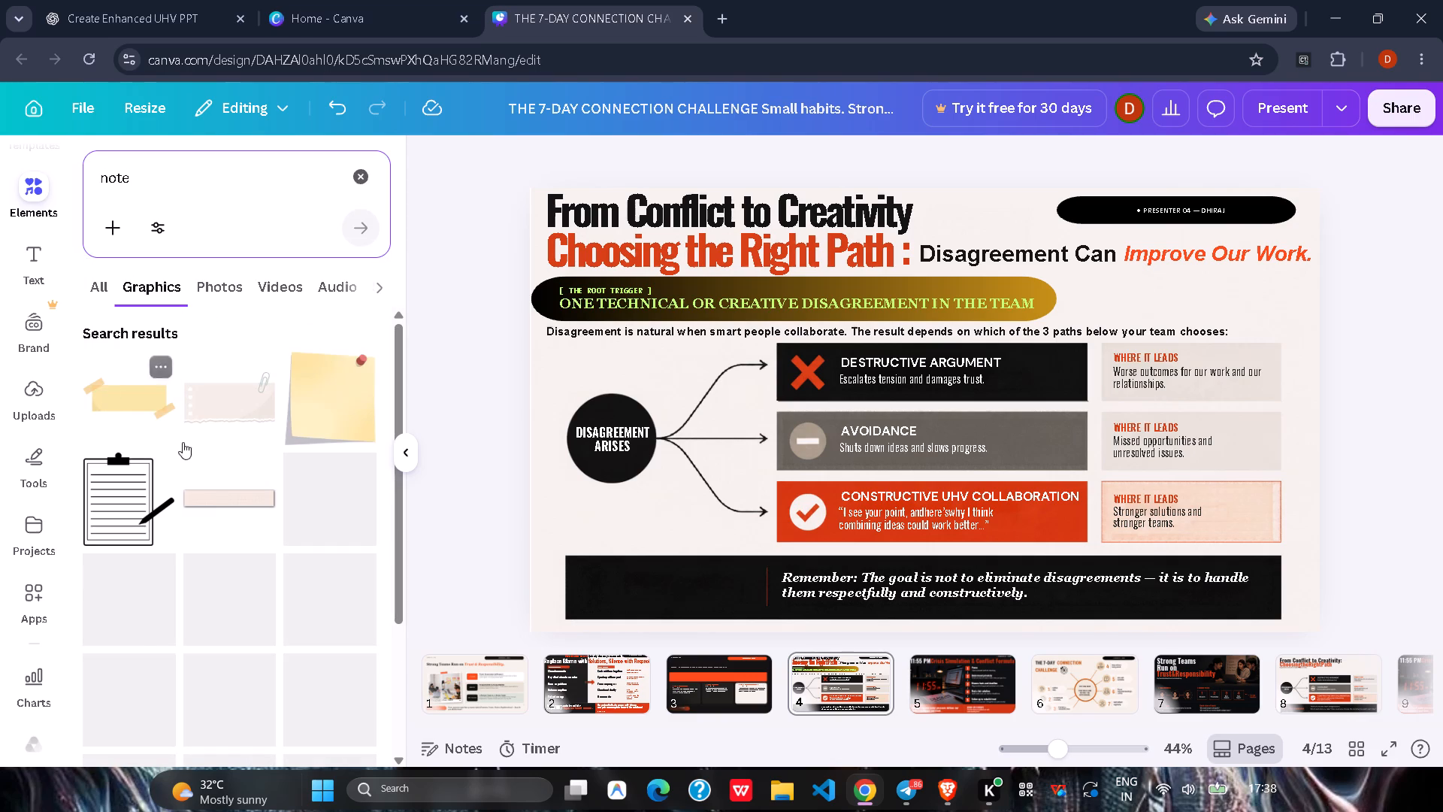
# Examine the "note" graphics for one that suits the black banner beside the 'Remember' text on slide 4.
pyautogui.scroll(-5, 237, 465)
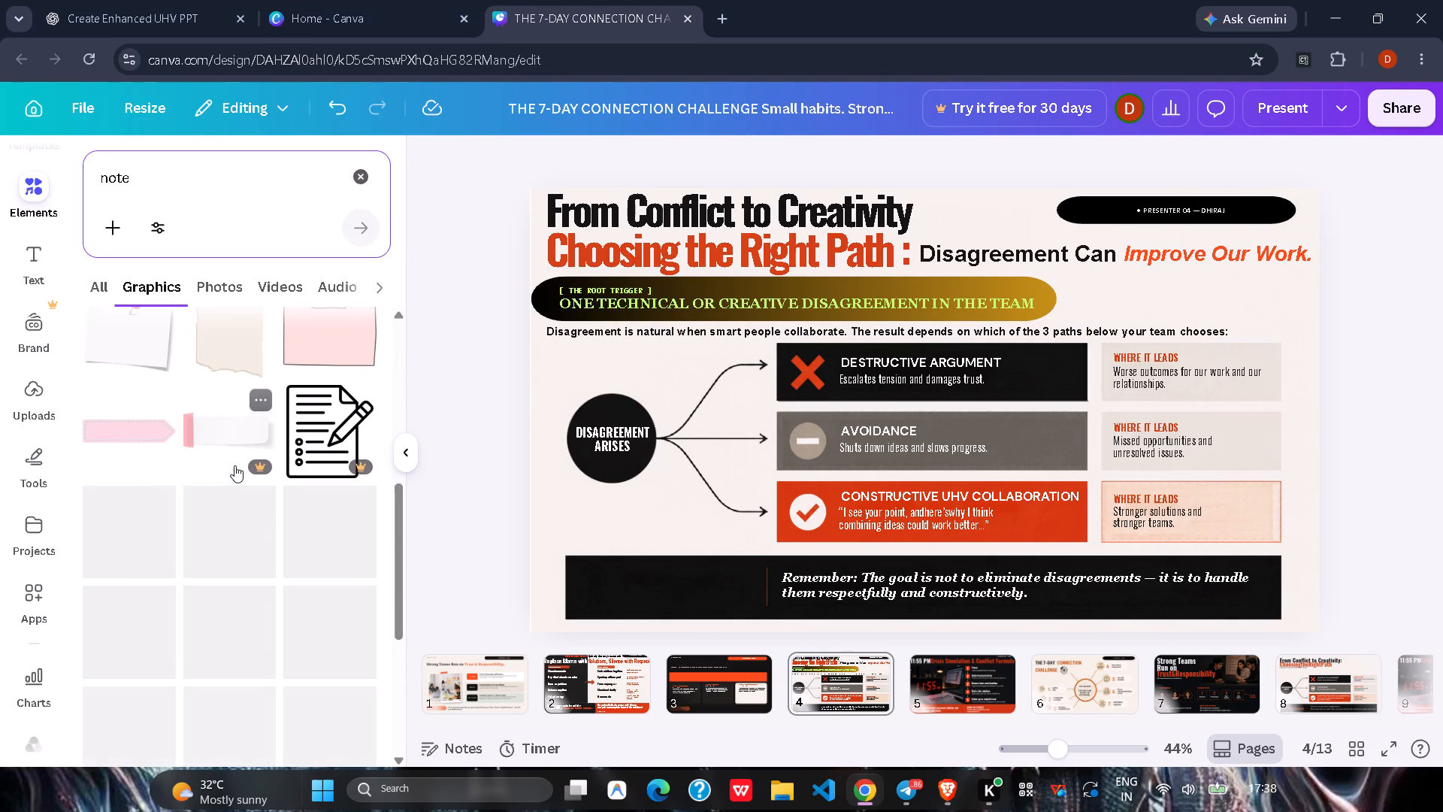
pyautogui.scroll(-4, 234, 465)
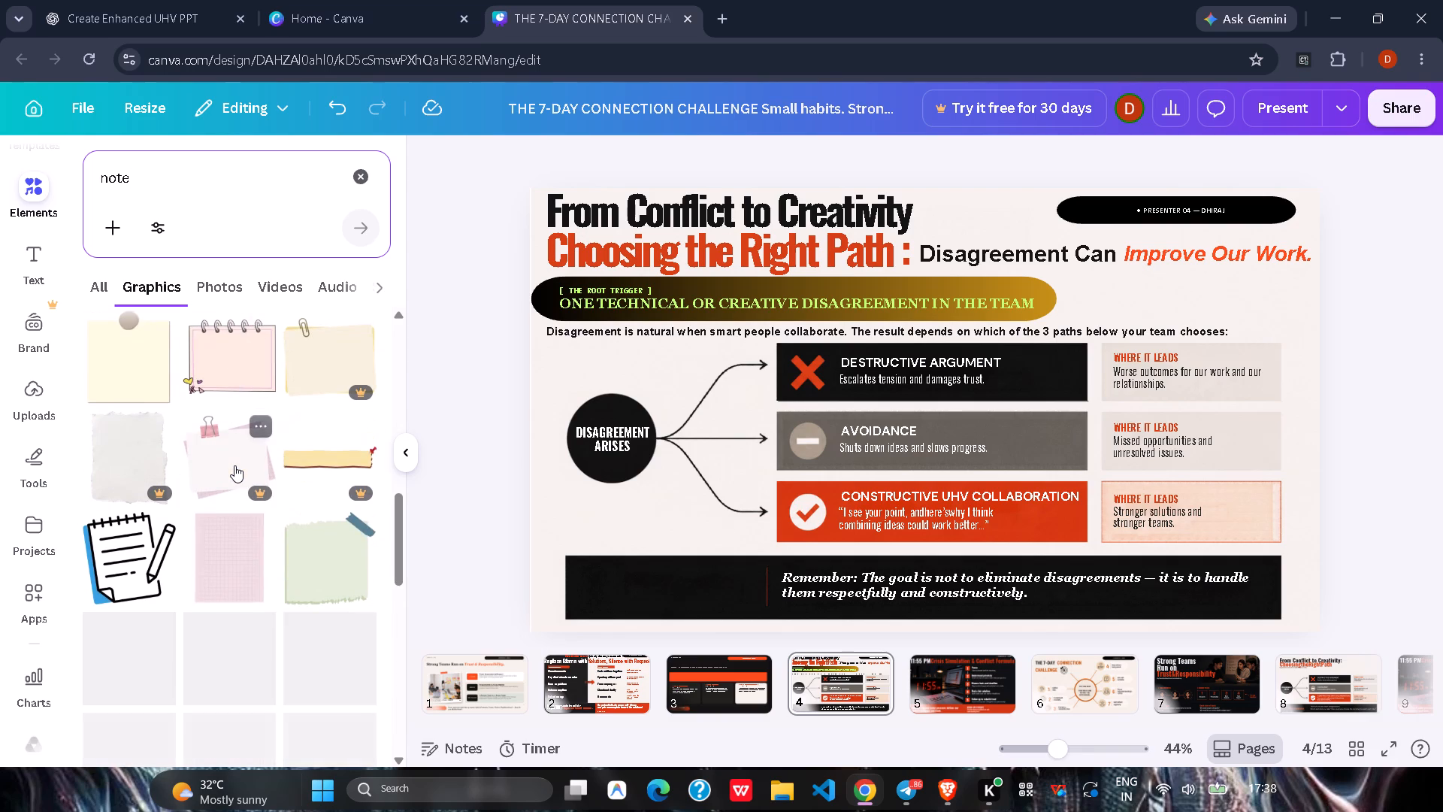
pyautogui.scroll(-1, 234, 465)
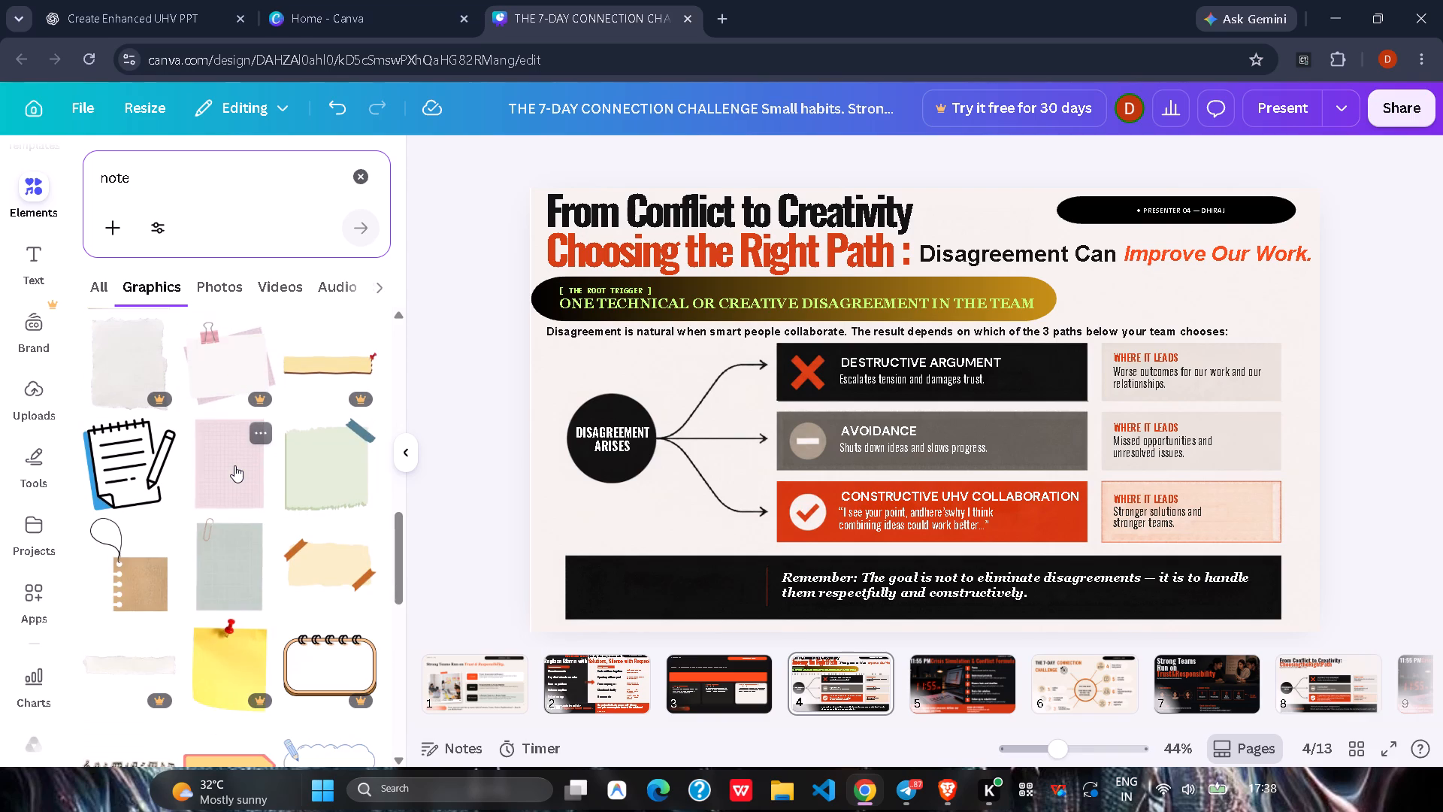
pyautogui.scroll(-6, 234, 465)
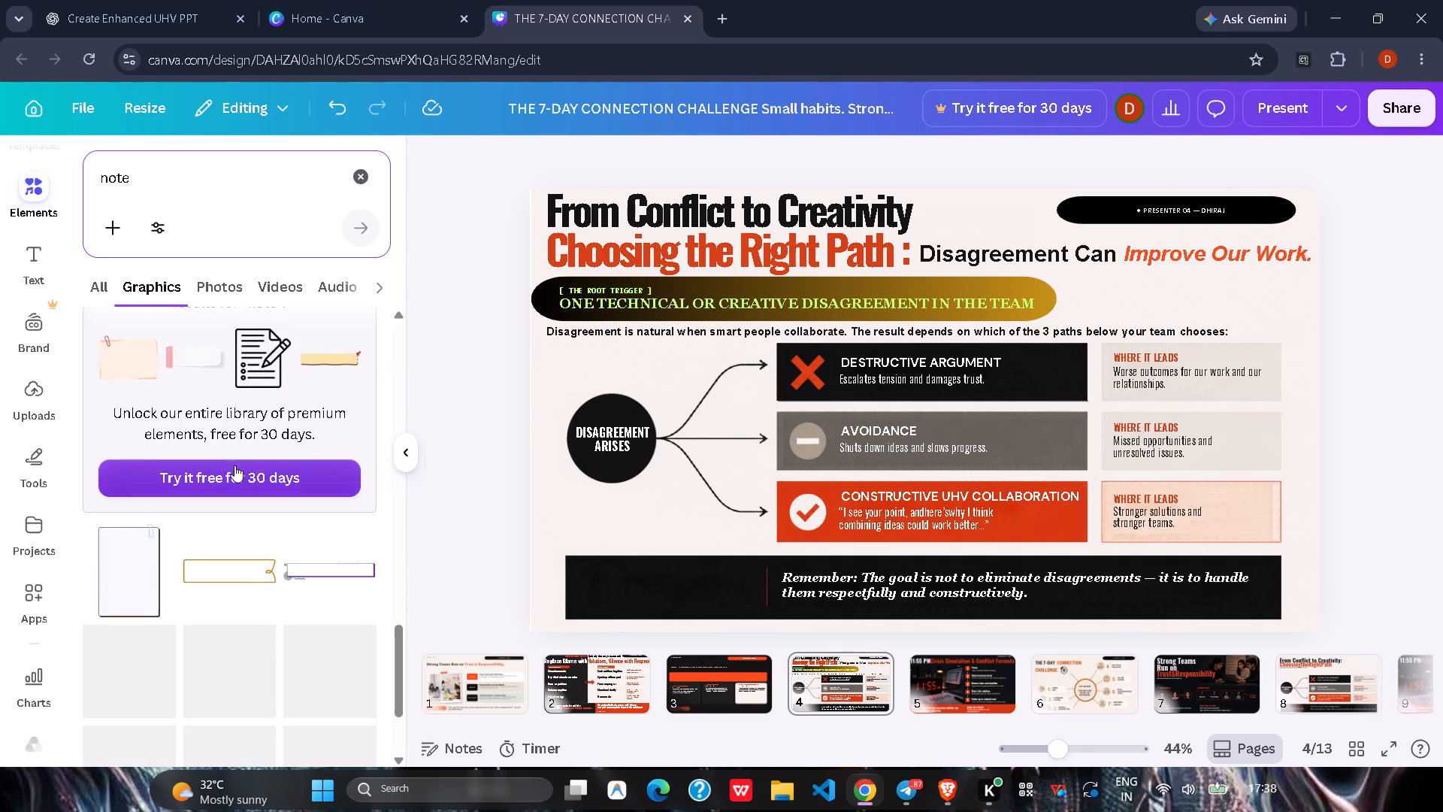
pyautogui.scroll(-4, 234, 465)
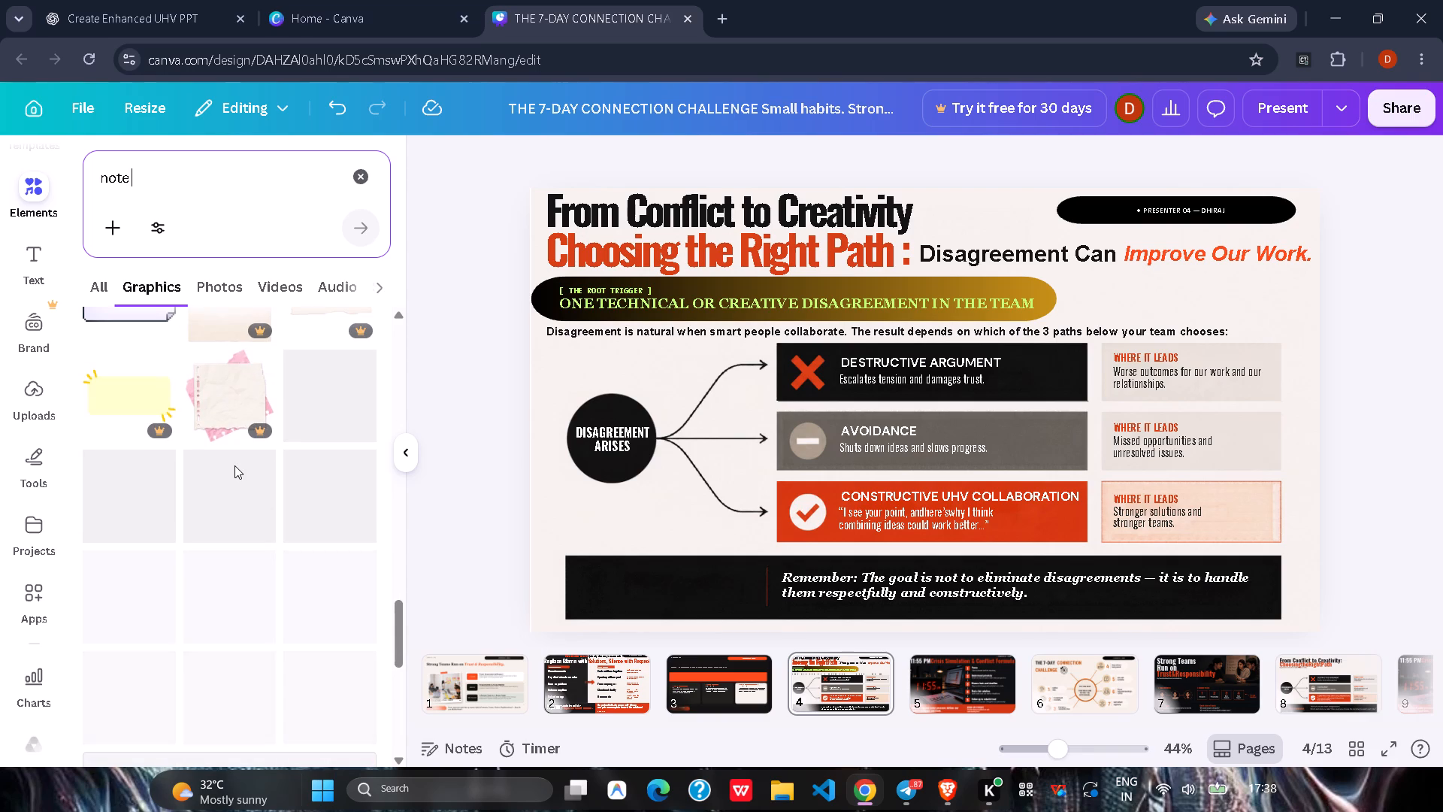
# Clear the old search term and search the graphics for "remember not to eliminate".
pyautogui.click(180, 193)
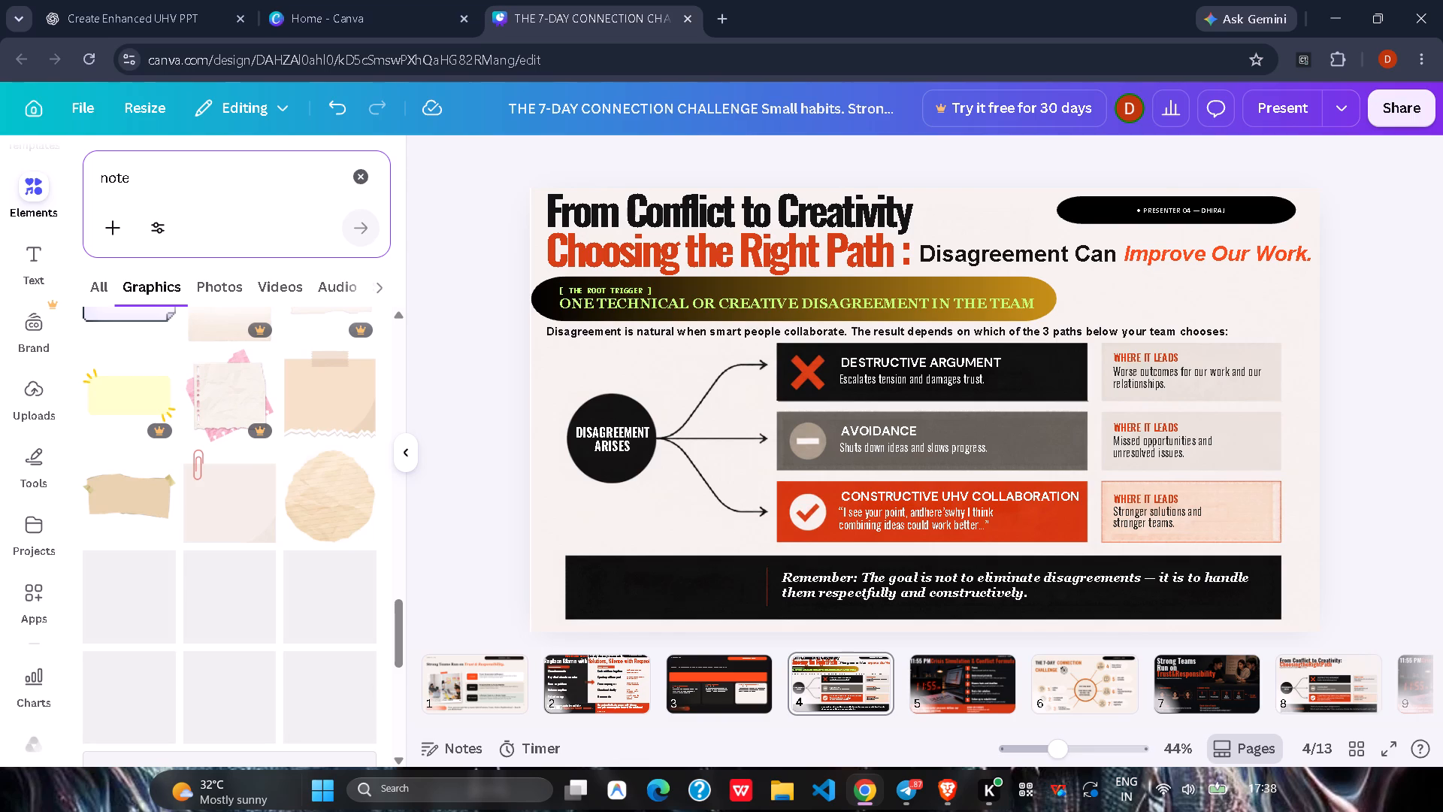
pyautogui.press('BackSpace')
pyautogui.press('BackSpace')
pyautogui.press('BackSpace')
pyautogui.press('BackSpace')
pyautogui.press('BackSpace')
pyautogui.press('BackSpace')
pyautogui.press('BackSpace')
pyautogui.press('BackSpace')
pyautogui.press('BackSpace')
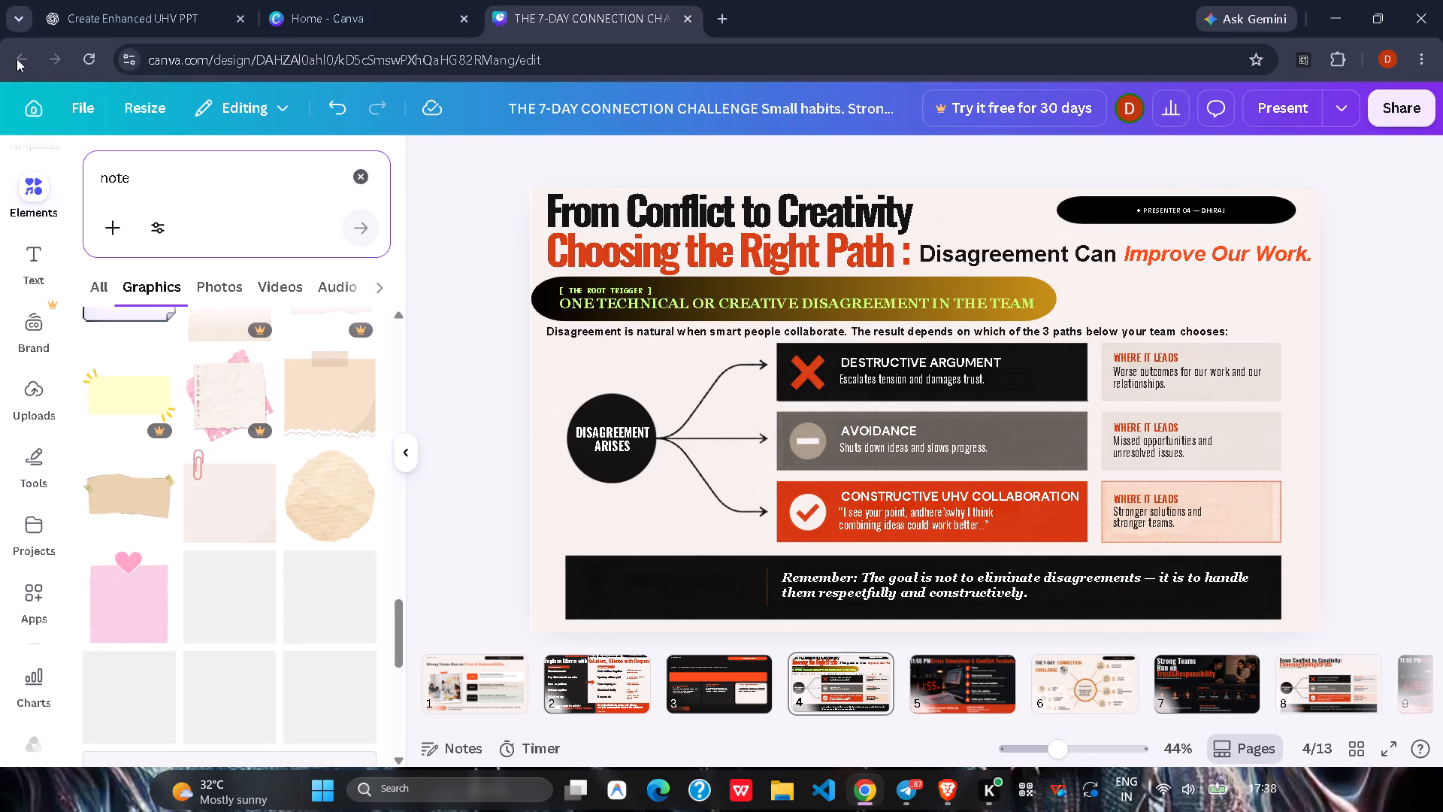
pyautogui.click(141, 164)
pyautogui.doubleClick(141, 164)
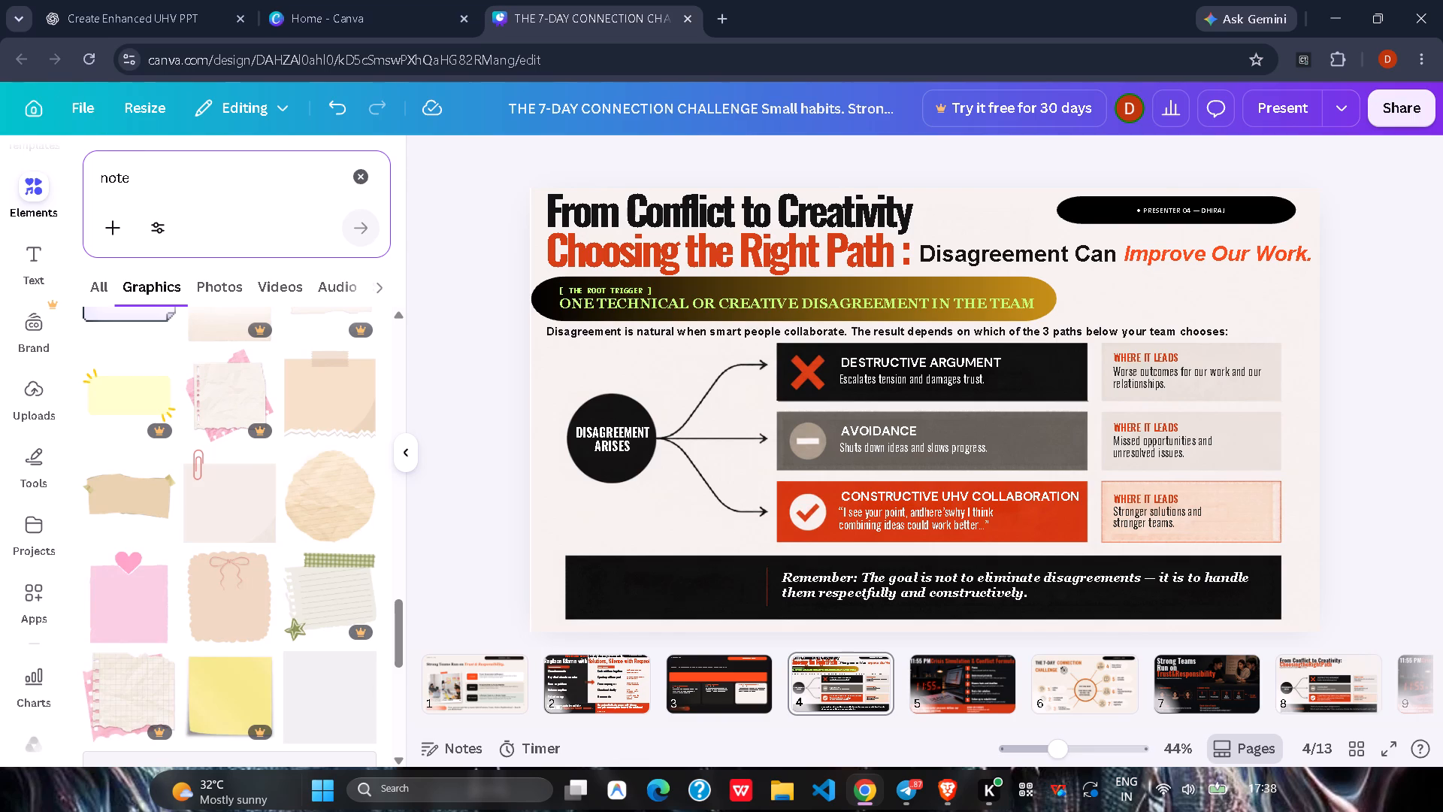
pyautogui.doubleClick(135, 171)
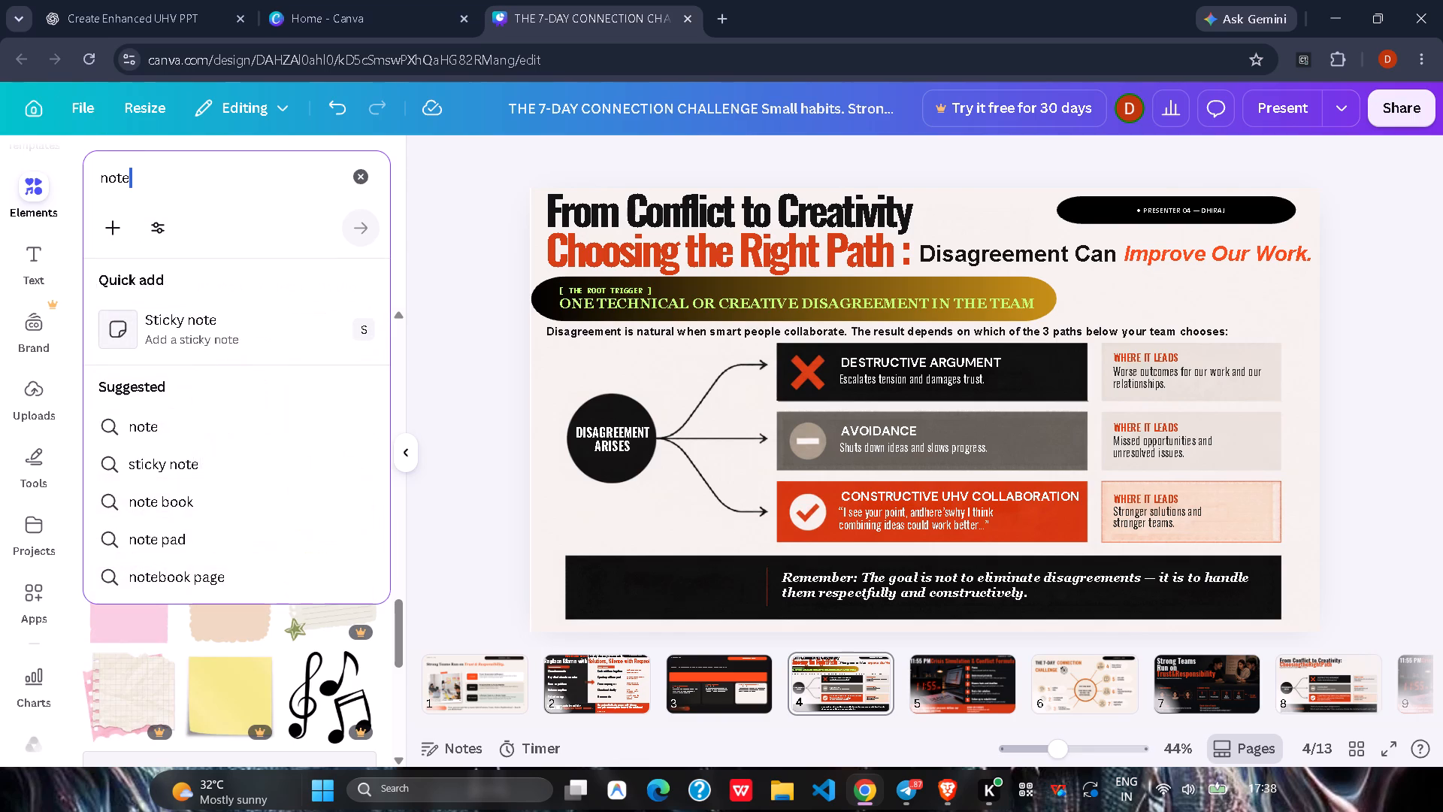
pyautogui.press('BackSpace')
pyautogui.press('BackSpace')
pyautogui.press('BackSpace')
pyautogui.press('BackSpace')
pyautogui.press('BackSpace')
pyautogui.press('BackSpace')
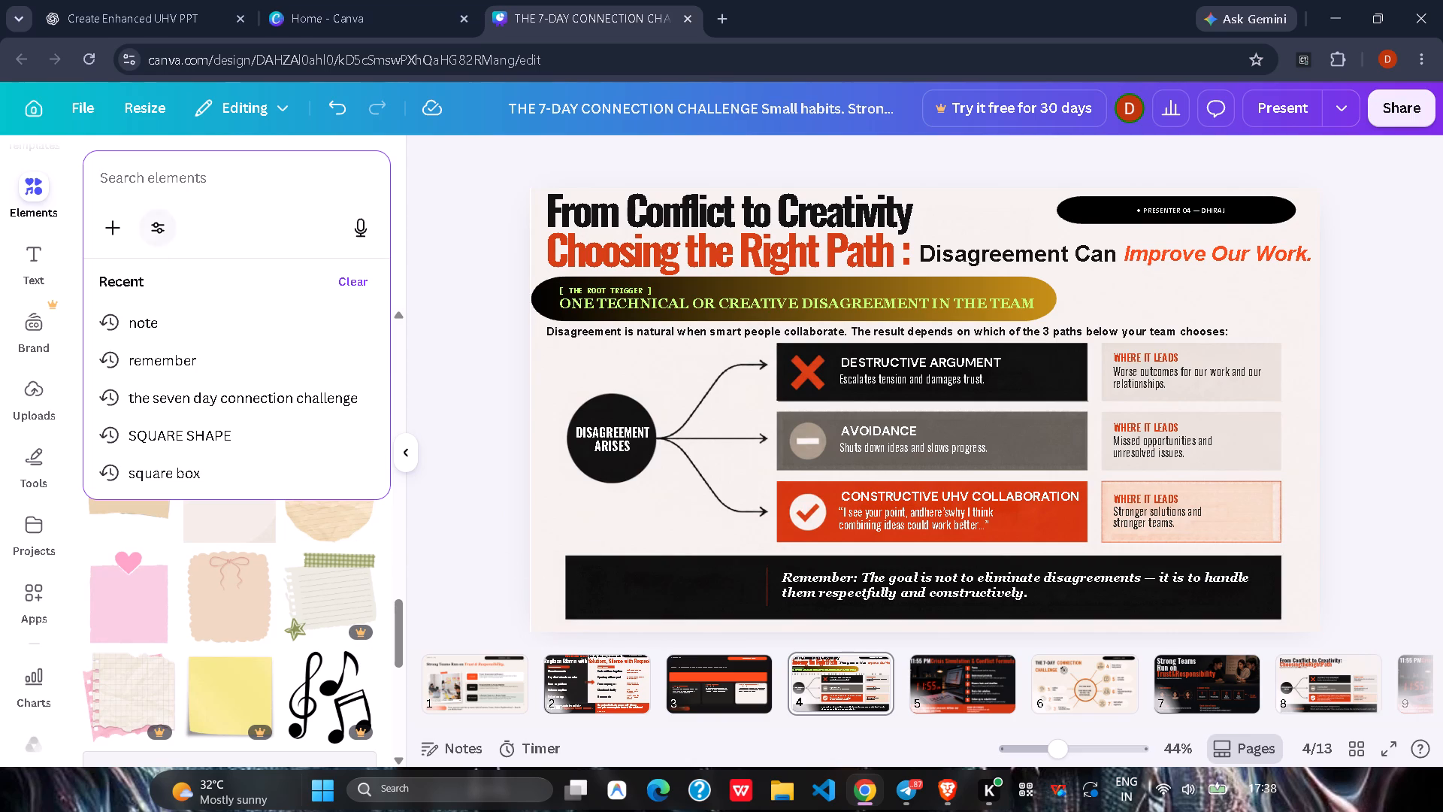
pyautogui.click(192, 183)
pyautogui.write('remen')
pyautogui.press('BackSpace')
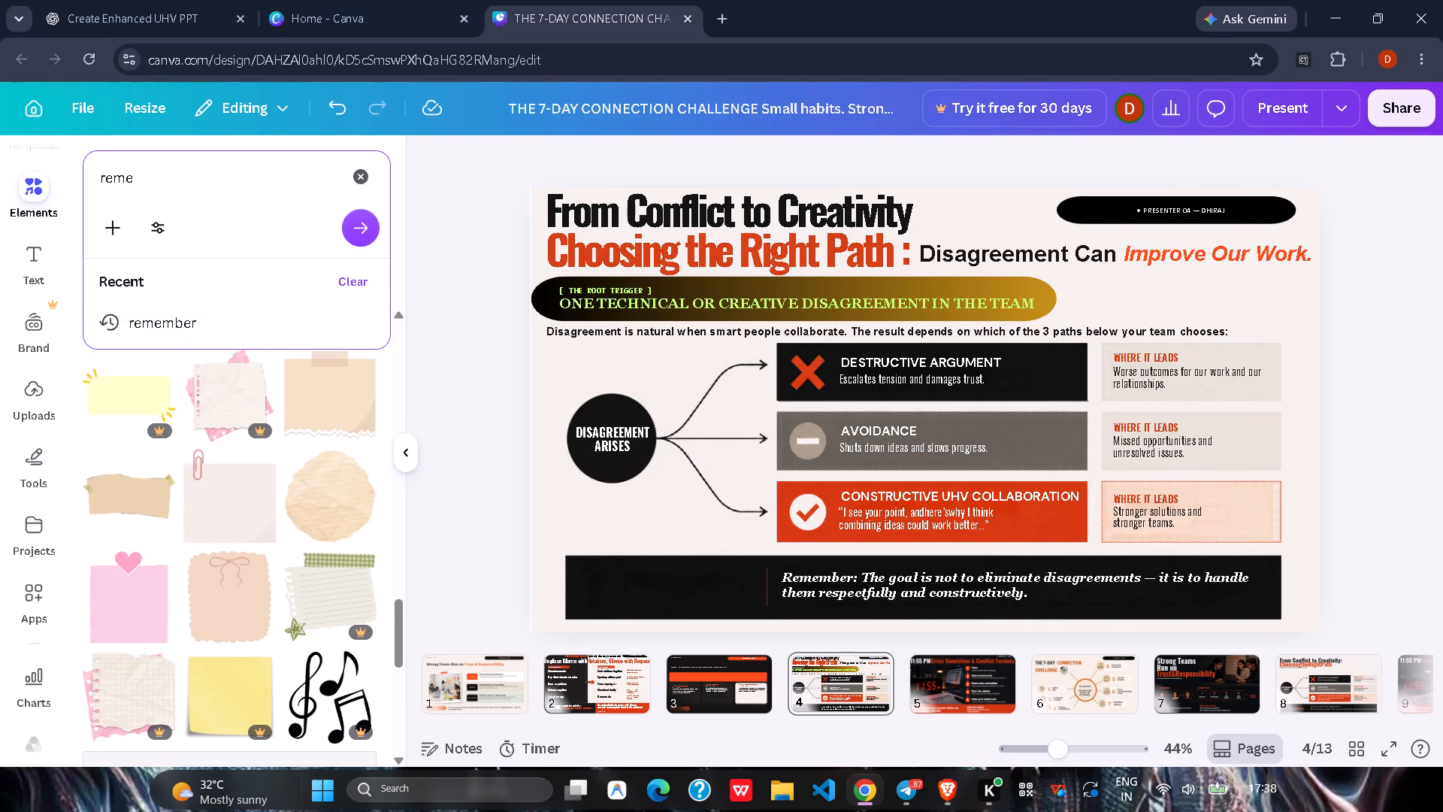
pyautogui.write('mber')
pyautogui.press('space')
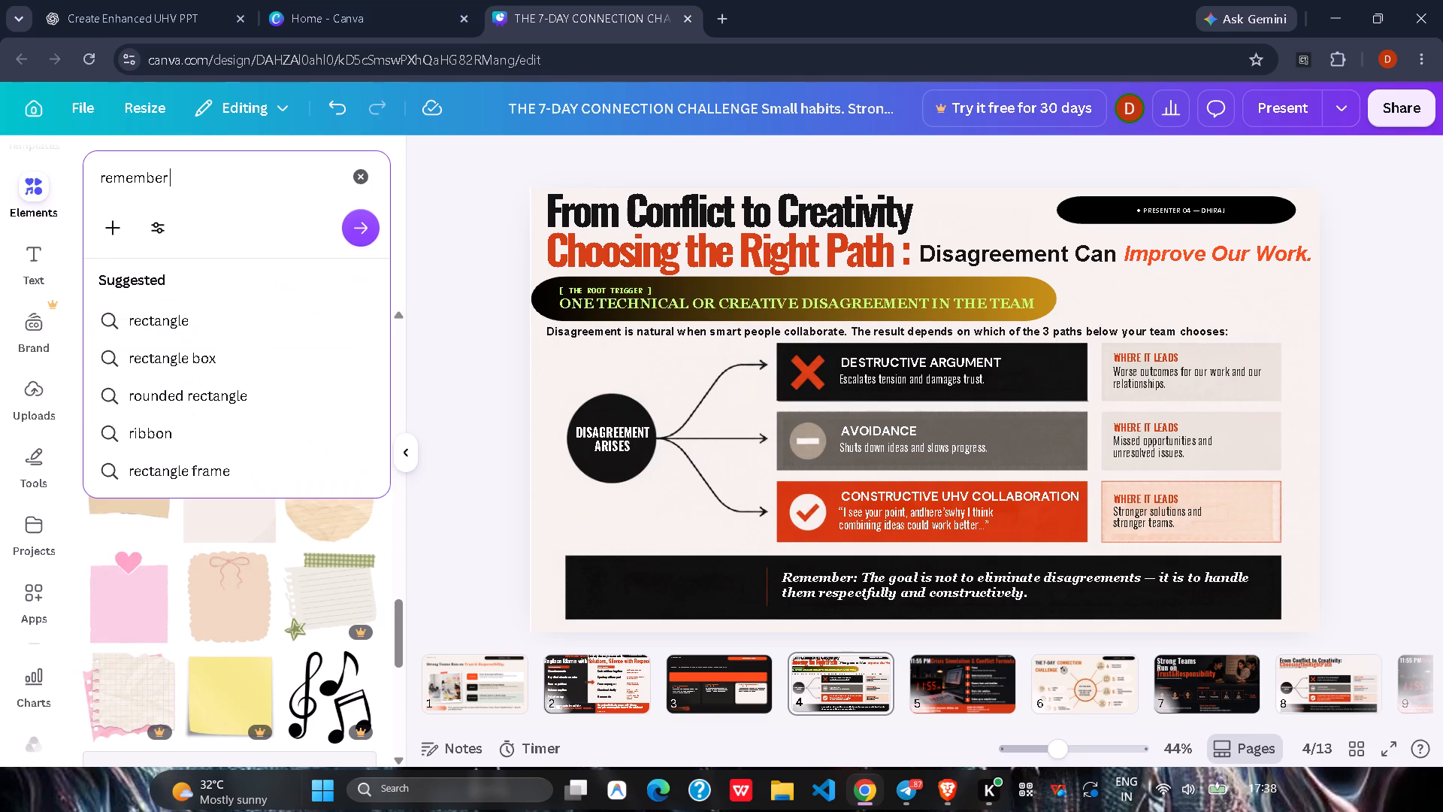
pyautogui.press('b')
pyautogui.press('BackSpace')
pyautogui.write('not to eliminate')
pyautogui.click(356, 231)
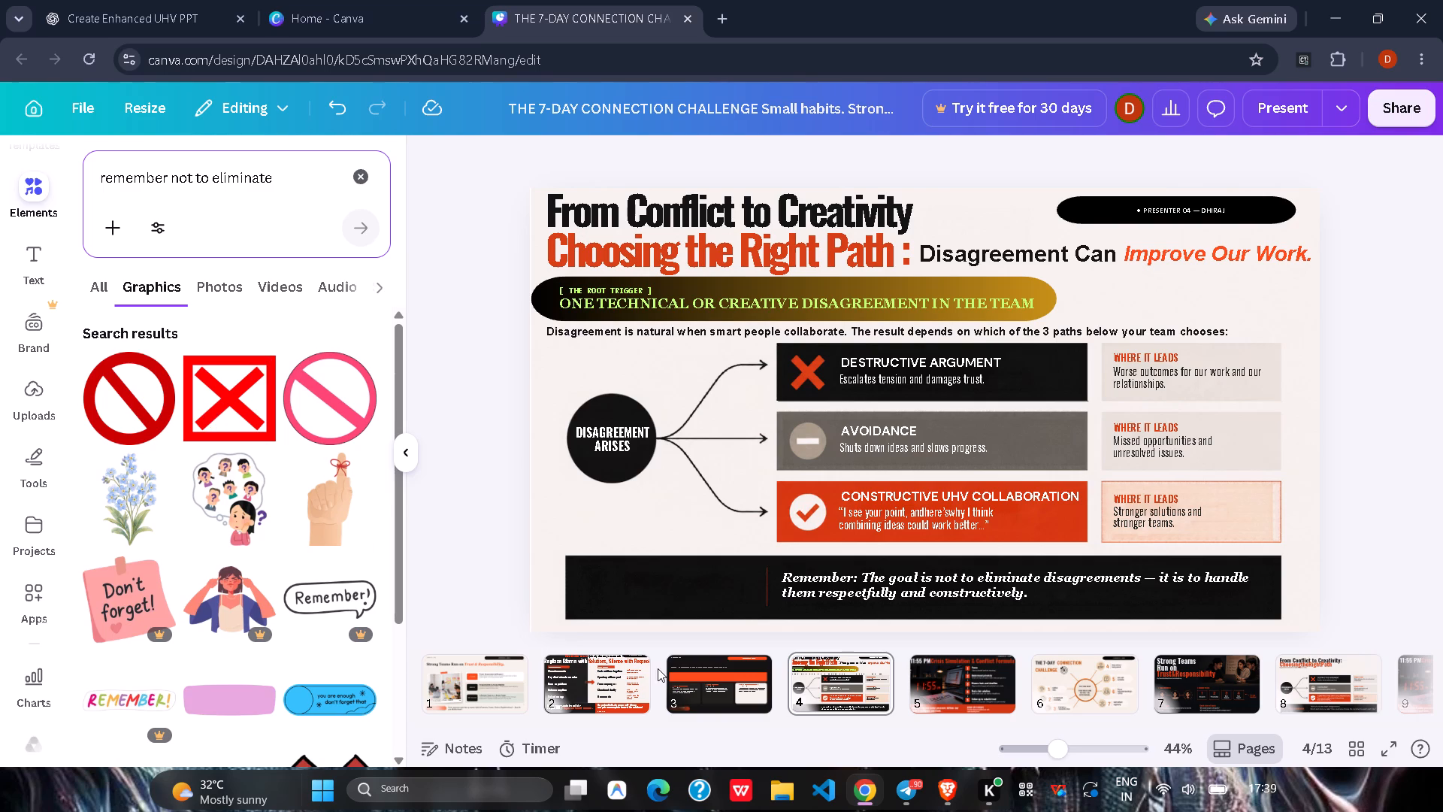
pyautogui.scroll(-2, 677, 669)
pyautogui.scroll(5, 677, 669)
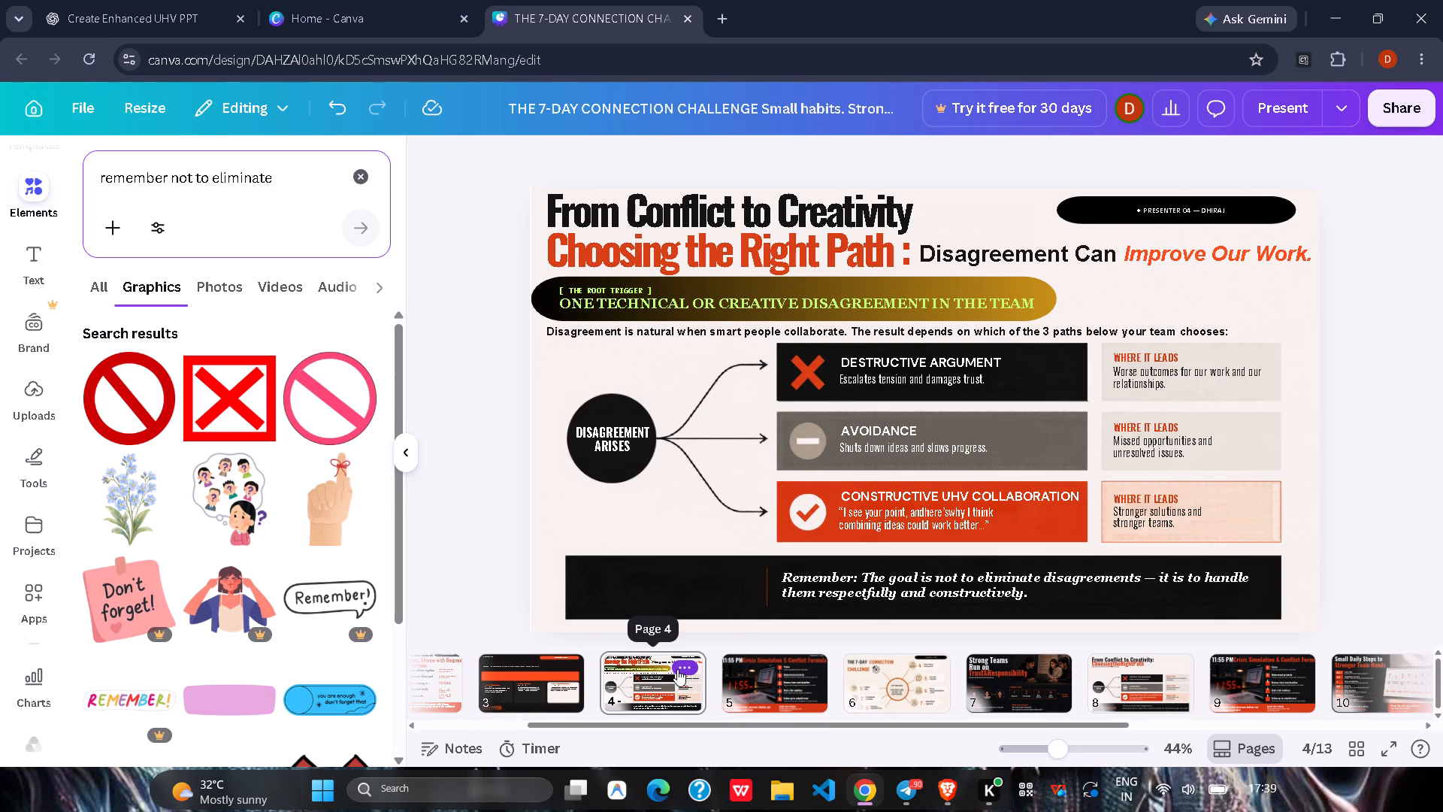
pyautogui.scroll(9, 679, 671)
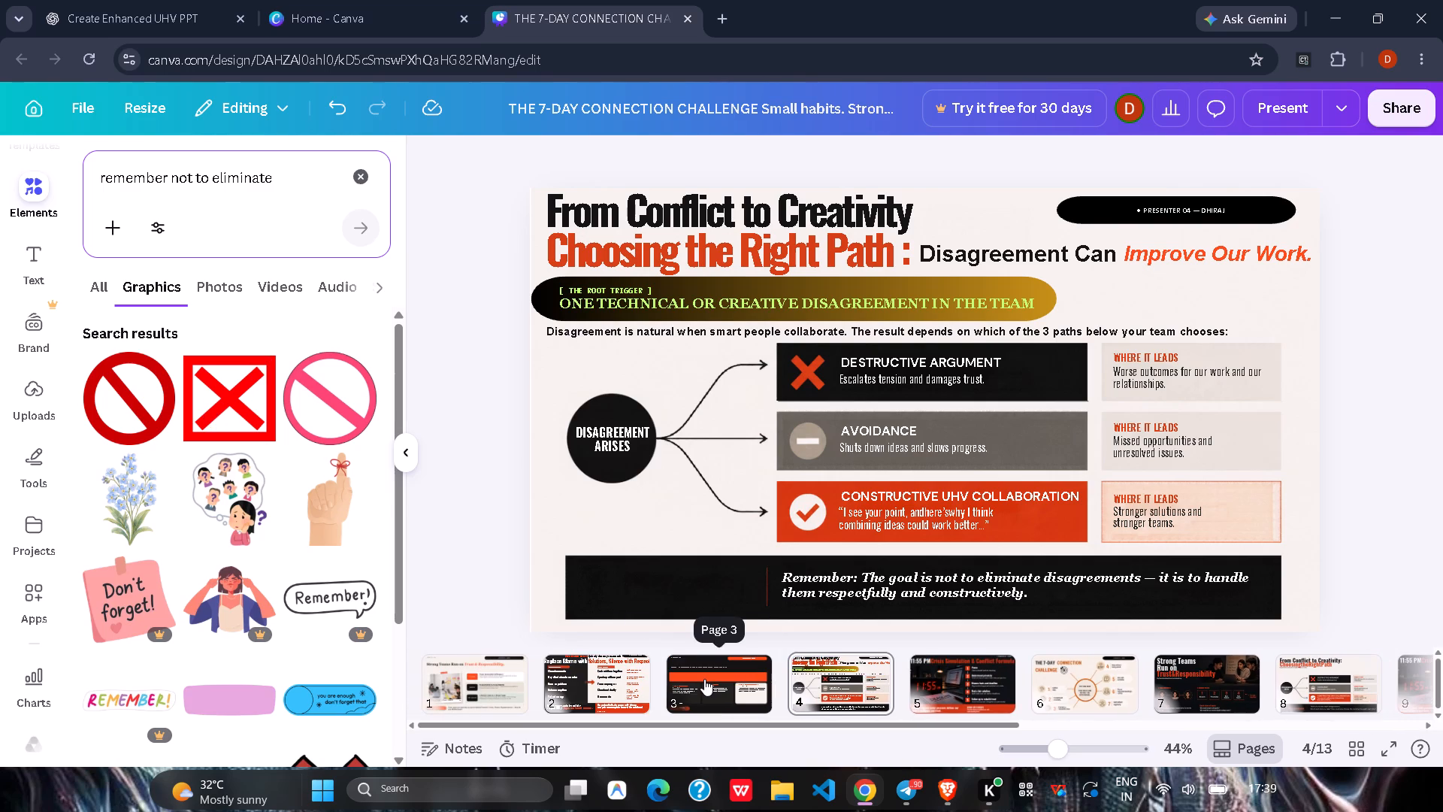
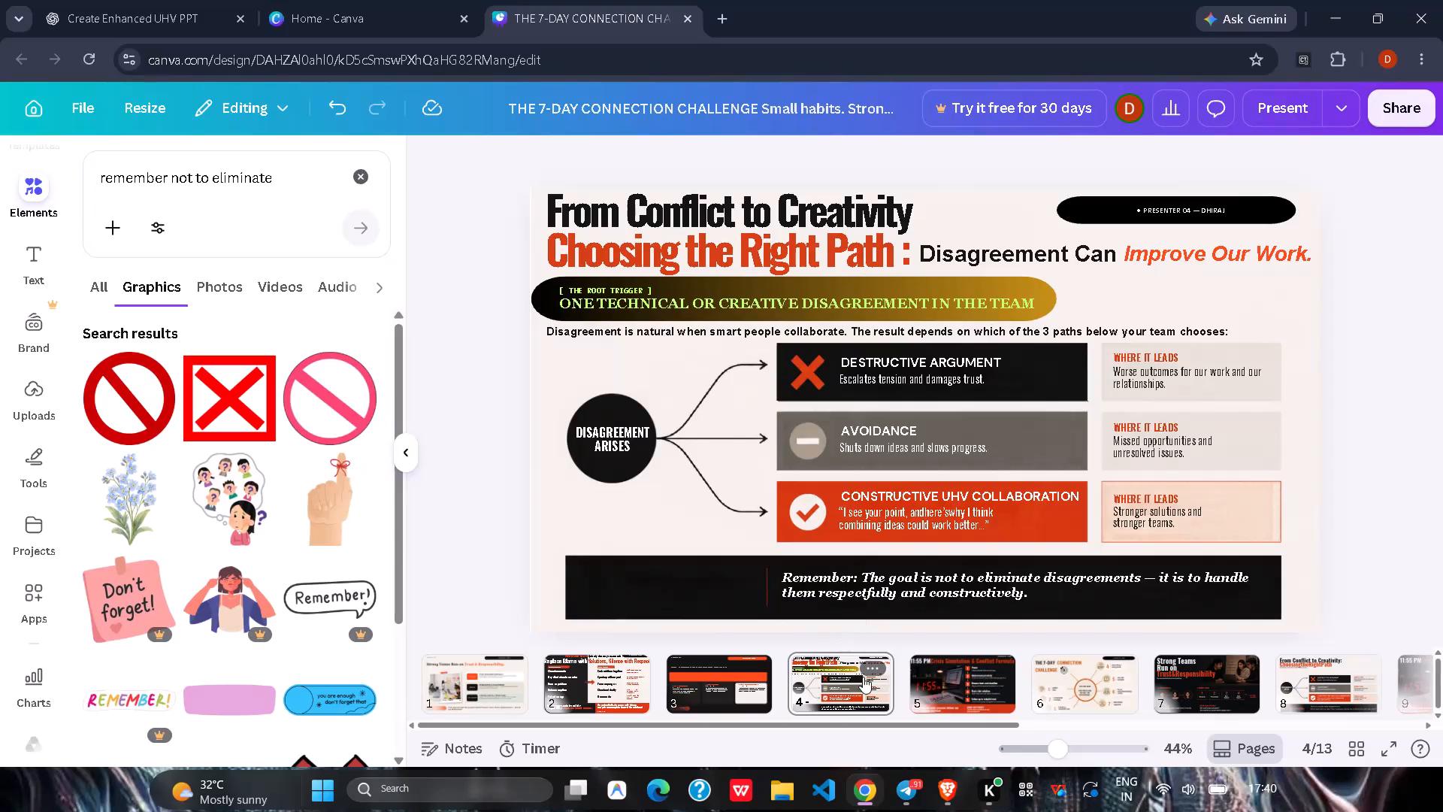
# Check the neighbouring slides and delete page 3, the leftover dark 'Decision Tree' slide with the Argument and Avoidance paths.
pyautogui.click(917, 684)
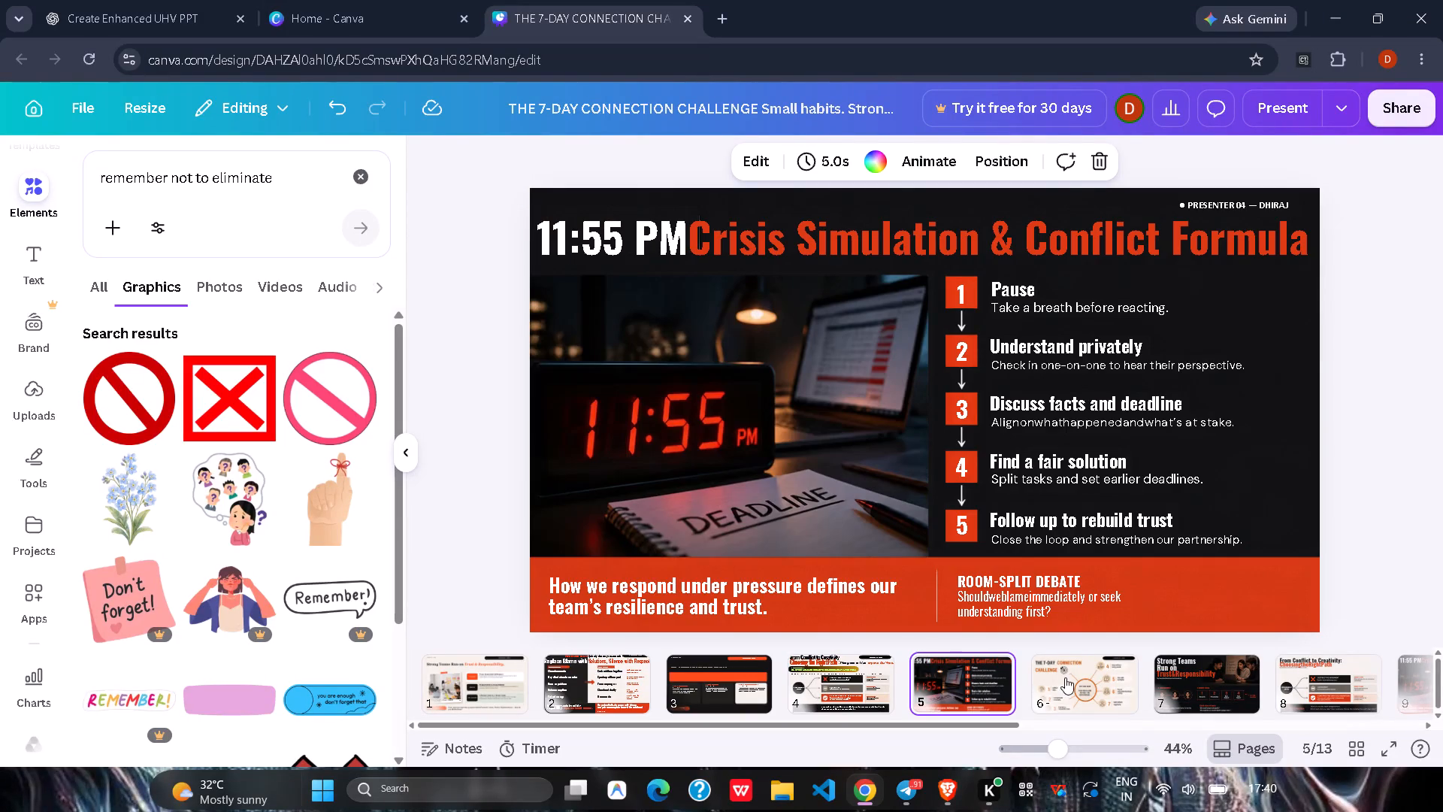
pyautogui.click(1065, 677)
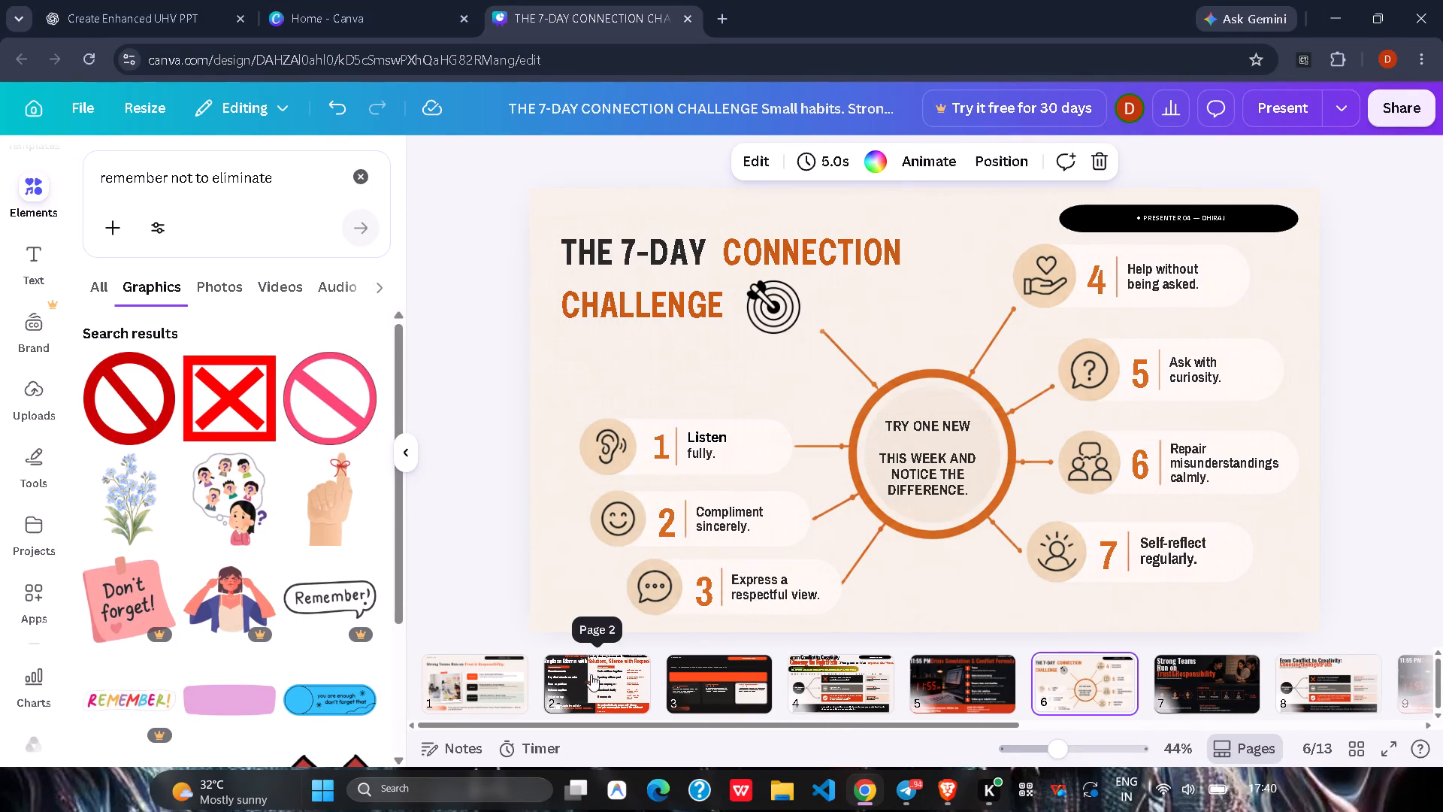
pyautogui.click(606, 679)
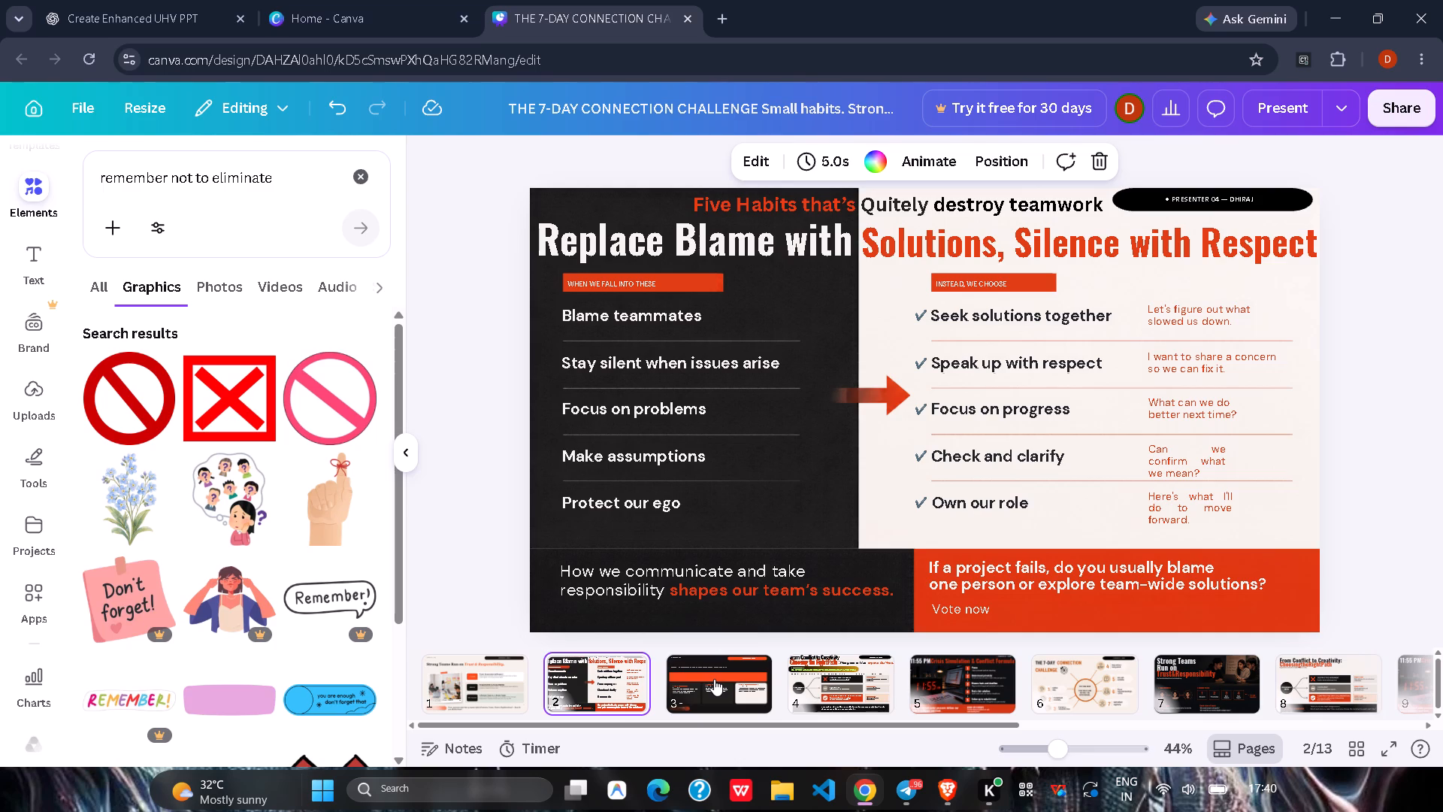
pyautogui.click(714, 679)
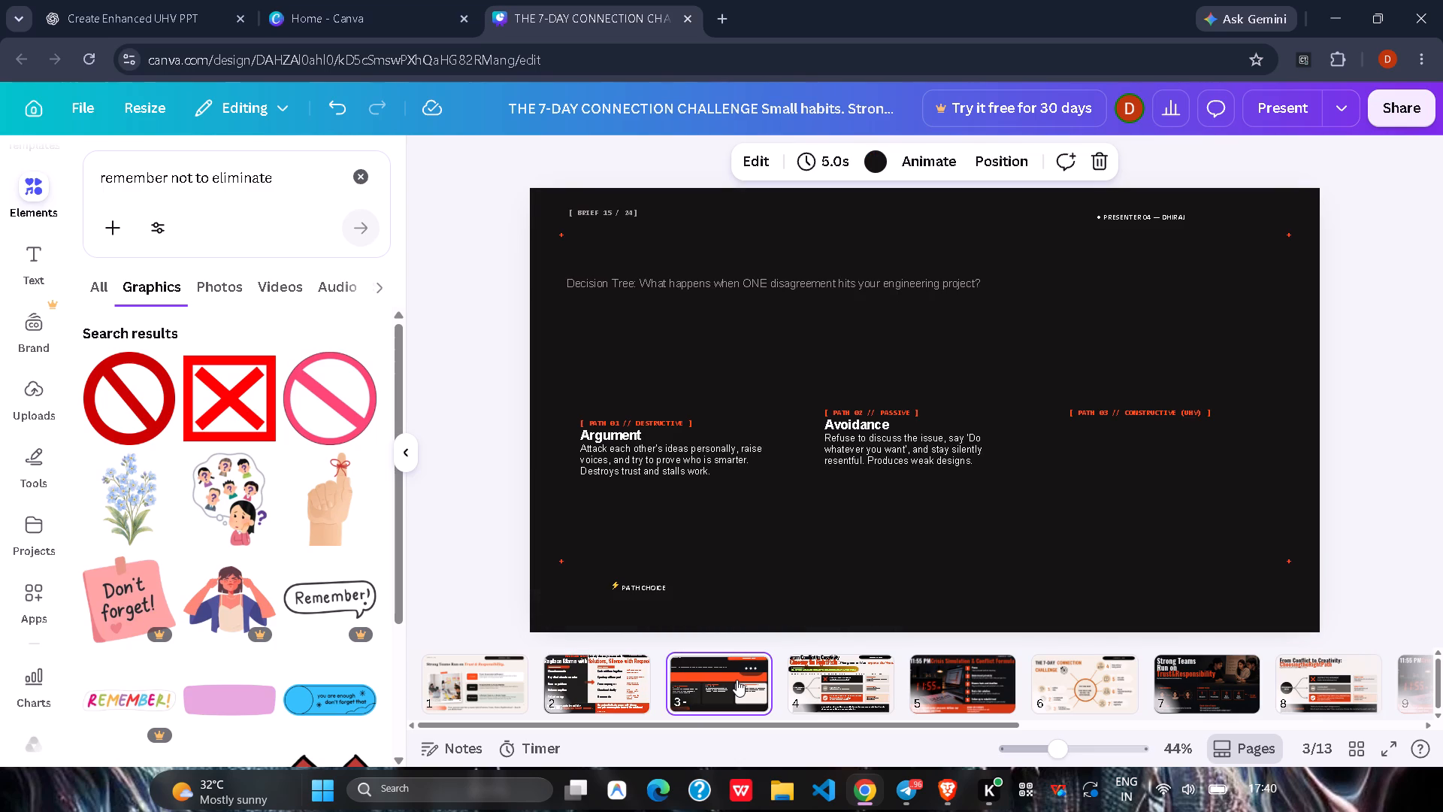
pyautogui.click(737, 680)
pyautogui.press('Delete')
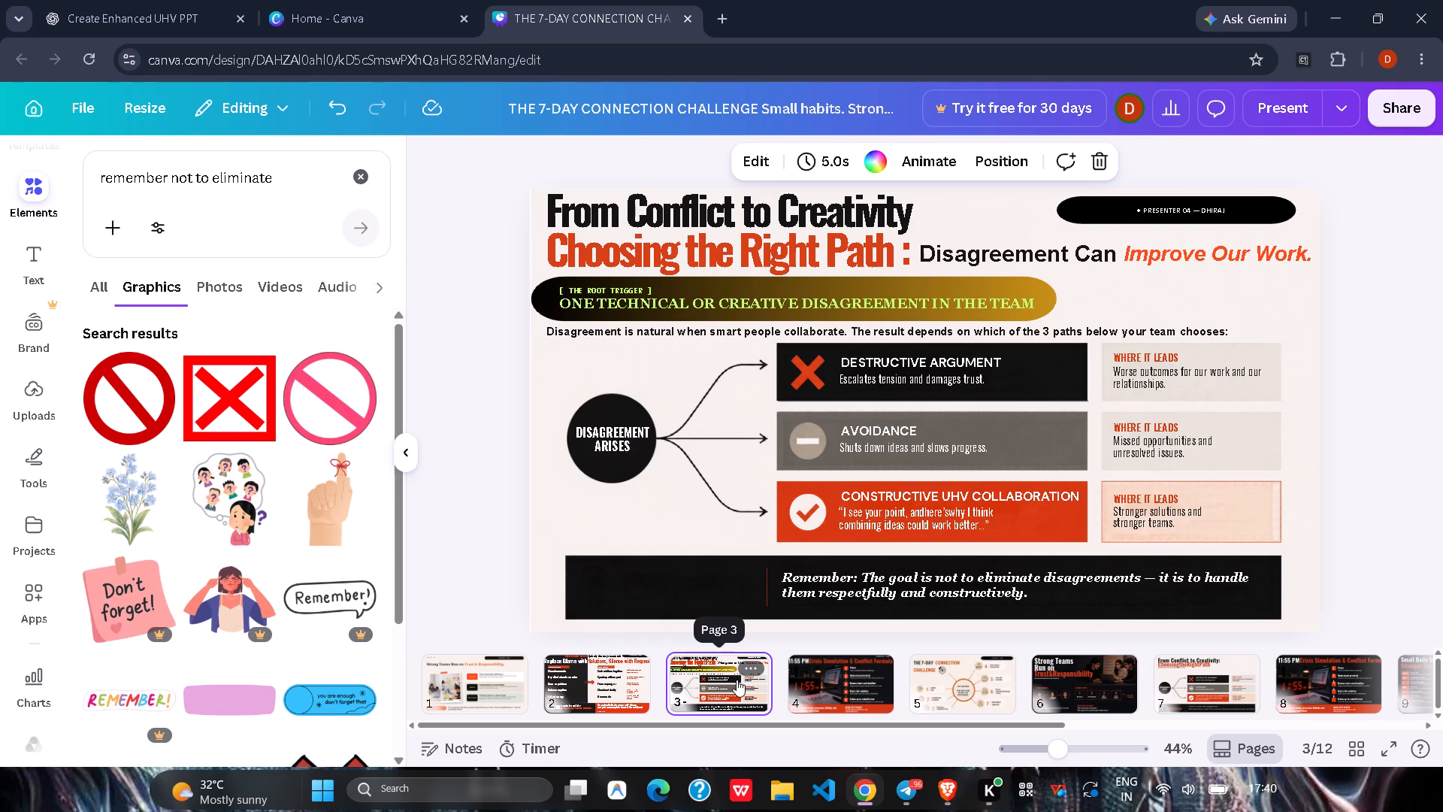
pyautogui.click(737, 680)
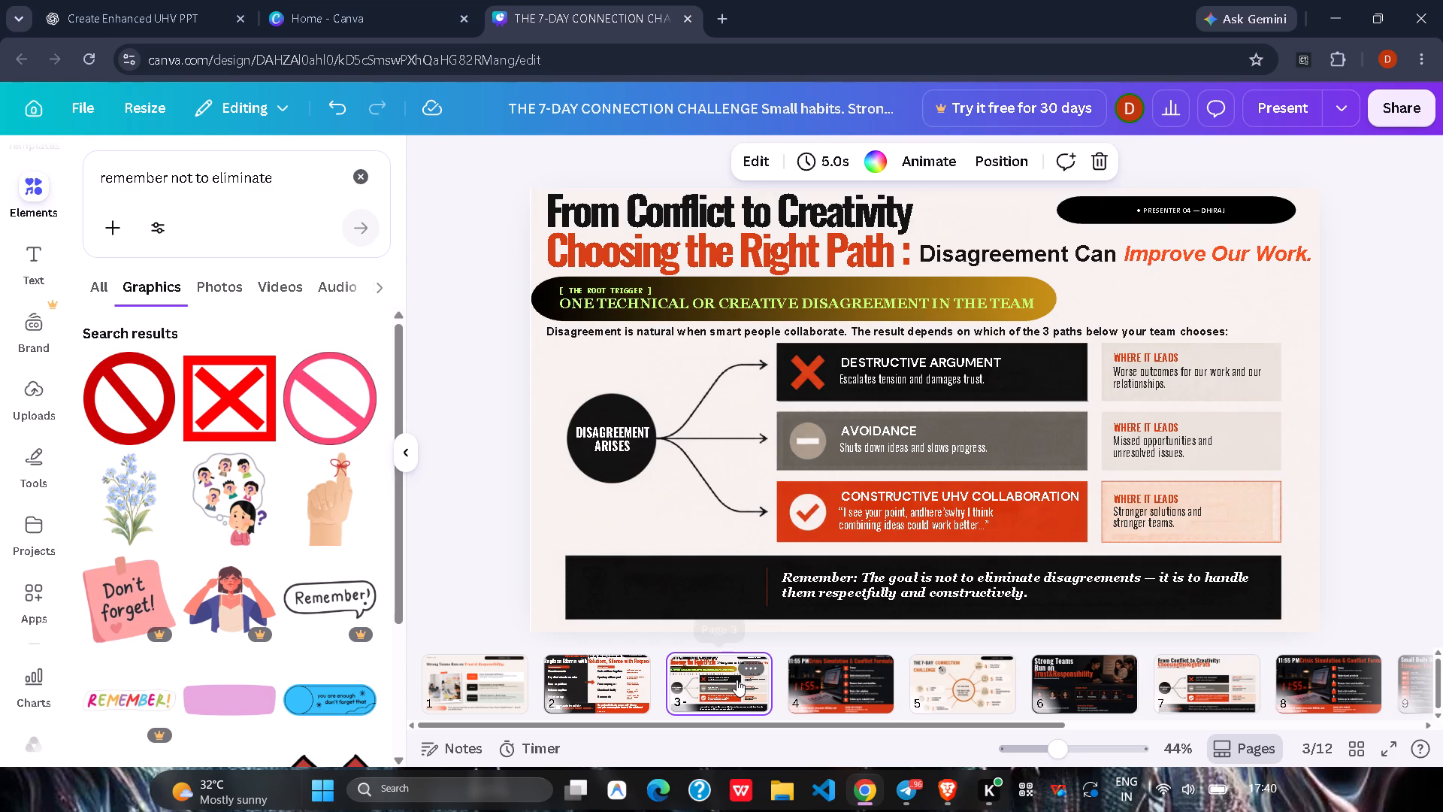
pyautogui.scroll(-3, 197, 531)
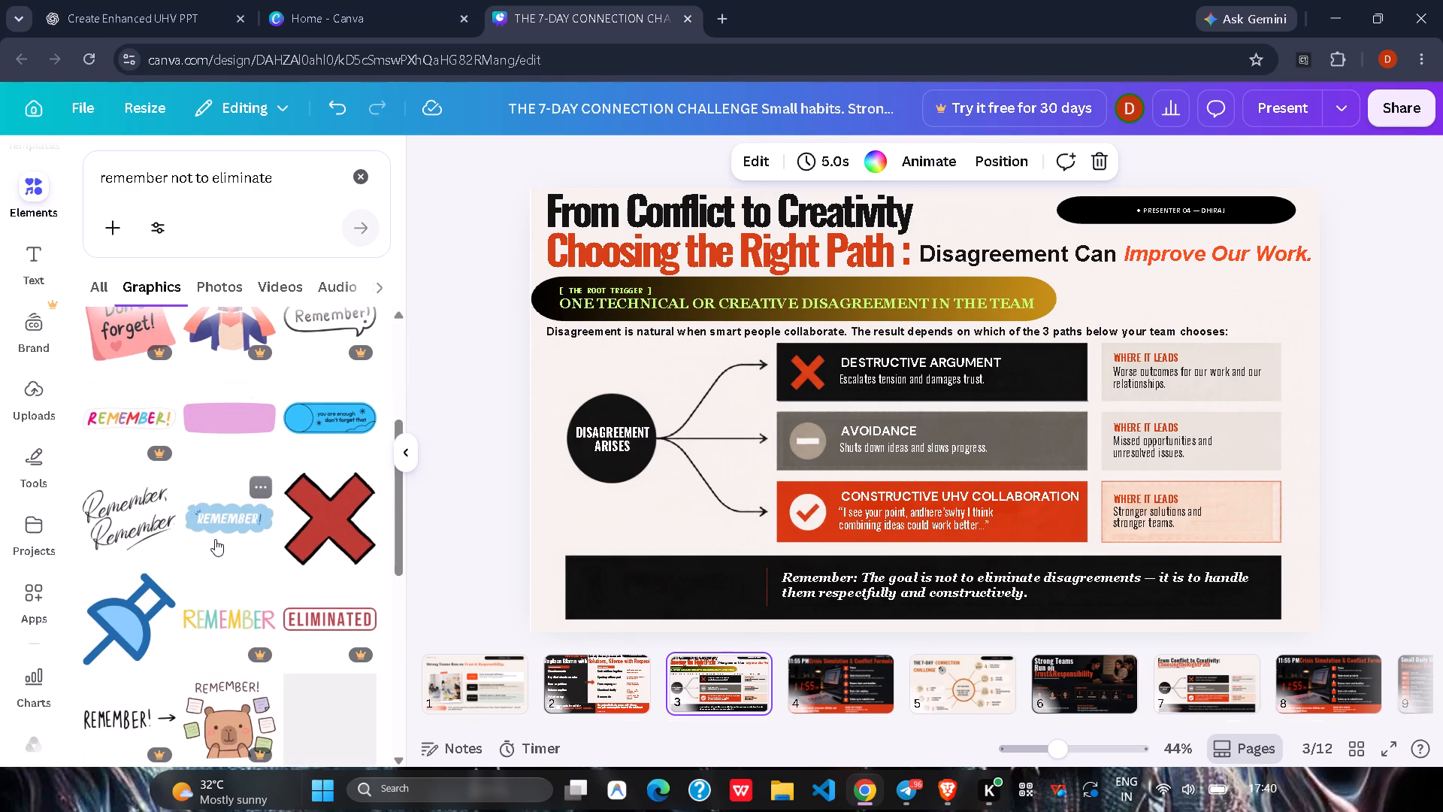
pyautogui.scroll(-5, 215, 539)
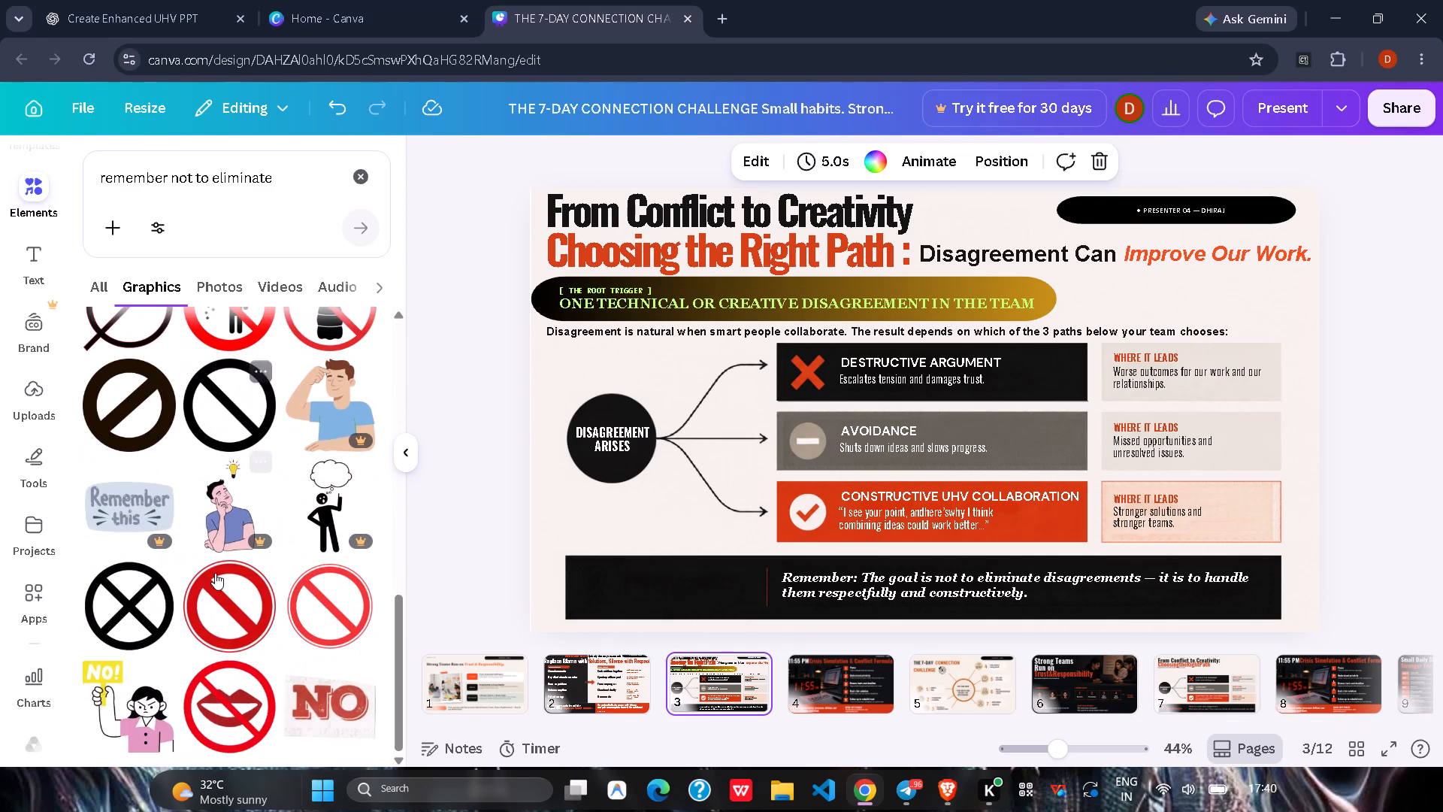
pyautogui.scroll(-4, 215, 573)
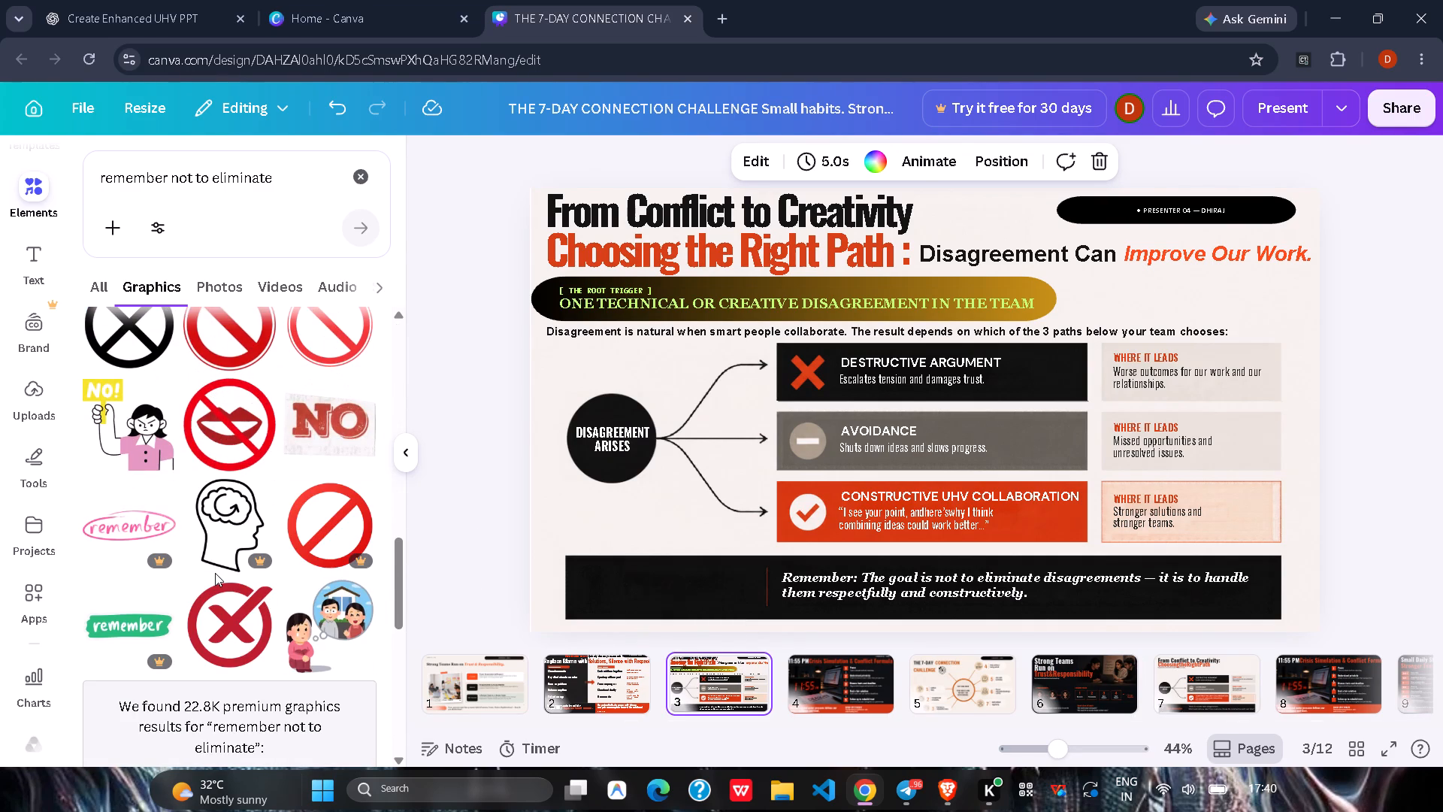
pyautogui.scroll(-2, 215, 573)
pyautogui.scroll(12, 215, 573)
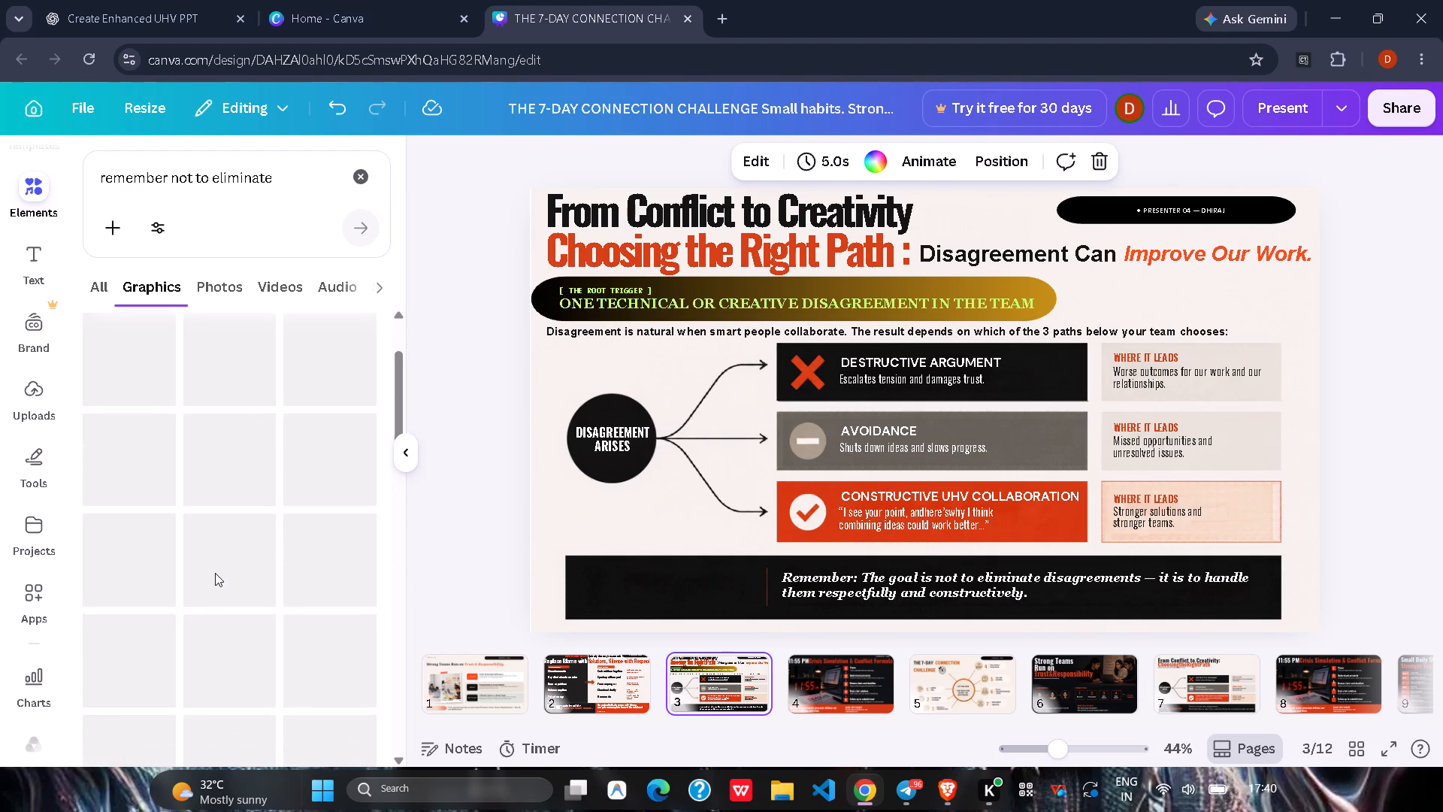
pyautogui.scroll(4, 215, 573)
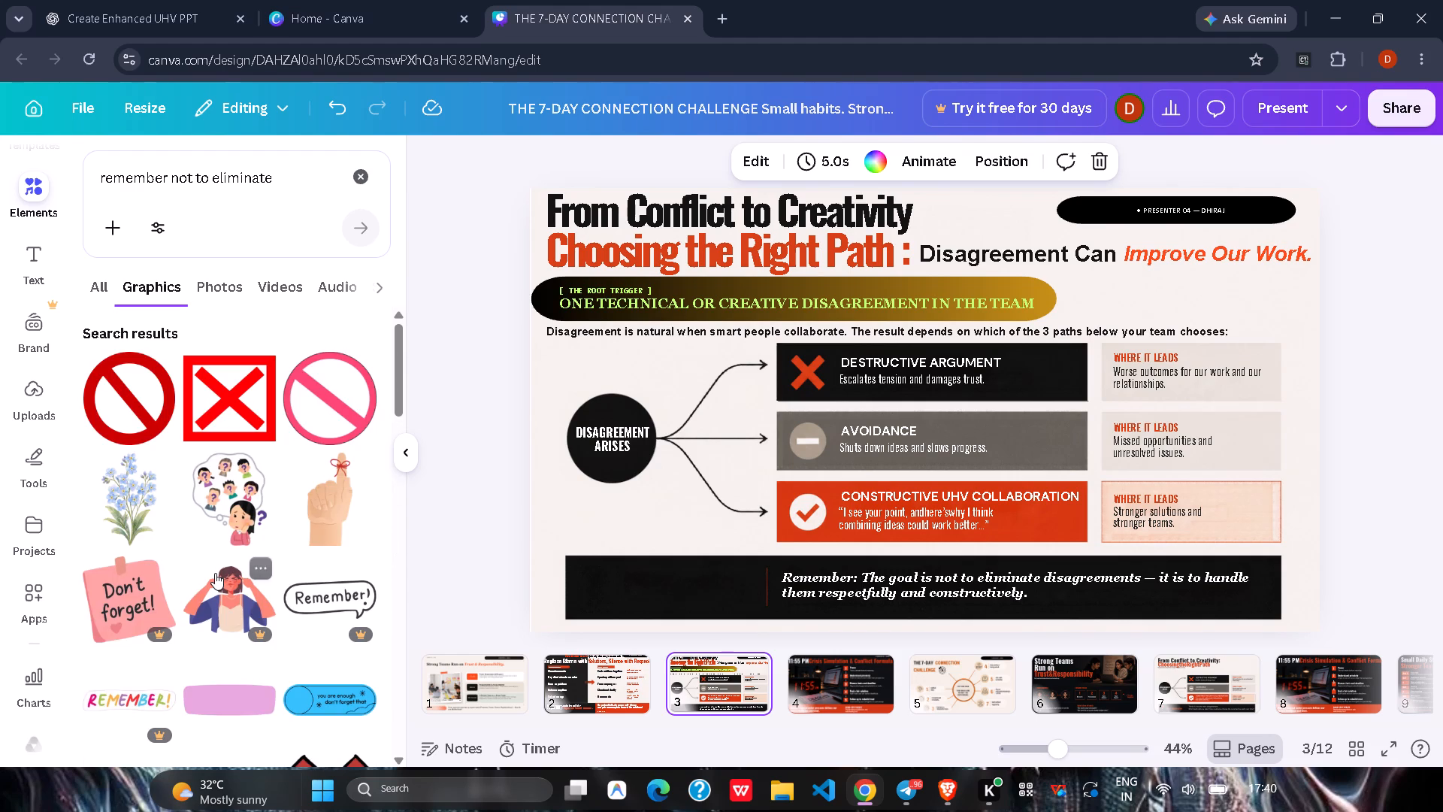
pyautogui.scroll(-1, 215, 573)
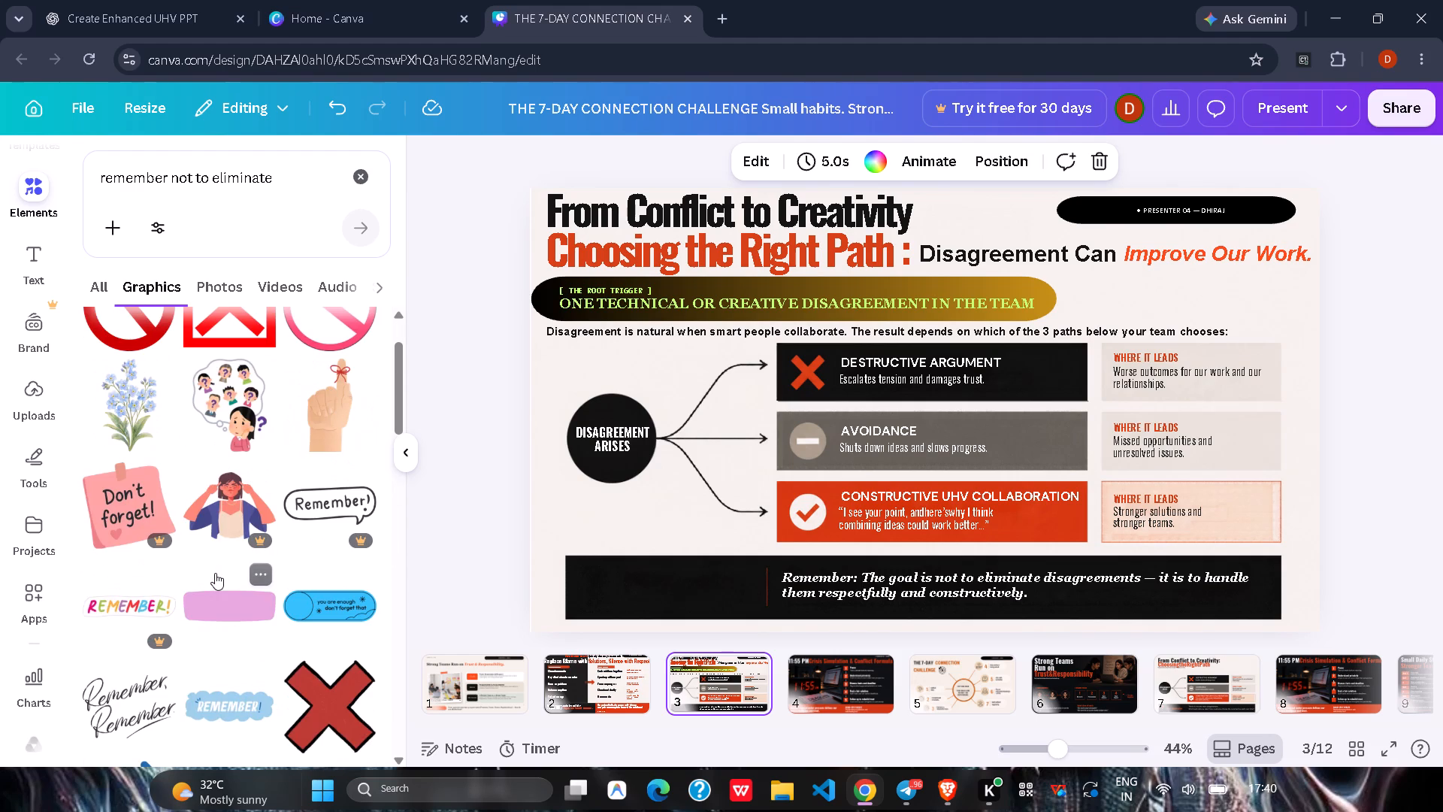
pyautogui.scroll(-9, 215, 573)
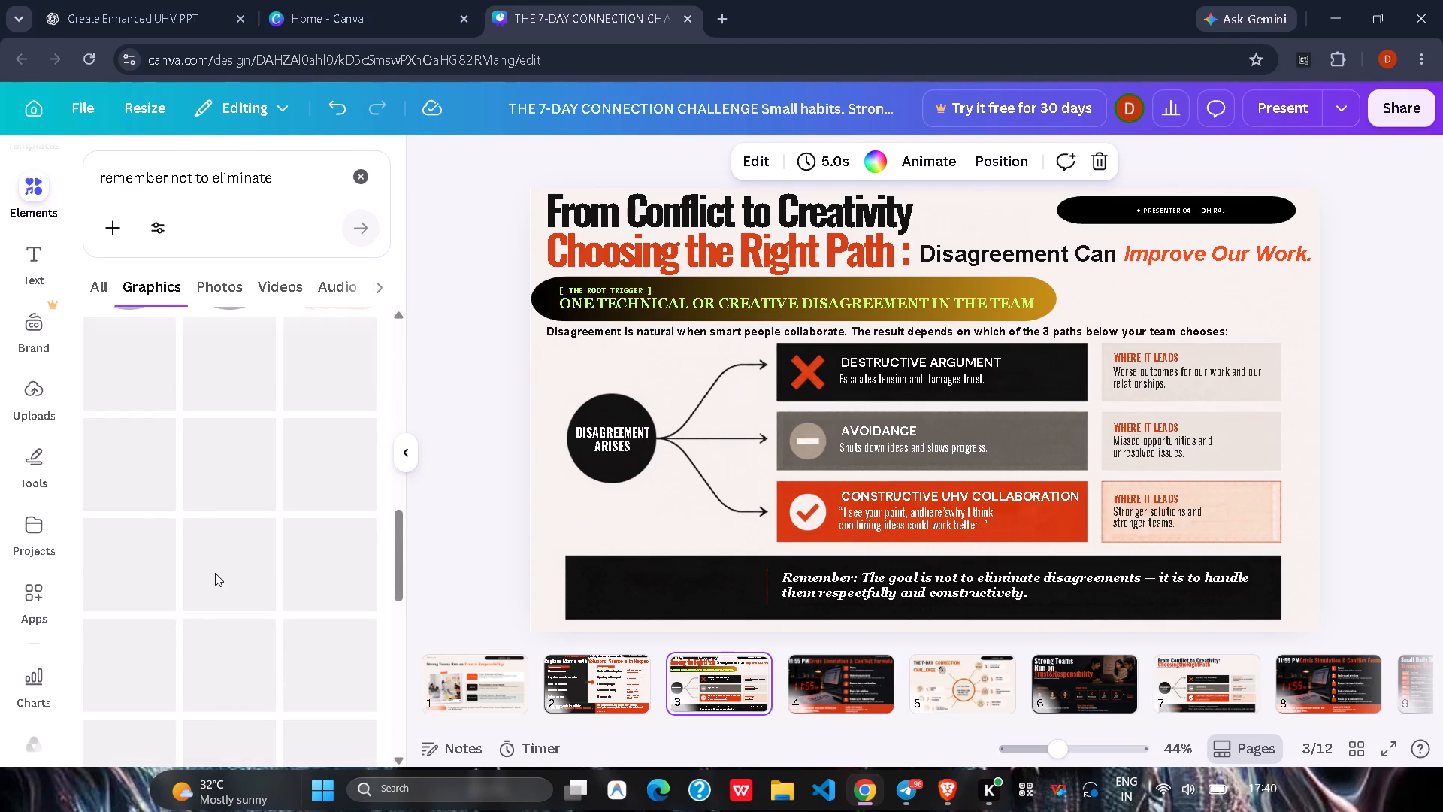
pyautogui.scroll(-8, 215, 573)
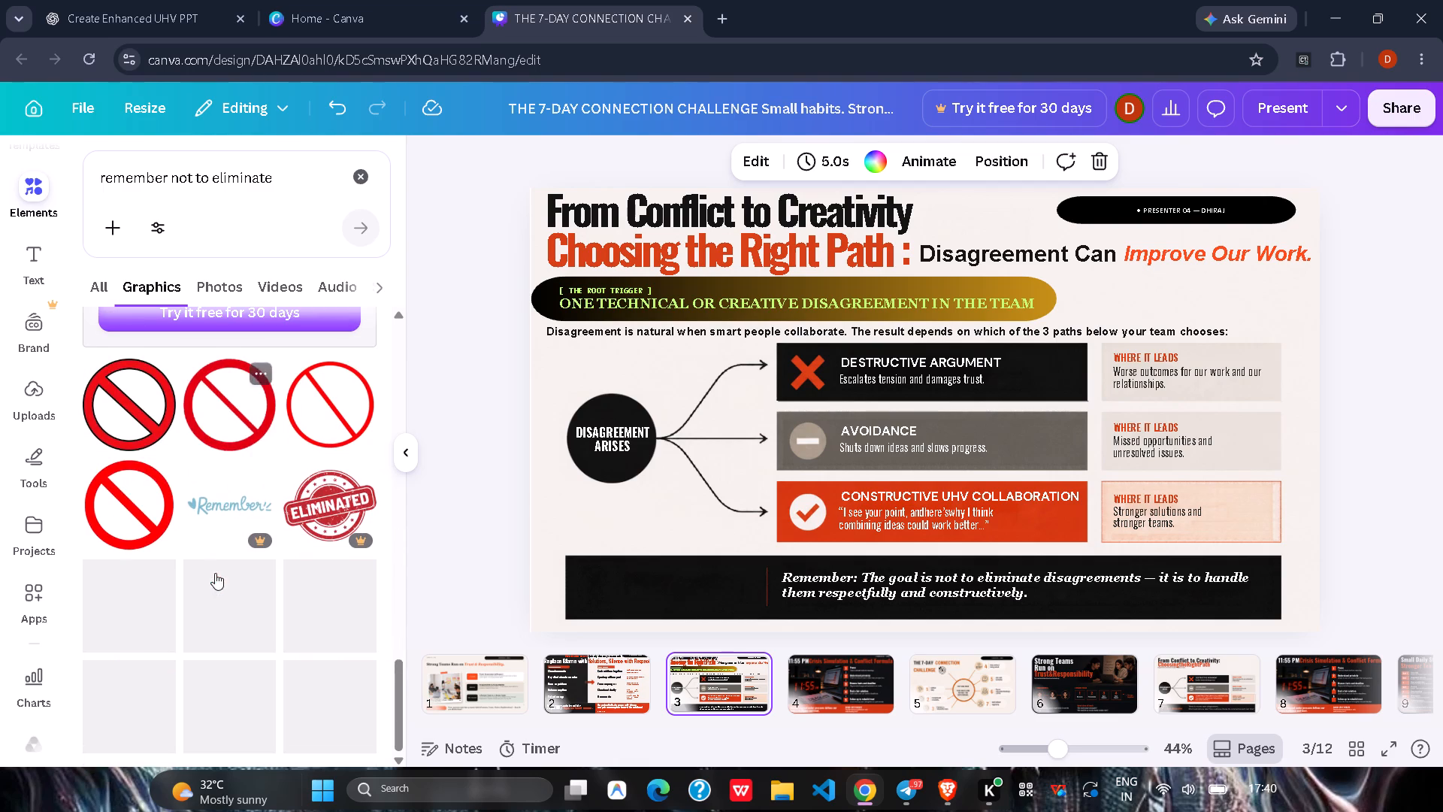
pyautogui.scroll(-2, 215, 573)
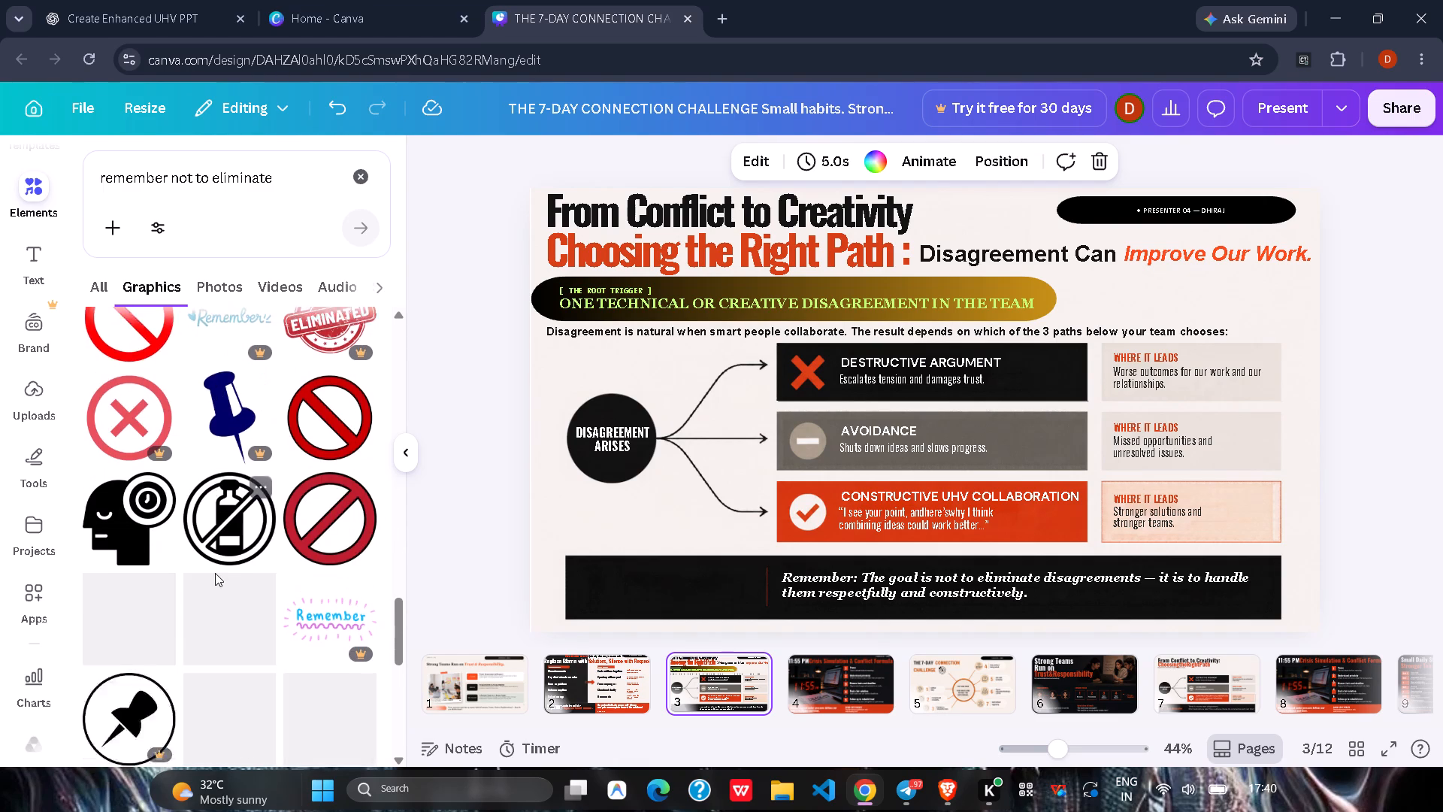
pyautogui.scroll(-6, 215, 573)
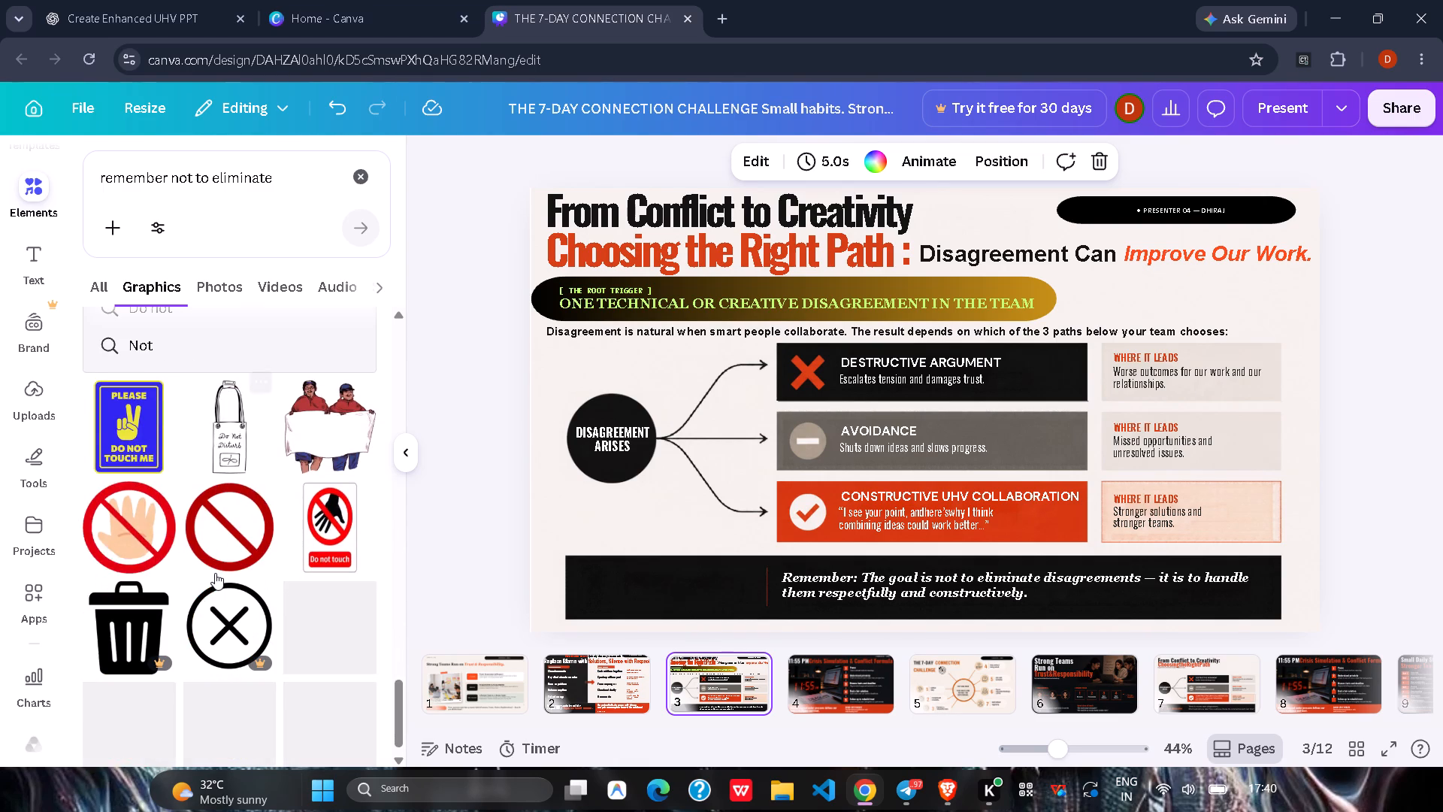
pyautogui.scroll(-3, 215, 573)
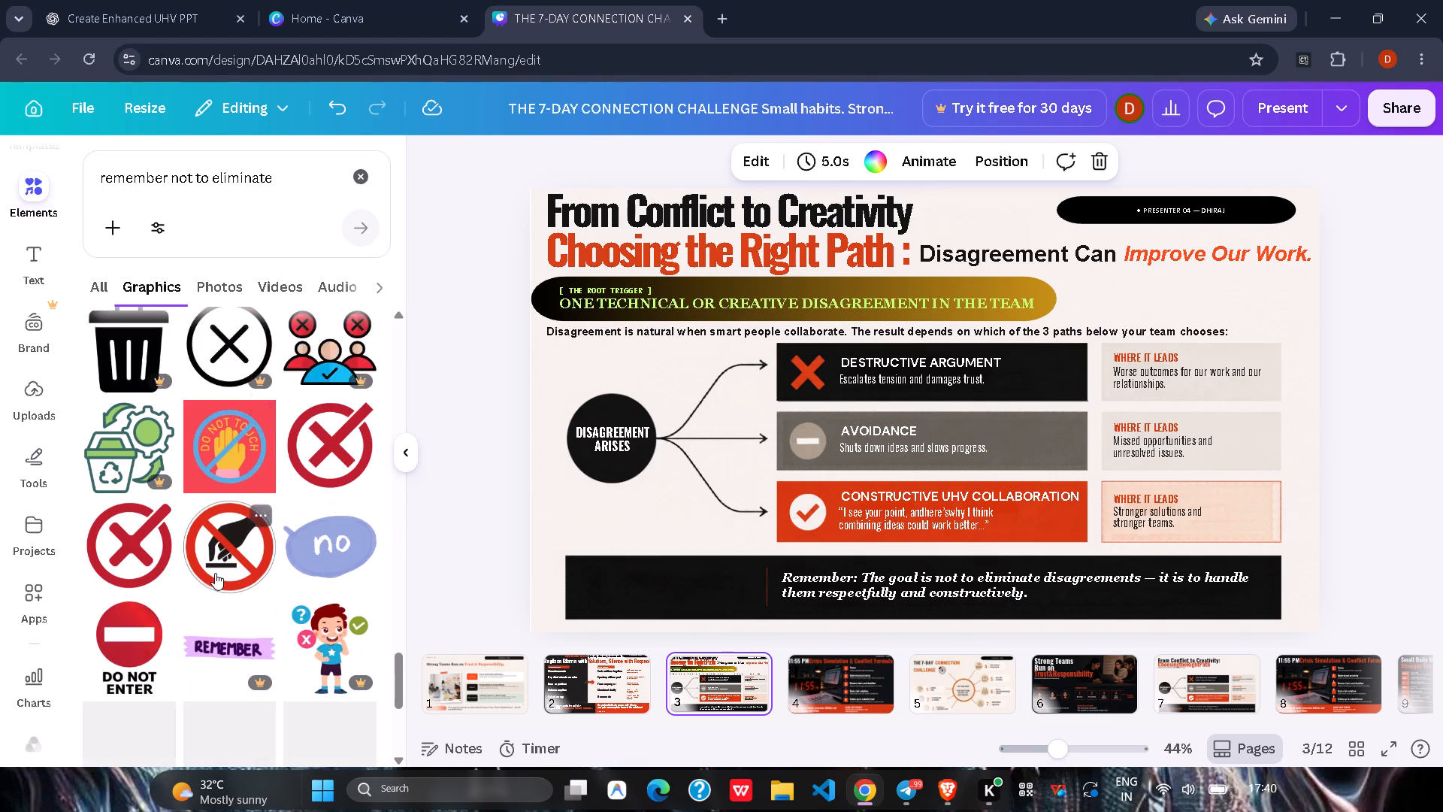
pyautogui.scroll(-3, 215, 573)
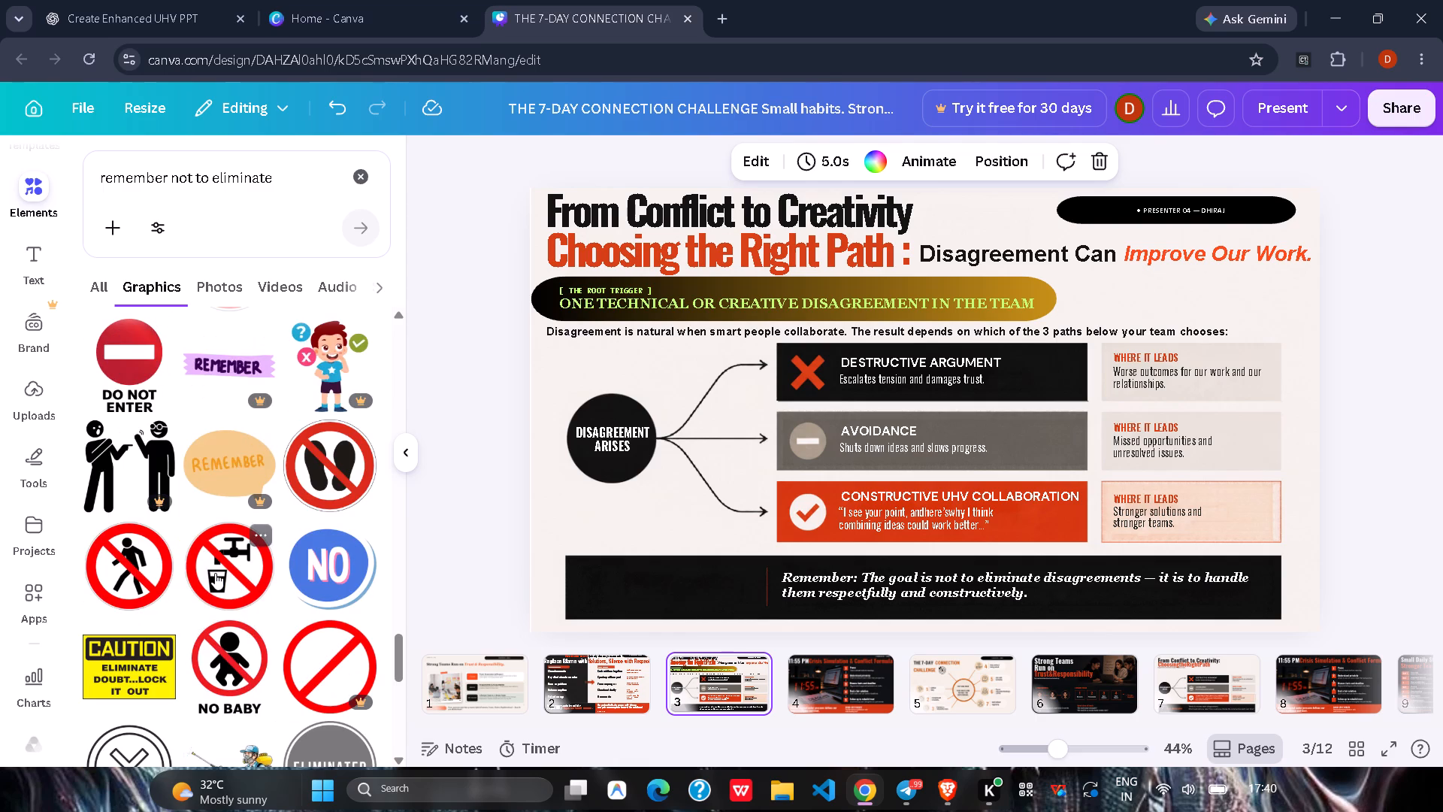
pyautogui.scroll(-2, 215, 573)
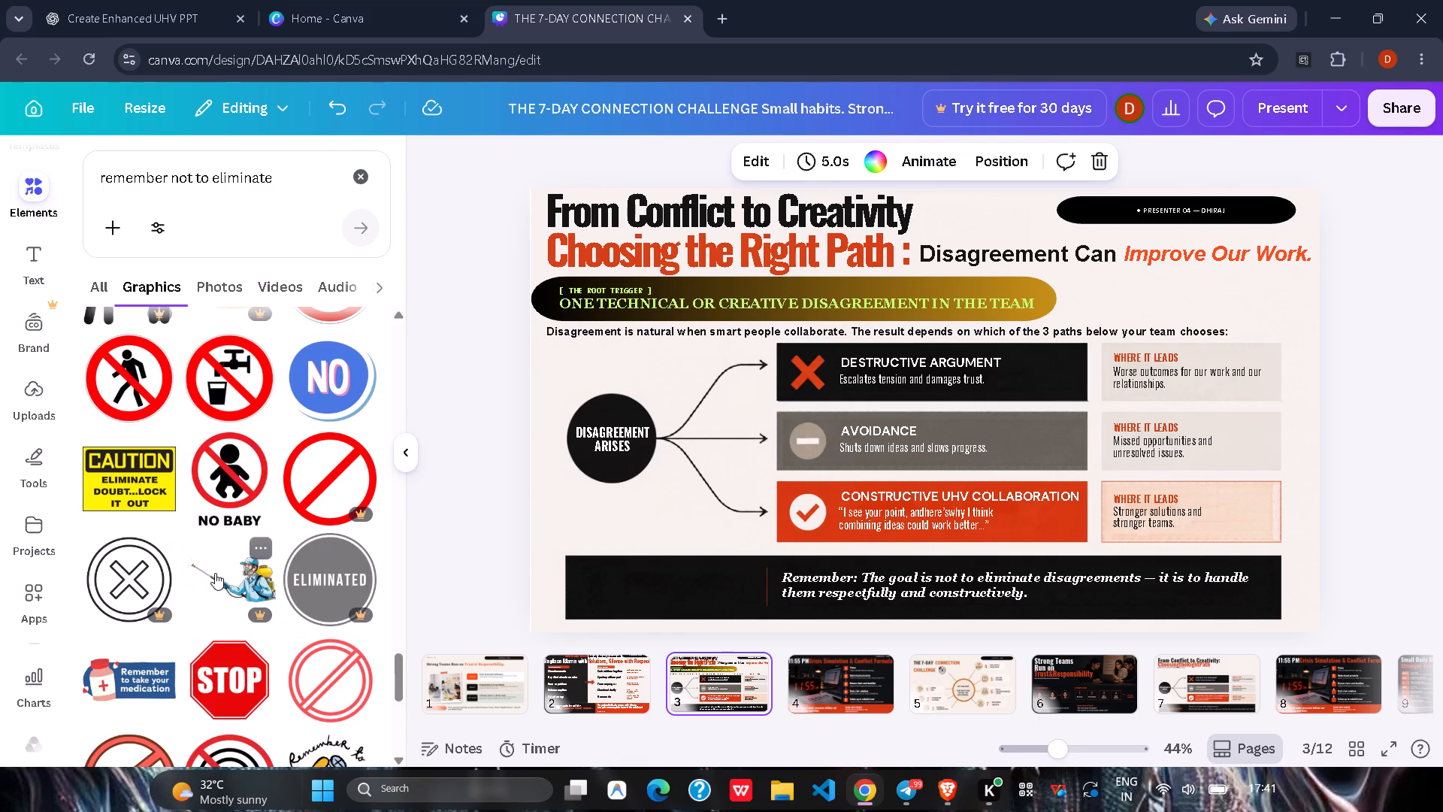
pyautogui.scroll(-3, 215, 573)
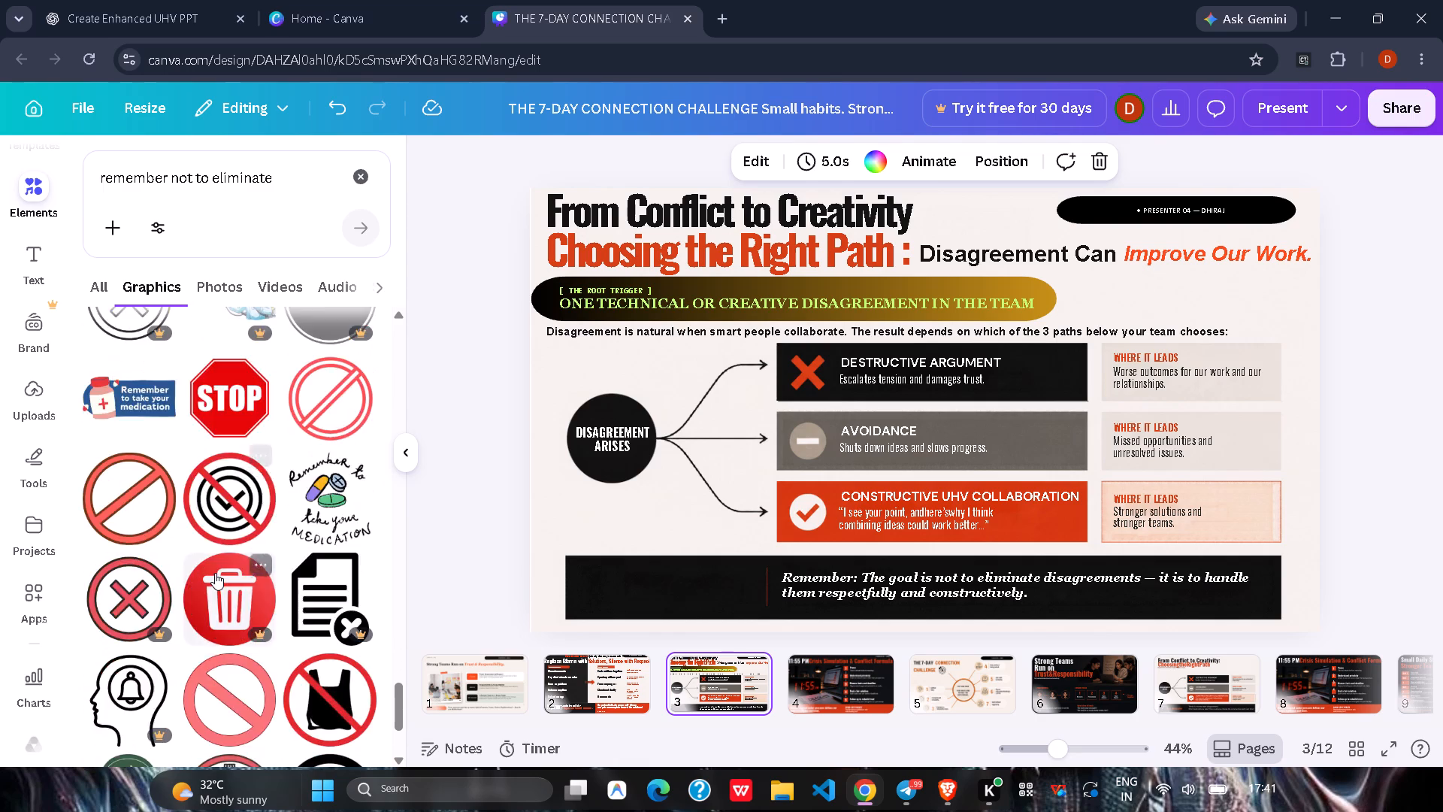
pyautogui.scroll(-4, 215, 573)
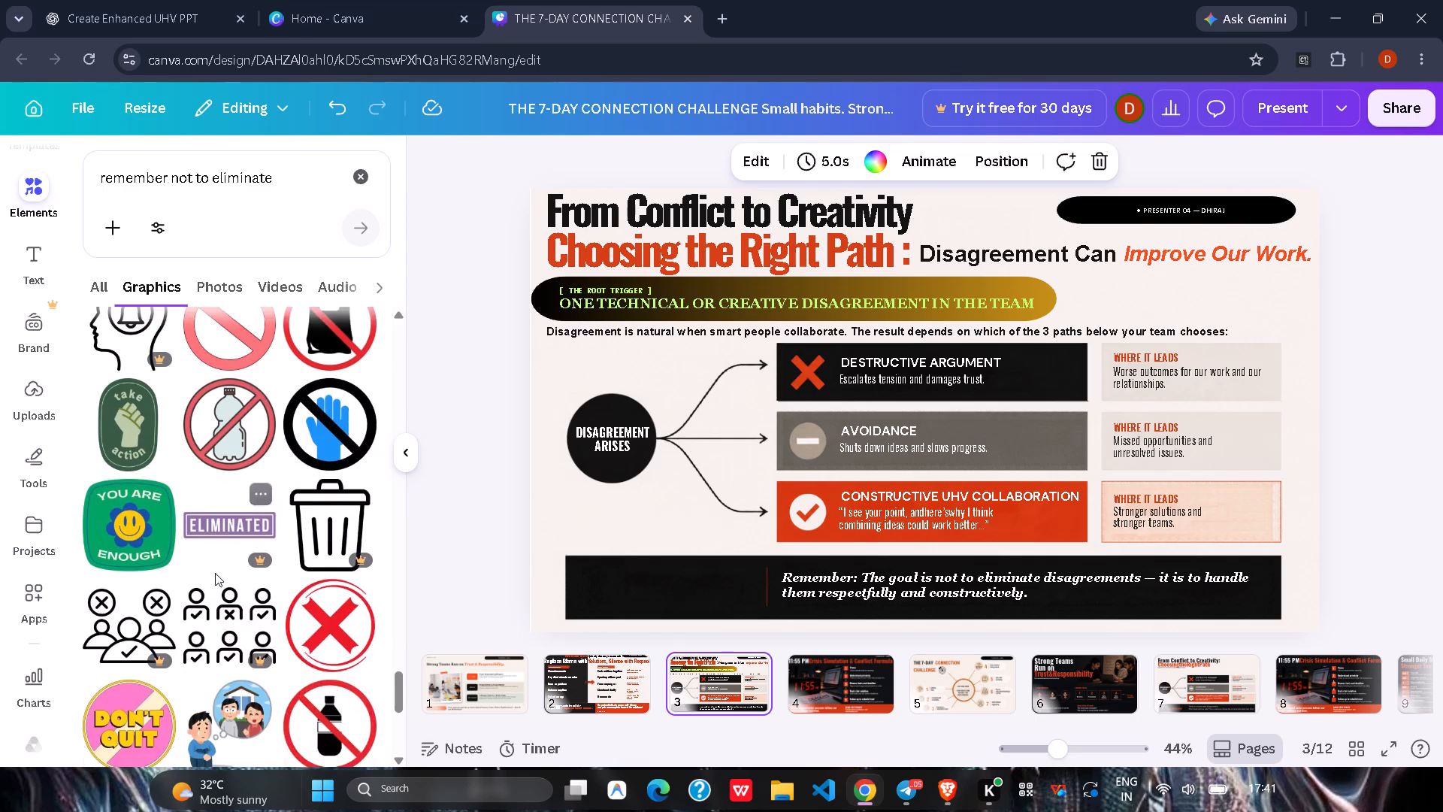
pyautogui.scroll(-4, 215, 573)
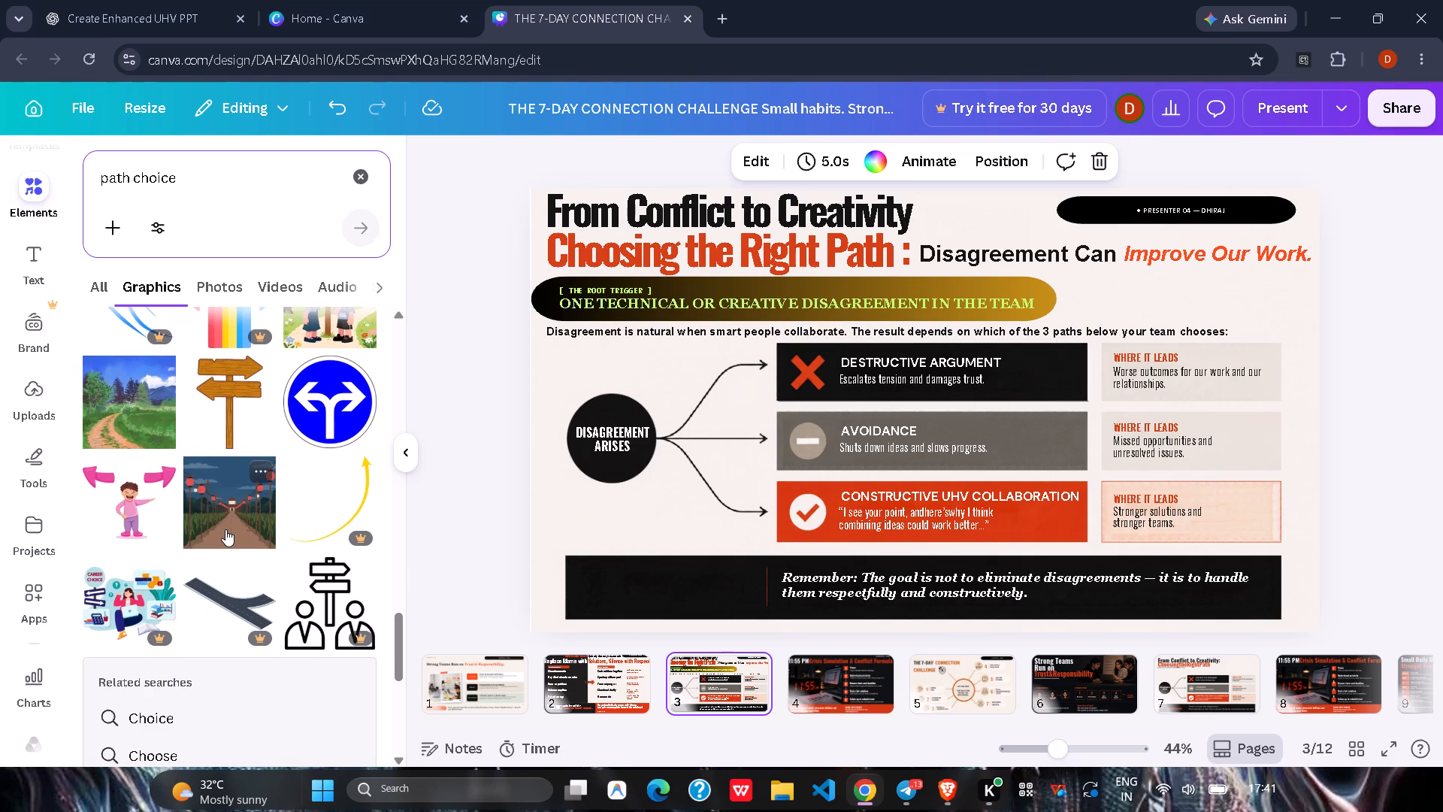
pyautogui.scroll(-5, 225, 529)
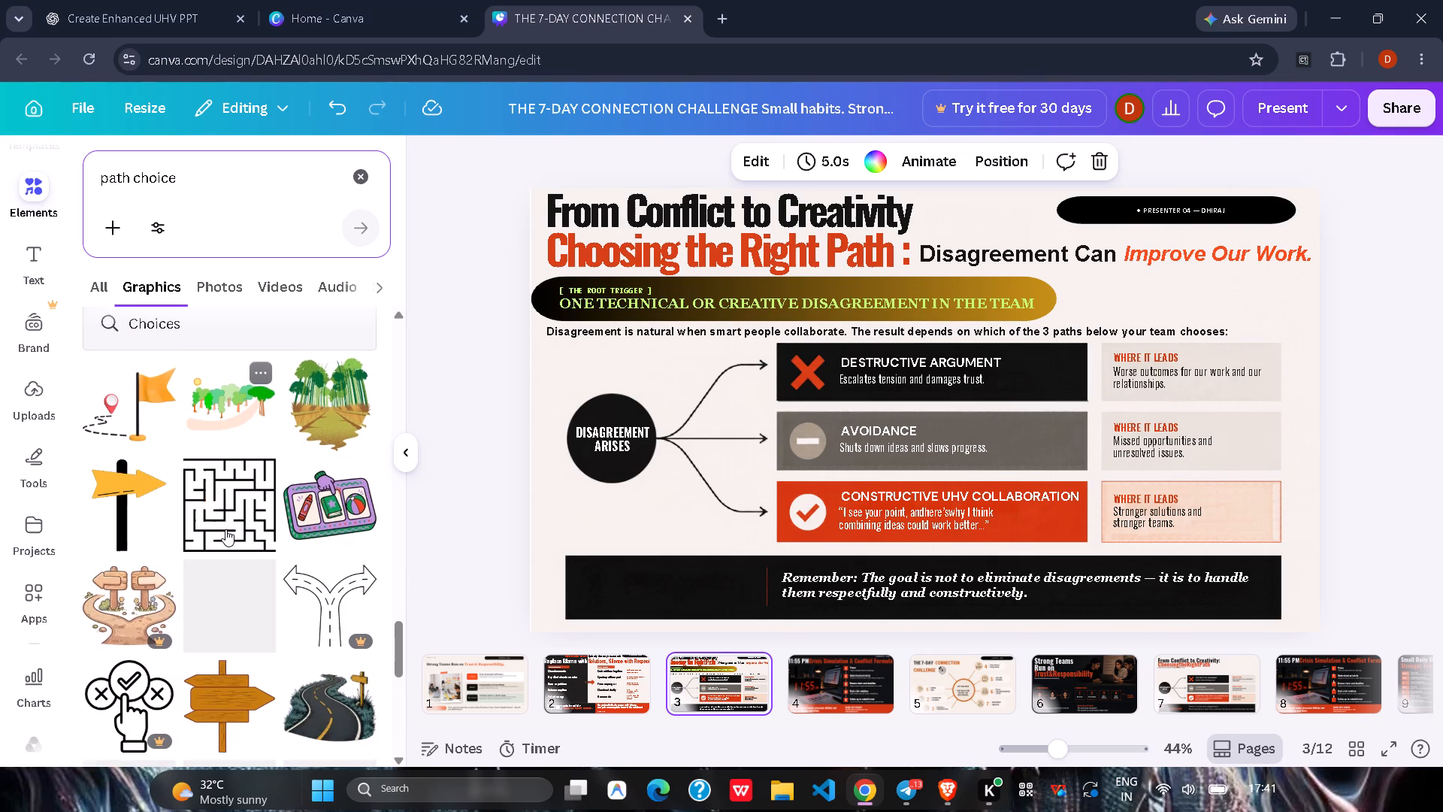
pyautogui.scroll(-1, 225, 529)
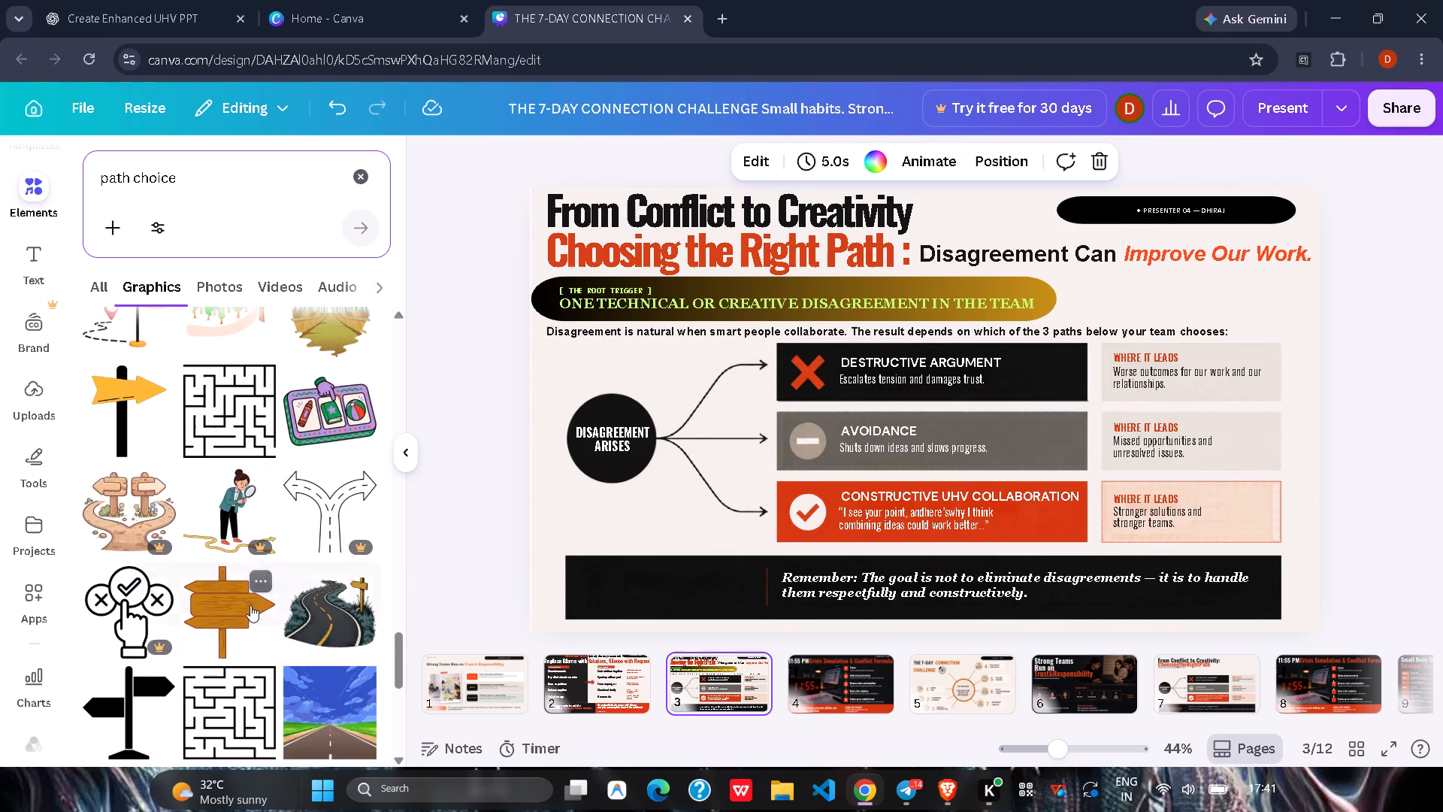
pyautogui.scroll(-1, 265, 641)
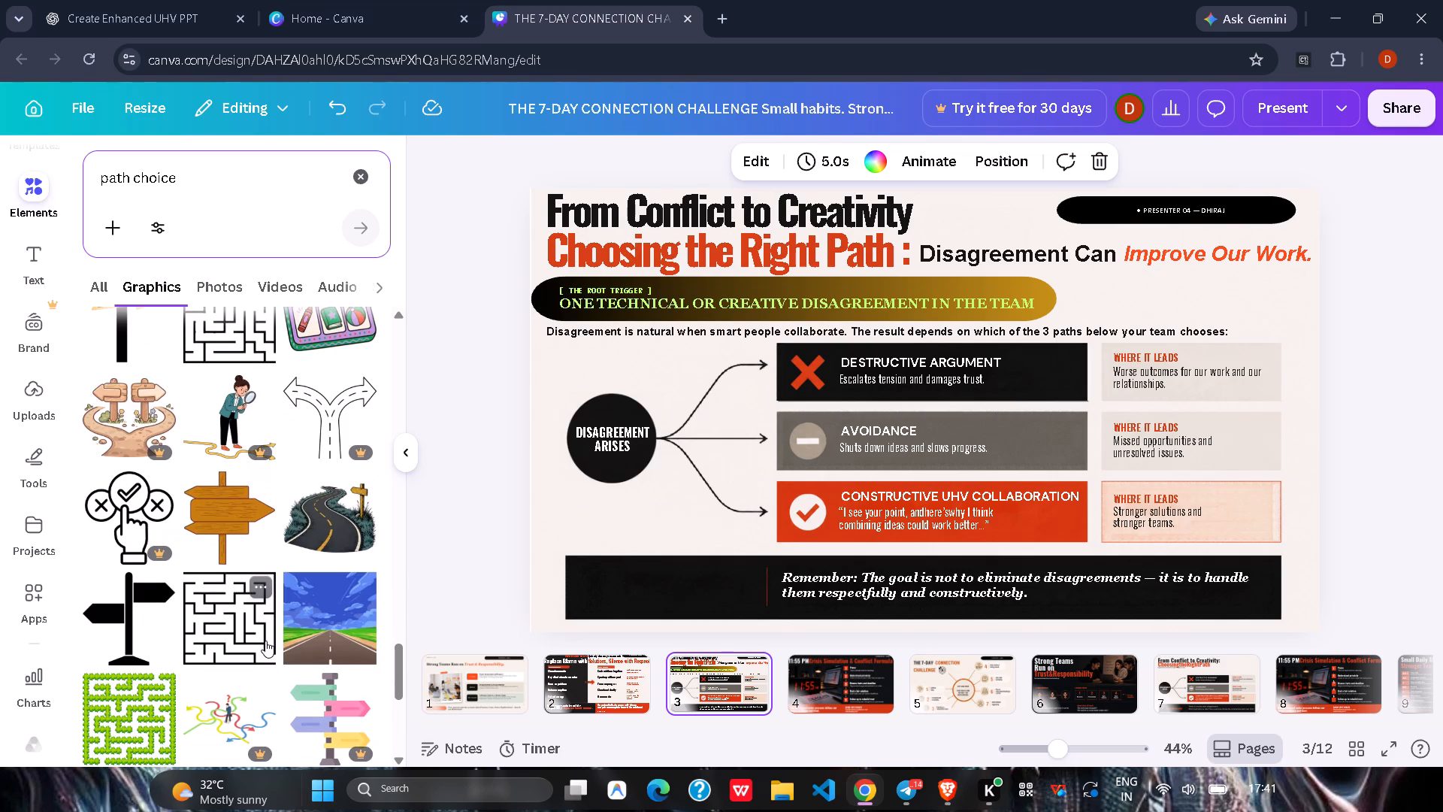
pyautogui.scroll(-4, 256, 629)
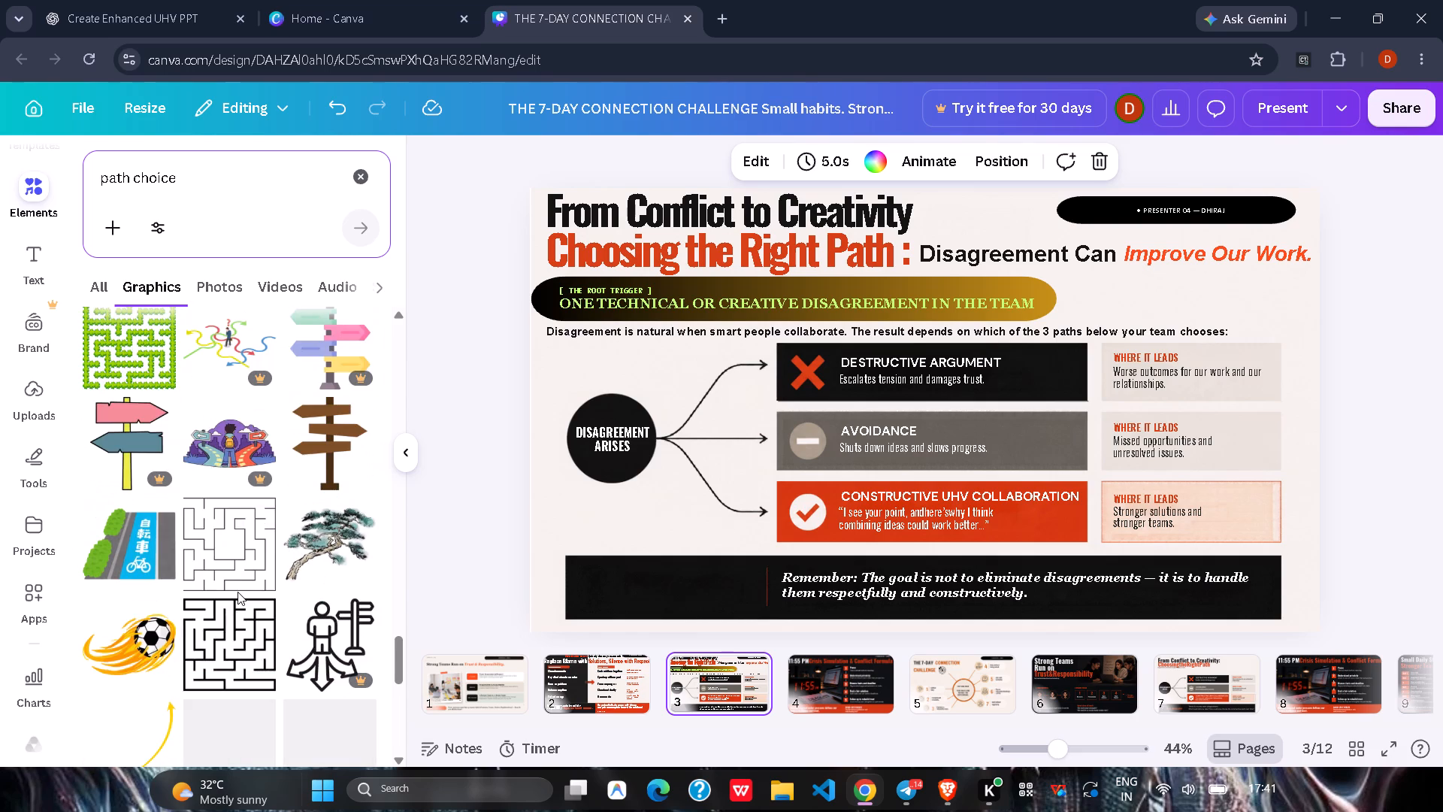
pyautogui.scroll(-4, 237, 592)
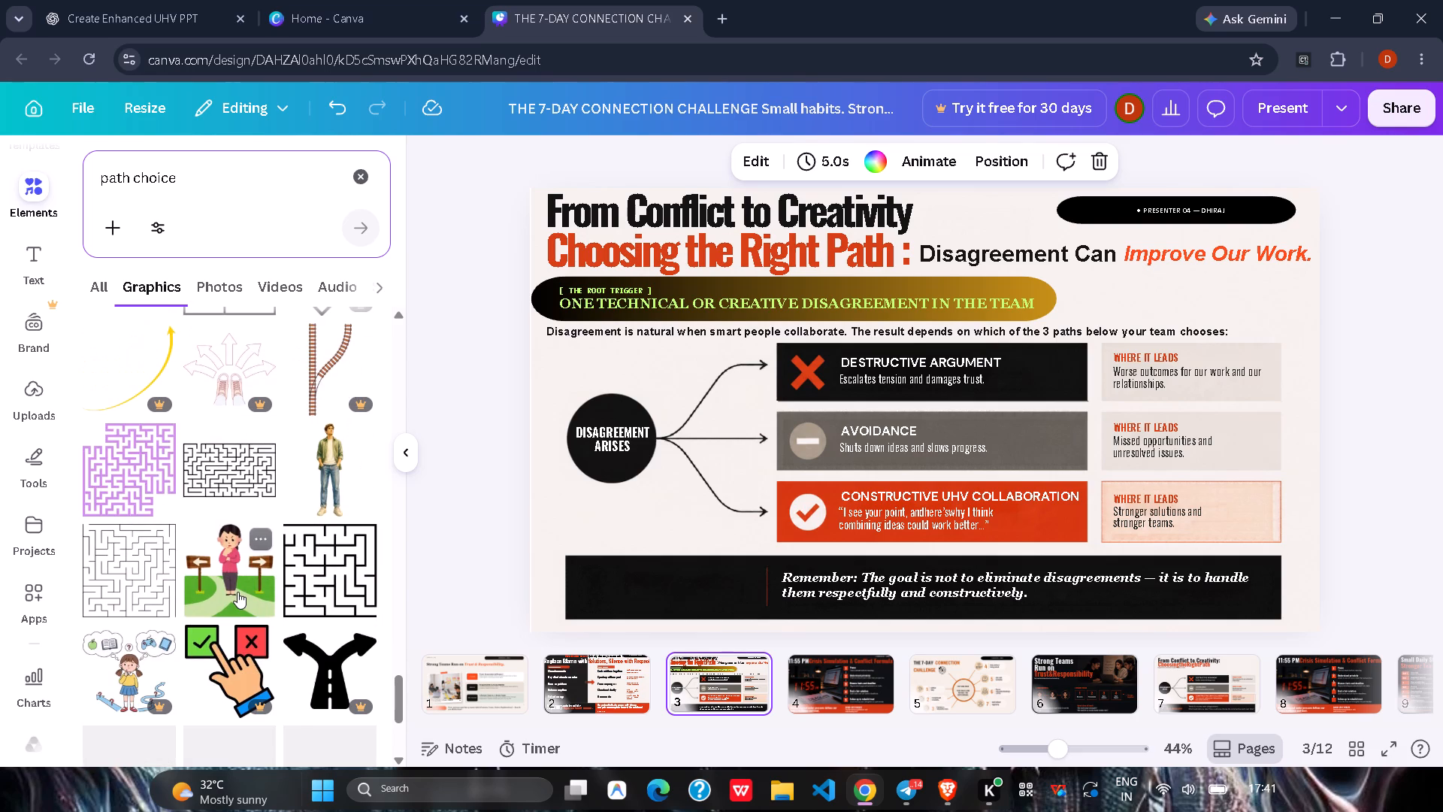
pyautogui.scroll(-3, 237, 592)
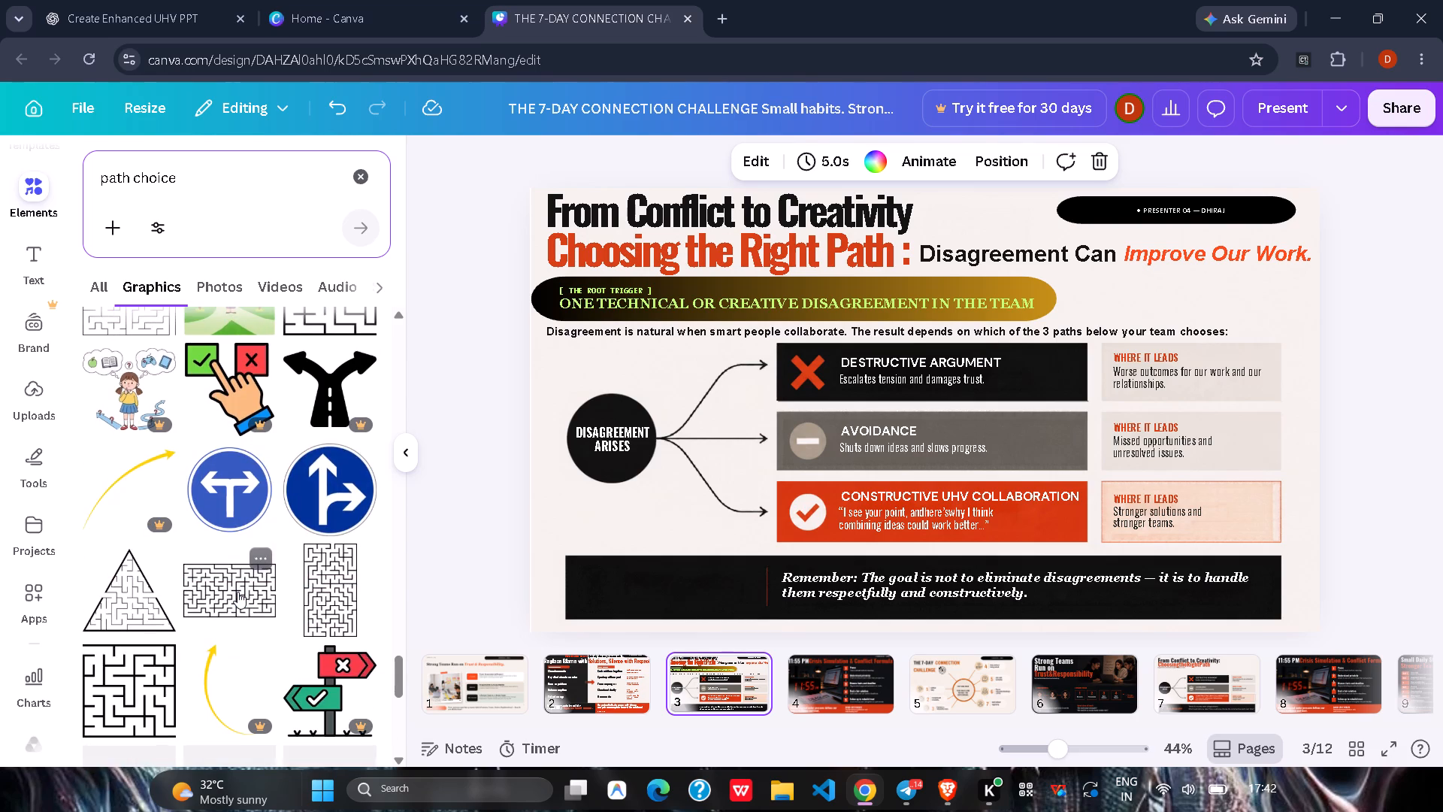
pyautogui.scroll(-2, 237, 592)
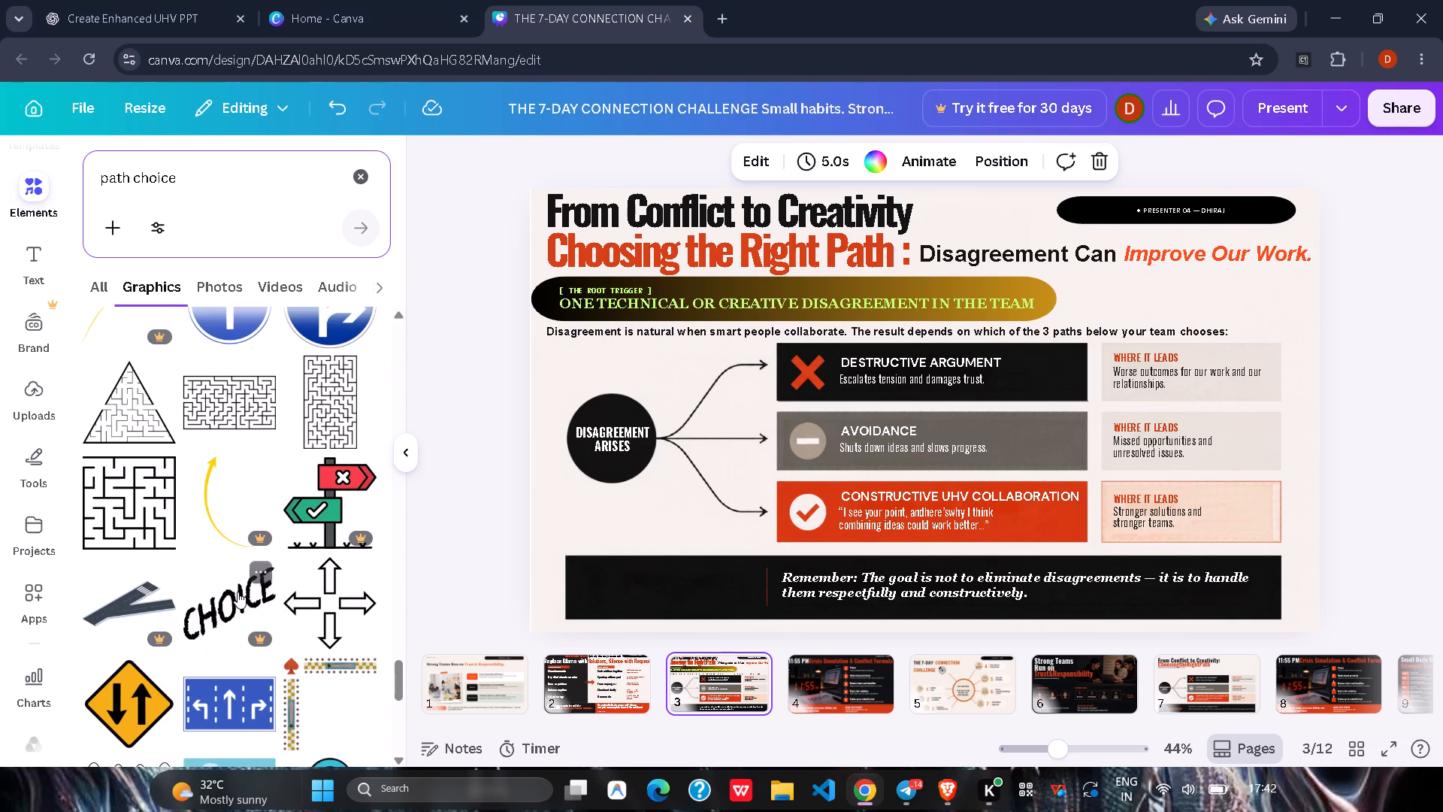
pyautogui.scroll(-2, 237, 592)
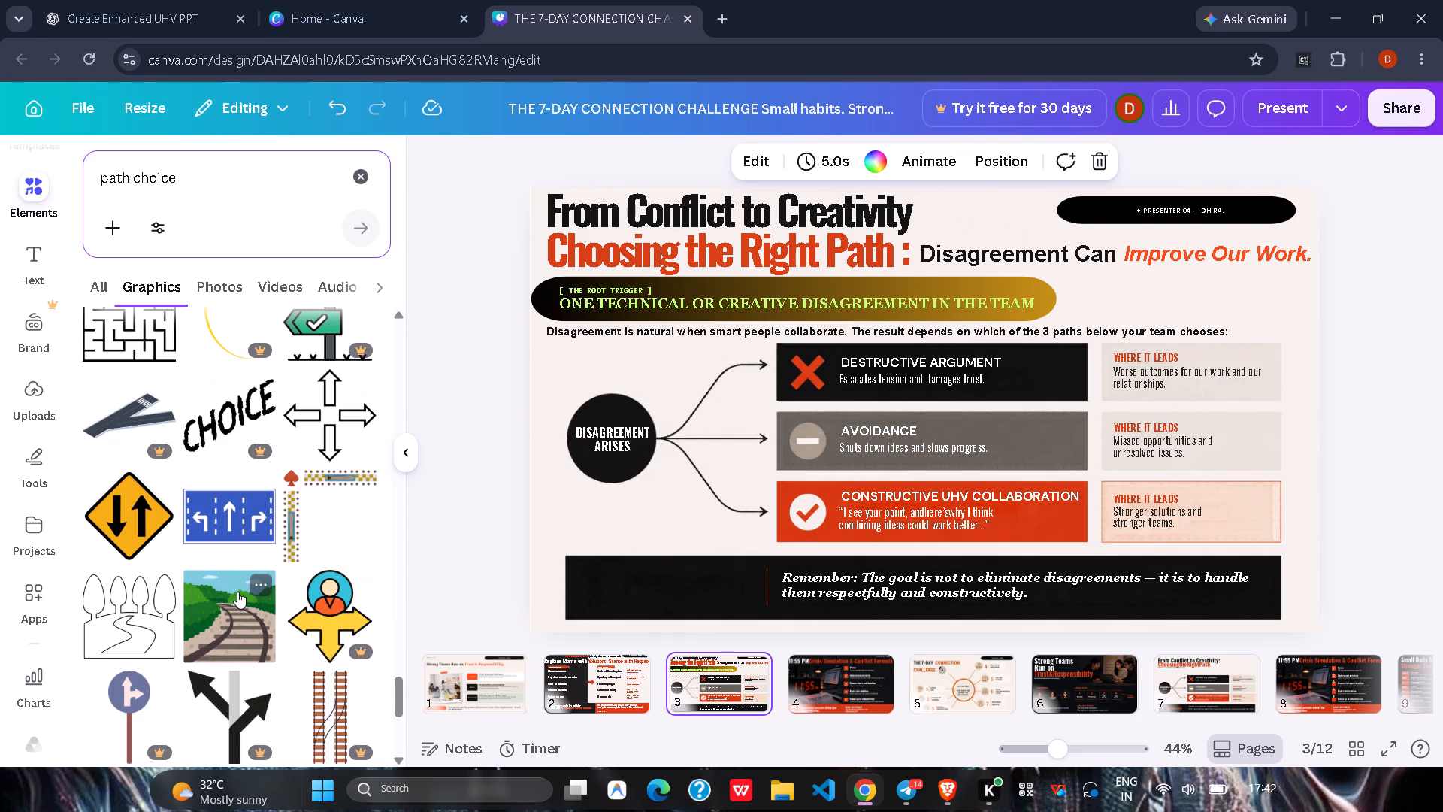
# Add the yellow diamond road sign with opposing vertical arrows, shrink it and place it in the empty area of the 'Remember' banner.
pyautogui.click(138, 532)
pyautogui.moveTo(834, 320); pyautogui.dragTo(949, 428)
pyautogui.moveTo(991, 471); pyautogui.dragTo(924, 519)
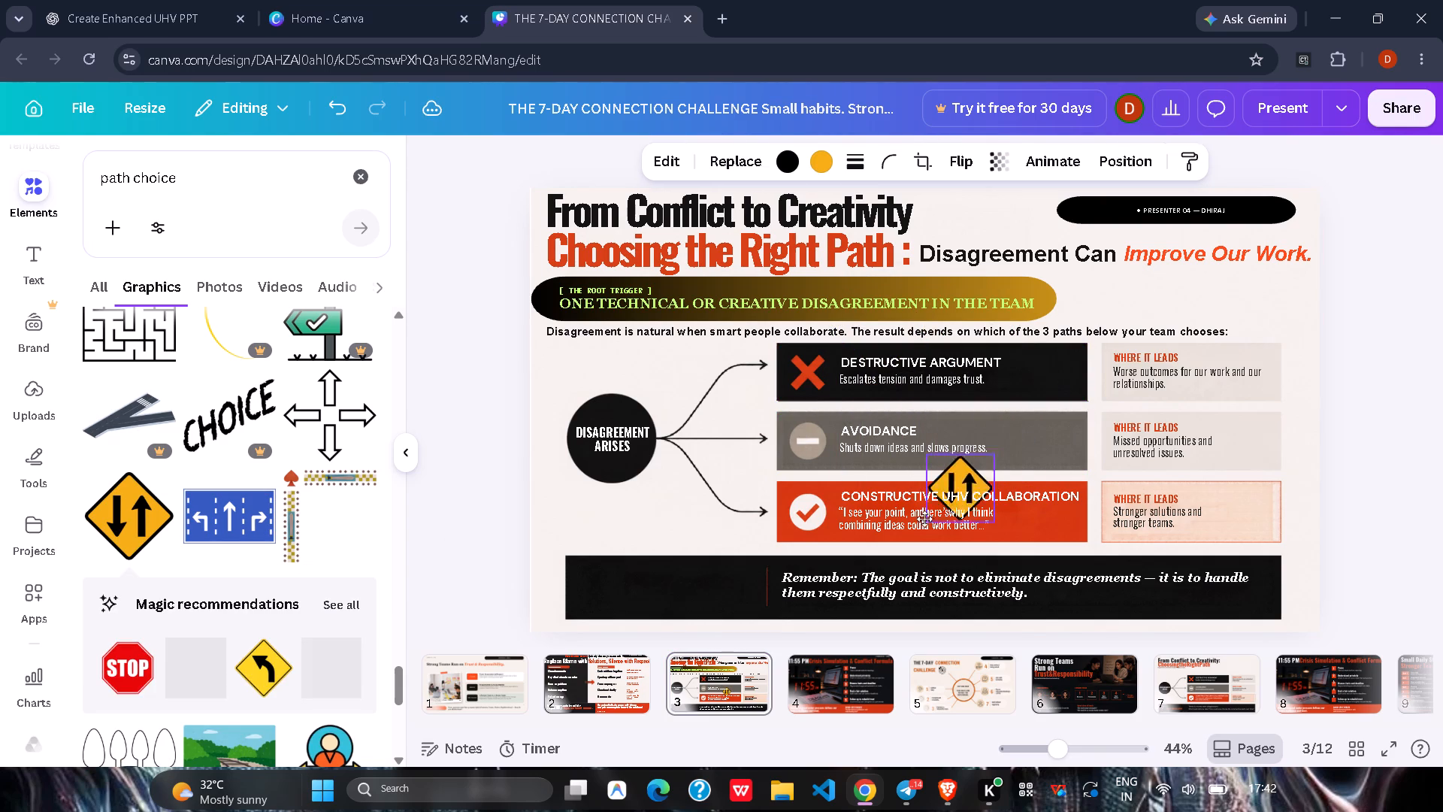
pyautogui.moveTo(924, 519); pyautogui.dragTo(694, 598)
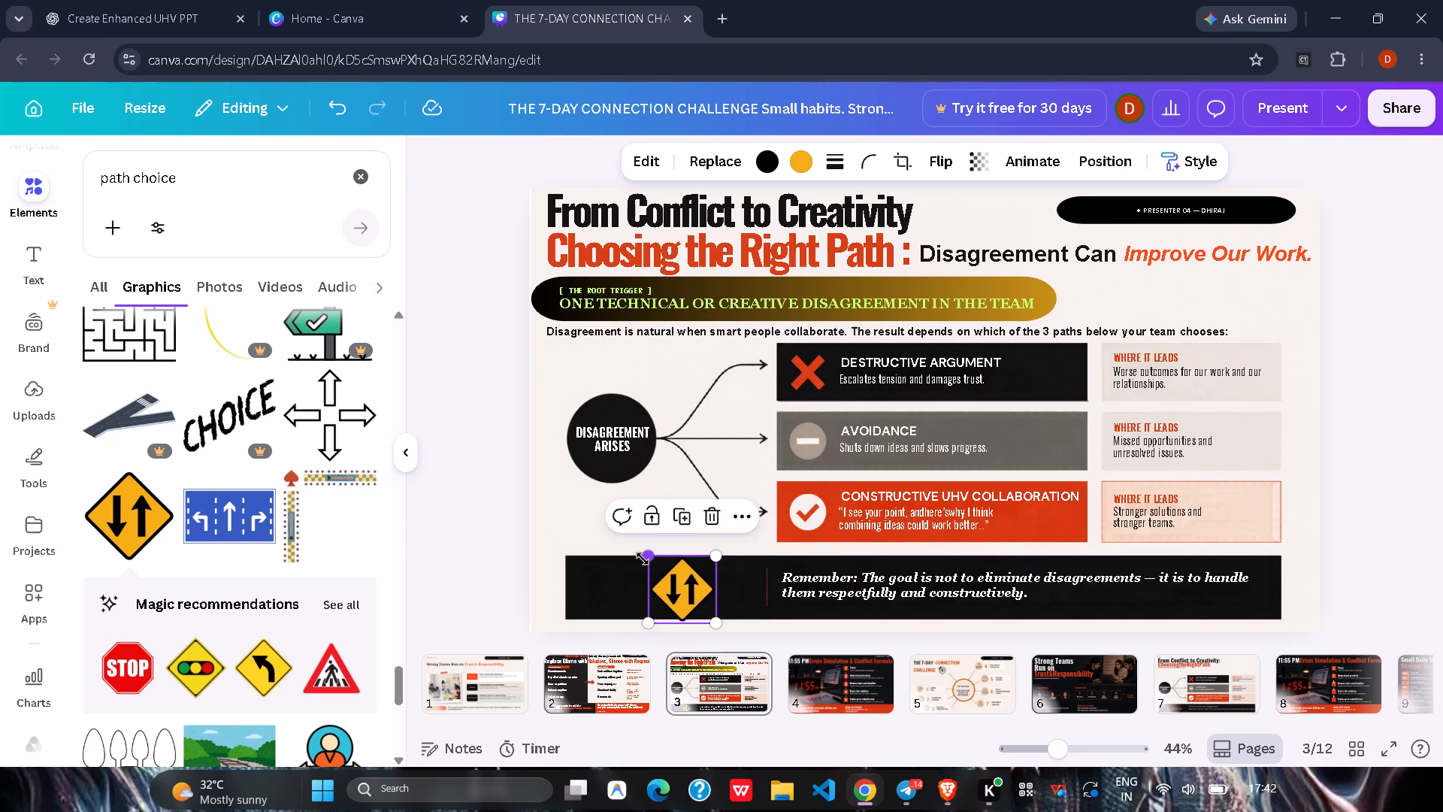
pyautogui.moveTo(643, 558); pyautogui.dragTo(661, 567)
pyautogui.moveTo(686, 605); pyautogui.dragTo(664, 596)
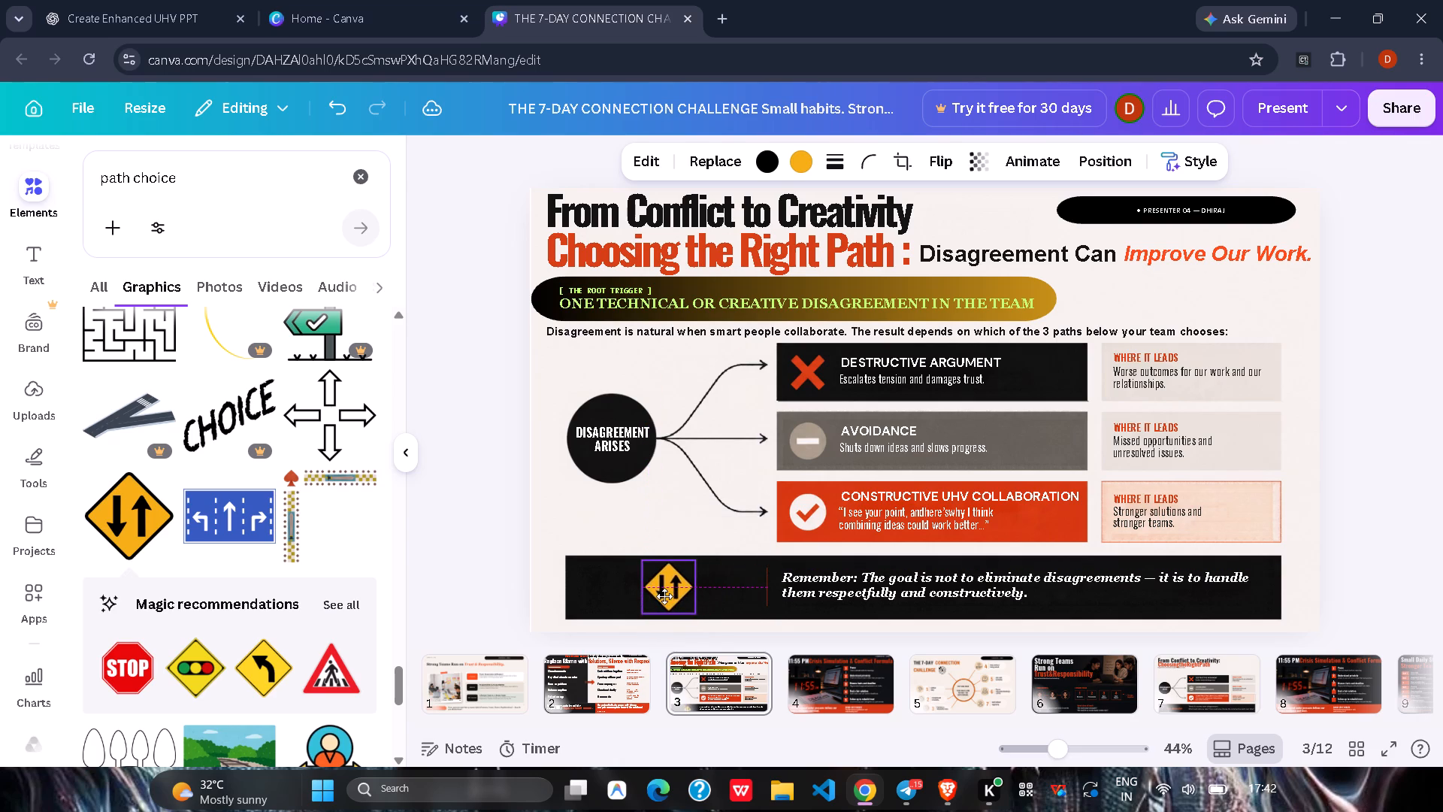
pyautogui.moveTo(664, 596); pyautogui.dragTo(655, 596)
pyautogui.click(1376, 560)
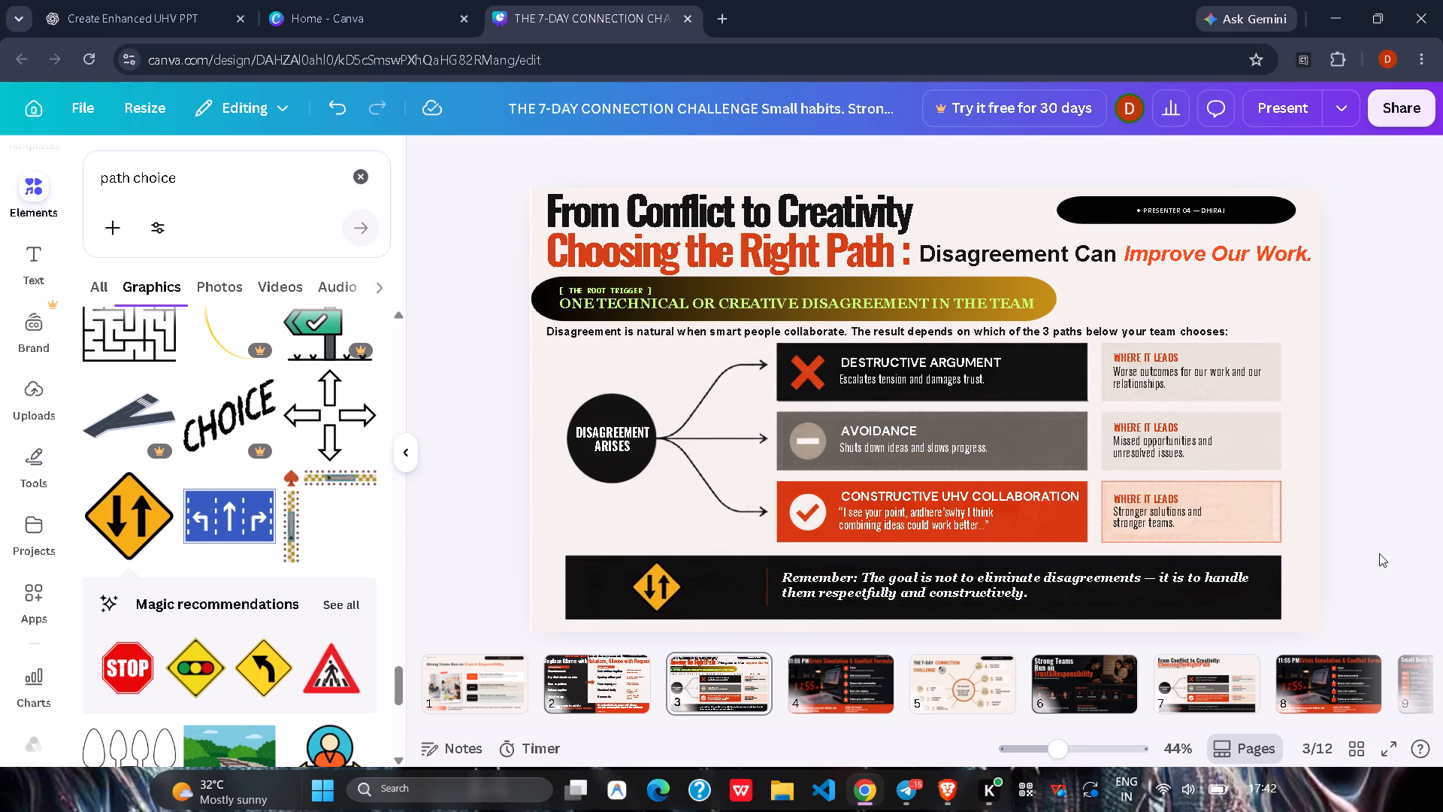
# Shift the thin vertical divider and the 'Remember' text in the black banner slightly left, closer to the road sign.
pyautogui.moveTo(959, 586); pyautogui.dragTo(966, 586)
pyautogui.click(1375, 478)
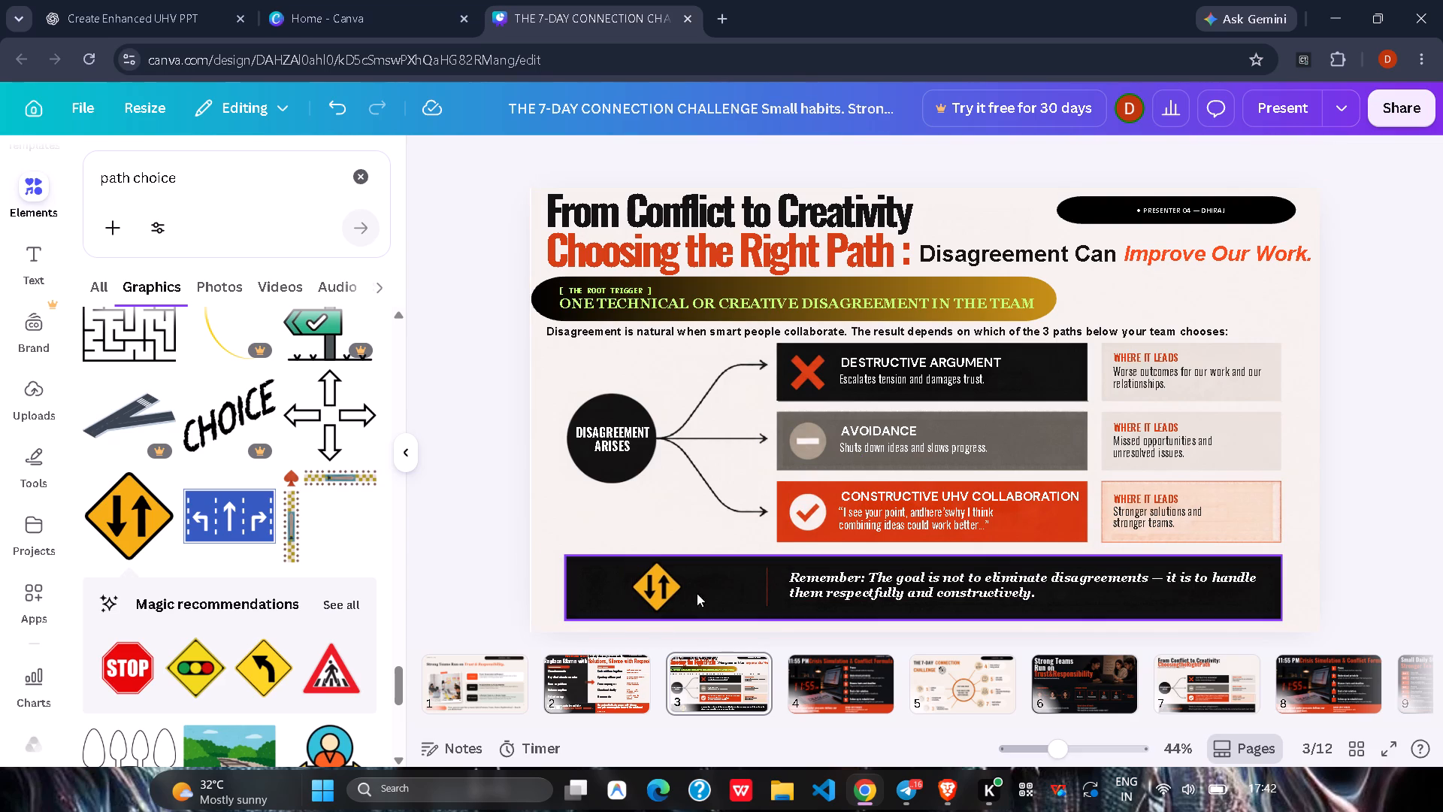
pyautogui.moveTo(767, 581); pyautogui.dragTo(761, 581)
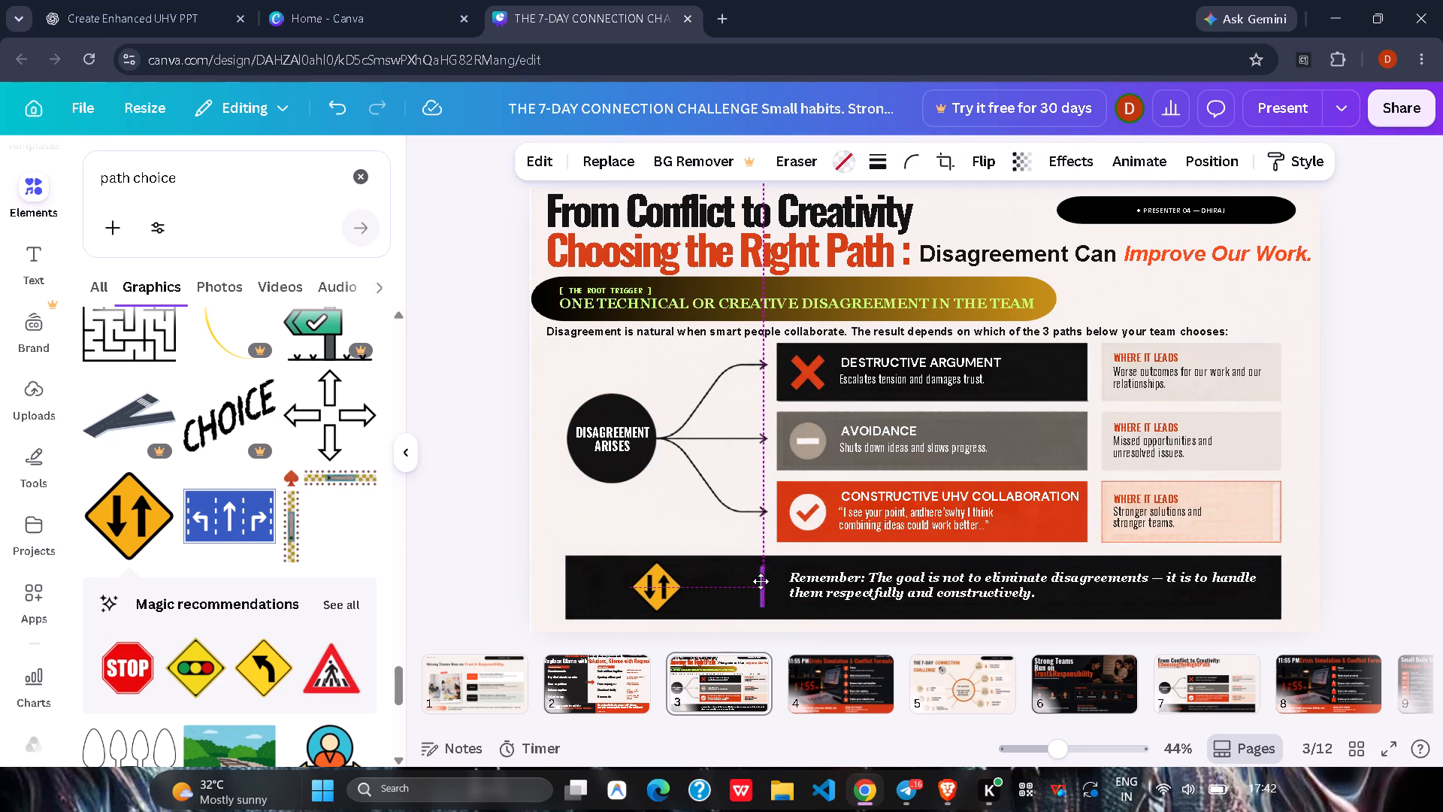
pyautogui.moveTo(761, 581); pyautogui.dragTo(747, 580)
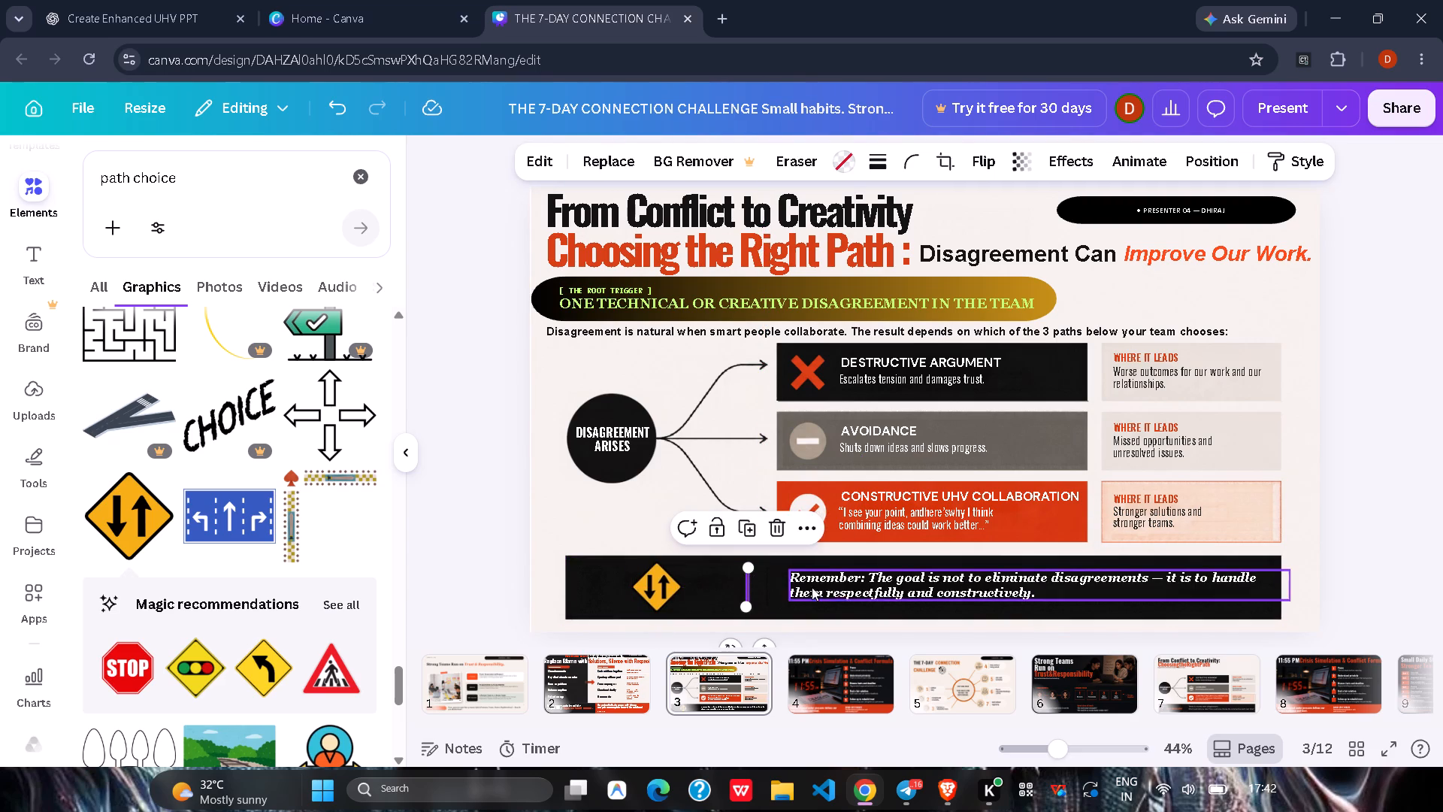
pyautogui.moveTo(852, 589); pyautogui.dragTo(833, 589)
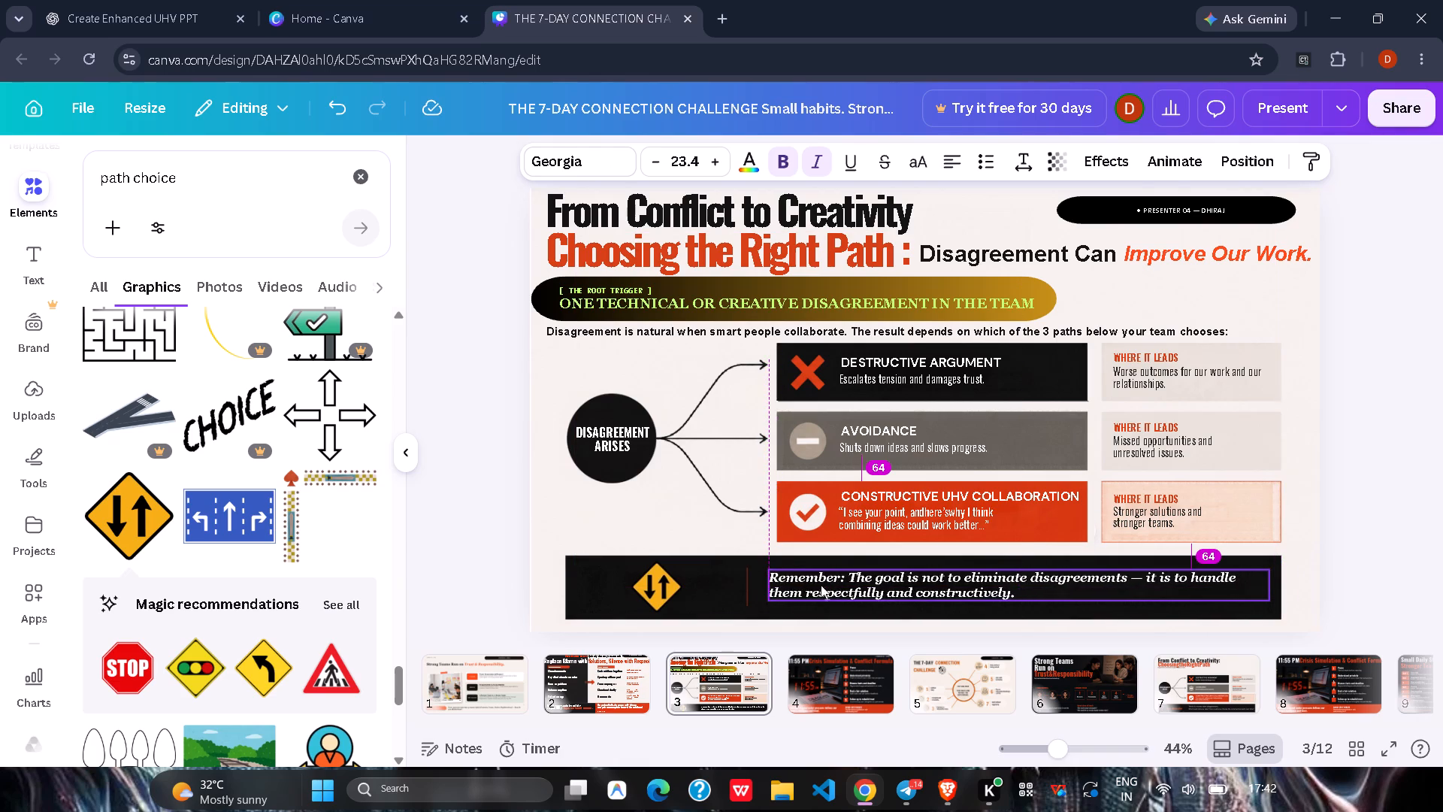
# Enlarge the 'Remember' text in the black banner by one font-size step.
pyautogui.click(720, 165)
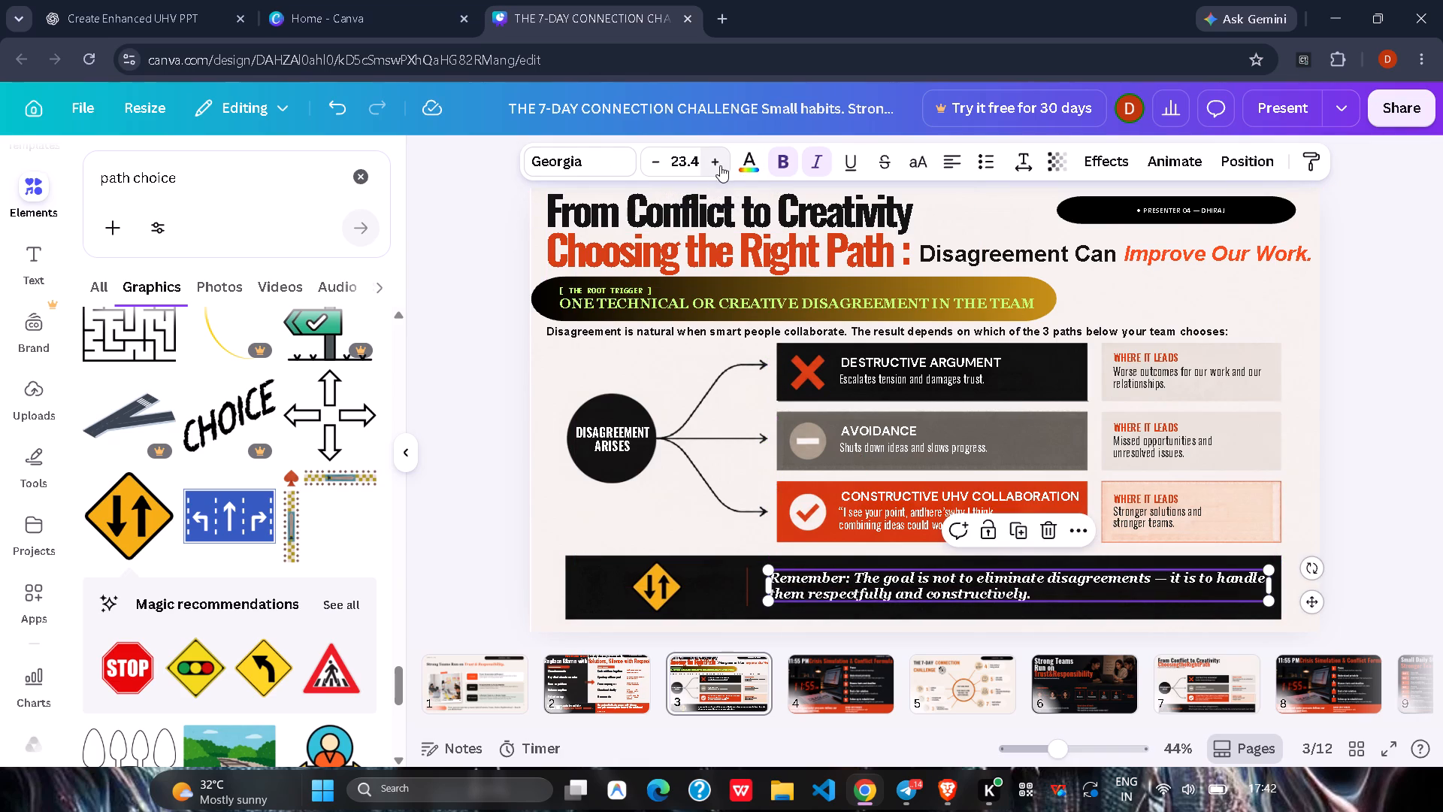
pyautogui.click(1374, 446)
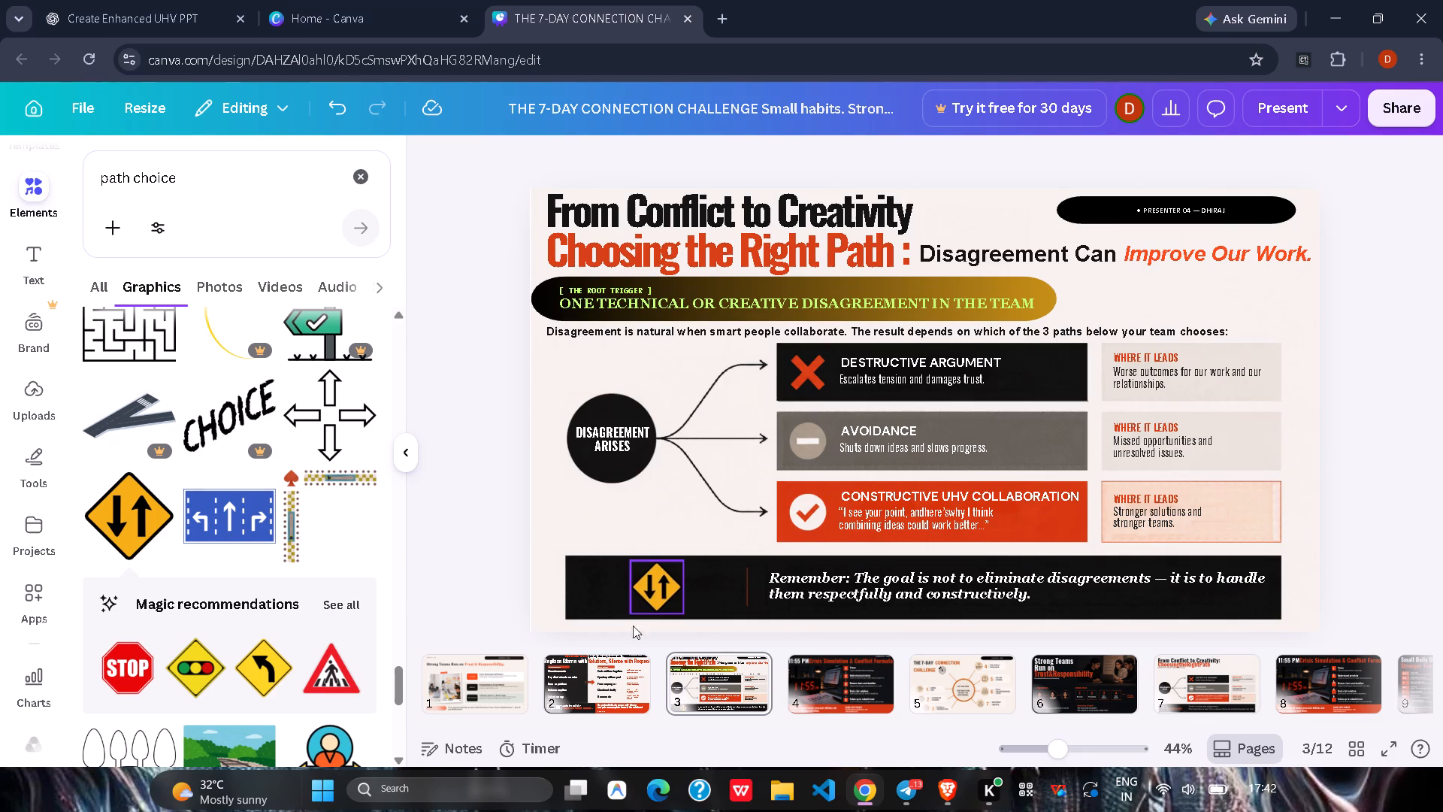
# Nudge the yellow road sign slightly left so it sits more centrally between the banner's edge and the divider.
pyautogui.click(645, 584)
pyautogui.click(630, 562)
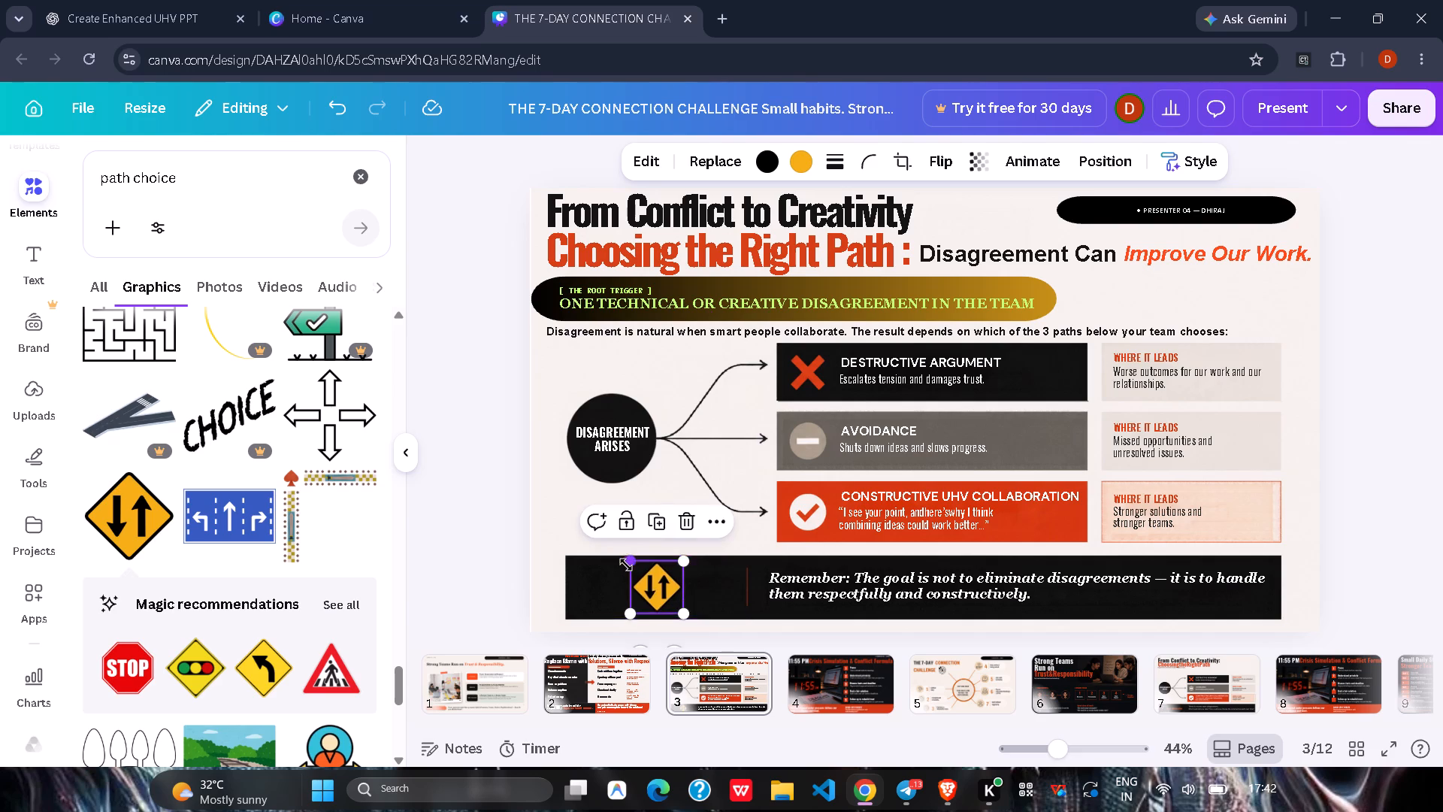
pyautogui.click(652, 598)
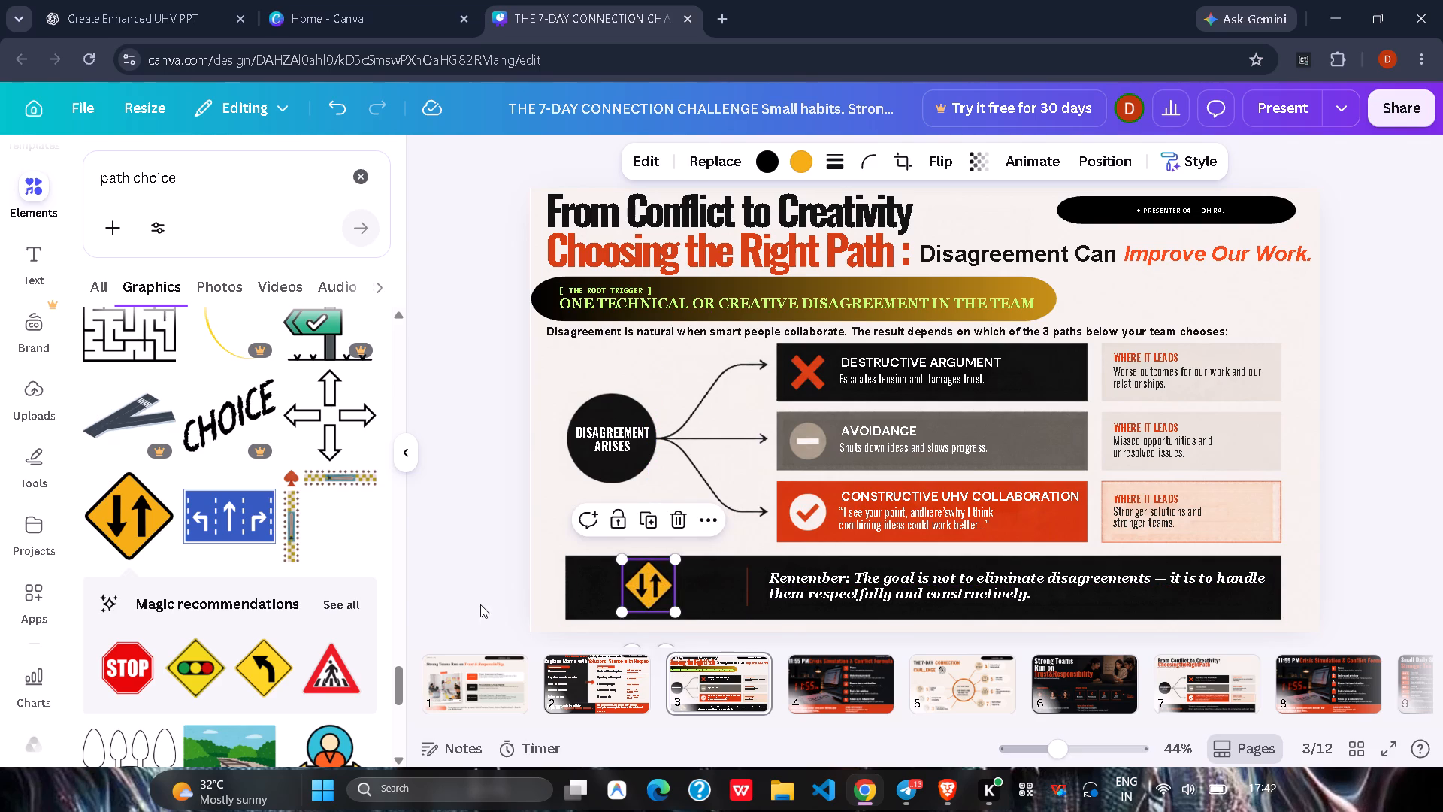
pyautogui.click(463, 565)
# Browse further through the 'path choice' graphics results for other signs and decision illustrations suited to the slide.
pyautogui.scroll(-3, 228, 549)
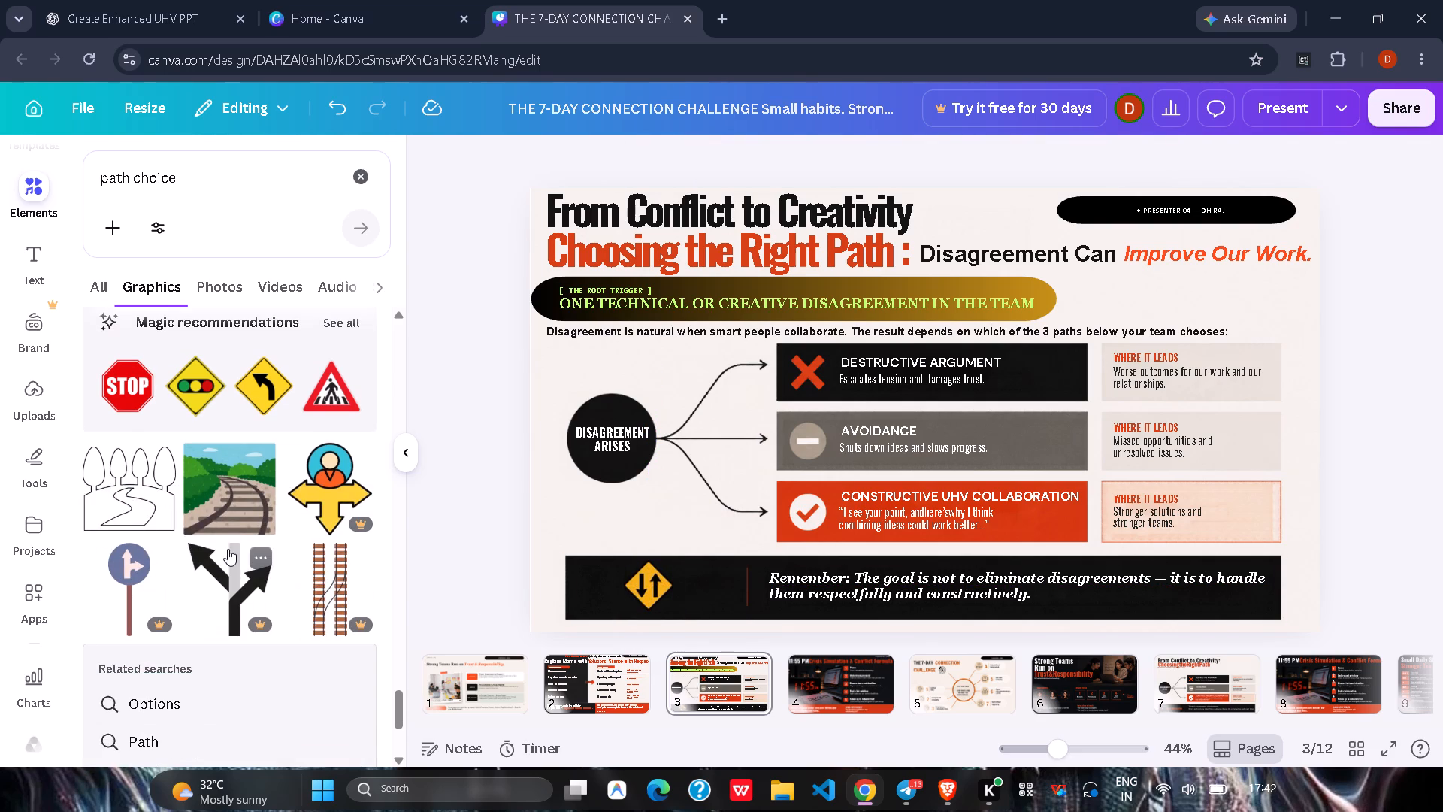
pyautogui.scroll(-7, 228, 549)
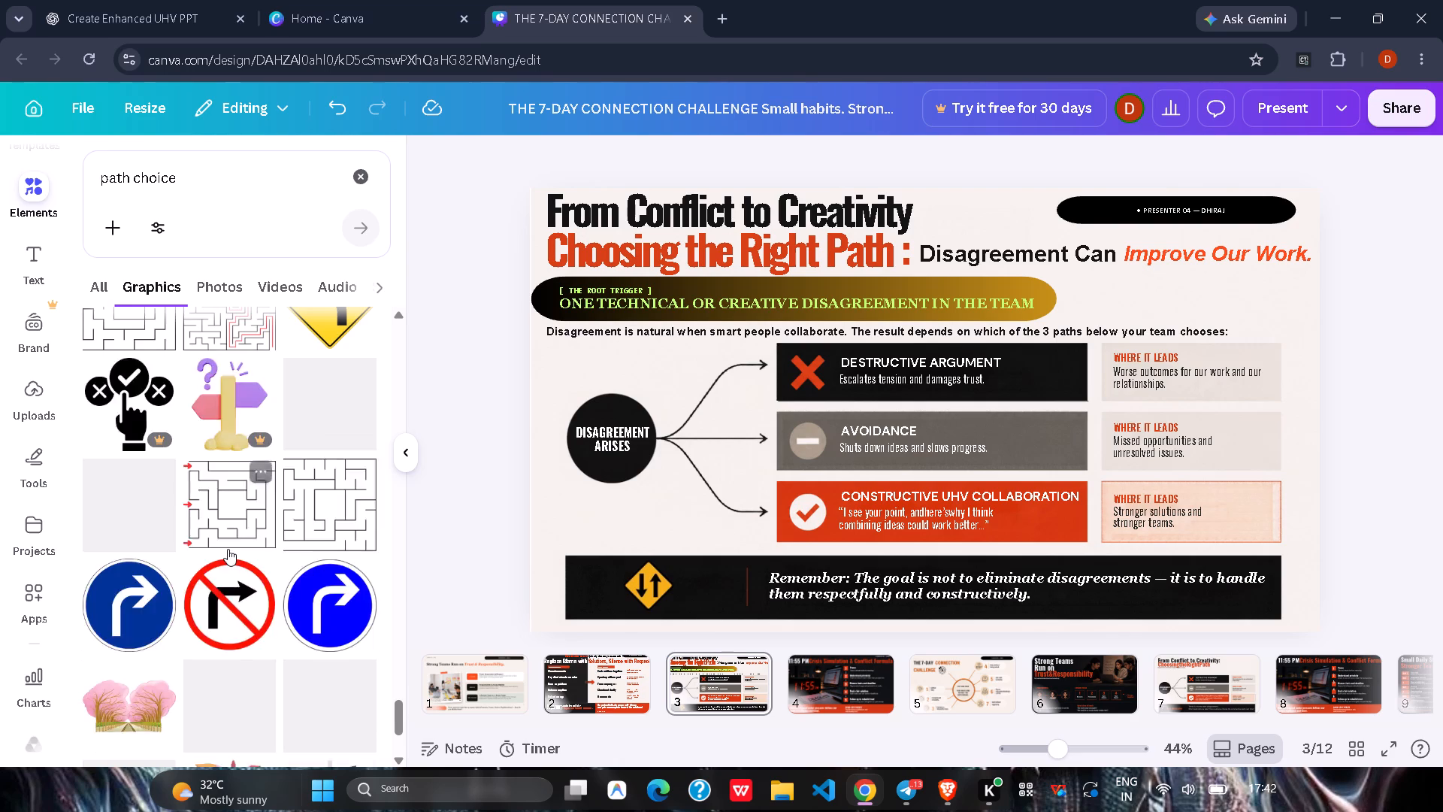
pyautogui.scroll(1, 228, 549)
pyautogui.scroll(-7, 228, 549)
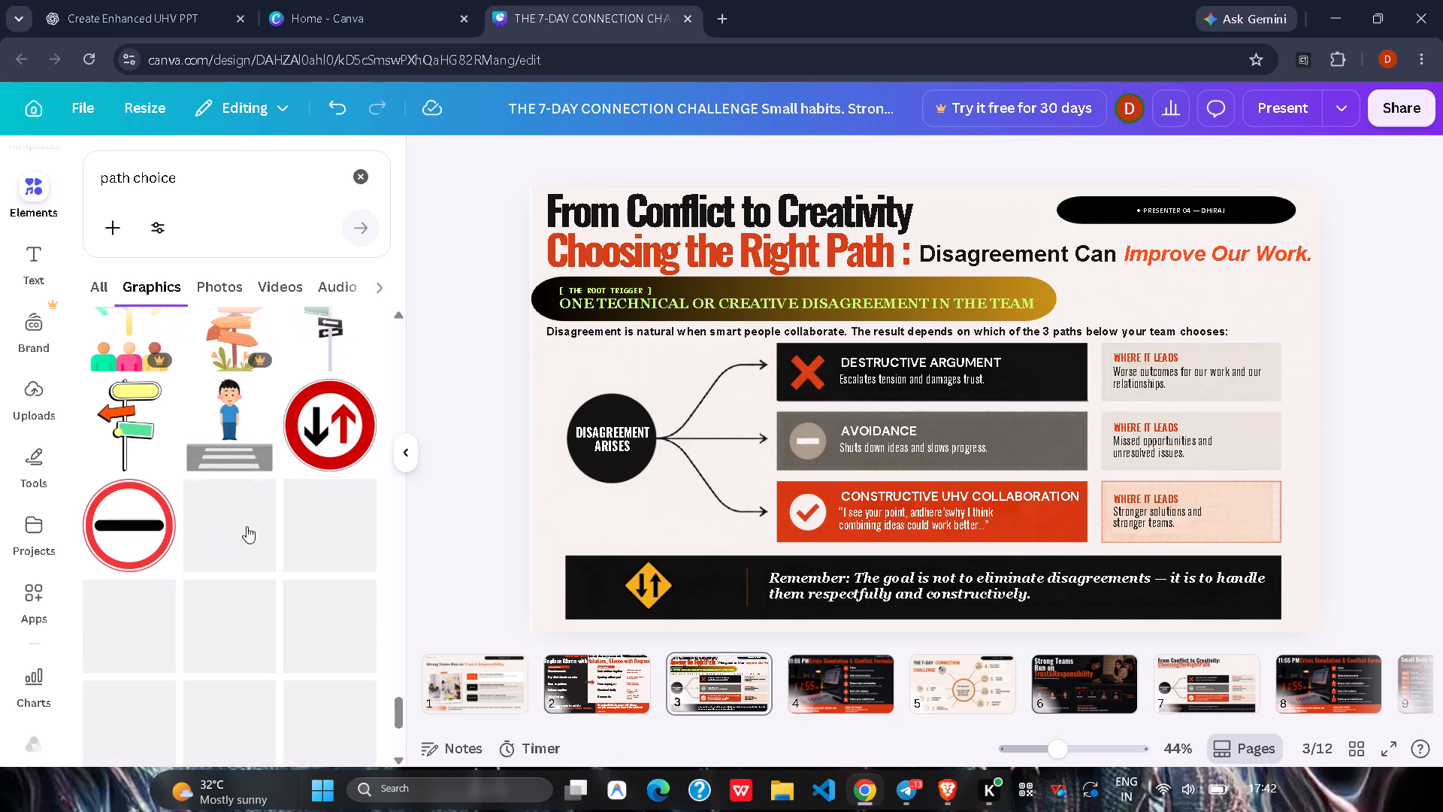
pyautogui.scroll(-7, 260, 521)
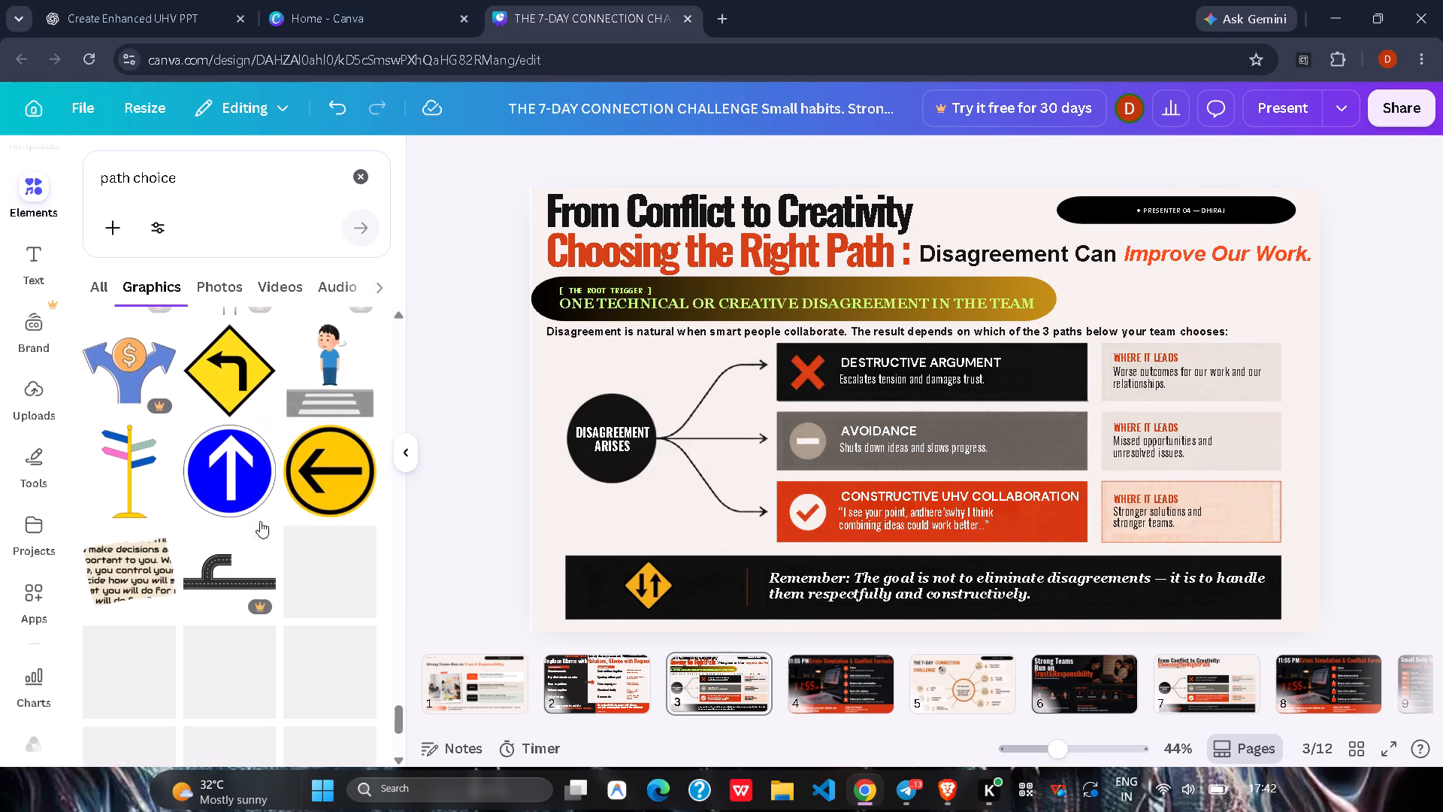
pyautogui.scroll(-9, 260, 521)
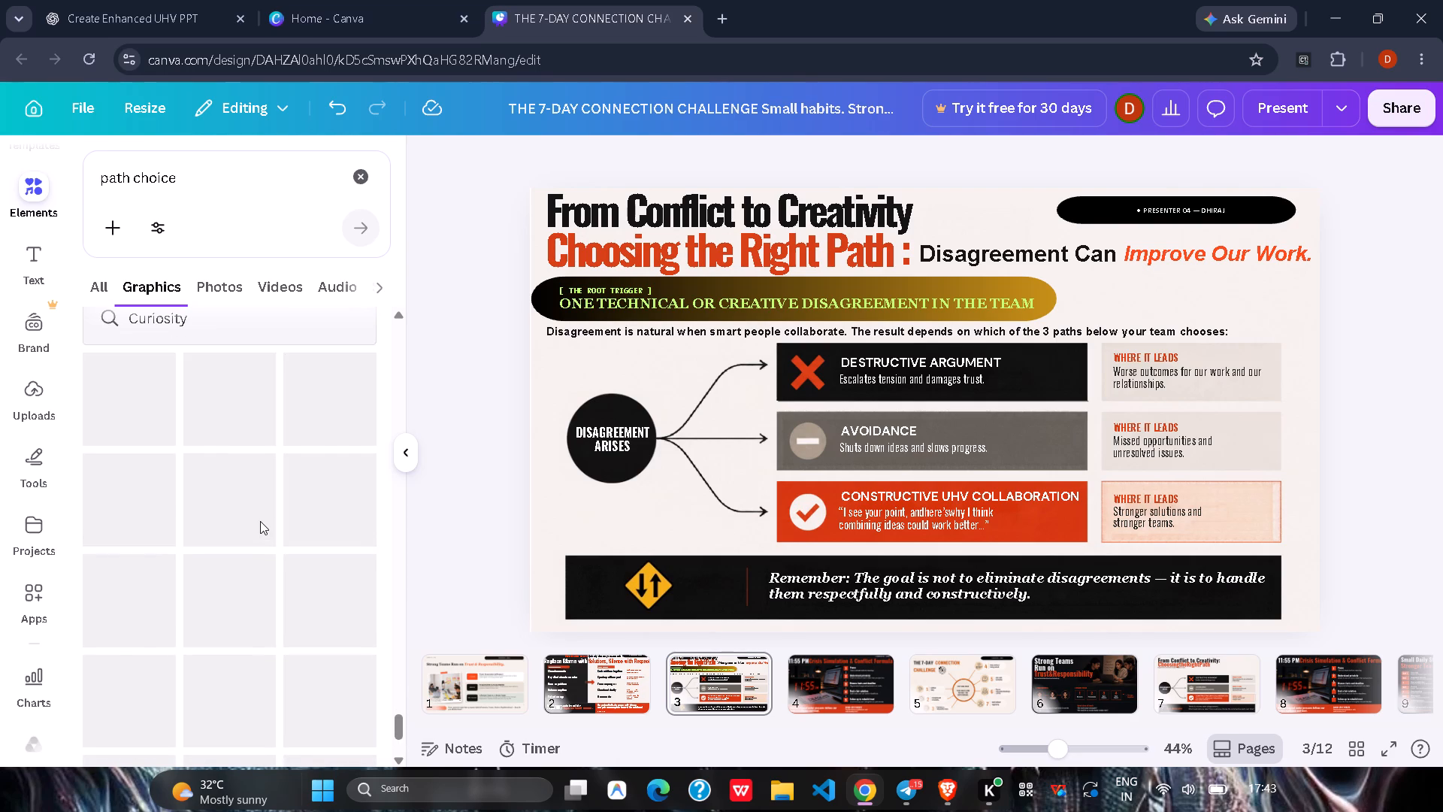
pyautogui.scroll(-5, 260, 521)
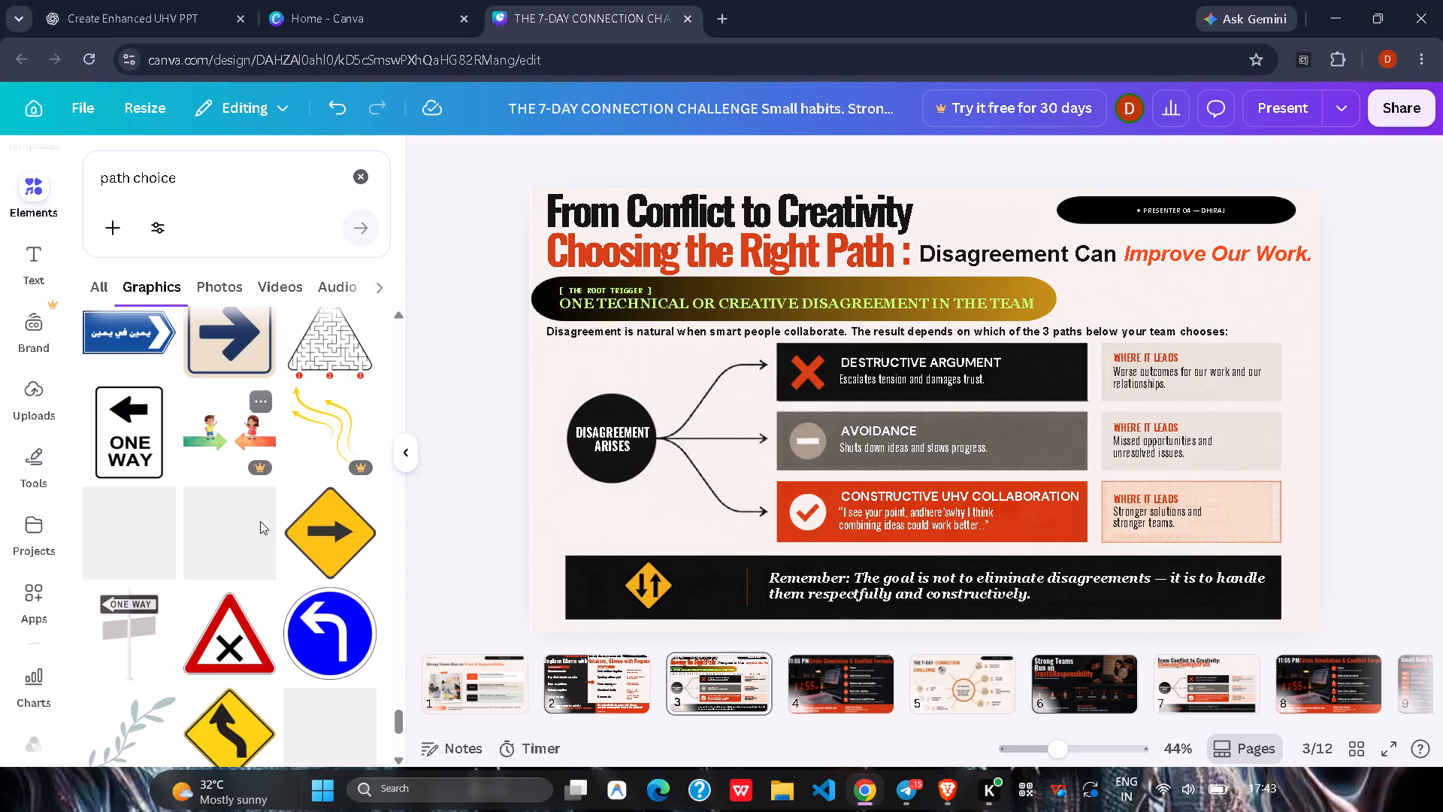
pyautogui.scroll(-2, 260, 521)
pyautogui.scroll(4, 260, 521)
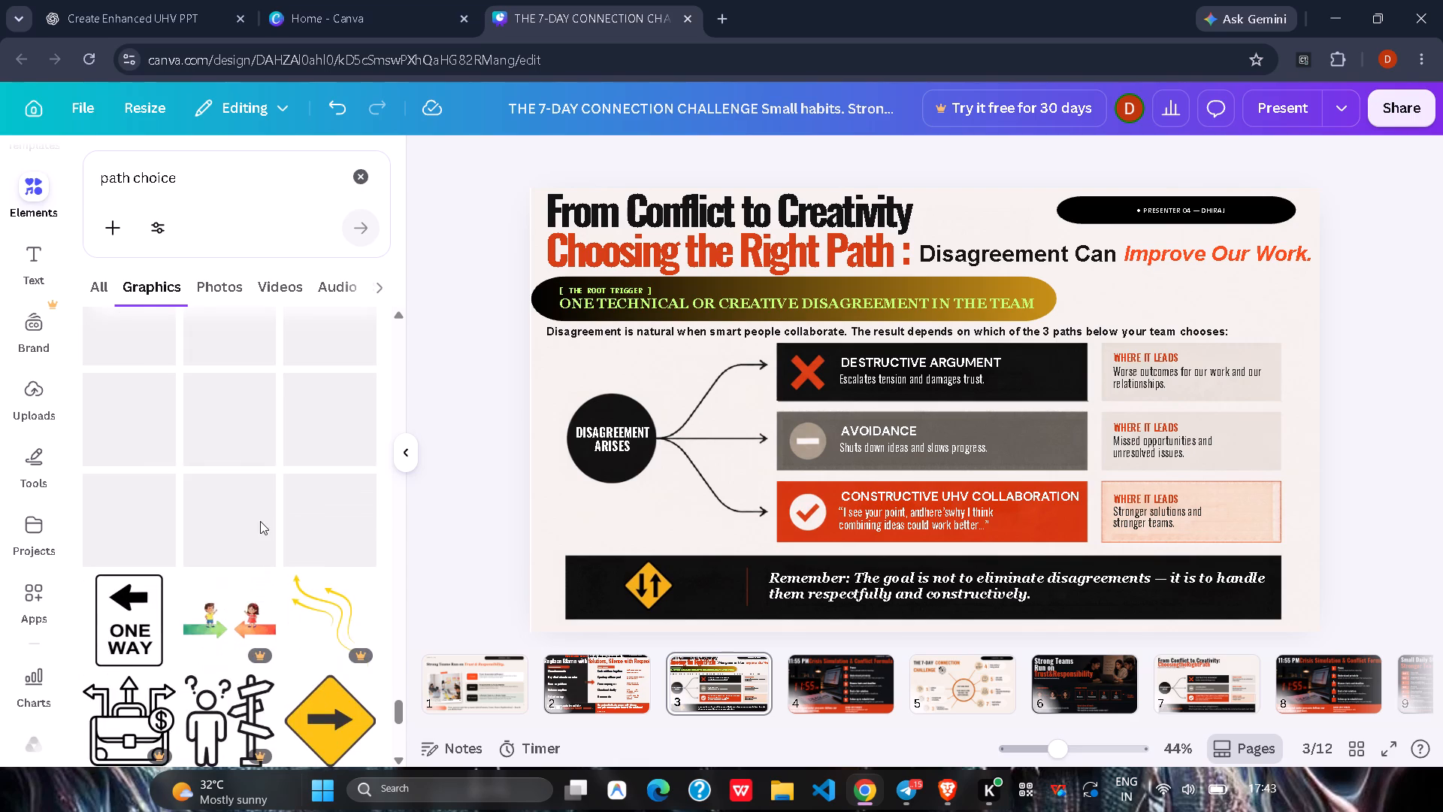
pyautogui.scroll(-5, 260, 521)
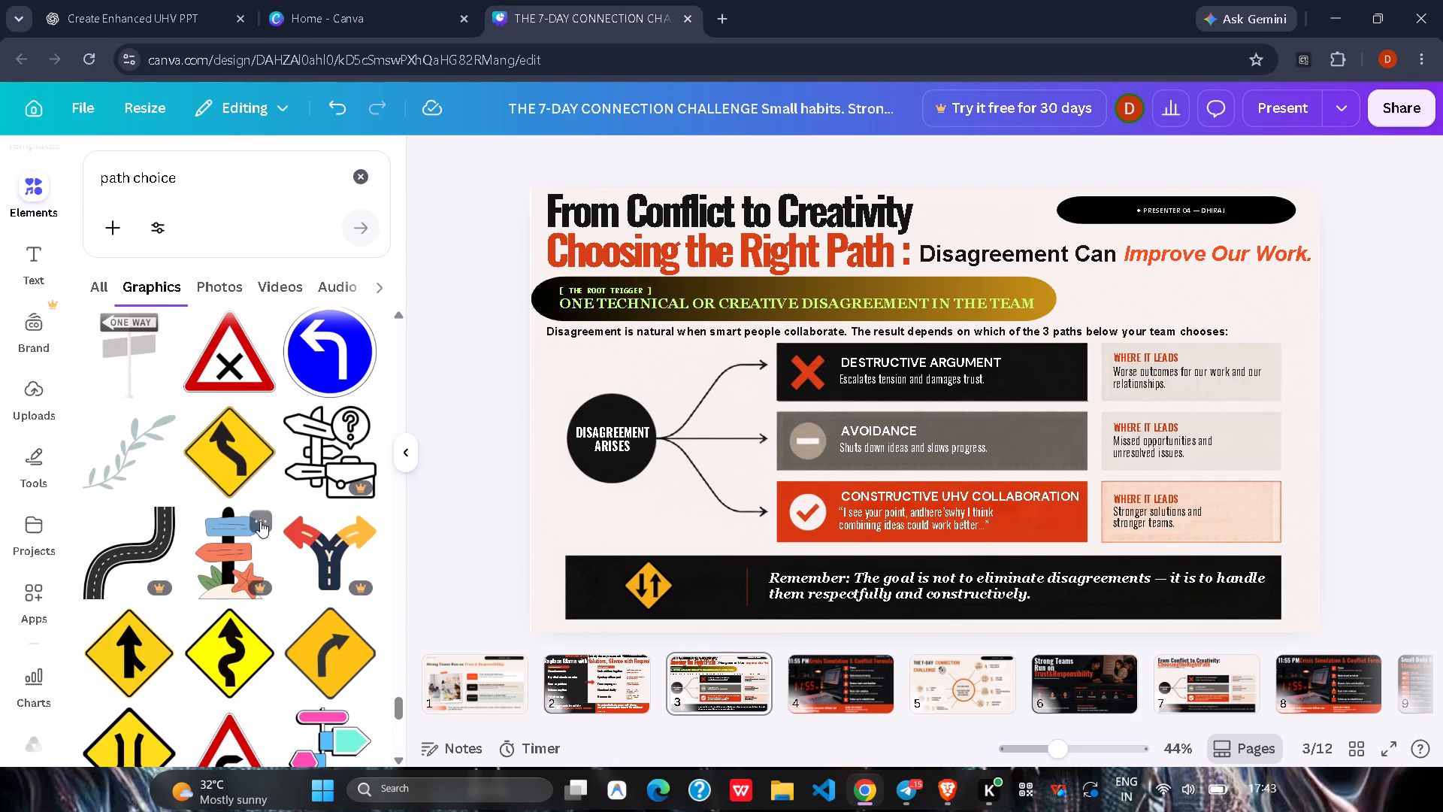
pyautogui.scroll(-9, 260, 521)
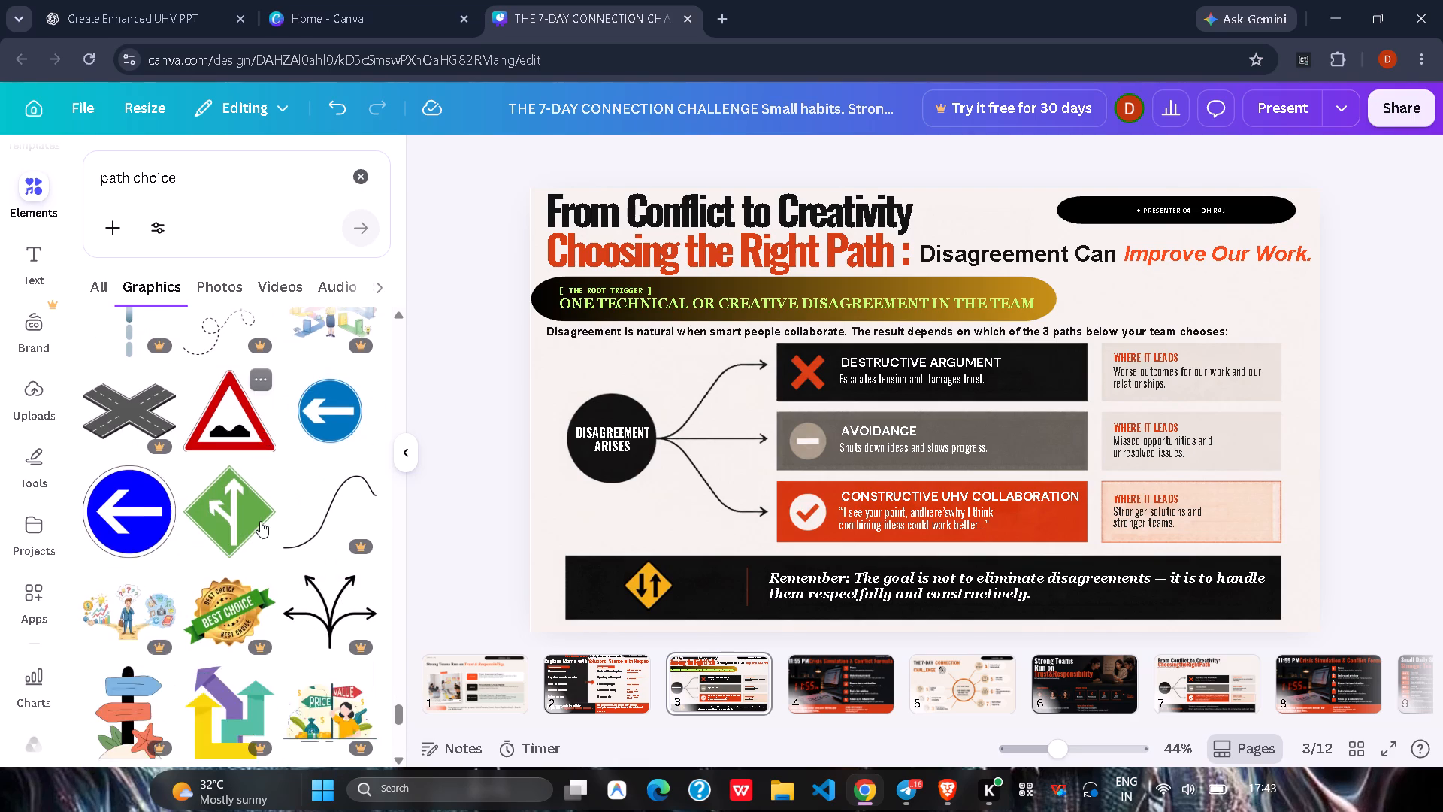
pyautogui.scroll(-5, 260, 521)
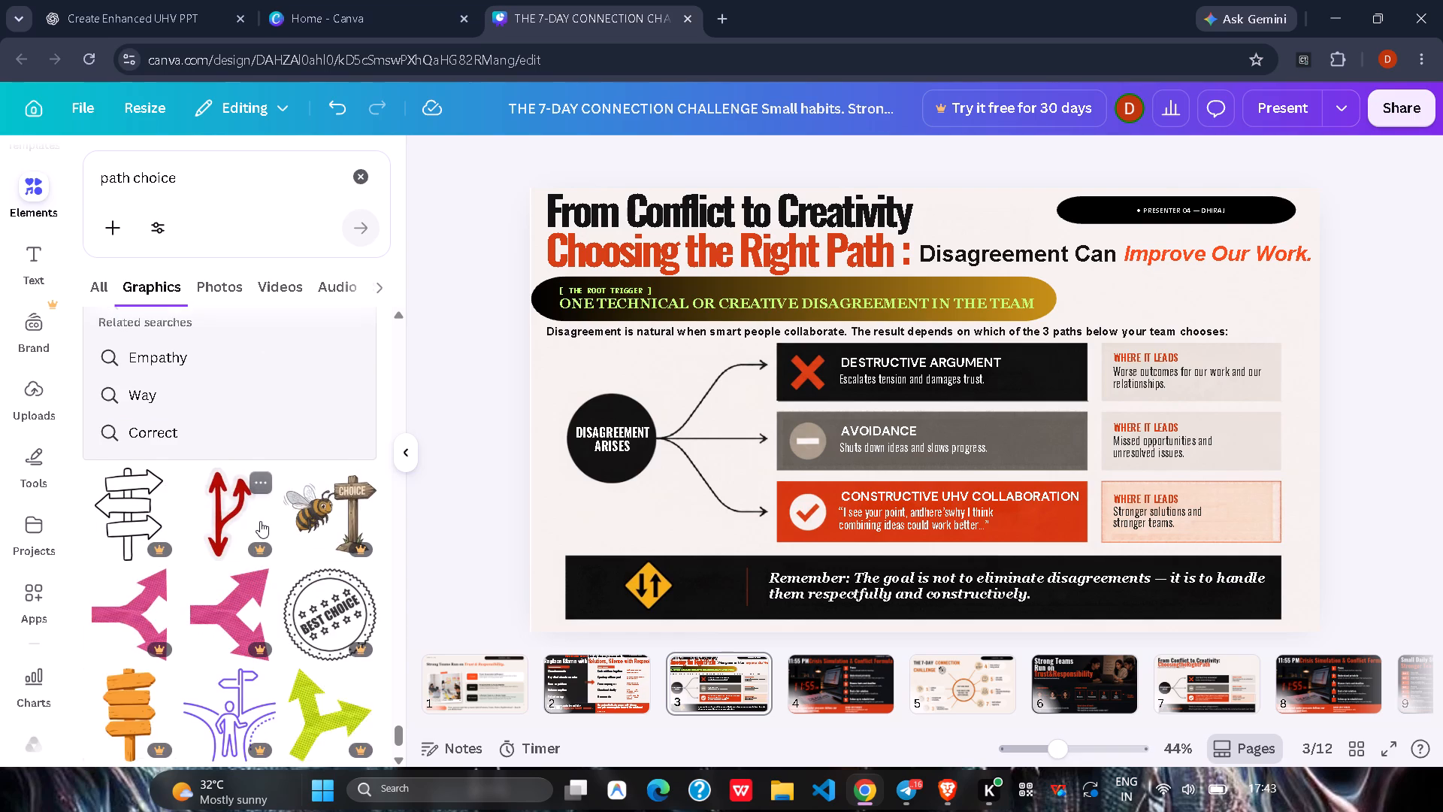
pyautogui.scroll(-6, 260, 521)
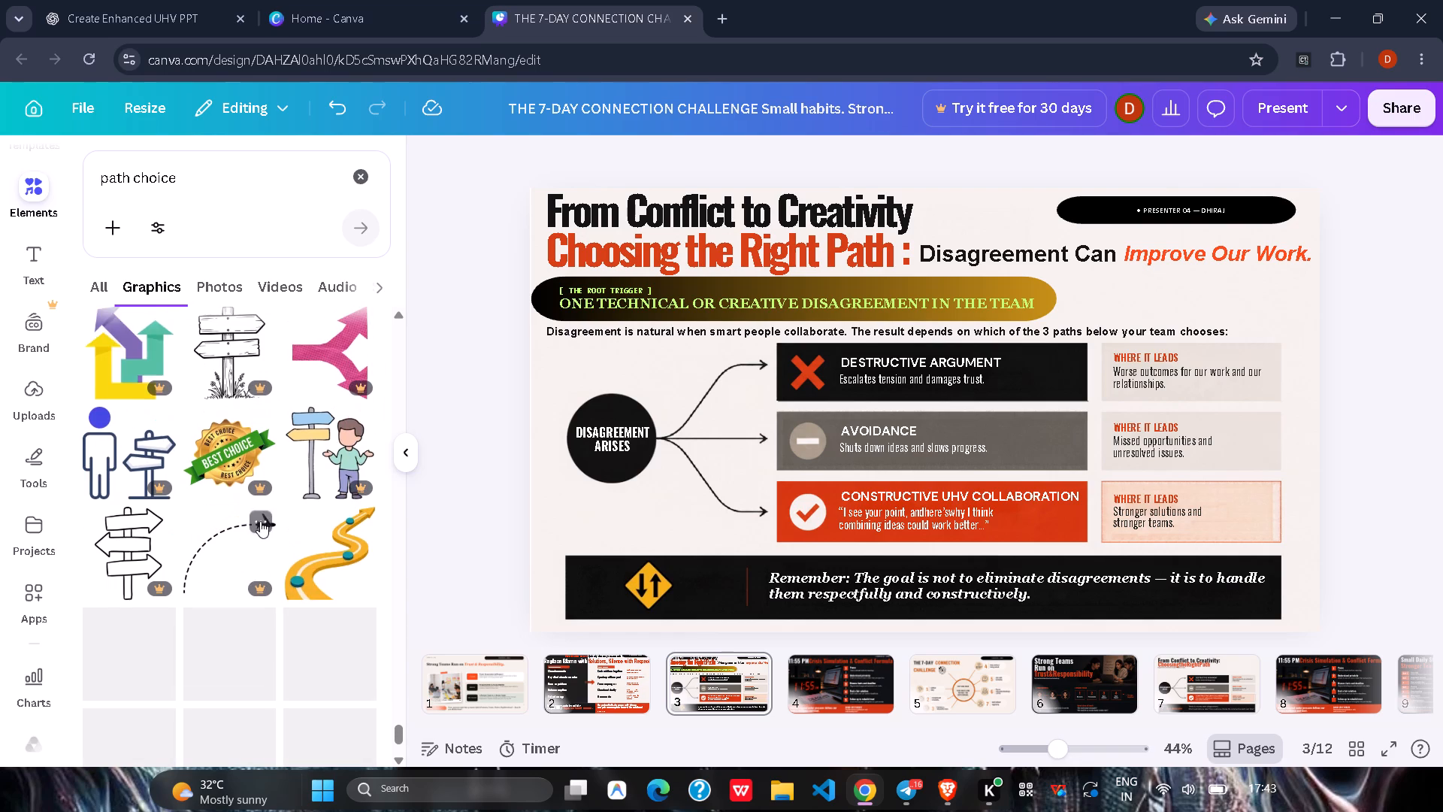
pyautogui.scroll(-5, 260, 521)
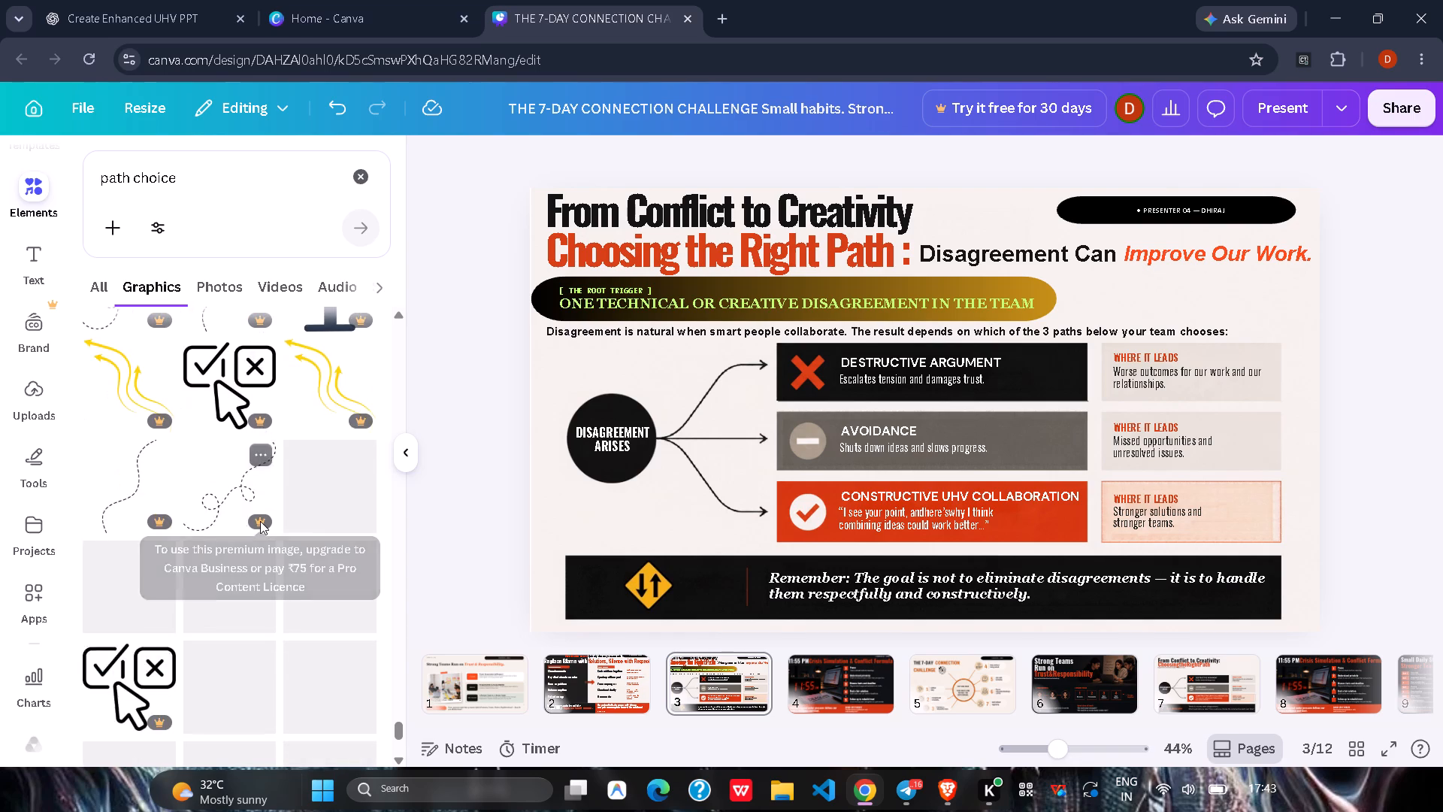
pyautogui.scroll(-2, 260, 521)
pyautogui.scroll(4, 260, 521)
pyautogui.scroll(-5, 260, 521)
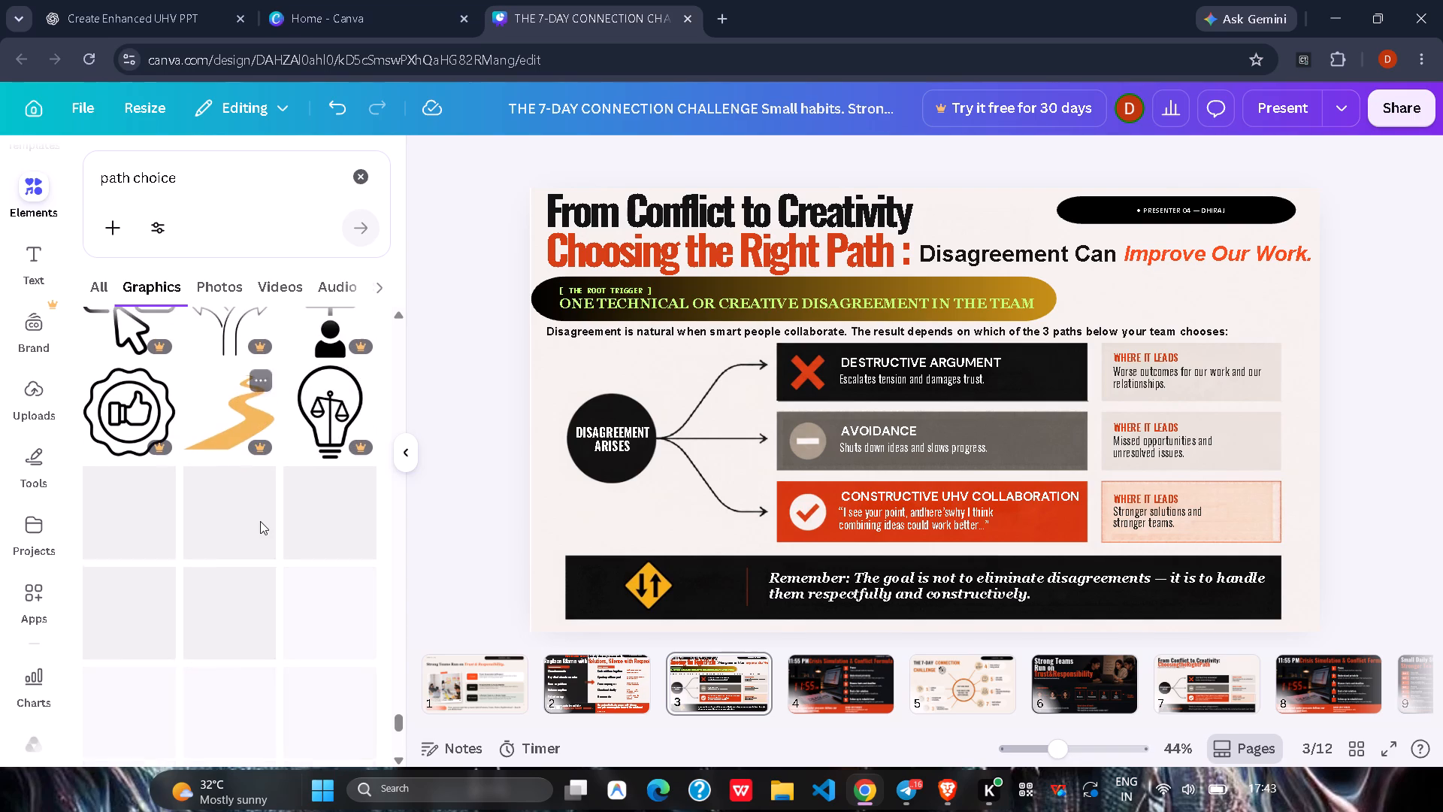
pyautogui.scroll(-4, 260, 521)
pyautogui.scroll(4, 260, 521)
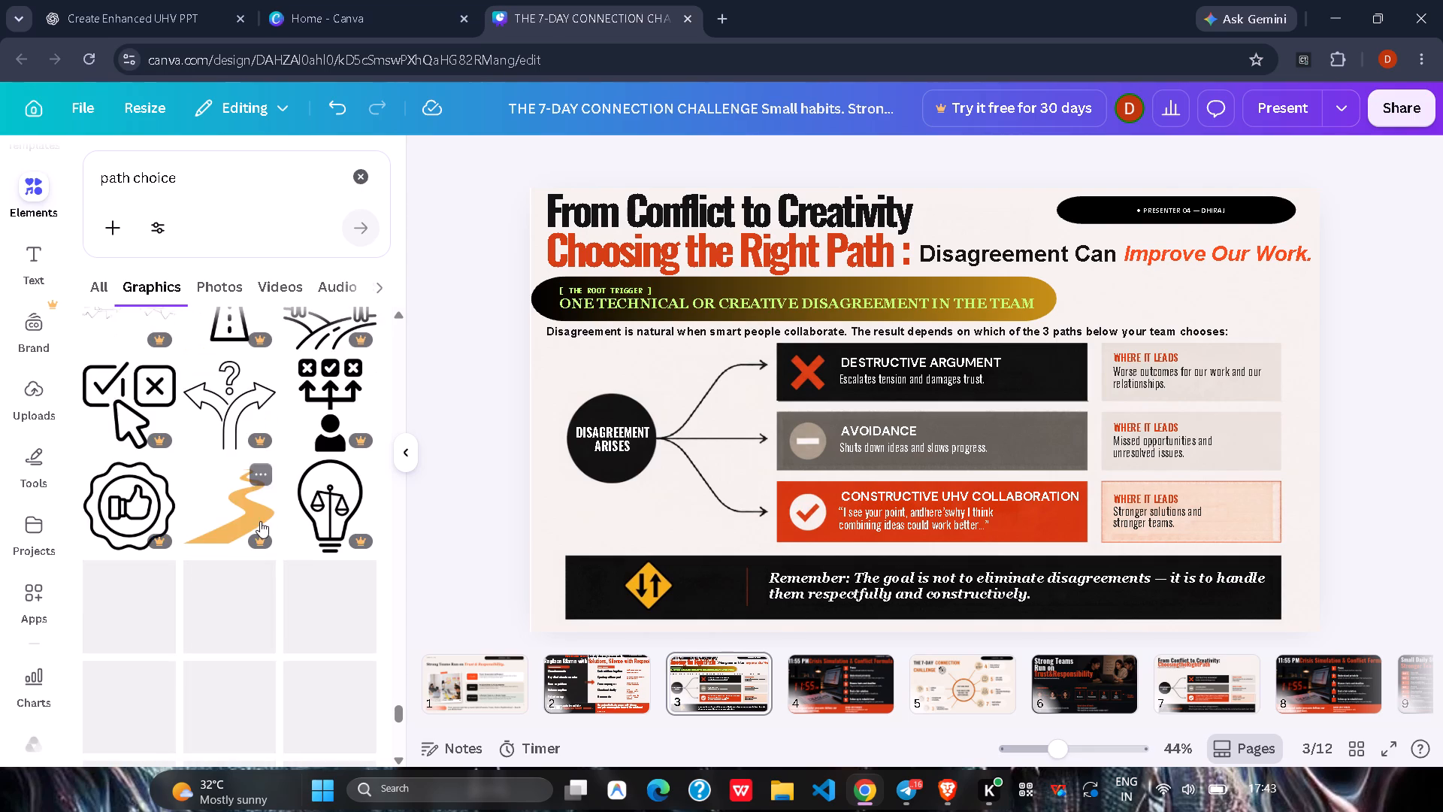
pyautogui.scroll(-5, 260, 521)
pyautogui.scroll(5, 260, 521)
pyautogui.scroll(-1, 260, 521)
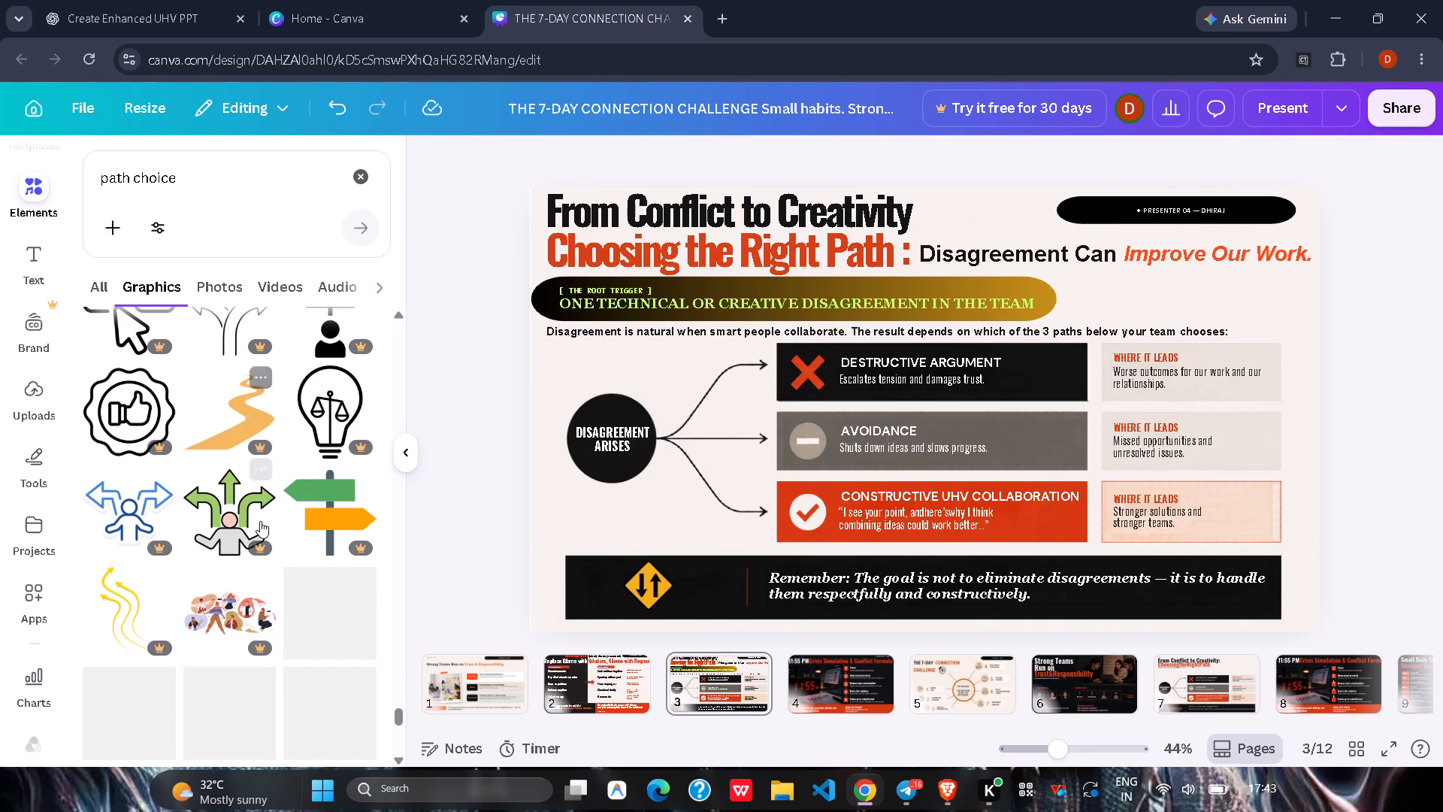
# Look over slides 4 and 5 and return to slide 3, 'From Conflict to Creativity'.
pyautogui.click(841, 668)
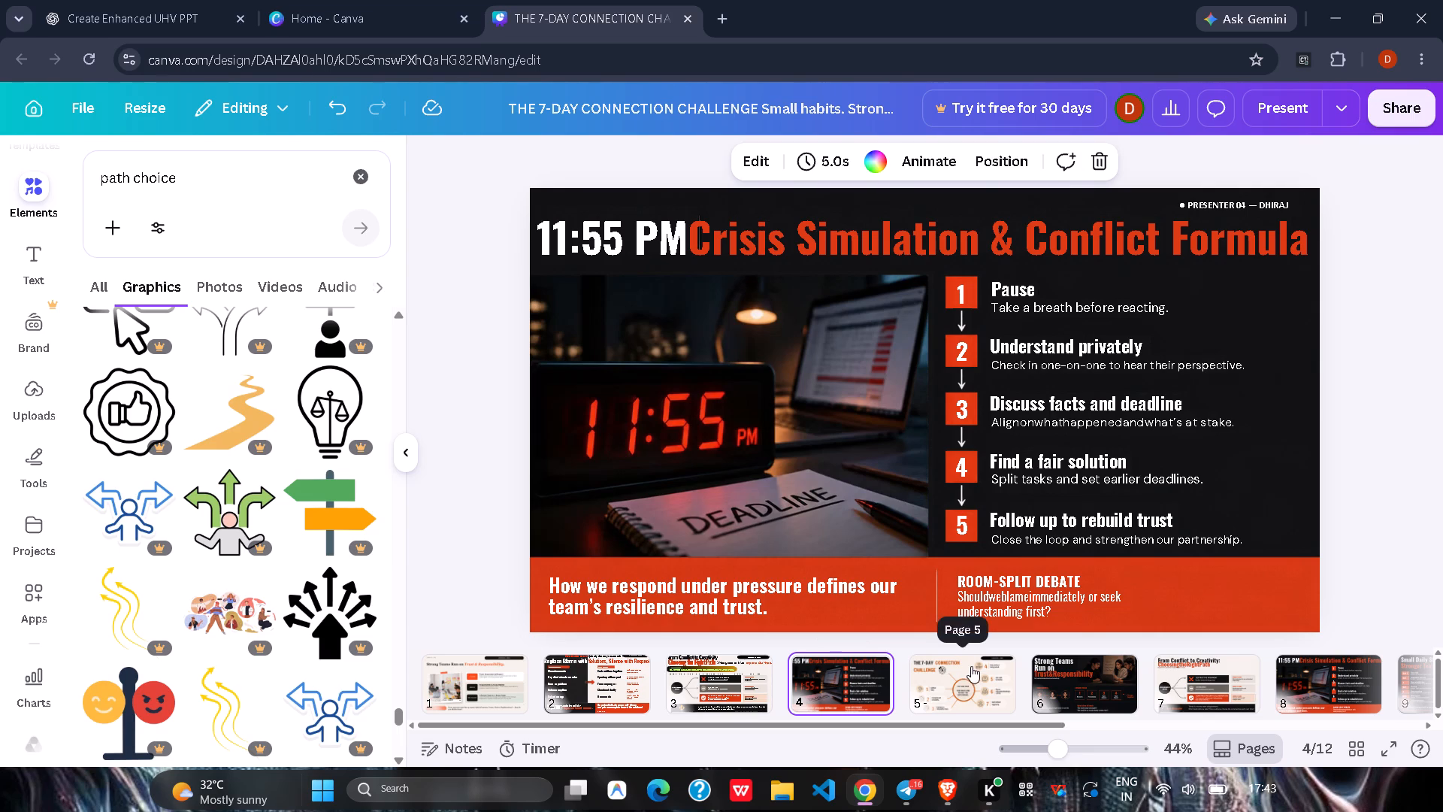
pyautogui.click(962, 678)
pyautogui.click(849, 685)
pyautogui.click(729, 685)
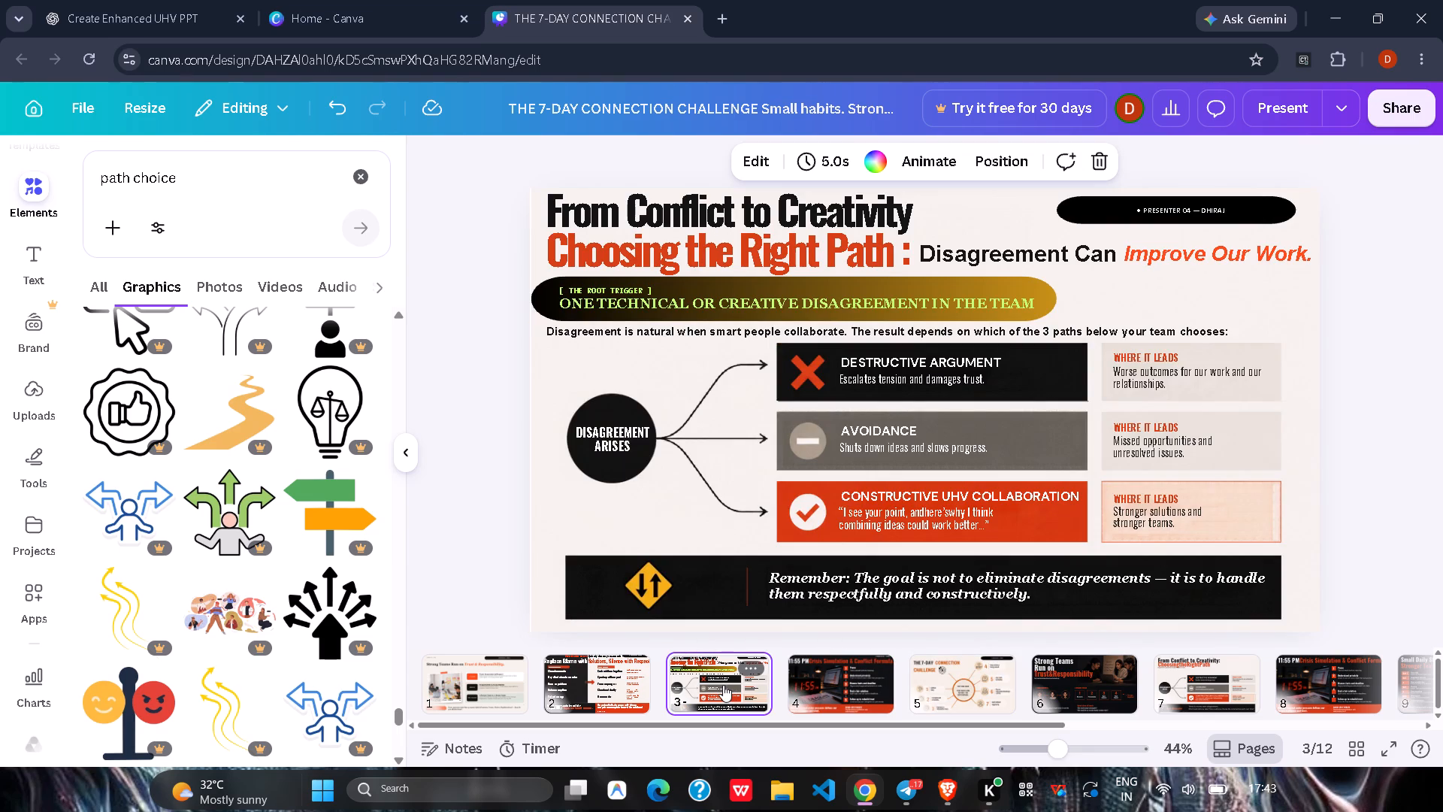
# Enlarge the 'The Root Trigger' banner text by one font-size step, widening its text box to keep the statement on one line.
pyautogui.click(630, 301)
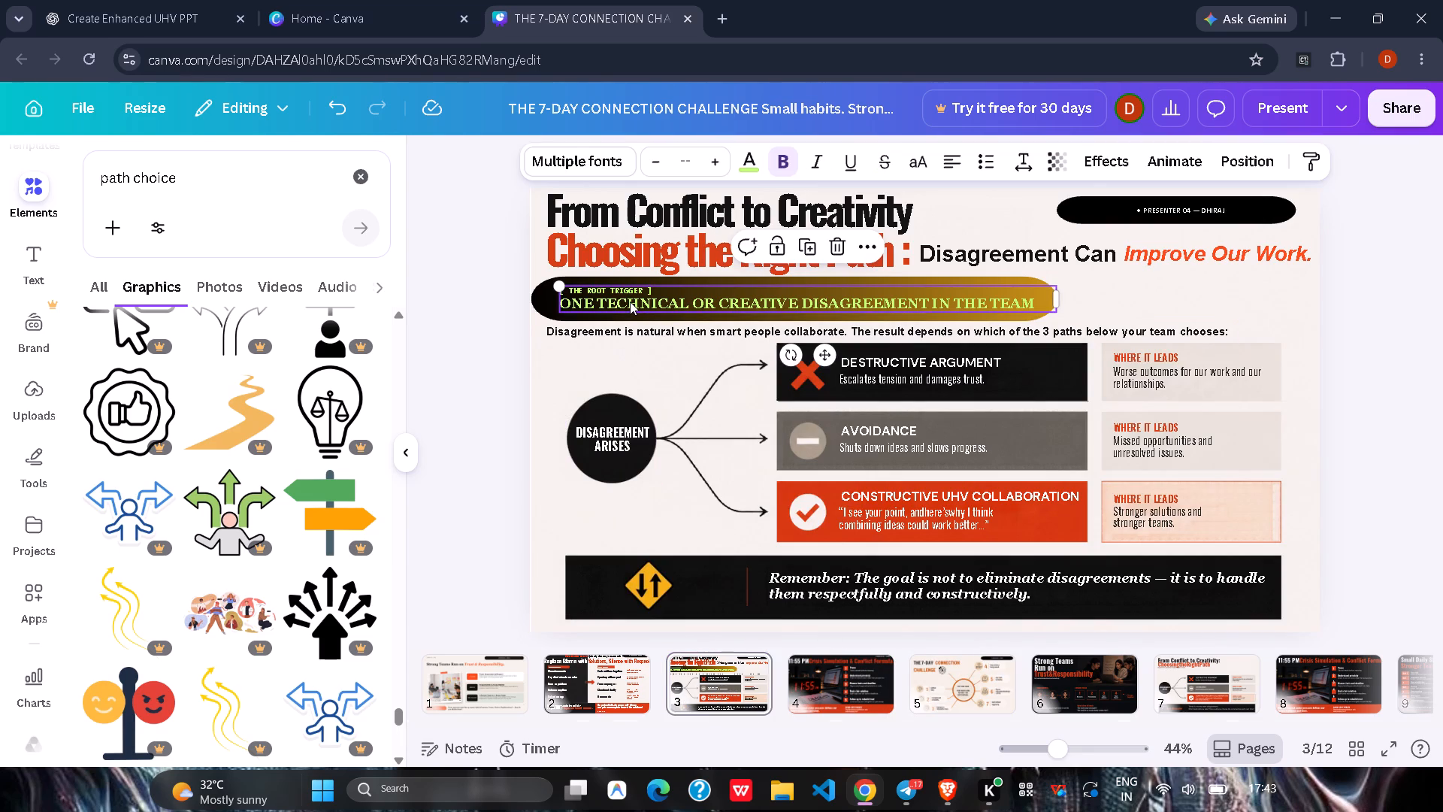
pyautogui.click(716, 162)
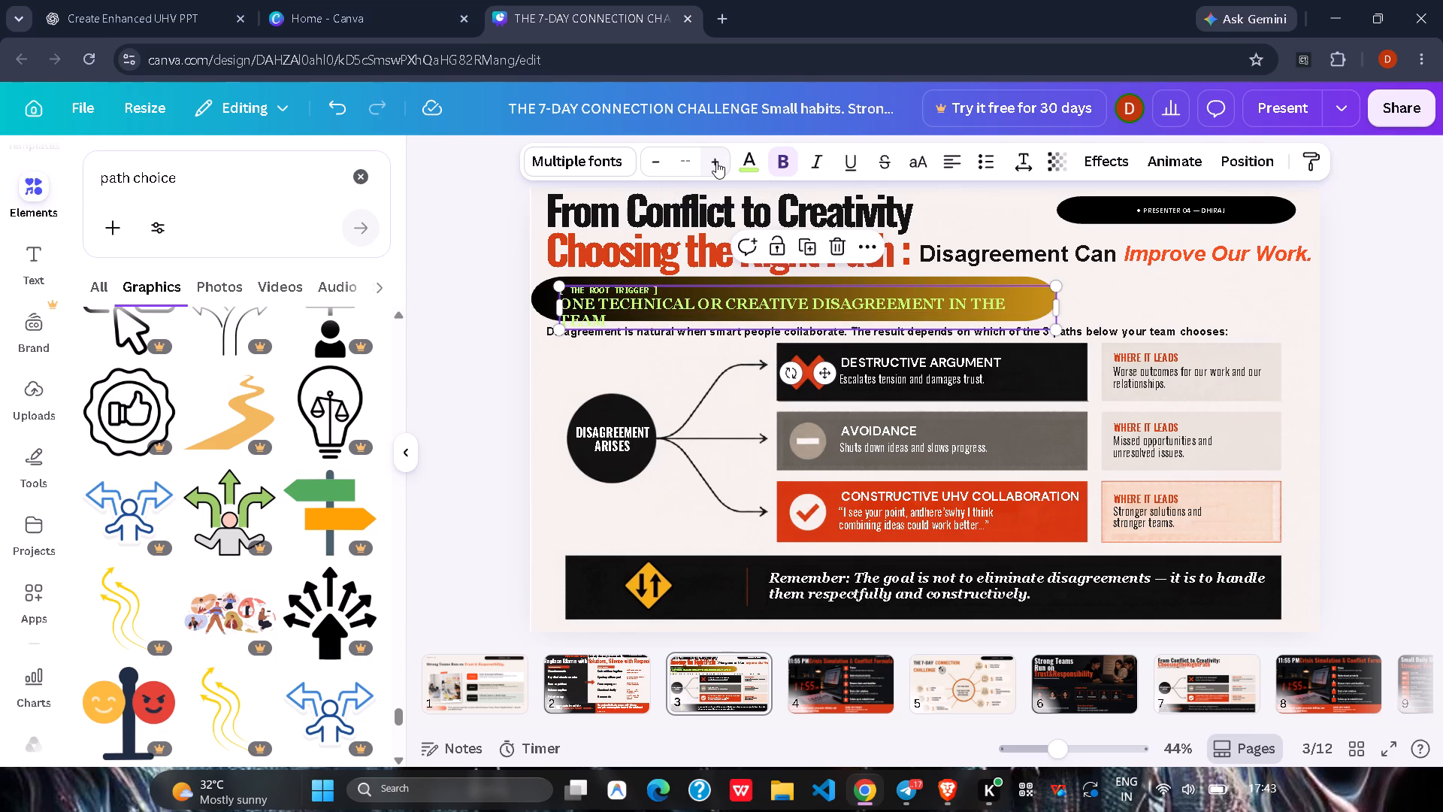
pyautogui.click(648, 164)
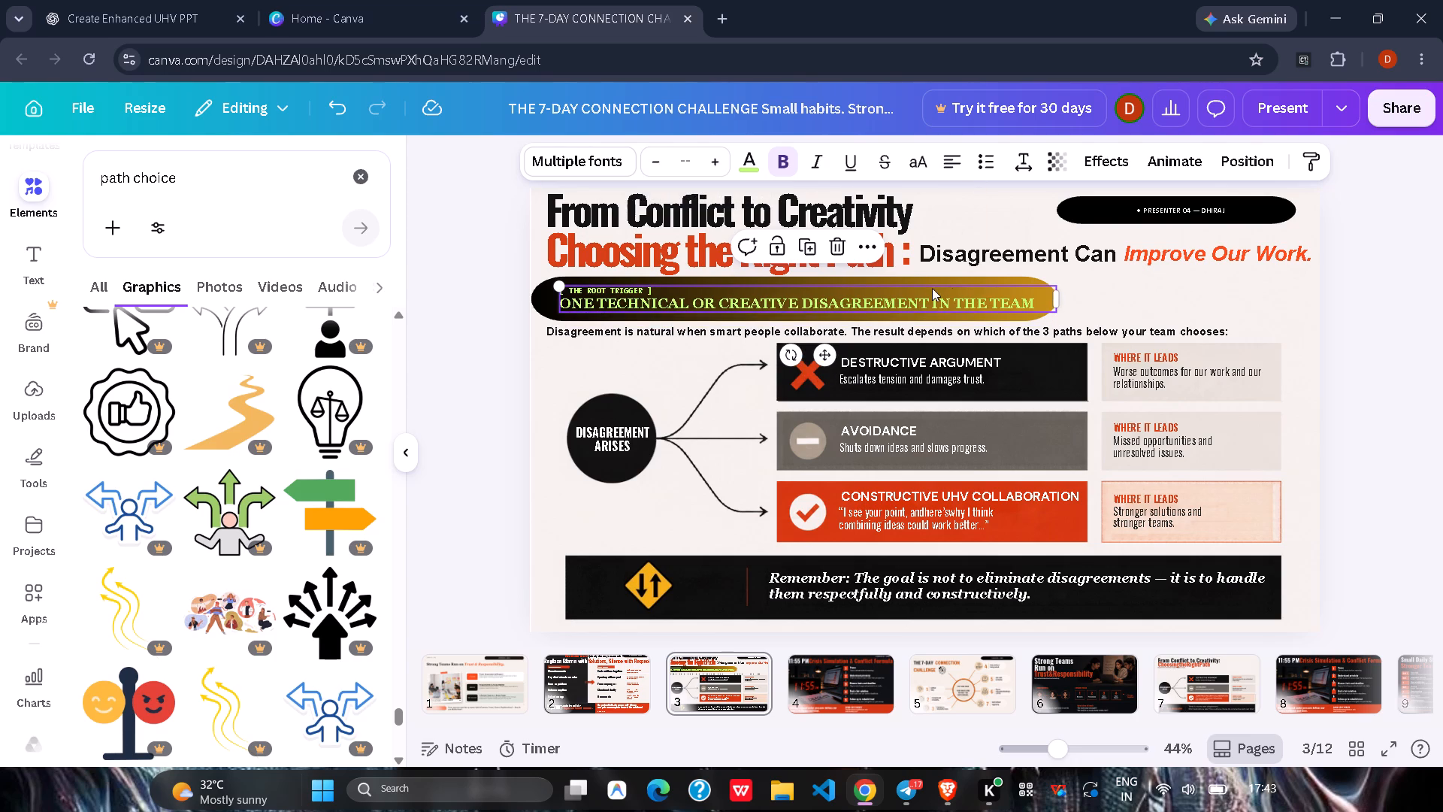
pyautogui.moveTo(1060, 297); pyautogui.dragTo(1076, 297)
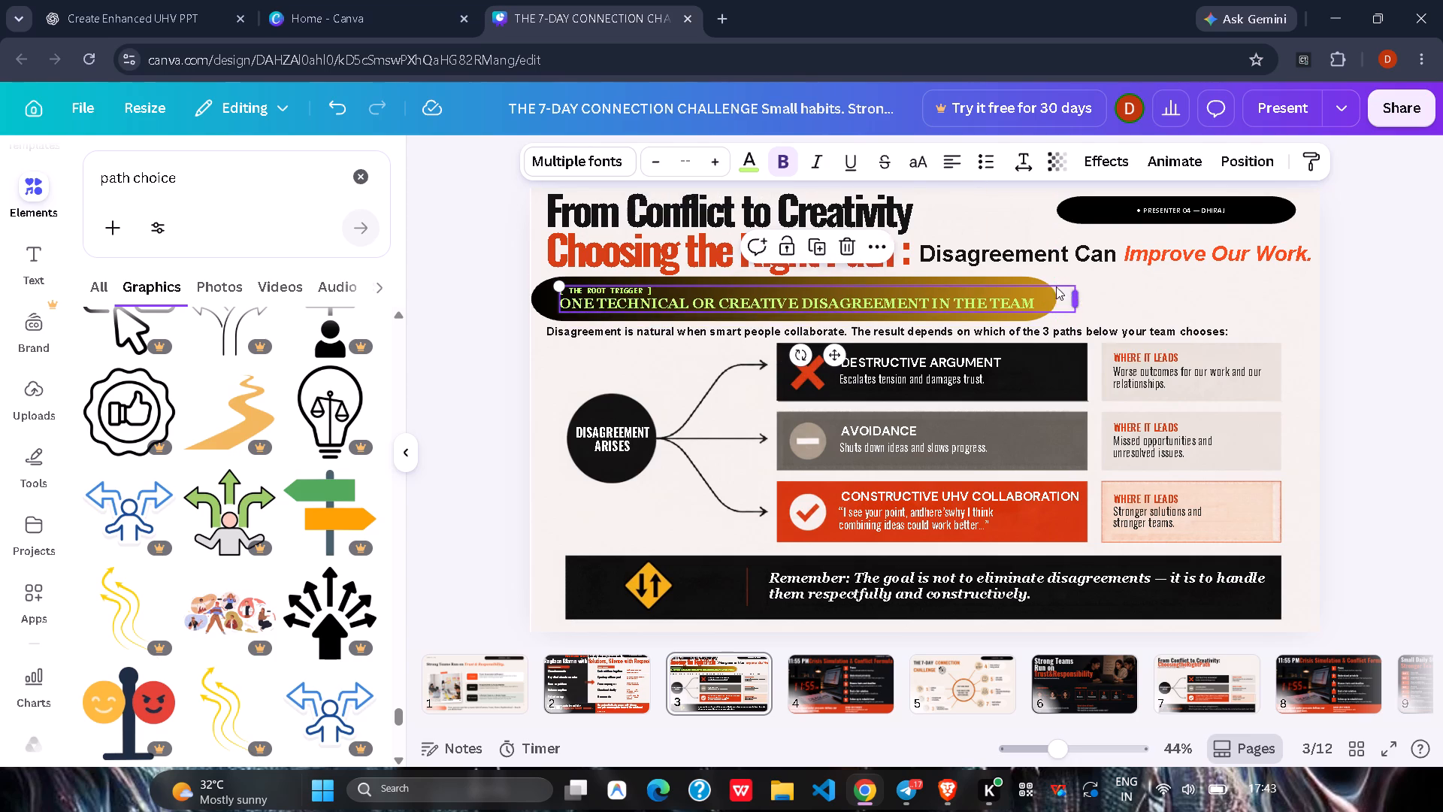
pyautogui.click(722, 165)
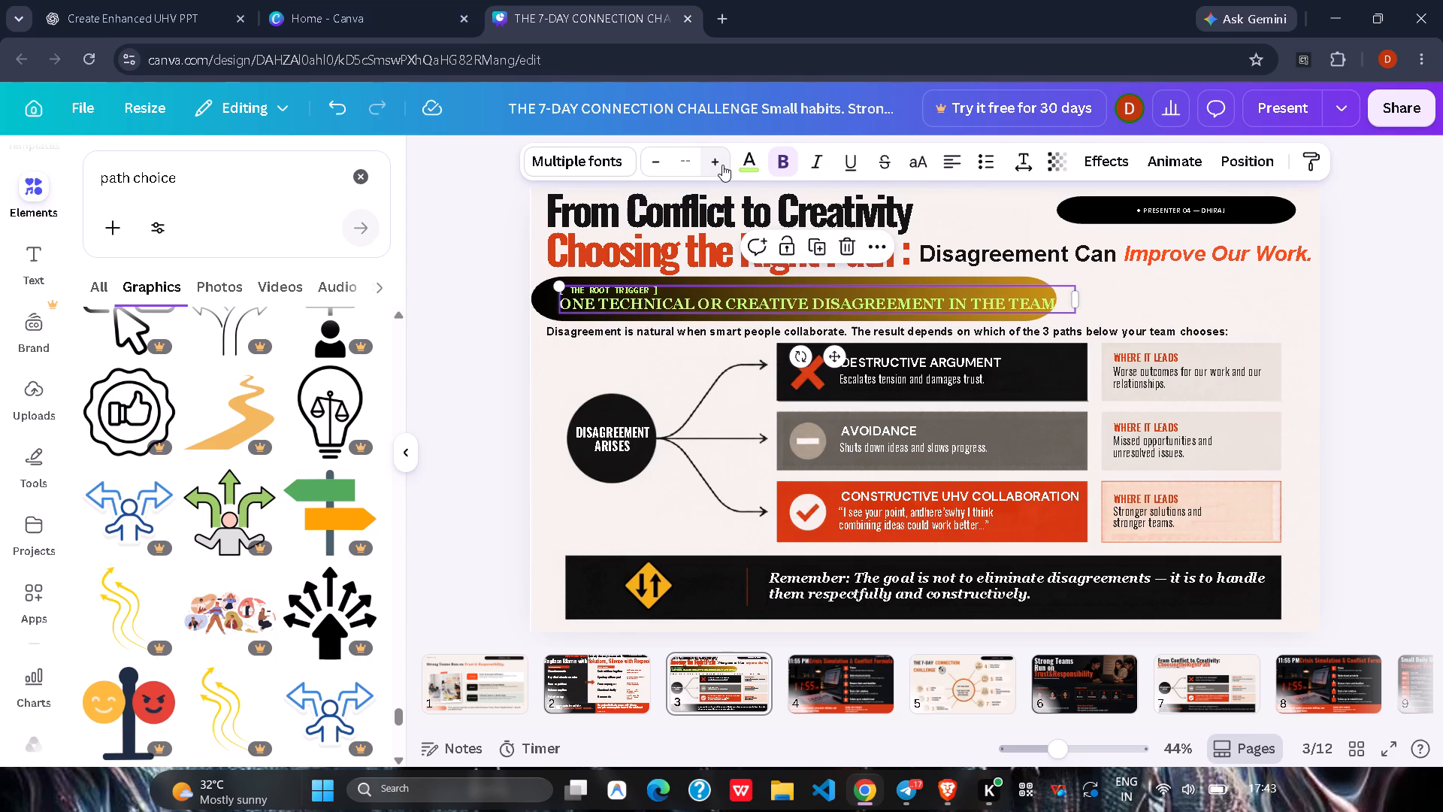
pyautogui.click(1372, 298)
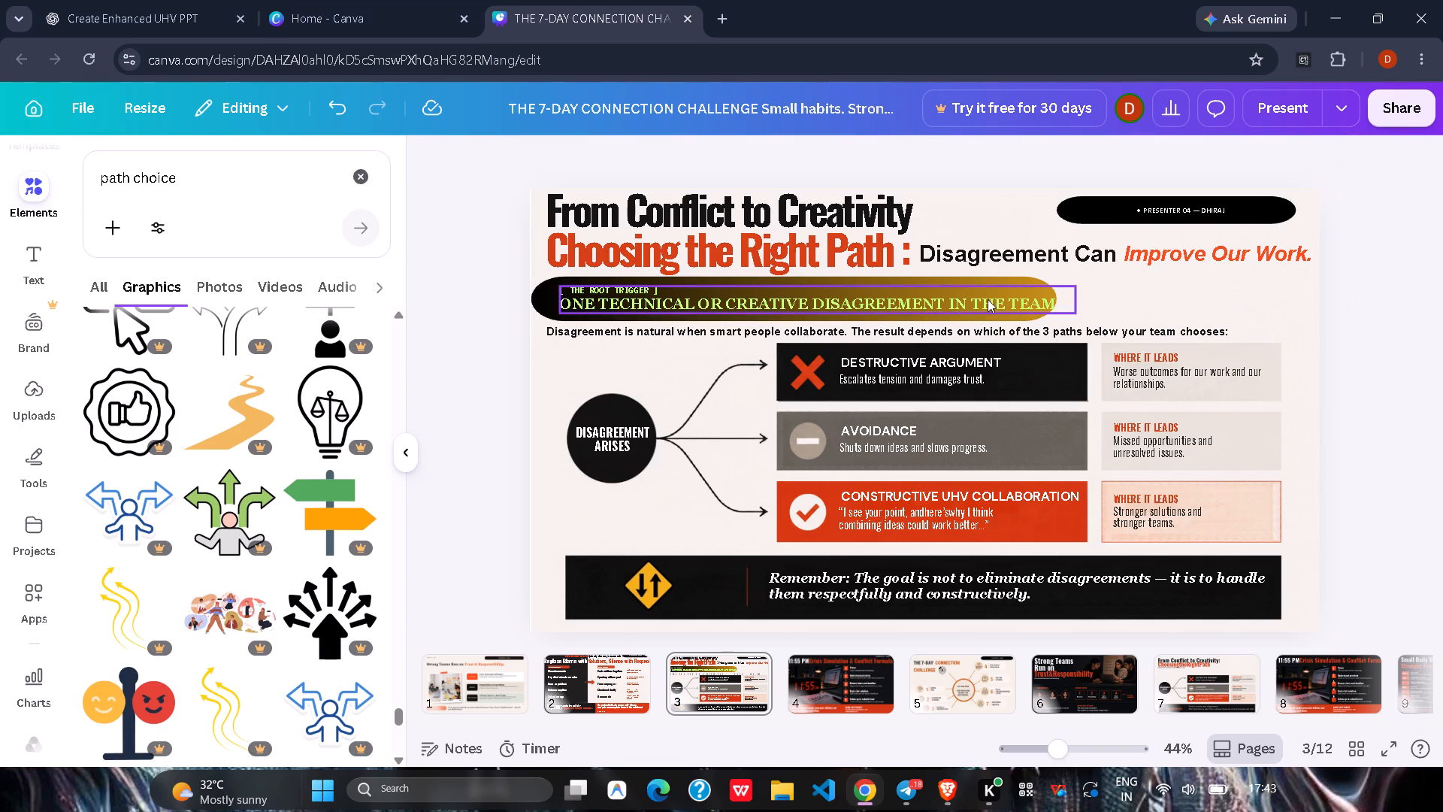
# Shift the enlarged 'The Root Trigger' text slightly left so it sits within the black-to-gold banner.
pyautogui.moveTo(900, 289); pyautogui.dragTo(885, 289)
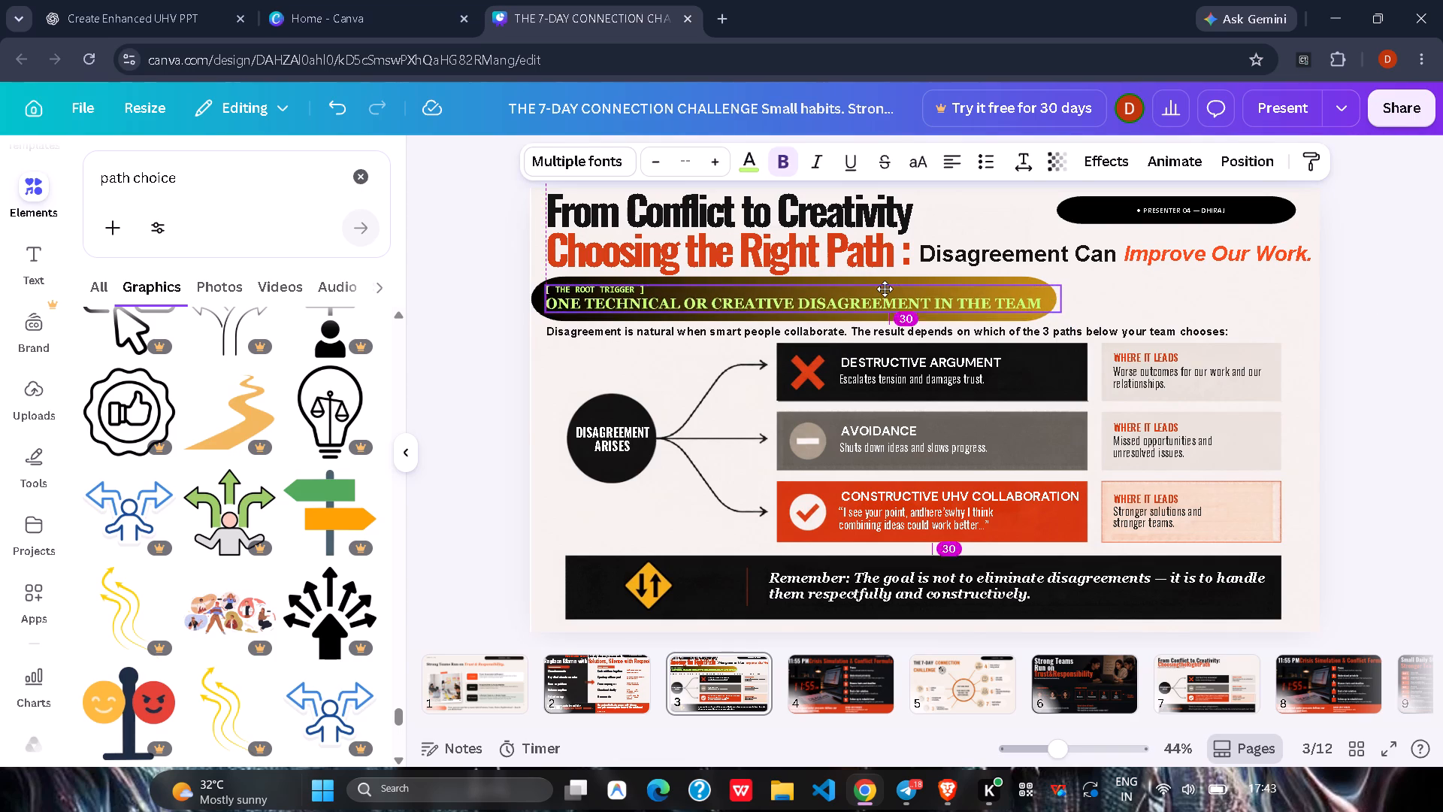
pyautogui.moveTo(885, 289); pyautogui.dragTo(891, 288)
pyautogui.click(1418, 319)
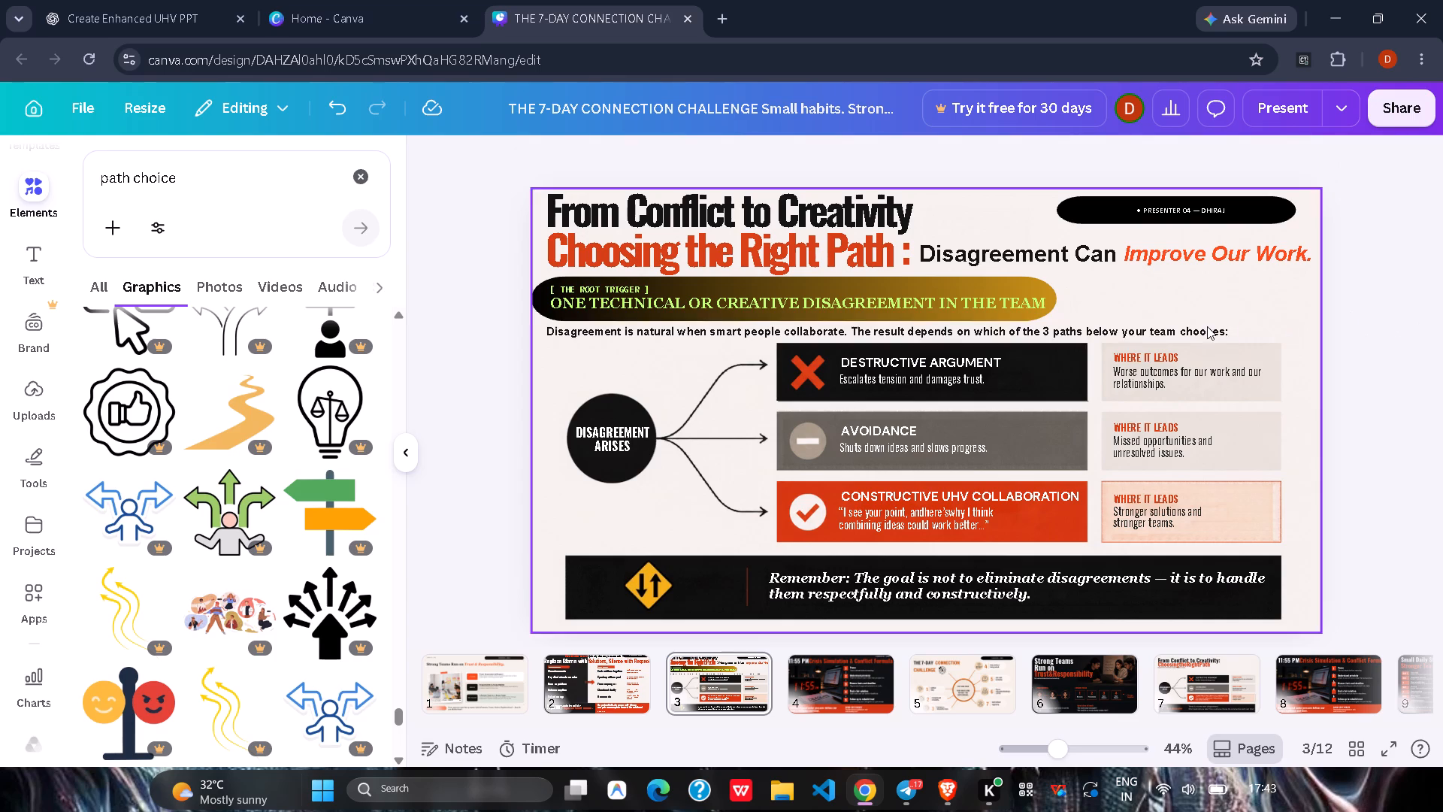
# Reduce the 'From Conflict to Creativity / Choosing the Right Path :' title by one font-size step.
pyautogui.click(813, 239)
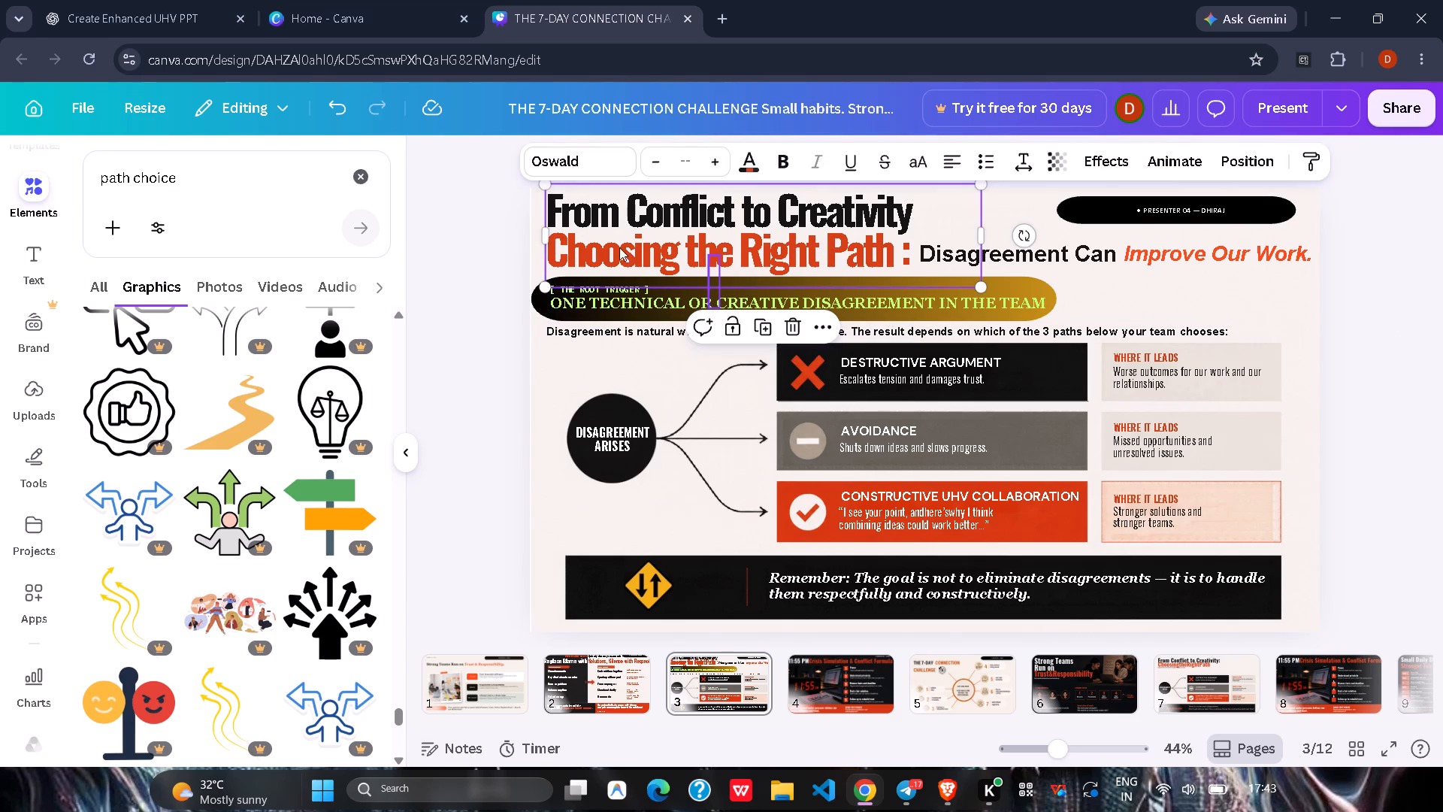
pyautogui.click(652, 161)
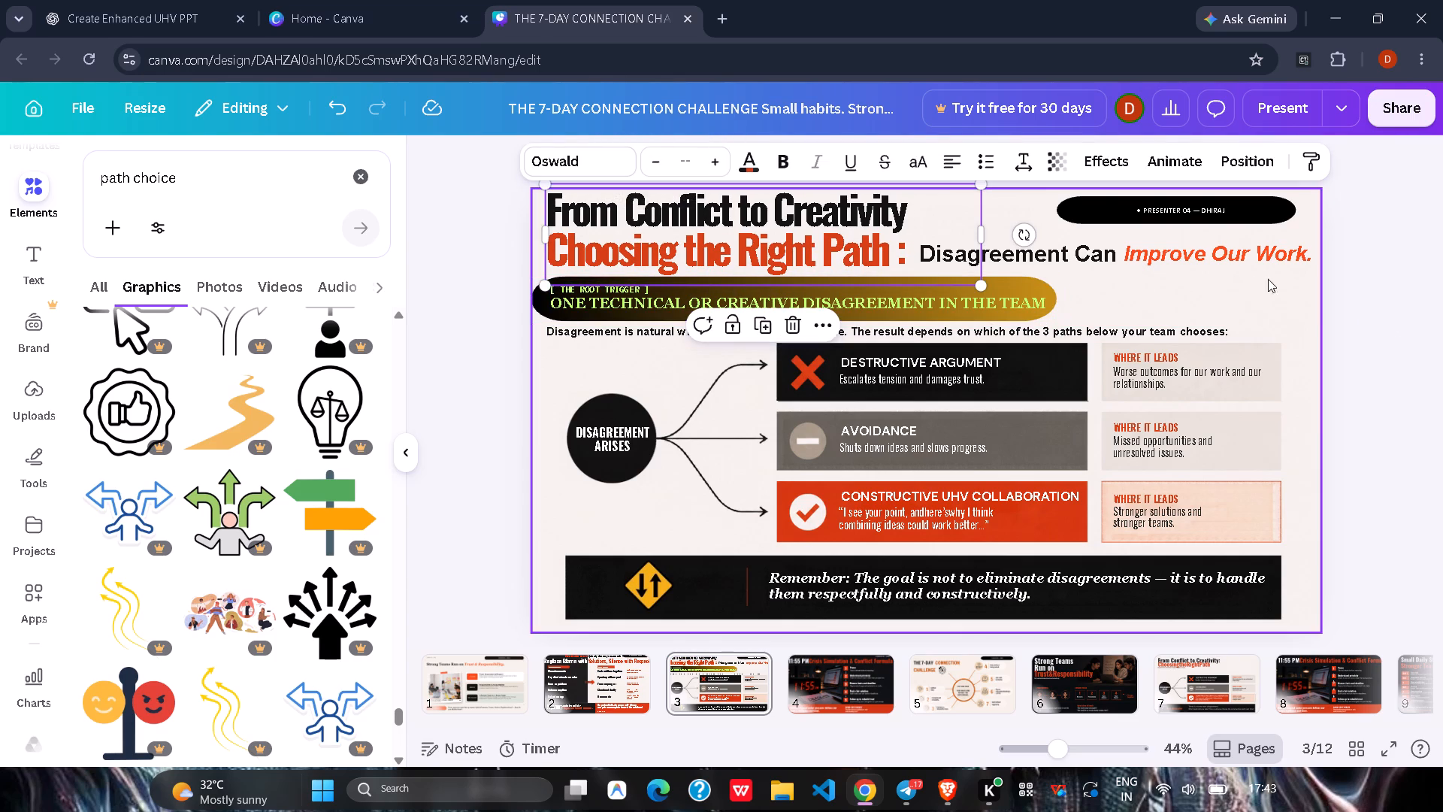
pyautogui.click(1374, 300)
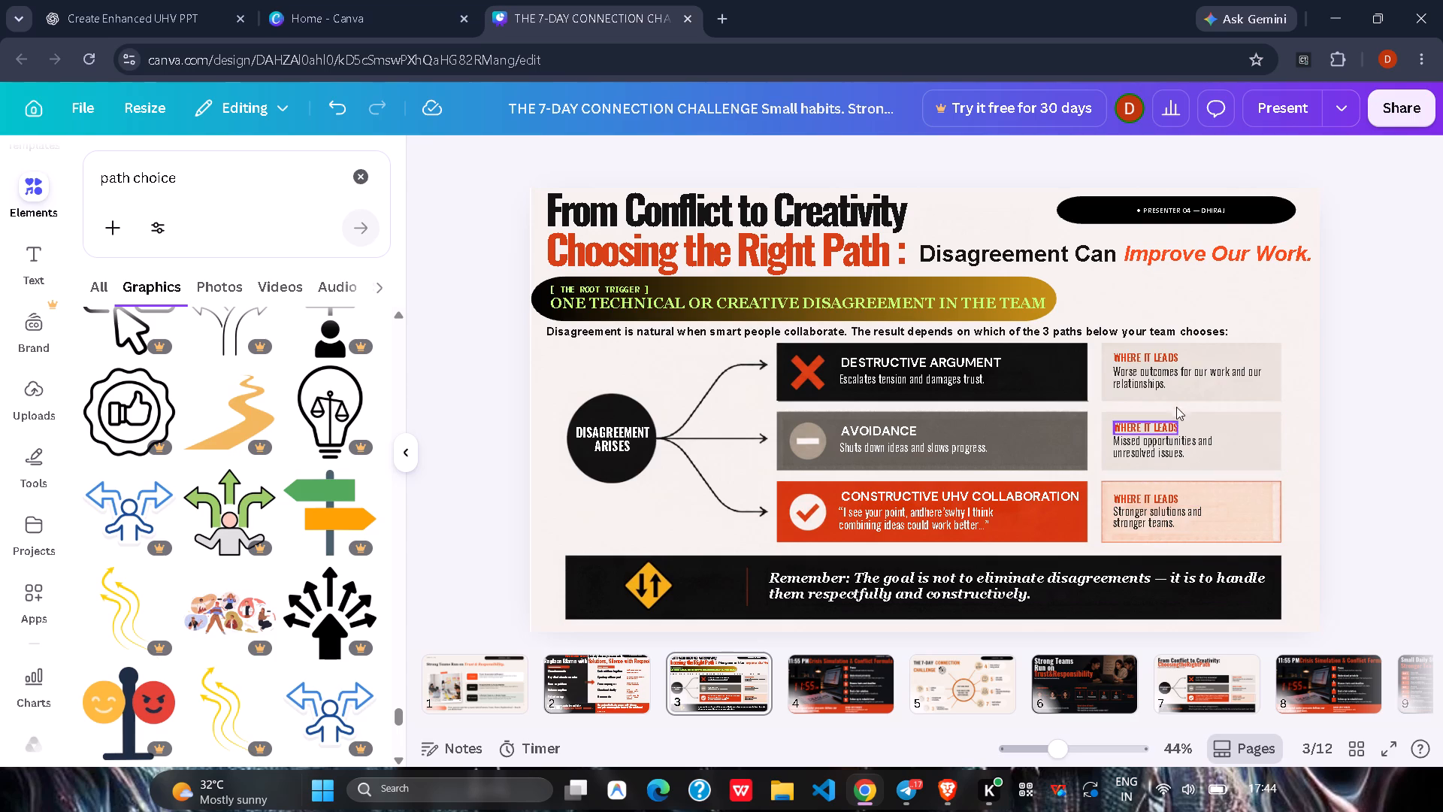
# Bold the descriptions under all three 'Where It Leads' headings, widening the 'Missed opportunities' text box slightly to fit two lines.
pyautogui.tripleClick(1151, 380)
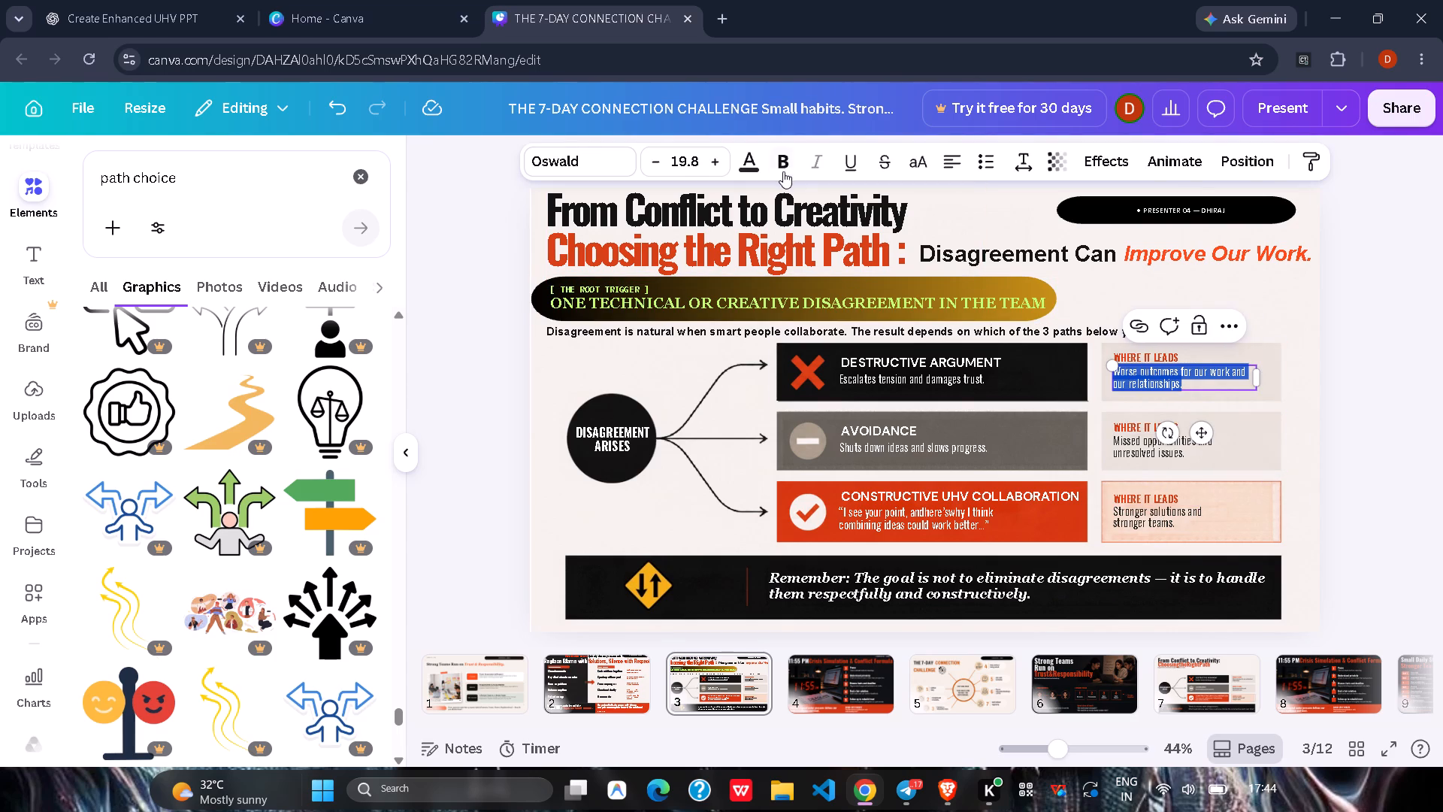
pyautogui.click(783, 170)
pyautogui.doubleClick(1116, 439)
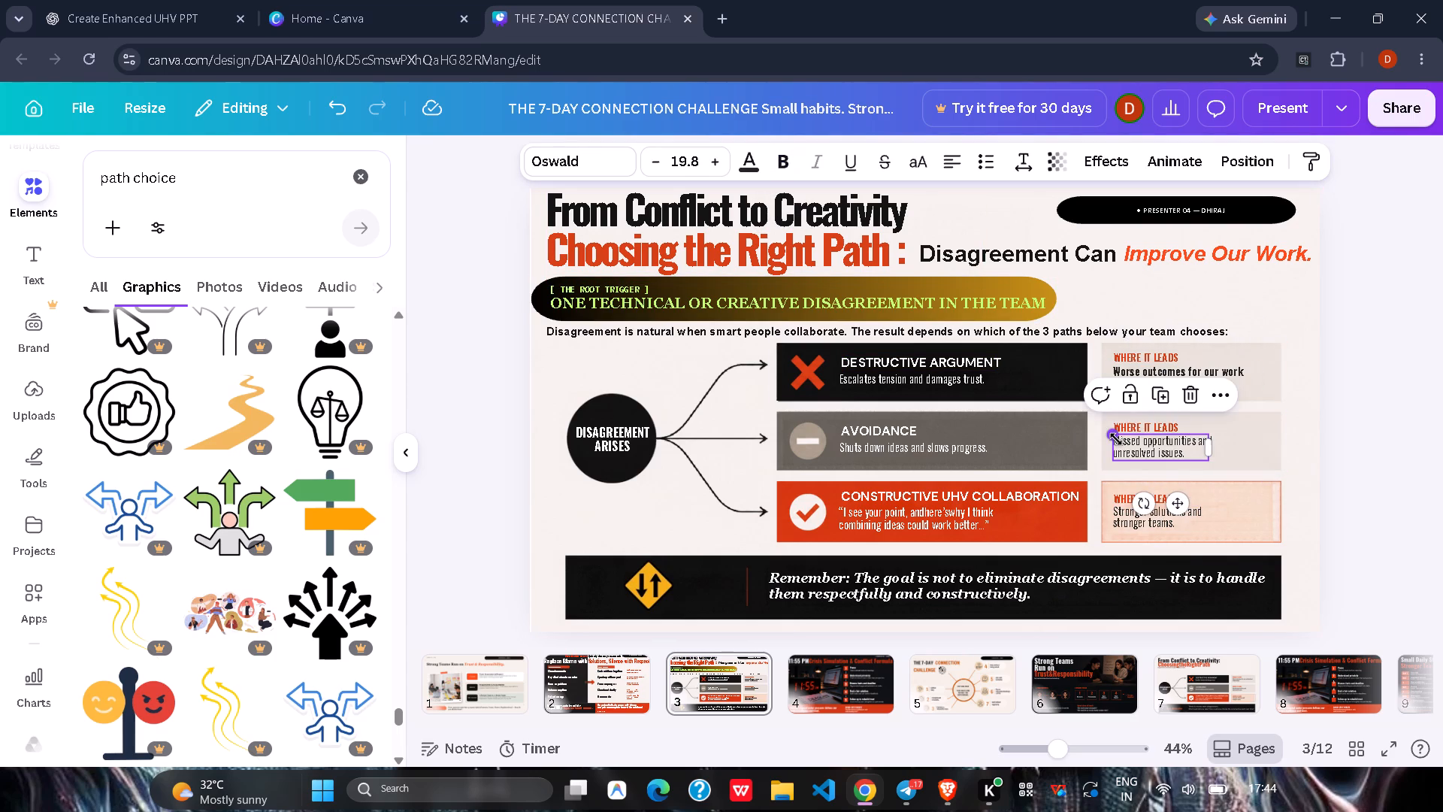
pyautogui.doubleClick(1133, 446)
pyautogui.click(782, 163)
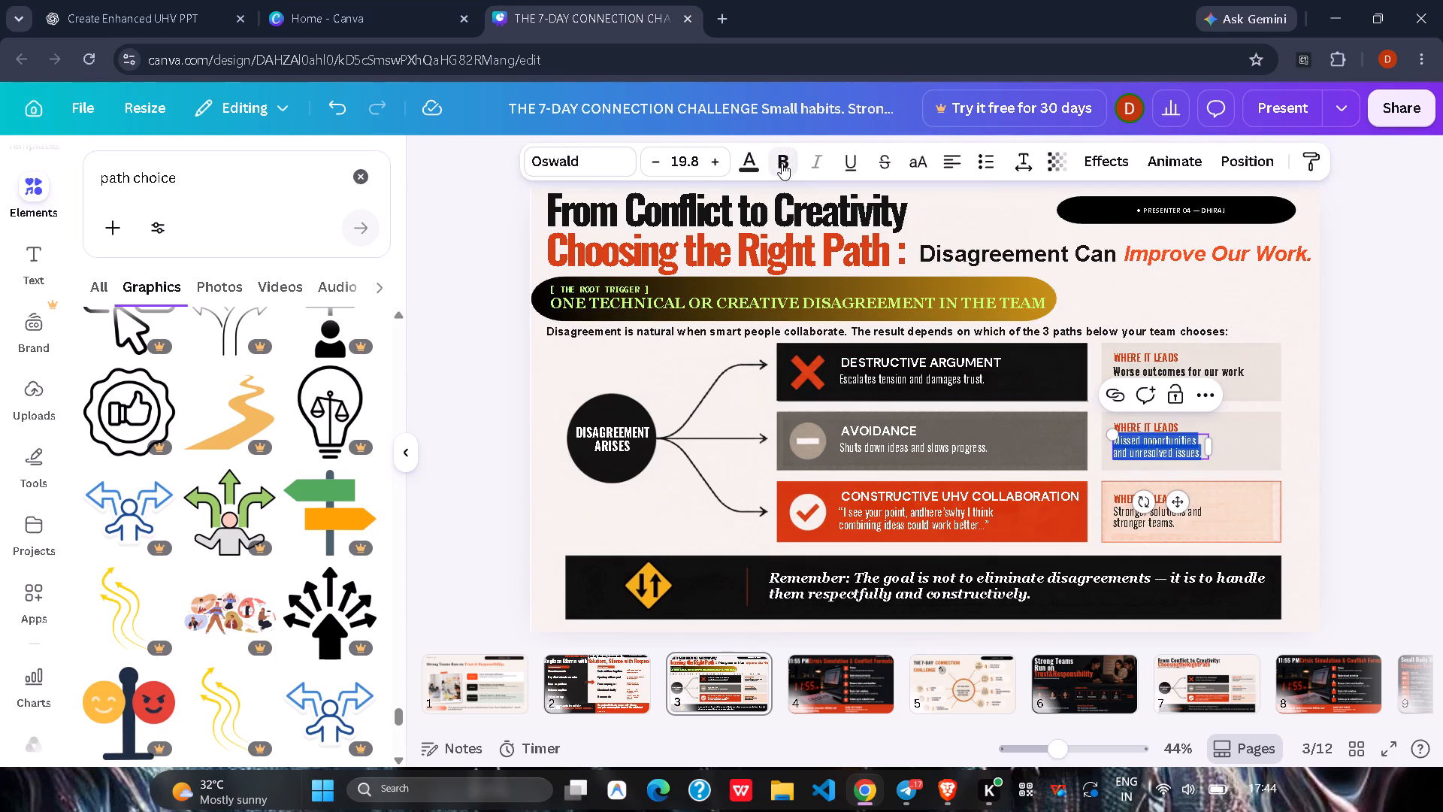
pyautogui.click(1209, 453)
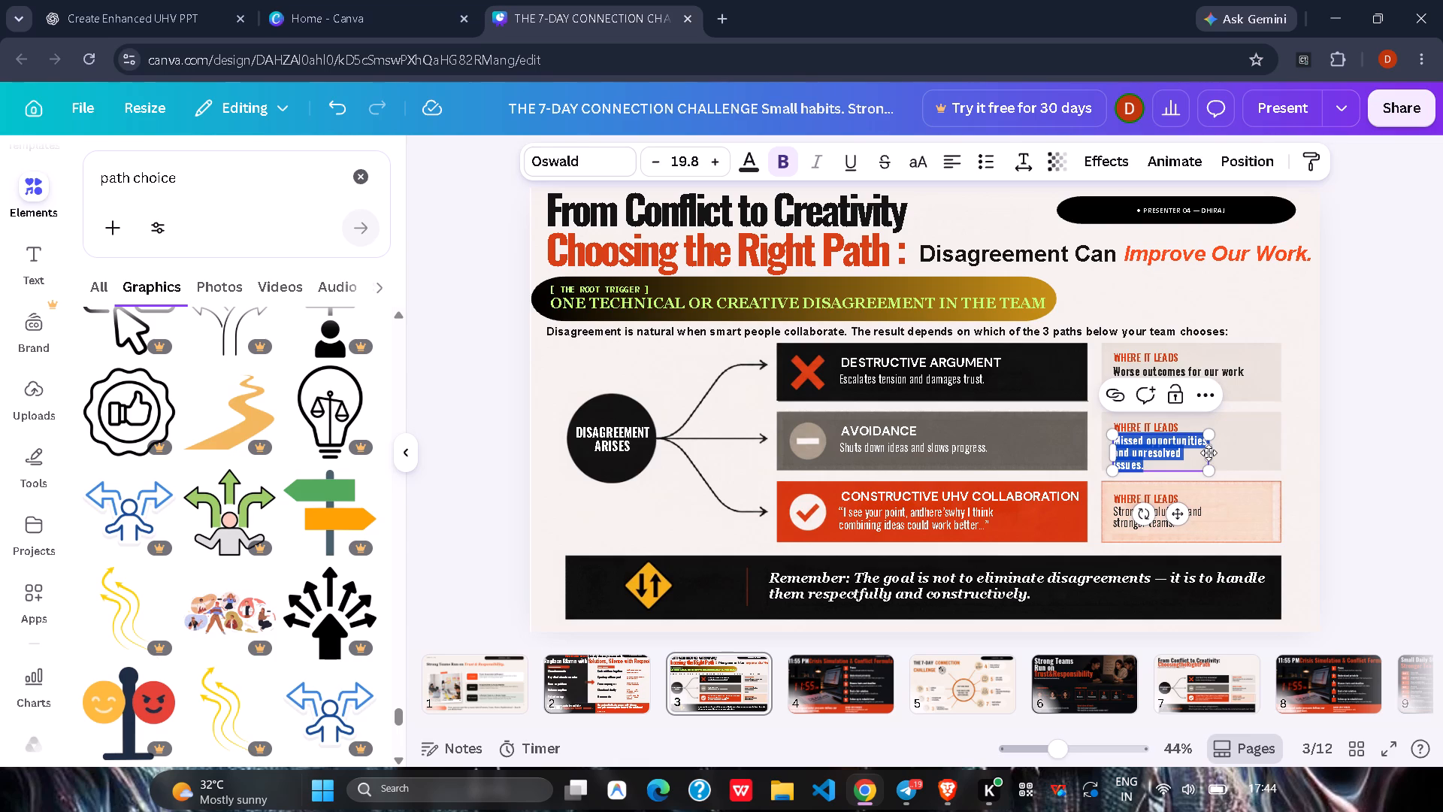
pyautogui.click(1193, 450)
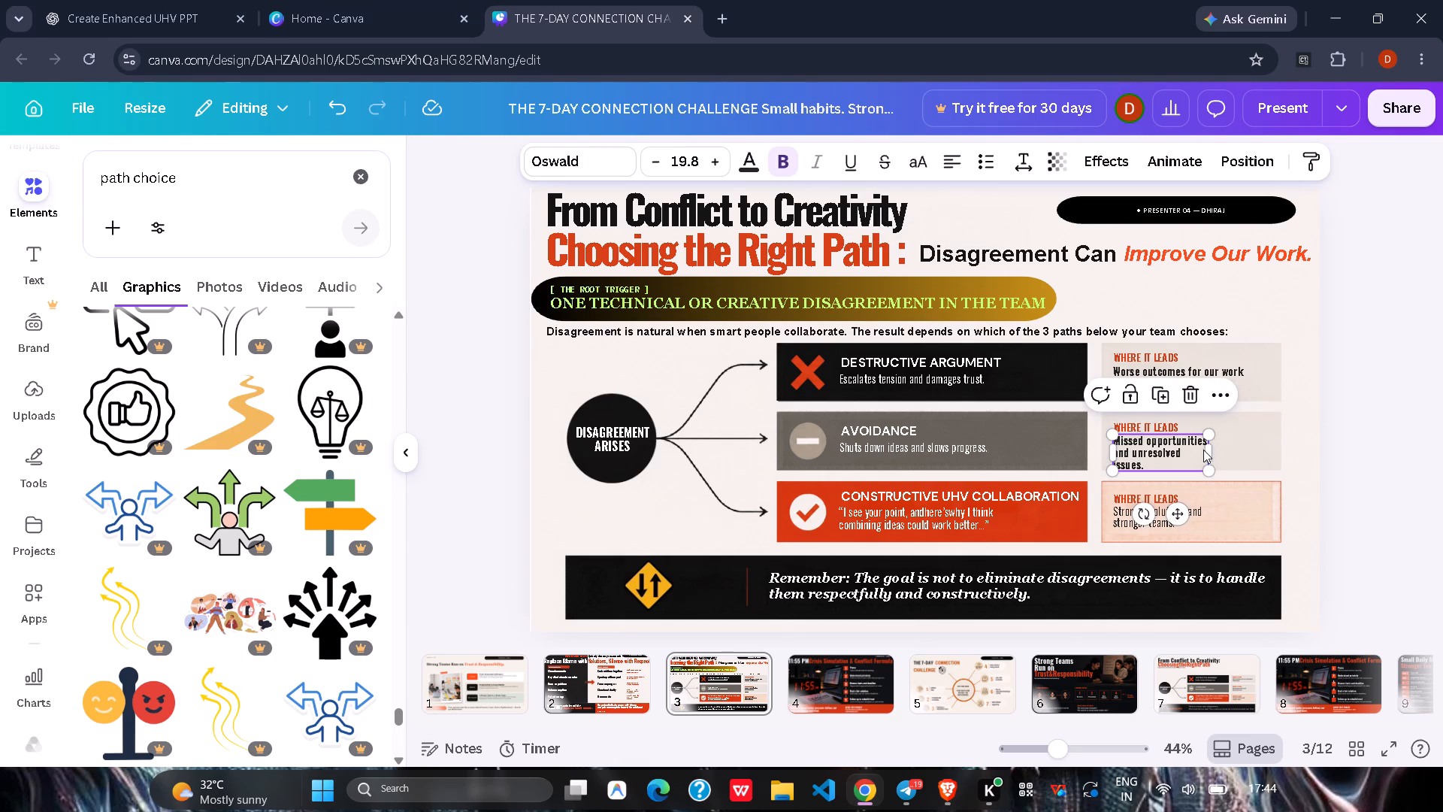
pyautogui.moveTo(1209, 450); pyautogui.dragTo(1219, 447)
pyautogui.click(1372, 447)
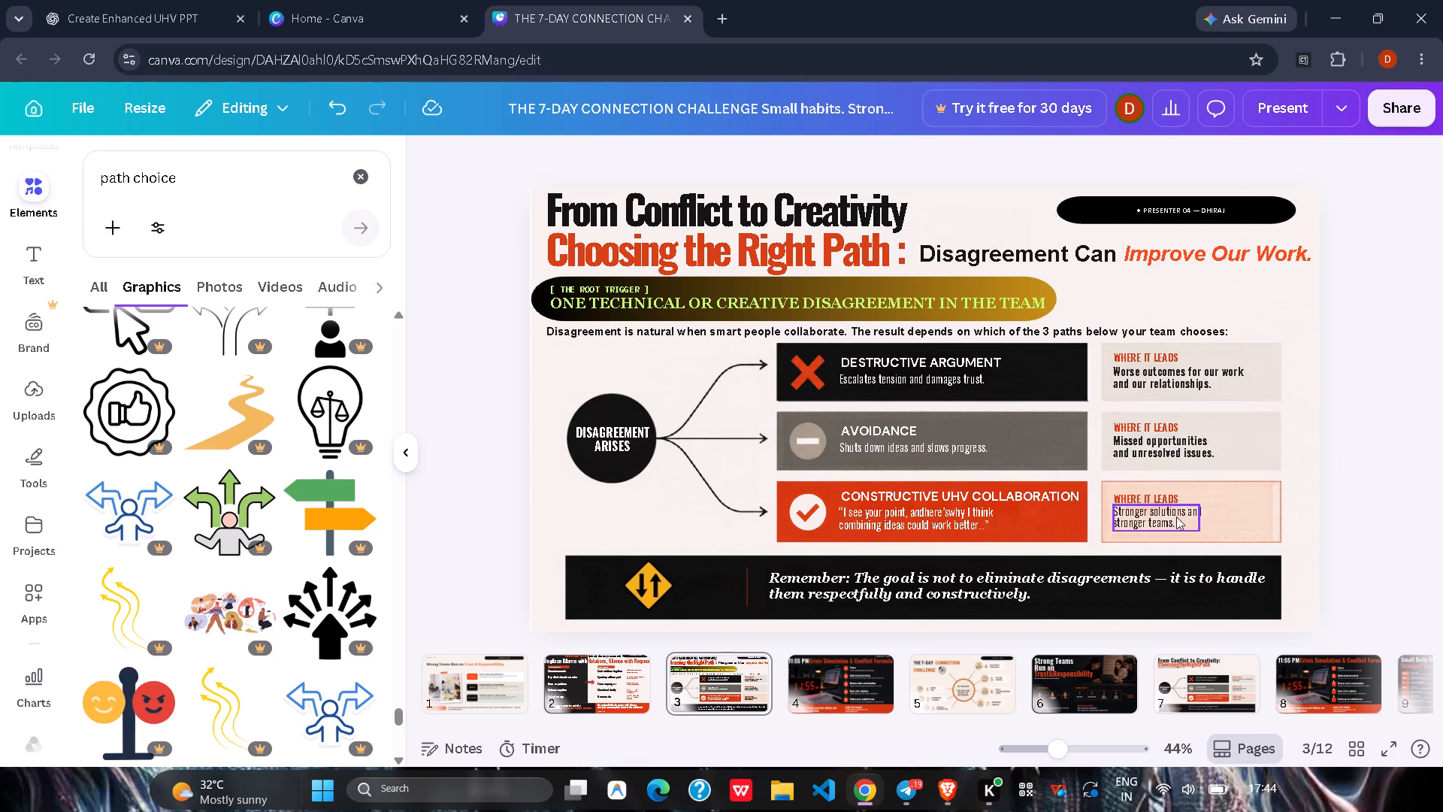
pyautogui.tripleClick(1166, 520)
pyautogui.click(786, 172)
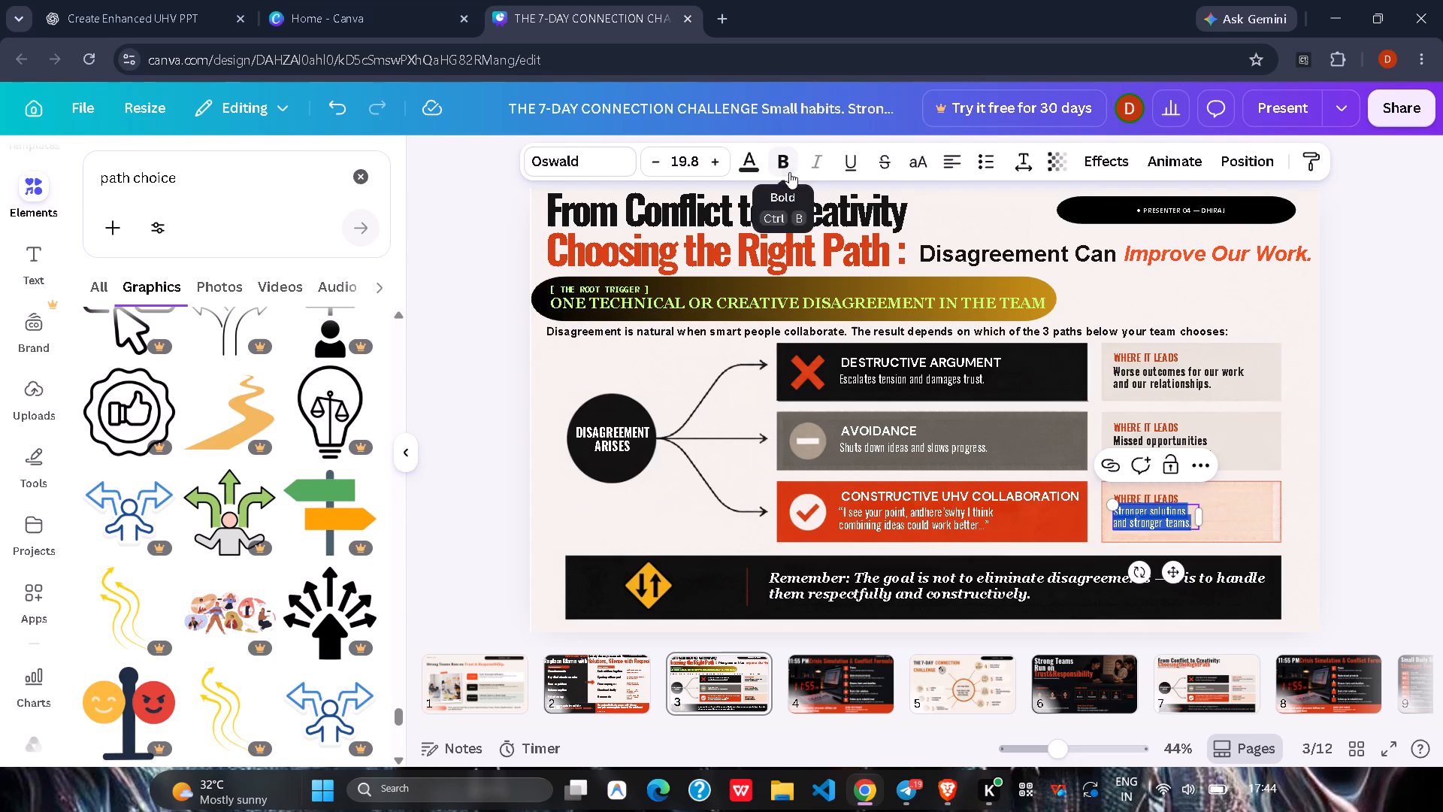
# Widen the bolded 'Stronger solutions and stronger teams.' text box slightly under the third 'Where It Leads' heading.
pyautogui.moveTo(1201, 525); pyautogui.dragTo(1211, 523)
pyautogui.click(1342, 509)
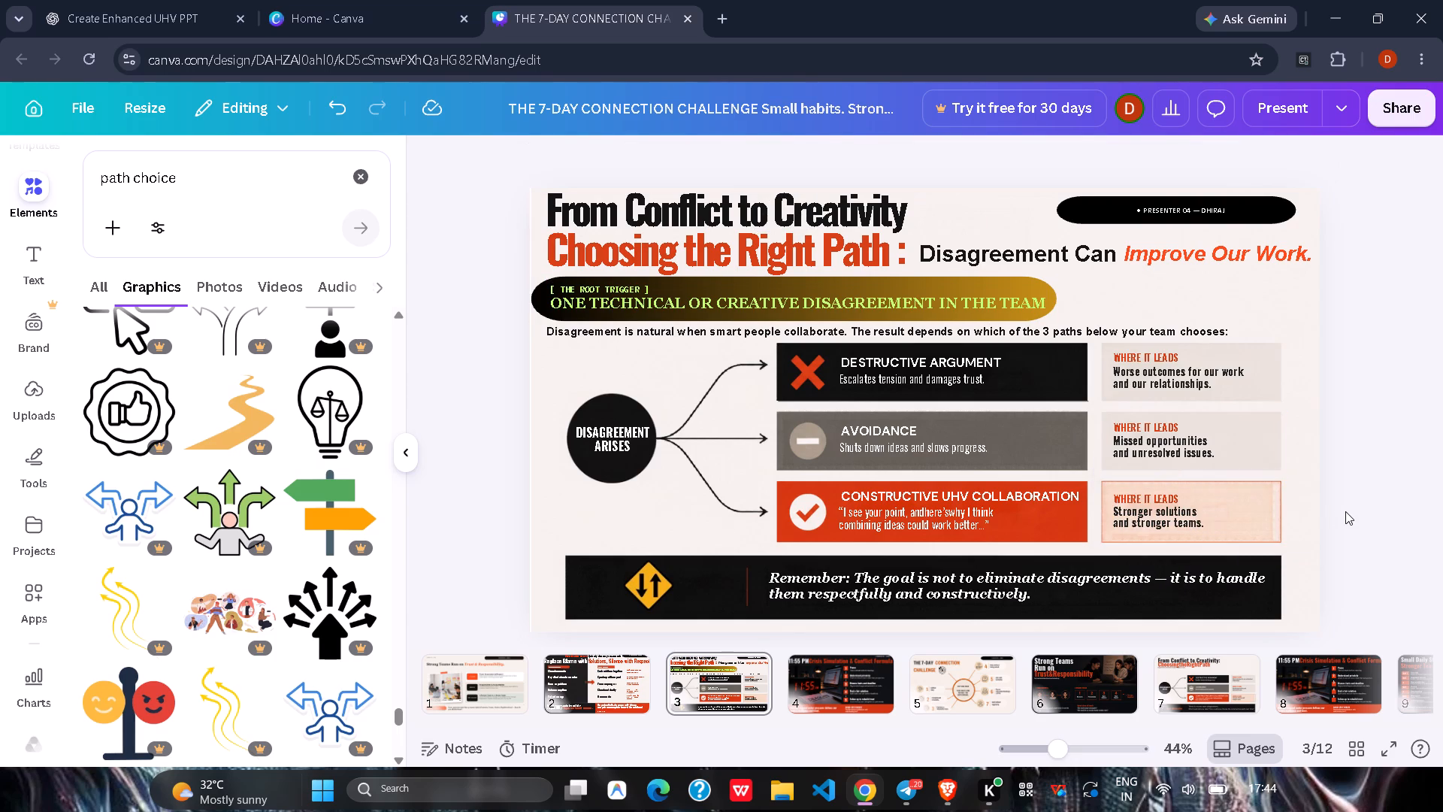
# Review slides 2 to 5 of the presentation, comparing their layouts and titles.
pyautogui.click(840, 690)
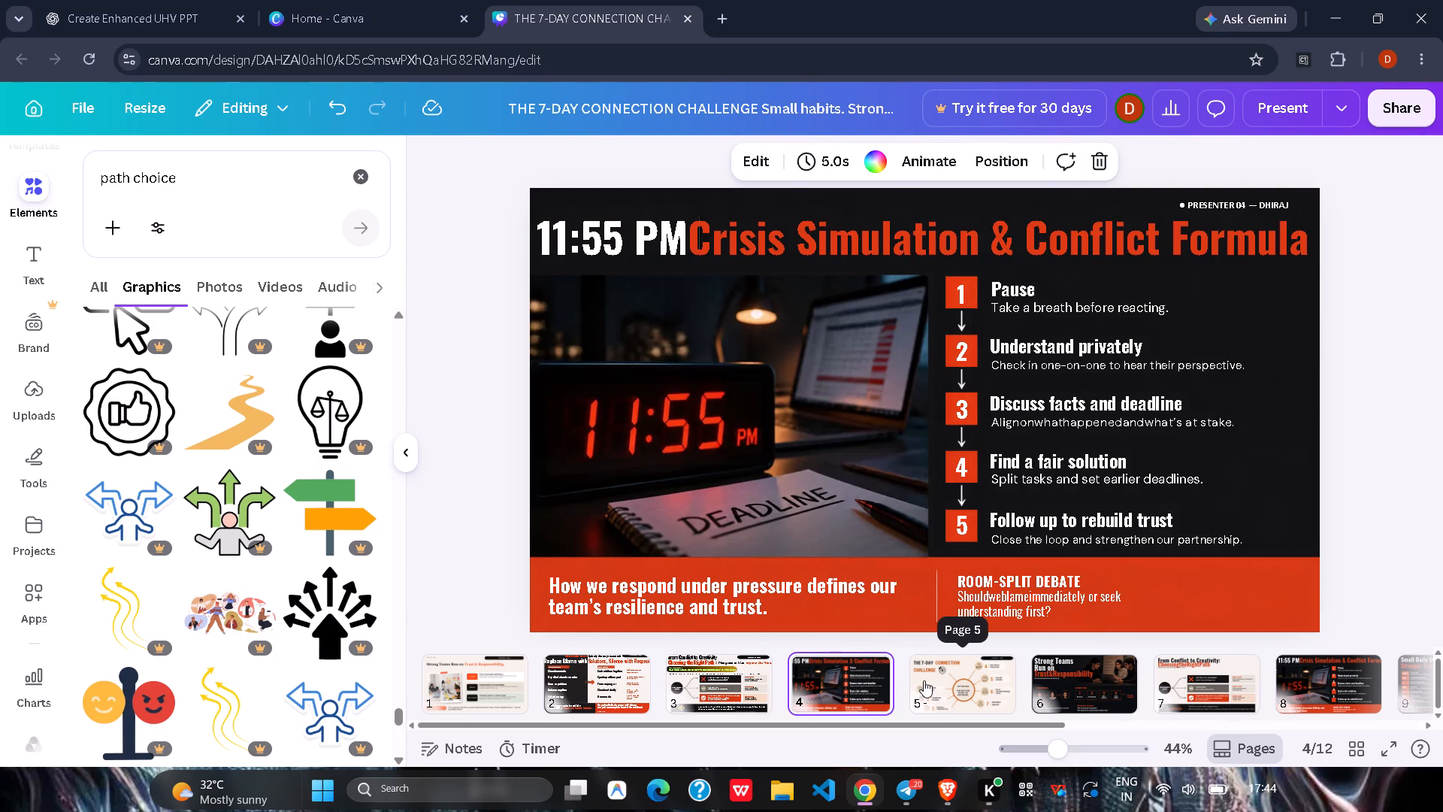
pyautogui.click(960, 684)
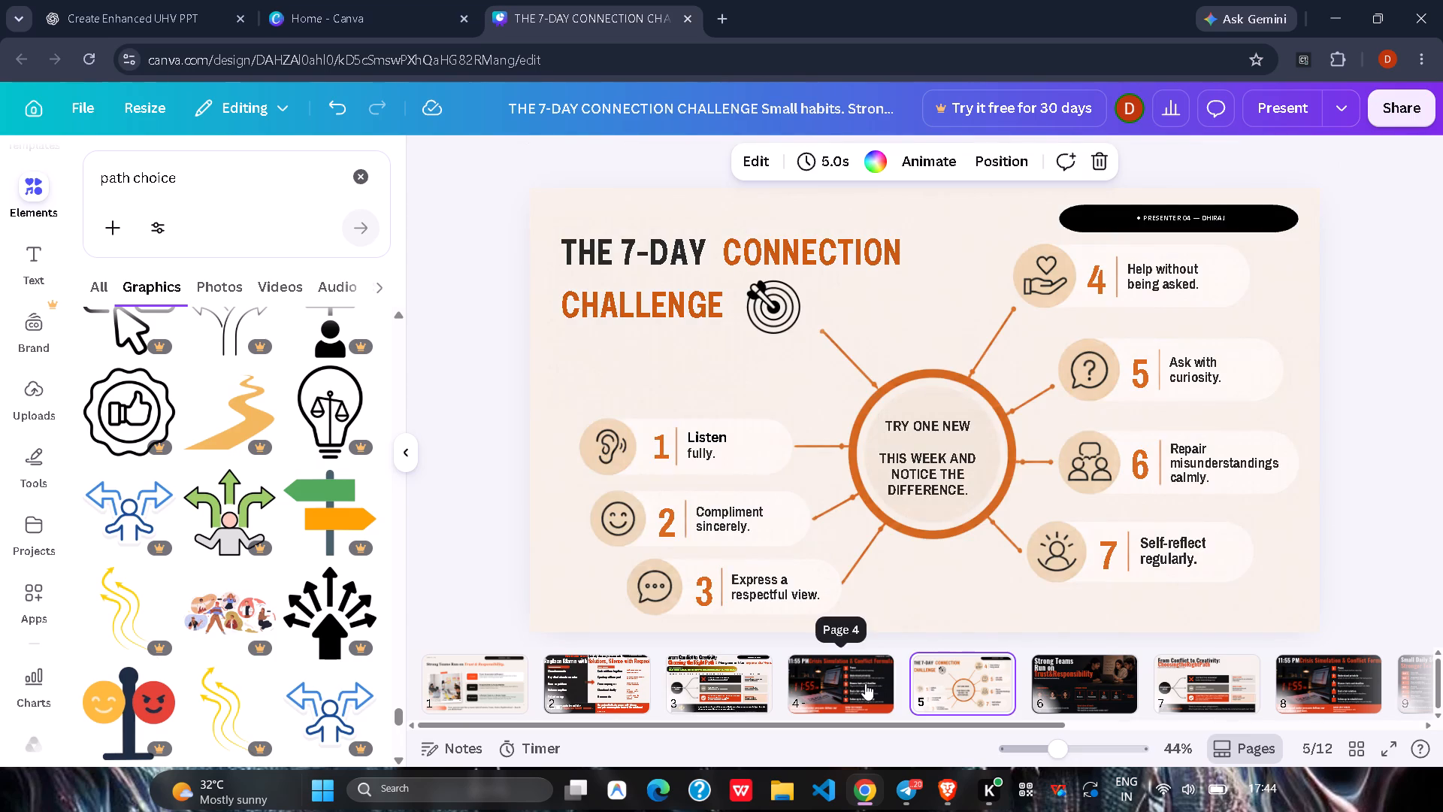
pyautogui.click(865, 683)
pyautogui.click(721, 682)
pyautogui.click(605, 680)
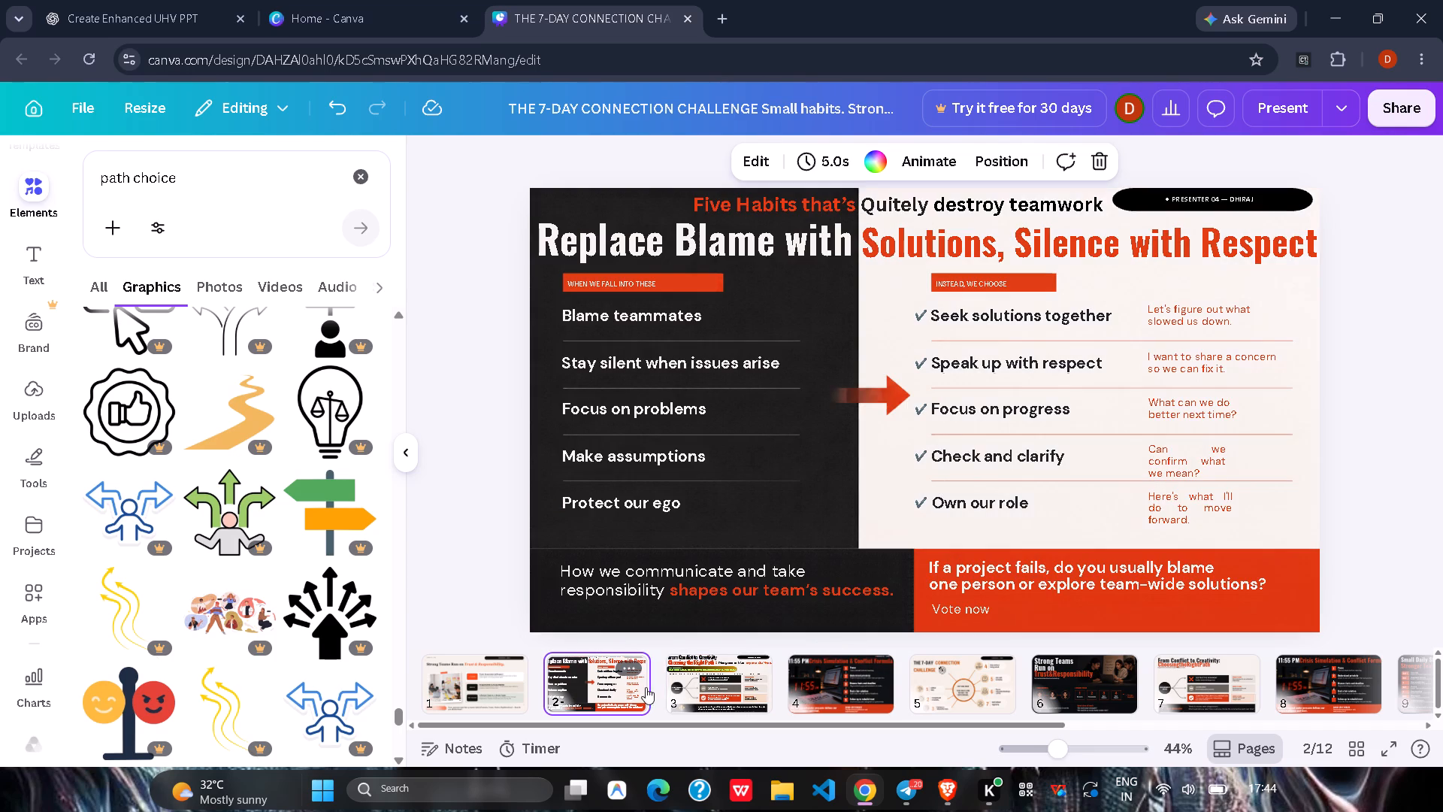
pyautogui.click(722, 672)
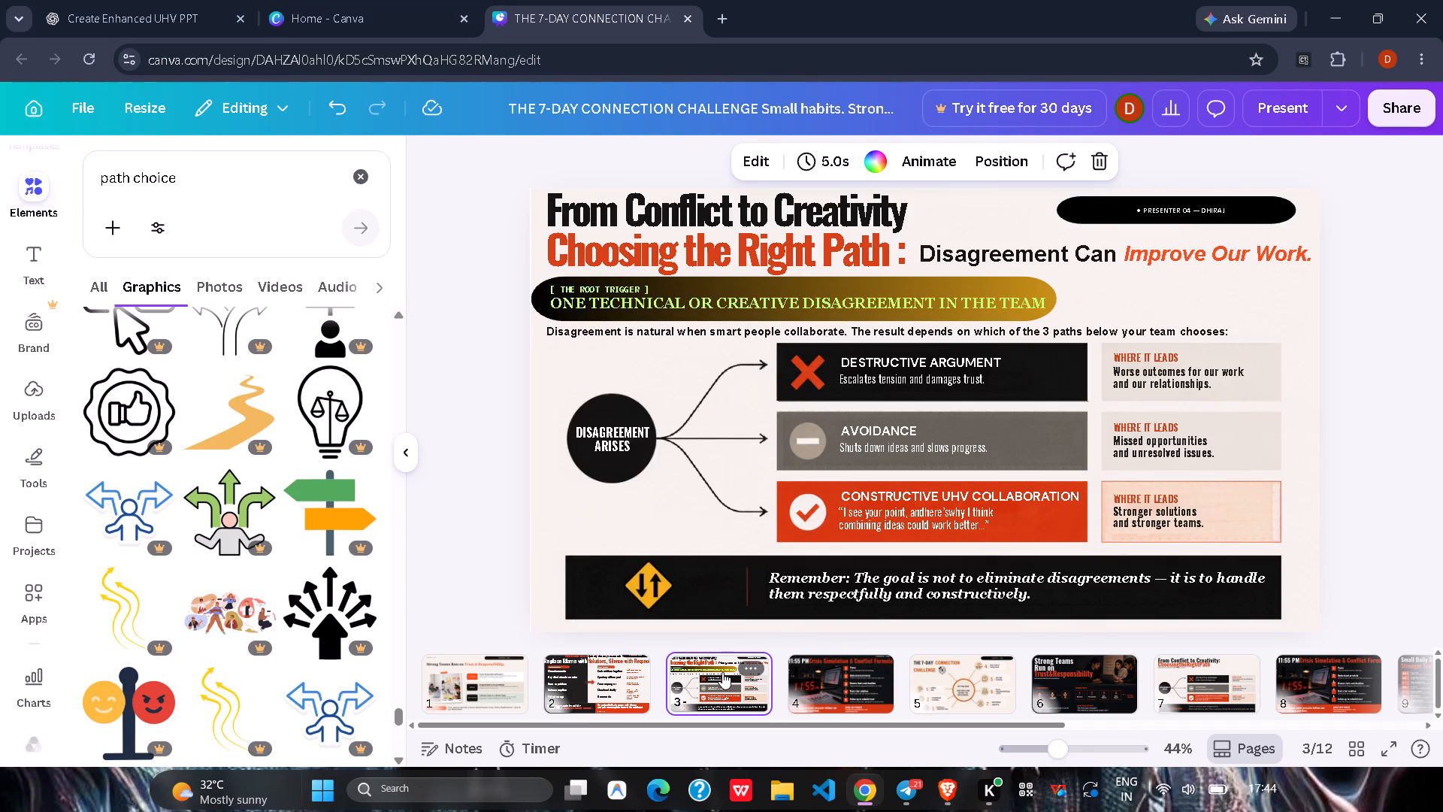
pyautogui.scroll(-2, 722, 672)
pyautogui.scroll(7, 725, 672)
pyautogui.click(616, 688)
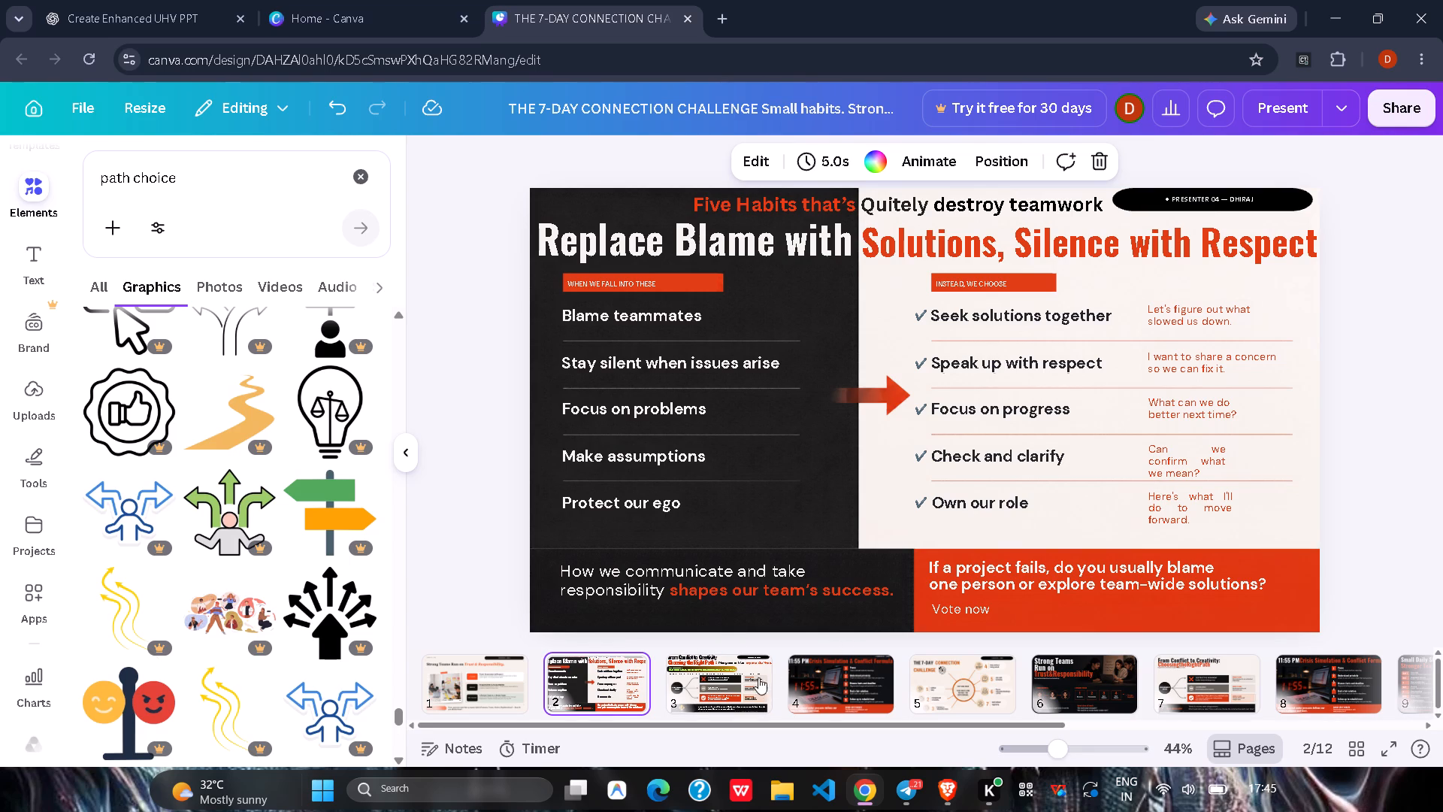
pyautogui.click(731, 679)
pyautogui.click(832, 684)
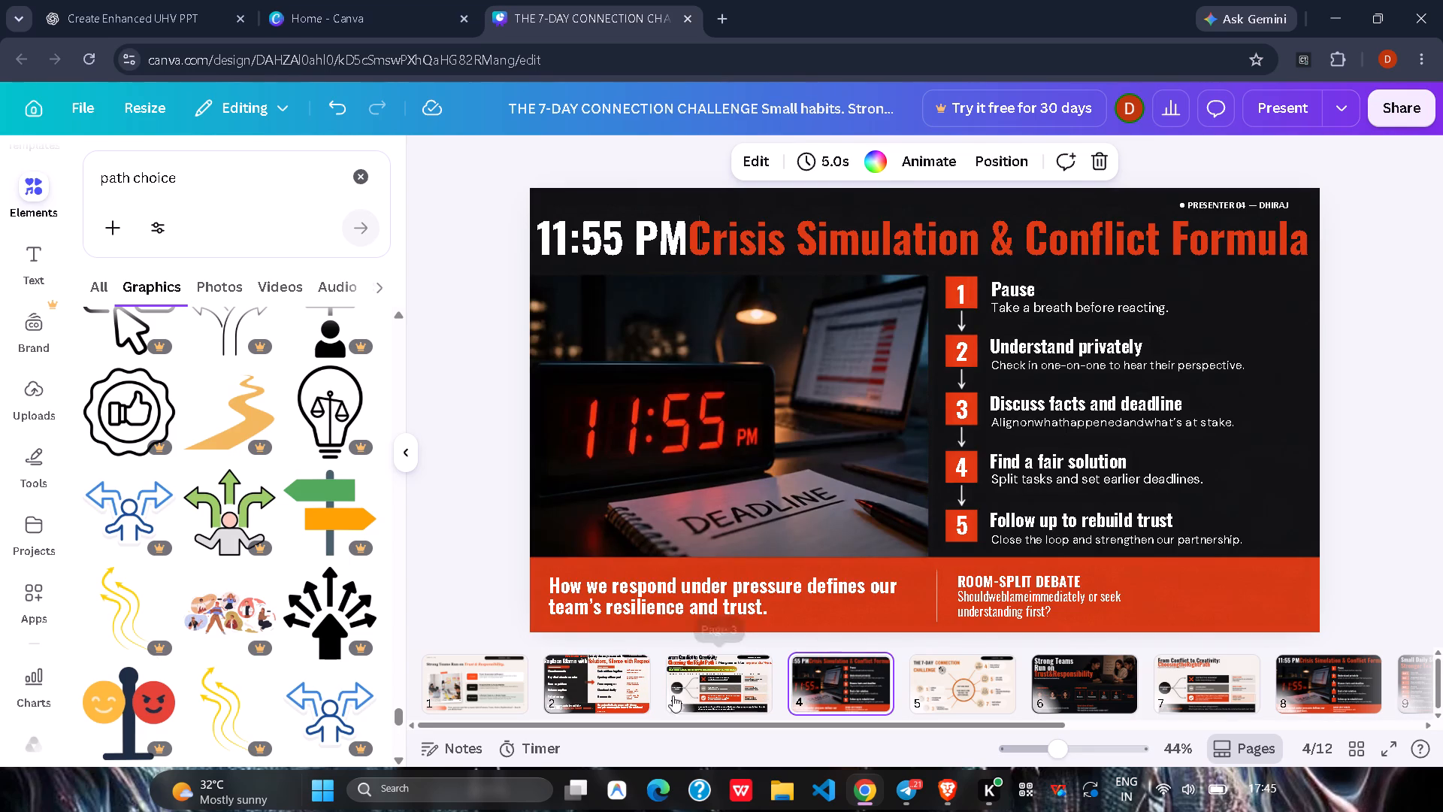
pyautogui.click(967, 675)
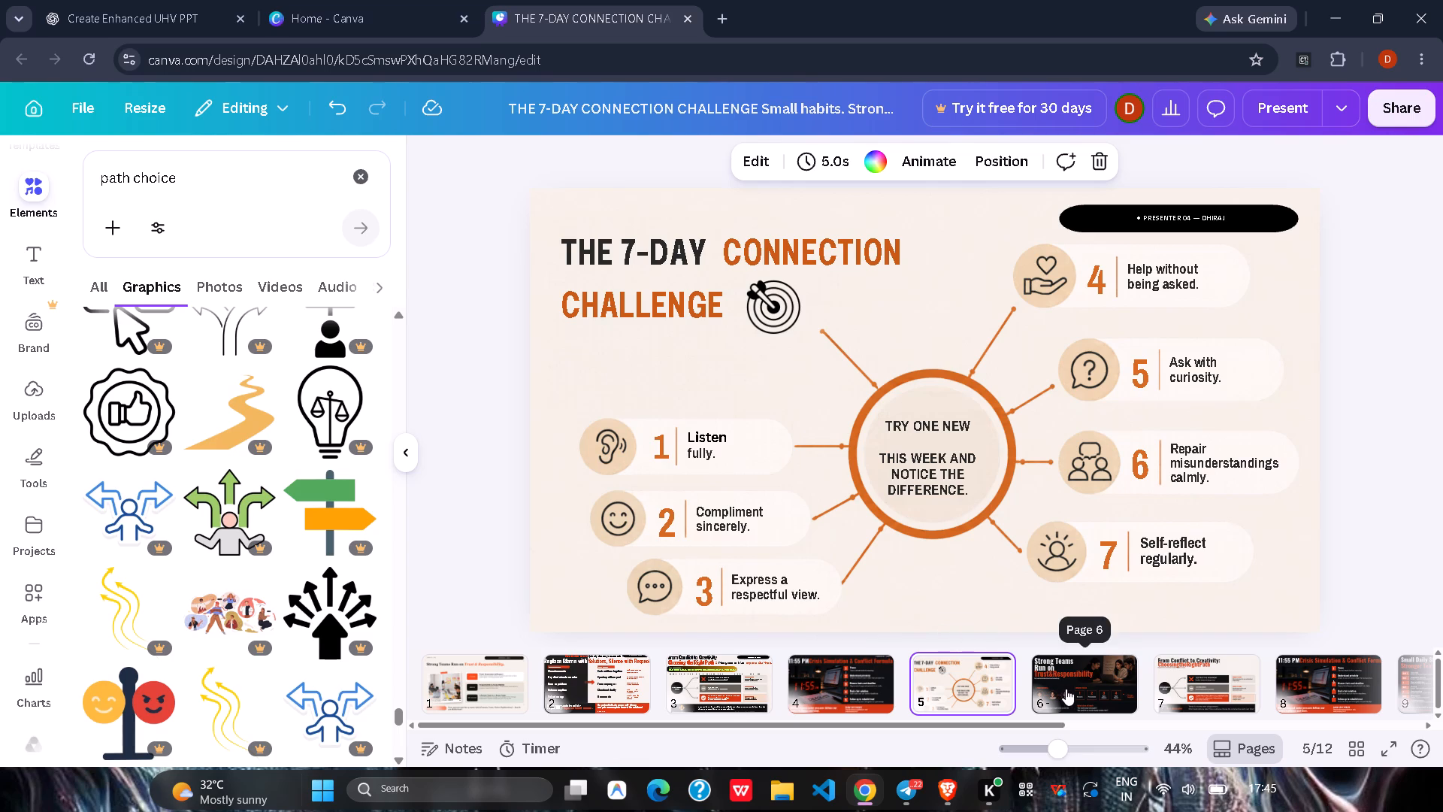
# Delete the small bracketed label above the title on slide 1, 'Strong Teams Run on Trust & Responsibility'.
pyautogui.click(489, 673)
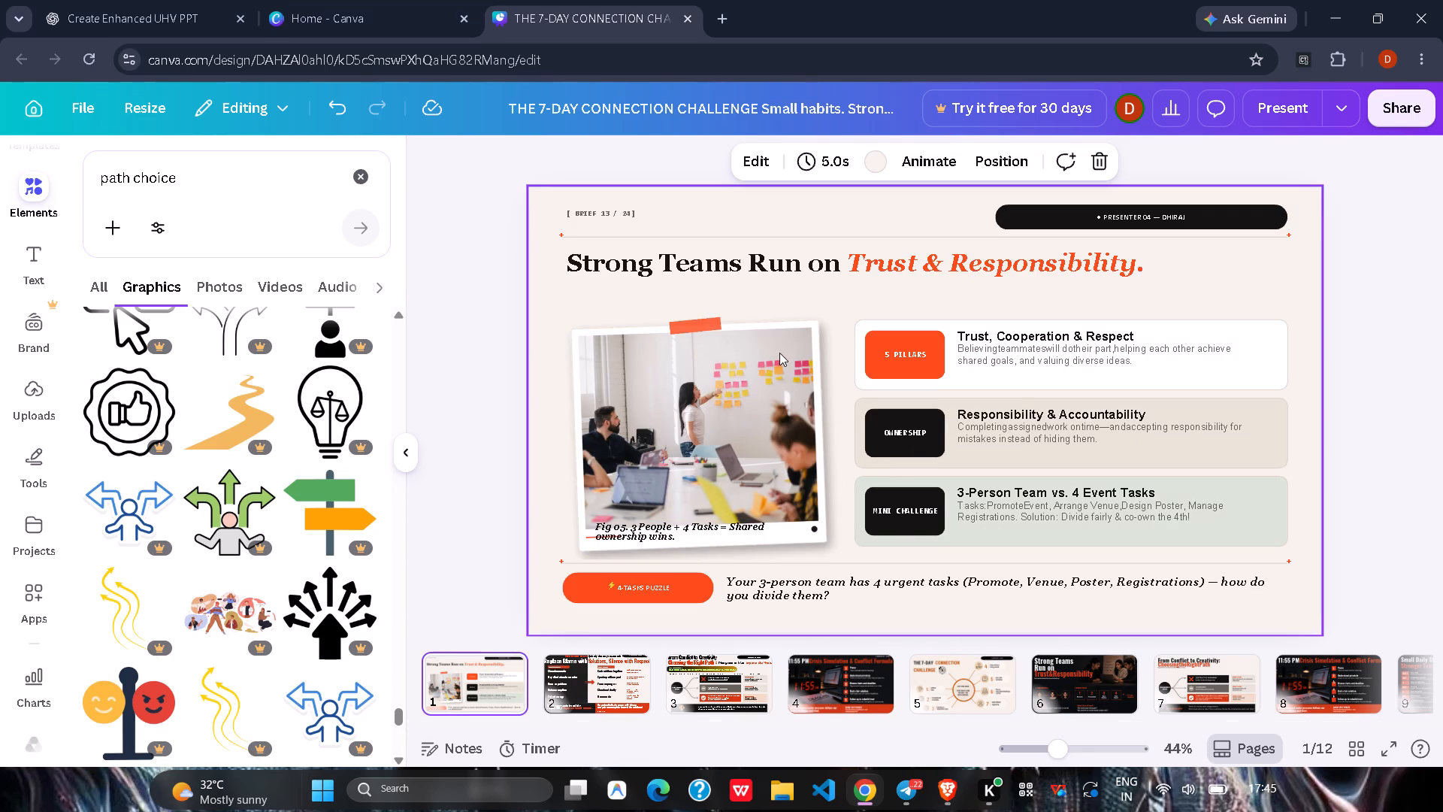
pyautogui.click(612, 217)
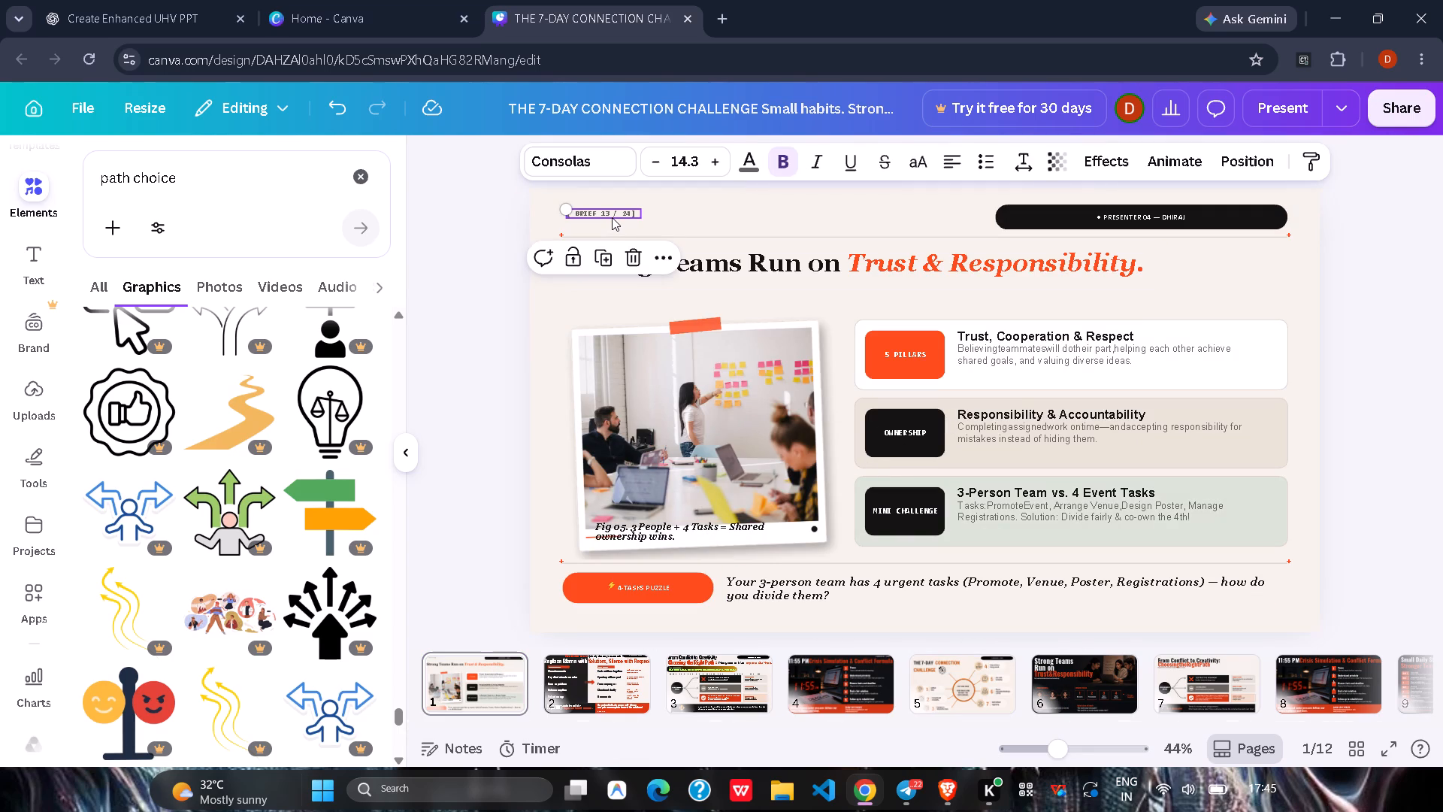
pyautogui.press('BackSpace')
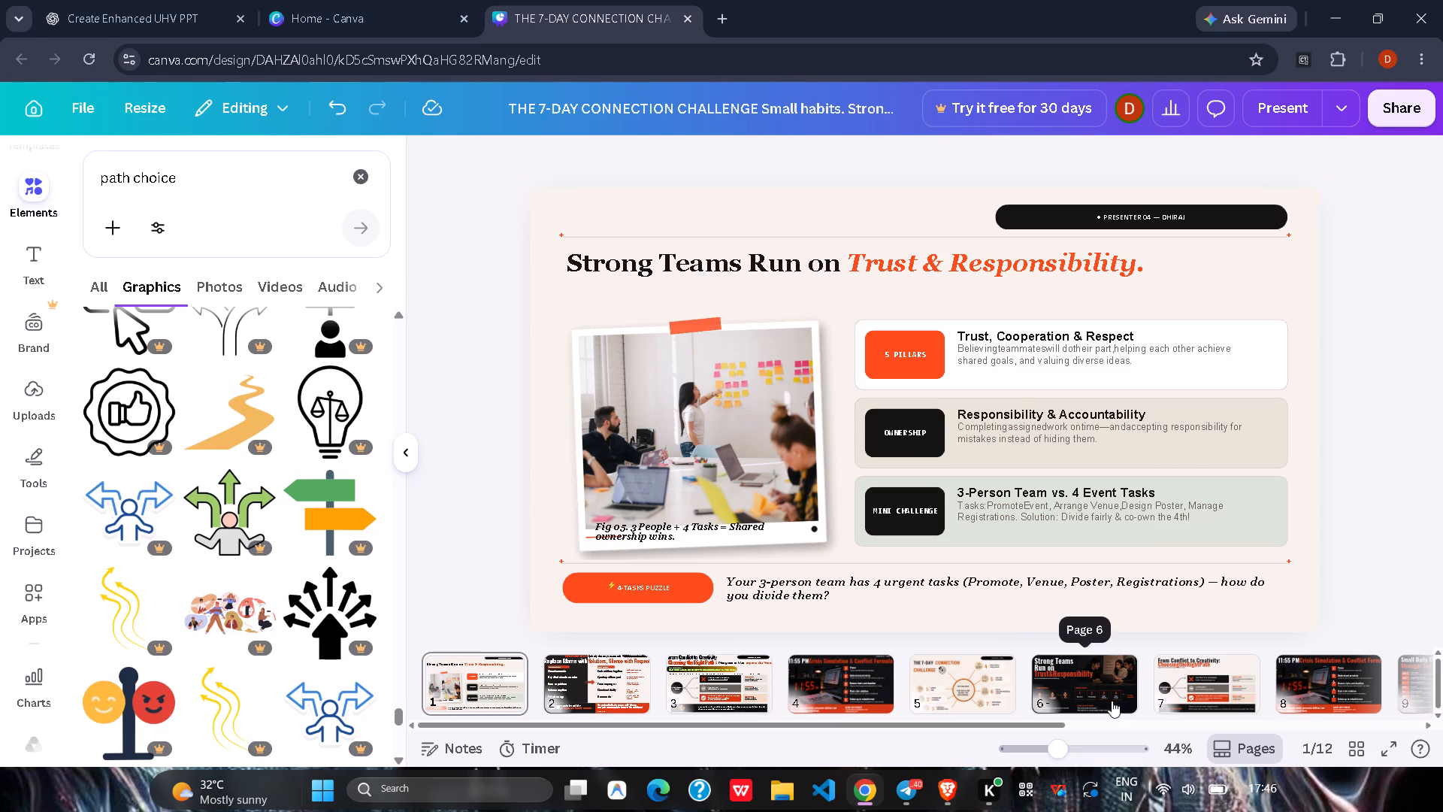
# Open the uploaded Trust-Driven Teamwork.pdf to view its pages.
pyautogui.click(29, 383)
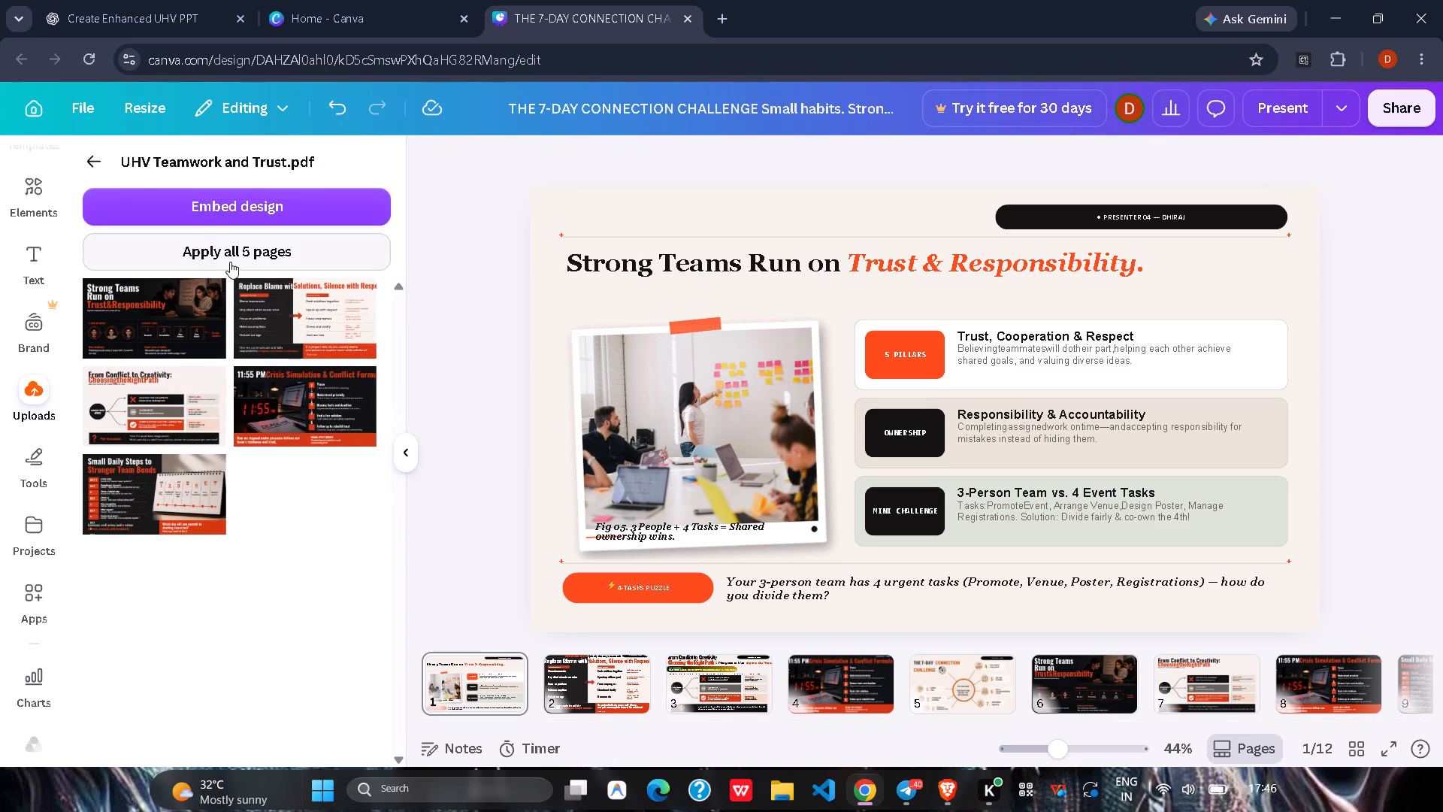
pyautogui.click(107, 167)
pyautogui.scroll(-2, 231, 384)
pyautogui.scroll(2, 231, 386)
pyautogui.click(168, 421)
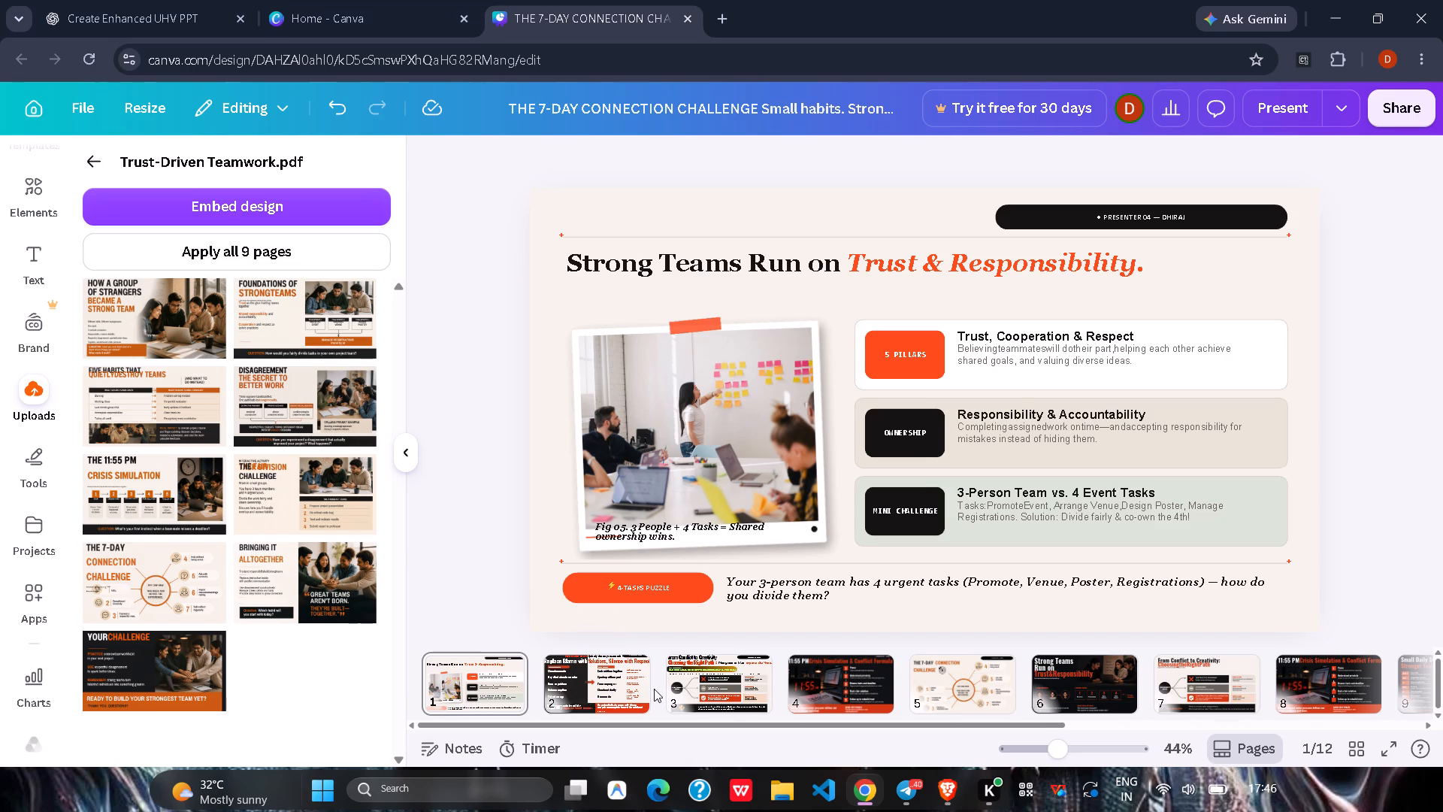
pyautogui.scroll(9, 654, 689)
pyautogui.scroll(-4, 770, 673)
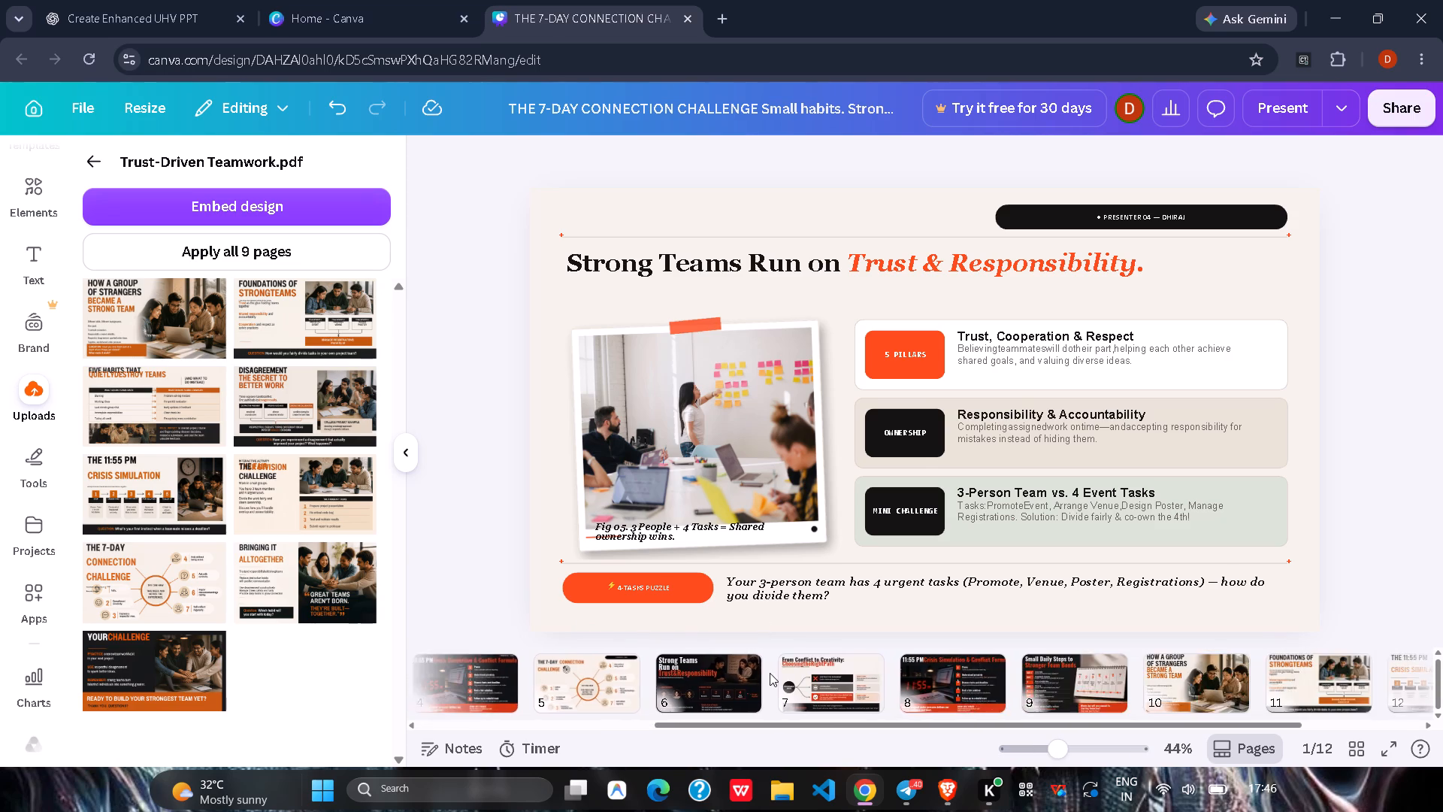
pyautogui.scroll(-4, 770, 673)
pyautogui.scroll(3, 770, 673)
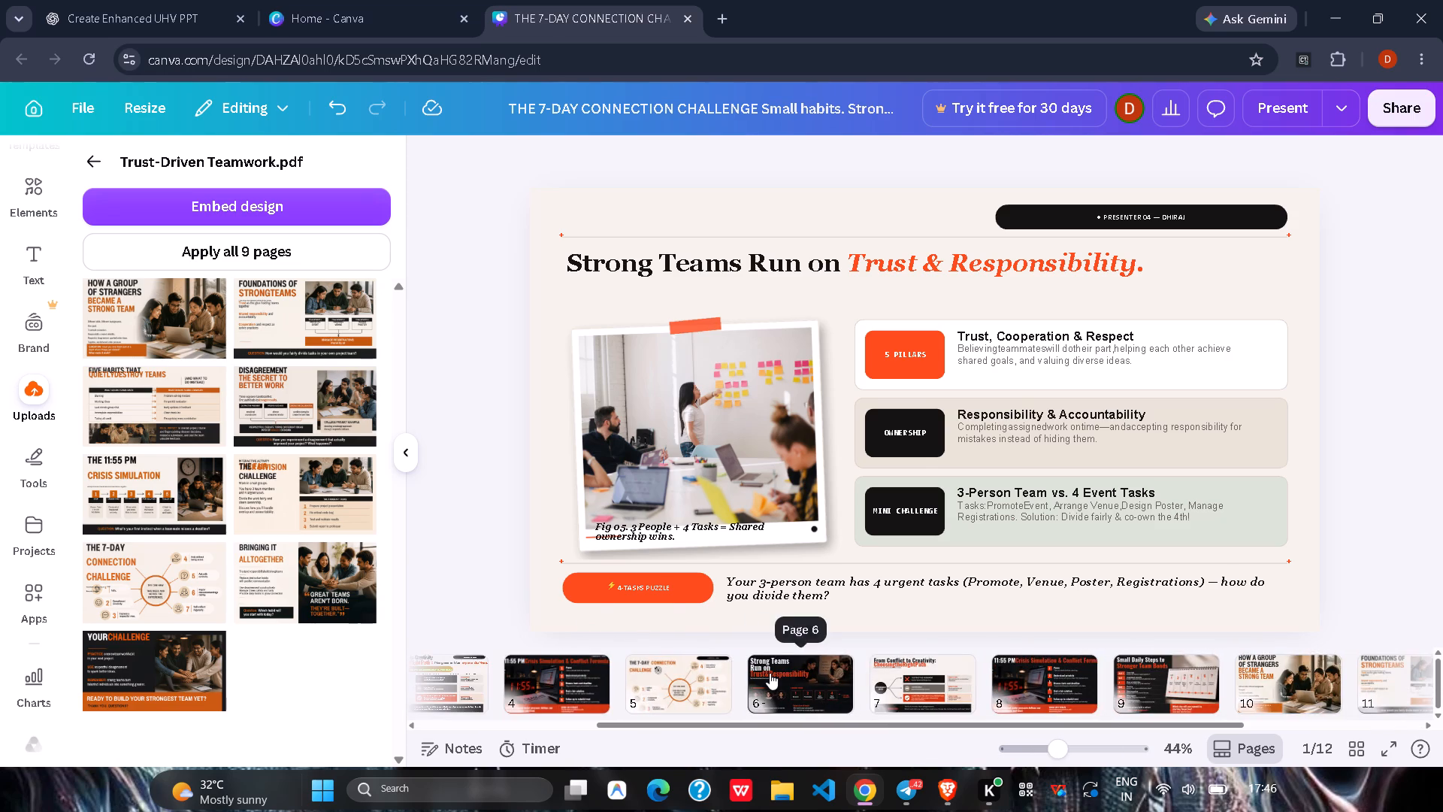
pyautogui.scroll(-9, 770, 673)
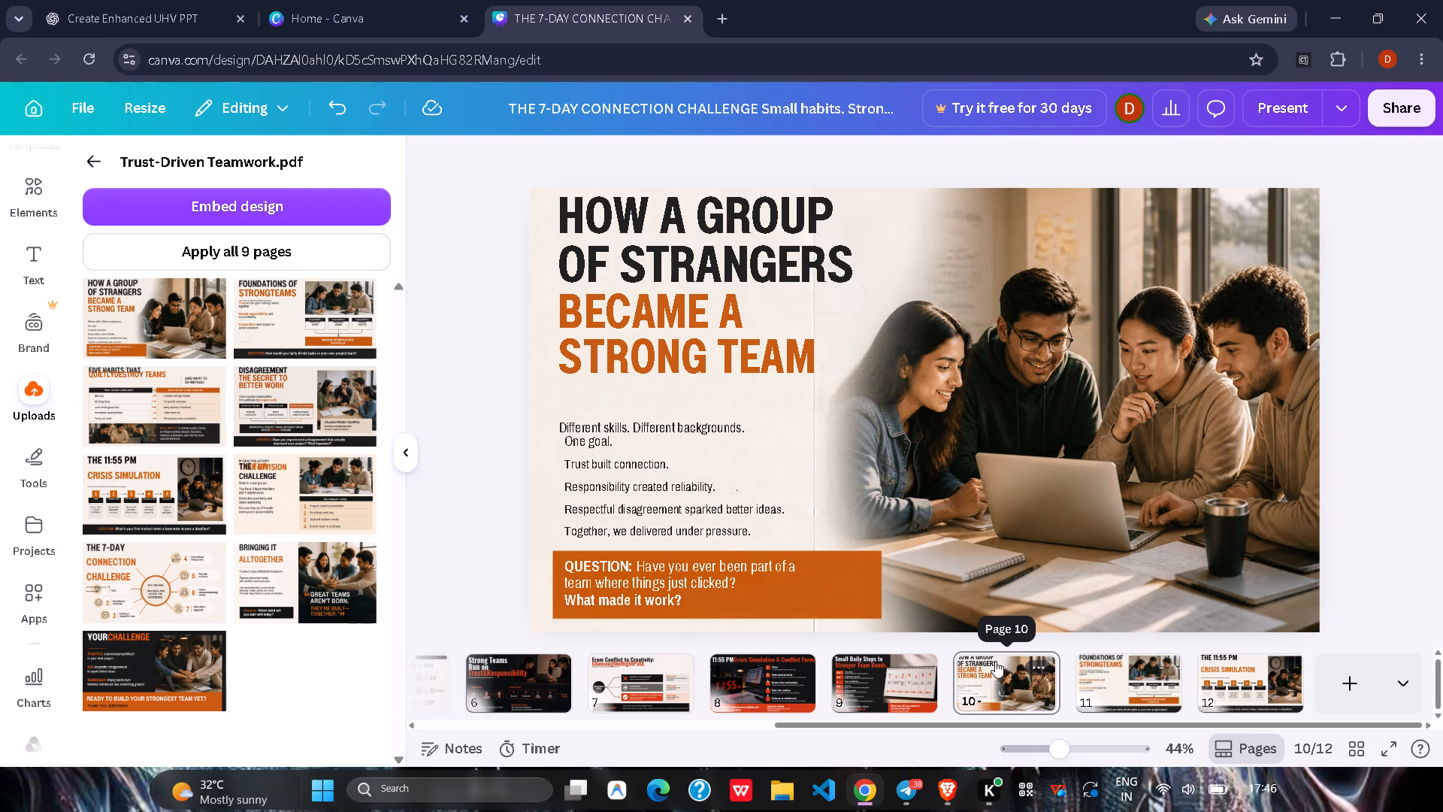
# Delete the slides 'How a Group of Strangers Became a Strong Team', 'Foundations of Strong Teams' and 'The 11:55 PM Crisis Simulation'.
pyautogui.click(1003, 695)
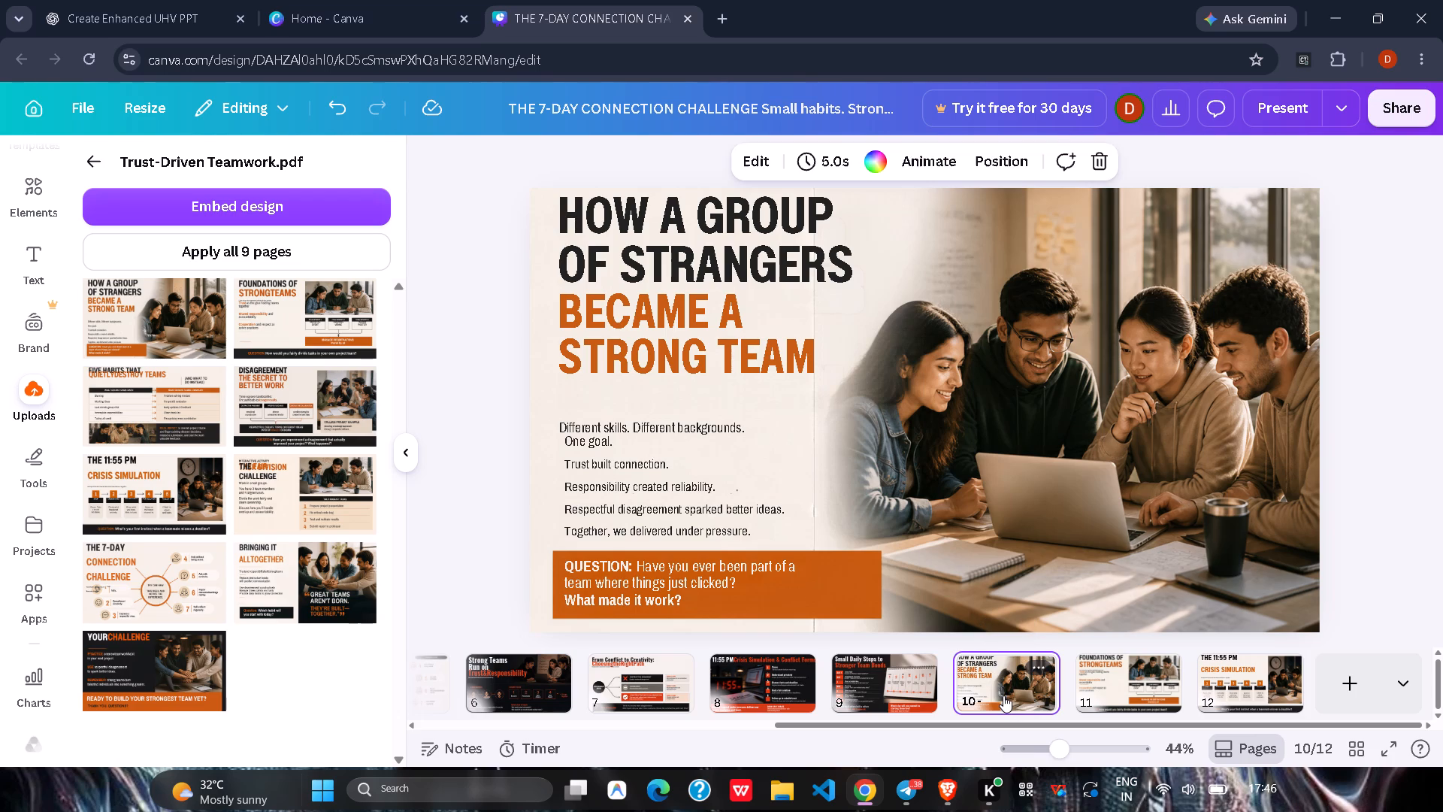
pyautogui.press('Delete')
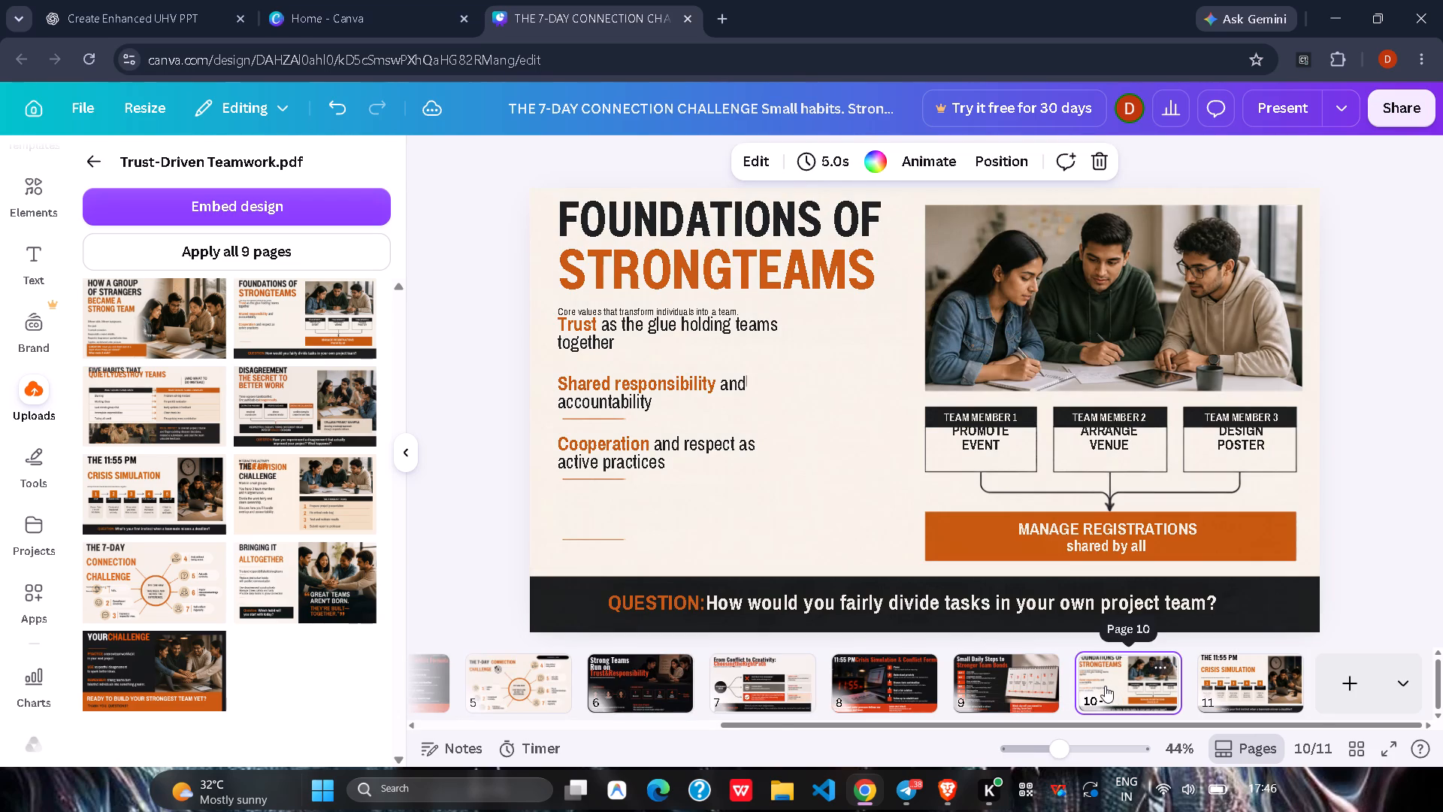
pyautogui.click(1114, 685)
pyautogui.press('Delete')
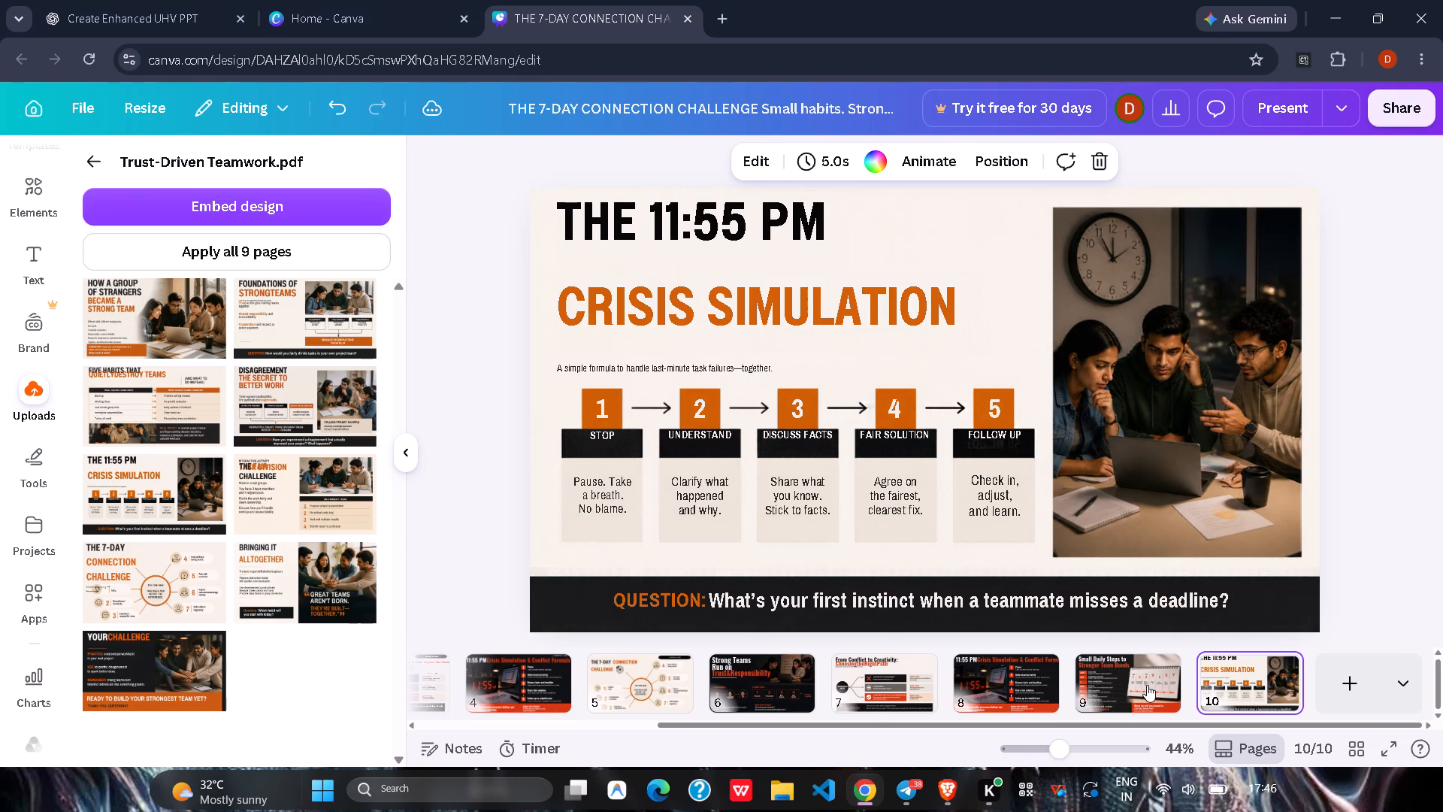
pyautogui.click(1249, 687)
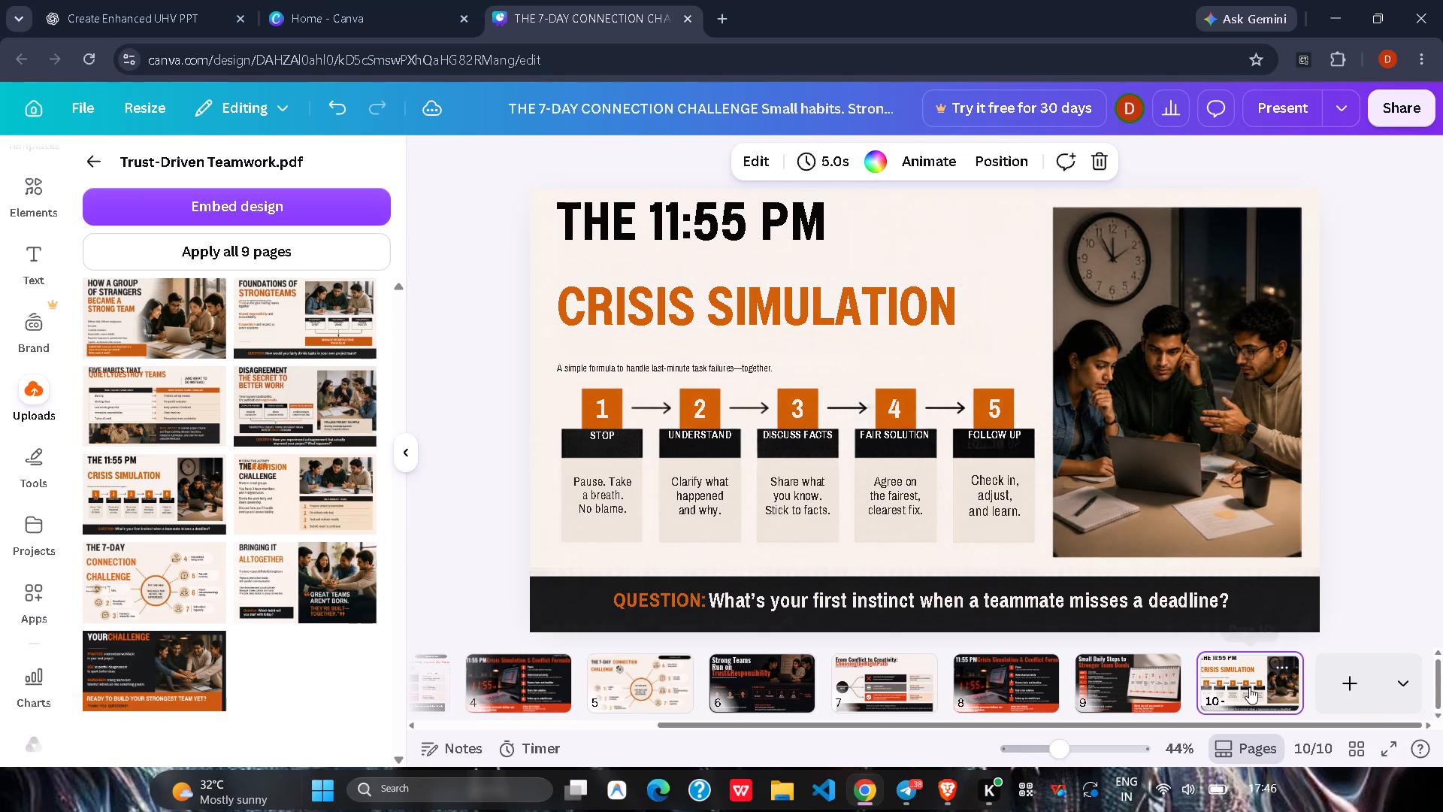
pyautogui.press('Delete')
# Delete 'Small Daily Steps to Stronger Team Bonds' and the unedited duplicates of '11:55 PM Crisis Simulation & Conflict Formula' and 'From Conflict to Creativity'.
pyautogui.click(1249, 687)
pyautogui.press('Delete')
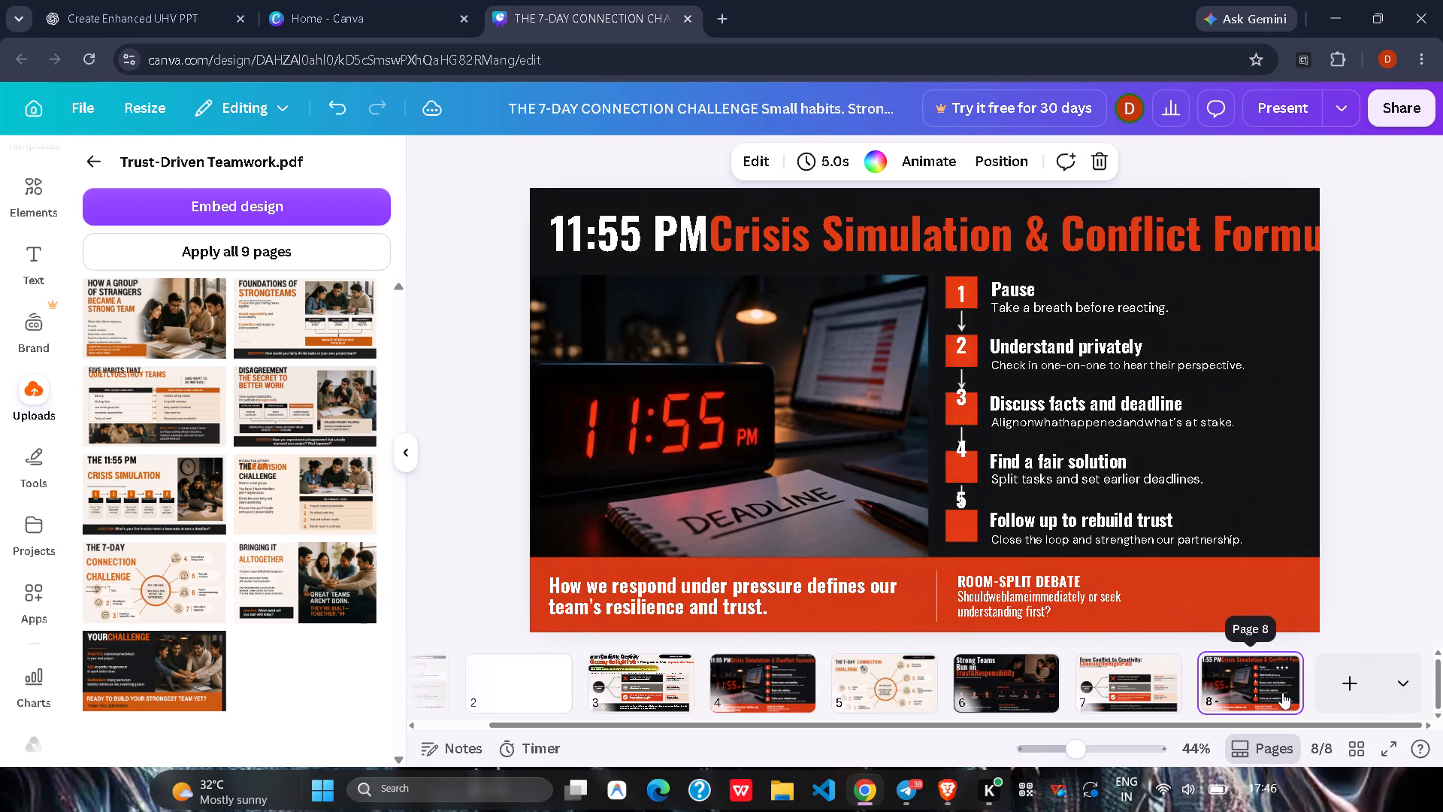
pyautogui.click(1271, 689)
pyautogui.press('Delete')
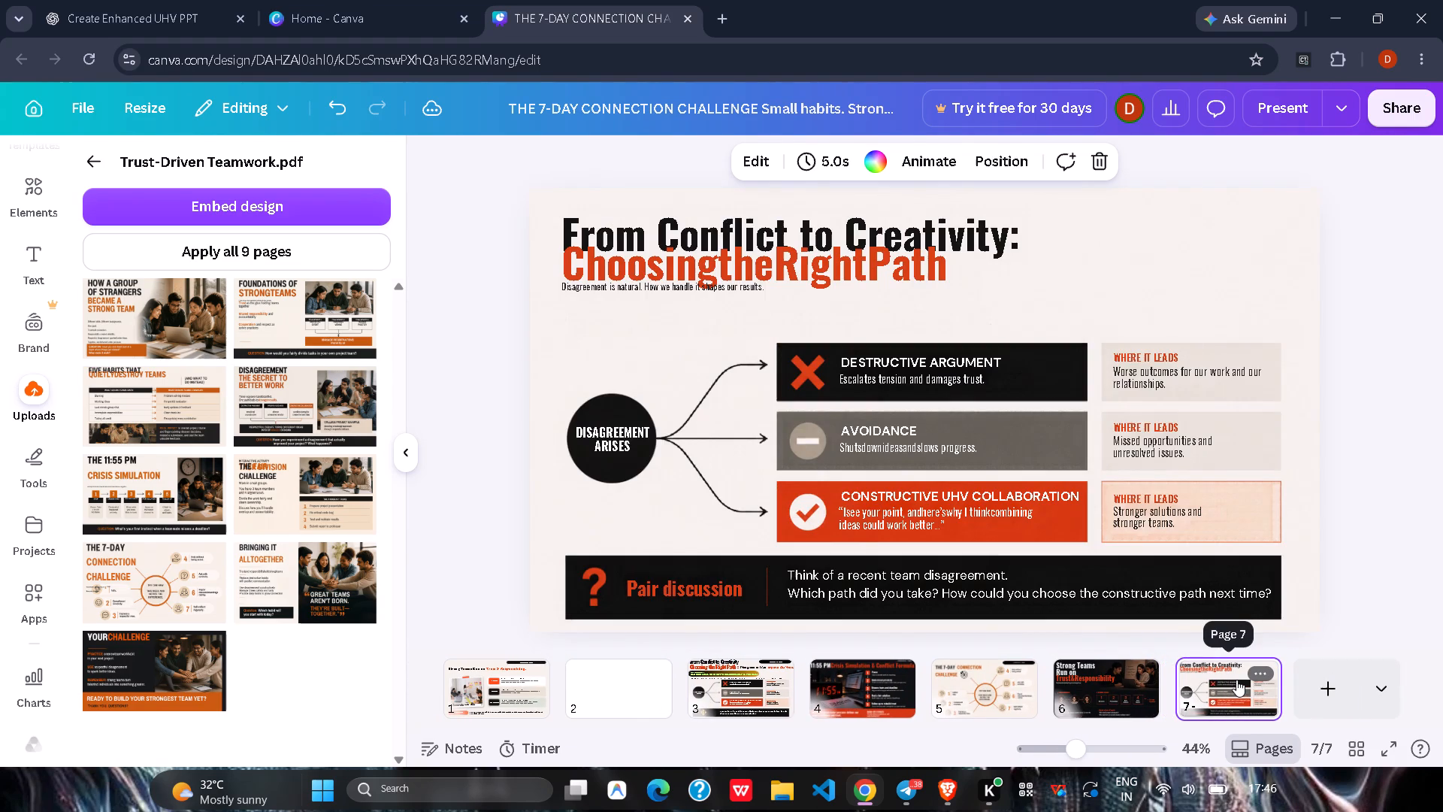
pyautogui.click(1229, 680)
pyautogui.press('Delete')
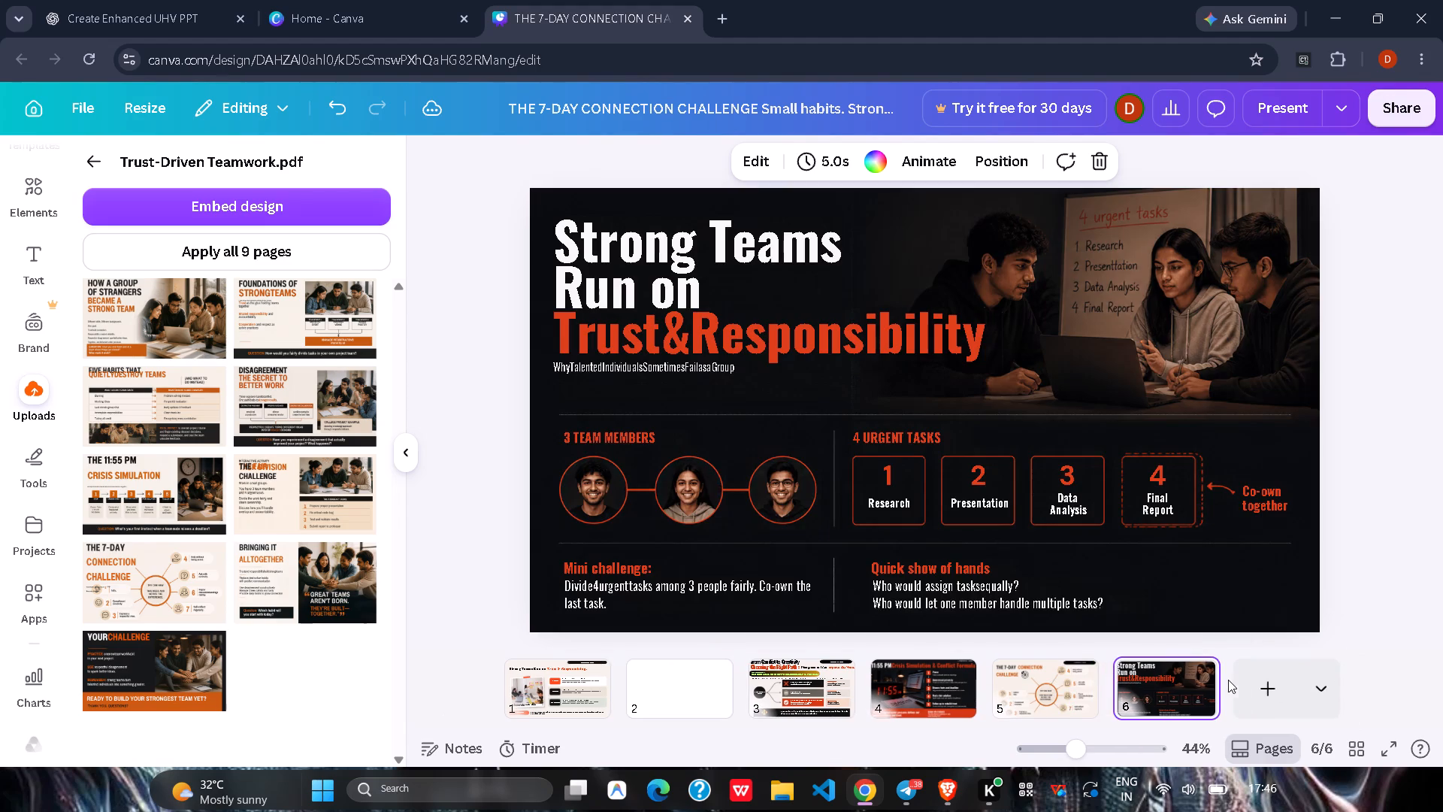
# Review the remaining slides of the shortened deck, ending on slide 2, 'Replace Blame with Solutions, Silence with Respect'.
pyautogui.scroll(4, 1039, 689)
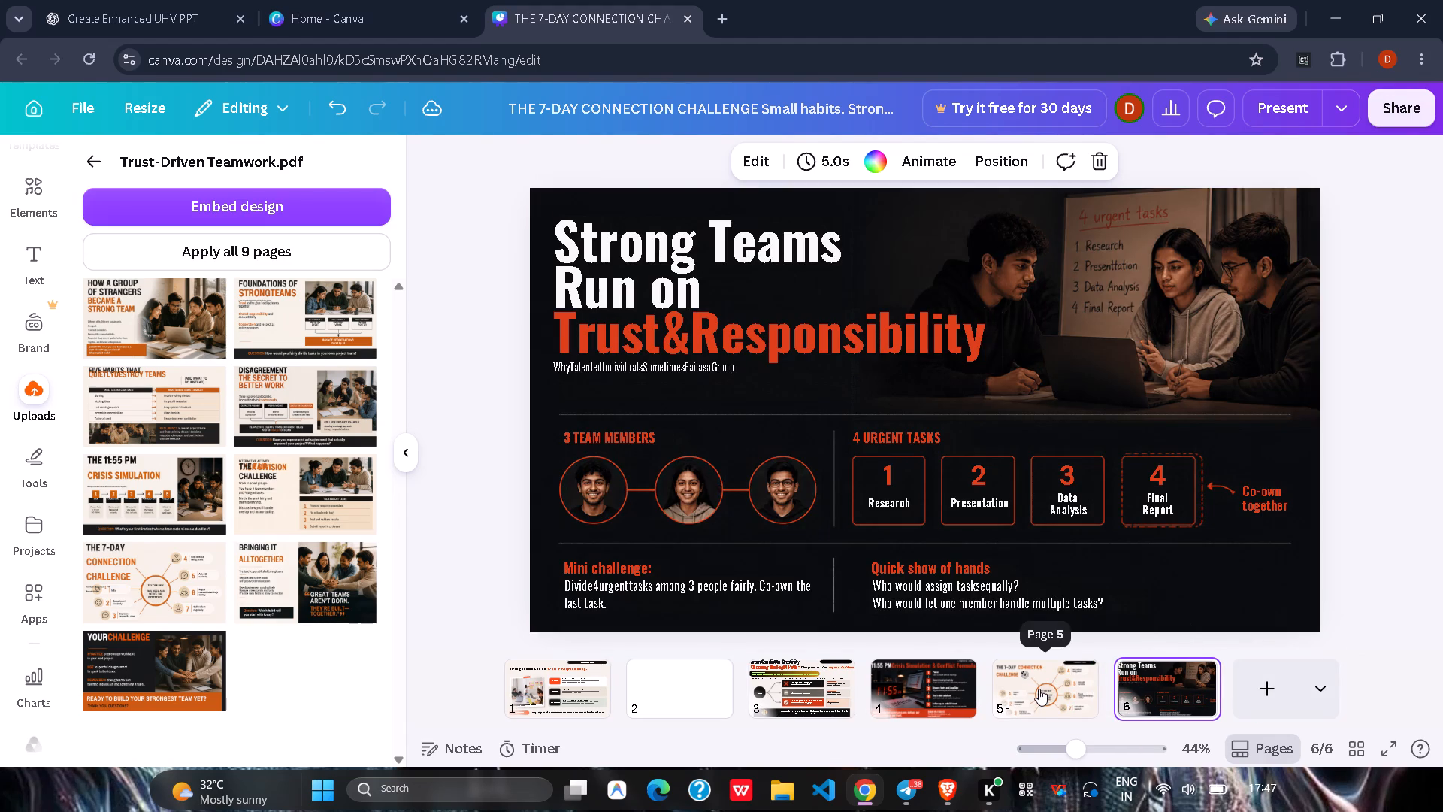
pyautogui.scroll(-3, 1039, 689)
pyautogui.scroll(3, 1039, 694)
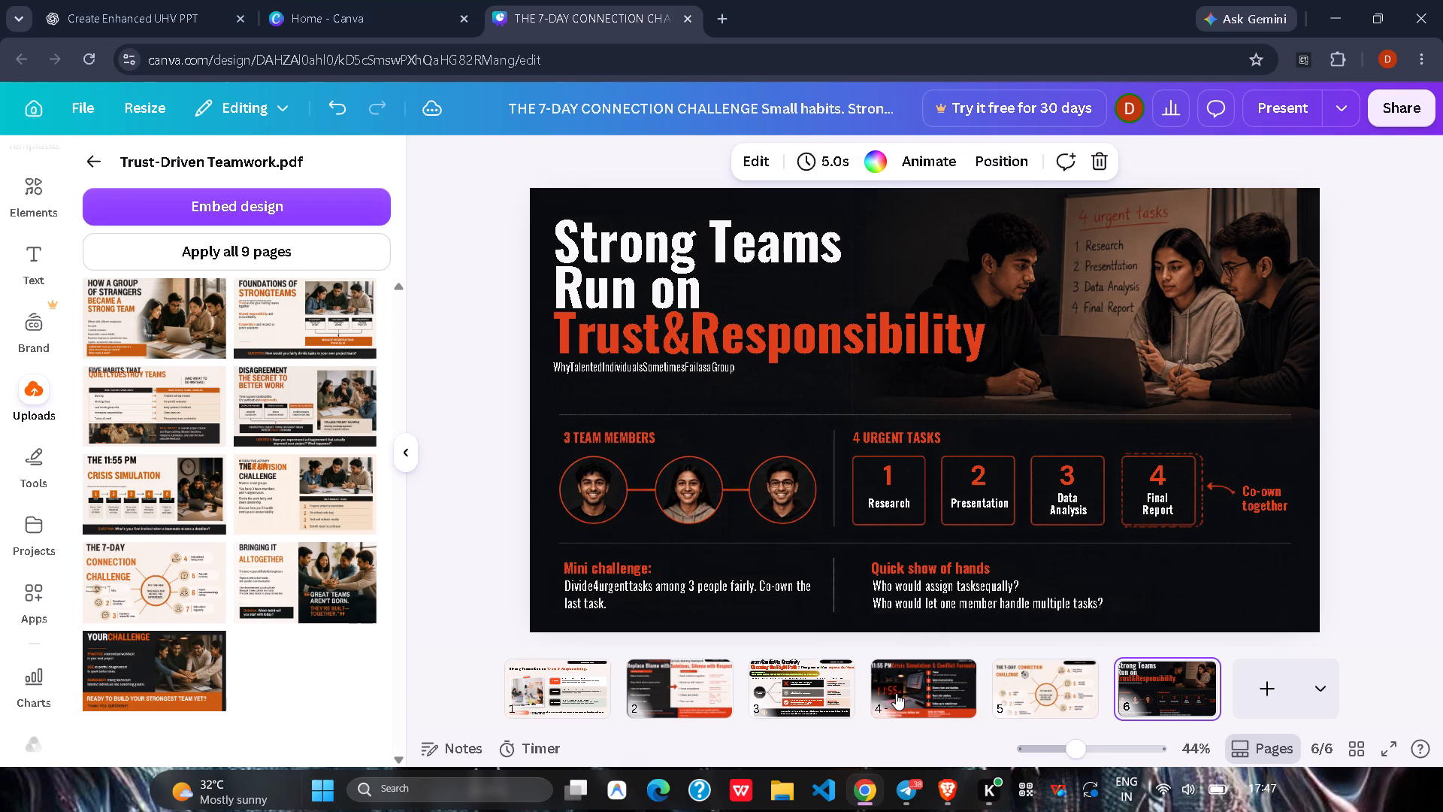
pyautogui.click(575, 698)
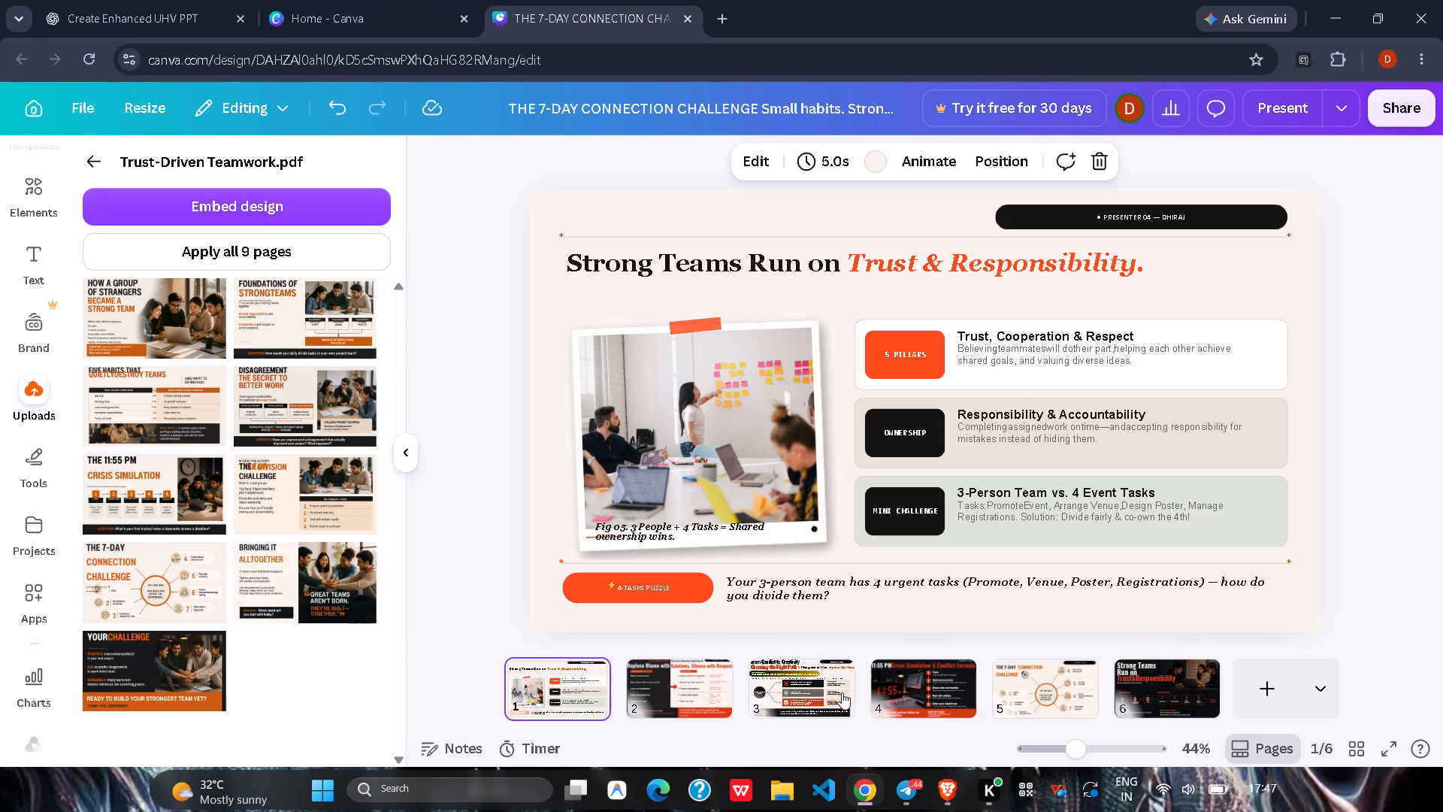
pyautogui.click(905, 695)
pyautogui.click(1044, 698)
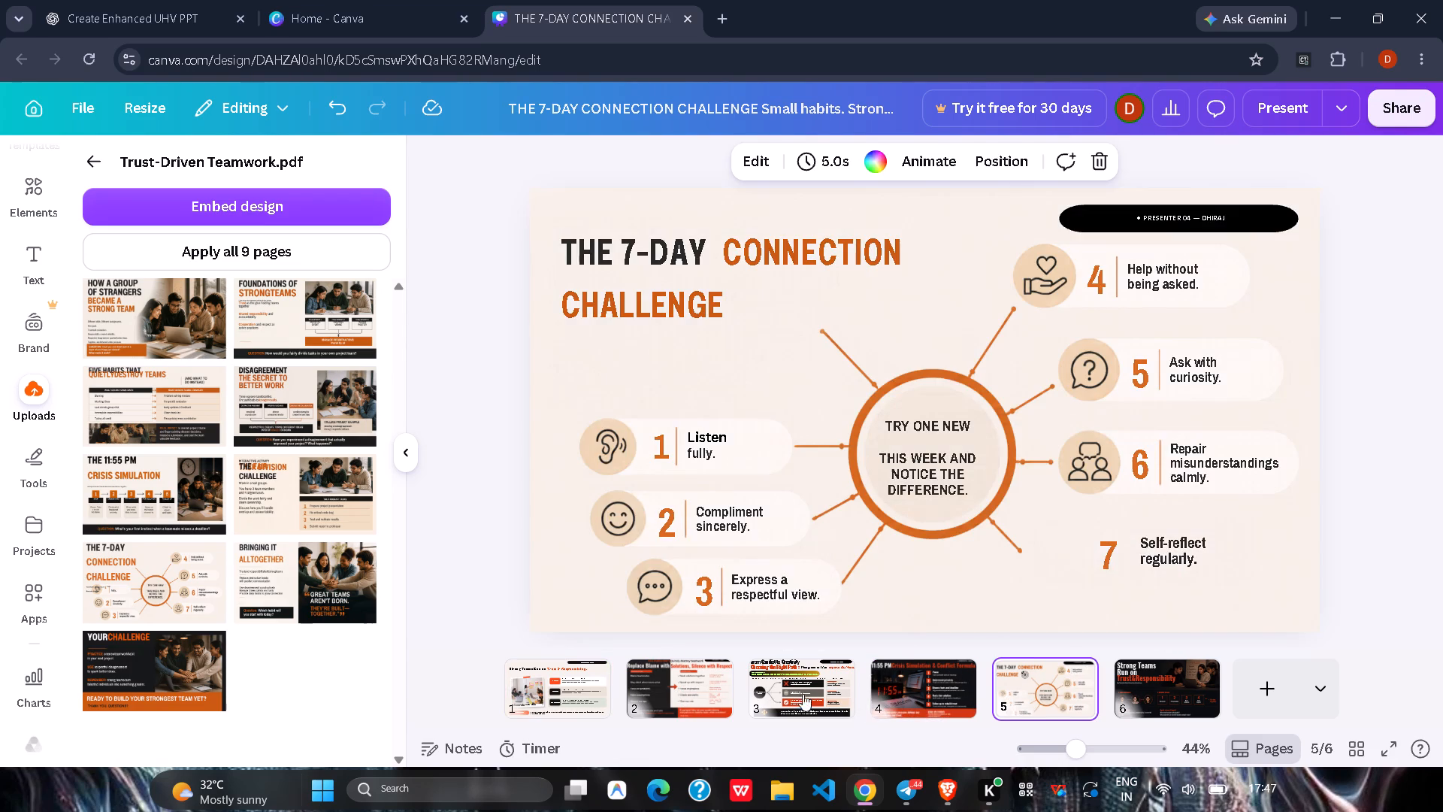
pyautogui.click(685, 685)
pyautogui.click(1012, 685)
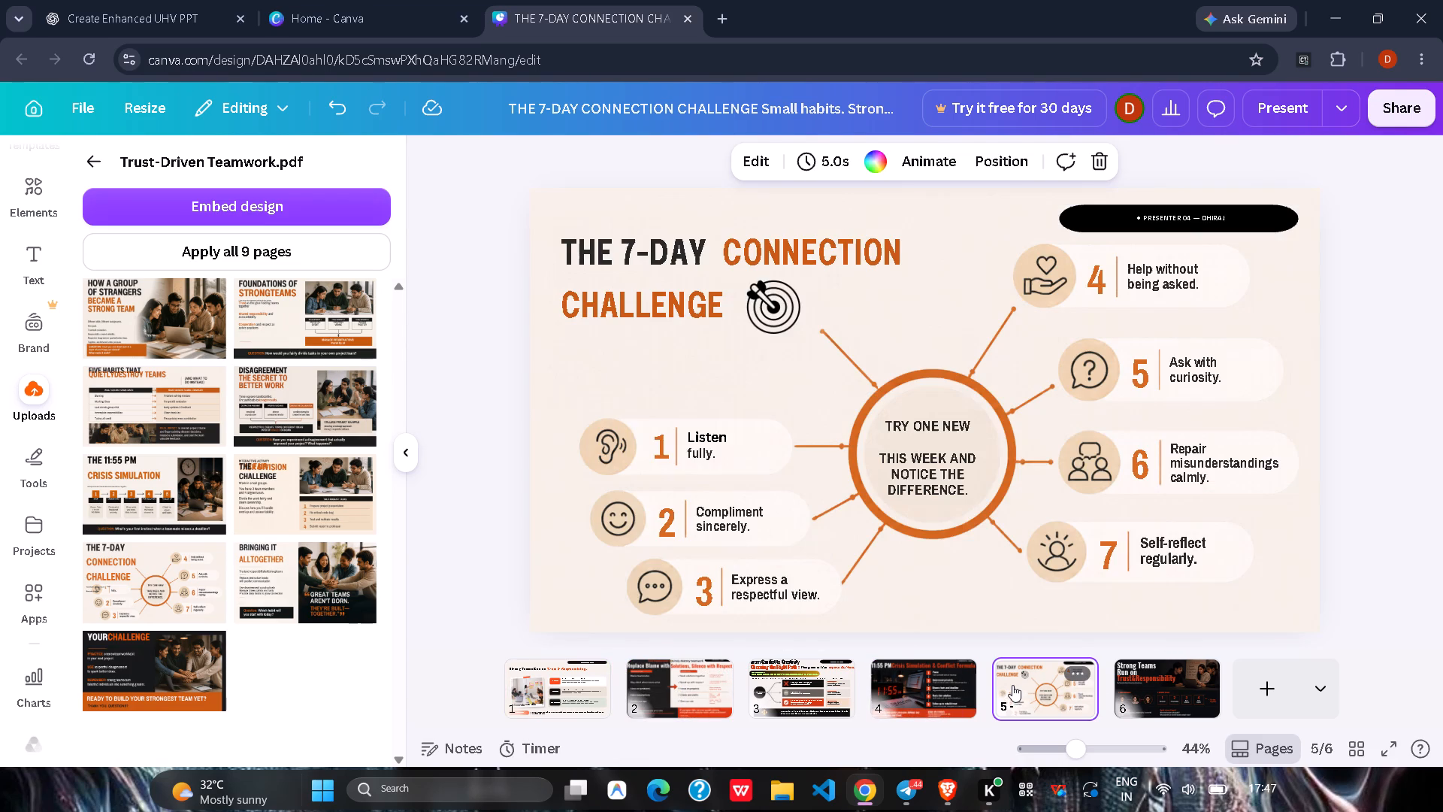
pyautogui.click(821, 705)
pyautogui.click(925, 694)
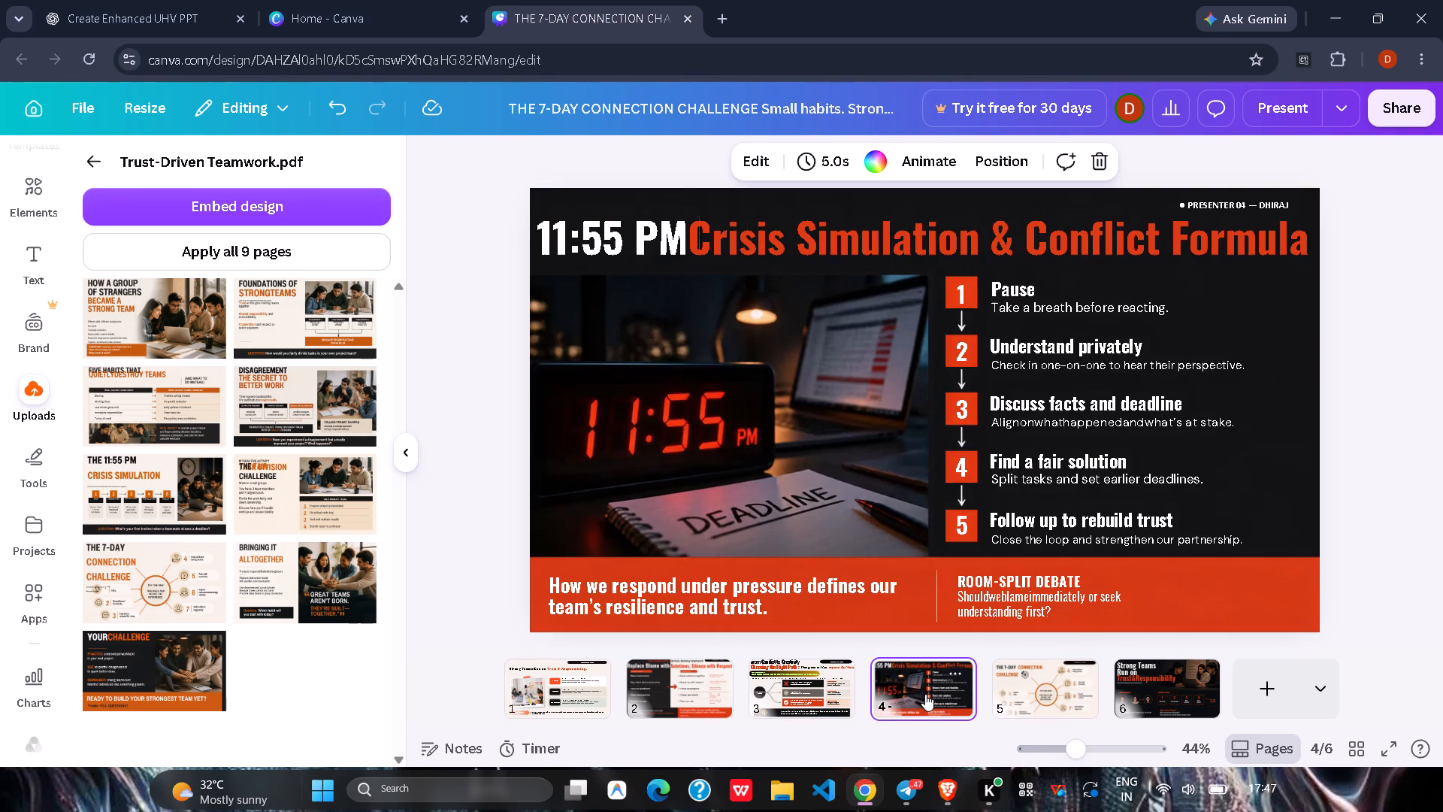
pyautogui.click(1015, 693)
pyautogui.click(864, 696)
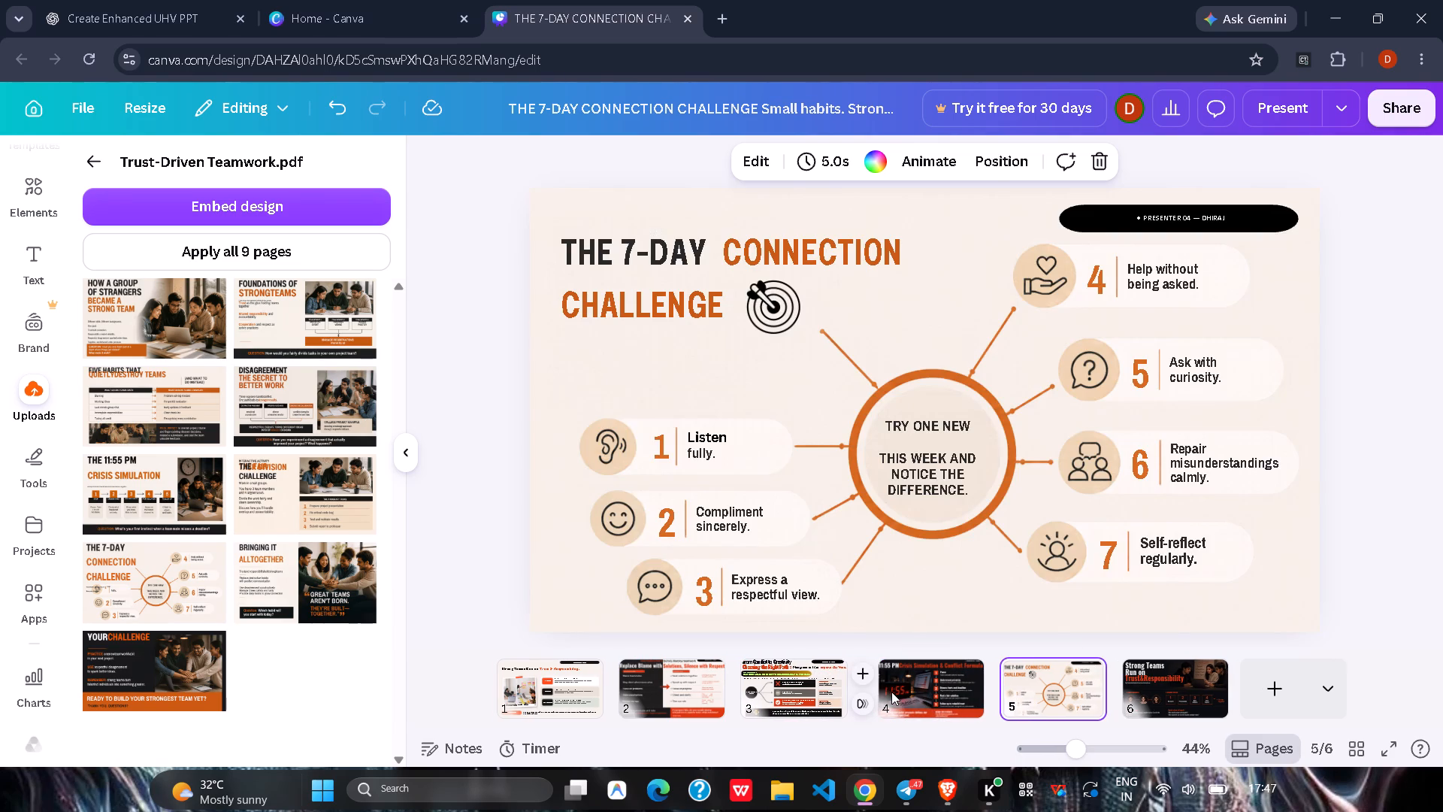
pyautogui.click(659, 687)
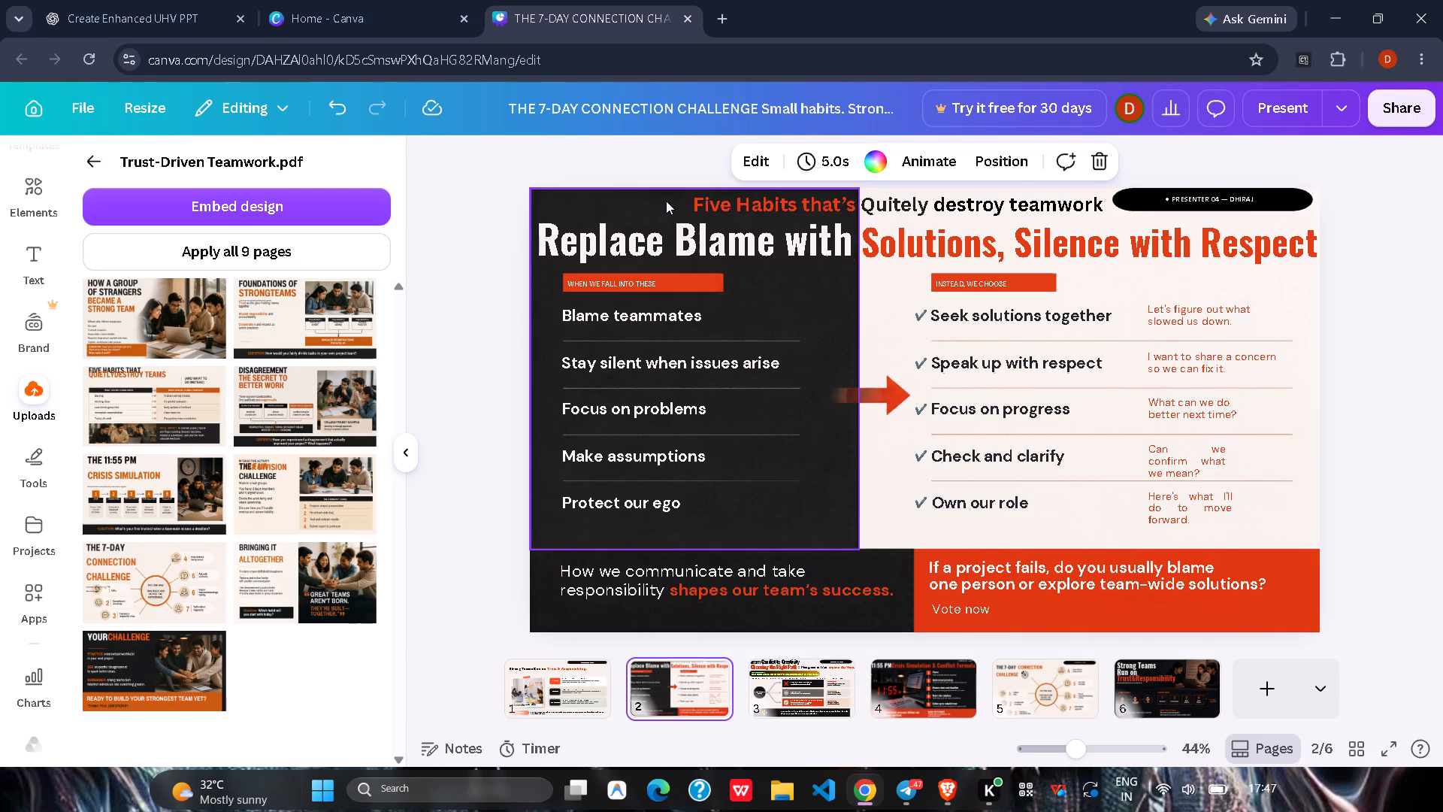
# Search the graphics library for 'five habits thats quitely detroy teamwork', replacing the previous search phrase.
pyautogui.click(40, 254)
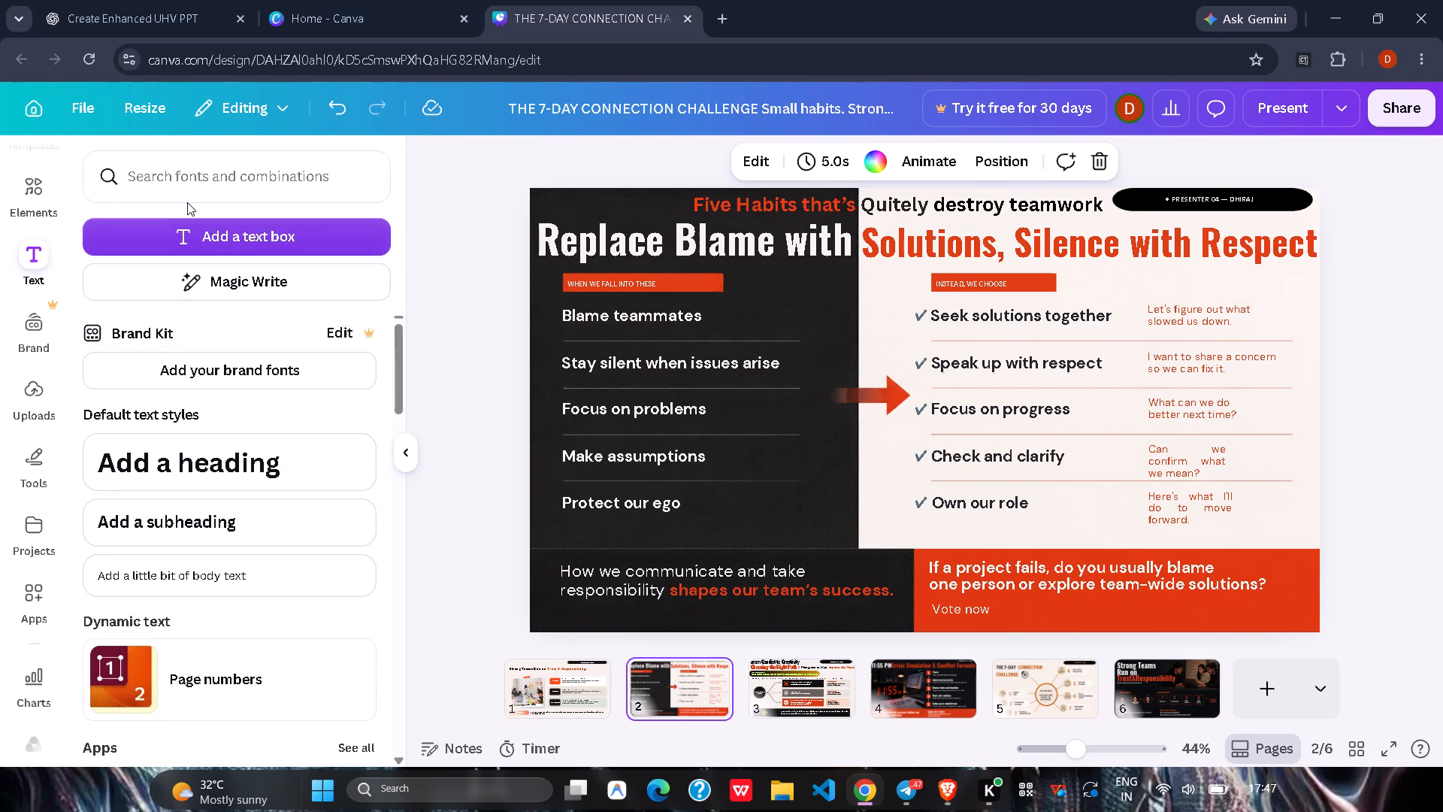
pyautogui.click(195, 192)
pyautogui.click(36, 187)
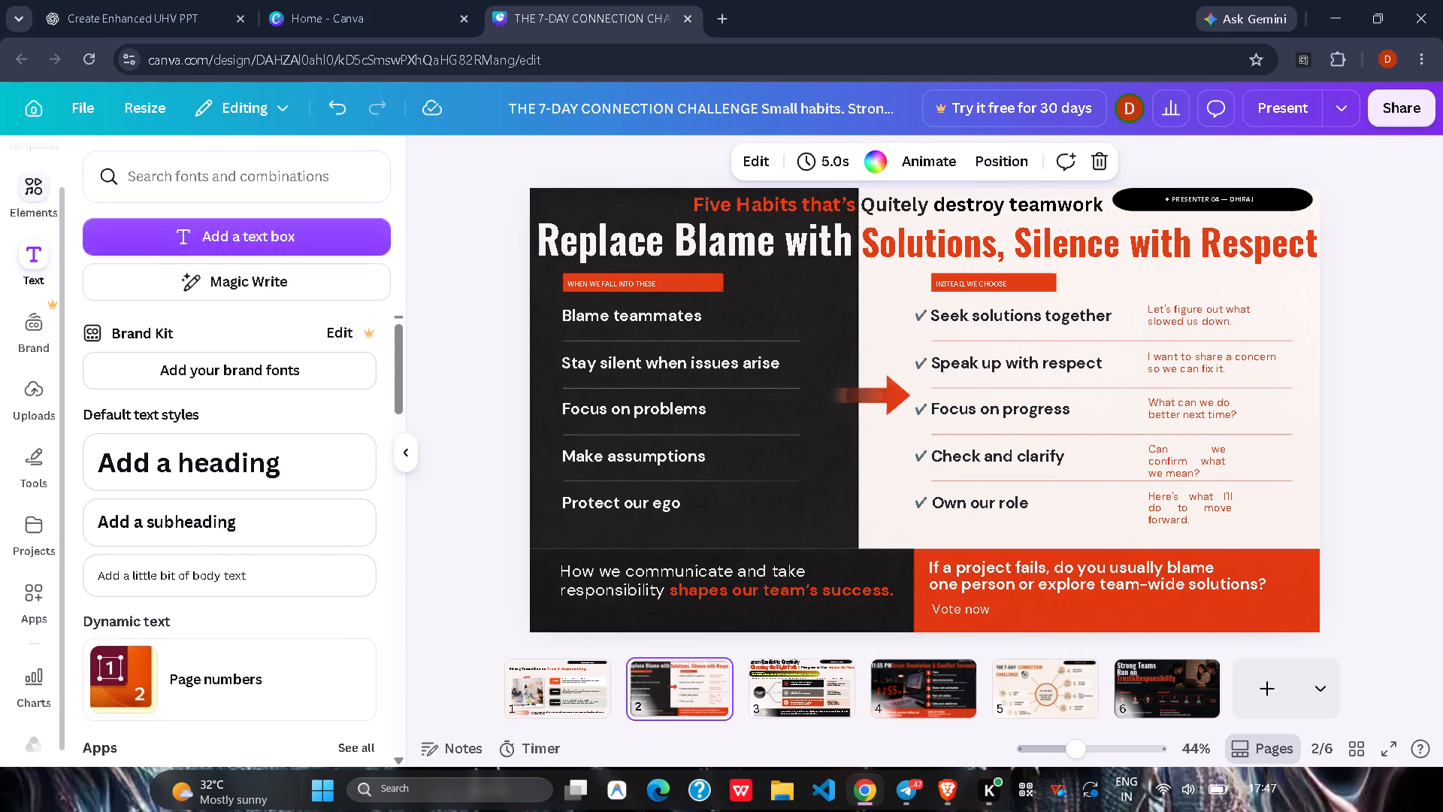
pyautogui.click(199, 185)
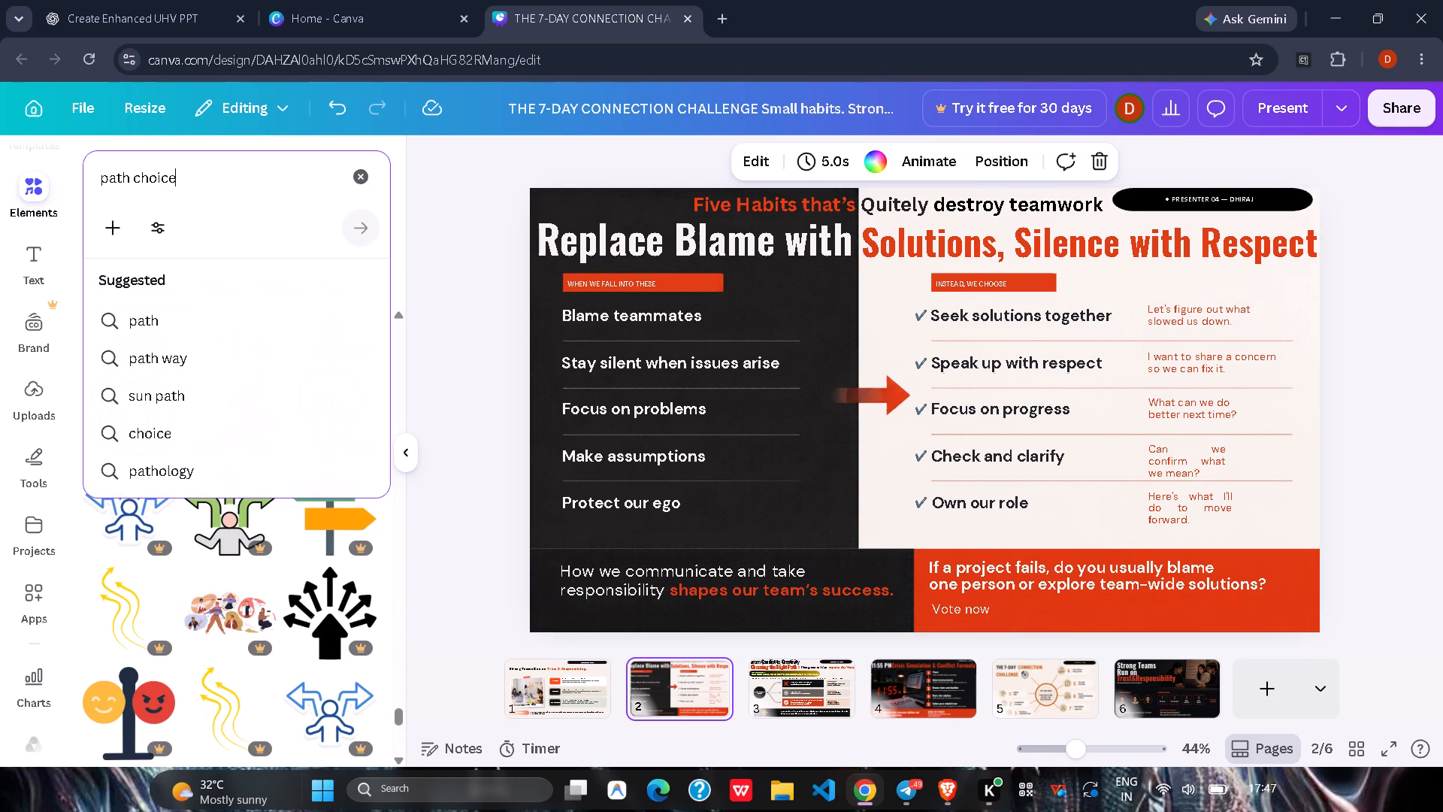
pyautogui.press('BackSpace')
pyautogui.press('BackSpace')
pyautogui.press('BackSpace')
pyautogui.press('BackSpace')
pyautogui.press('BackSpace')
pyautogui.press('BackSpace')
pyautogui.press('BackSpace')
pyautogui.press('BackSpace')
pyautogui.press('BackSpace')
pyautogui.press('BackSpace')
pyautogui.press('BackSpace')
pyautogui.press('BackSpace')
pyautogui.press('BackSpace')
pyautogui.press('BackSpace')
pyautogui.press('BackSpace')
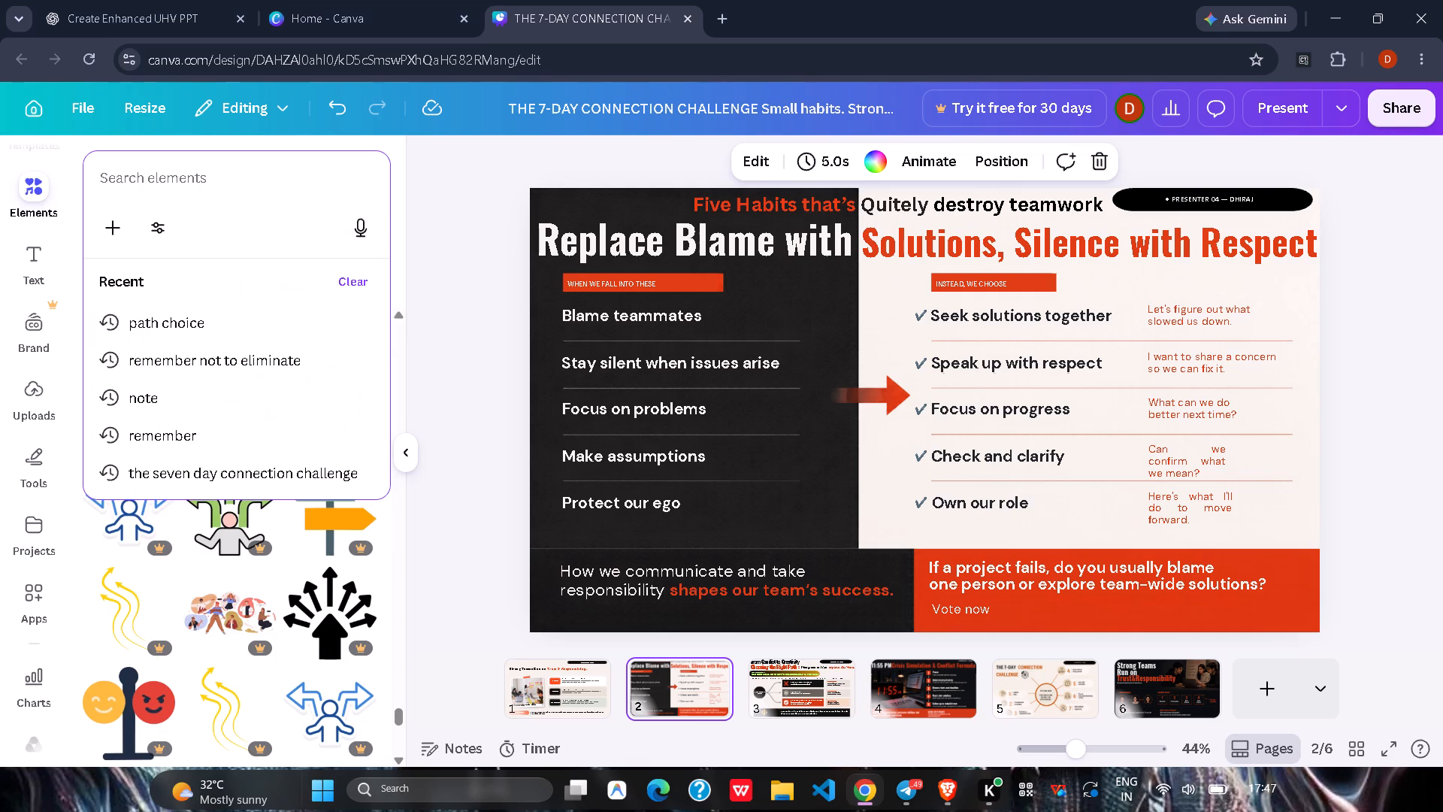
pyautogui.write('five')
pyautogui.press('space')
pyautogui.write('habits')
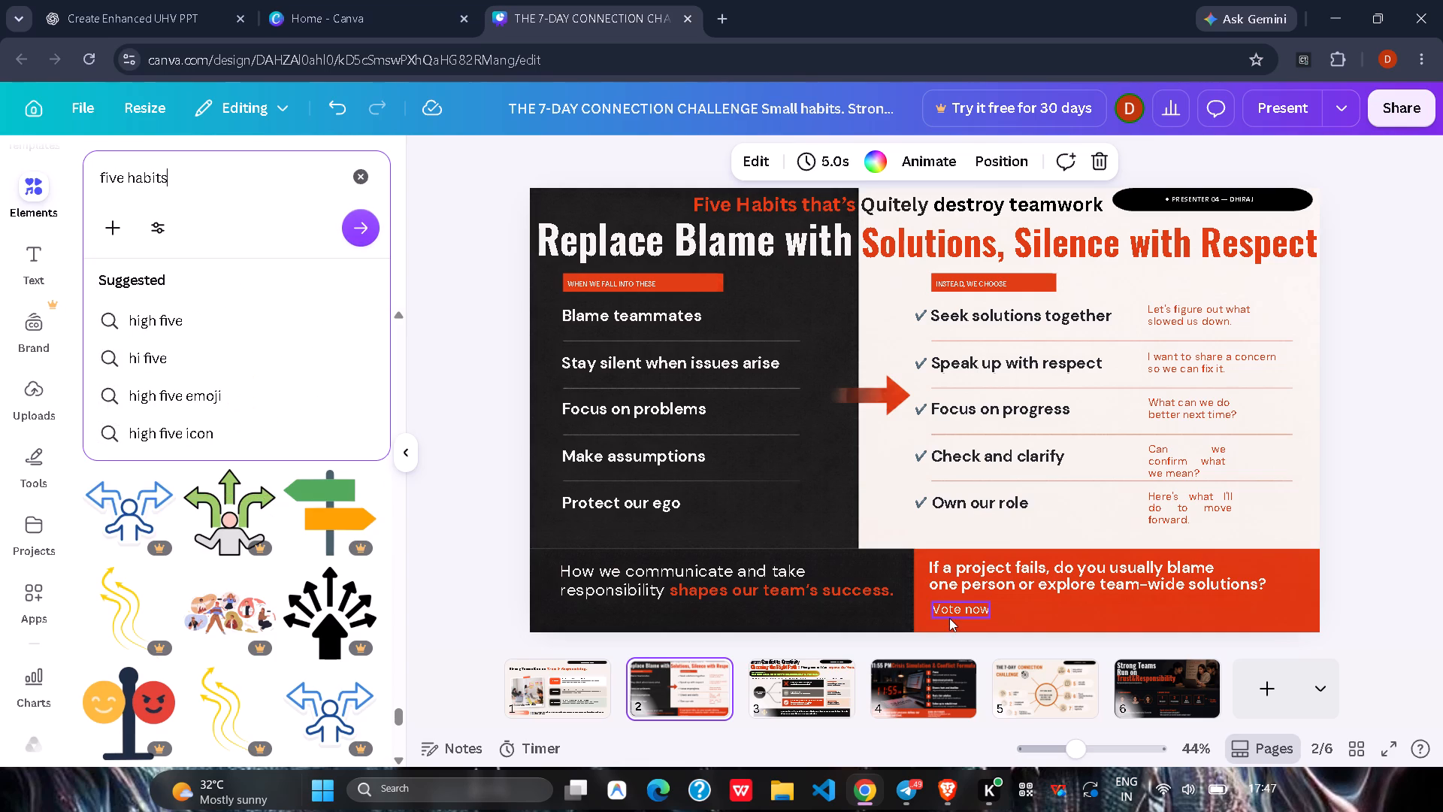
pyautogui.press('space')
pyautogui.write('thats')
pyautogui.press('space')
pyautogui.write('quitely')
pyautogui.press('space')
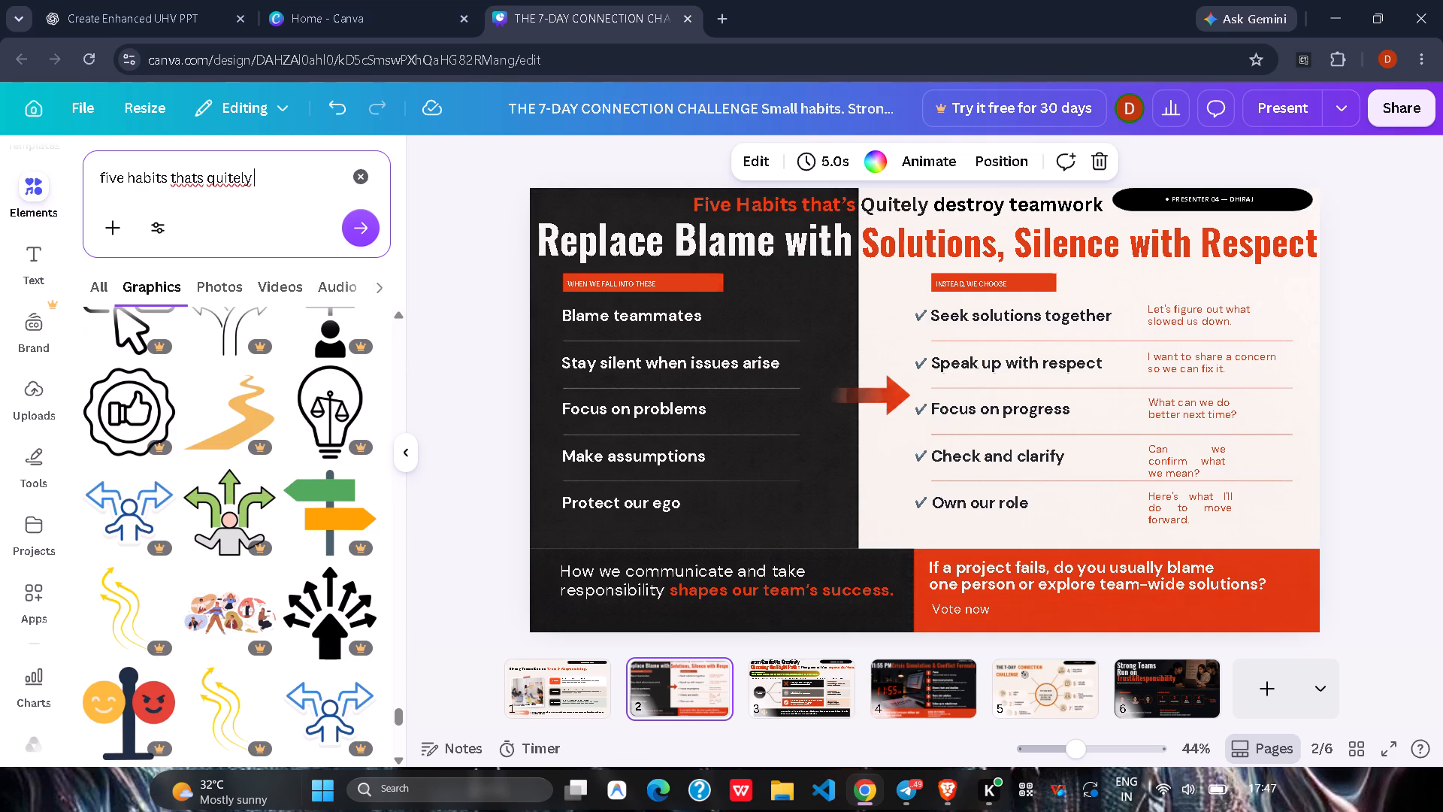
pyautogui.write('detroy')
pyautogui.press('space')
pyautogui.write('teamwi=')
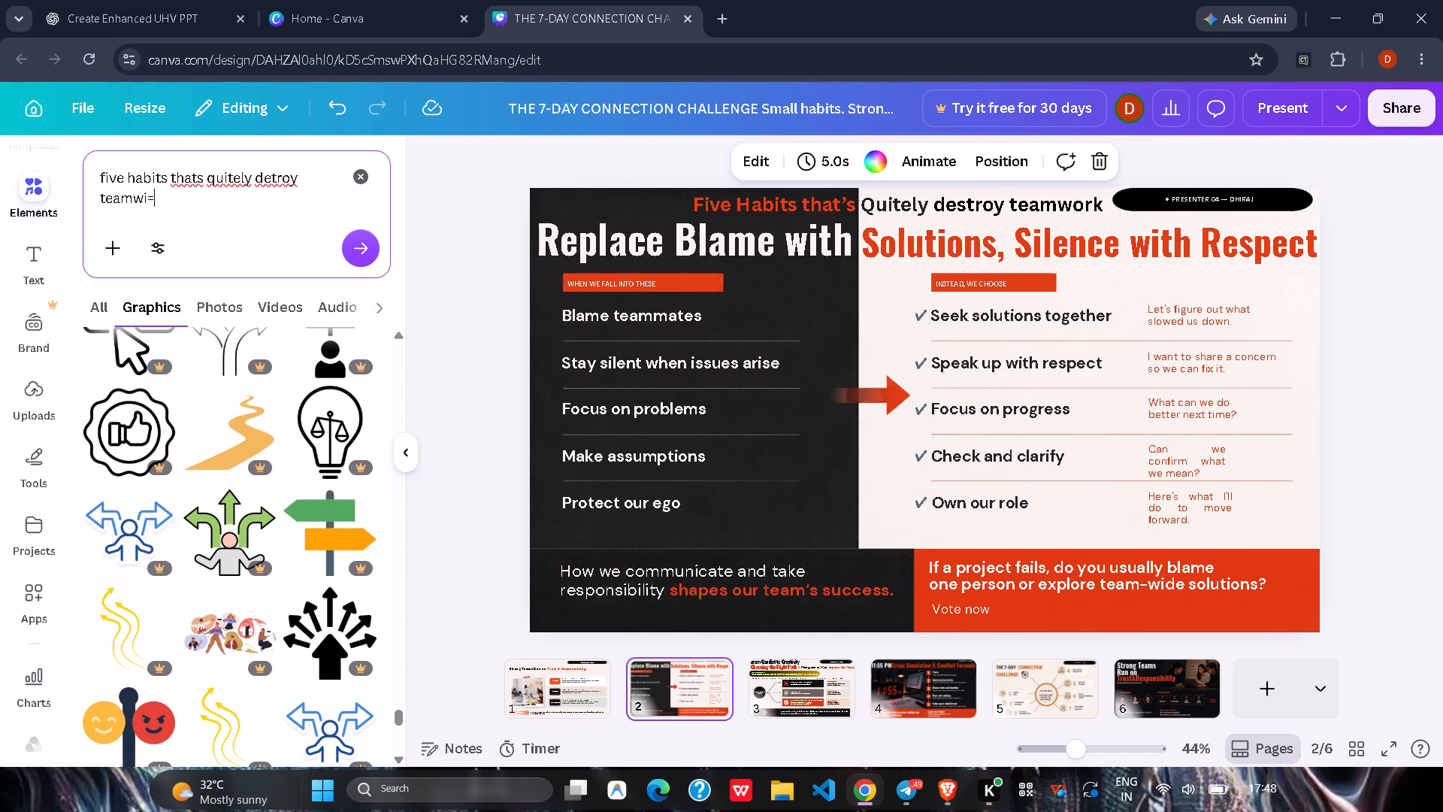
pyautogui.press('BackSpace')
pyautogui.press('BackSpace')
pyautogui.write('ork')
pyautogui.click(350, 271)
pyautogui.click(355, 248)
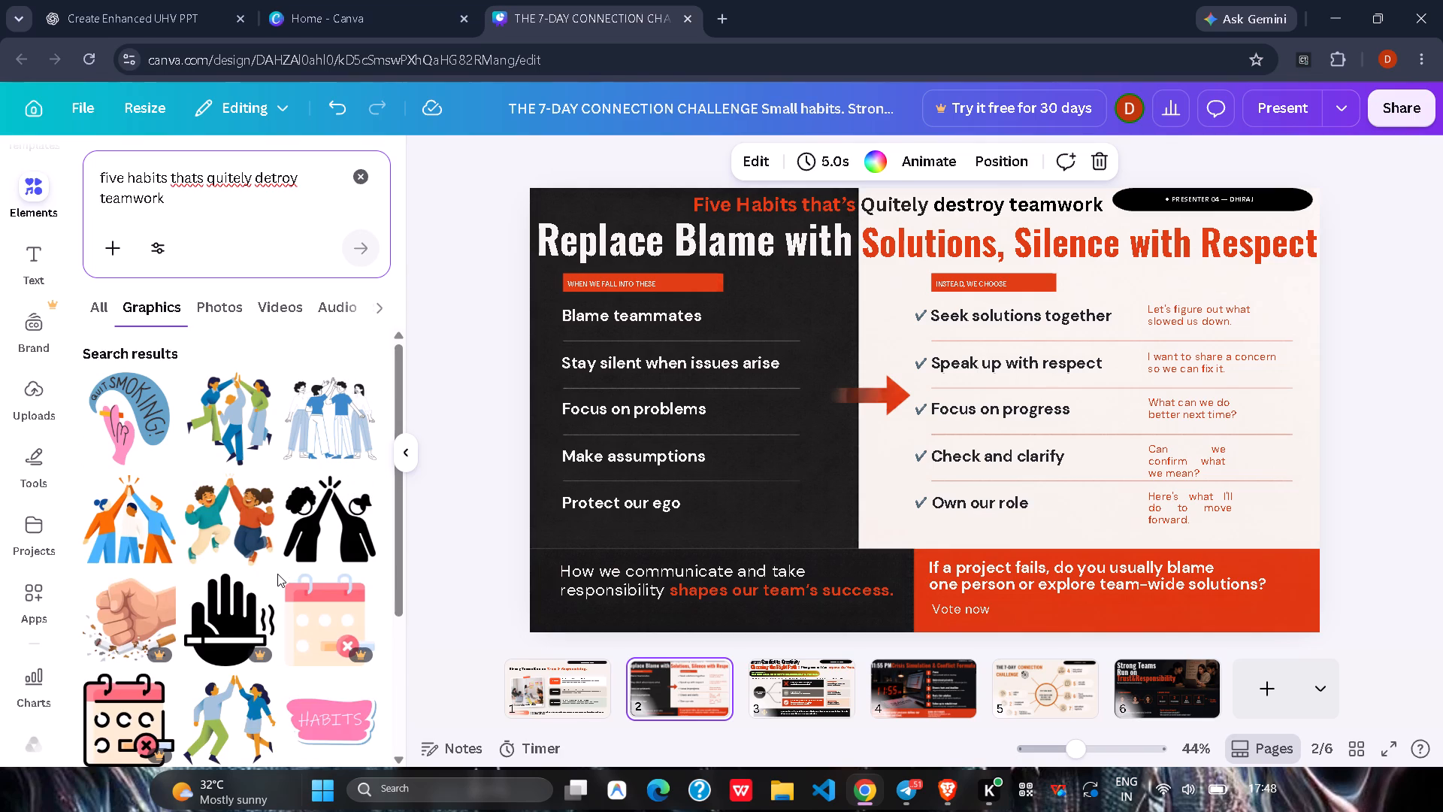
# Browse the graphics results for an illustration that suits the 'Five Habits that's Quitely destroy teamwork' line.
pyautogui.scroll(-1, 277, 574)
pyautogui.scroll(1, 274, 574)
pyautogui.scroll(-2, 274, 574)
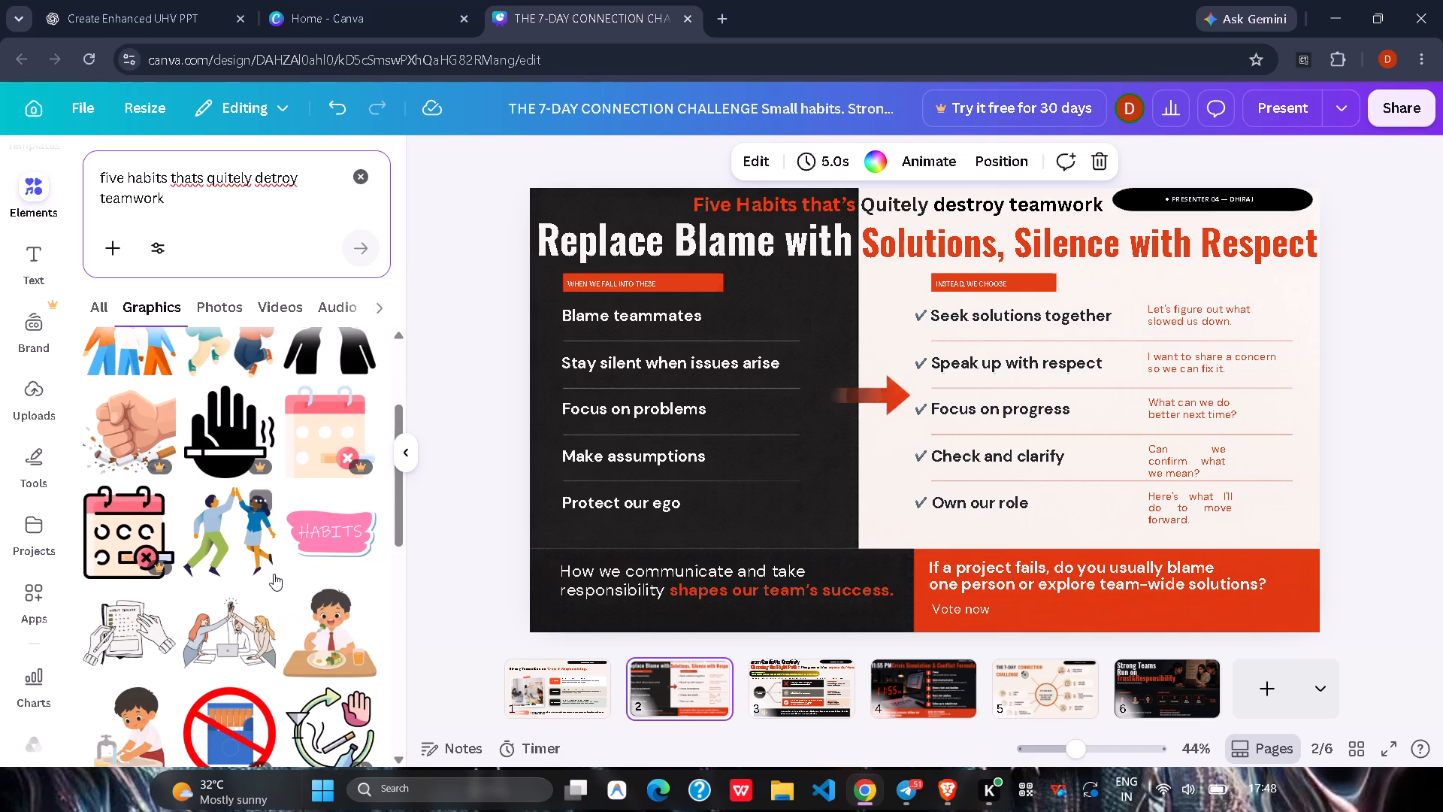
pyautogui.scroll(-2, 274, 574)
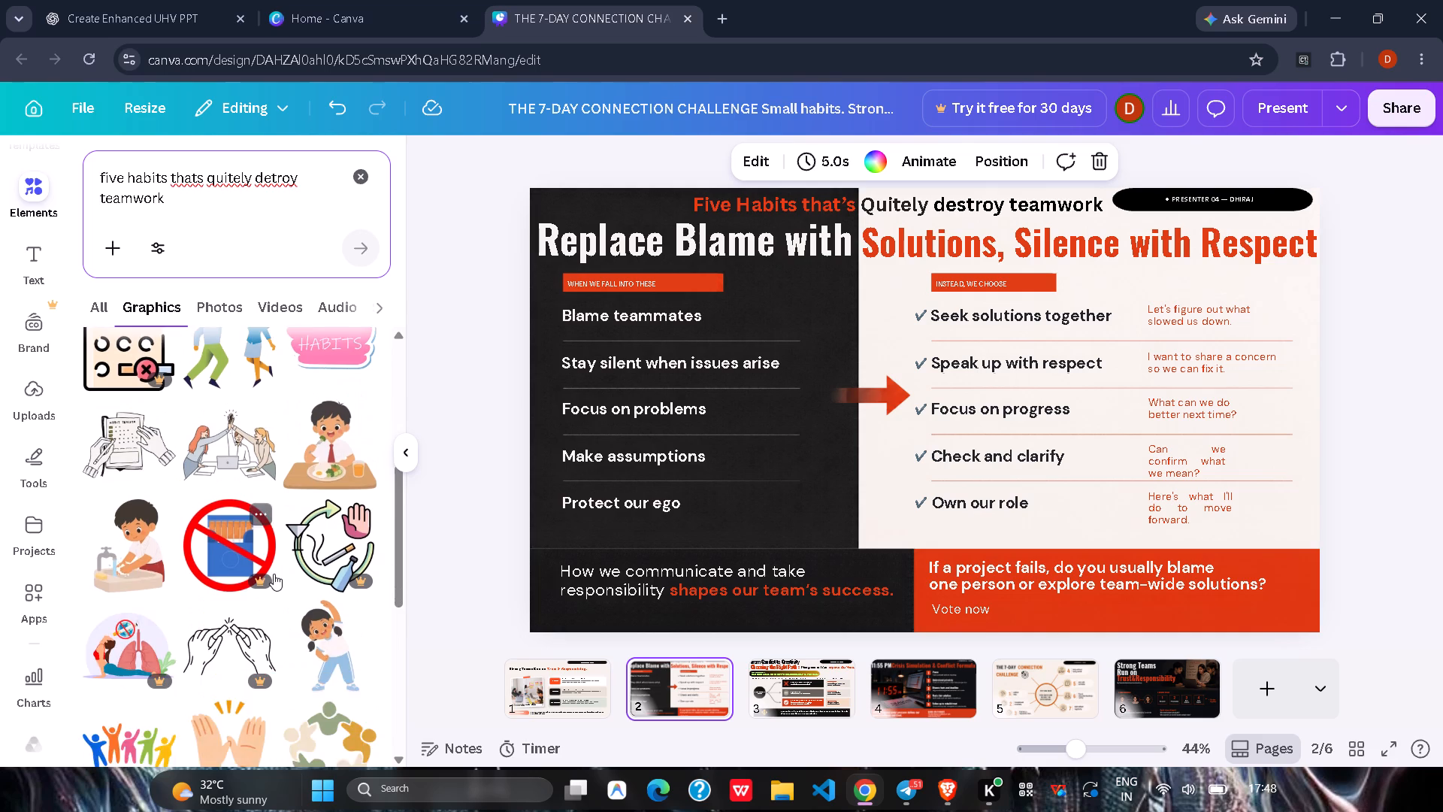
pyautogui.scroll(-3, 274, 574)
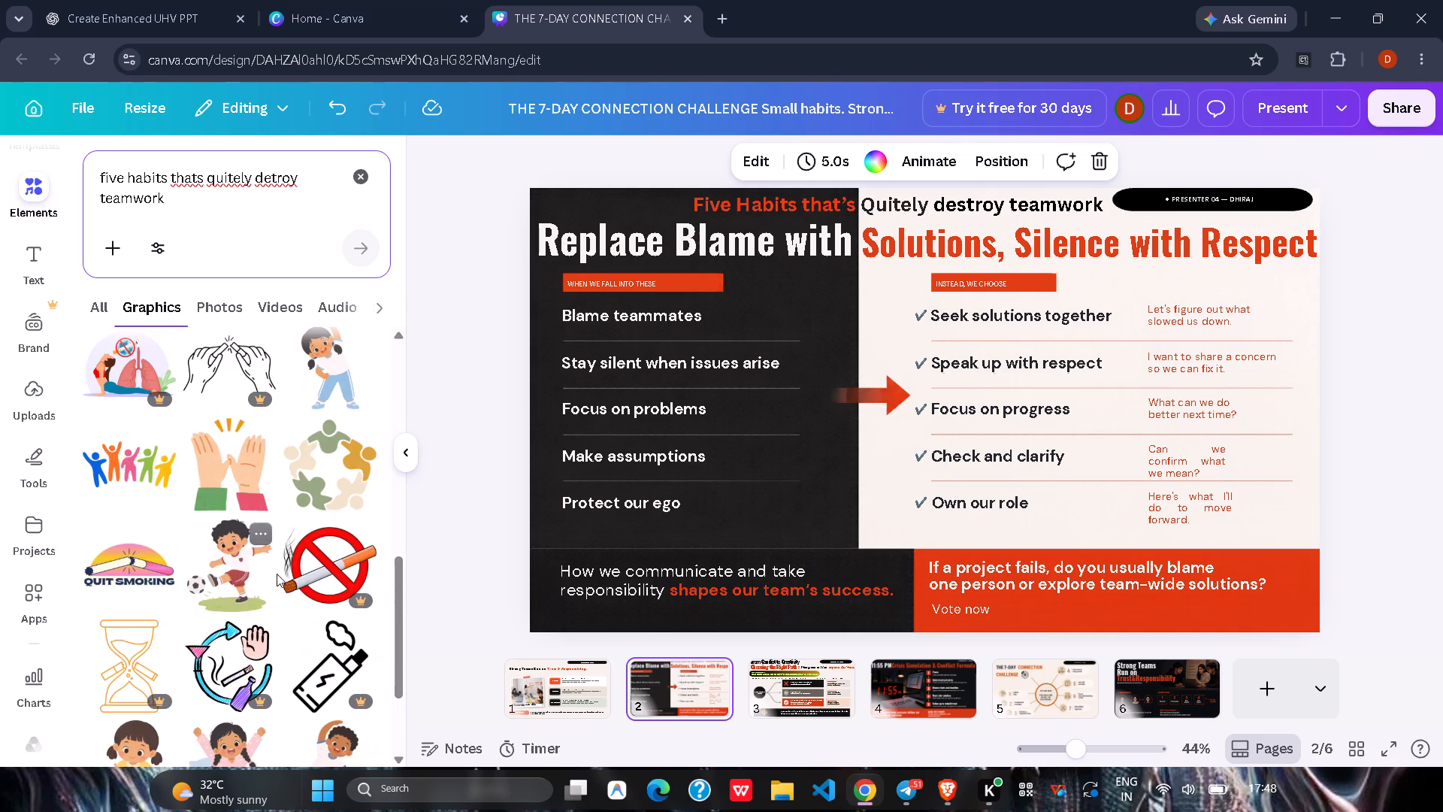
pyautogui.scroll(-5, 306, 611)
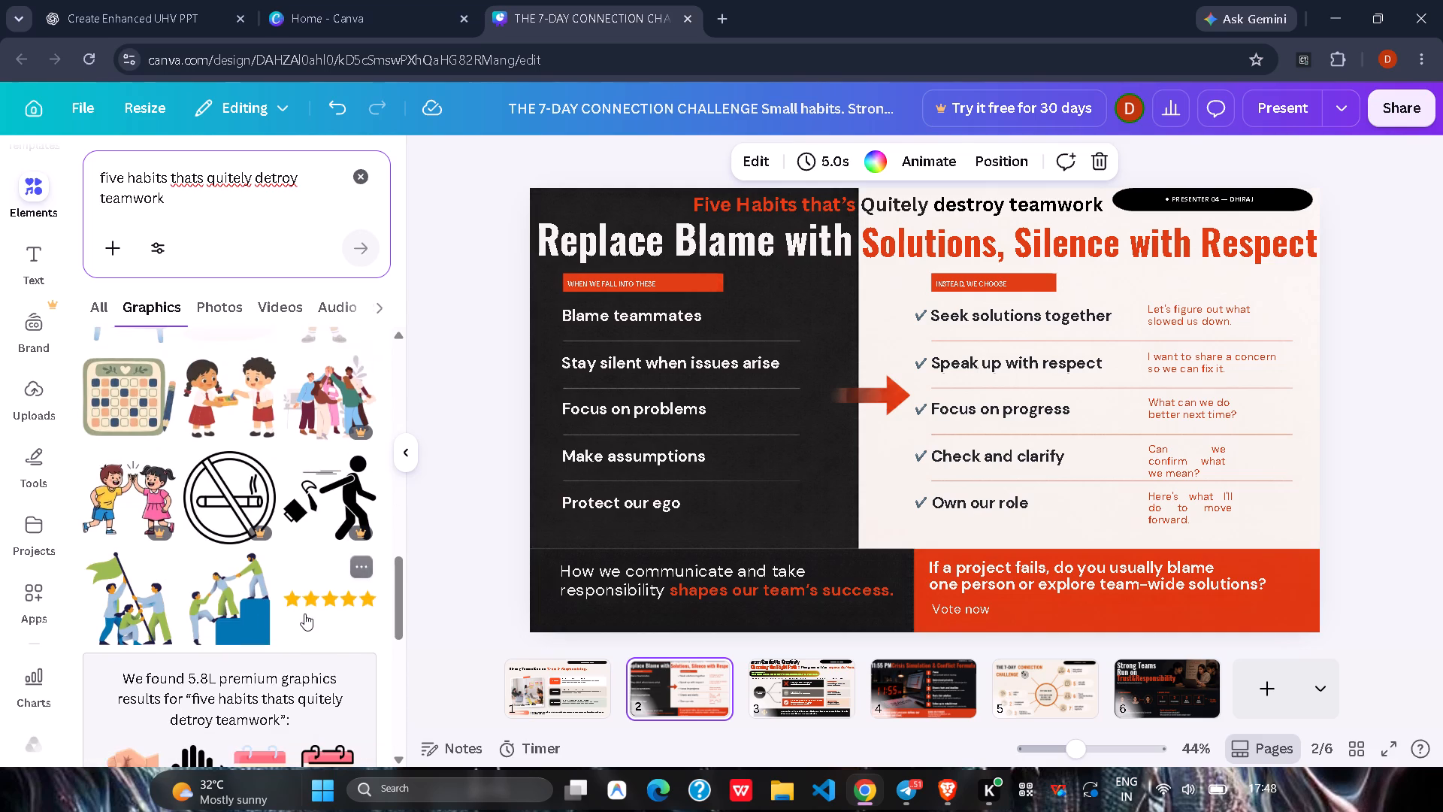
pyautogui.scroll(-6, 304, 614)
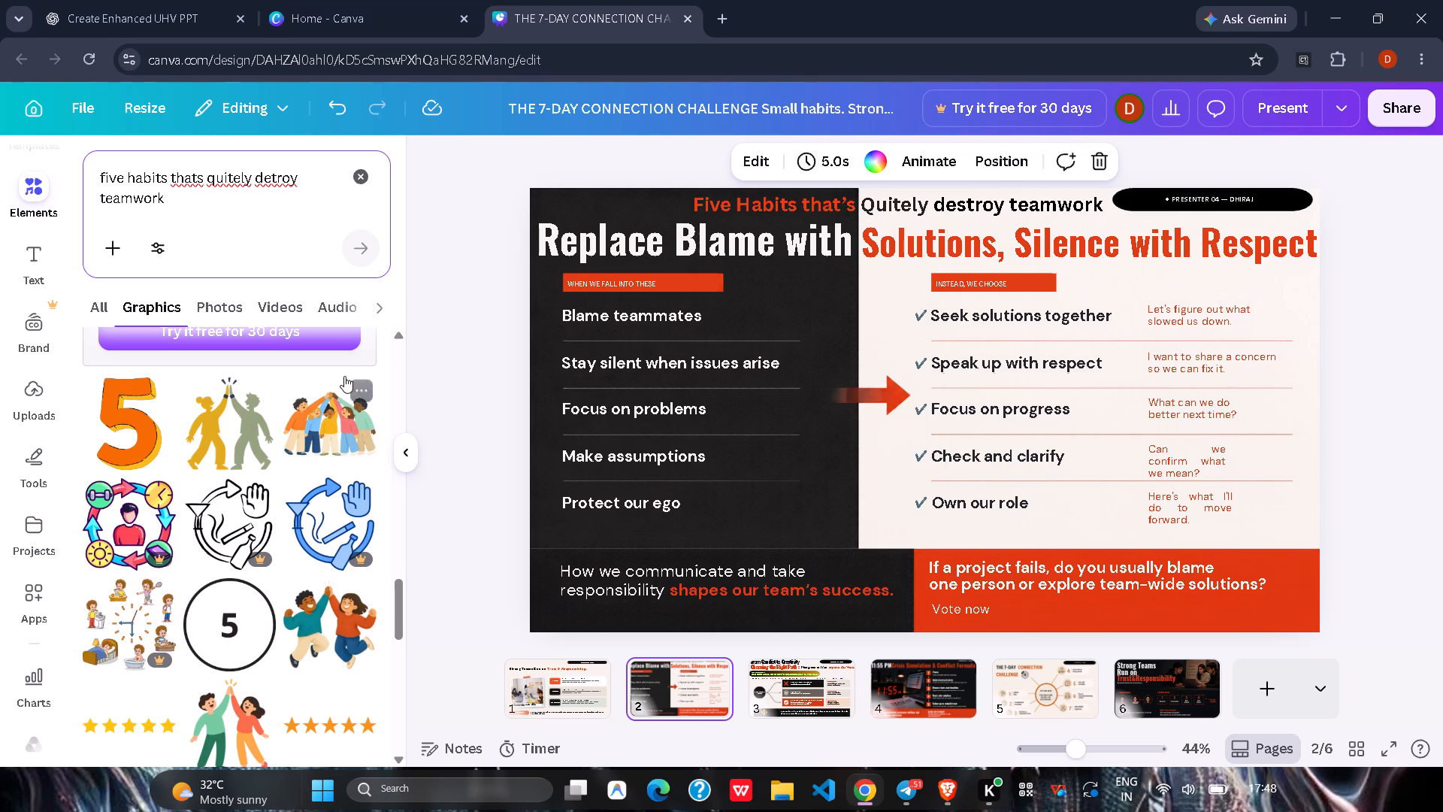
# Delete the word 'Five' from the 'Five Habits that's Quitely destroy teamwork' line on slide 2.
pyautogui.click(731, 202)
pyautogui.click(731, 202)
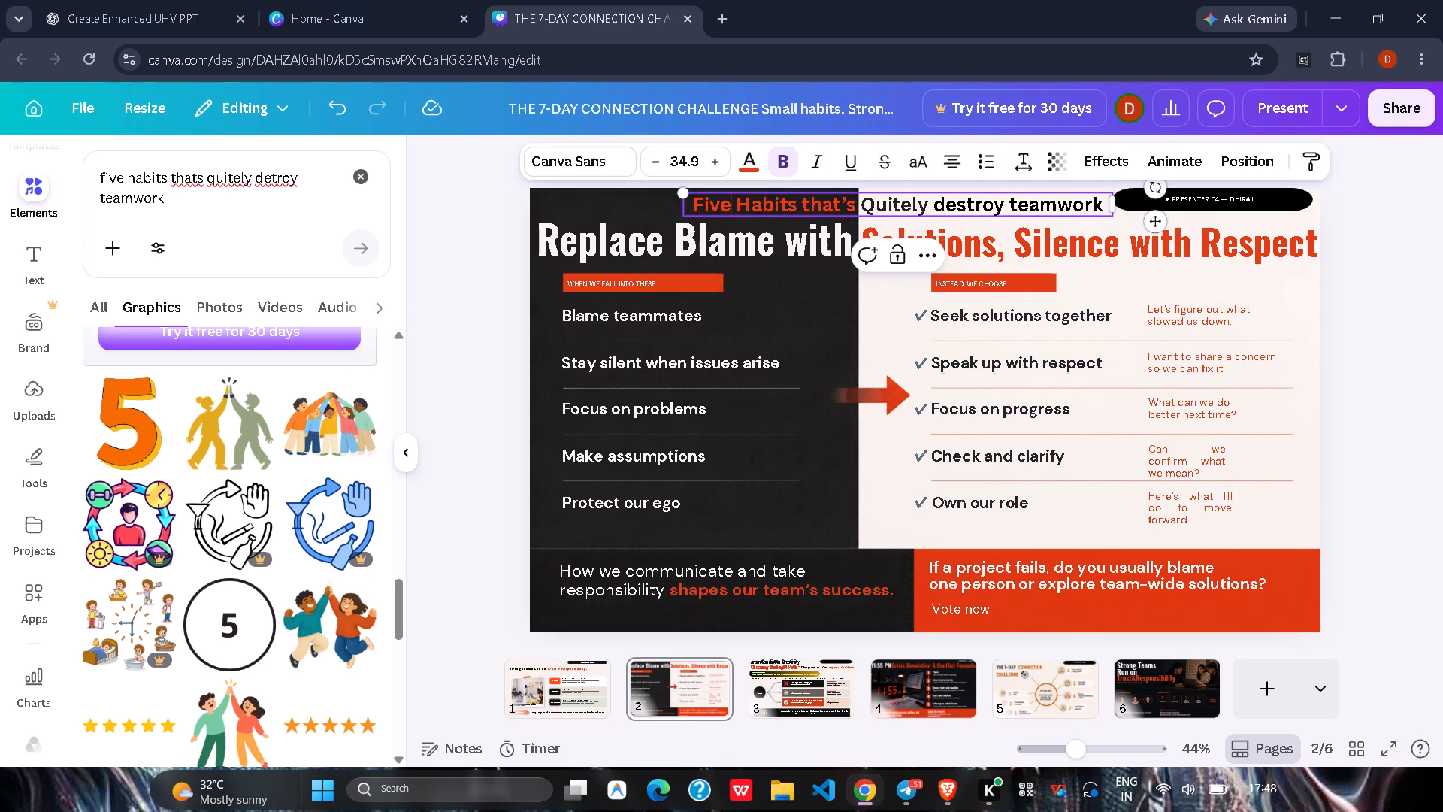
pyautogui.click(731, 202)
pyautogui.press('BackSpace')
pyautogui.press('BackSpace')
pyautogui.press('BackSpace')
pyautogui.press('BackSpace')
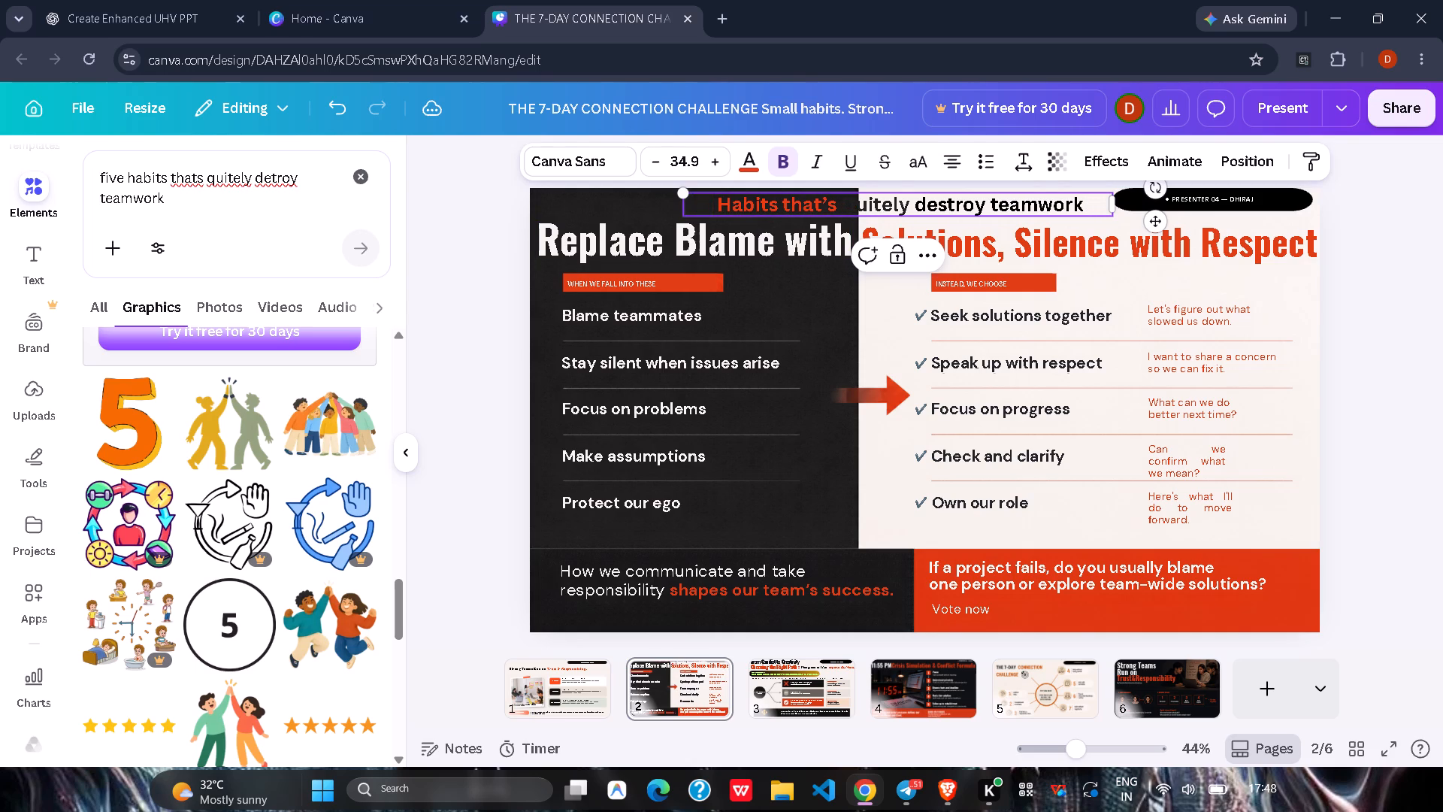
pyautogui.click(1334, 314)
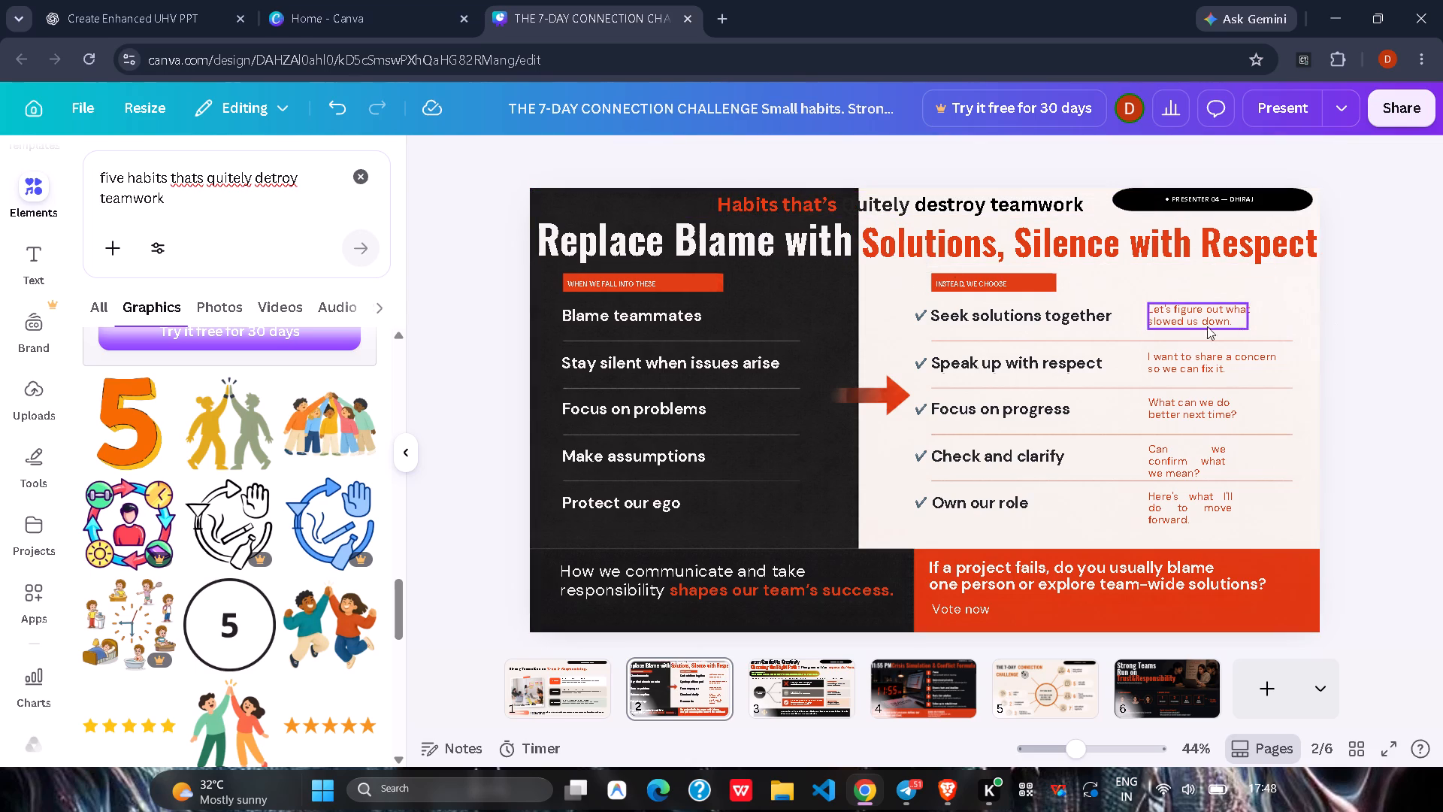
# Nudge the 'Habits that's Quitely destroy teamwork' line right so 'Quitely' starts at the edge of the light background.
pyautogui.moveTo(803, 199); pyautogui.dragTo(812, 199)
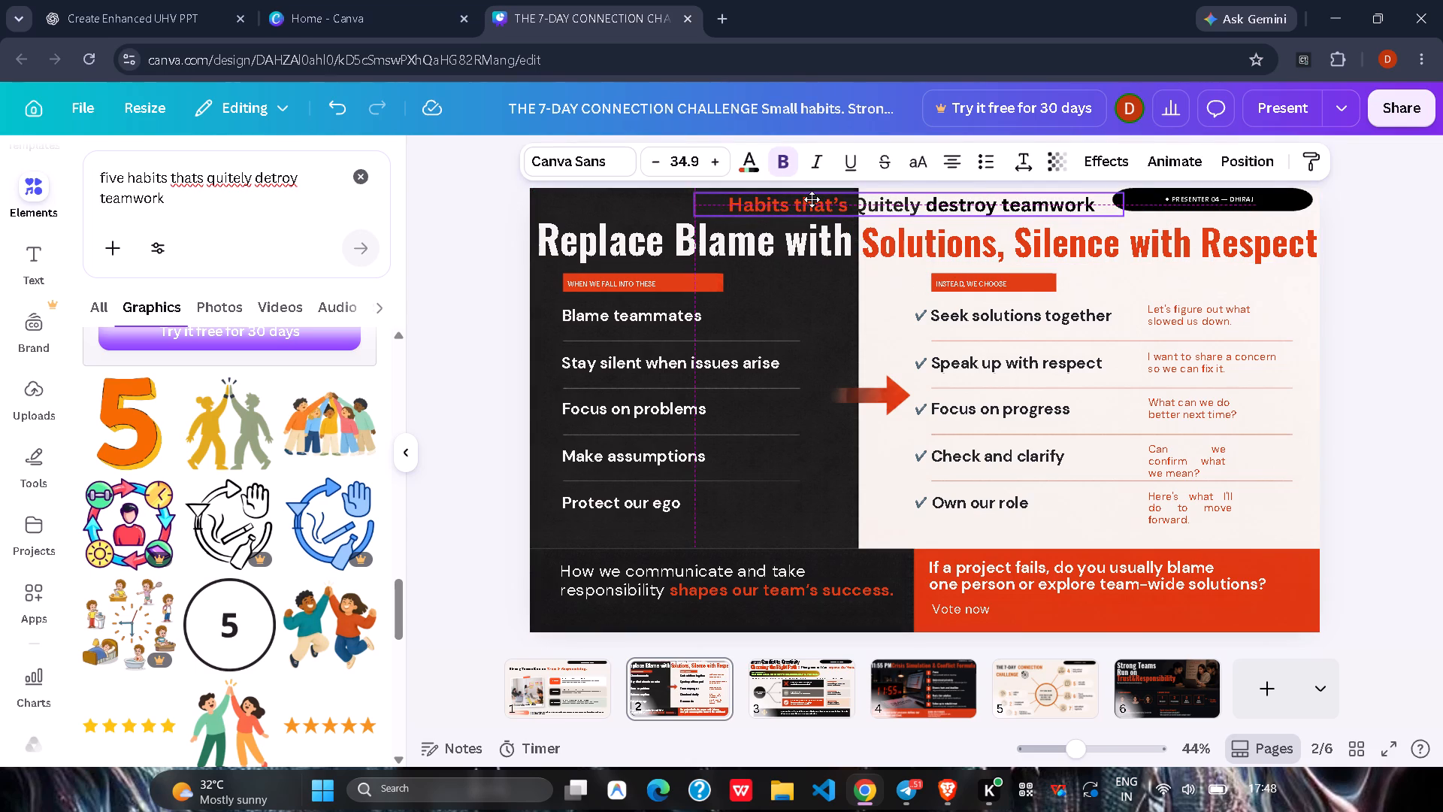
pyautogui.moveTo(812, 199); pyautogui.dragTo(819, 199)
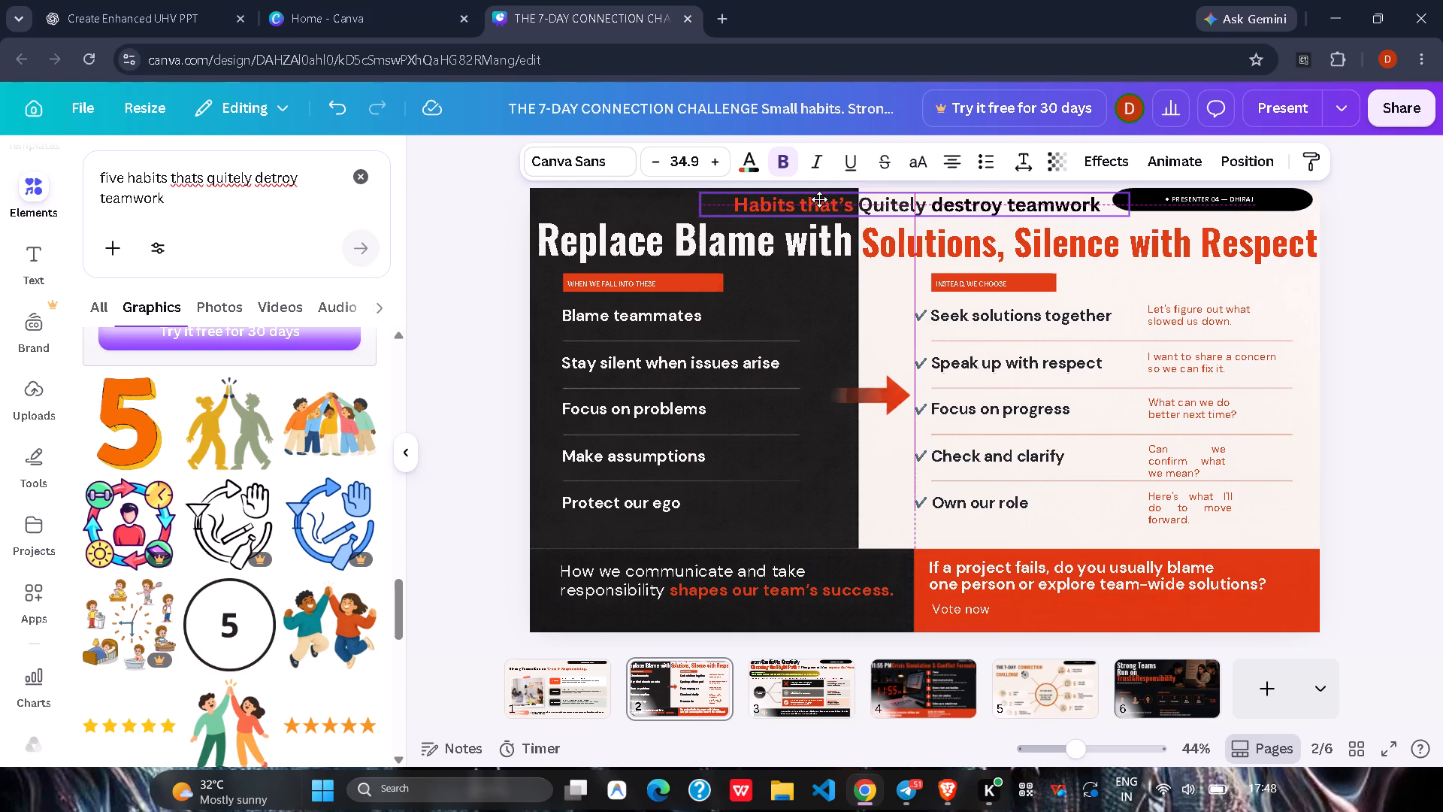
pyautogui.moveTo(819, 199); pyautogui.dragTo(821, 199)
# Insert the orange number 5 graphic on slide 2, shrink it to text height and place it directly before 'Habits that's'.
pyautogui.click(137, 425)
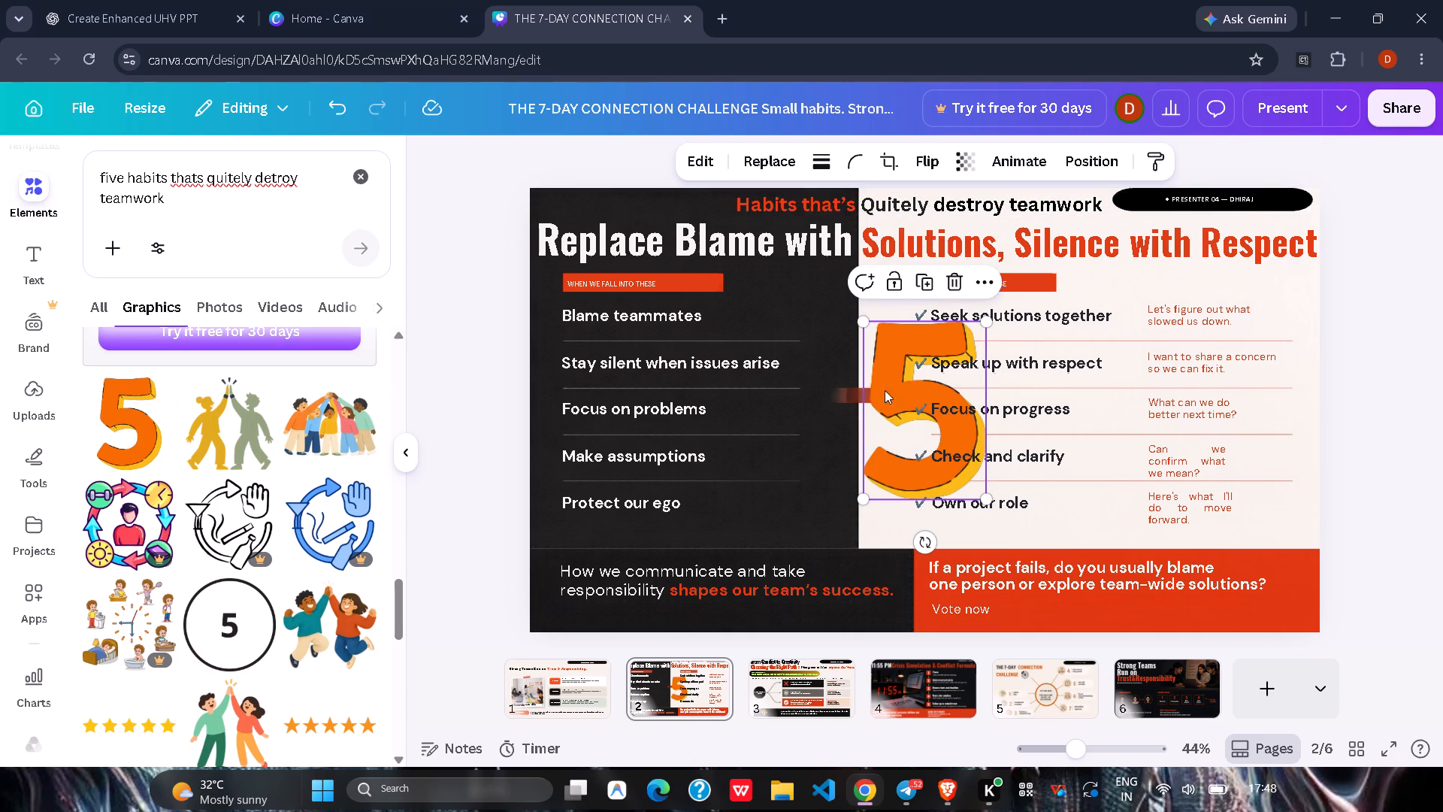
pyautogui.moveTo(902, 394); pyautogui.dragTo(815, 359)
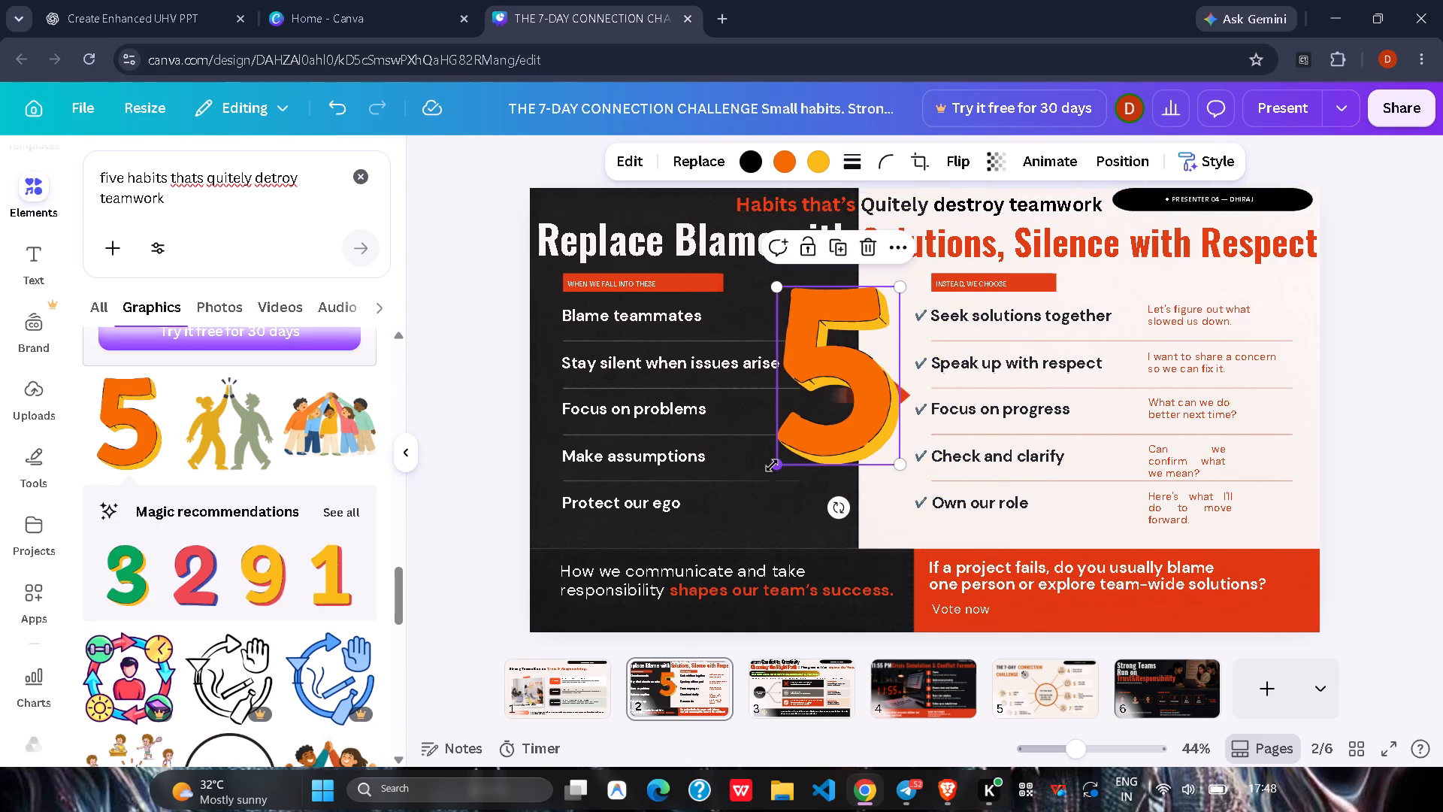
pyautogui.moveTo(774, 466); pyautogui.dragTo(851, 338)
pyautogui.moveTo(874, 313); pyautogui.dragTo(707, 218)
pyautogui.moveTo(695, 245); pyautogui.dragTo(706, 229)
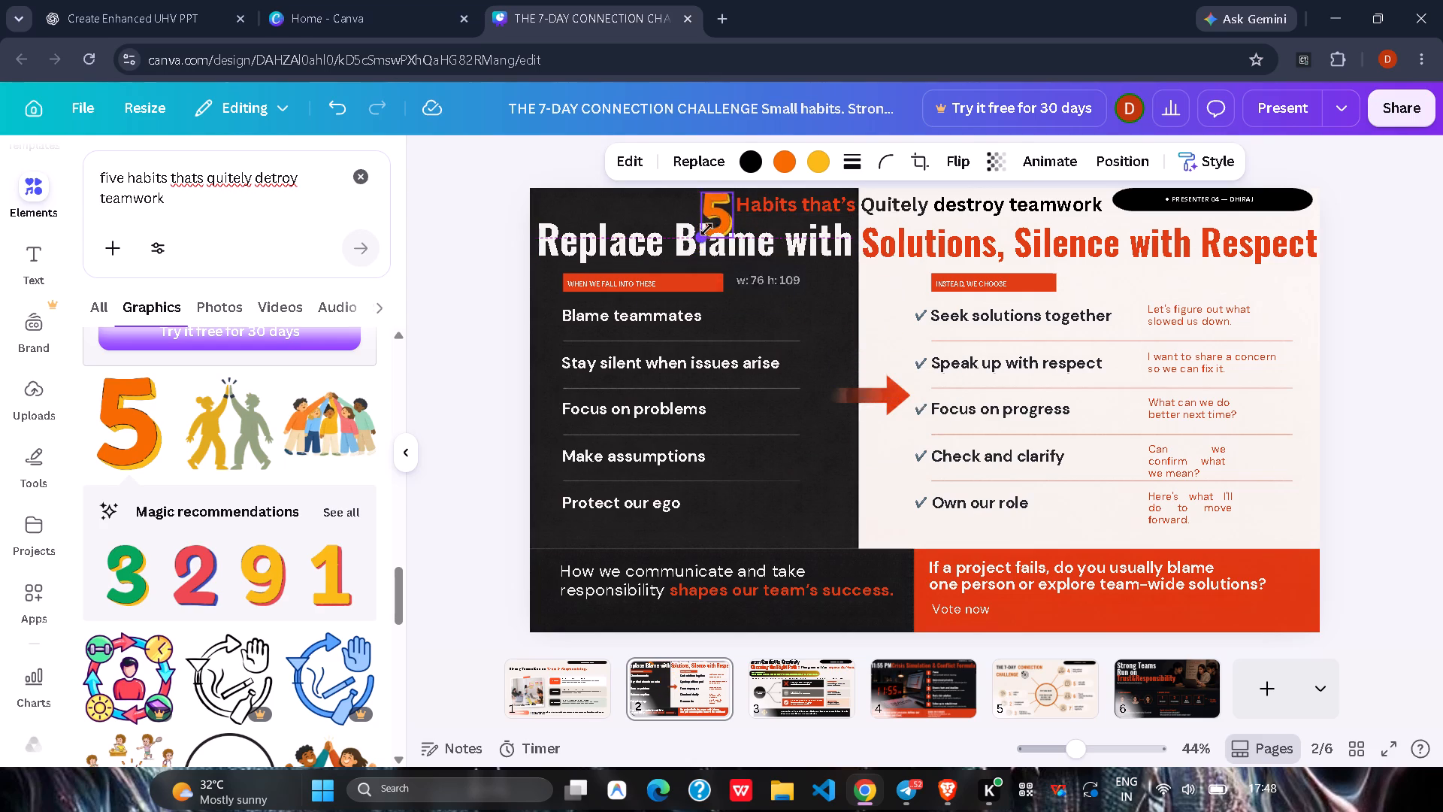
pyautogui.moveTo(706, 229); pyautogui.dragTo(719, 211)
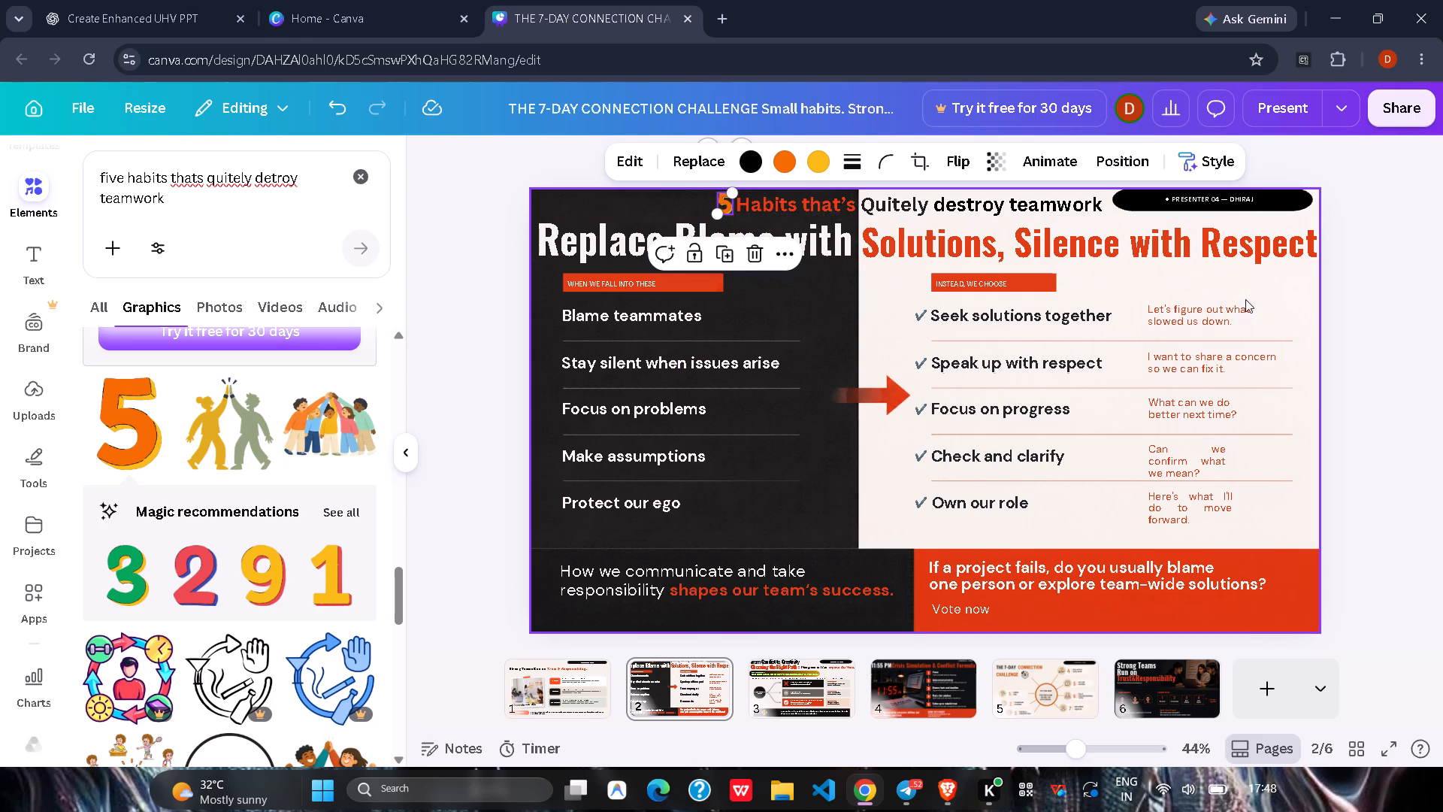
pyautogui.click(1361, 311)
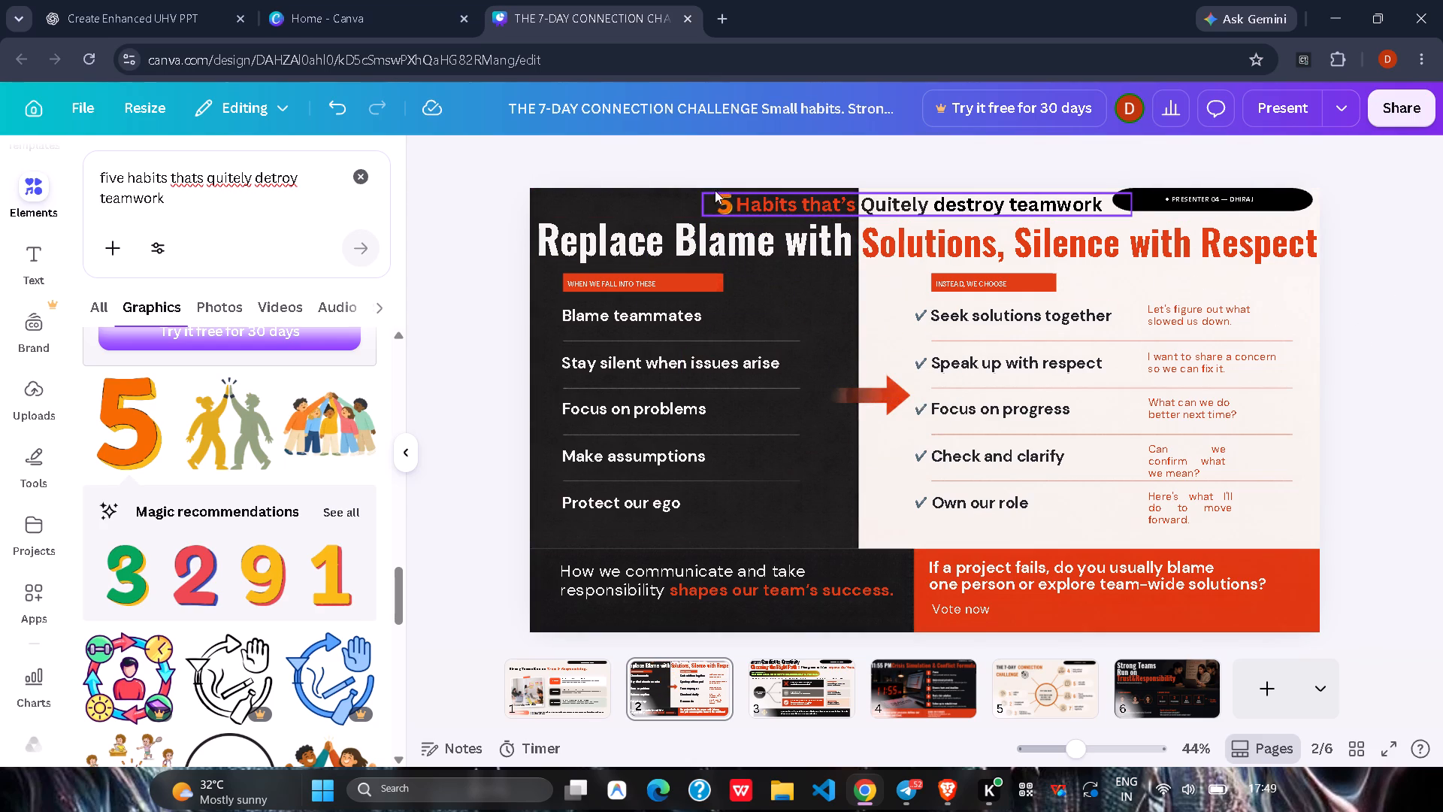
pyautogui.click(722, 202)
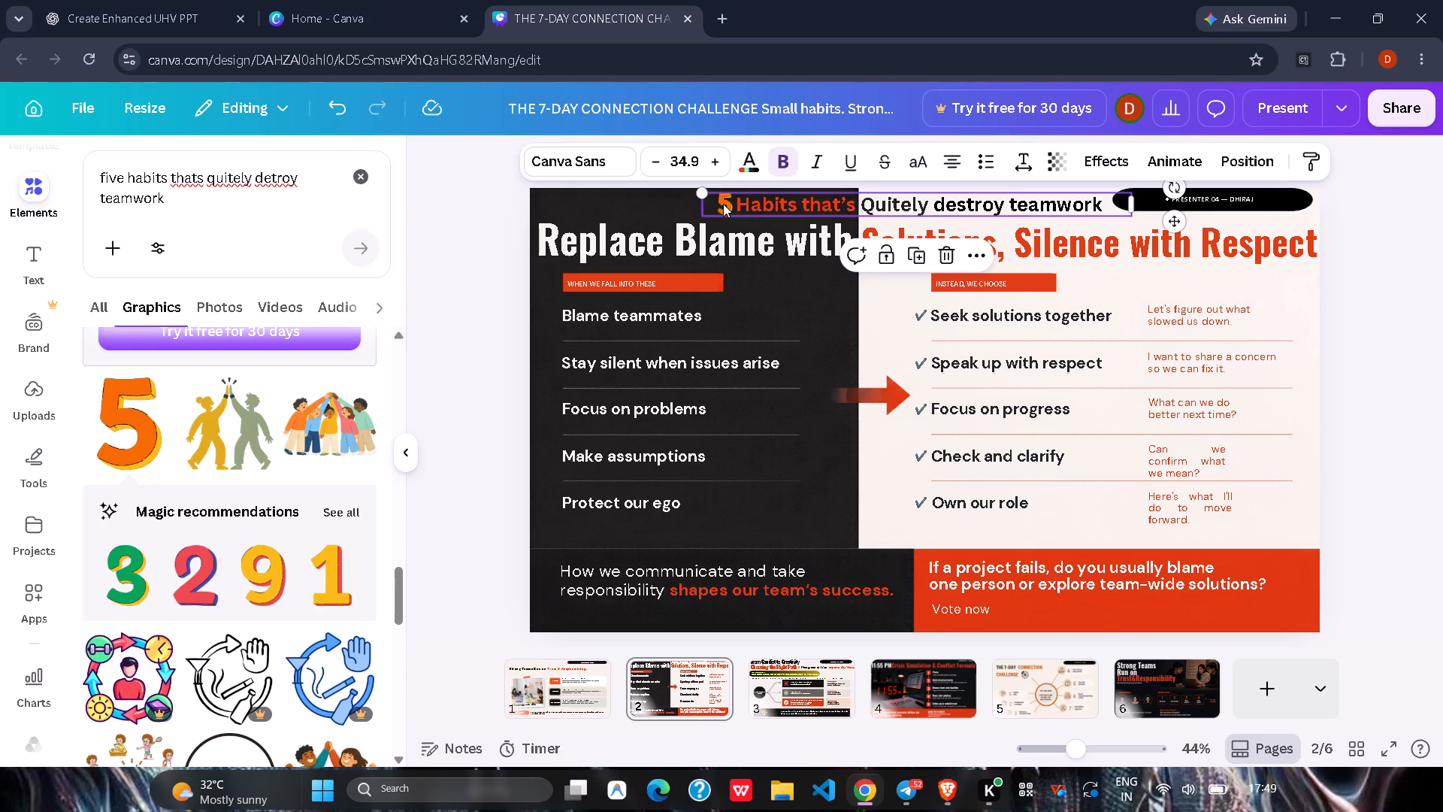
pyautogui.click(1339, 285)
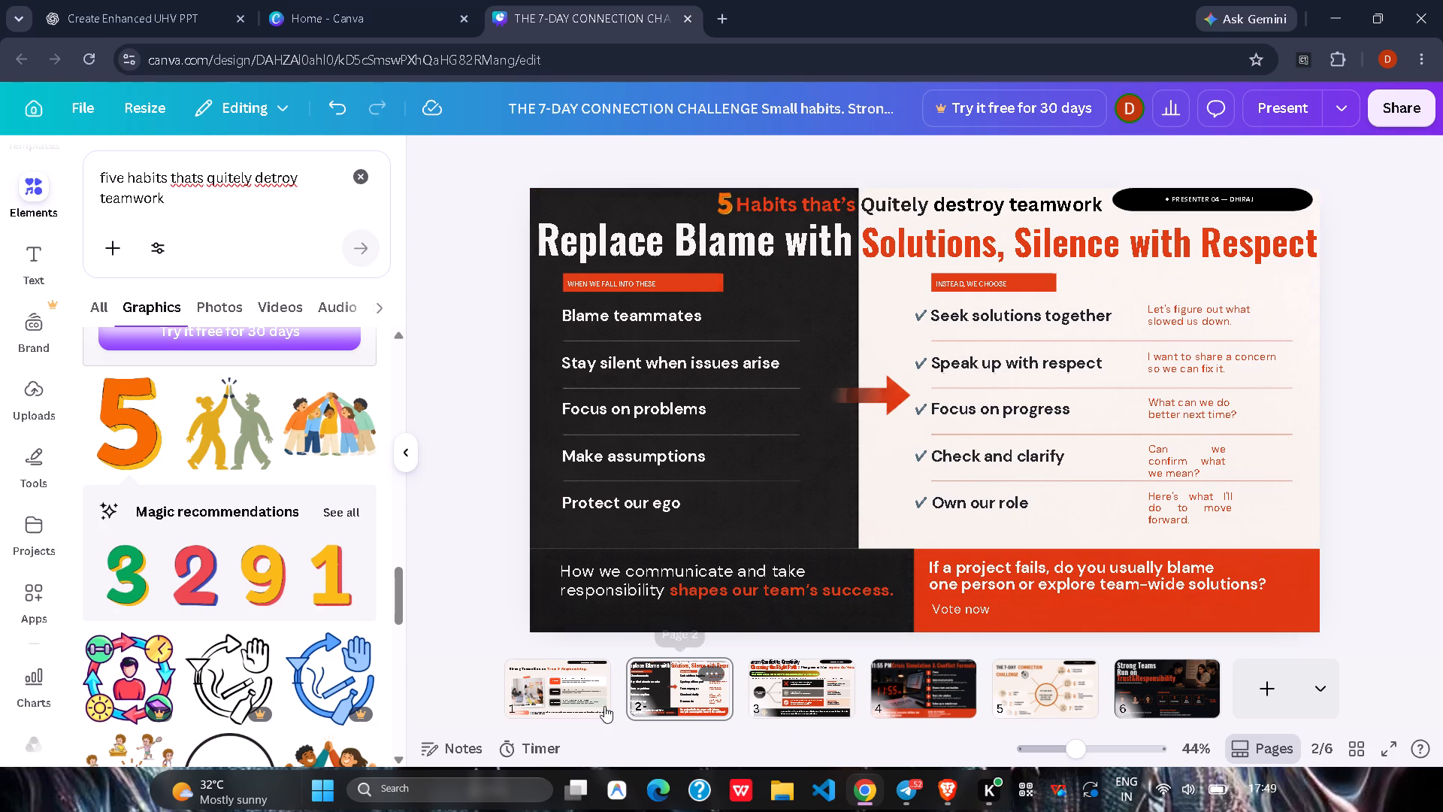
# On slide 6, 'Strong Teams Run on Trust&Responsibility', shift the team photo slightly left, keeping it against the slide's top edge.
pyautogui.click(578, 677)
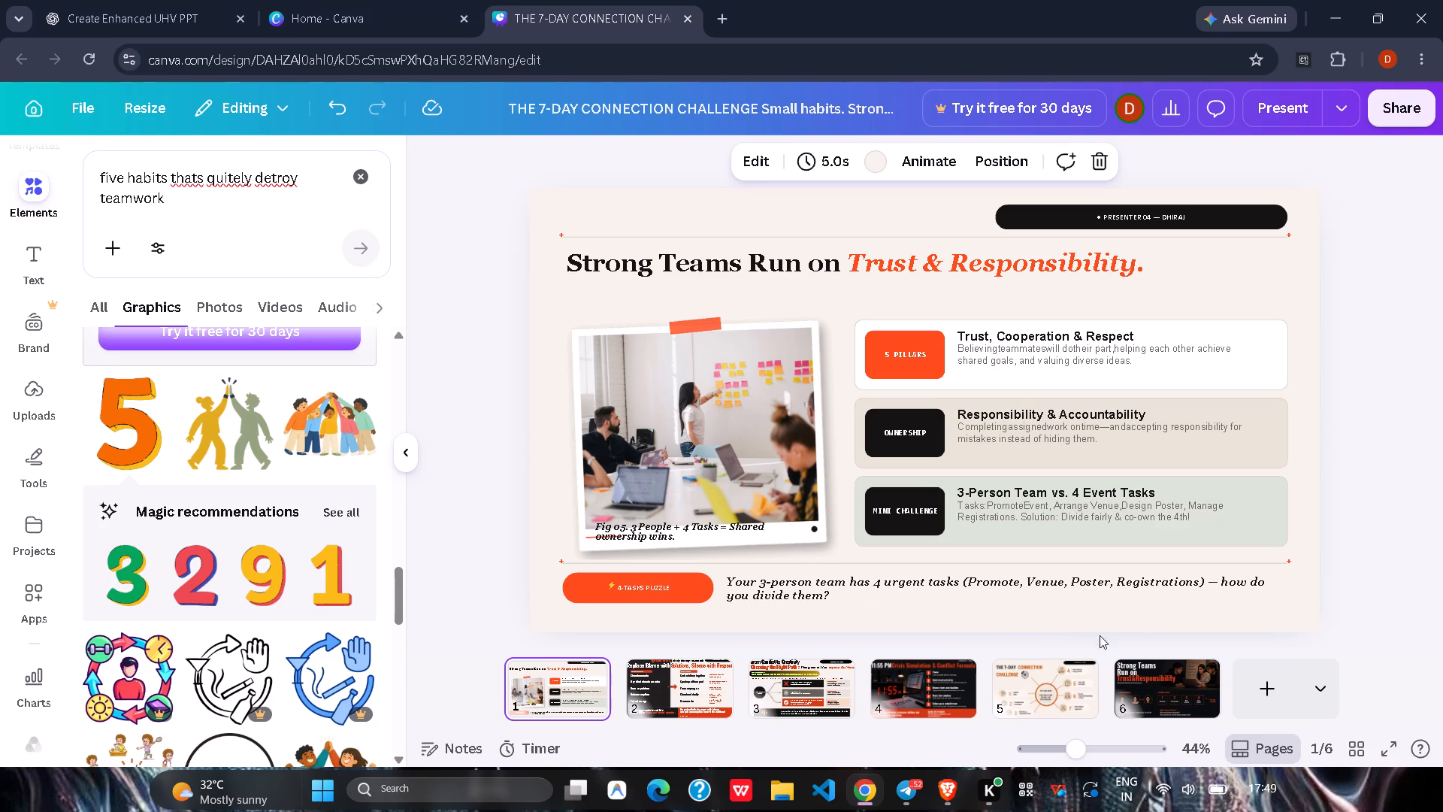
pyautogui.click(1206, 686)
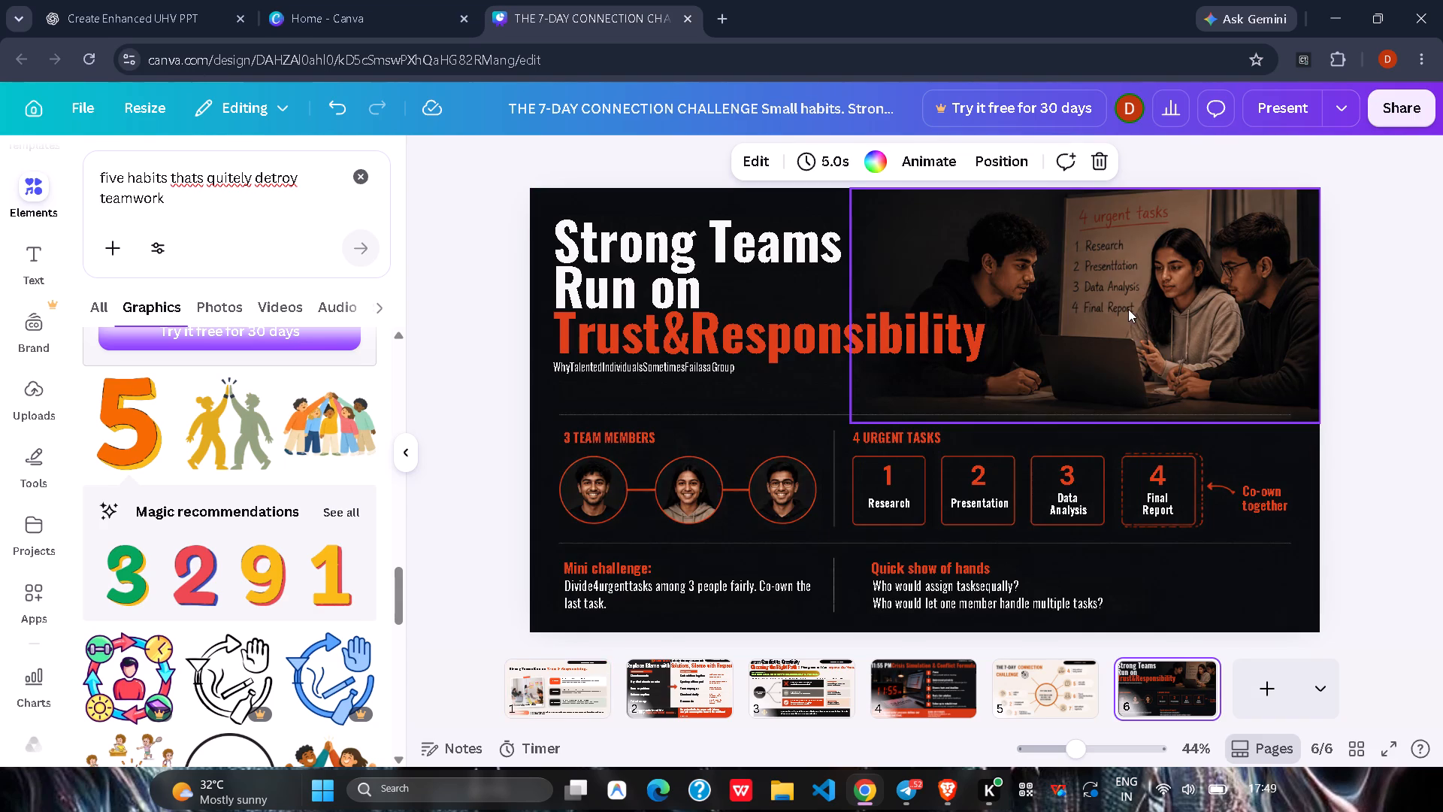
pyautogui.moveTo(1128, 309); pyautogui.dragTo(1104, 413)
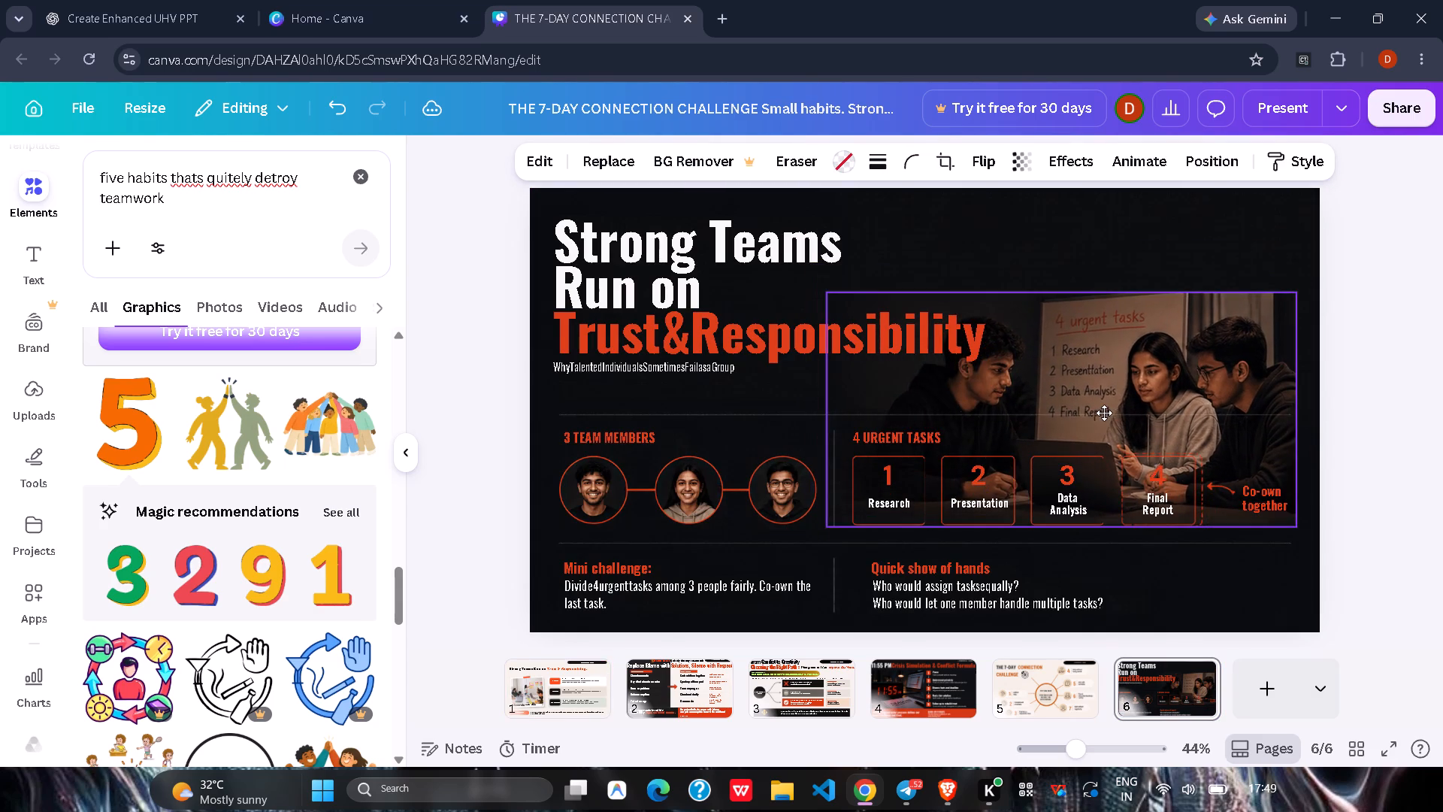
pyautogui.moveTo(1104, 413); pyautogui.dragTo(1112, 308)
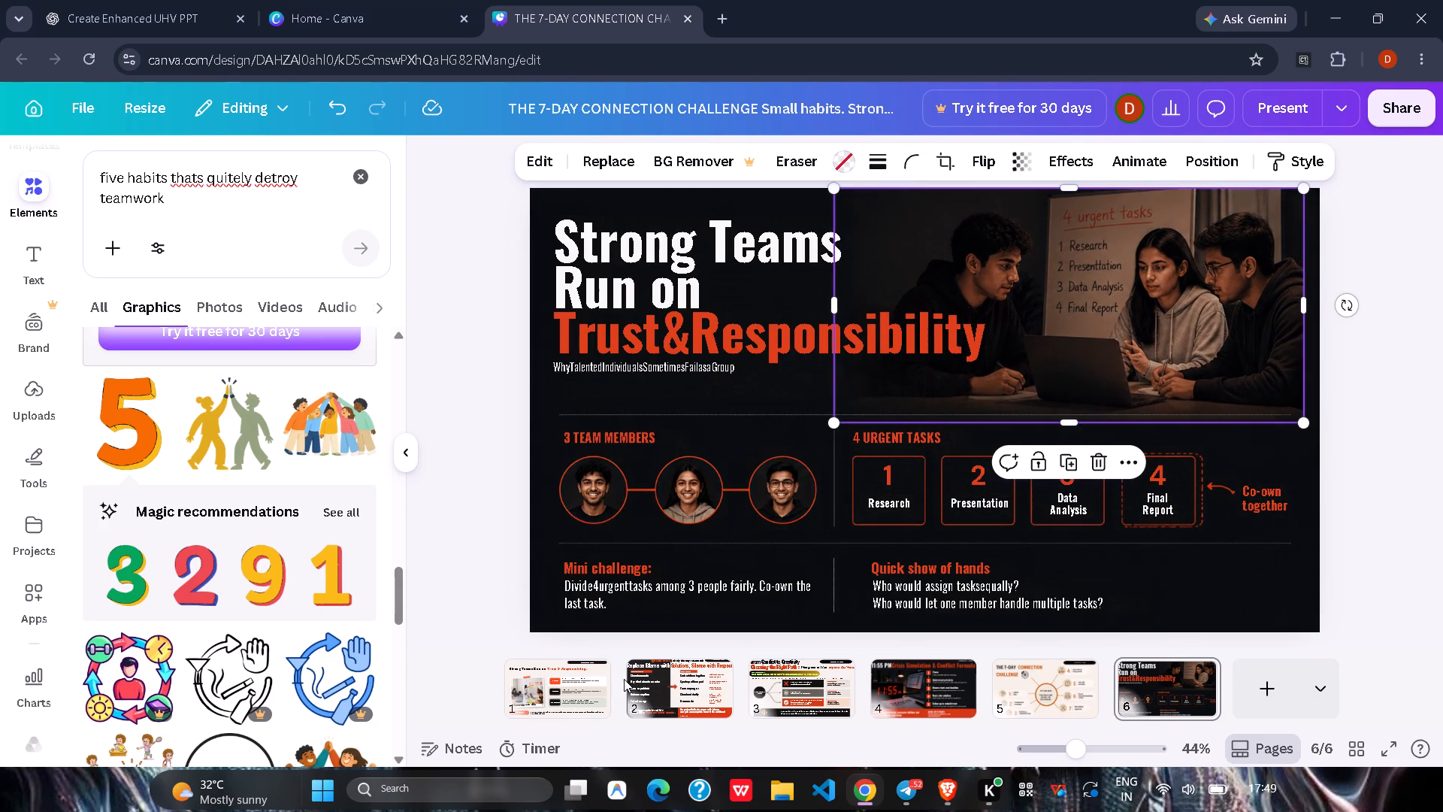
# Return to slide 1 and clear the 'five habits thats quitely detroy teamwork' search from the elements library.
pyautogui.click(591, 684)
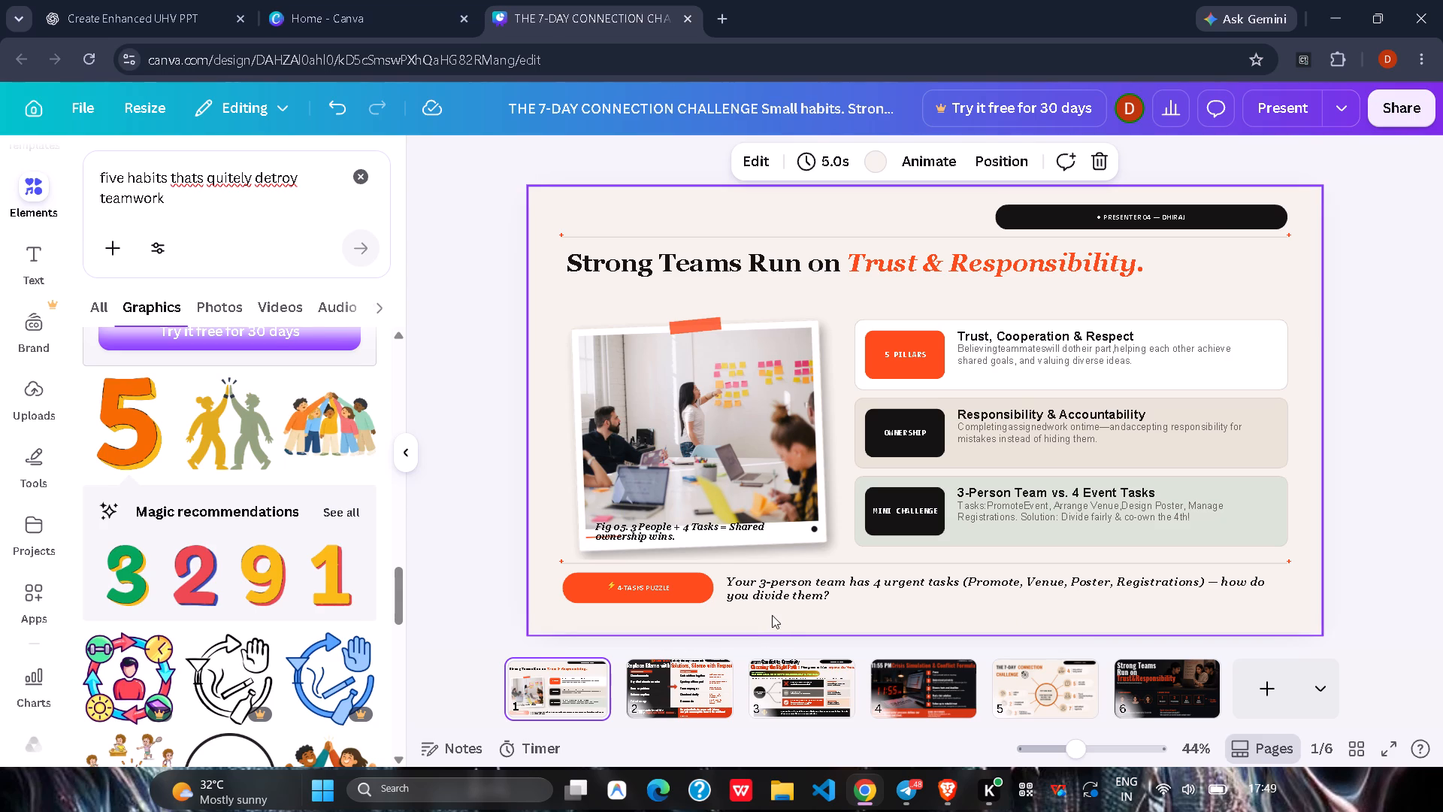
pyautogui.scroll(-3, 183, 620)
pyautogui.scroll(9, 248, 580)
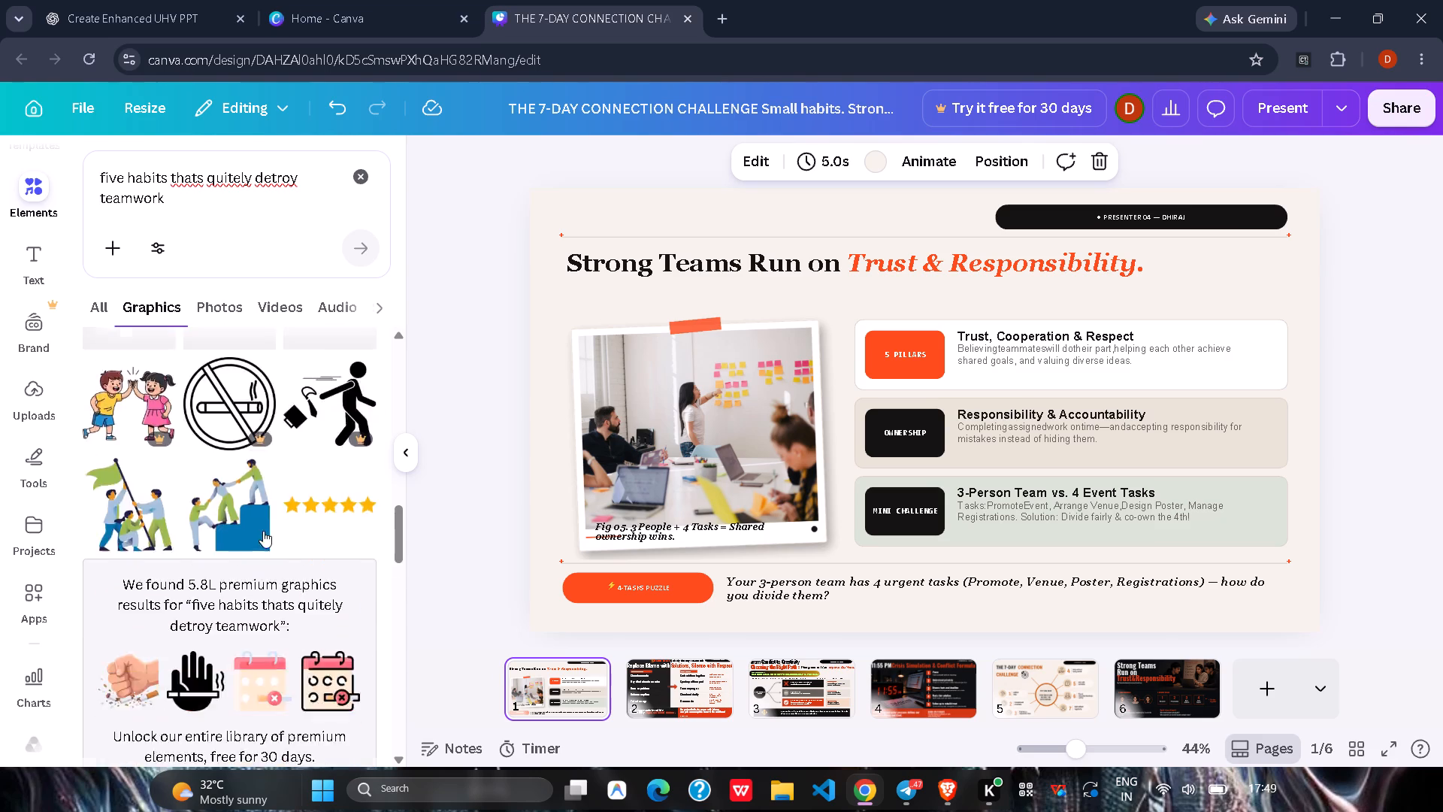
pyautogui.scroll(18, 263, 531)
pyautogui.scroll(-1, 240, 433)
pyautogui.scroll(6, 240, 433)
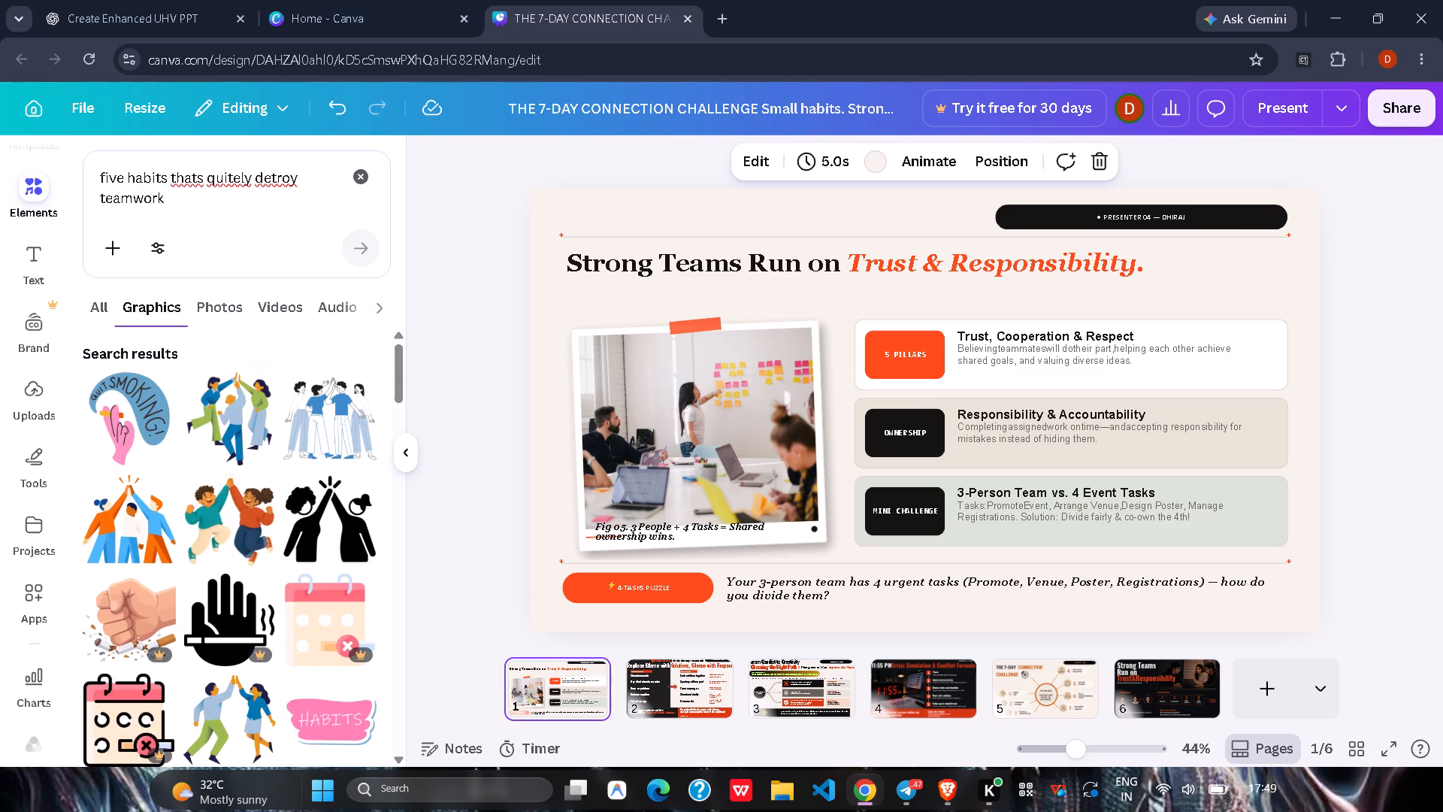
pyautogui.click(367, 174)
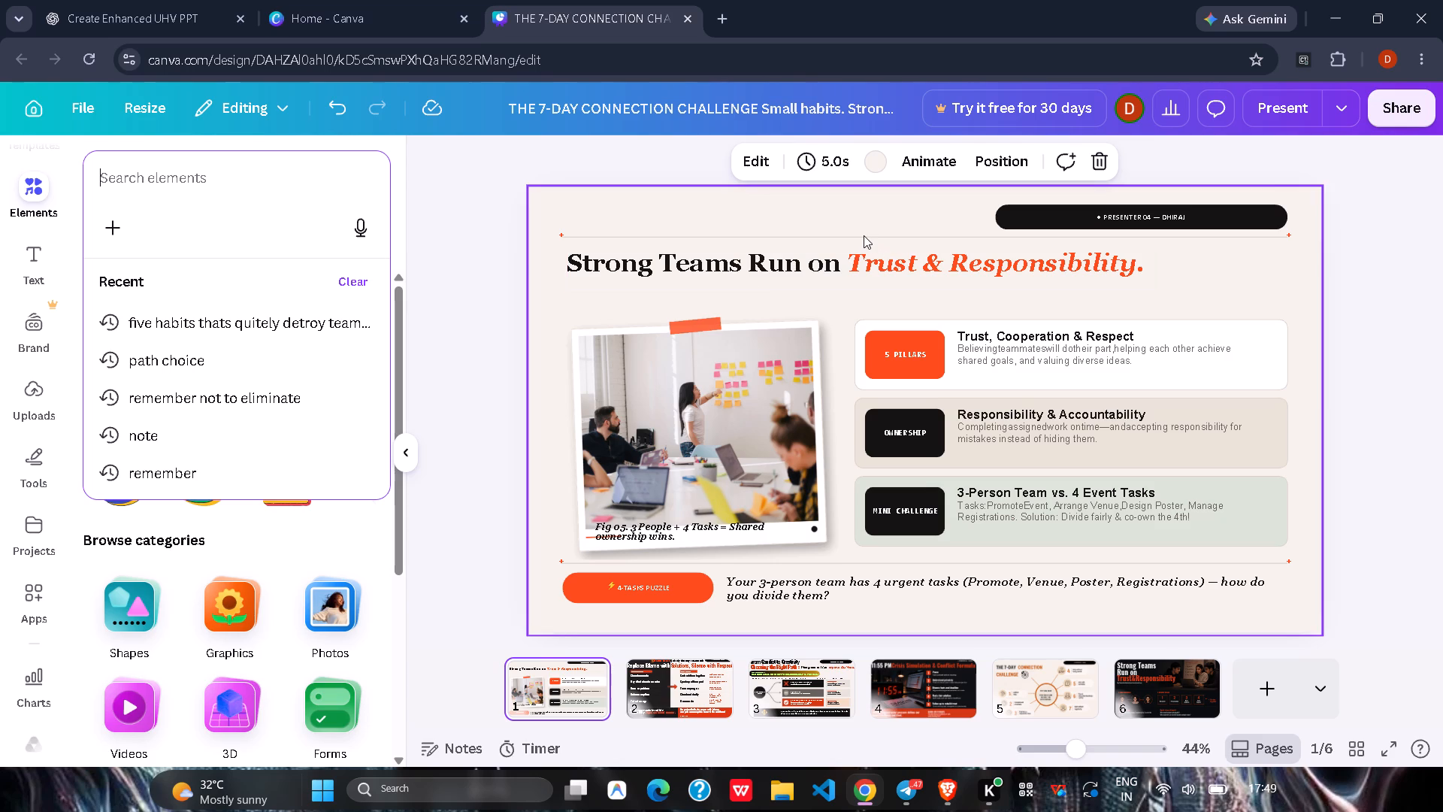
# Nudge the 'Strong Teams Run on Trust & Responsibility.' title on slide 1 slightly up and to the left.
pyautogui.moveTo(844, 257); pyautogui.dragTo(840, 249)
pyautogui.click(1348, 340)
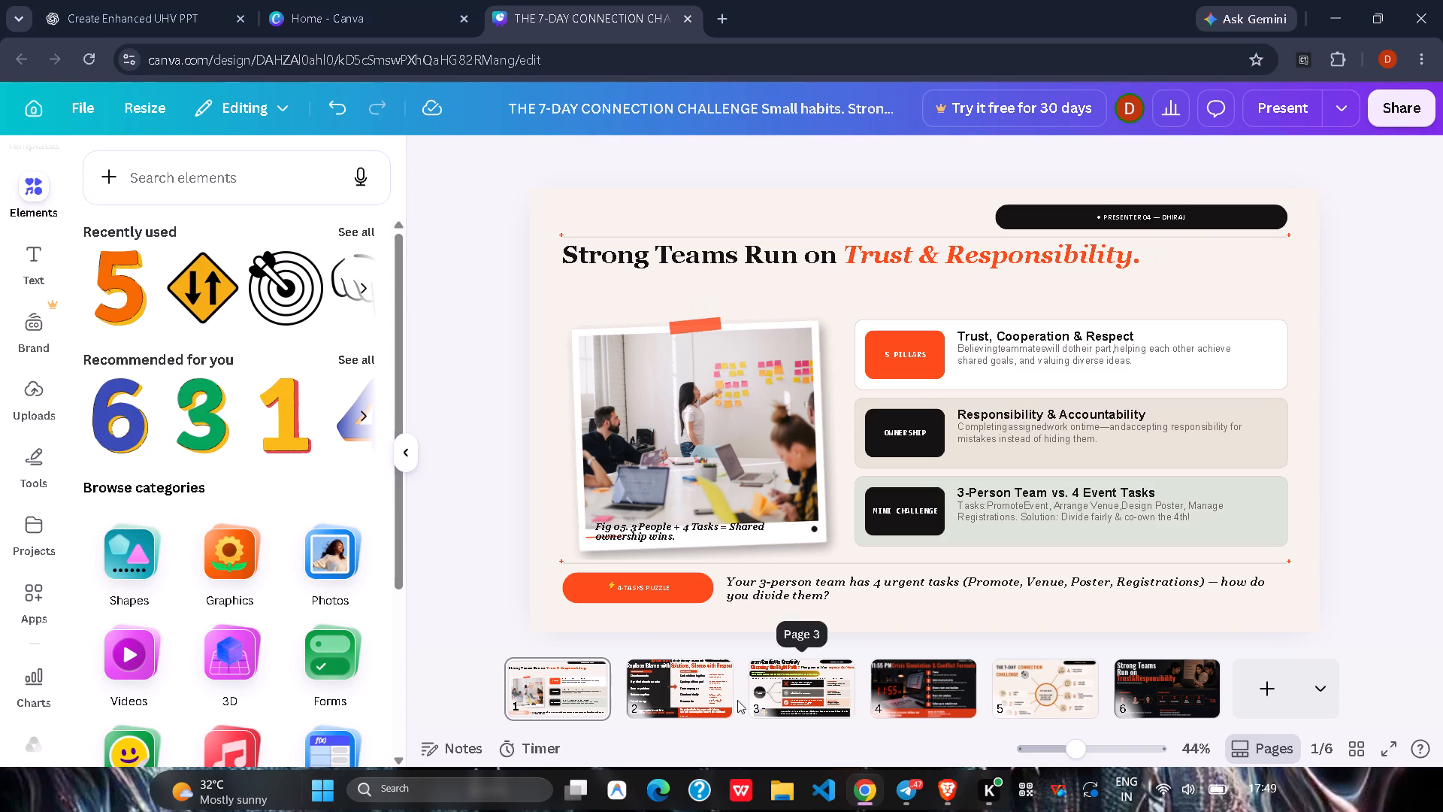
# Go through slides 2 and 3 to slide 4, '11:55 PM Crisis Simulation & Conflict Formula', and shift its full-slide dark background image slightly.
pyautogui.click(685, 685)
pyautogui.click(793, 677)
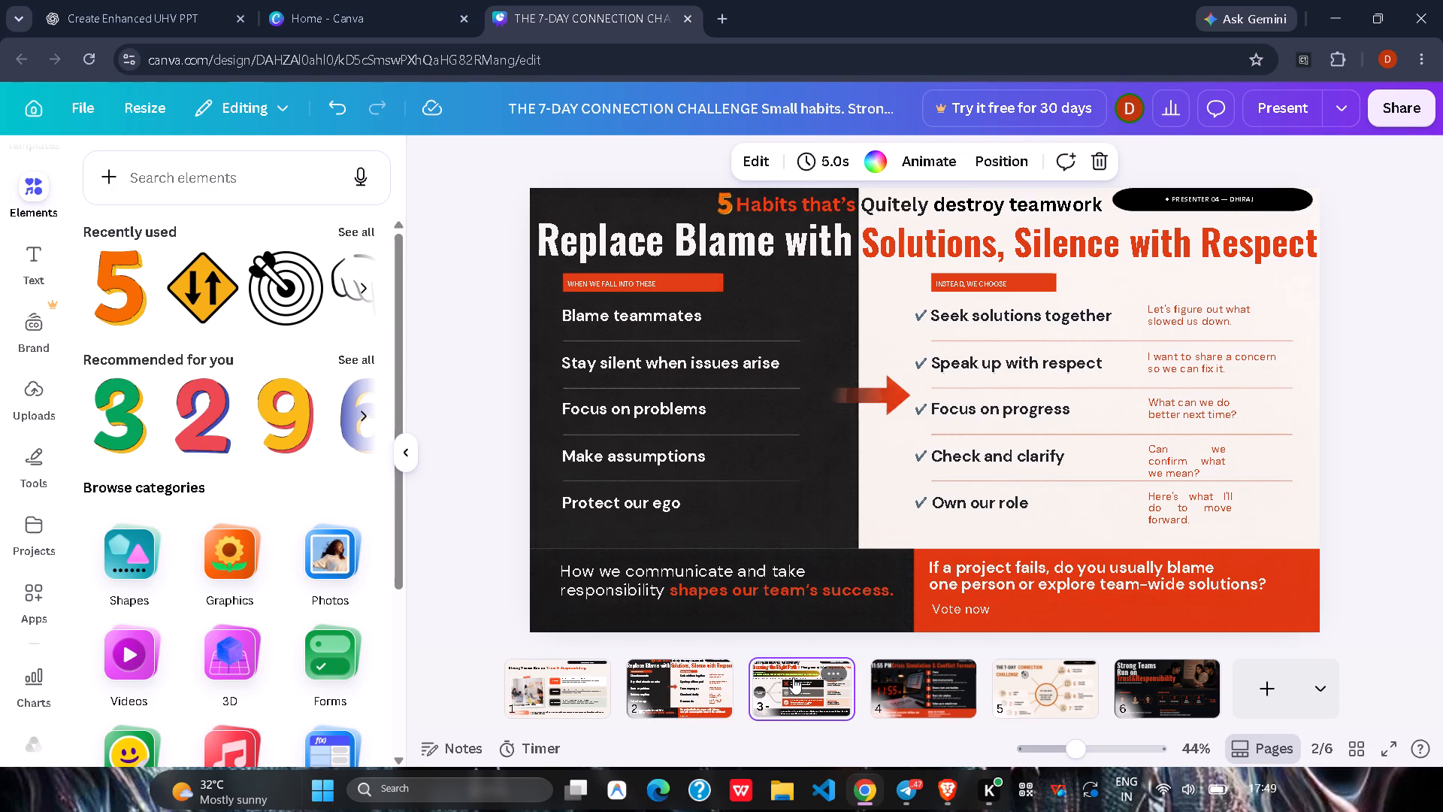
pyautogui.click(905, 680)
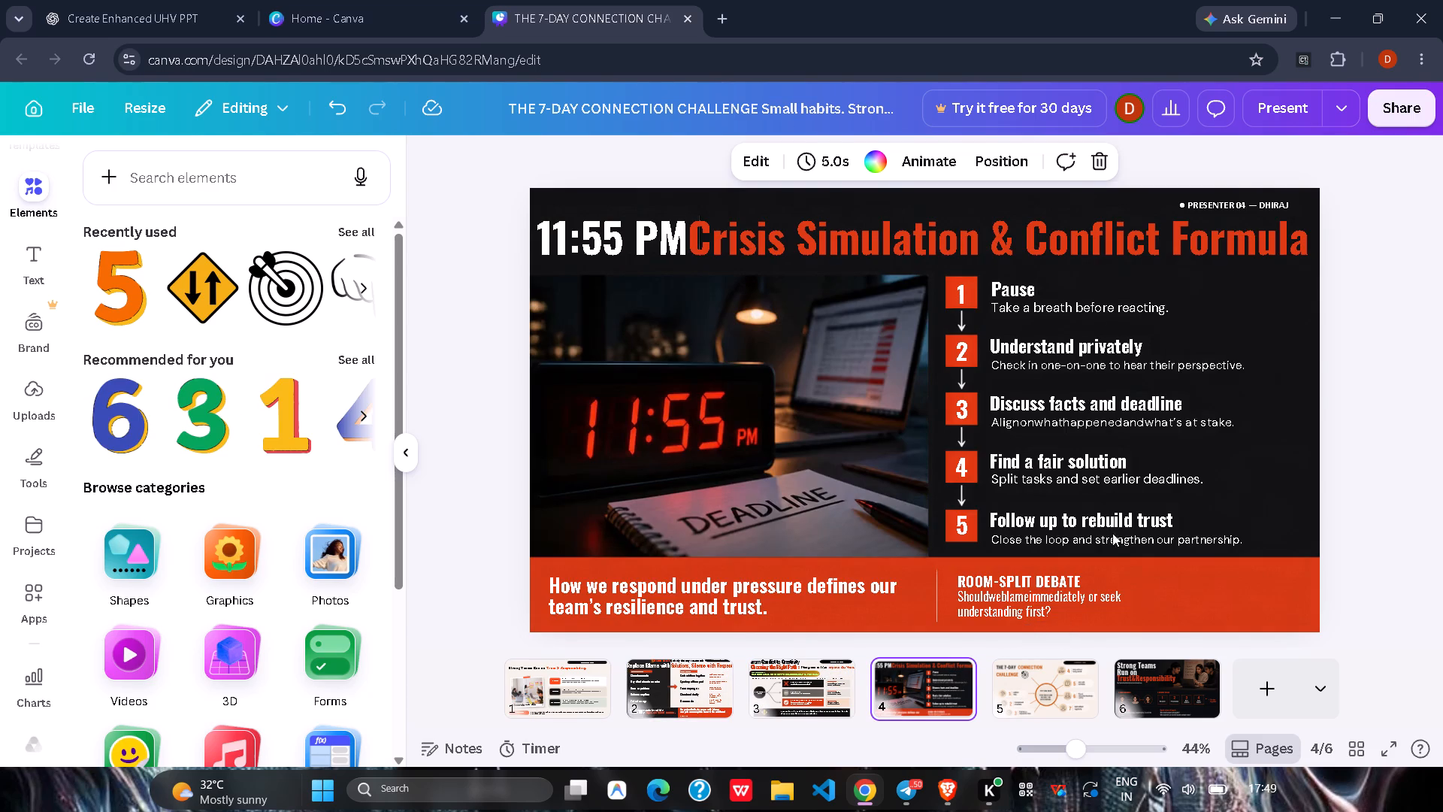
pyautogui.click(1278, 421)
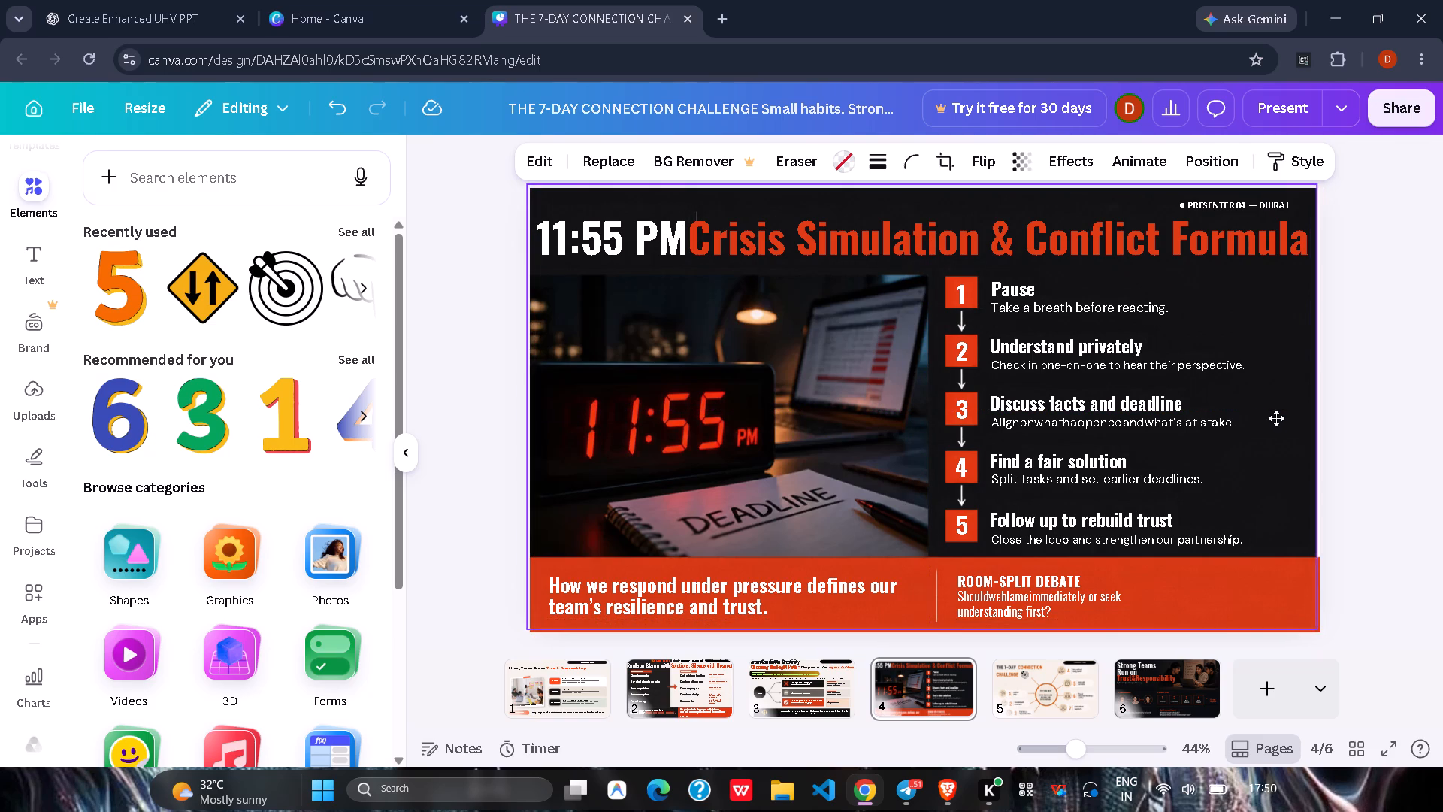
pyautogui.click(1399, 450)
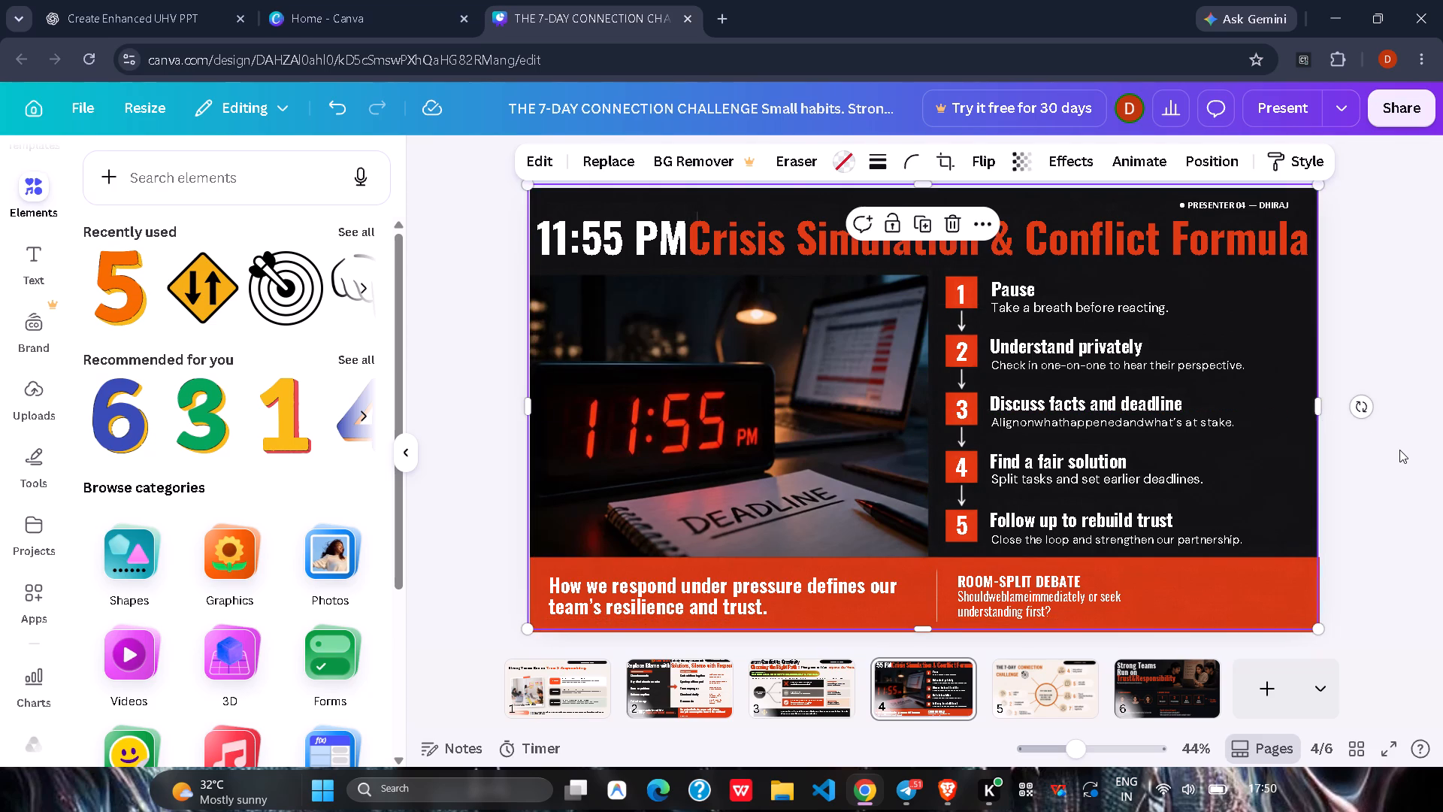
pyautogui.click(540, 198)
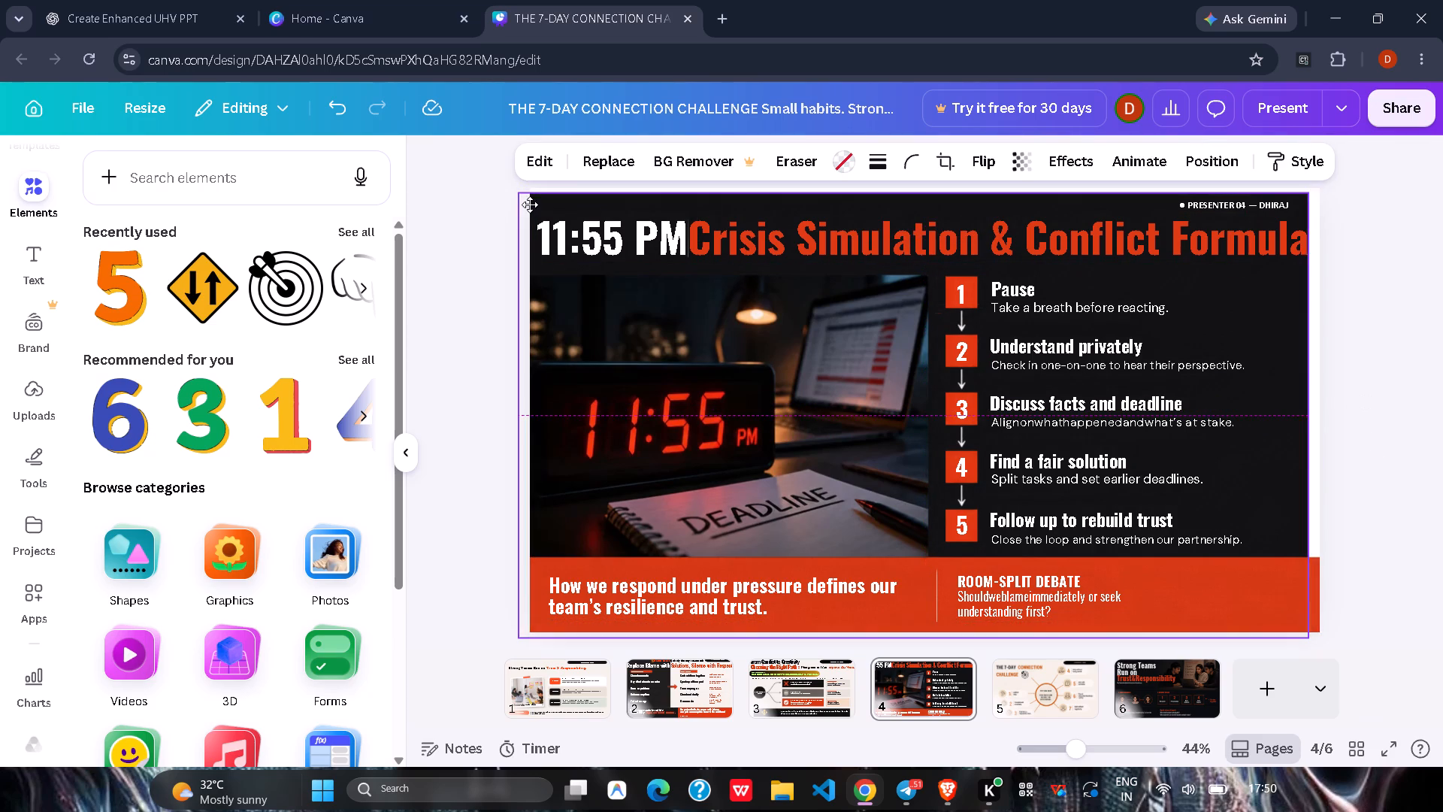
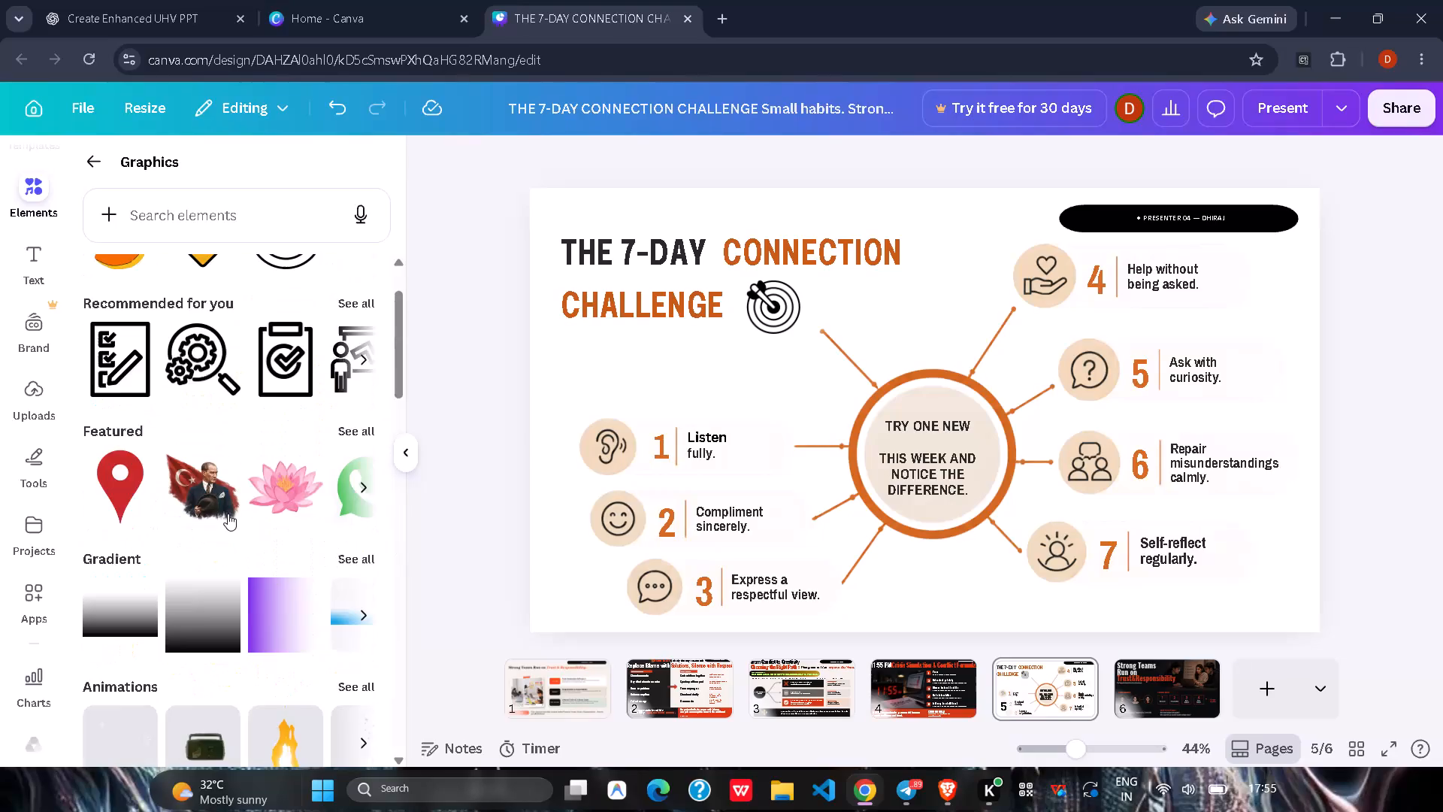
# Search the graphics library for '7 day connection challenge interpersonal skill'.
pyautogui.click(240, 208)
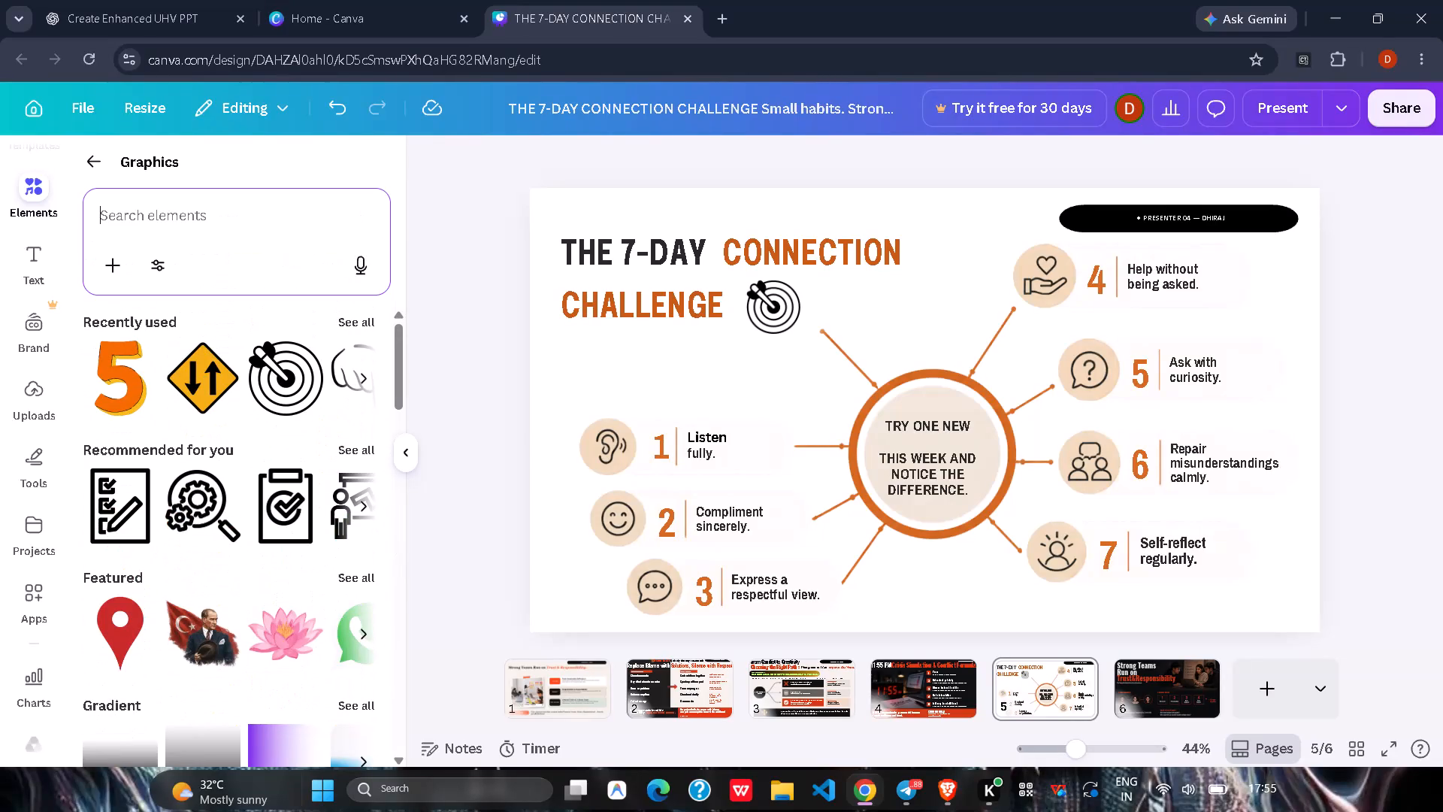
pyautogui.write('7 day connevction')
pyautogui.press('space')
pyautogui.press('BackSpace')
pyautogui.press('BackSpace')
pyautogui.press('BackSpace')
pyautogui.press('BackSpace')
pyautogui.press('BackSpace')
pyautogui.press('BackSpace')
pyautogui.press('BackSpace')
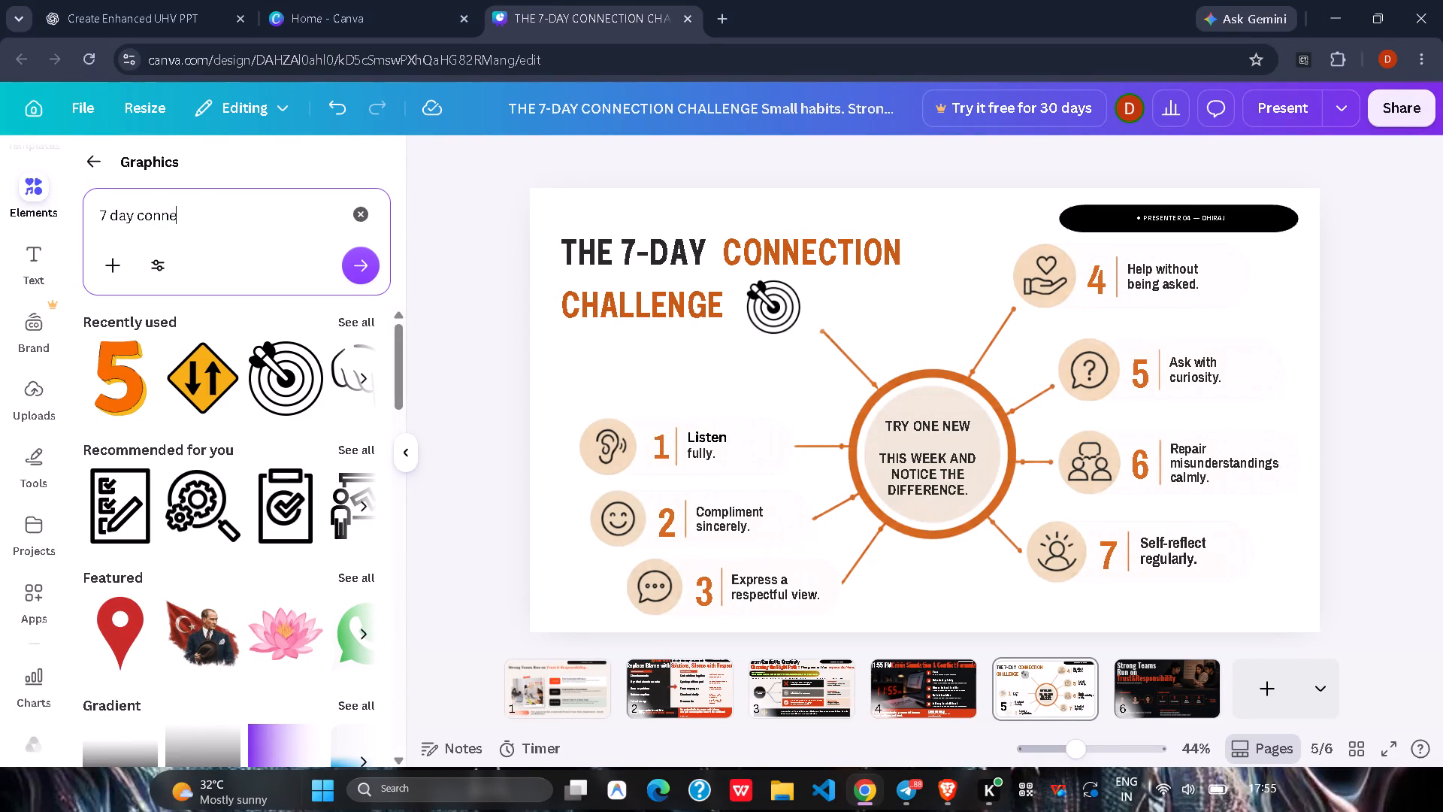
pyautogui.write('ction challenge inters')
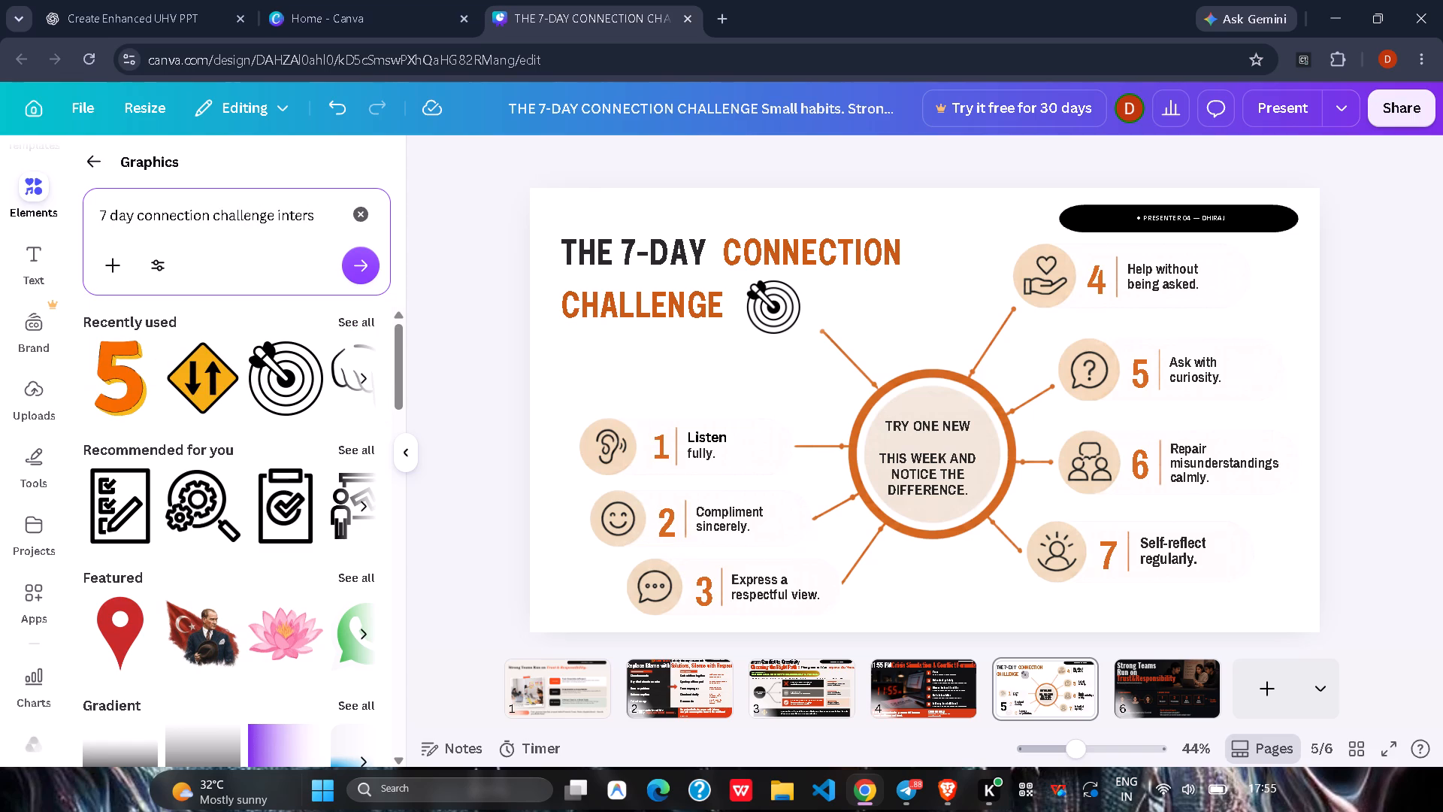
pyautogui.press('BackSpace')
pyautogui.write('personal skill')
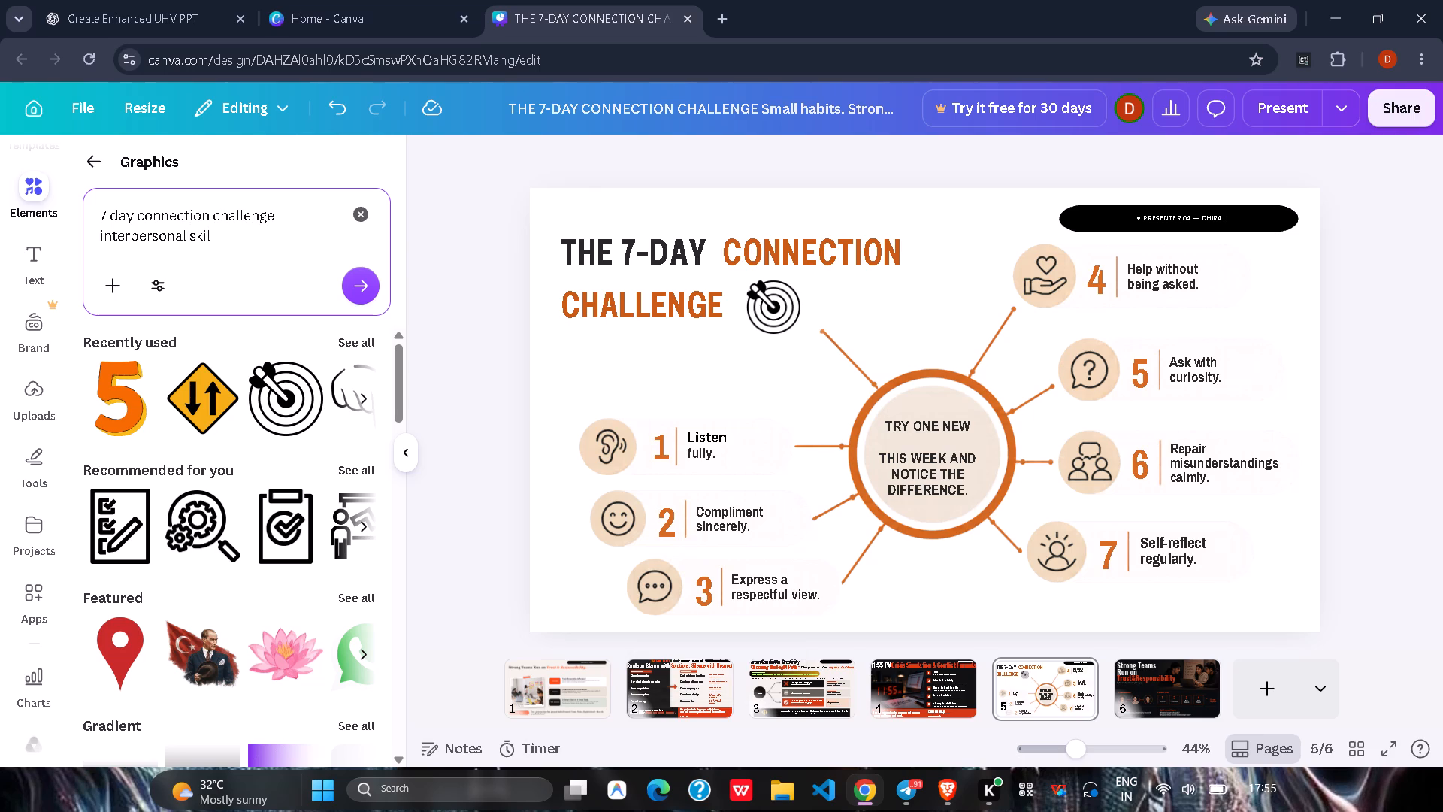
pyautogui.click(358, 282)
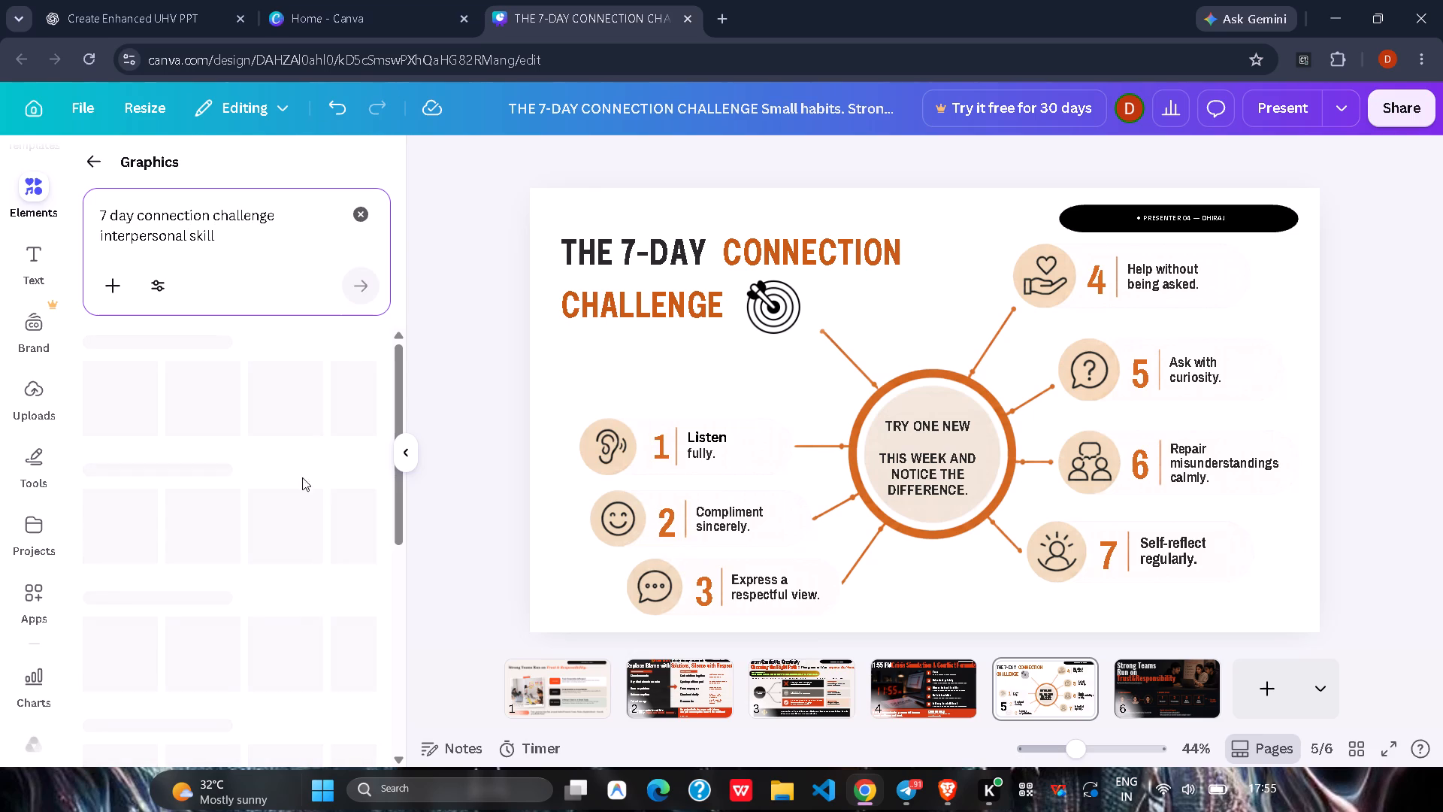
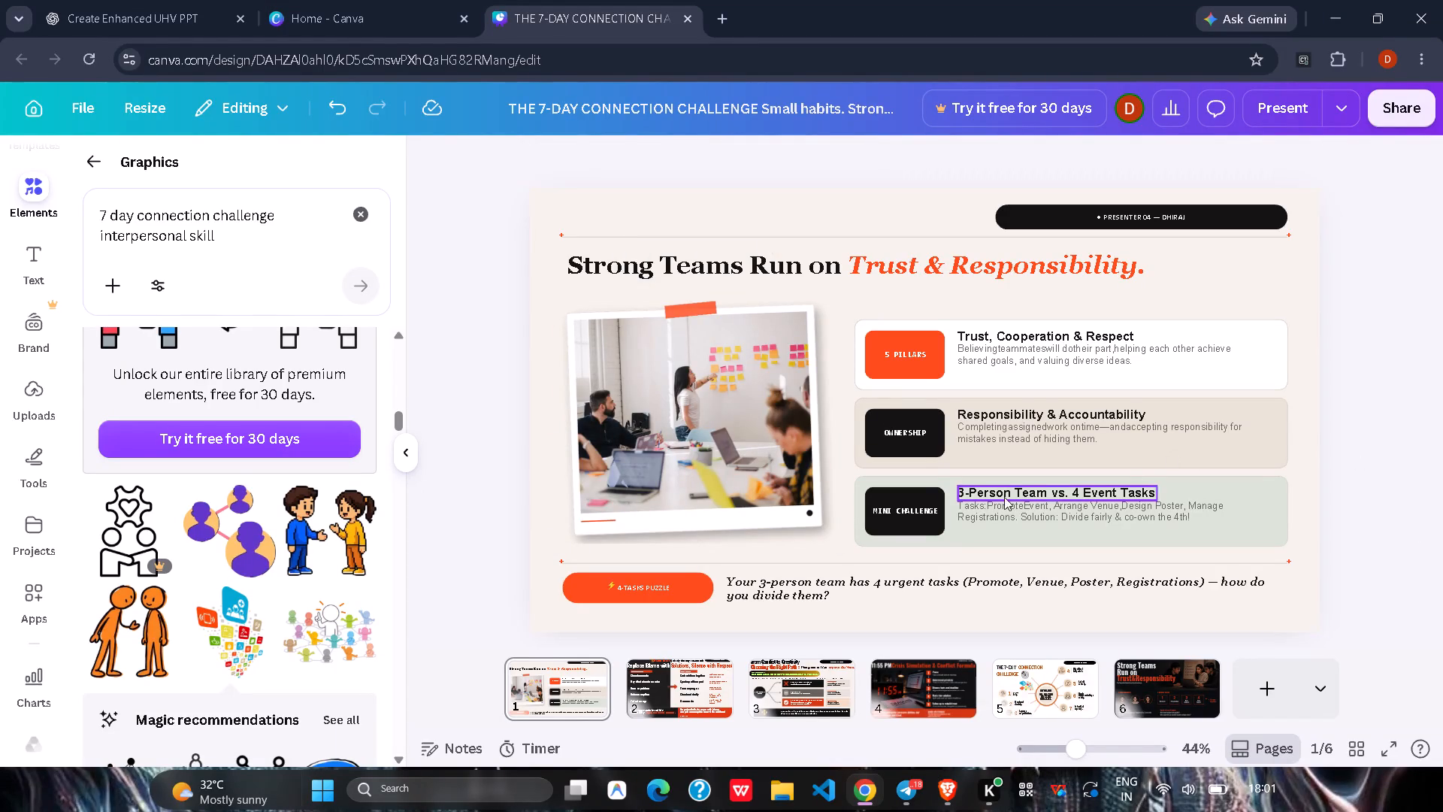
# Shift the framed team photo slightly down on page 1, centring it beside the three text cards.
pyautogui.moveTo(746, 468); pyautogui.dragTo(752, 495)
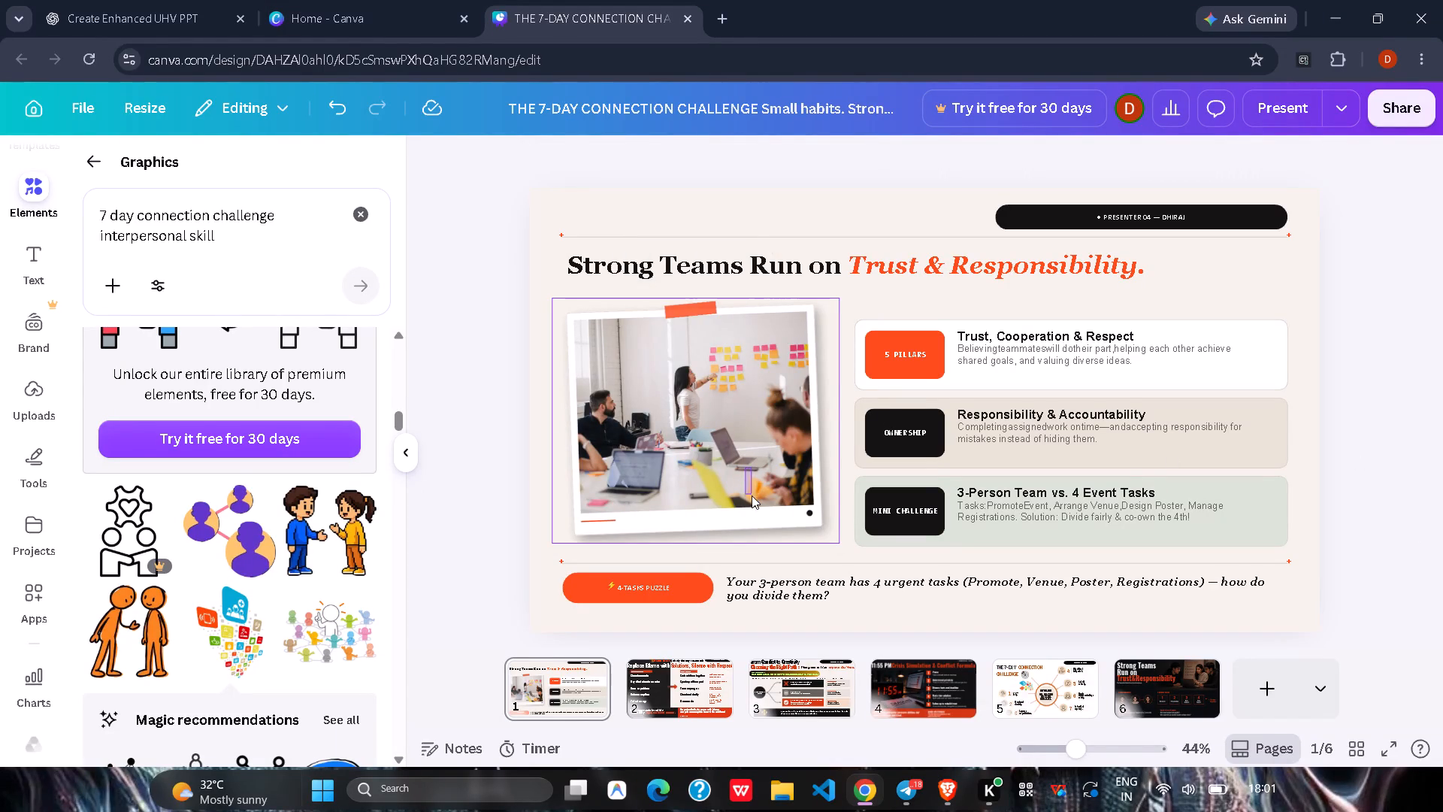
pyautogui.moveTo(752, 495); pyautogui.dragTo(752, 498)
pyautogui.moveTo(732, 455); pyautogui.dragTo(733, 471)
pyautogui.click(1357, 531)
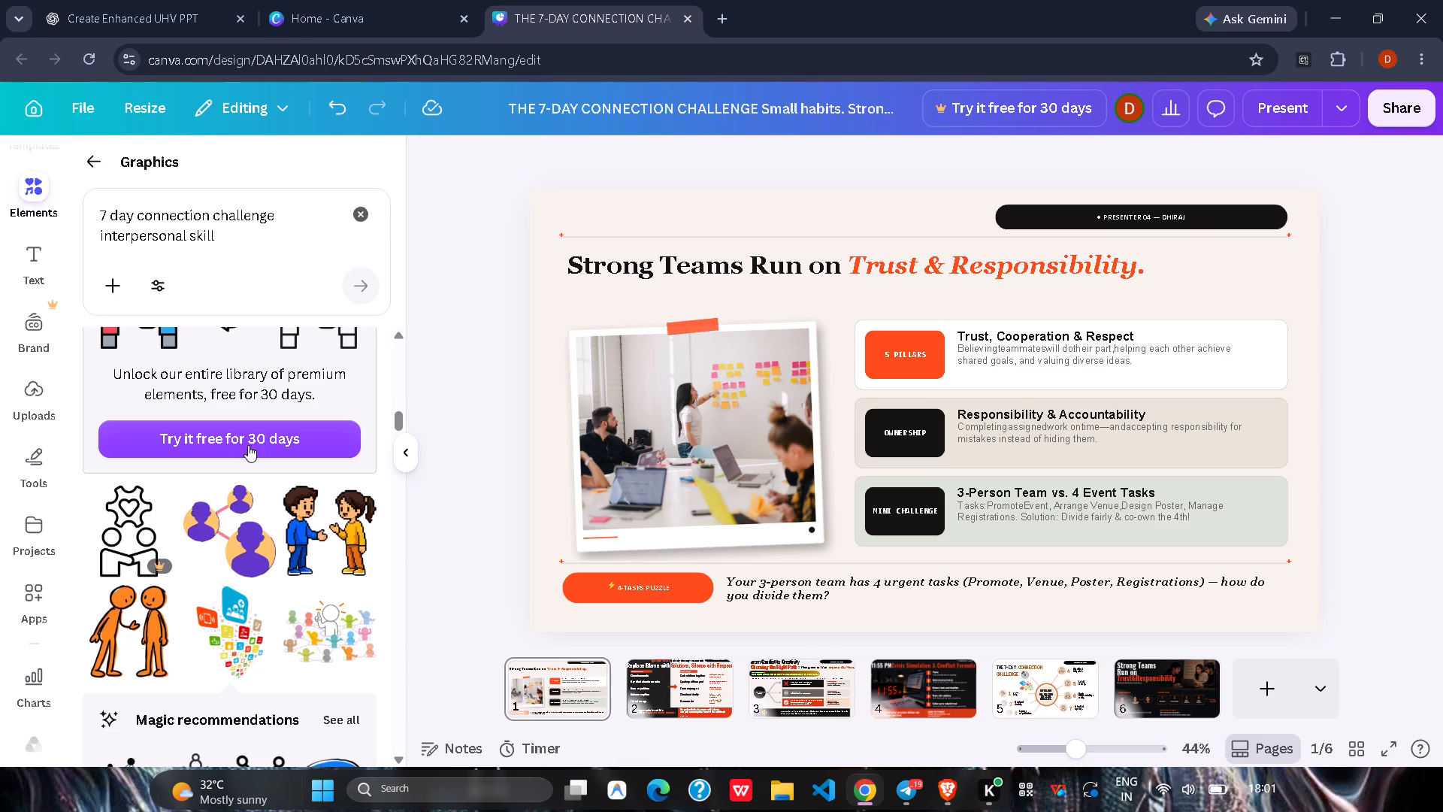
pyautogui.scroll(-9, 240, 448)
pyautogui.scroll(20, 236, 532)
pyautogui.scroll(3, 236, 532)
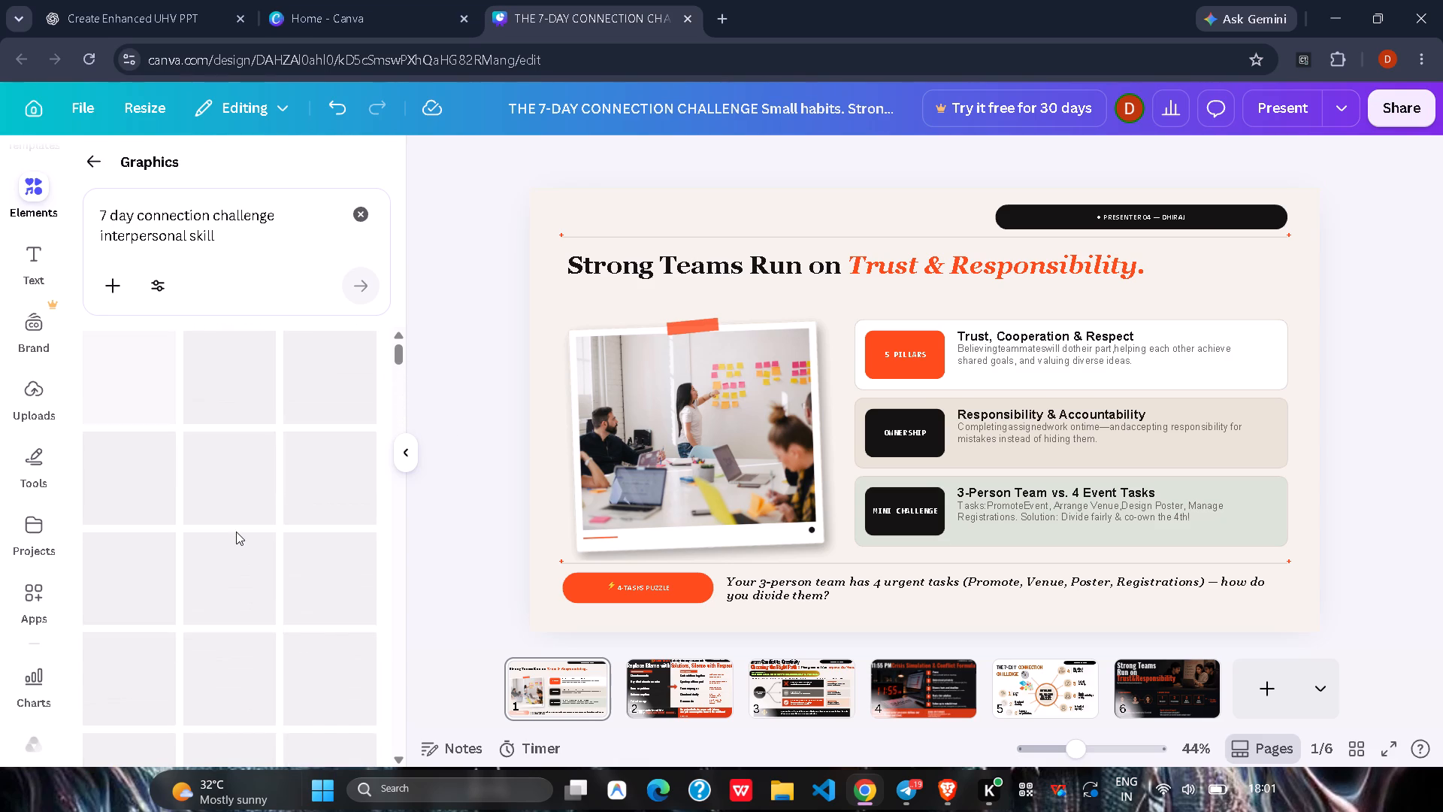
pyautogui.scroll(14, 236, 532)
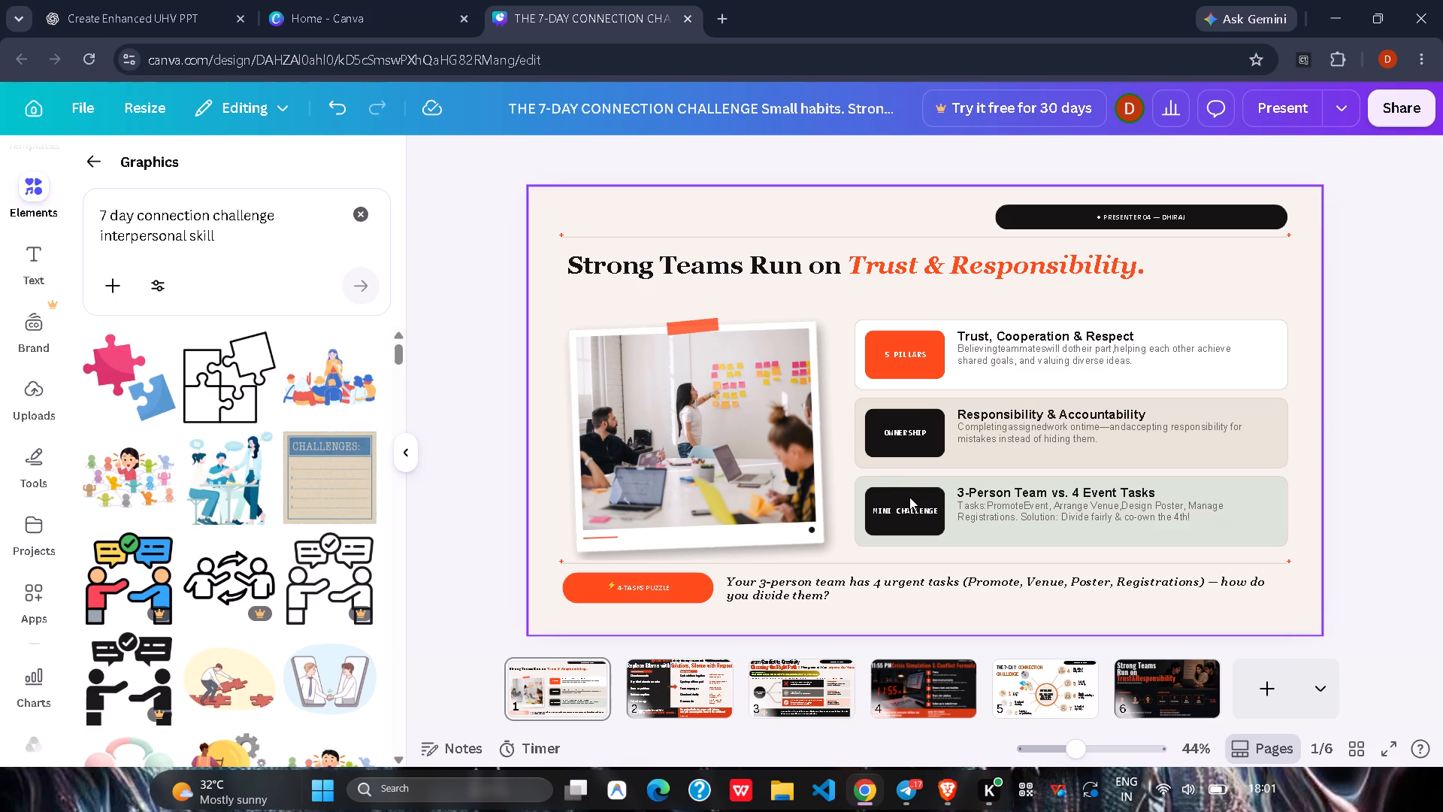
# Compare the light 'Strong Teams Run on Trust & Responsibility' slide on page 1 with its dark version on page 6.
pyautogui.click(1145, 683)
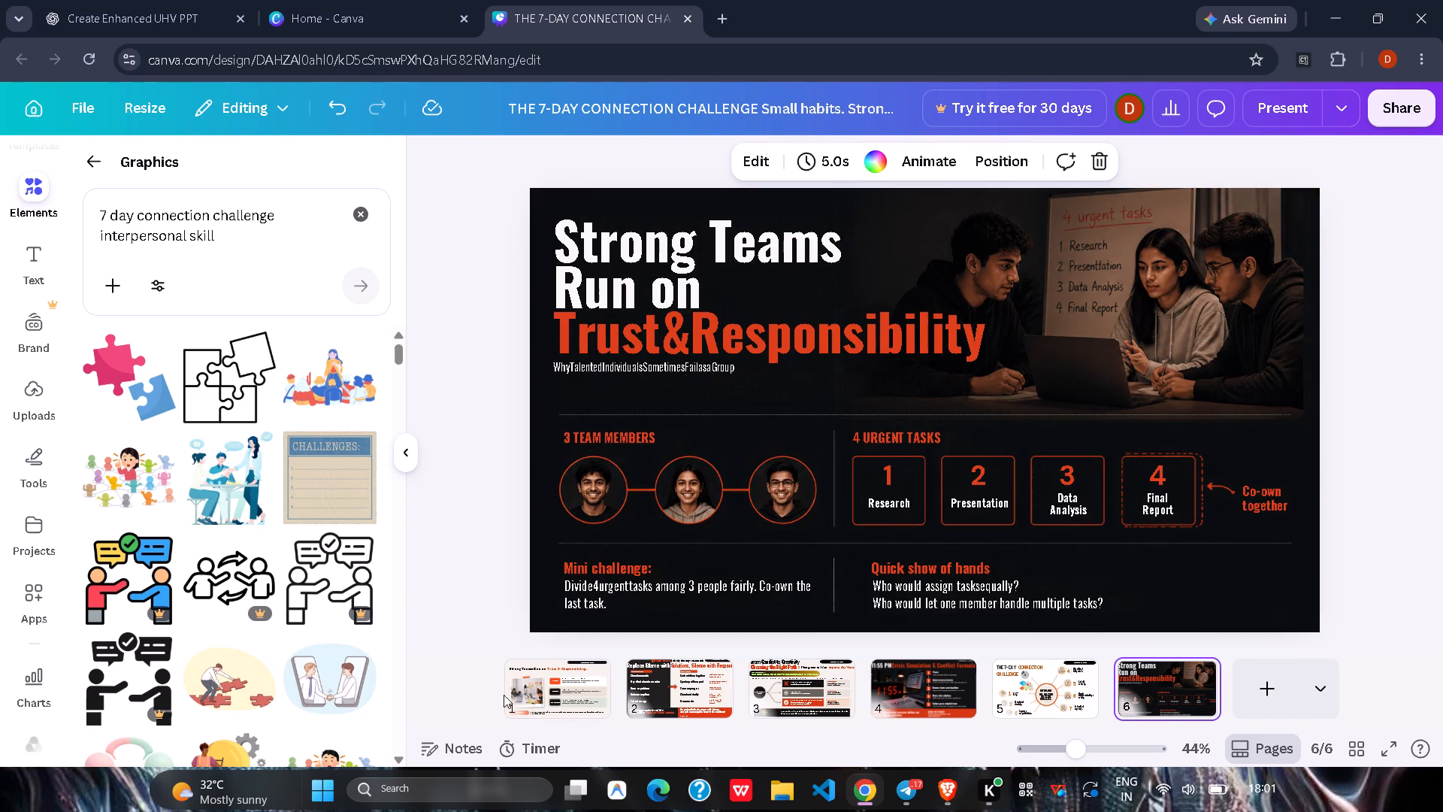
pyautogui.click(582, 689)
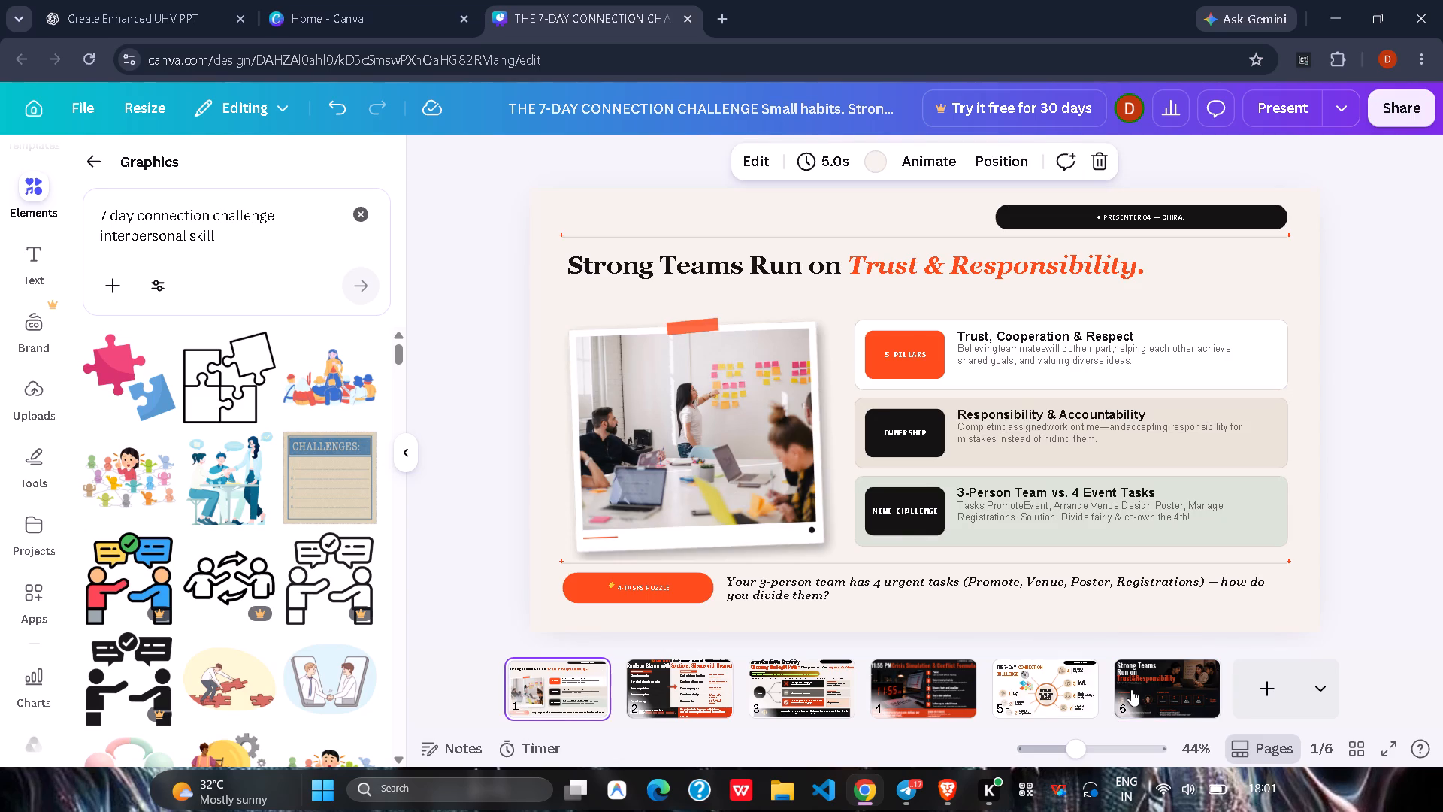
pyautogui.click(1157, 692)
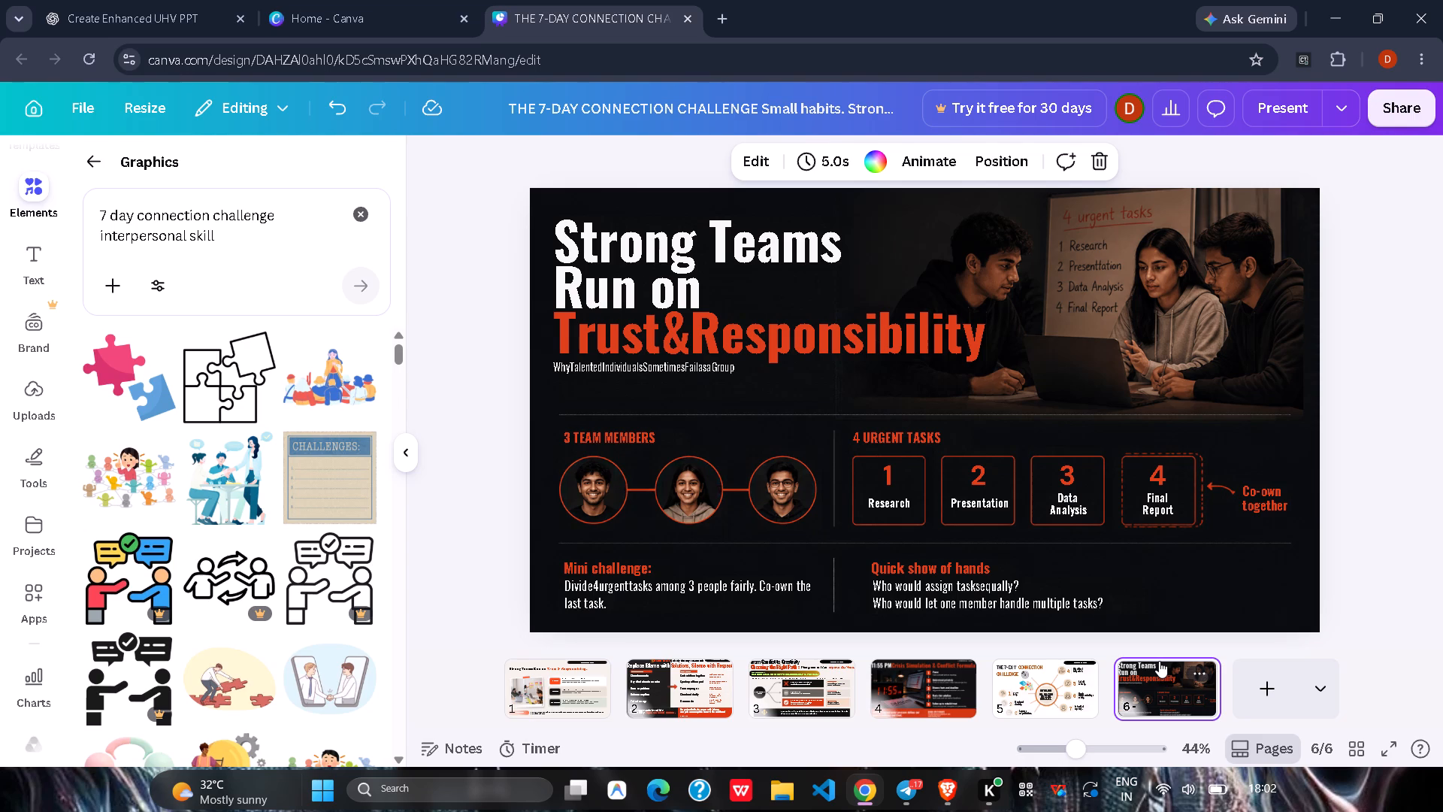
pyautogui.click(610, 503)
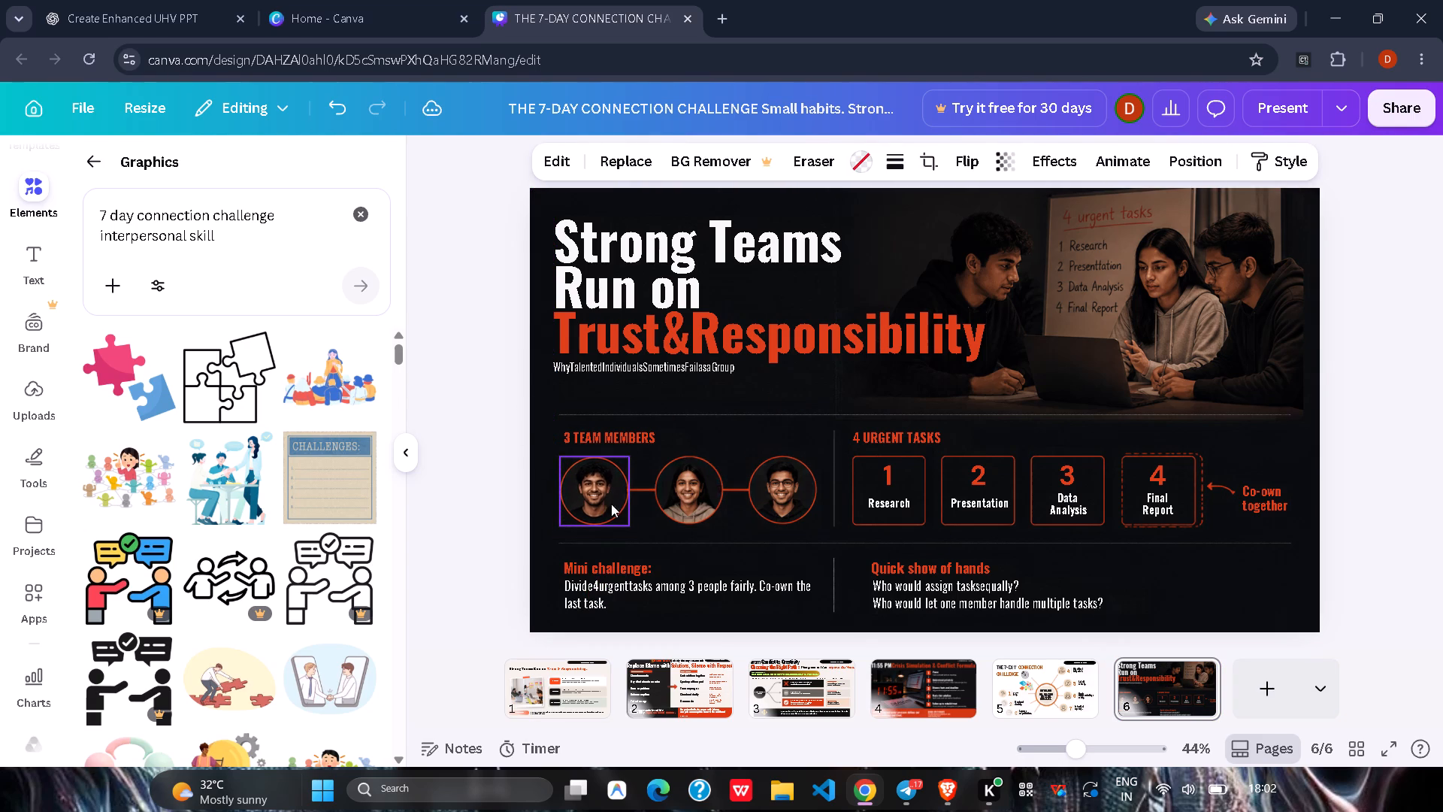
pyautogui.click(582, 693)
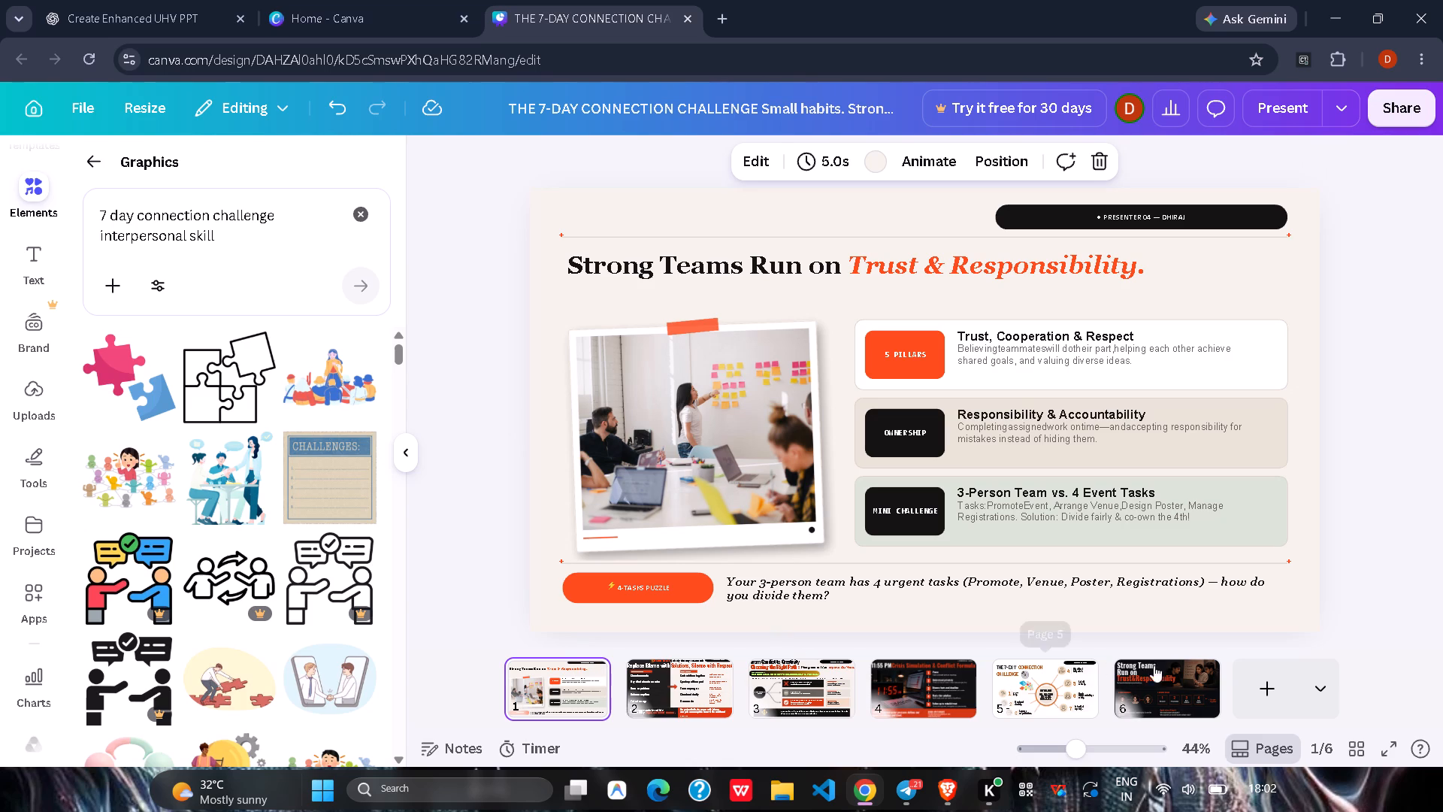
pyautogui.click(1181, 680)
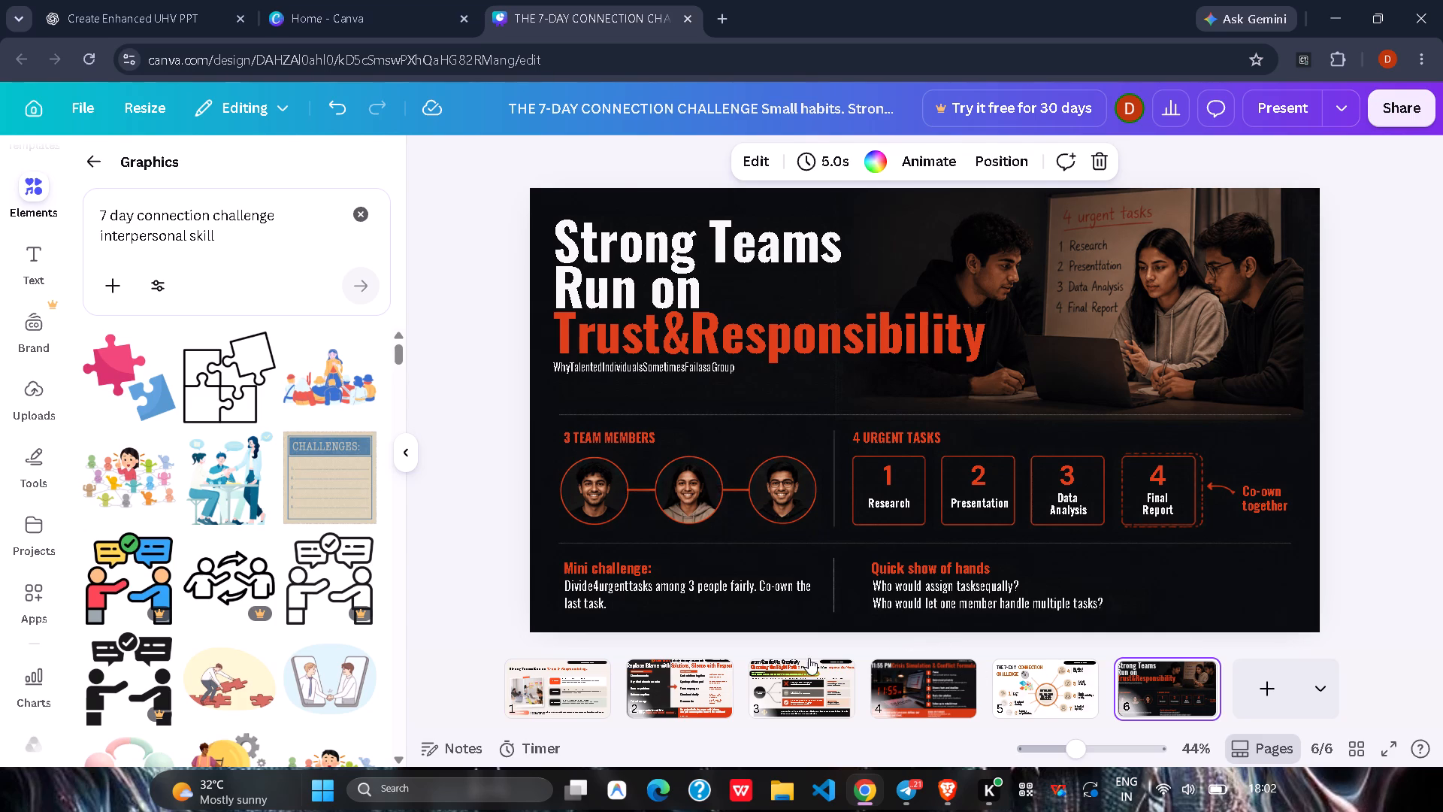
pyautogui.click(559, 681)
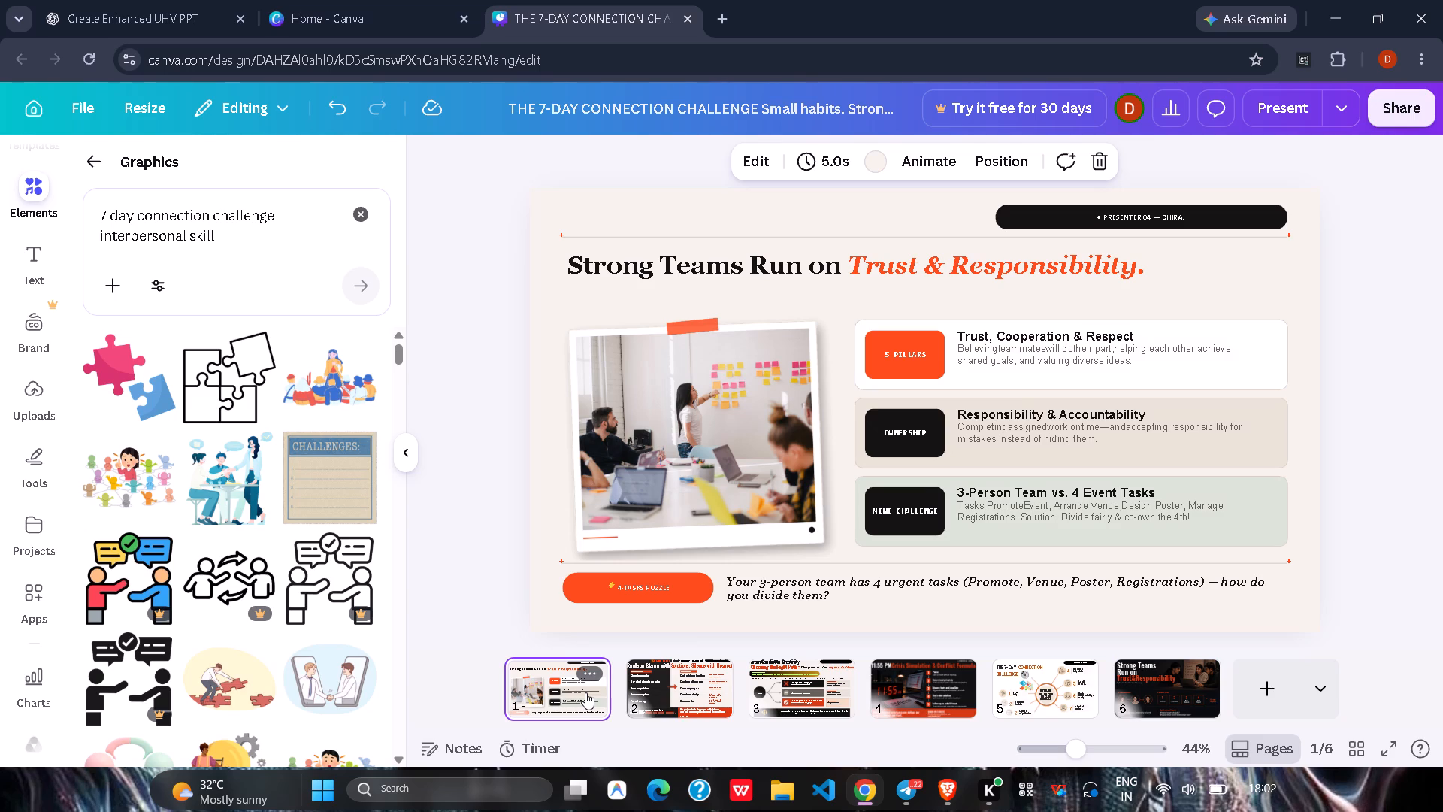
# Move the 'Strong Teams Run on Trust & Responsibility.' title on page 1 slightly down, closer to the photo.
pyautogui.moveTo(730, 270); pyautogui.dragTo(725, 279)
pyautogui.click(1390, 329)
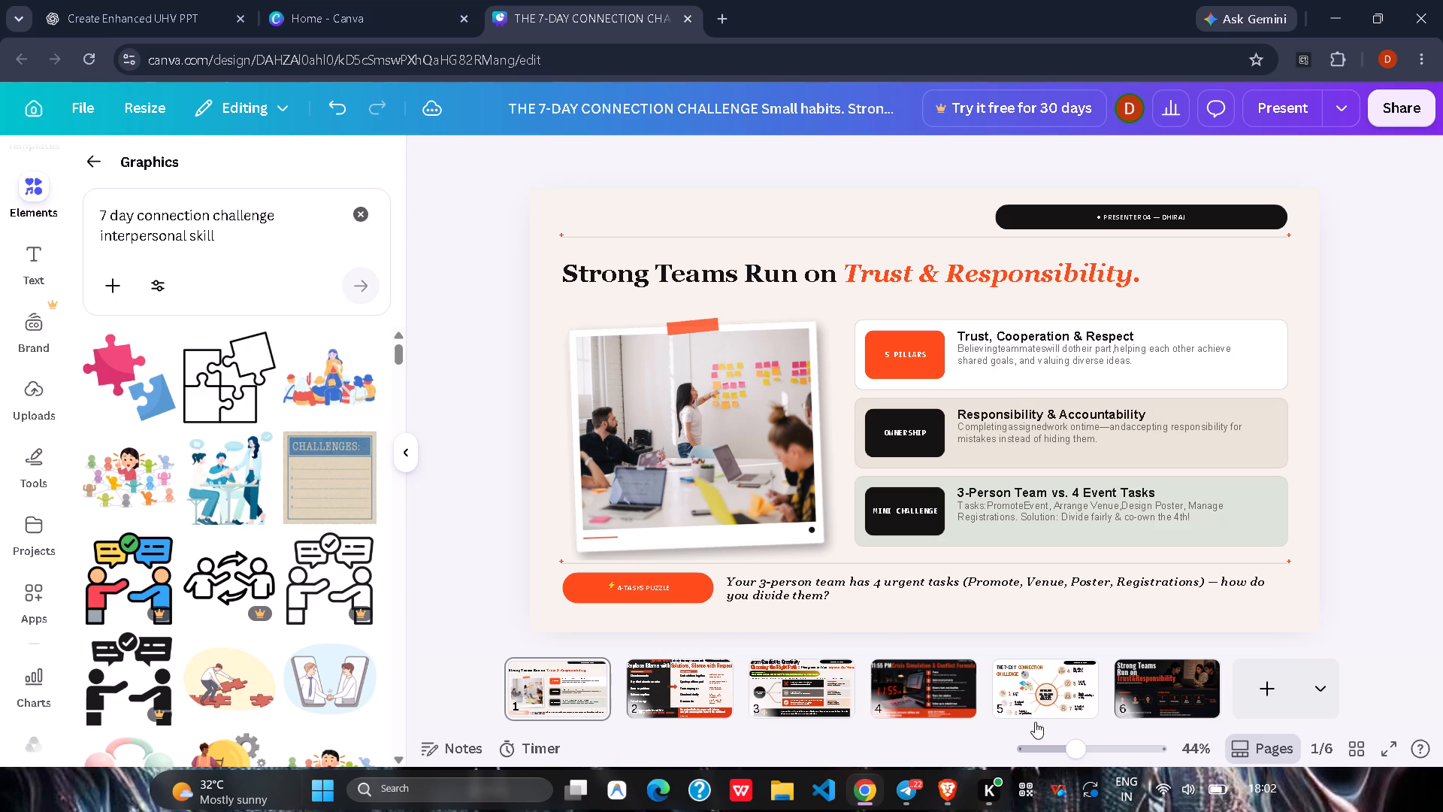
# On page 4, insert the missing space between 'Should' and 'we' in the ROOM-SPLIT DEBATE question.
pyautogui.click(1043, 699)
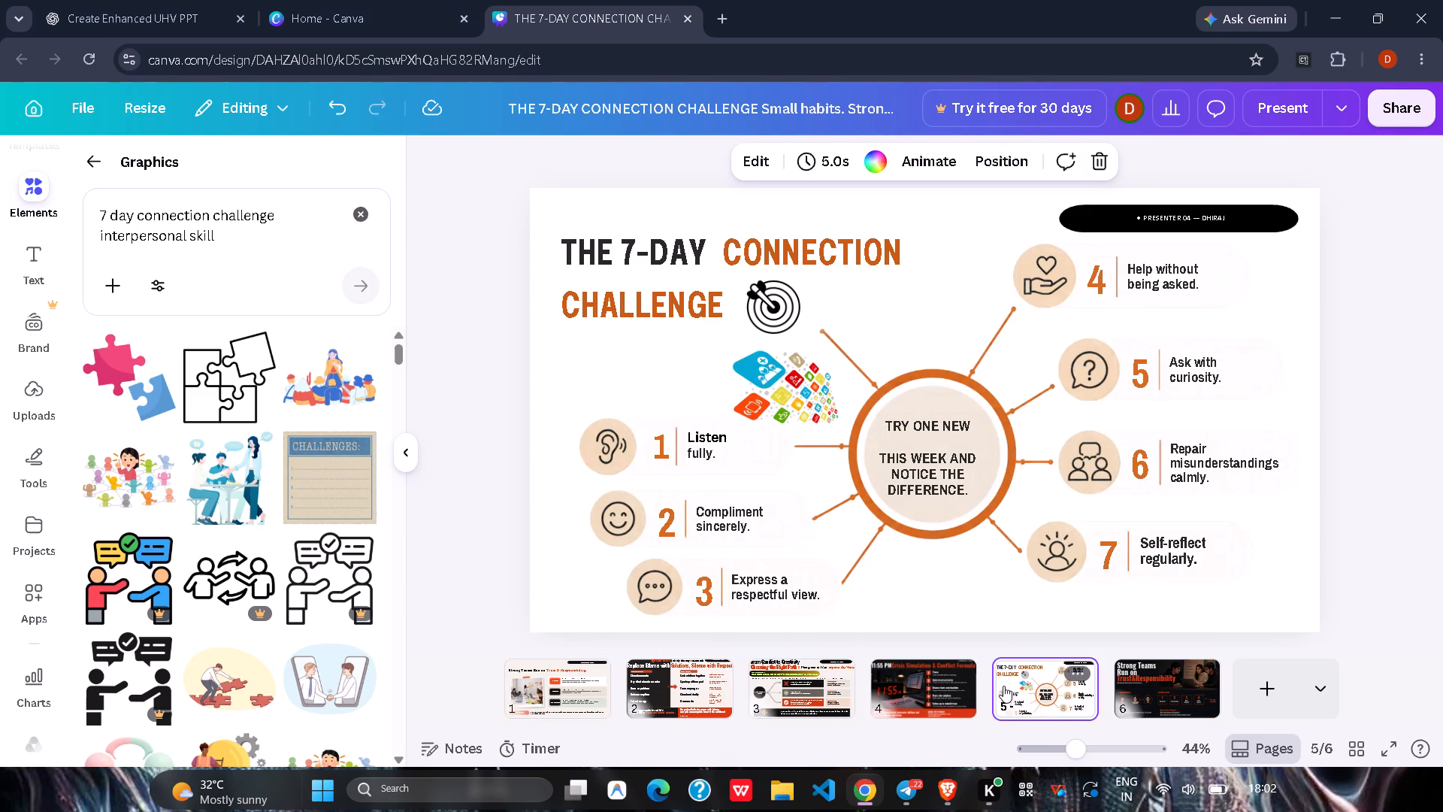
pyautogui.click(945, 680)
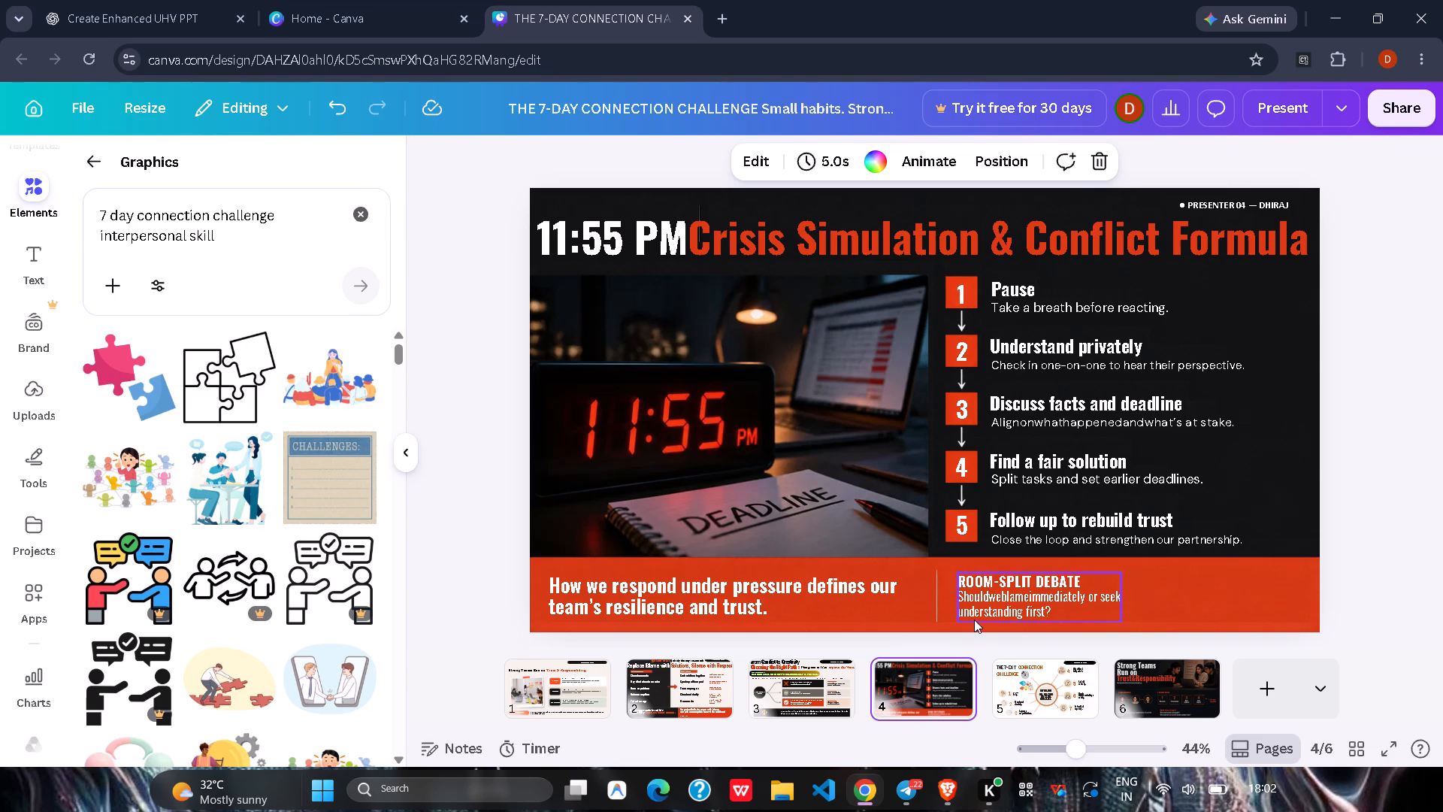
pyautogui.click(993, 600)
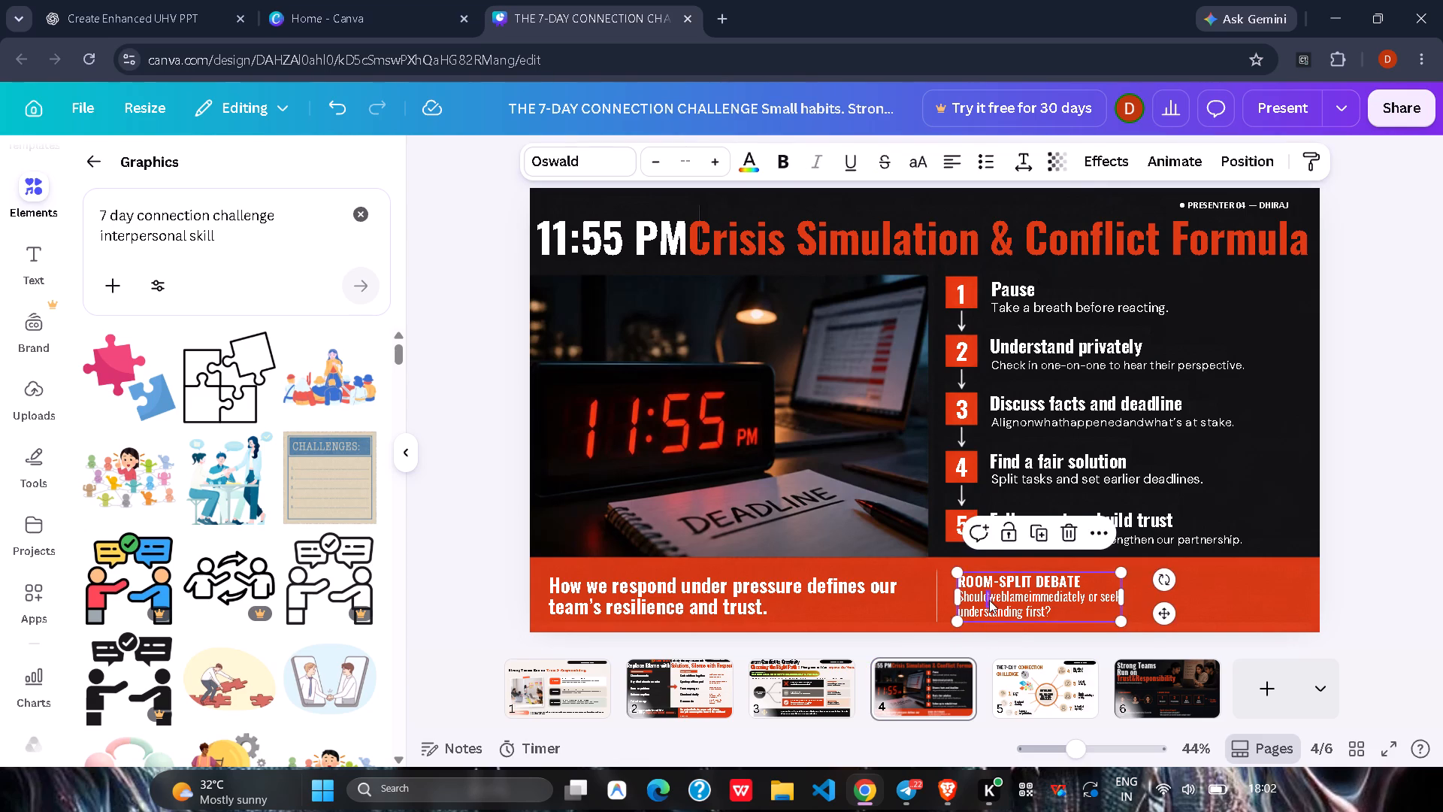
pyautogui.click(989, 600)
pyautogui.click(1008, 600)
pyautogui.doubleClick(1008, 597)
pyautogui.click(986, 598)
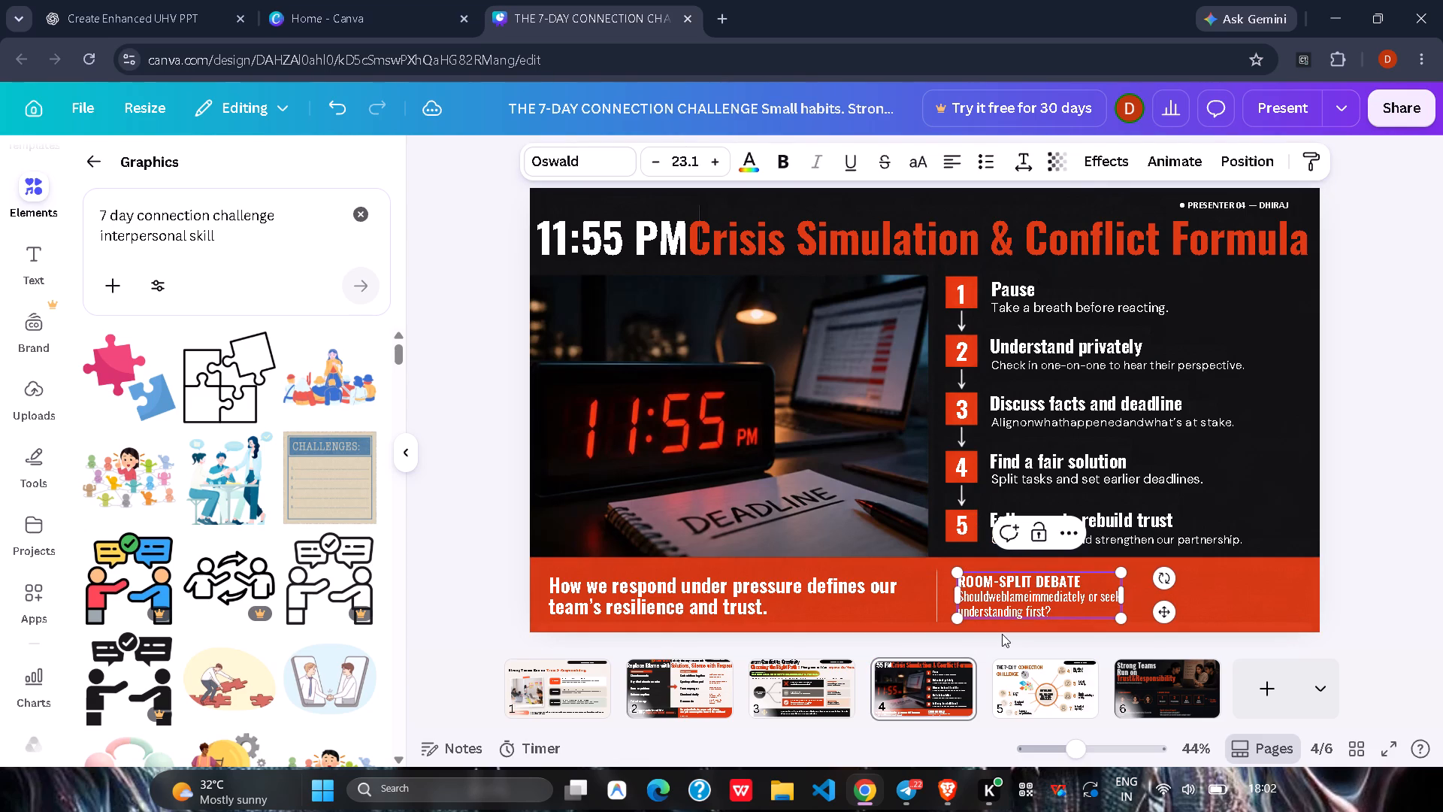
pyautogui.press('space')
pyautogui.press('Right')
pyautogui.press('Right')
pyautogui.press('Right')
pyautogui.press('Right')
pyautogui.press('Right')
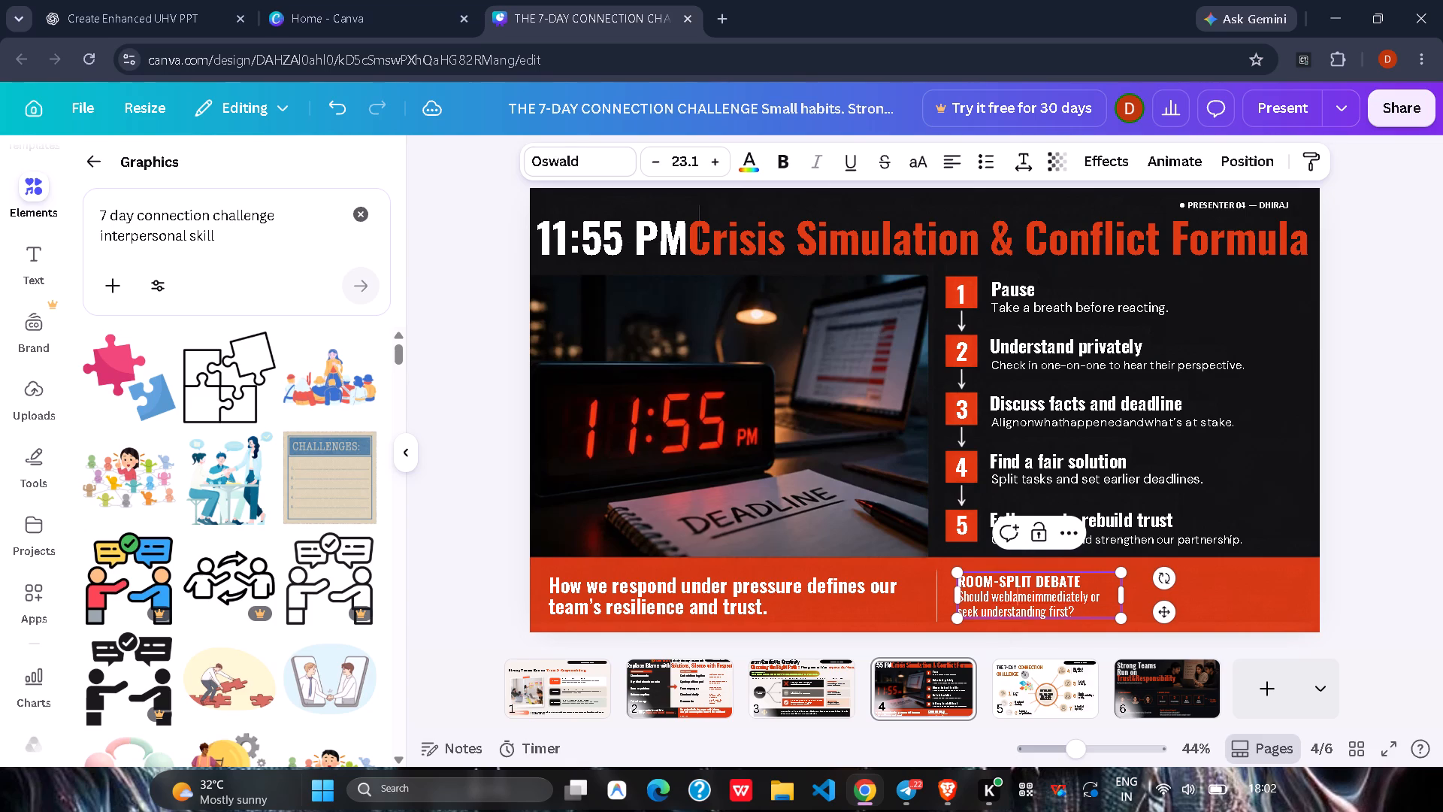
# Separate the remaining run-together words in the ROOM-SPLIT DEBATE question so it reads 'we blame immediately'.
pyautogui.press('Down')
pyautogui.press('Down')
pyautogui.press('Down')
pyautogui.press('Up')
pyautogui.press('Left')
pyautogui.press('Left')
pyautogui.press('Left')
pyautogui.press('Left')
pyautogui.press('Left')
pyautogui.press('Left')
pyautogui.press('Left')
pyautogui.press('Left')
pyautogui.press('space')
pyautogui.press('Left')
pyautogui.press('Left')
pyautogui.press('Left')
pyautogui.press('Left')
pyautogui.press('Left')
pyautogui.press('Left')
pyautogui.press('space')
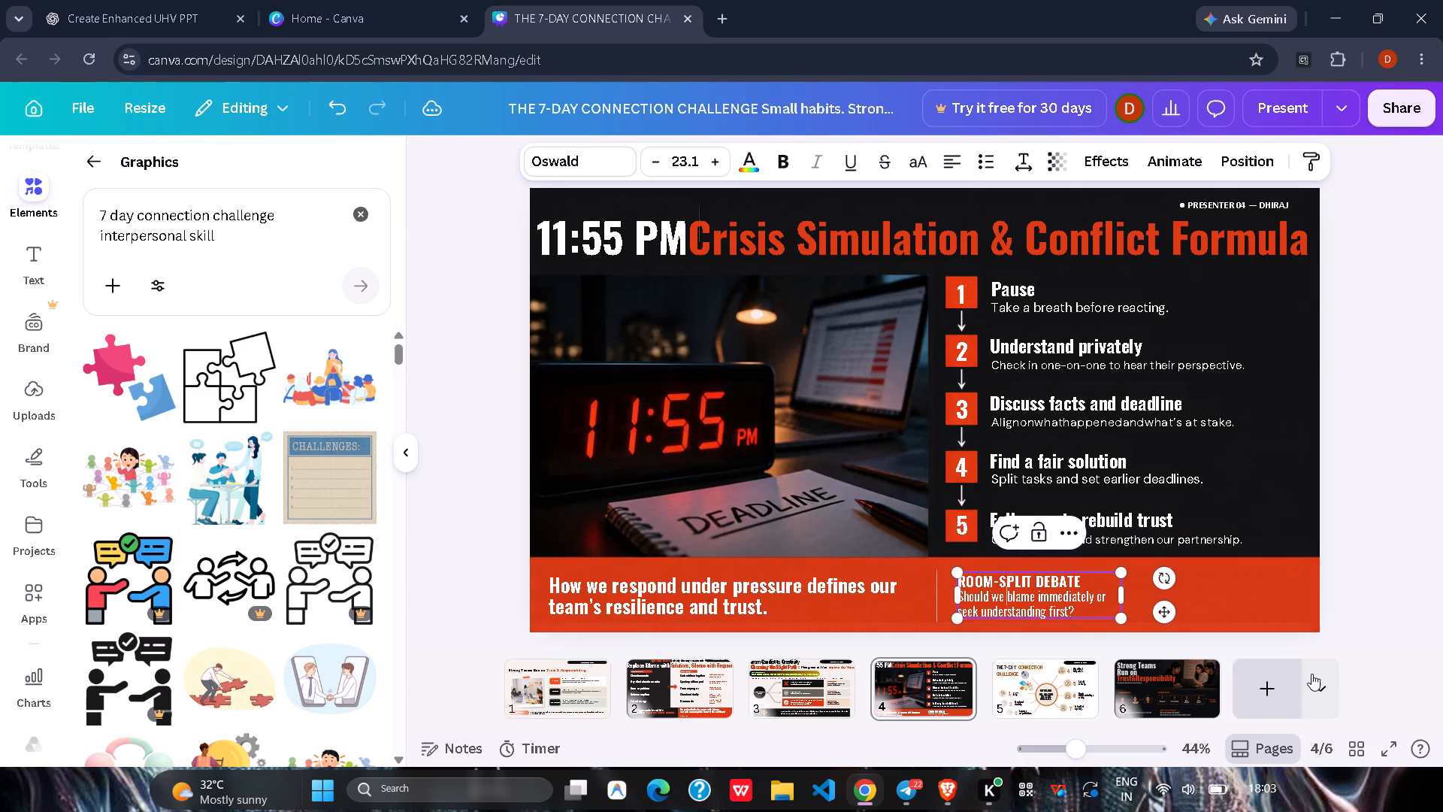
pyautogui.click(1419, 578)
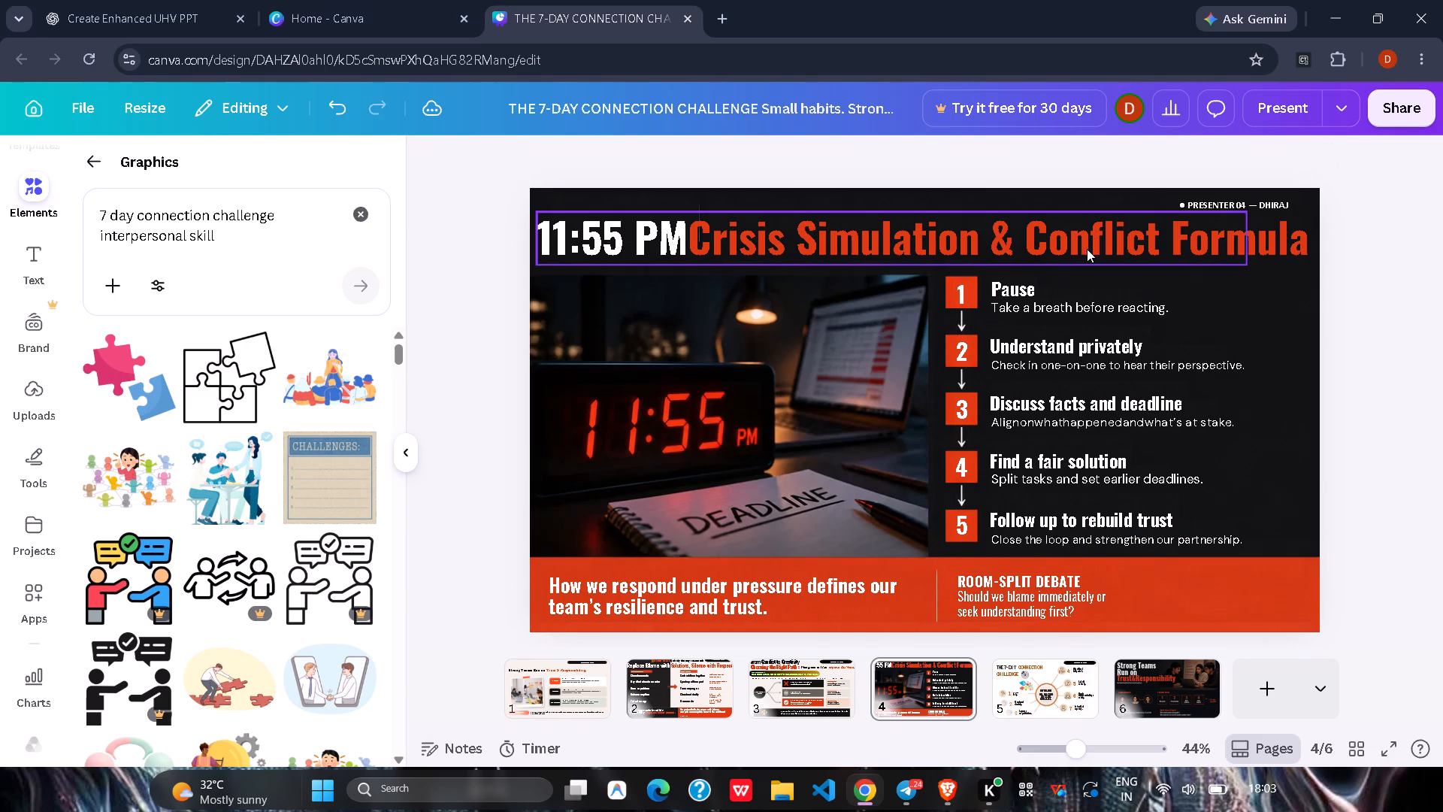
# Increase the presenter label's font size to 19.5 on page 4.
pyautogui.click(1248, 208)
pyautogui.click(720, 160)
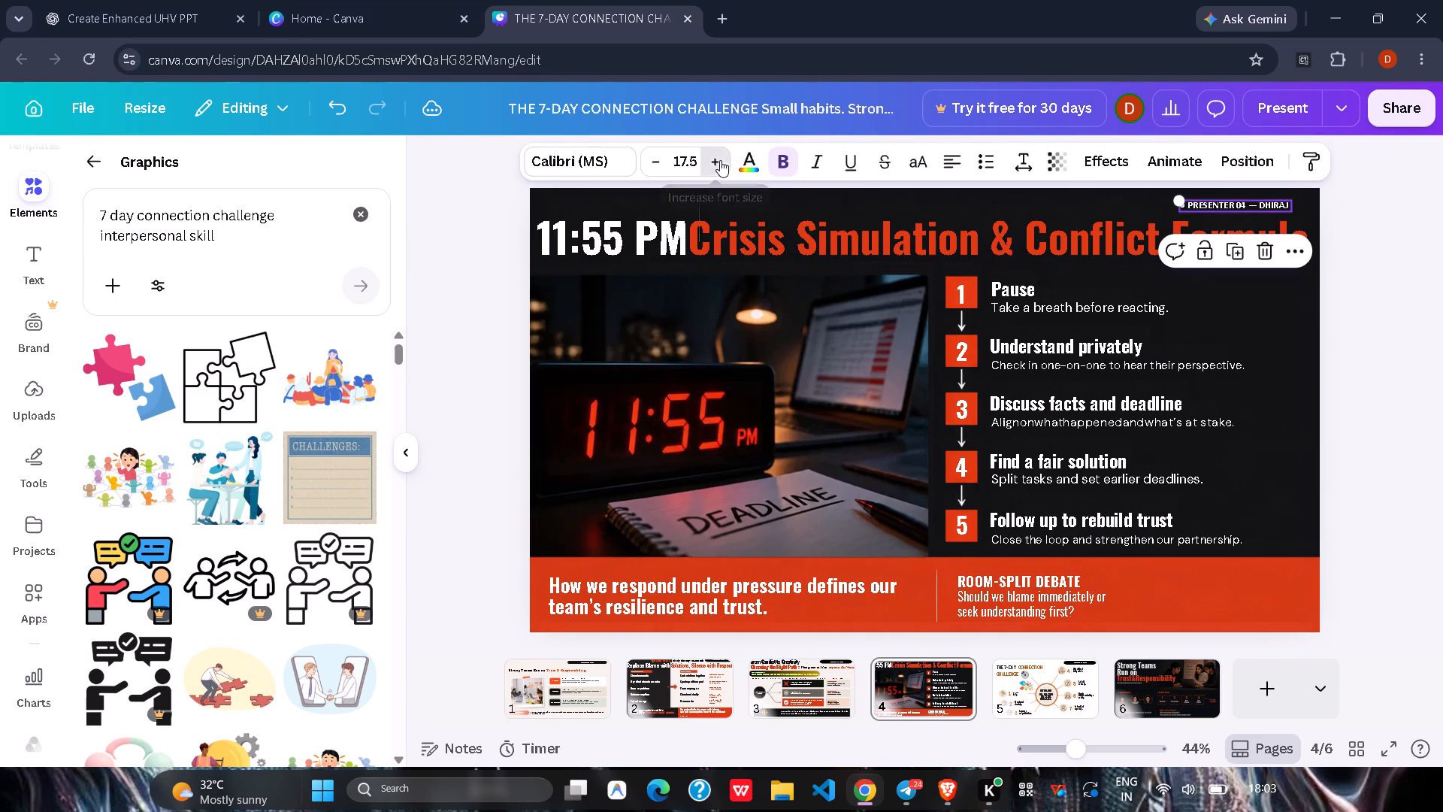
pyautogui.click(720, 160)
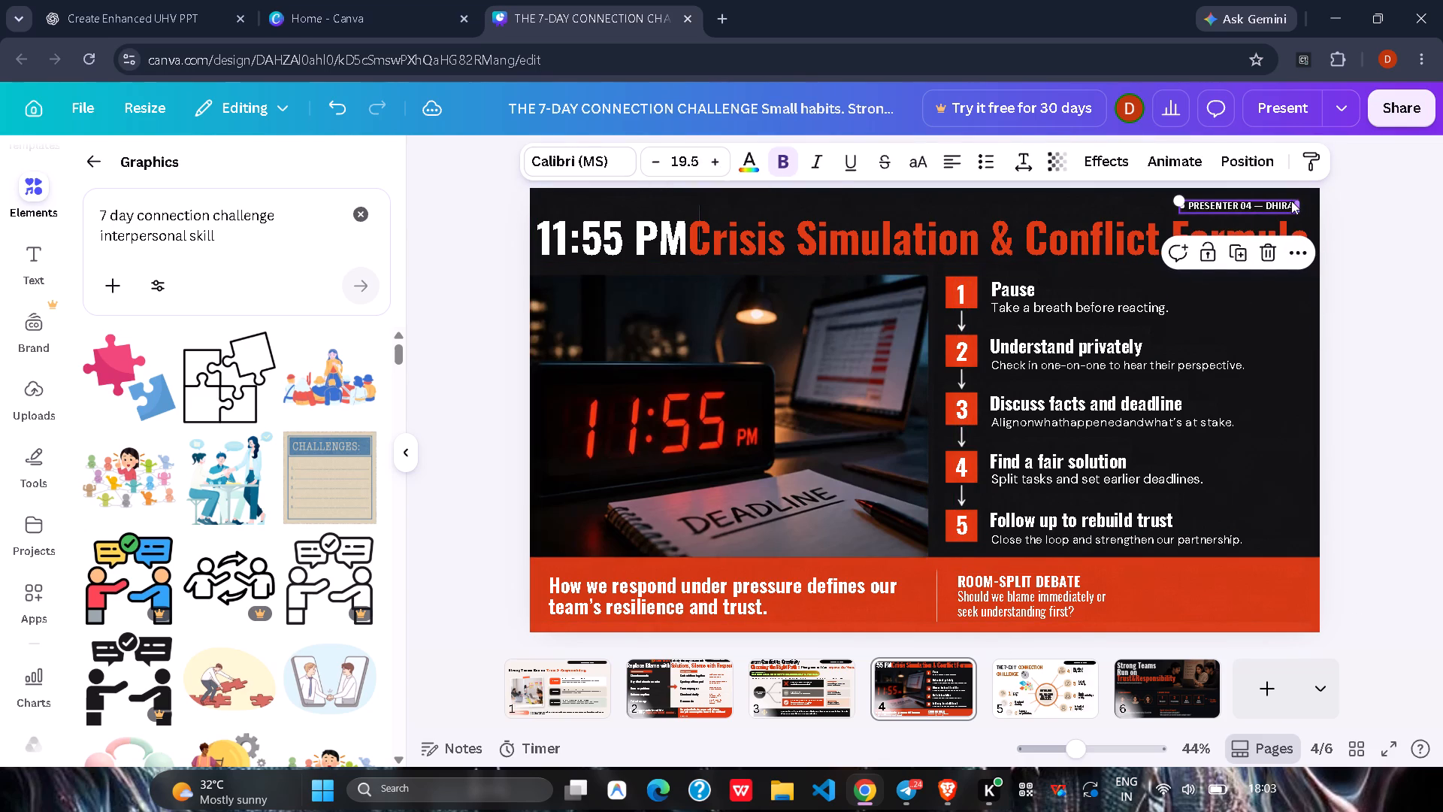
# Edit the presenter label on page 4 to delete the stray letter at the end of the name.
pyautogui.doubleClick(1291, 201)
pyautogui.click(1293, 206)
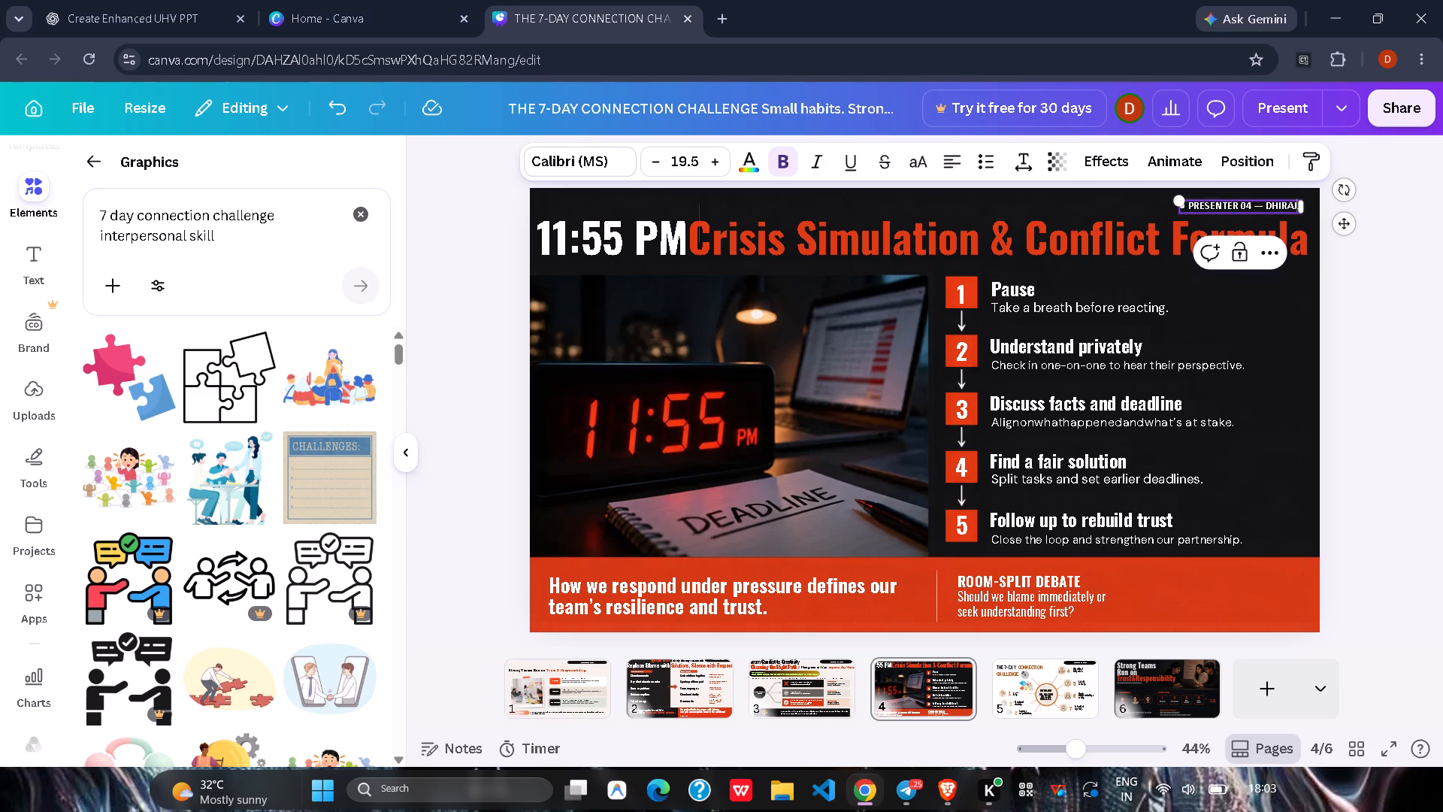
pyautogui.click(1374, 258)
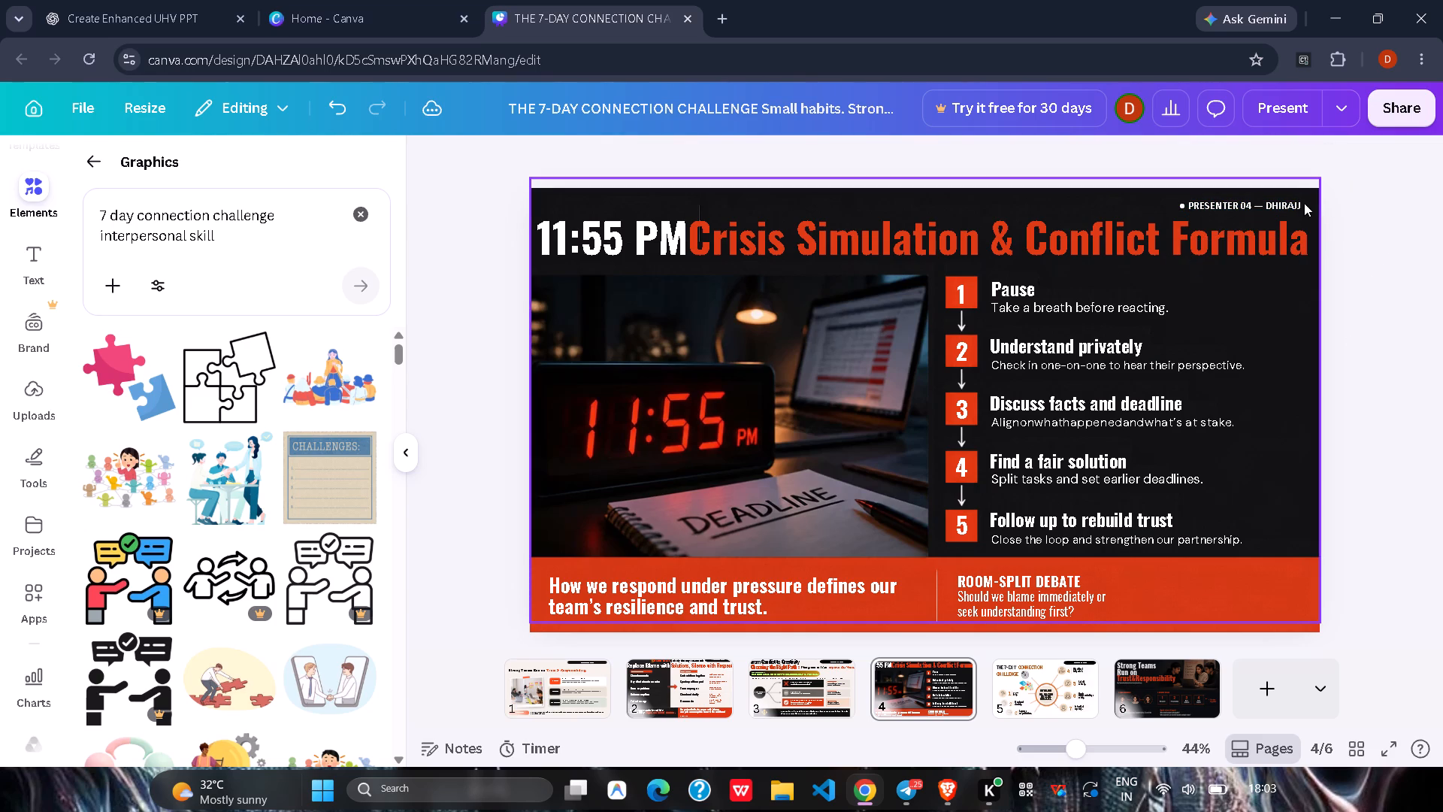
pyautogui.doubleClick(1299, 203)
pyautogui.press('BackSpace')
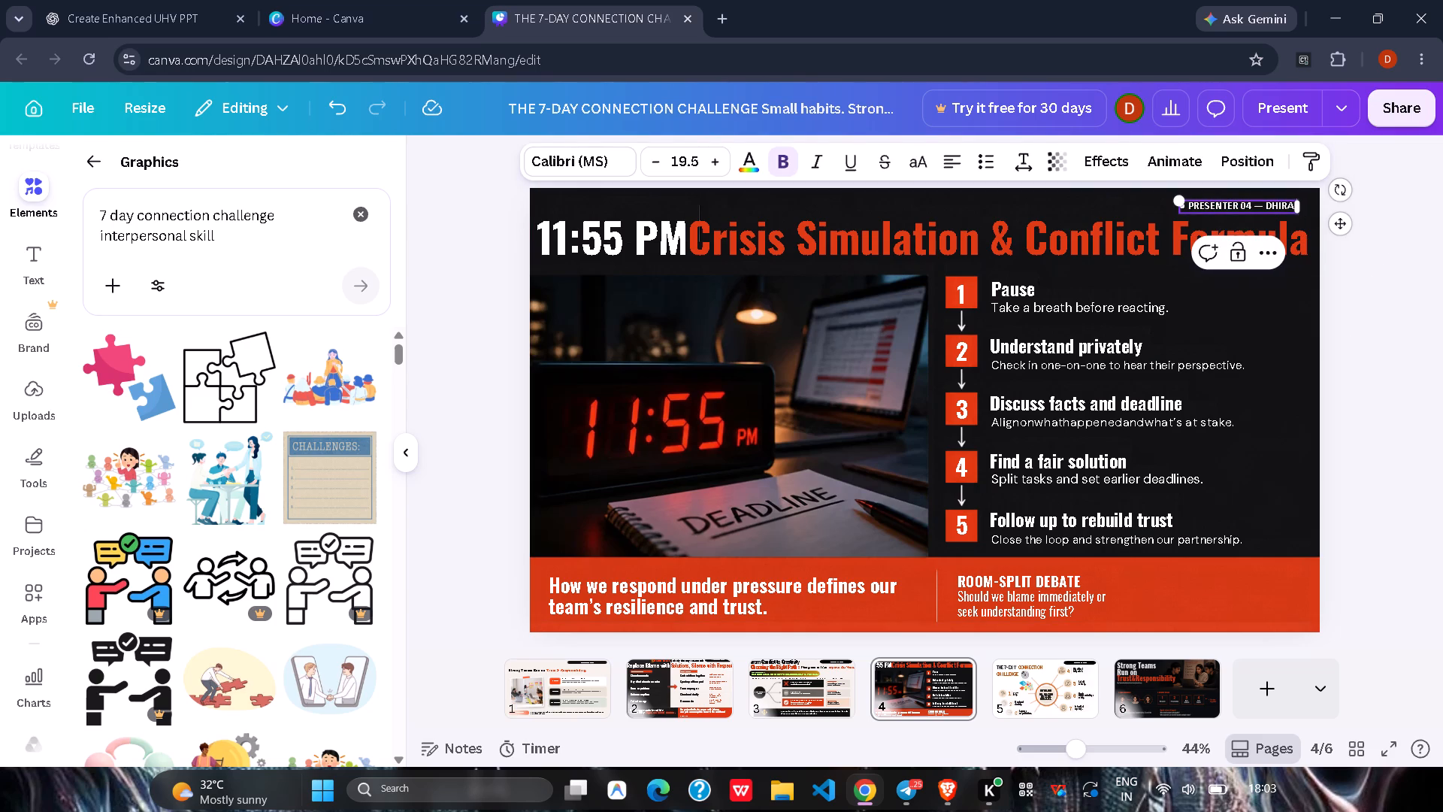
pyautogui.click(1391, 298)
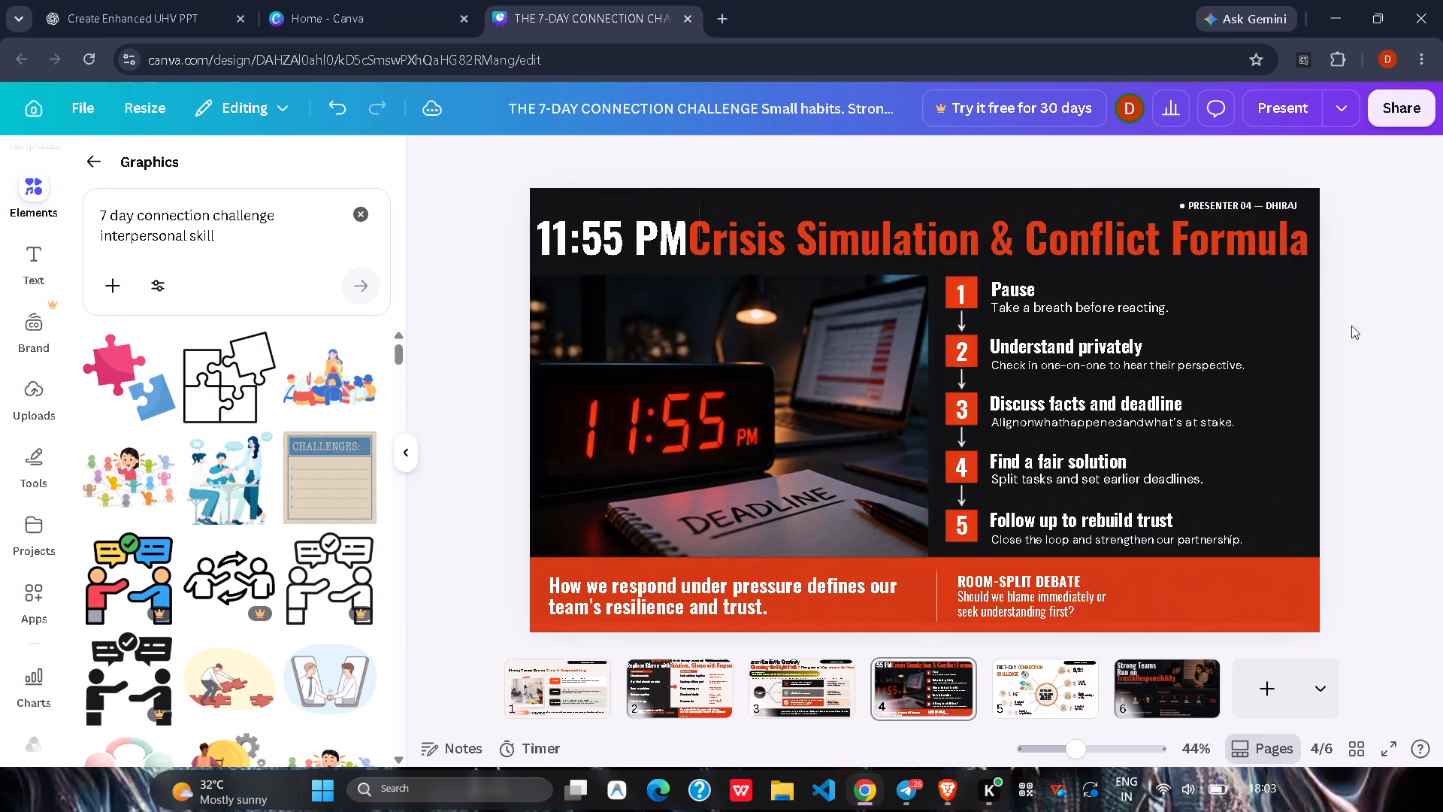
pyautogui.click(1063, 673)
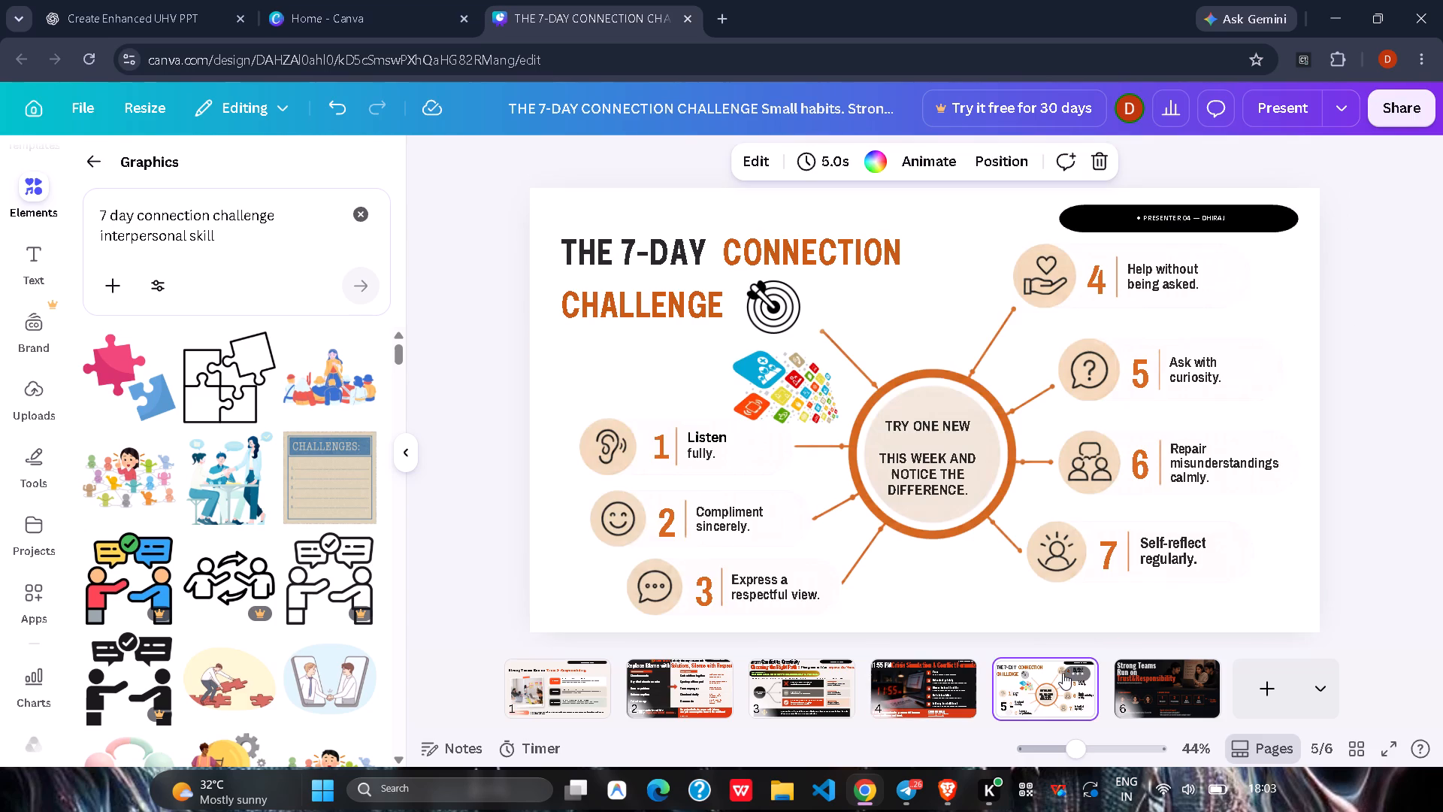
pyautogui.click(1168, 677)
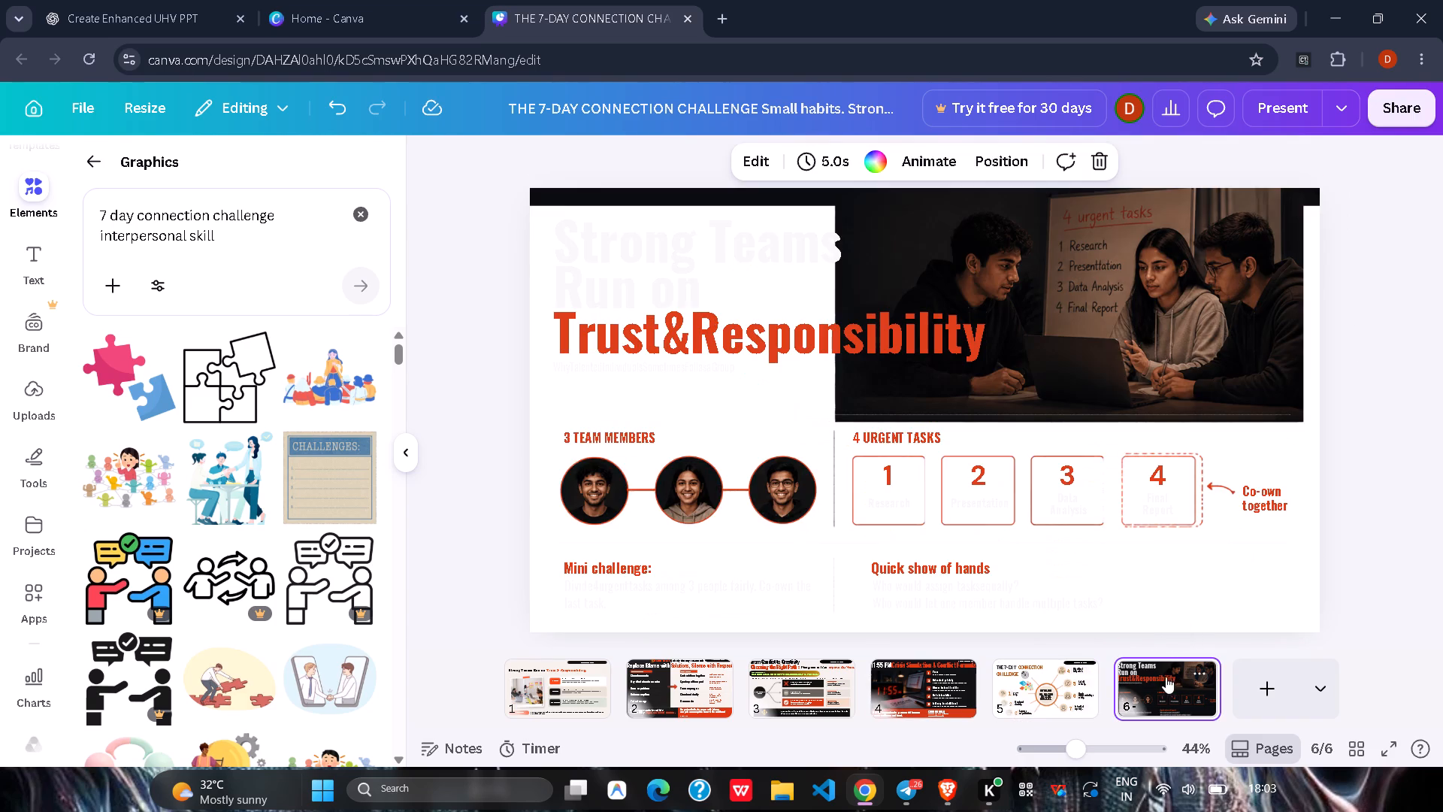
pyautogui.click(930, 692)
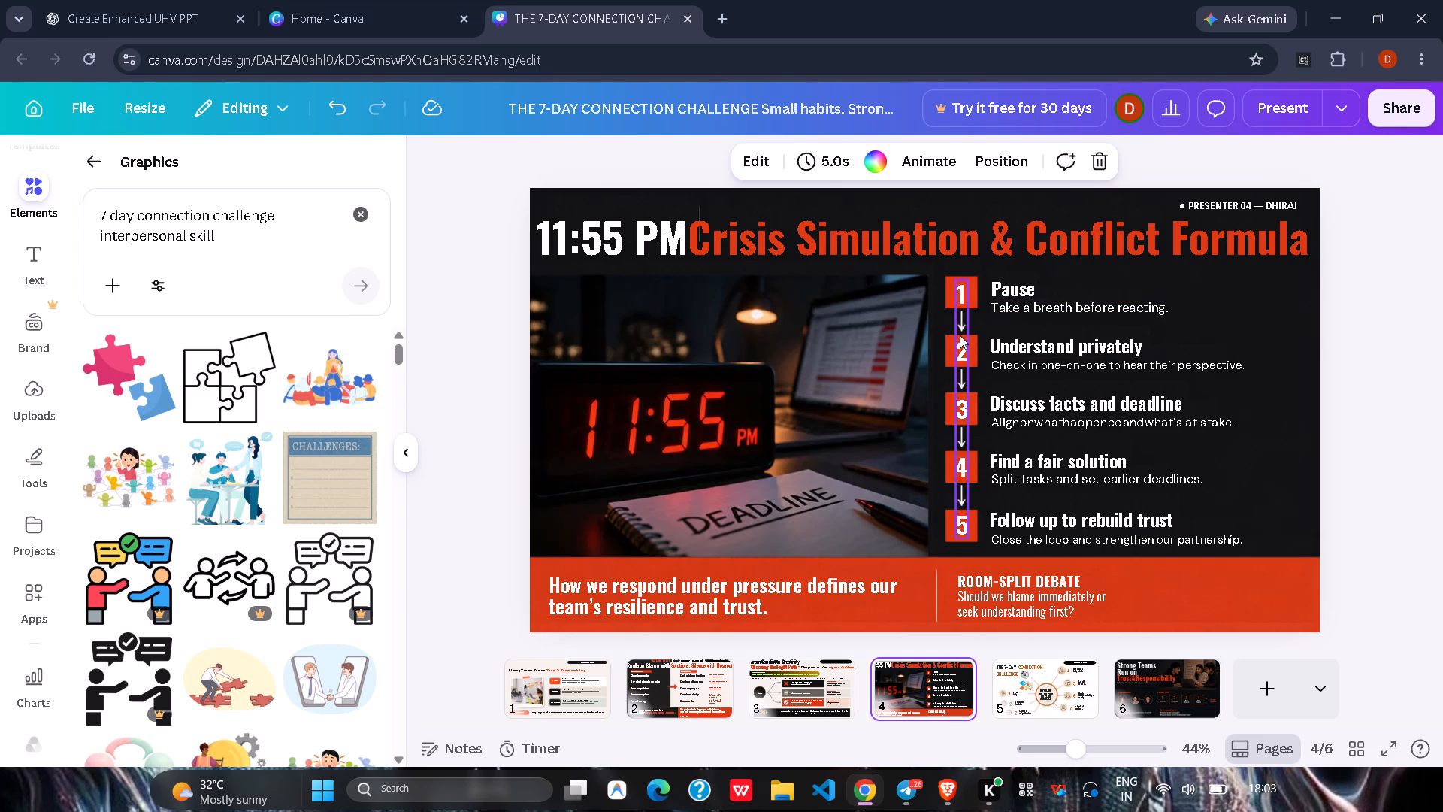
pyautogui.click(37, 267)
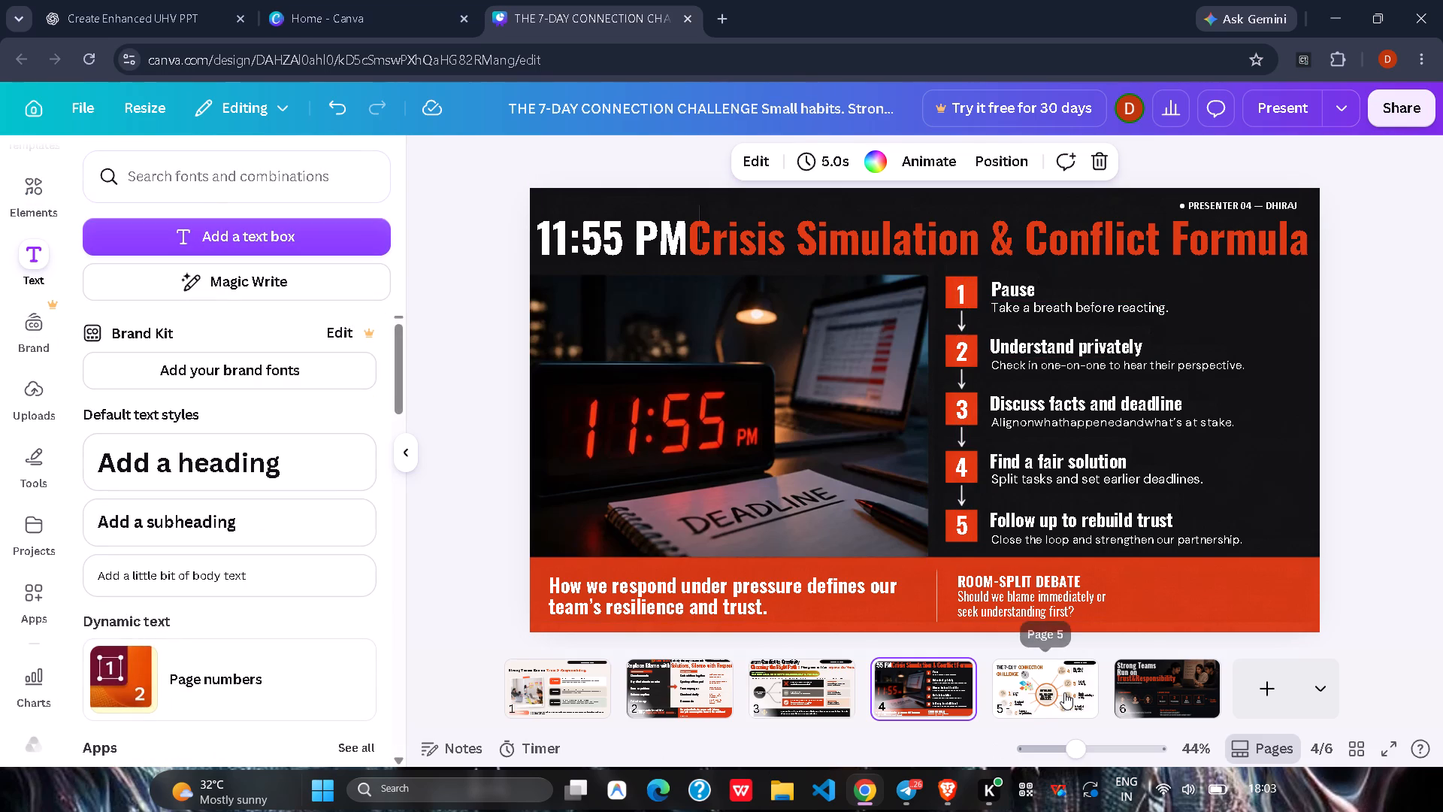
# Duplicate the black rounded presenter badge shape on page 5 and move the copy onto page 4.
pyautogui.click(1064, 692)
pyautogui.click(1257, 227)
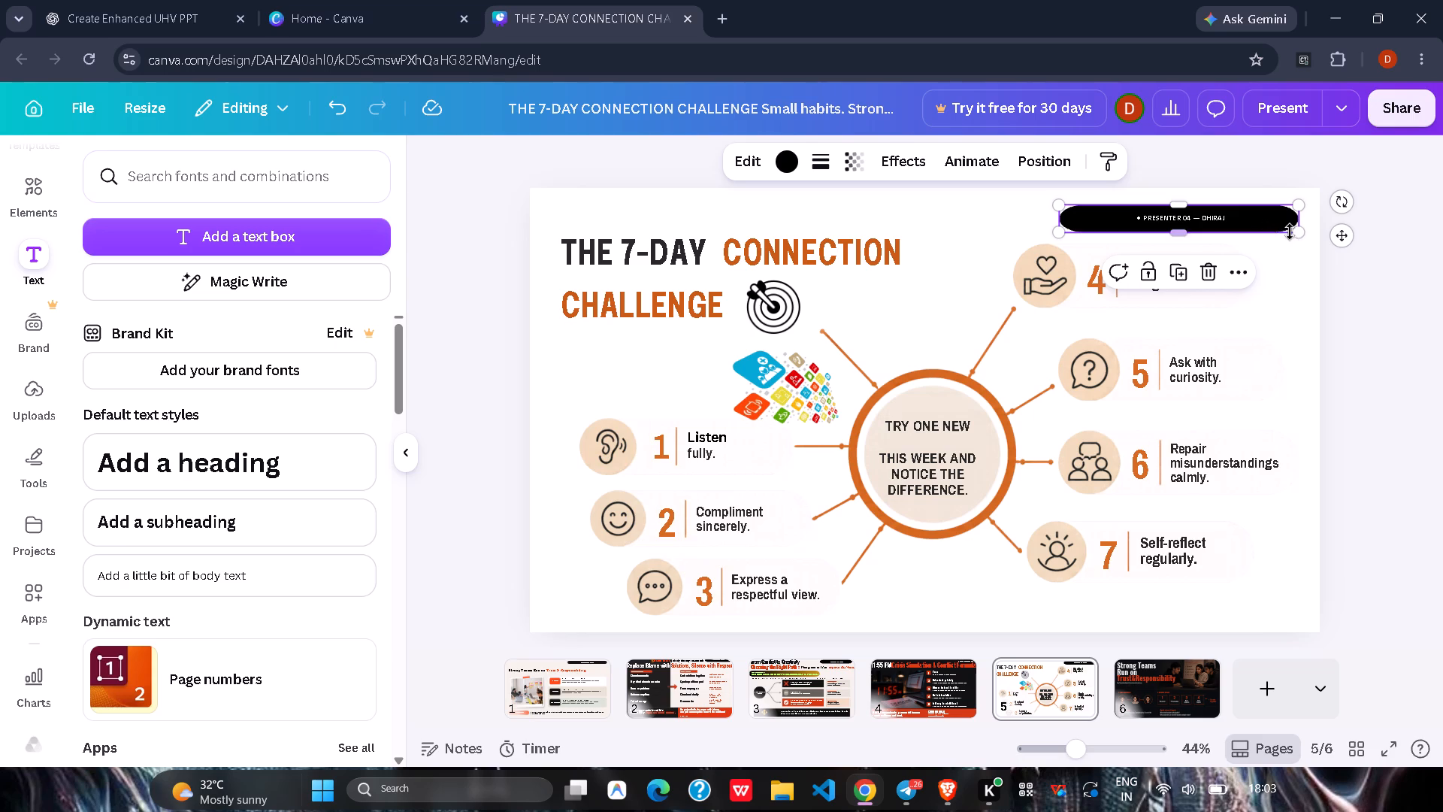
pyautogui.click(1190, 270)
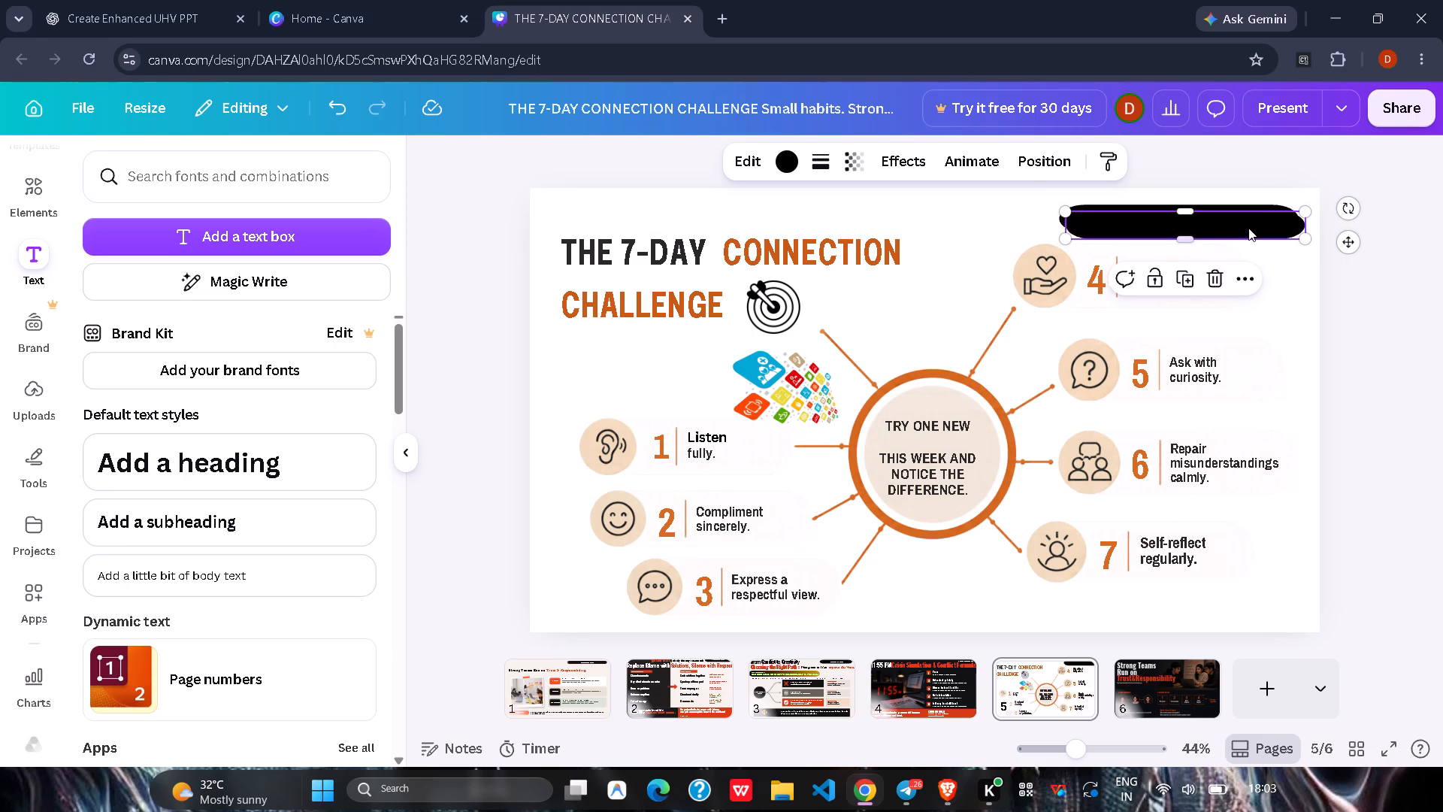
pyautogui.moveTo(1248, 228); pyautogui.dragTo(904, 695)
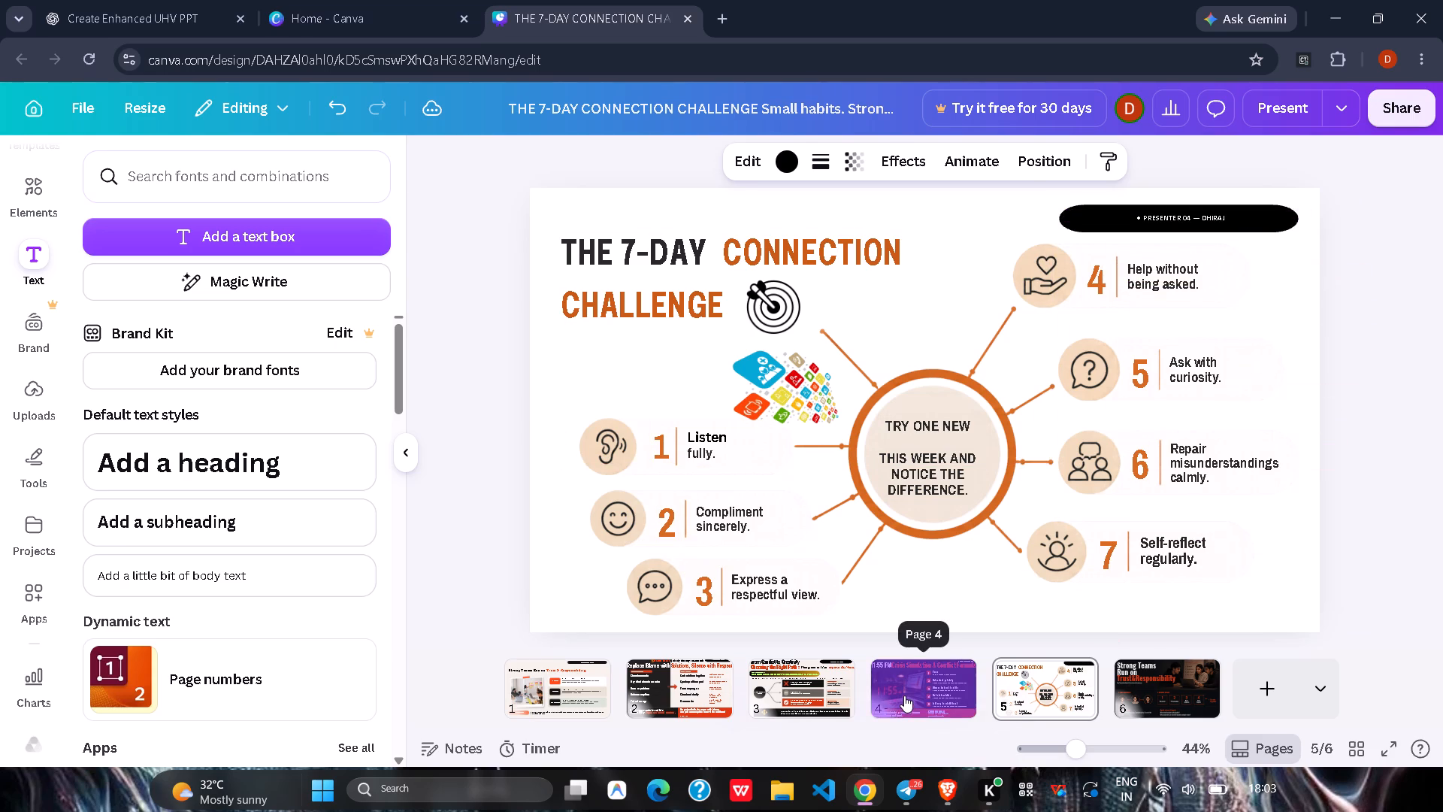
# Place the copied rounded presenter badge near the title on page 4 and change its fill to white.
pyautogui.moveTo(904, 695); pyautogui.dragTo(1046, 527)
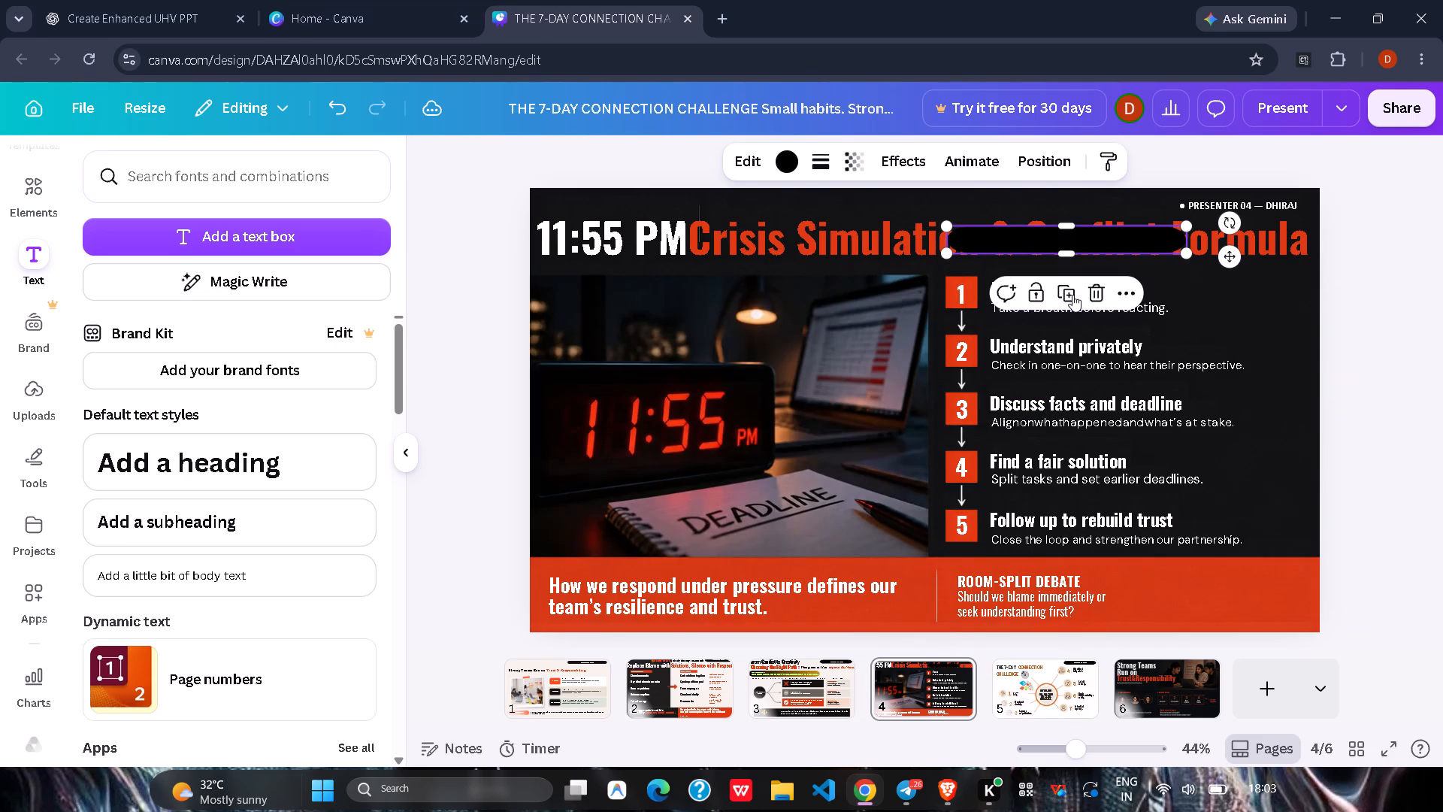
pyautogui.click(786, 165)
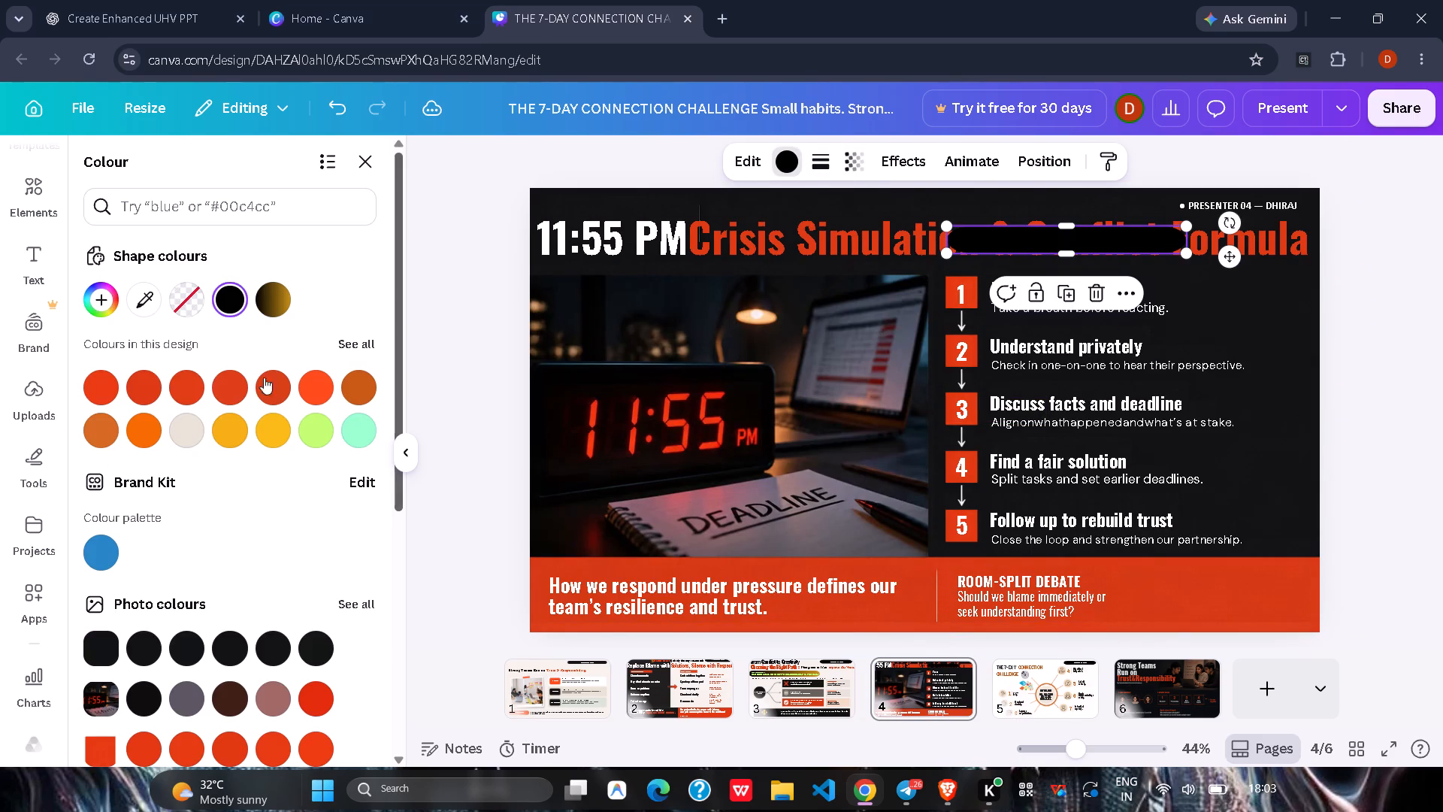
pyautogui.scroll(-4, 248, 535)
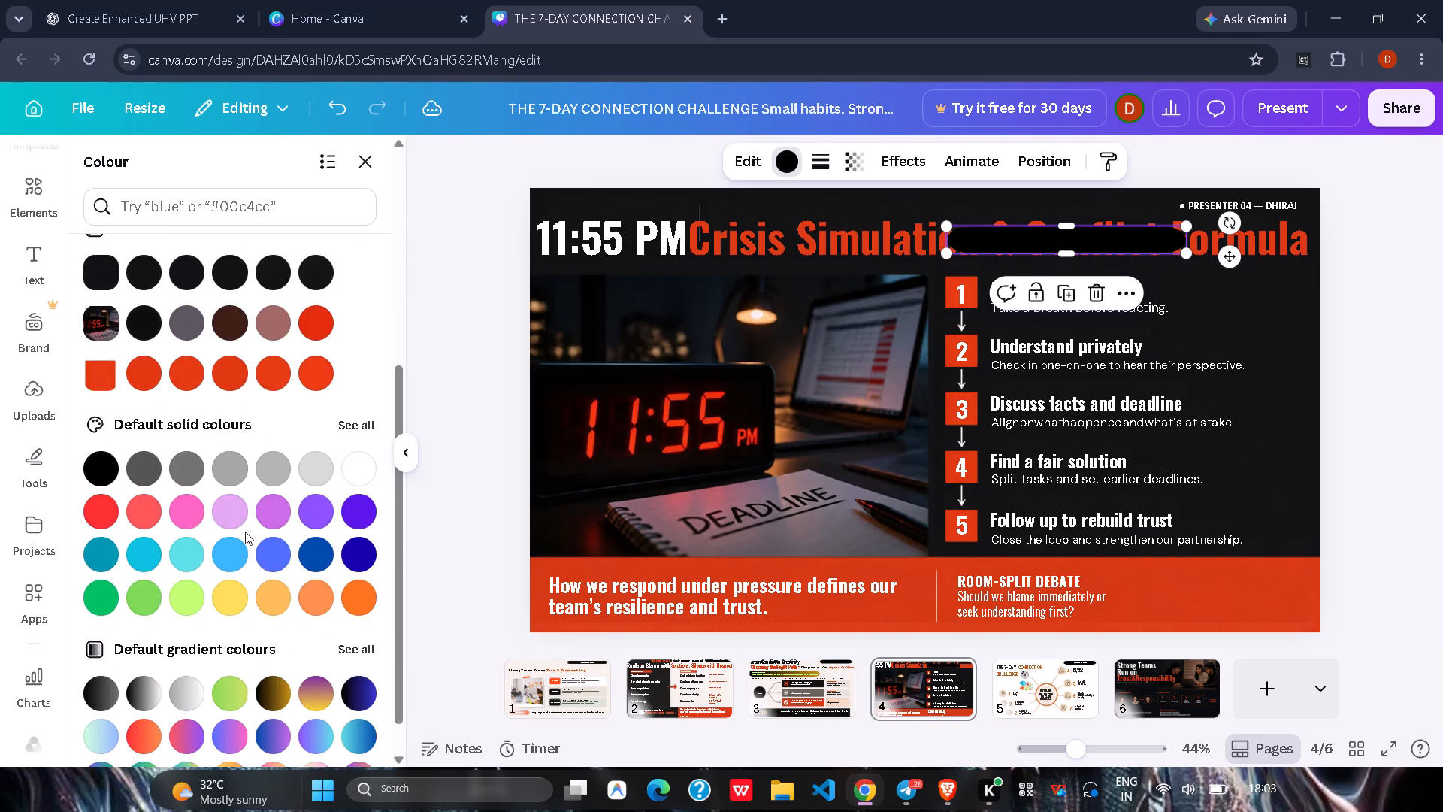
pyautogui.scroll(-3, 245, 529)
pyautogui.scroll(1, 241, 509)
pyautogui.click(350, 512)
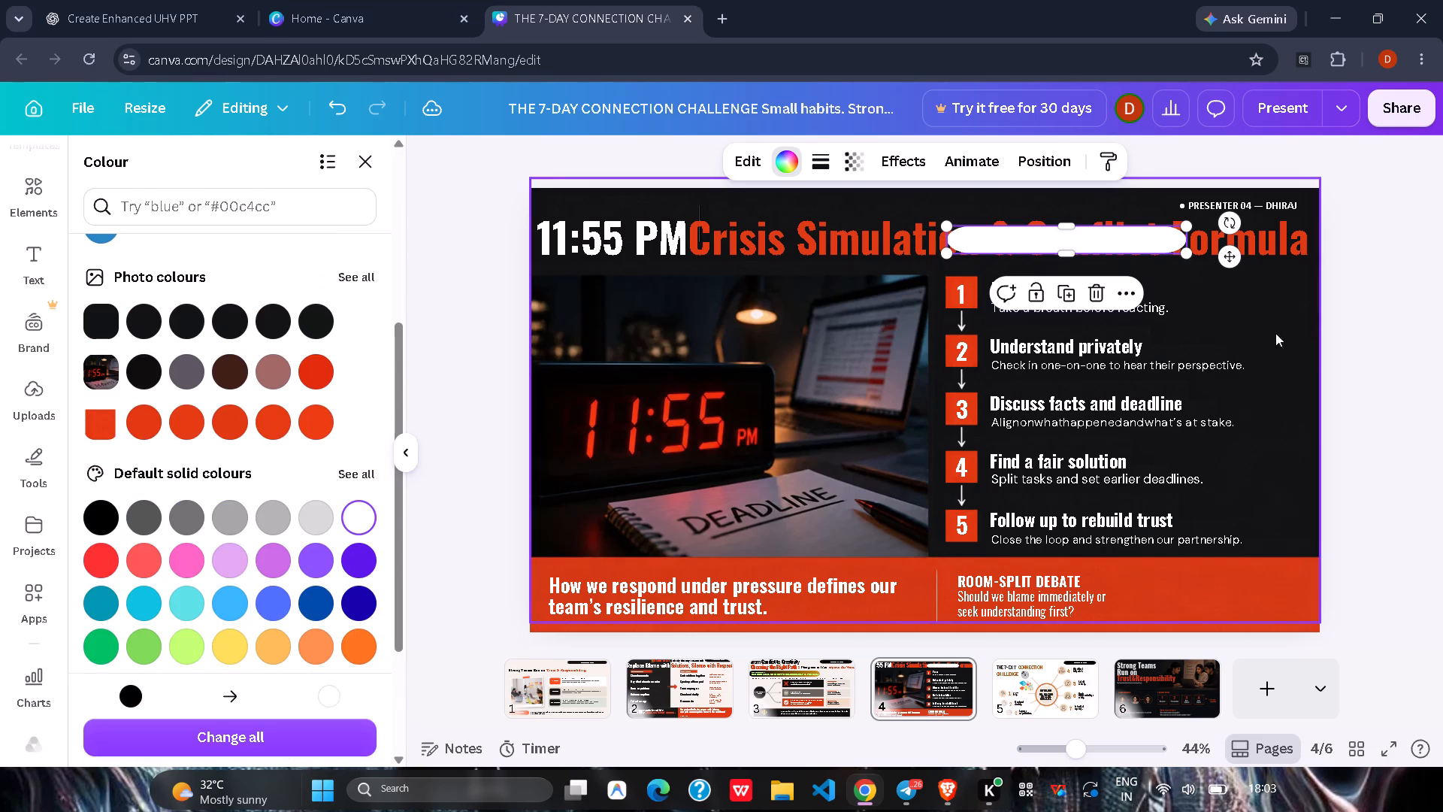
pyautogui.click(1415, 308)
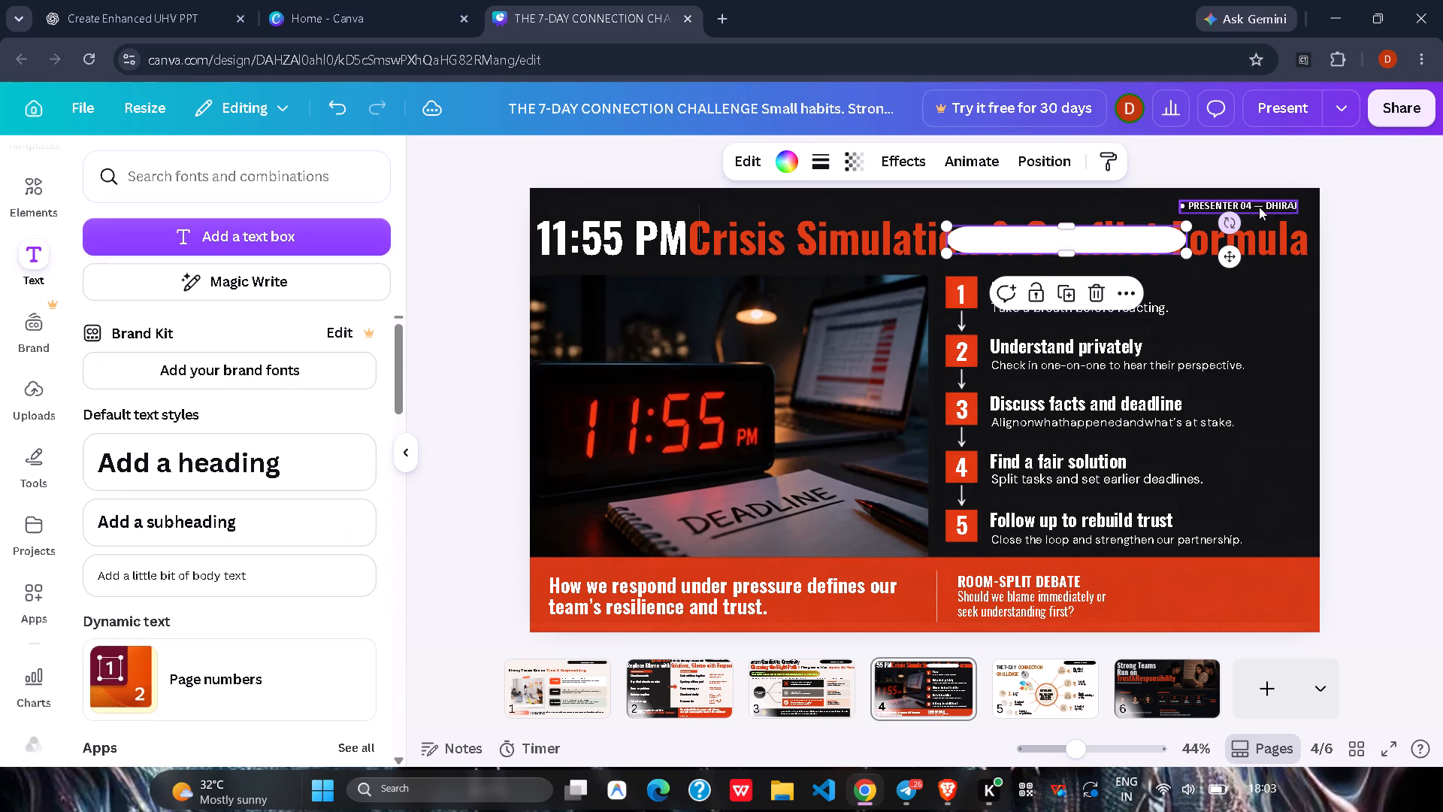
# Recolour page 4's presenter label to dark greygreen #141512 and move it onto the white badge.
pyautogui.click(1259, 207)
pyautogui.click(755, 168)
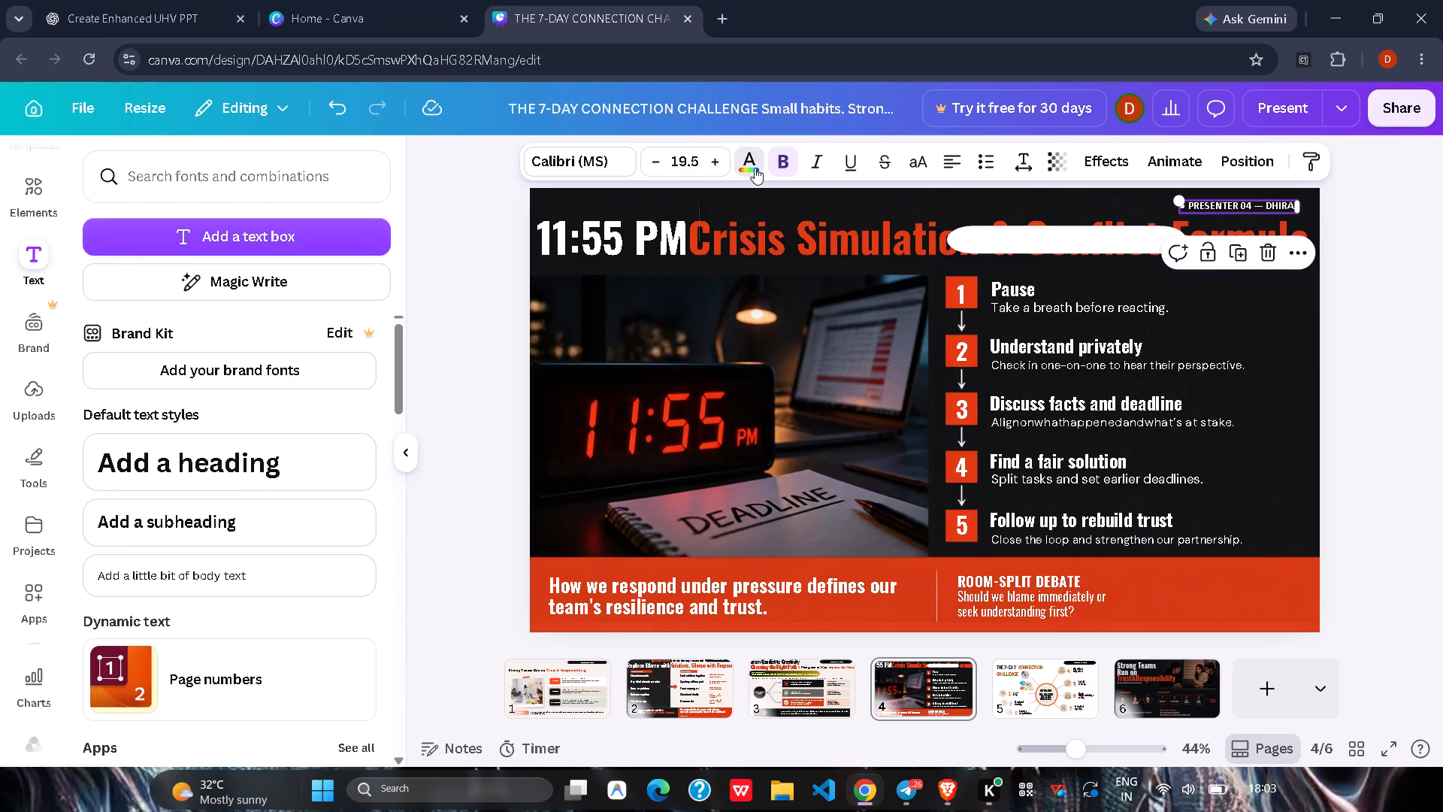
pyautogui.click(358, 392)
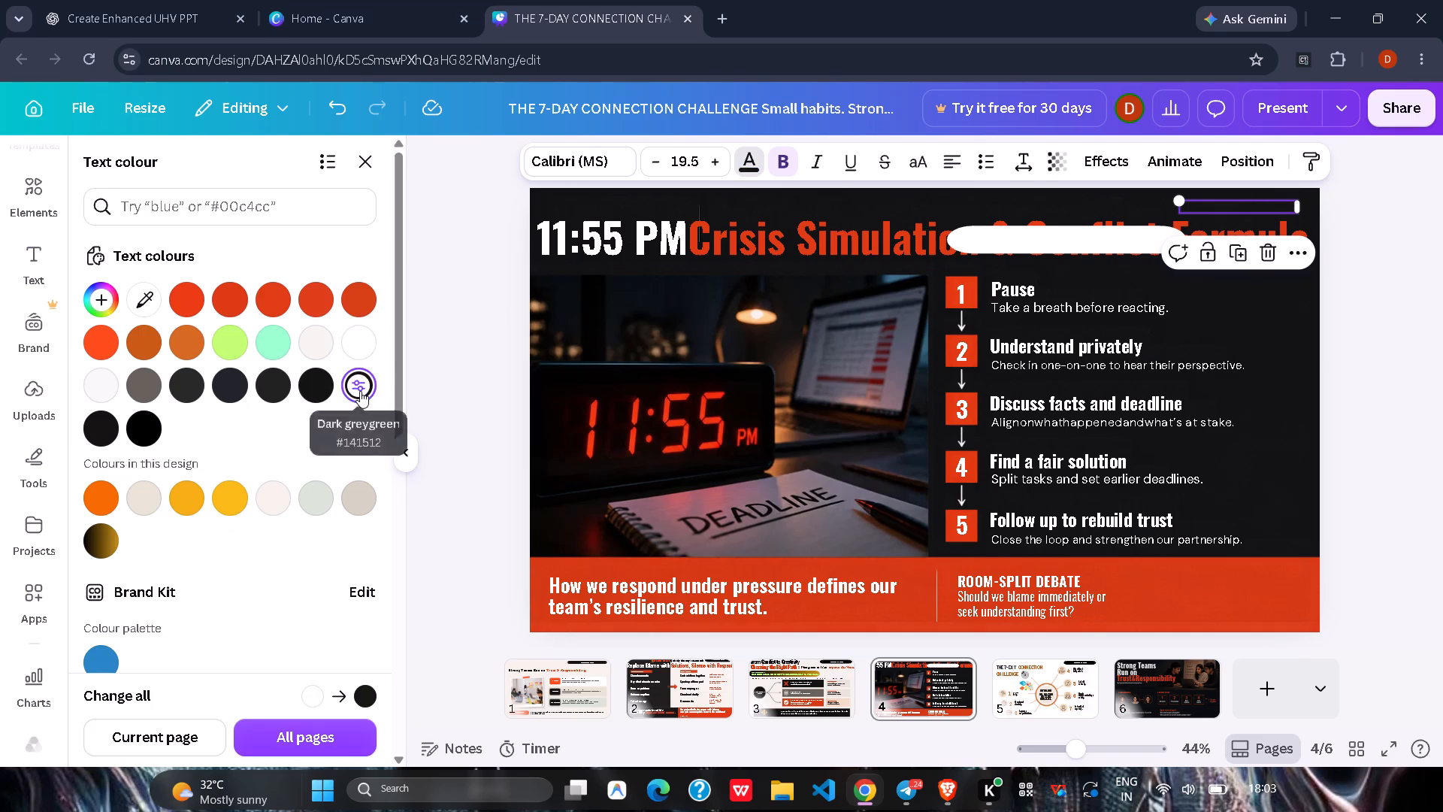
pyautogui.moveTo(1257, 204); pyautogui.dragTo(1210, 221)
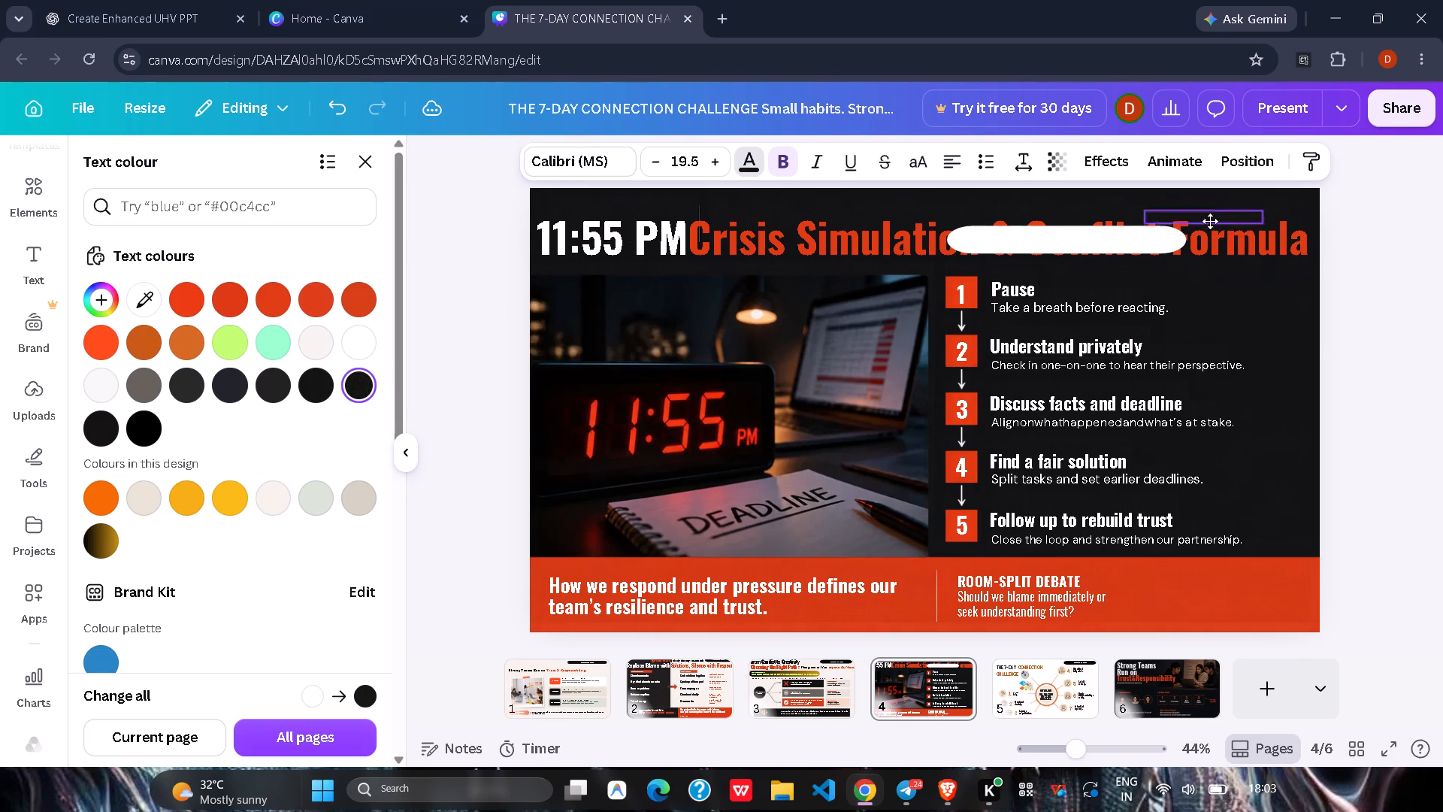
pyautogui.moveTo(1210, 221); pyautogui.dragTo(1082, 236)
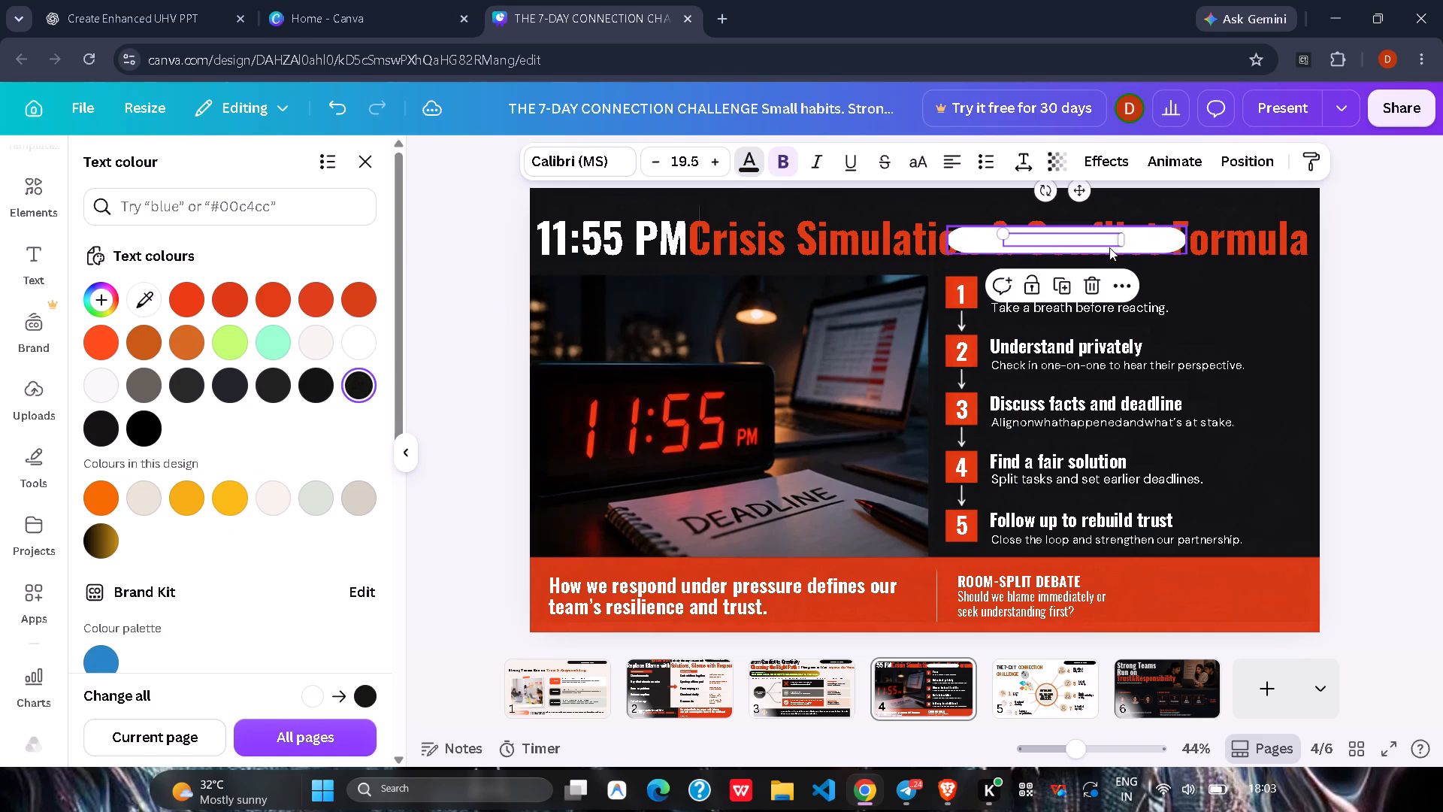
pyautogui.click(1108, 283)
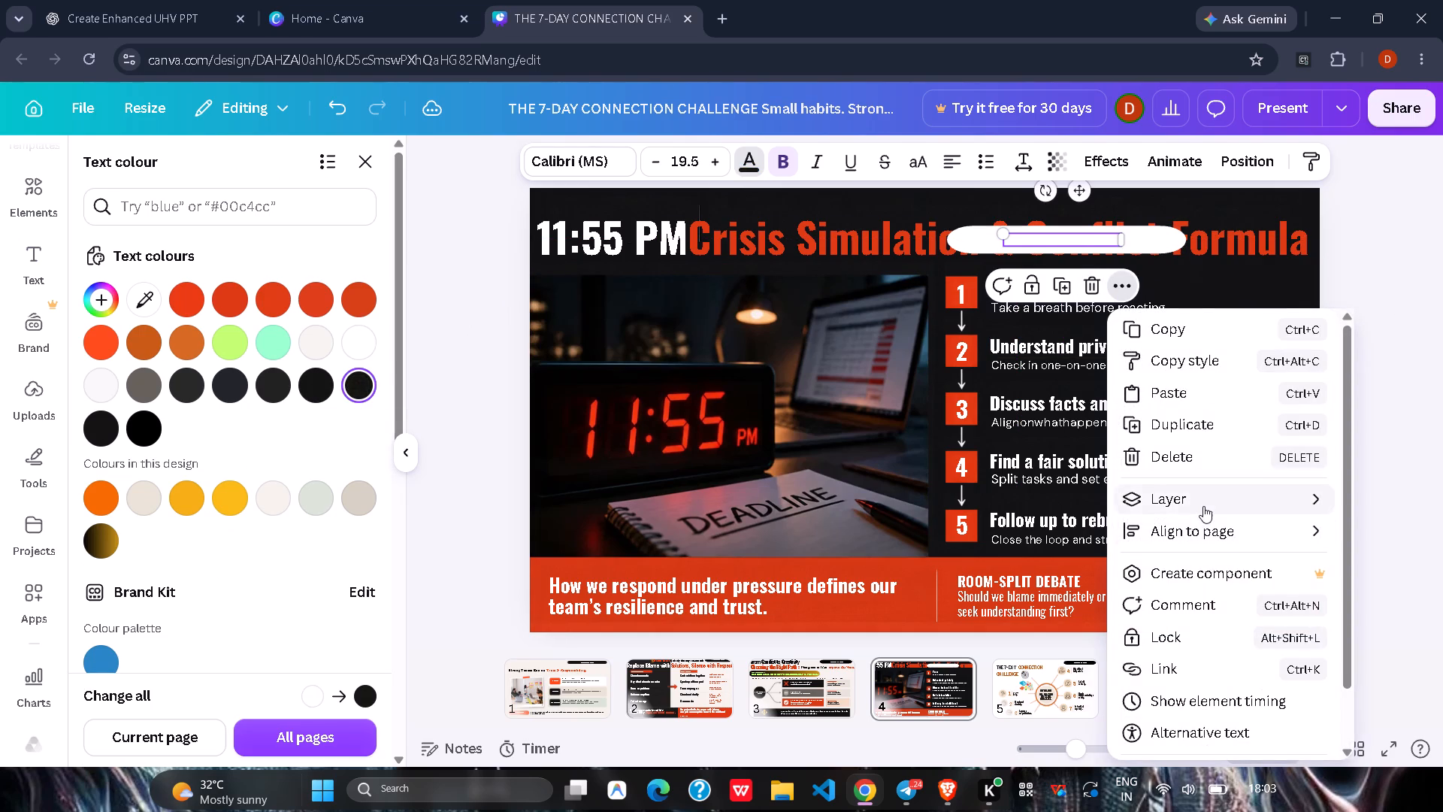
pyautogui.click(984, 501)
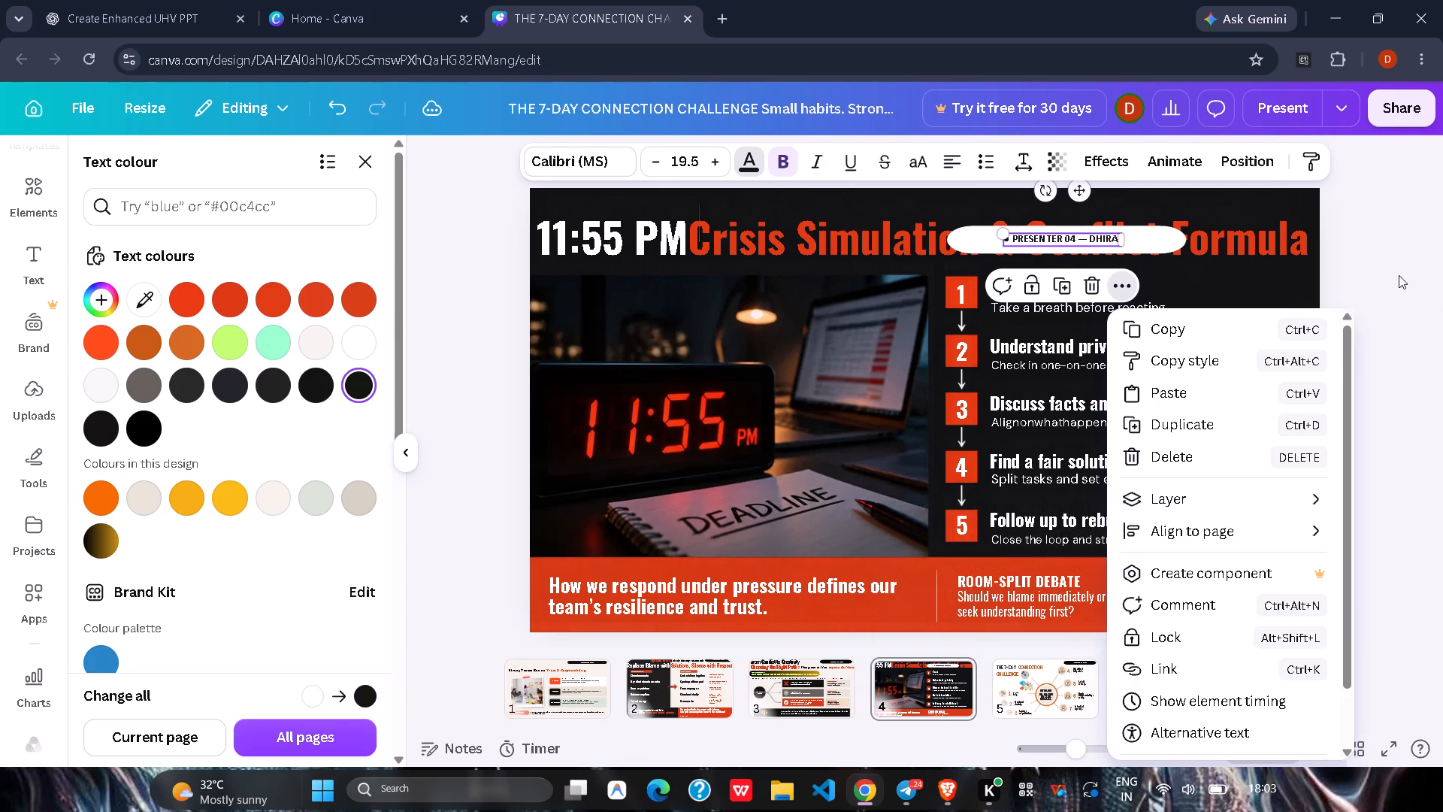
pyautogui.click(1399, 275)
# Move the white badge to the slide's top-right corner above the title and centre the presenter label on it.
pyautogui.moveTo(1163, 245); pyautogui.dragTo(1287, 223)
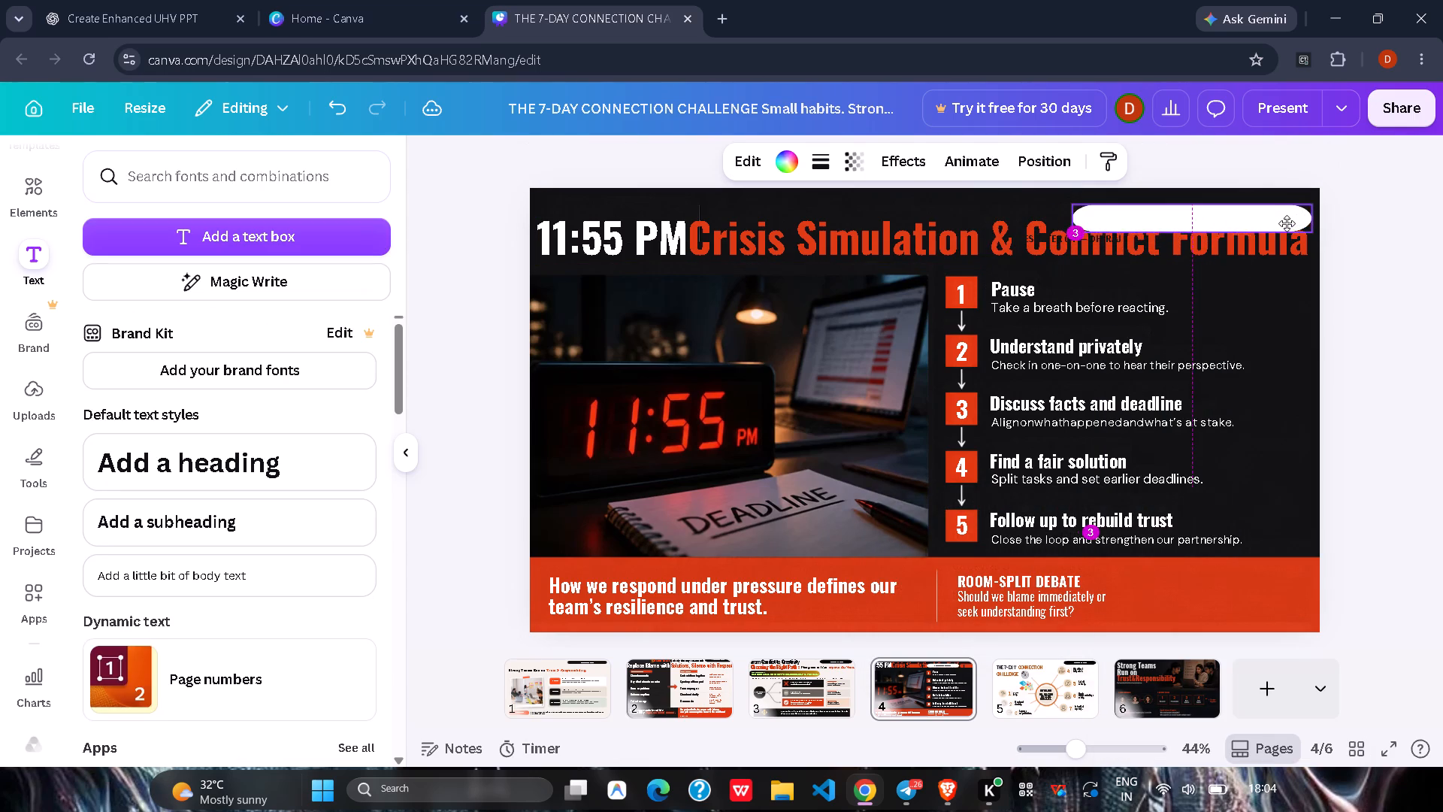
pyautogui.moveTo(1287, 223); pyautogui.dragTo(1294, 217)
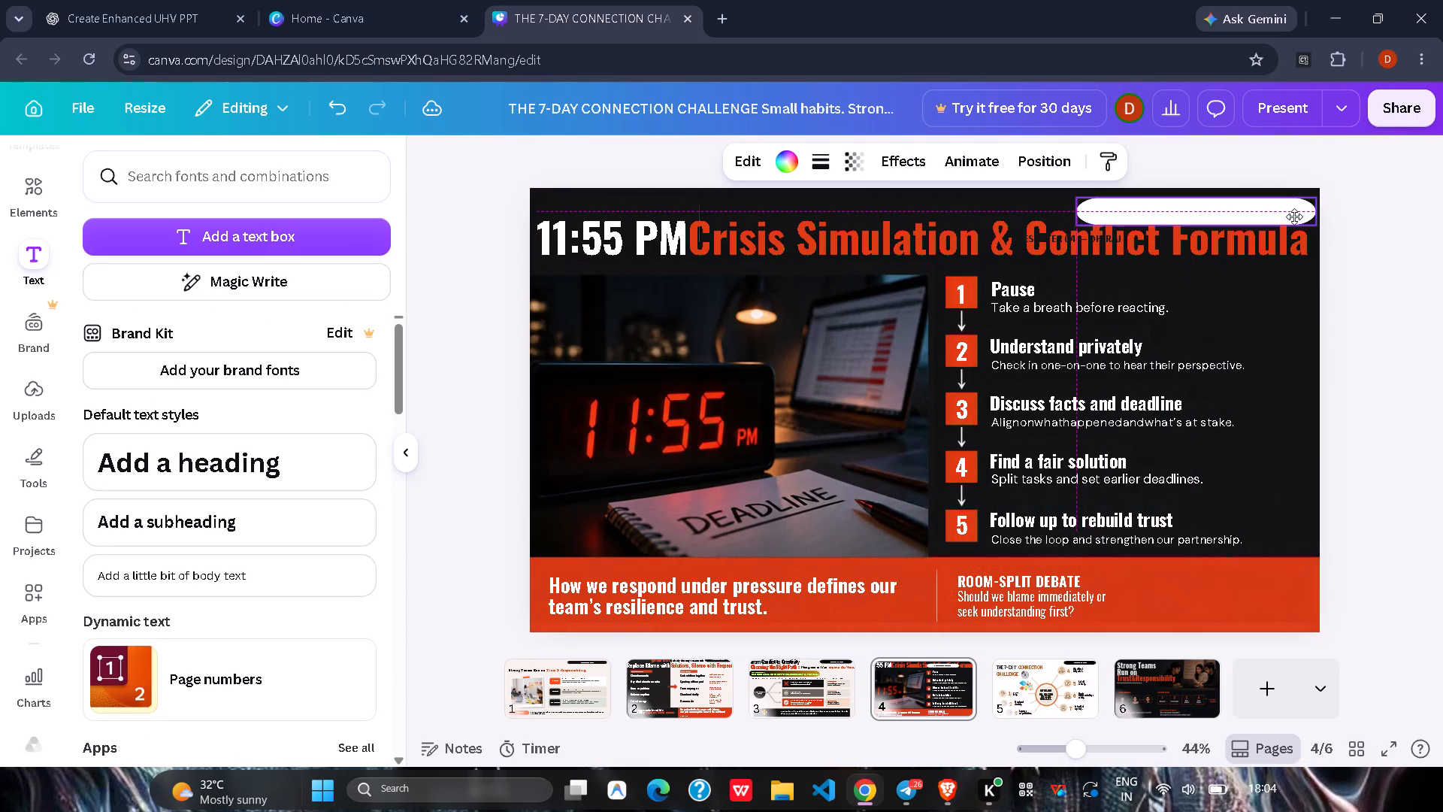
pyautogui.moveTo(1294, 217); pyautogui.dragTo(1290, 215)
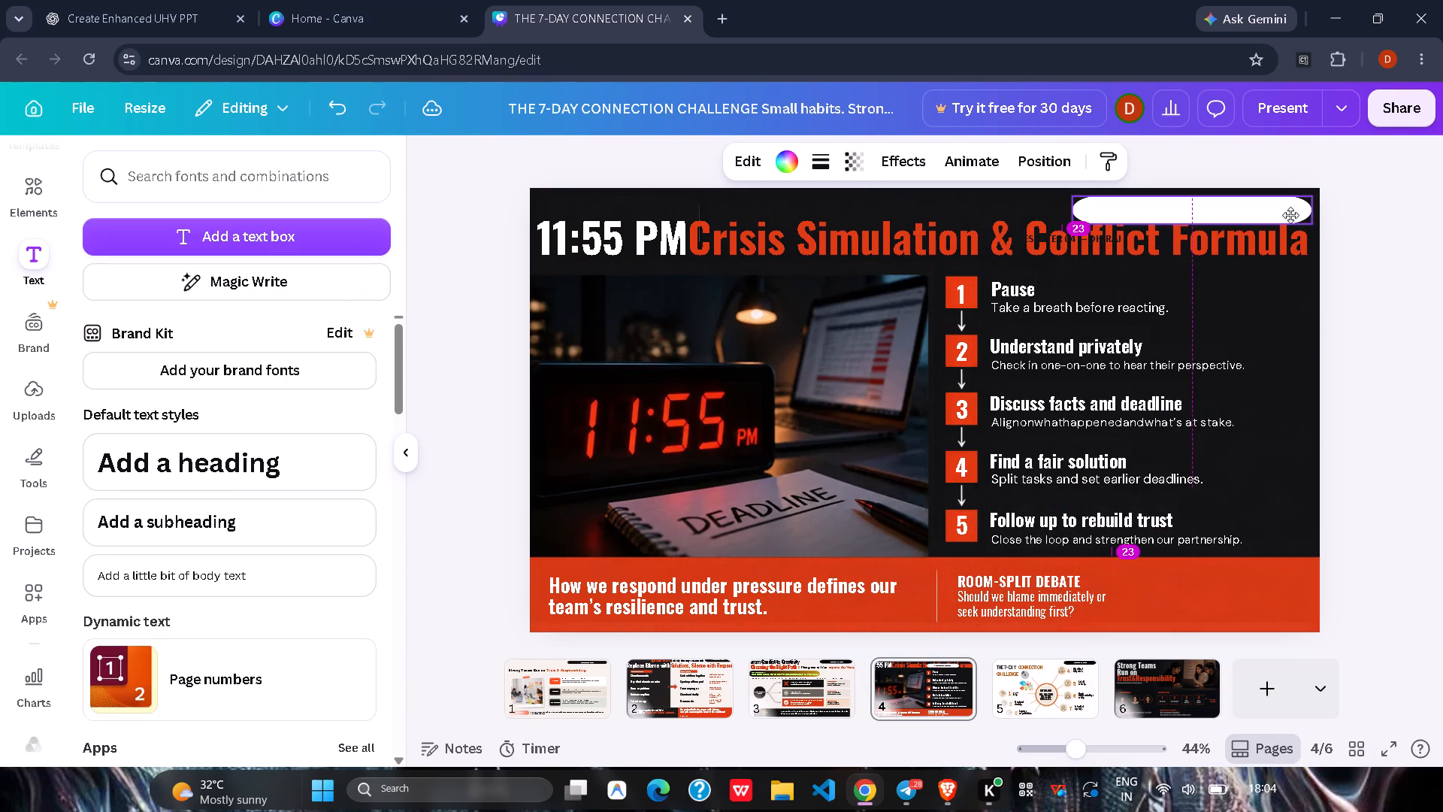
pyautogui.moveTo(1290, 215); pyautogui.dragTo(1292, 210)
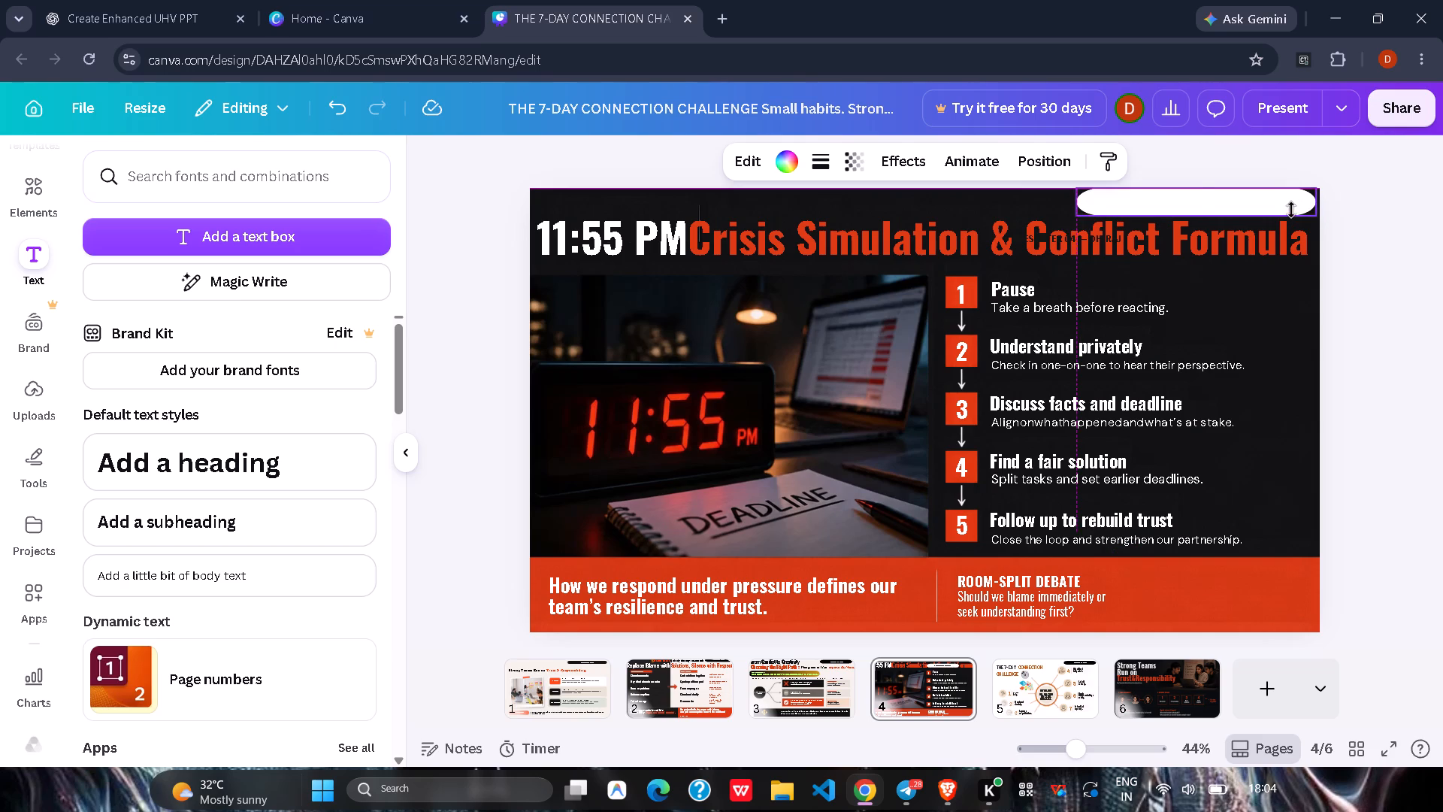
pyautogui.moveTo(1056, 238); pyautogui.dragTo(1198, 210)
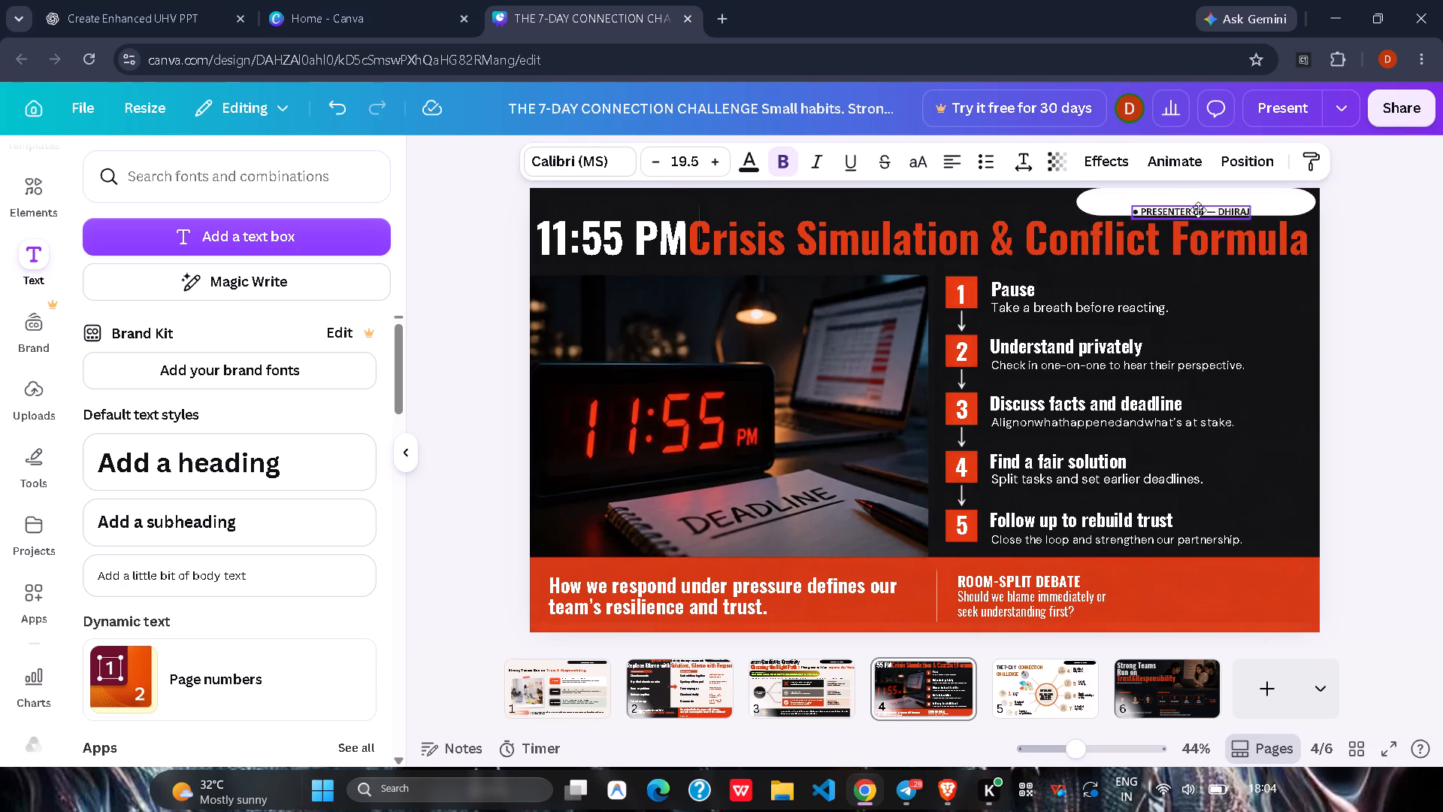
pyautogui.moveTo(1198, 210); pyautogui.dragTo(1183, 199)
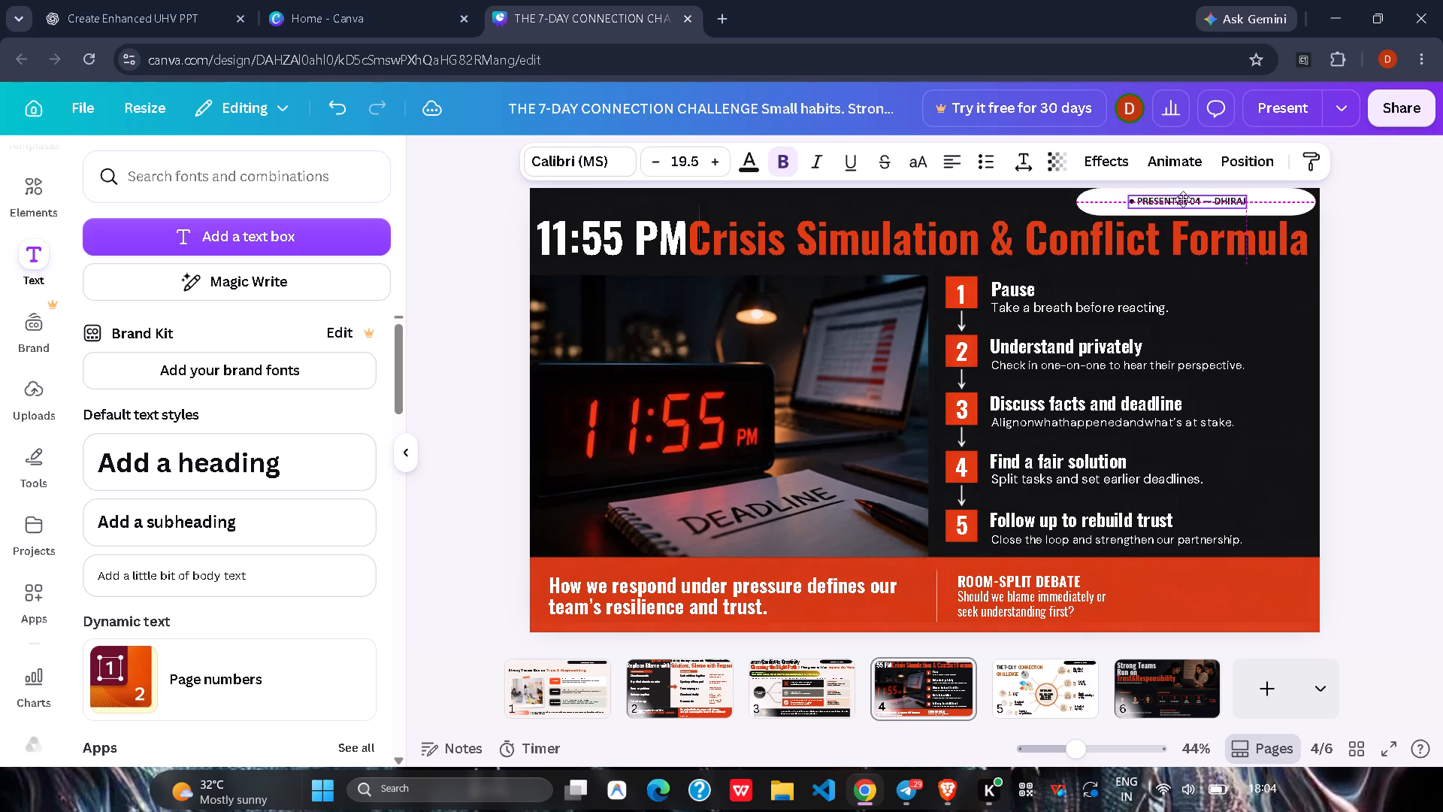
pyautogui.moveTo(1183, 199); pyautogui.dragTo(1184, 198)
pyautogui.click(1385, 274)
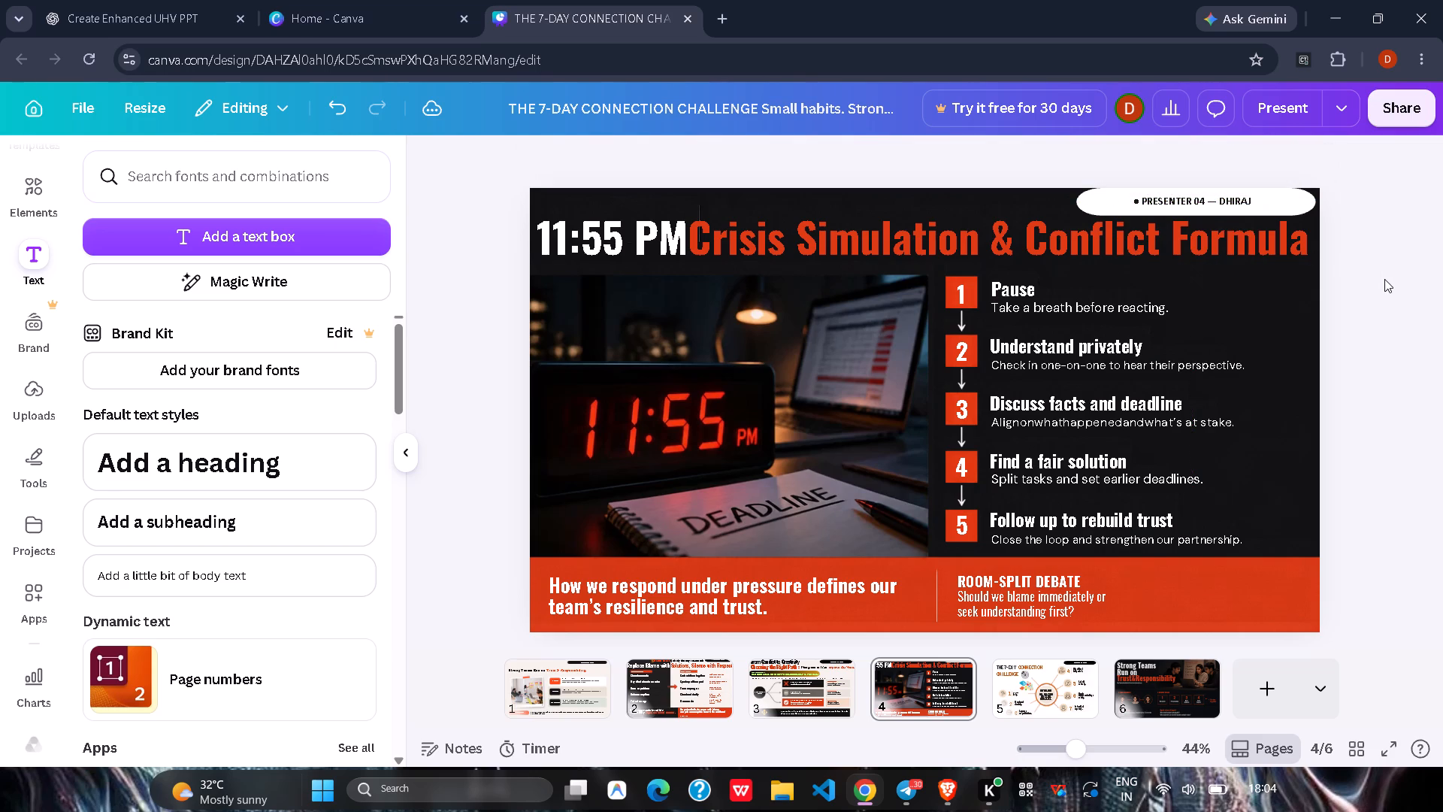
# Nudge the '11:55 PM Crisis Simulation & Conflict Formula' title slightly down and to the right, away from the badge.
pyautogui.click(1193, 242)
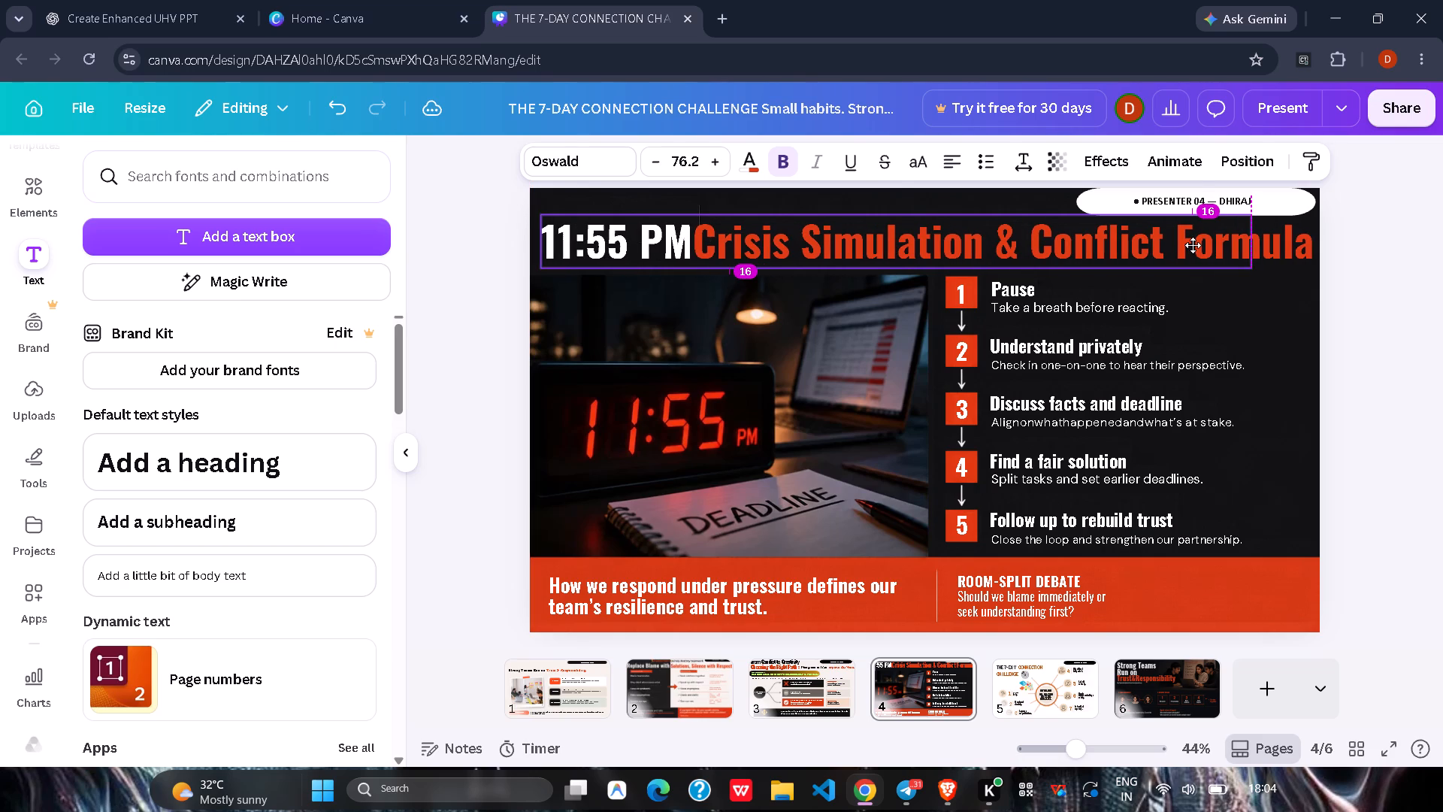
pyautogui.click(1417, 330)
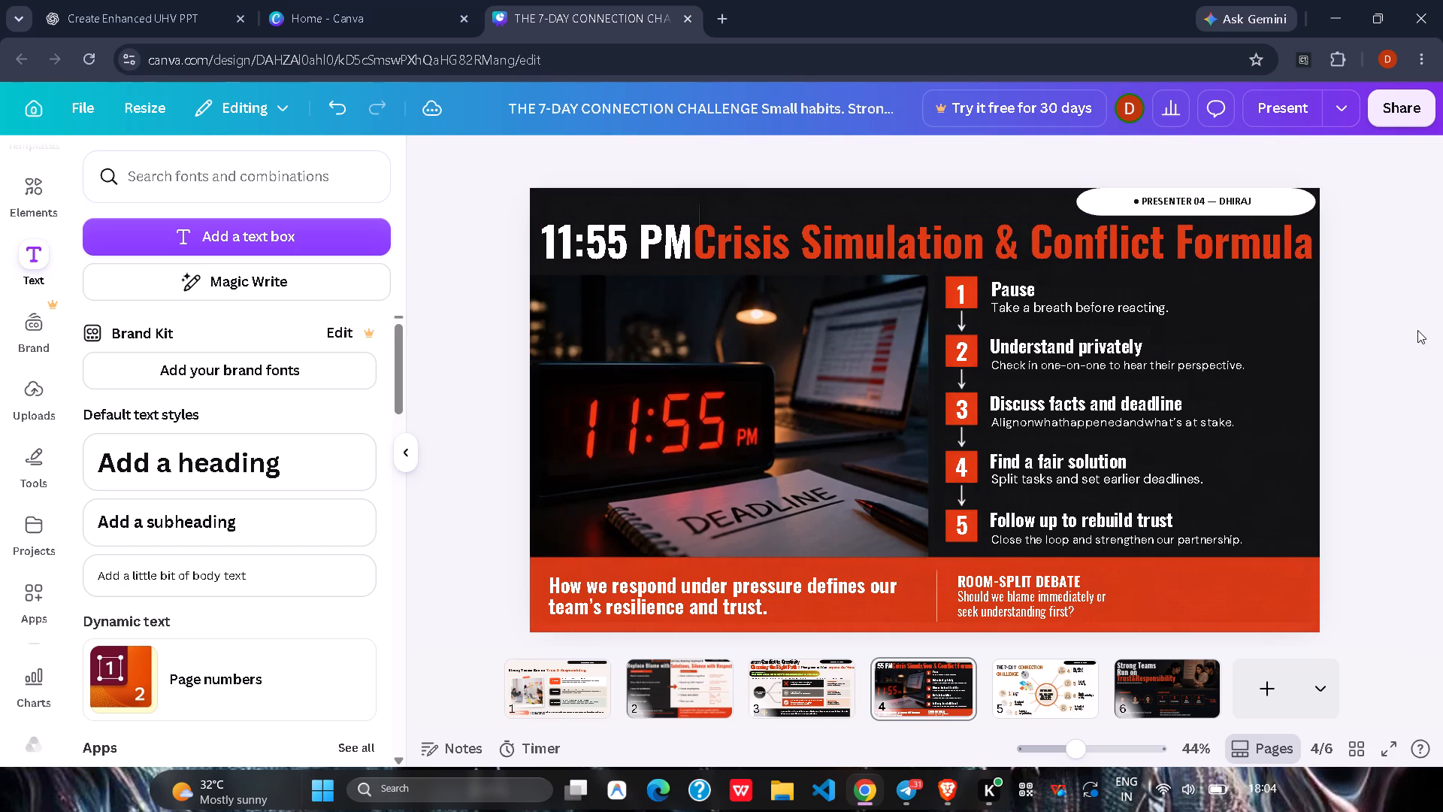
# Shift page 4's white presenter badge slightly inward from the slide's right edge, keeping it behind the presenter label.
pyautogui.moveTo(1284, 214); pyautogui.dragTo(1286, 214)
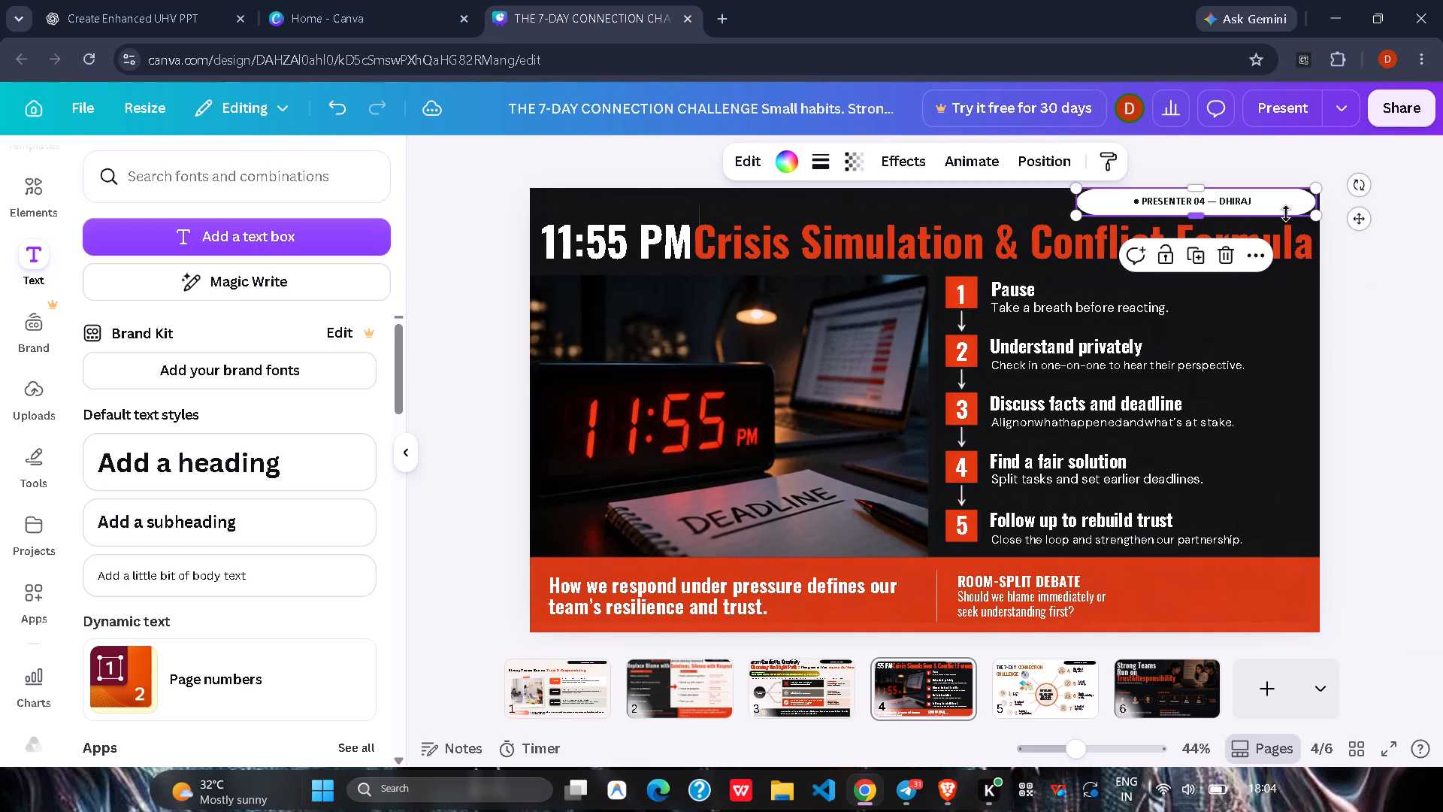
pyautogui.moveTo(1286, 214); pyautogui.dragTo(1242, 226)
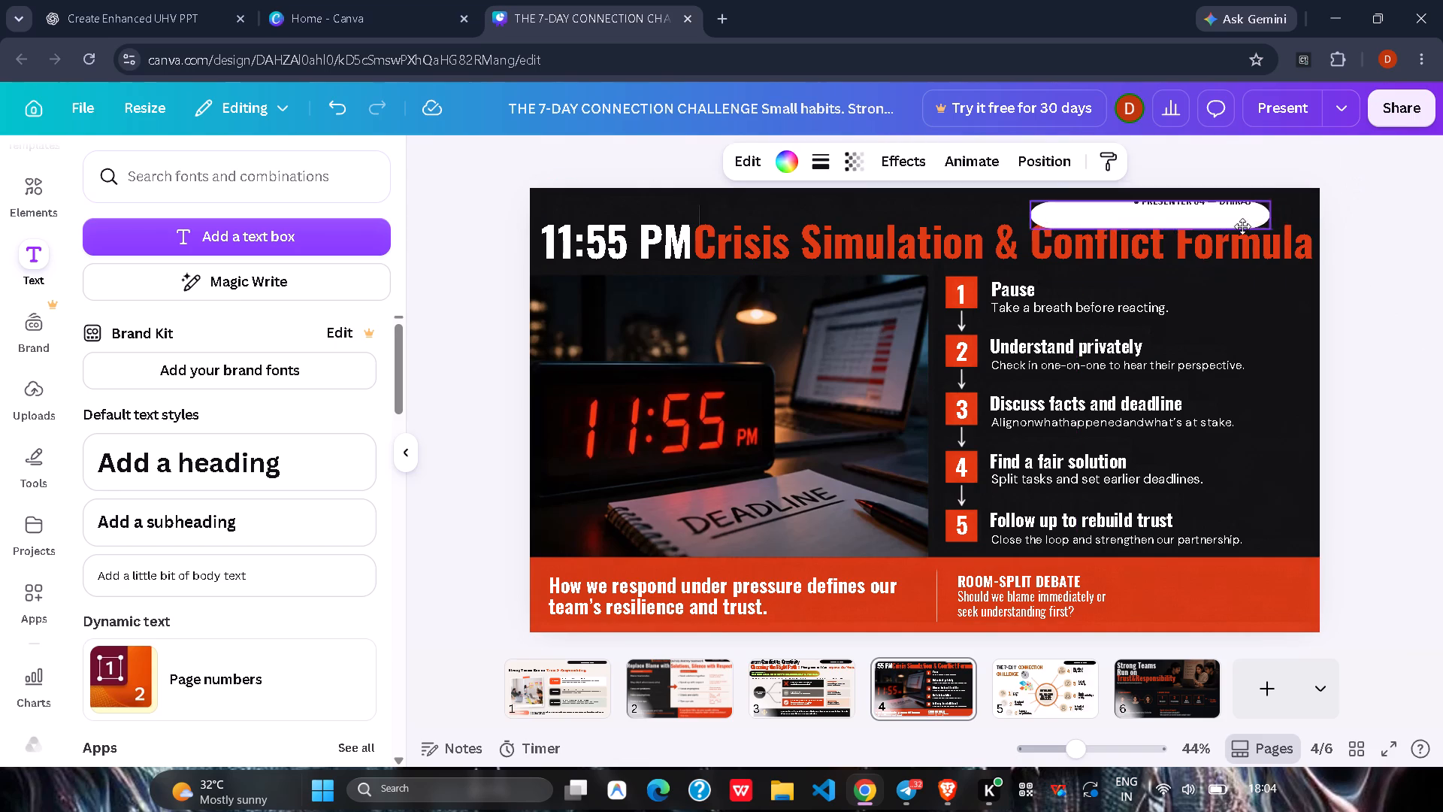
pyautogui.moveTo(1242, 226); pyautogui.dragTo(1276, 211)
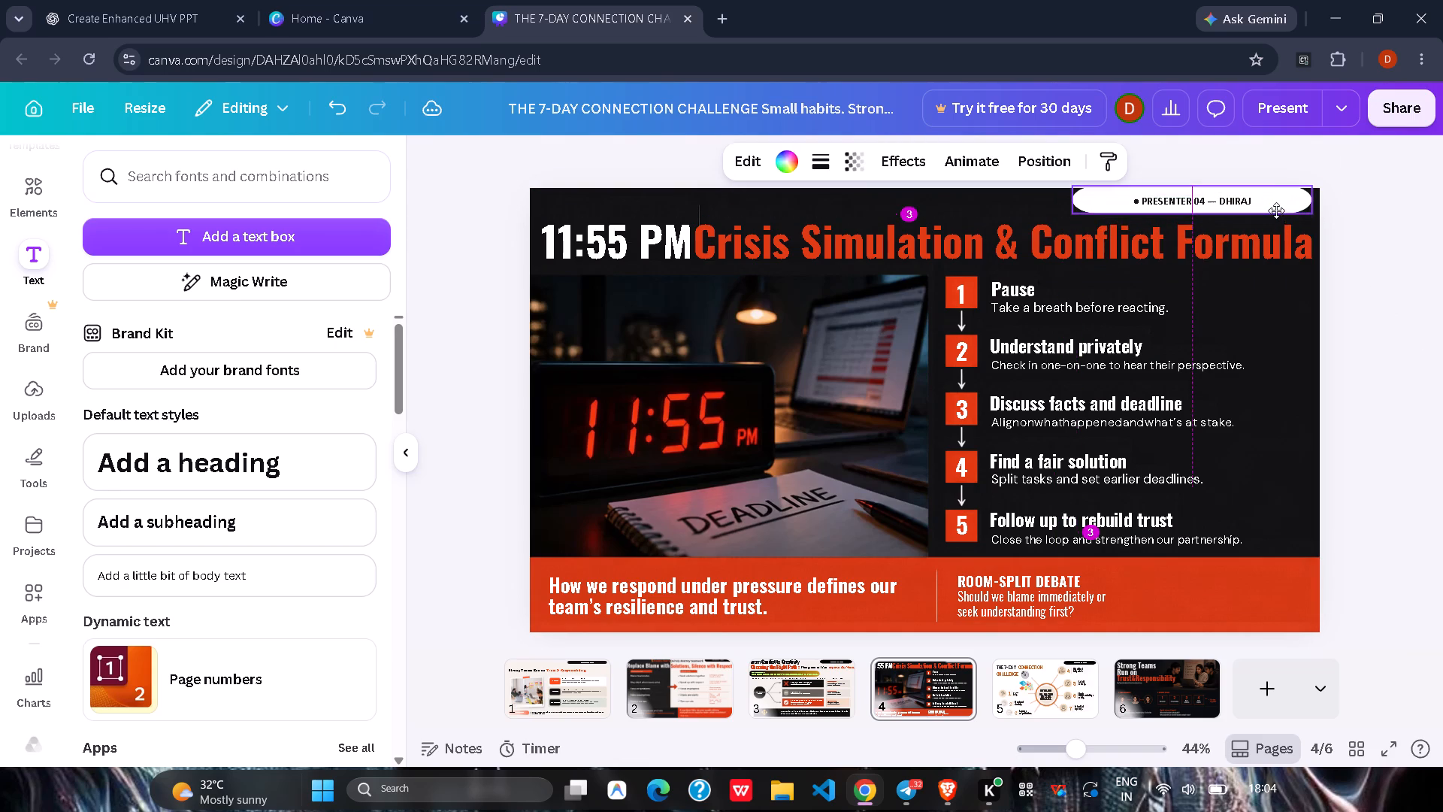
pyautogui.moveTo(1276, 211); pyautogui.dragTo(1276, 215)
pyautogui.click(1227, 196)
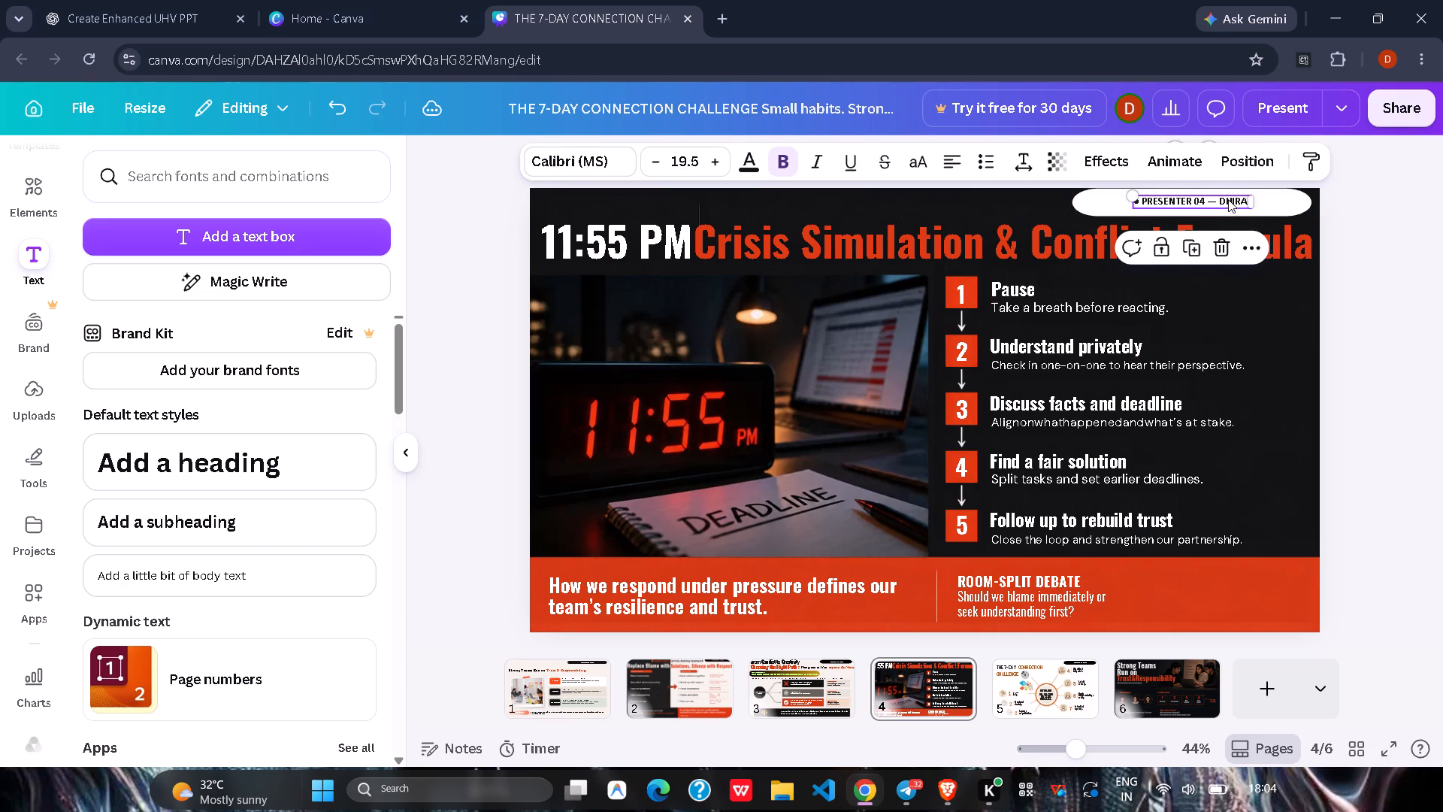
pyautogui.click(1378, 265)
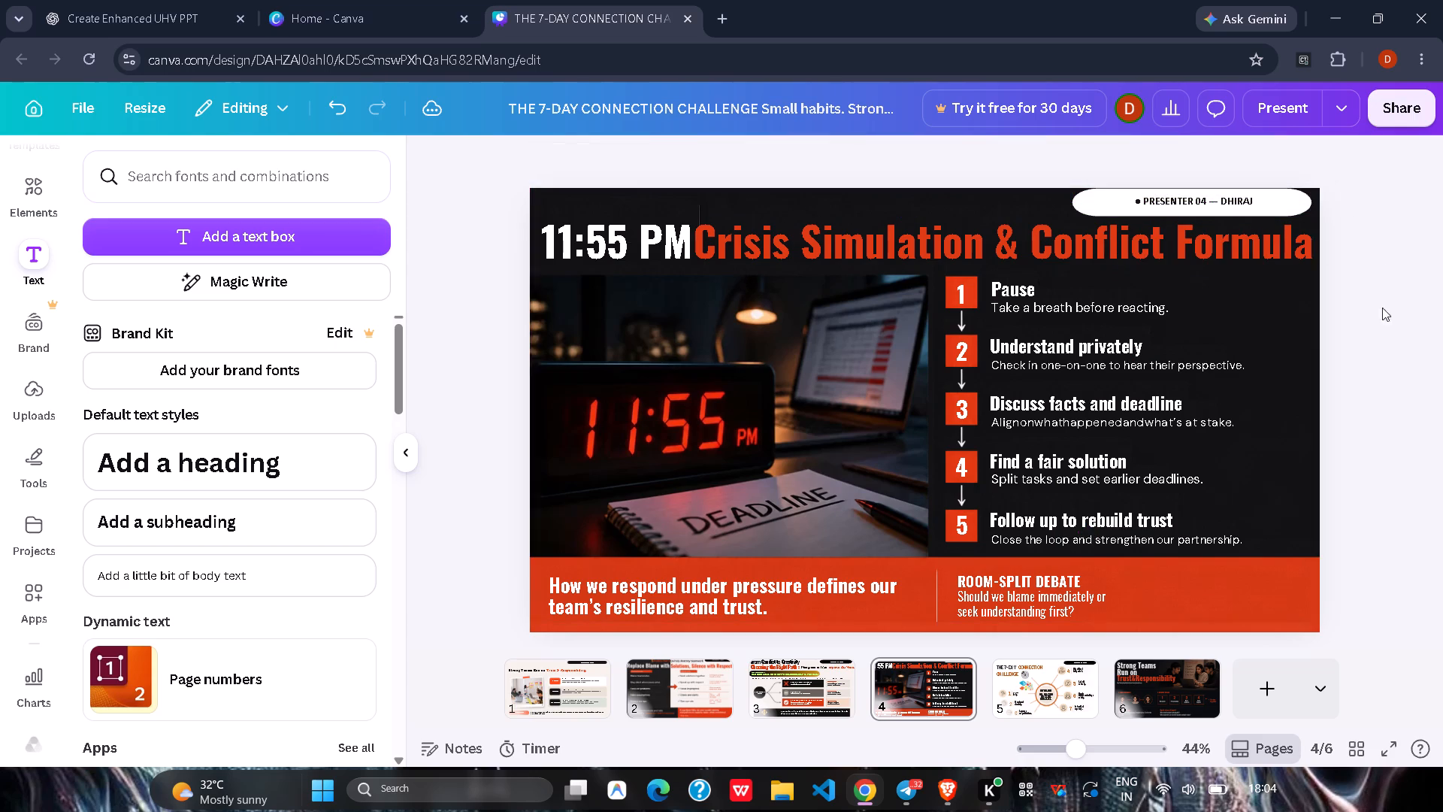
pyautogui.click(1175, 202)
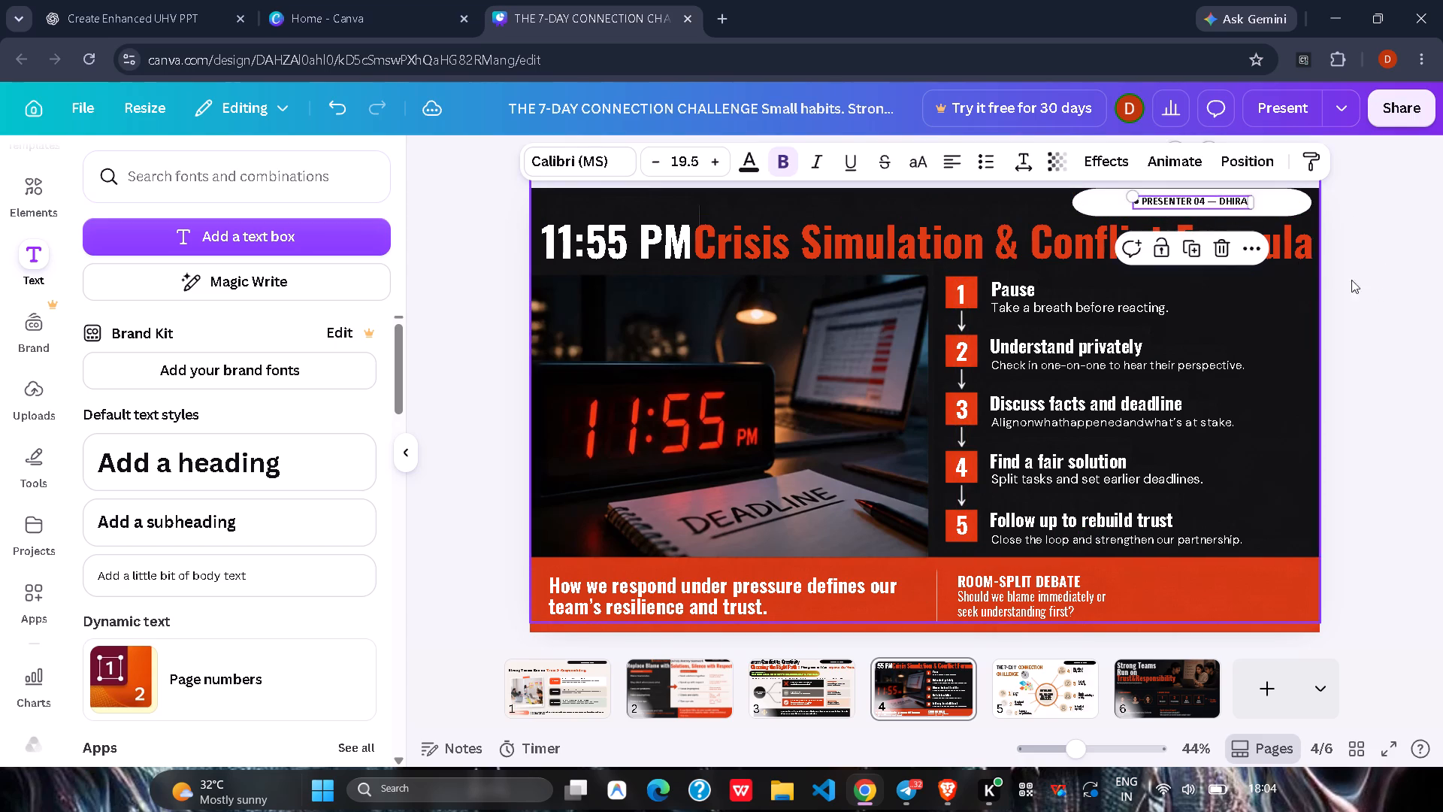
pyautogui.click(1392, 289)
# Review all six slides, comparing the presenter badges, titles and text spacing across the pages.
pyautogui.click(830, 699)
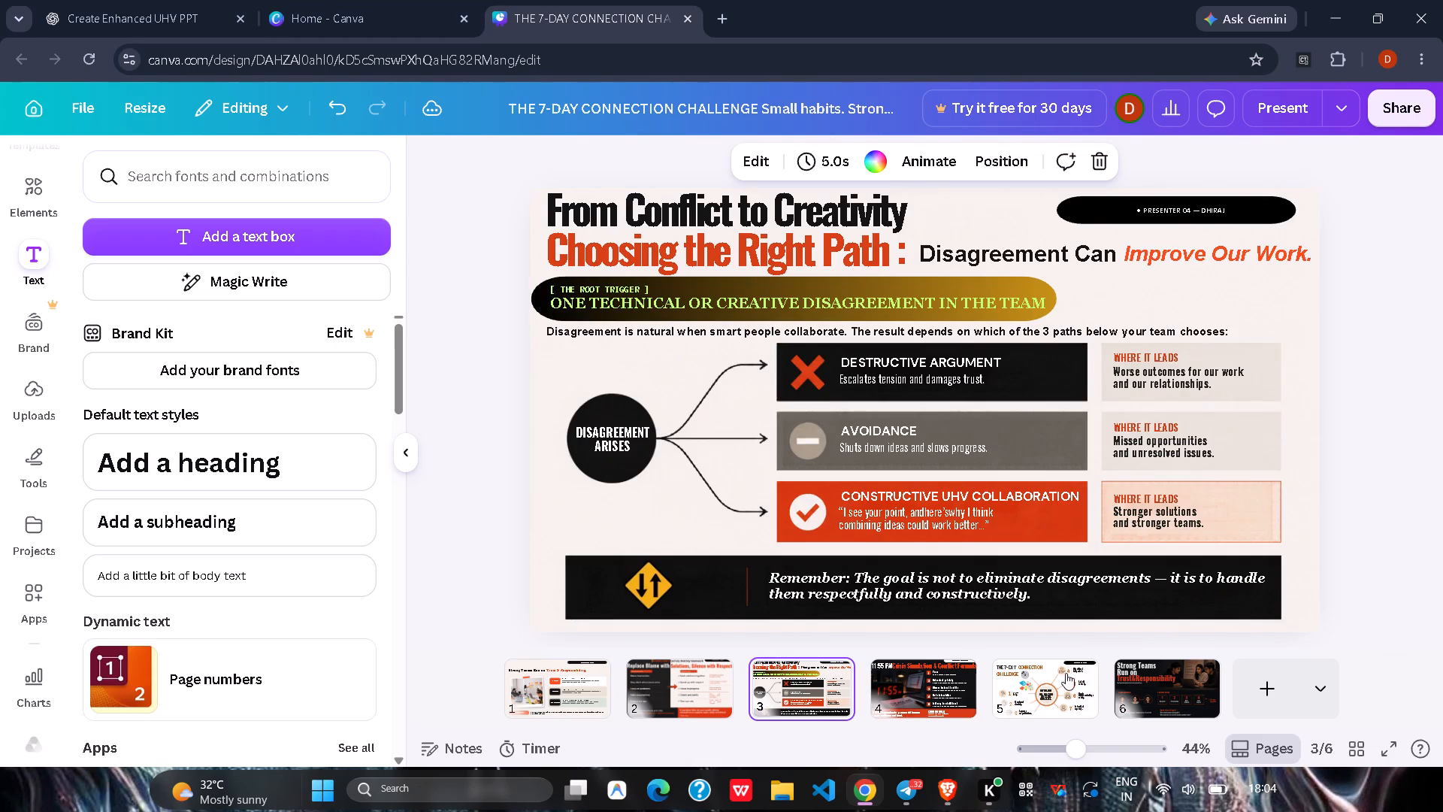
pyautogui.click(1044, 686)
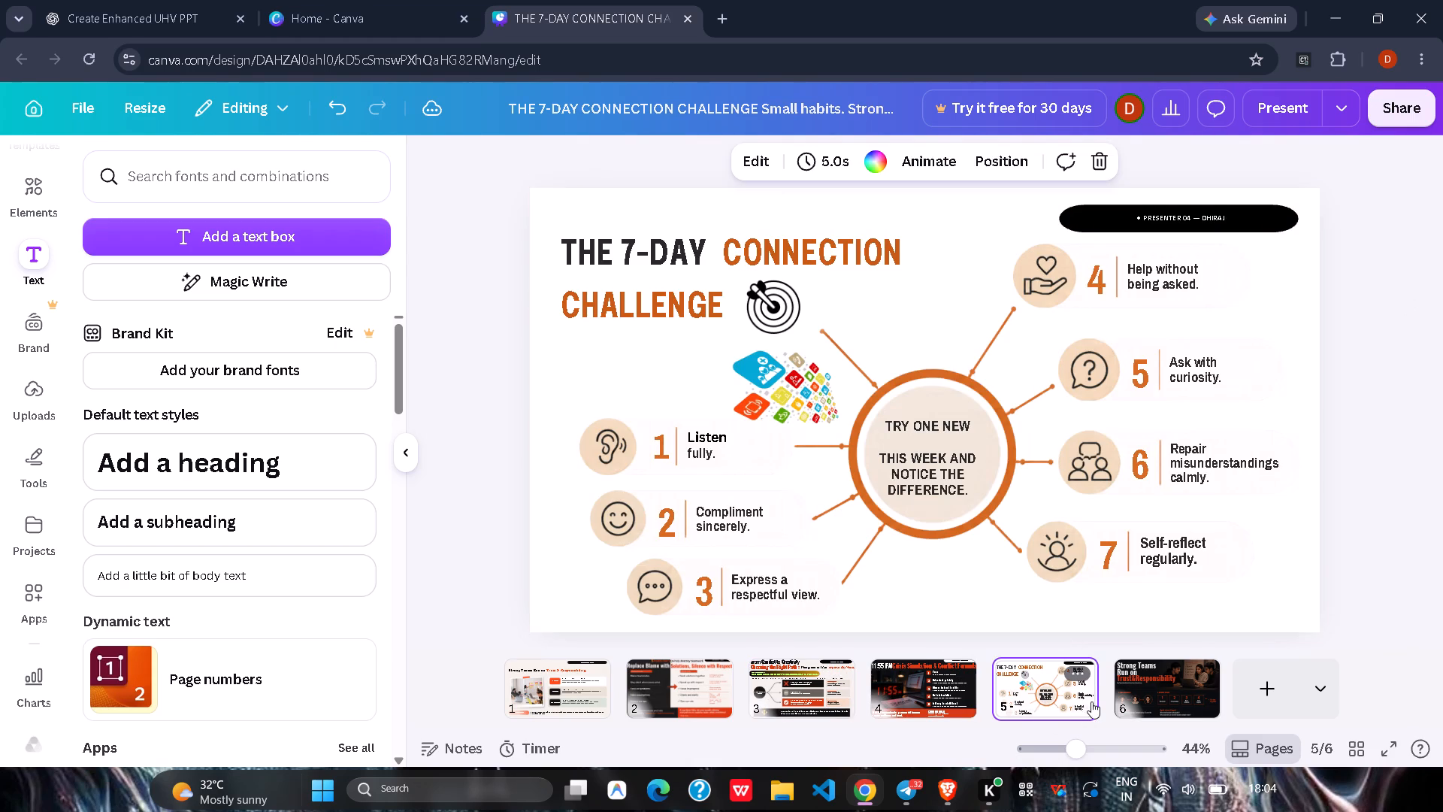
pyautogui.click(1147, 684)
pyautogui.click(1039, 678)
pyautogui.click(914, 683)
pyautogui.click(816, 681)
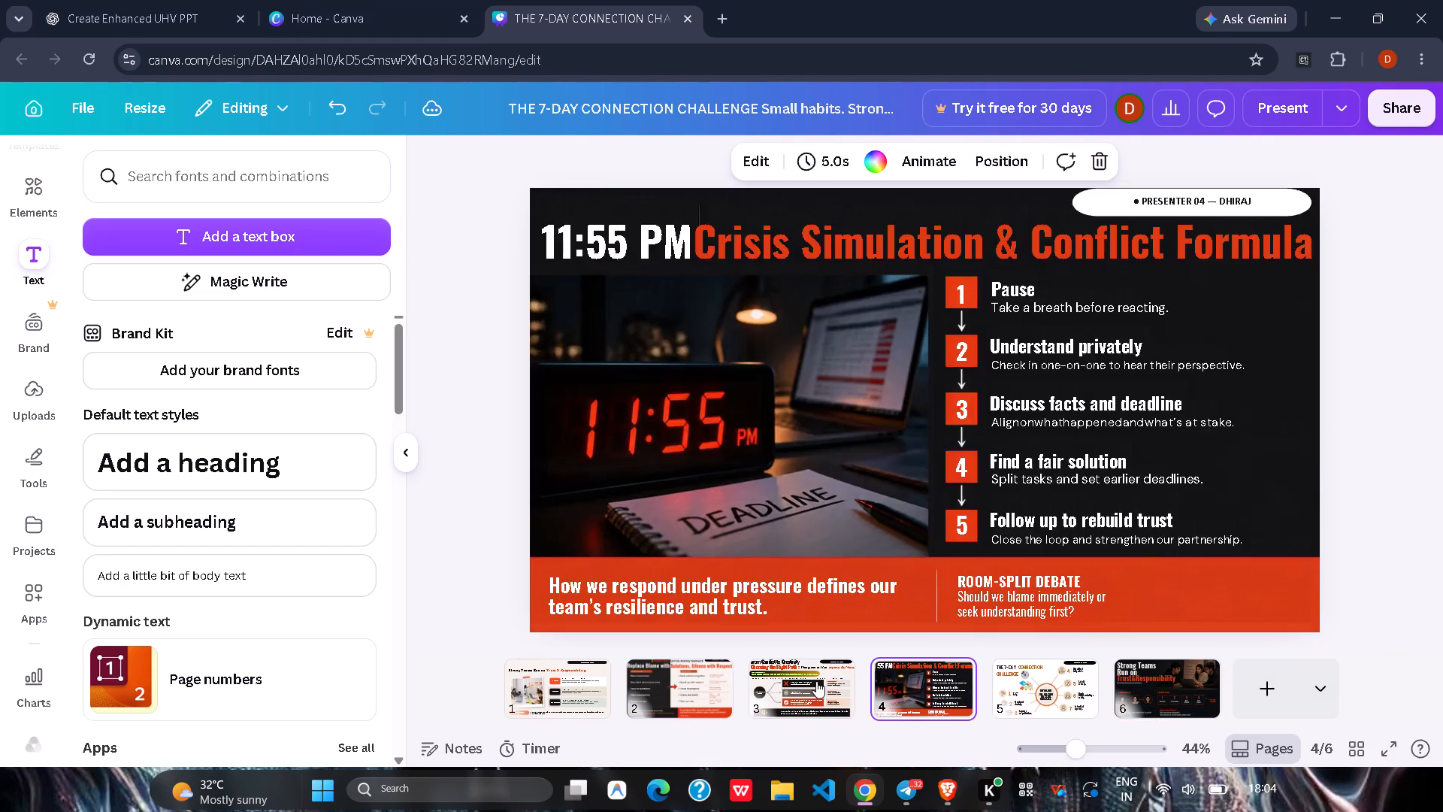
pyautogui.click(684, 689)
pyautogui.click(572, 681)
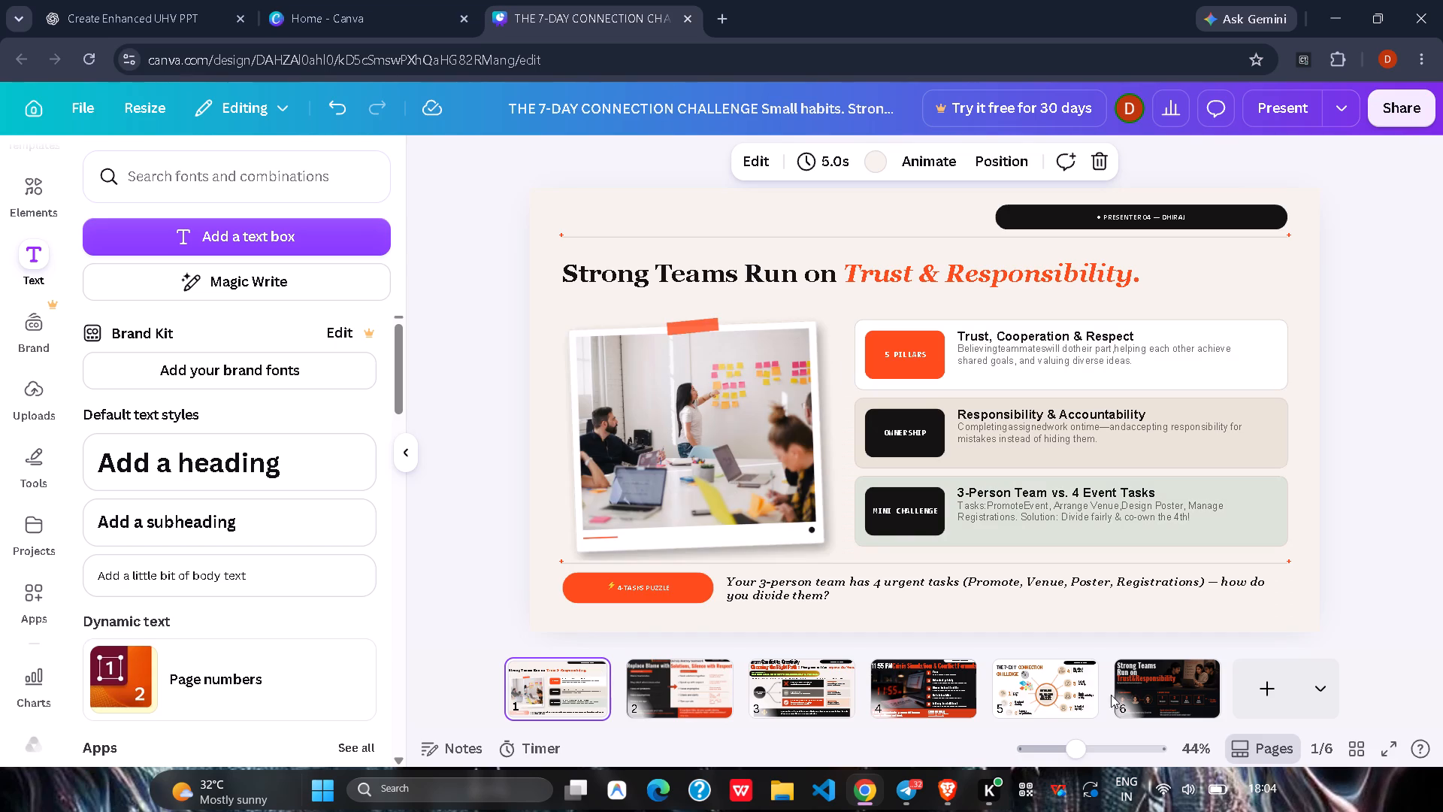
pyautogui.click(1146, 674)
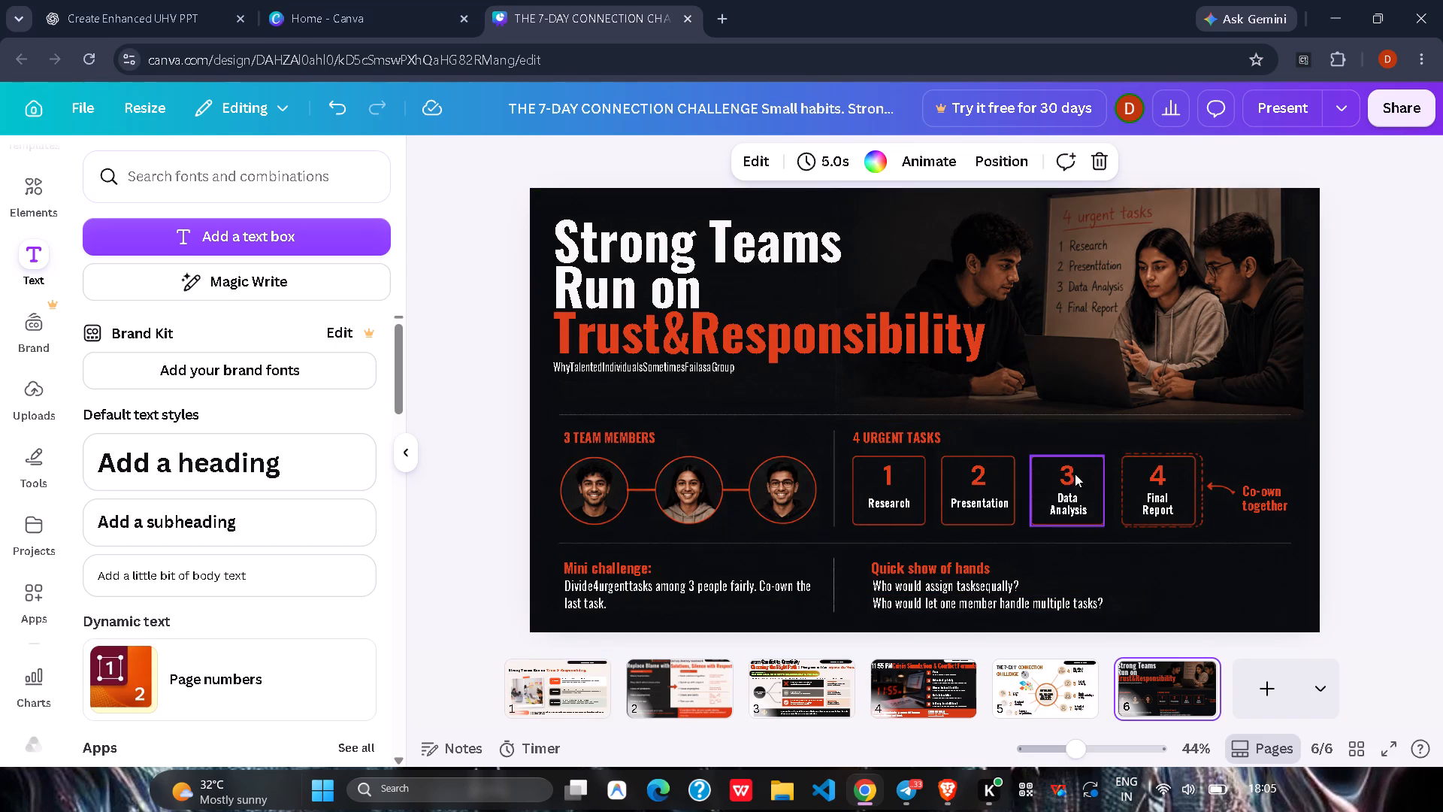
pyautogui.click(555, 699)
pyautogui.click(704, 697)
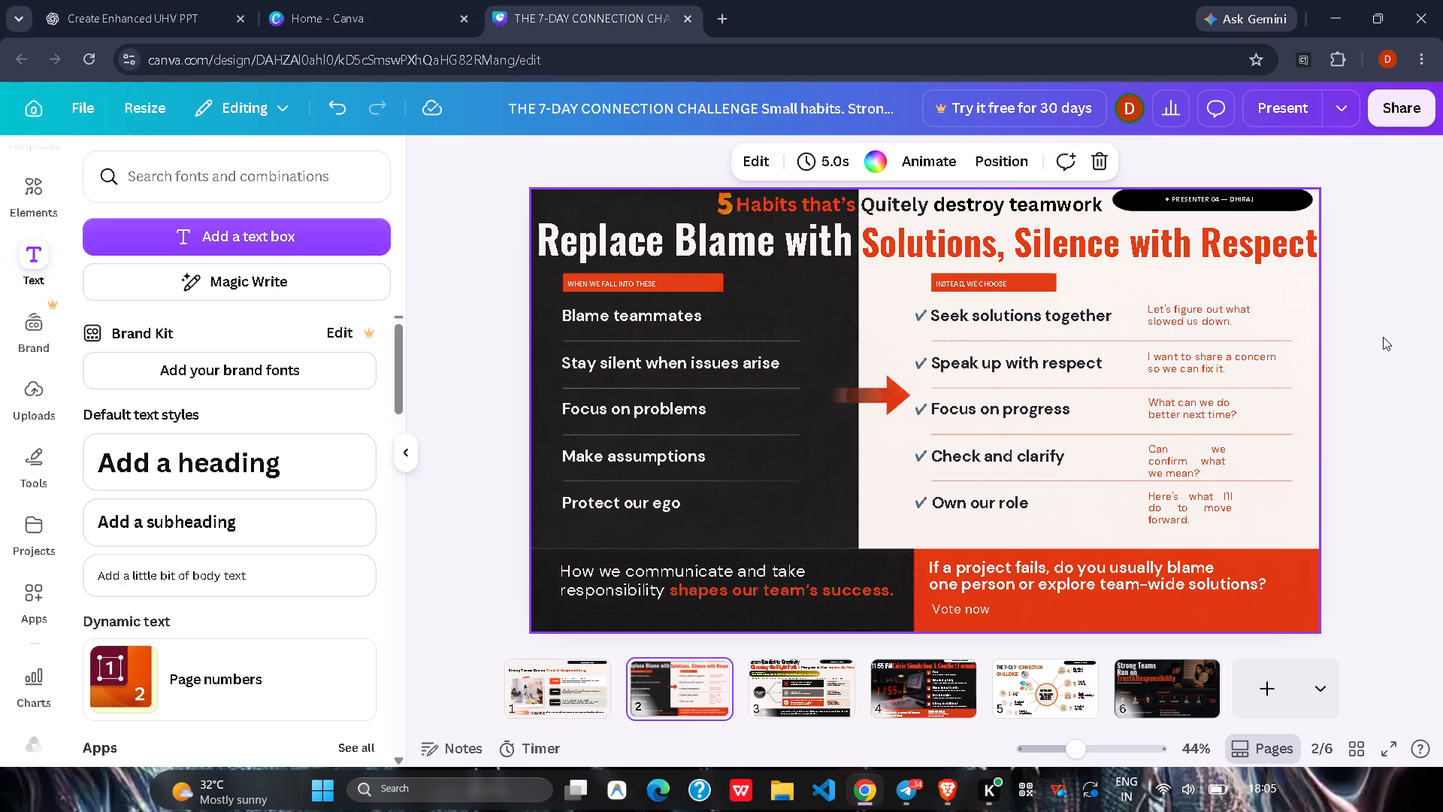
pyautogui.click(575, 676)
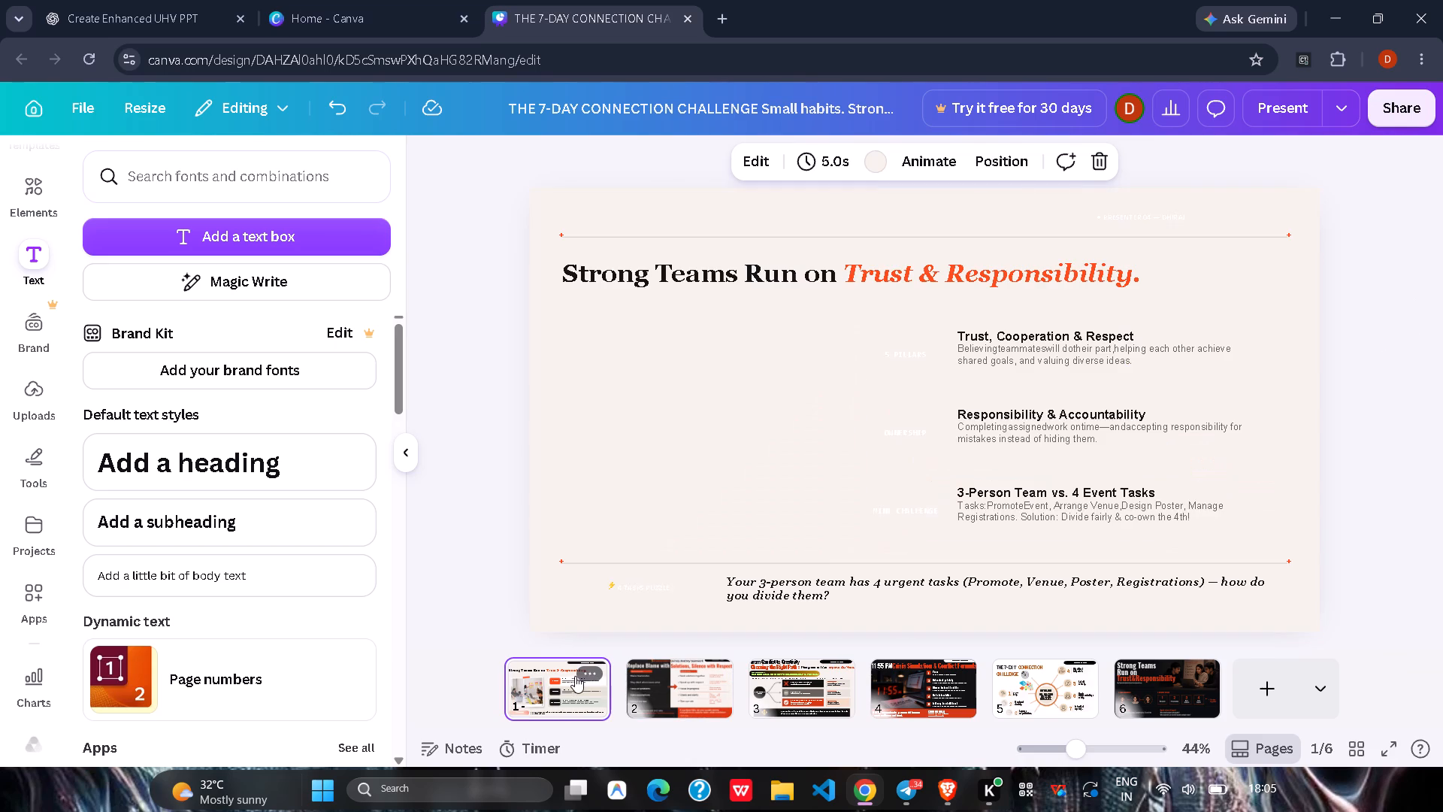
pyautogui.click(790, 699)
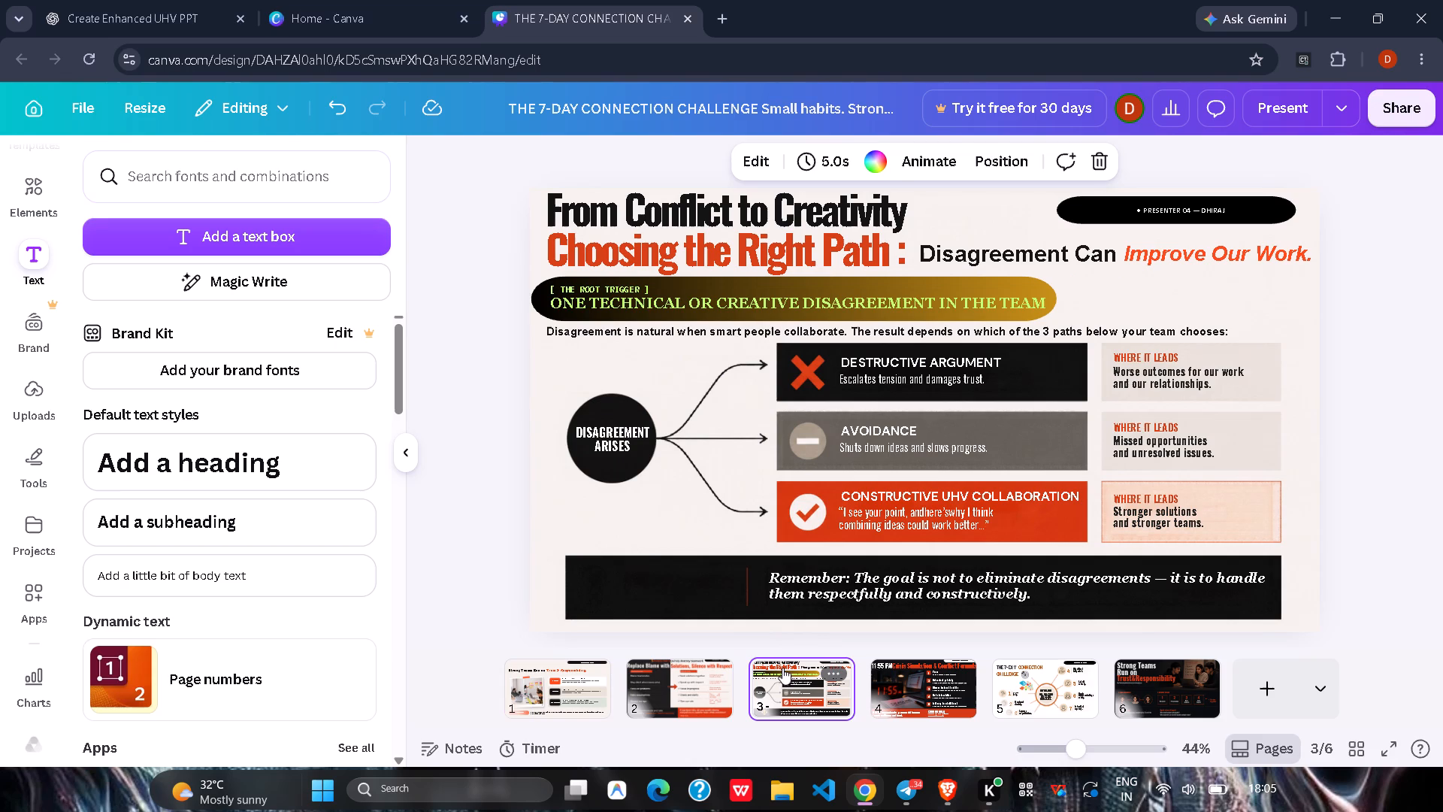
pyautogui.press('Left')
pyautogui.press('Left')
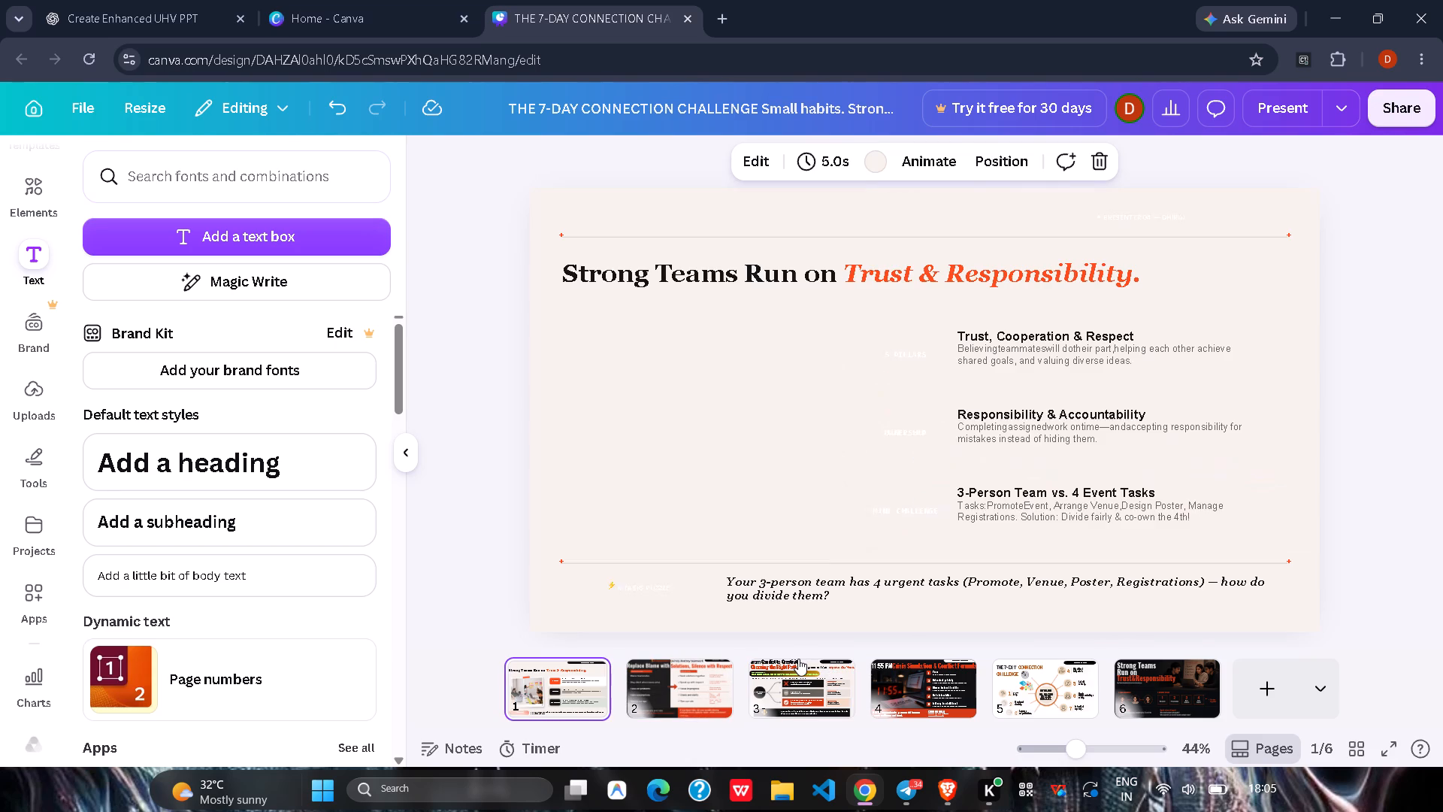
# Page through the six slides from first to last and back to page 5, checking titles, presenter badges and text spacing.
pyautogui.press('Left')
pyautogui.press('Left')
pyautogui.press('Left')
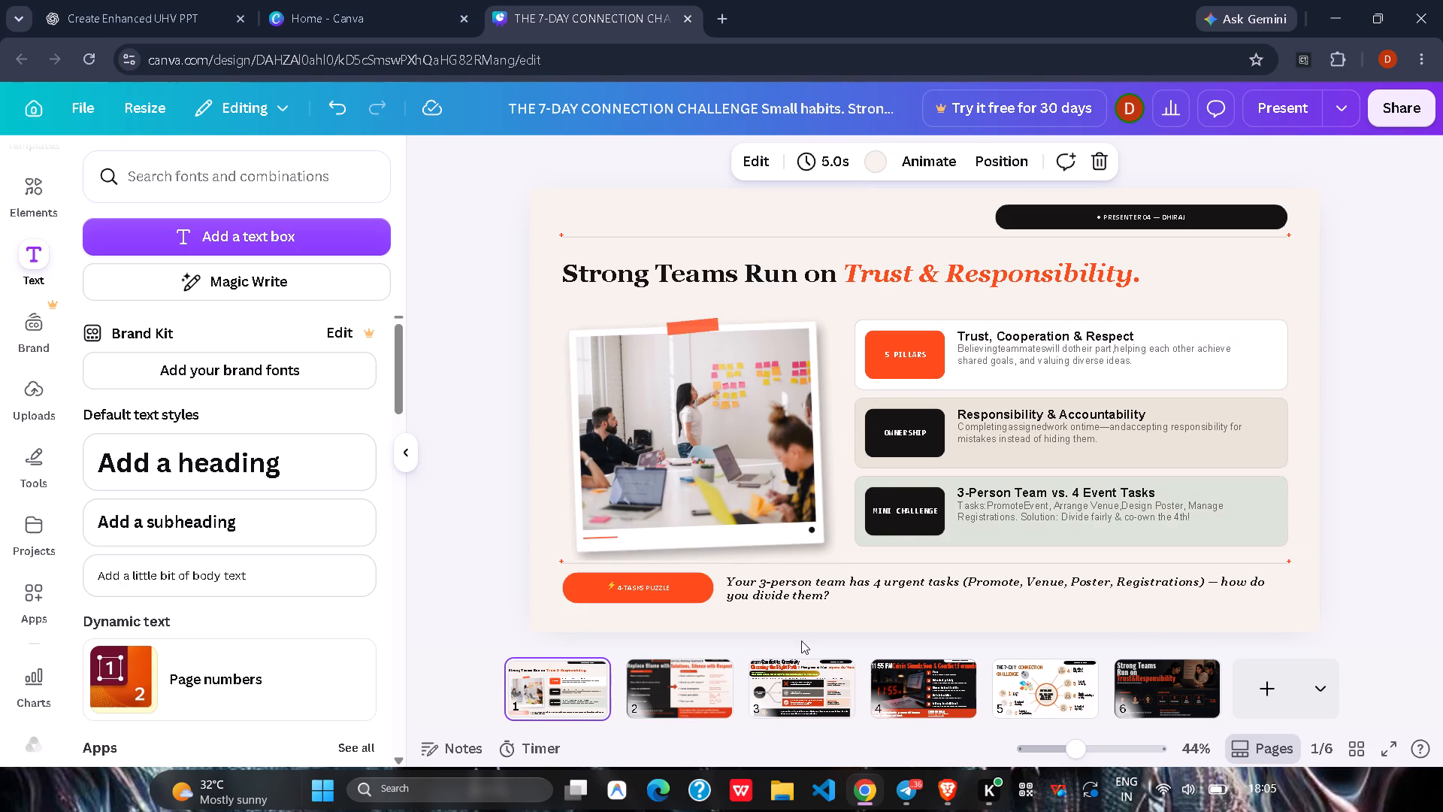
pyautogui.press('Left')
pyautogui.press('Left')
pyautogui.press('Right')
pyautogui.press('Right')
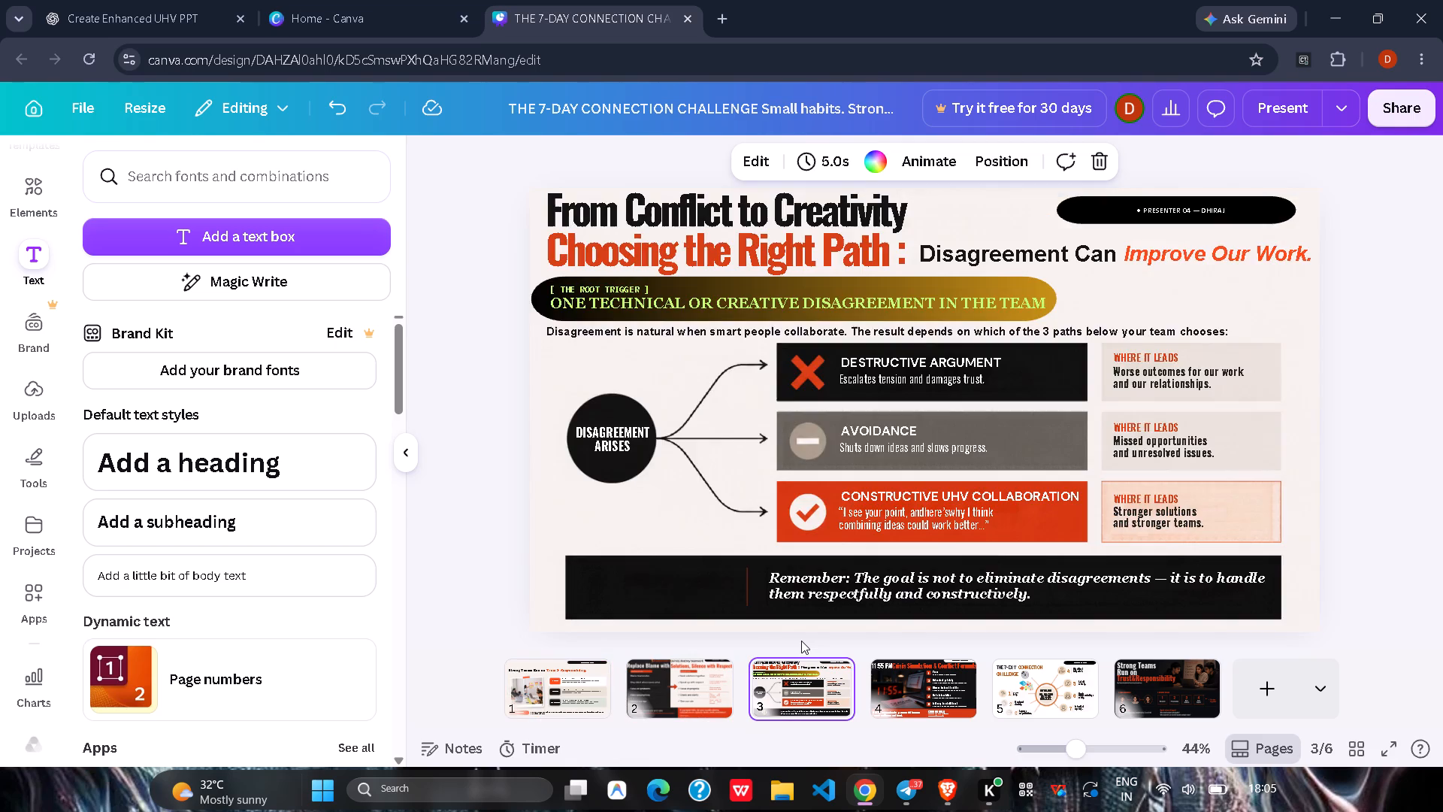
pyautogui.press('Right')
pyautogui.press('Right')
pyautogui.press('Right')
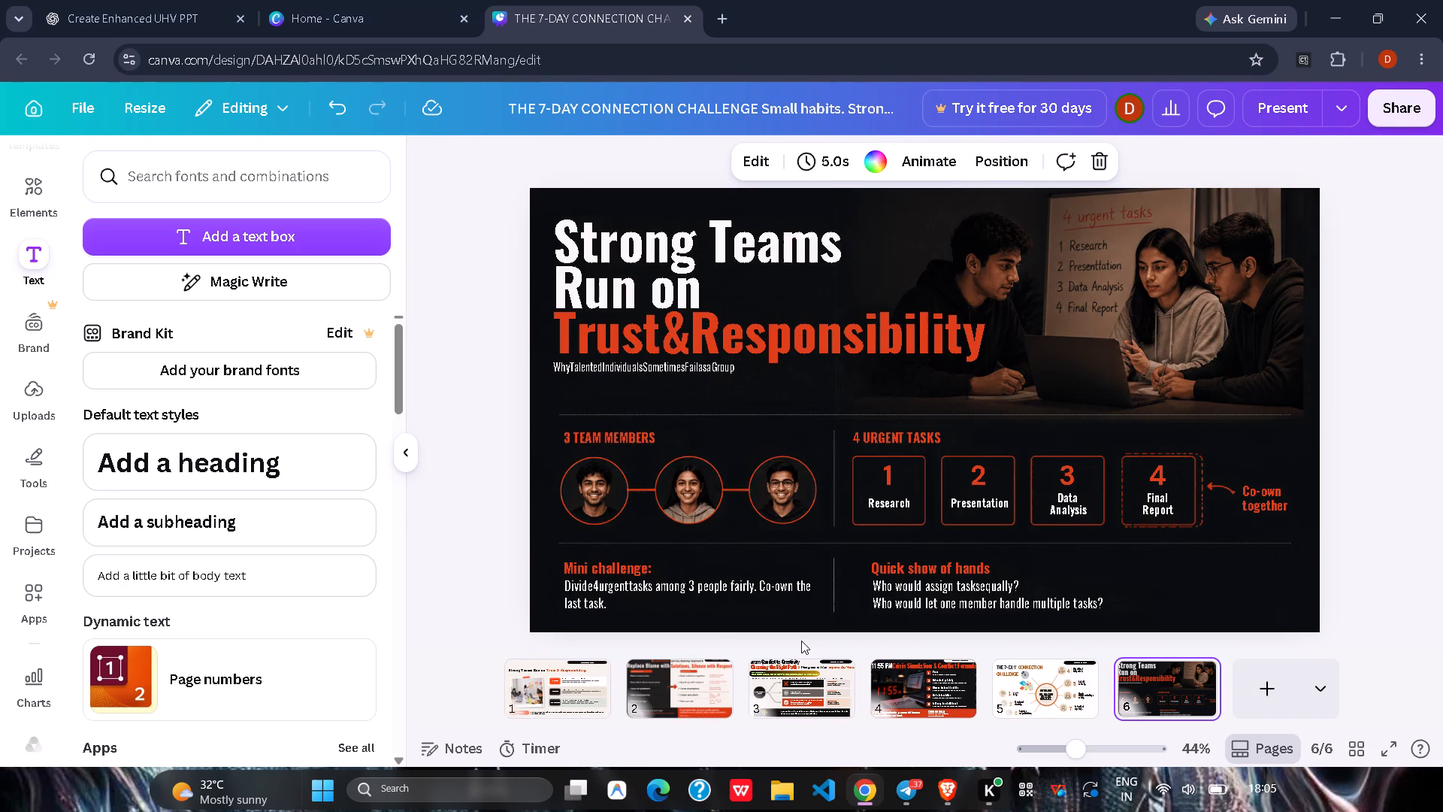
pyautogui.press('Right')
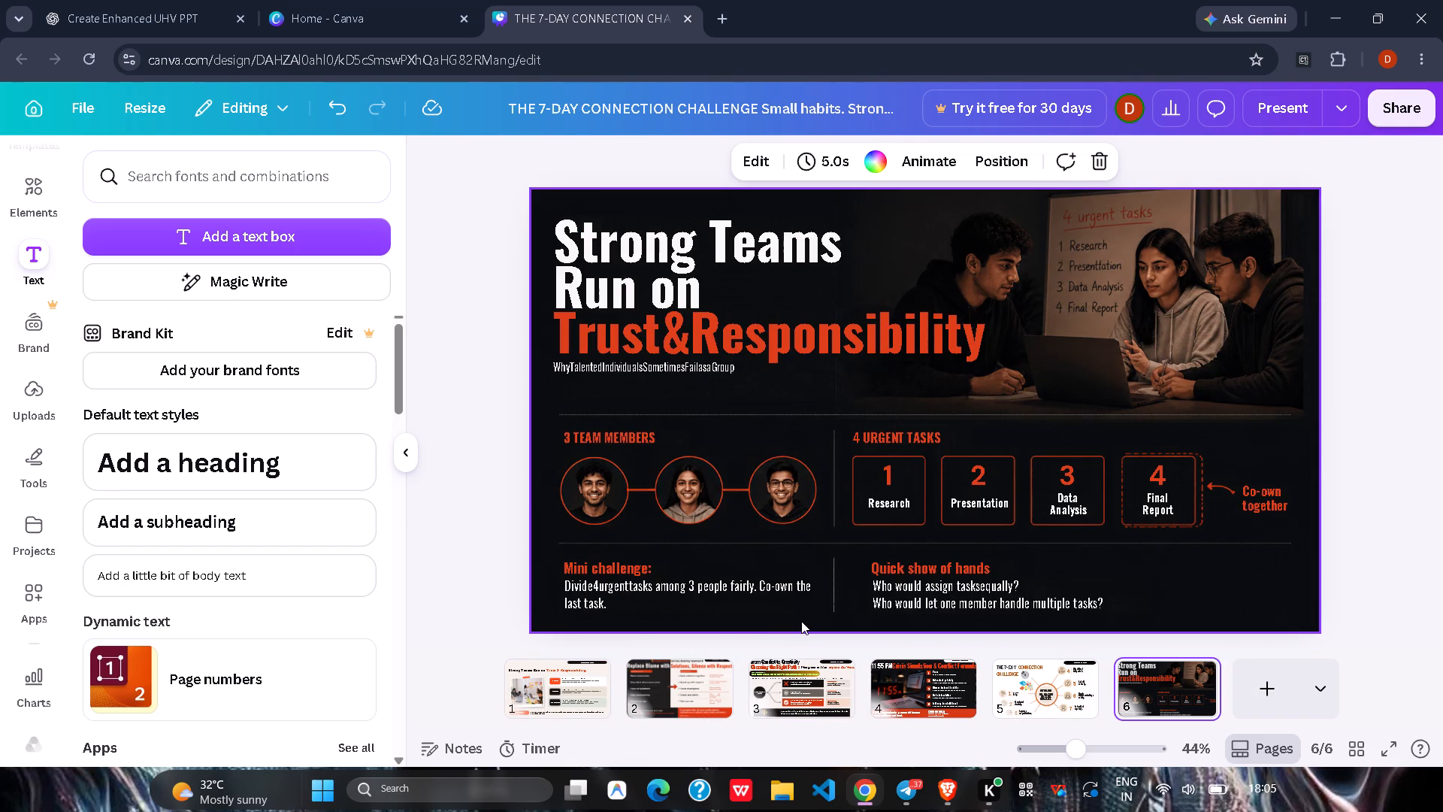
pyautogui.click(1154, 680)
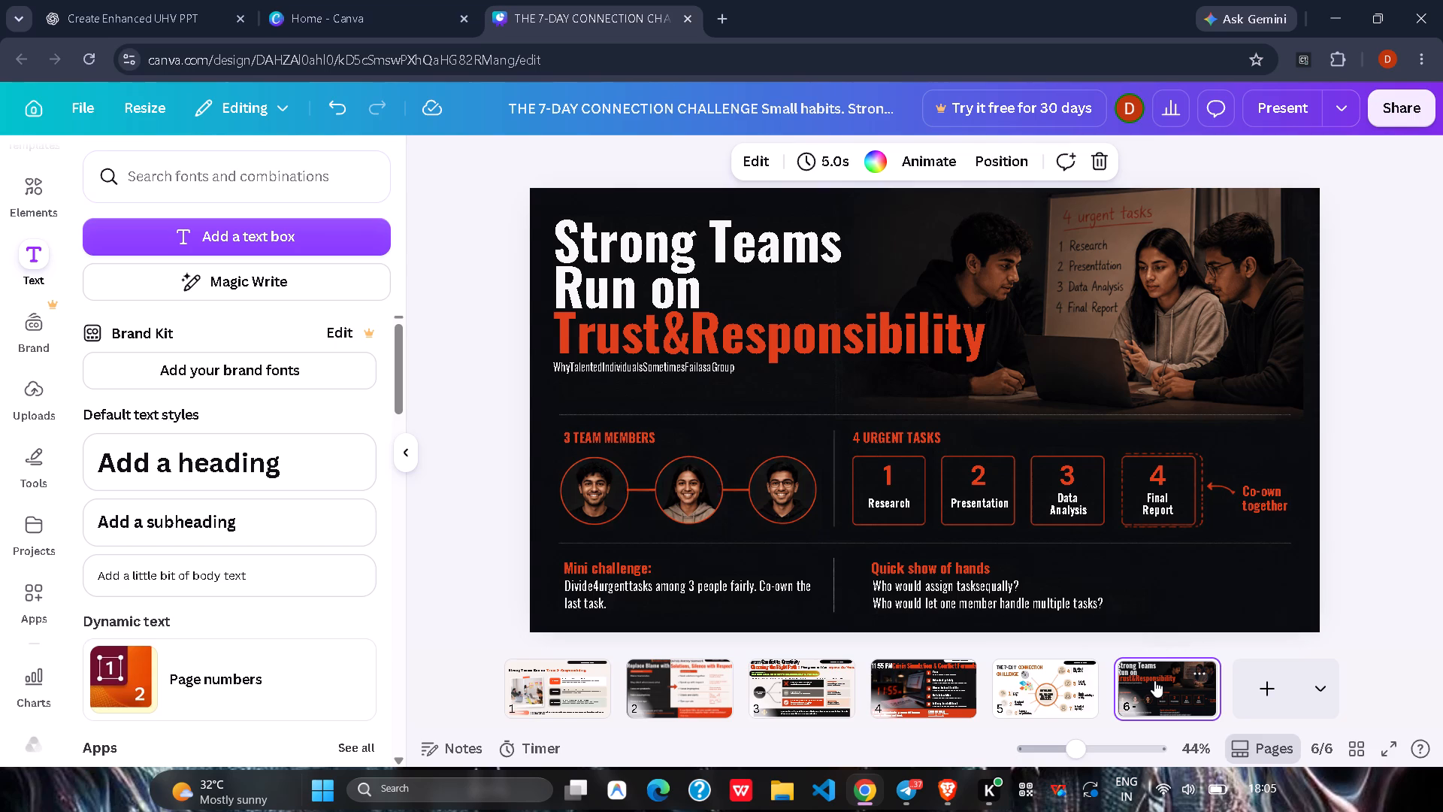
pyautogui.click(1061, 695)
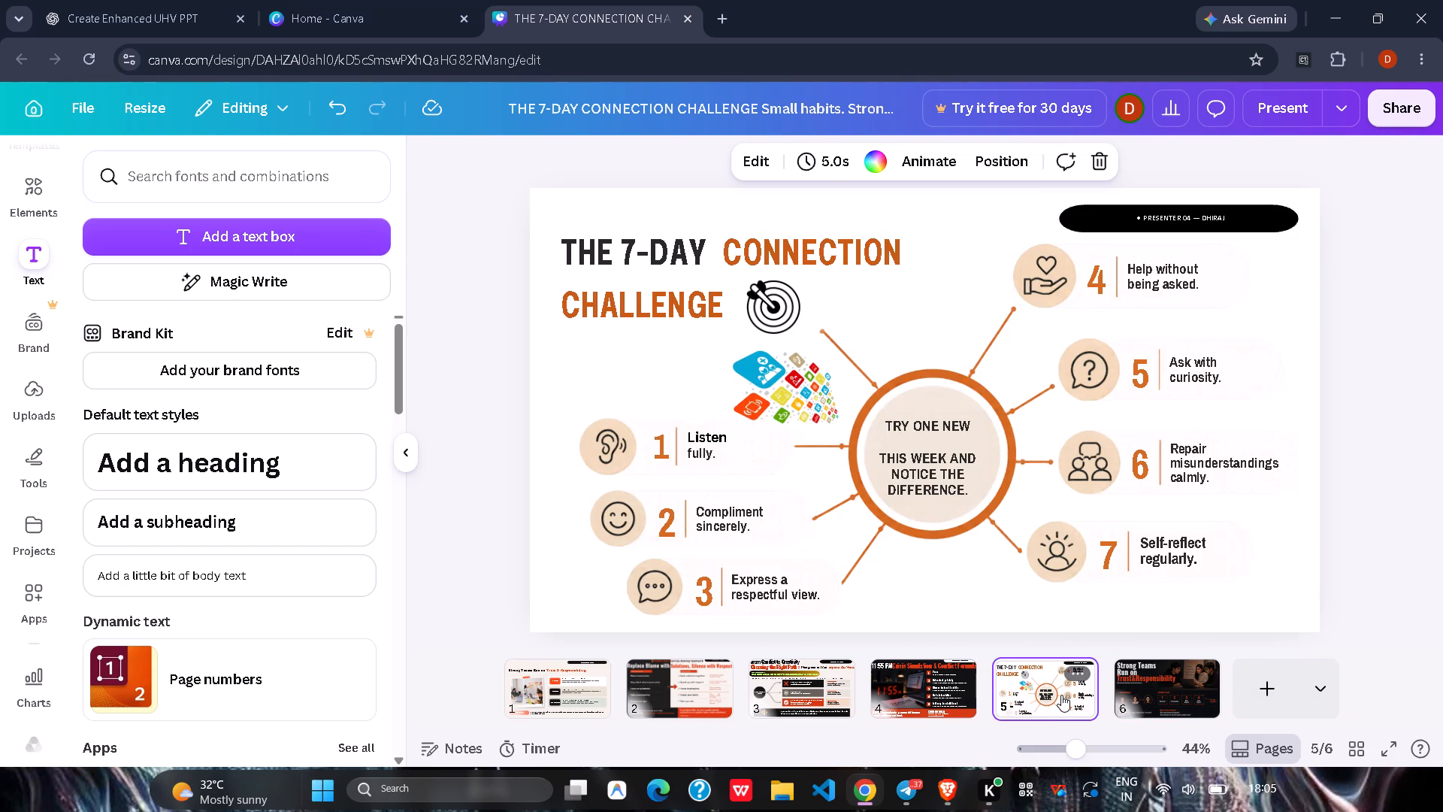
# Nudge page 4's alarm clock photo so it sits just inside the slide's left edge, between the title and the red bottom band.
pyautogui.press('Left')
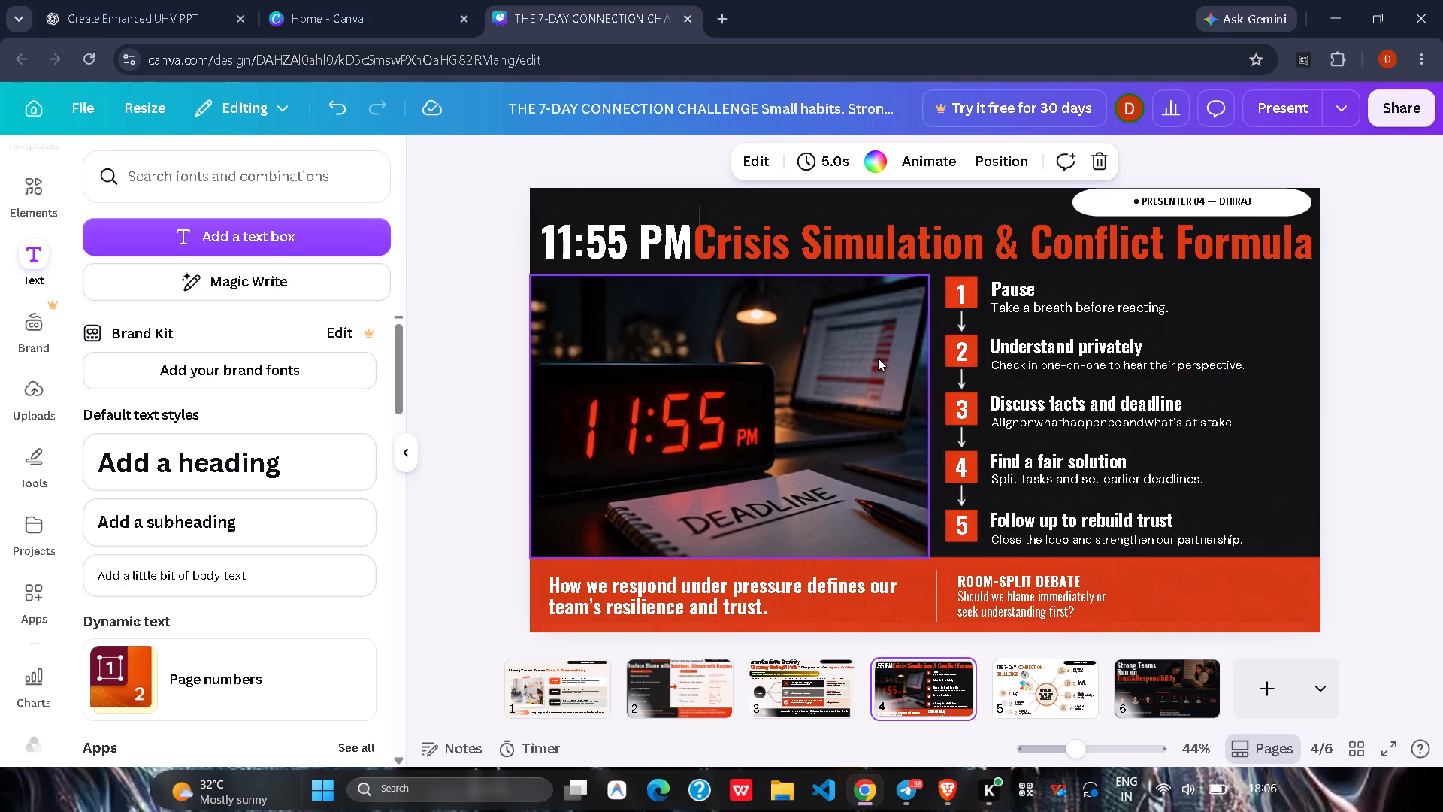
pyautogui.moveTo(875, 358); pyautogui.dragTo(885, 356)
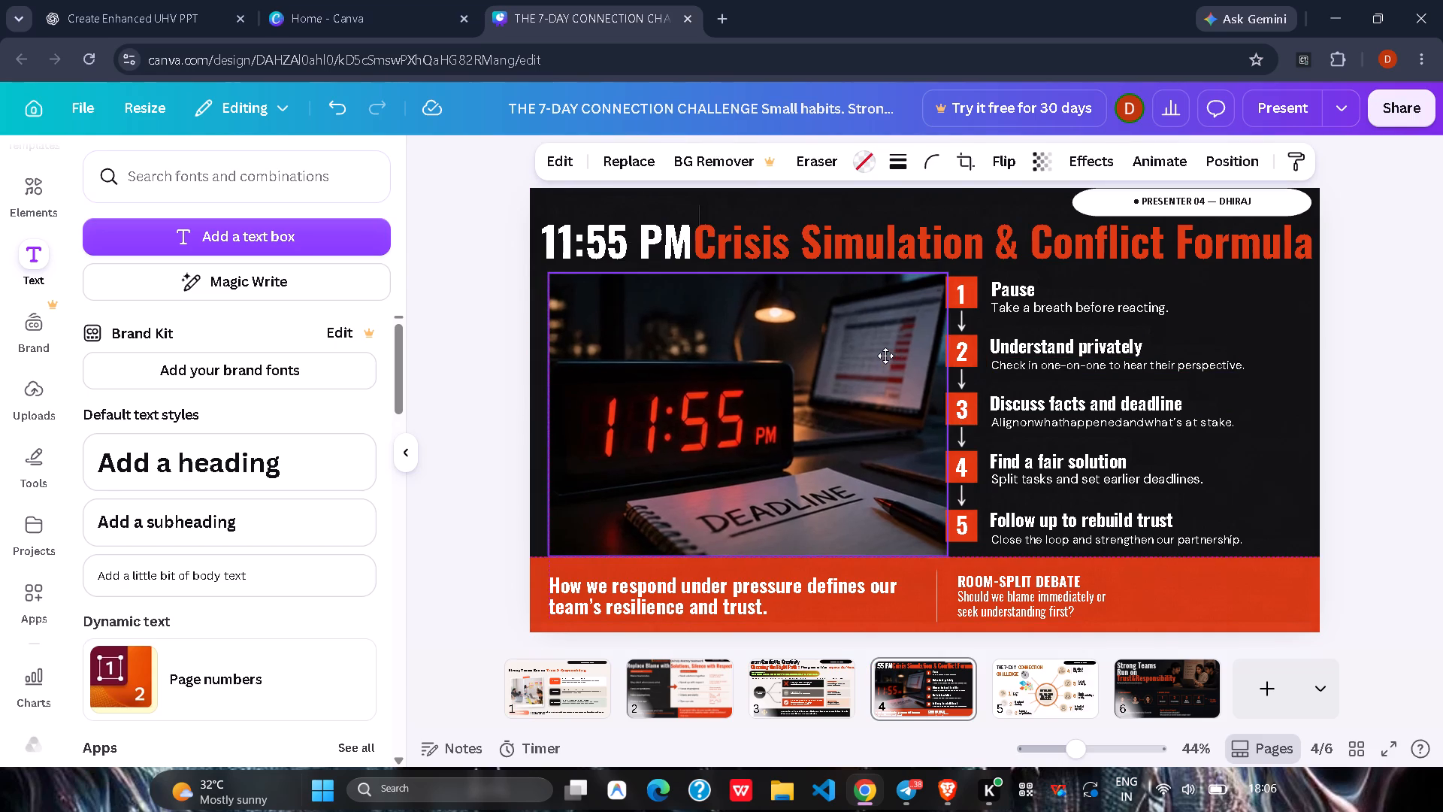
pyautogui.moveTo(885, 356); pyautogui.dragTo(889, 354)
pyautogui.rightClick(887, 354)
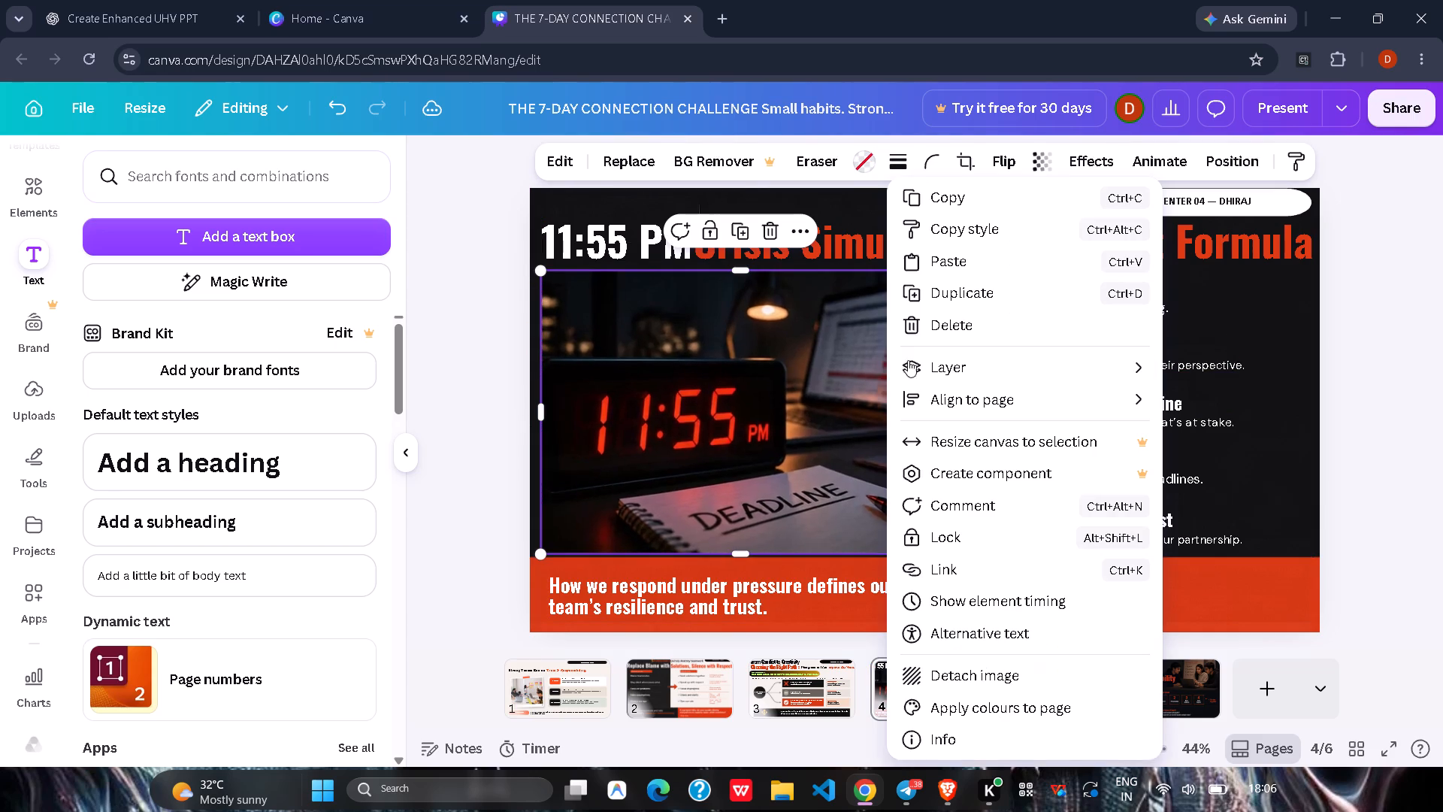
pyautogui.doubleClick(1386, 426)
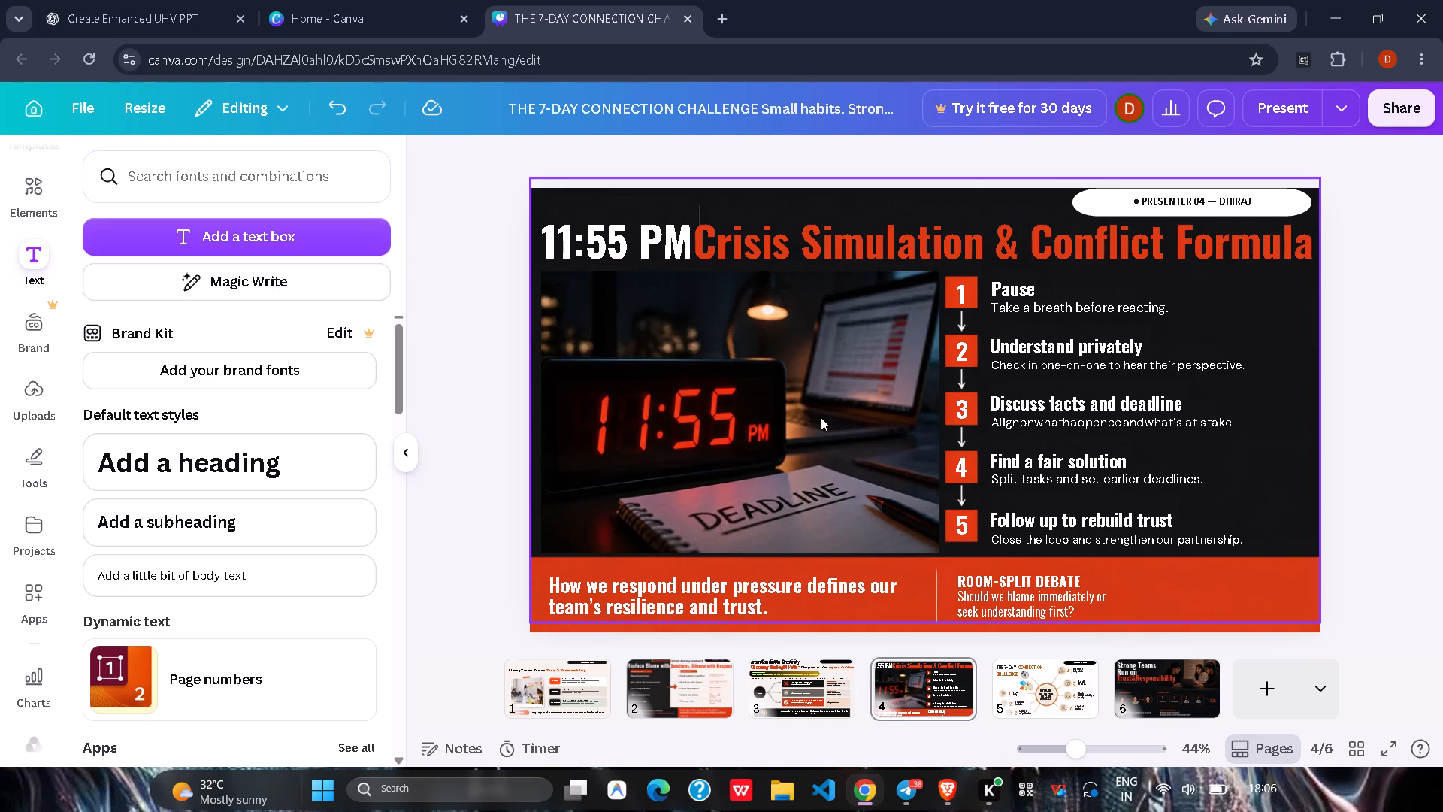
pyautogui.moveTo(821, 417); pyautogui.dragTo(813, 415)
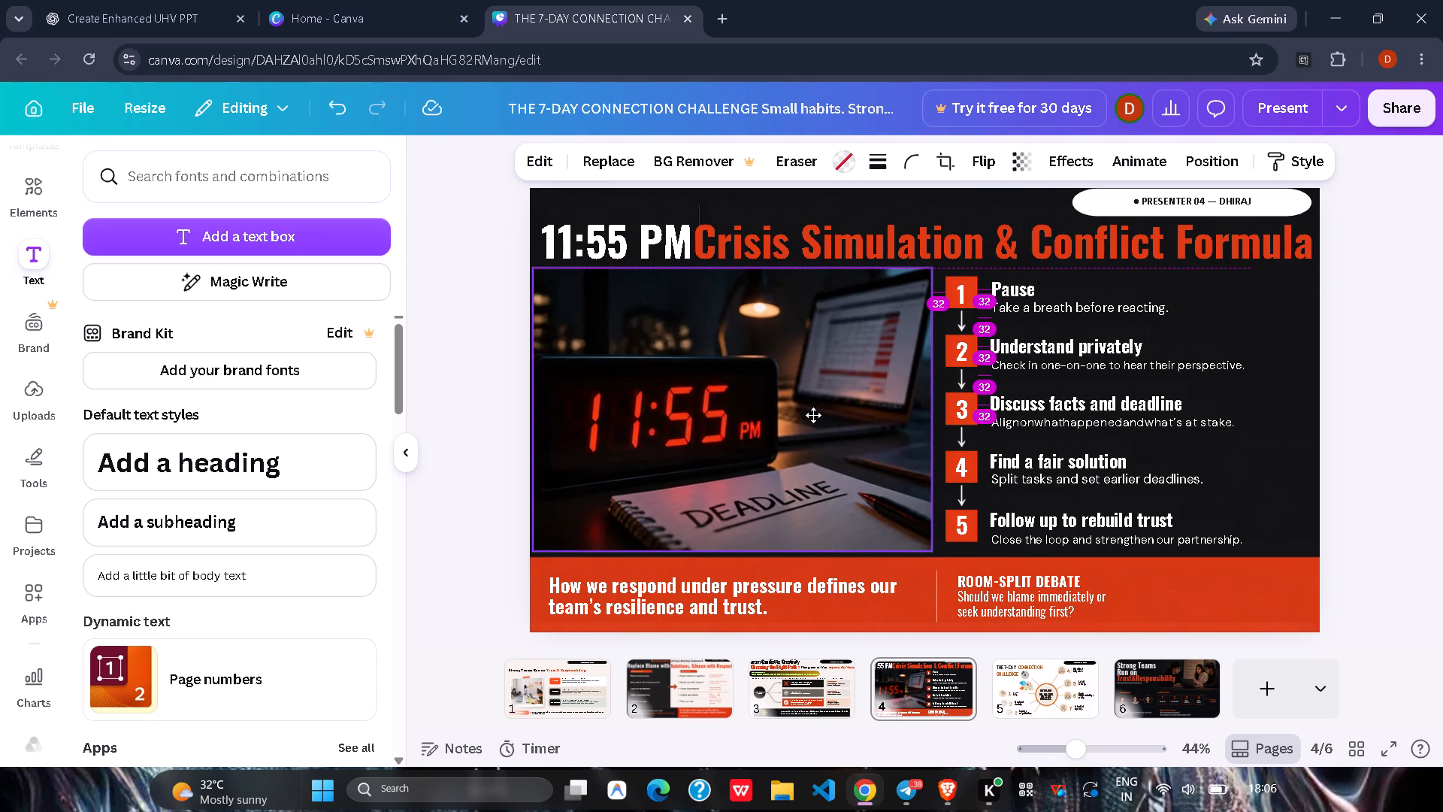
pyautogui.moveTo(813, 415); pyautogui.dragTo(811, 415)
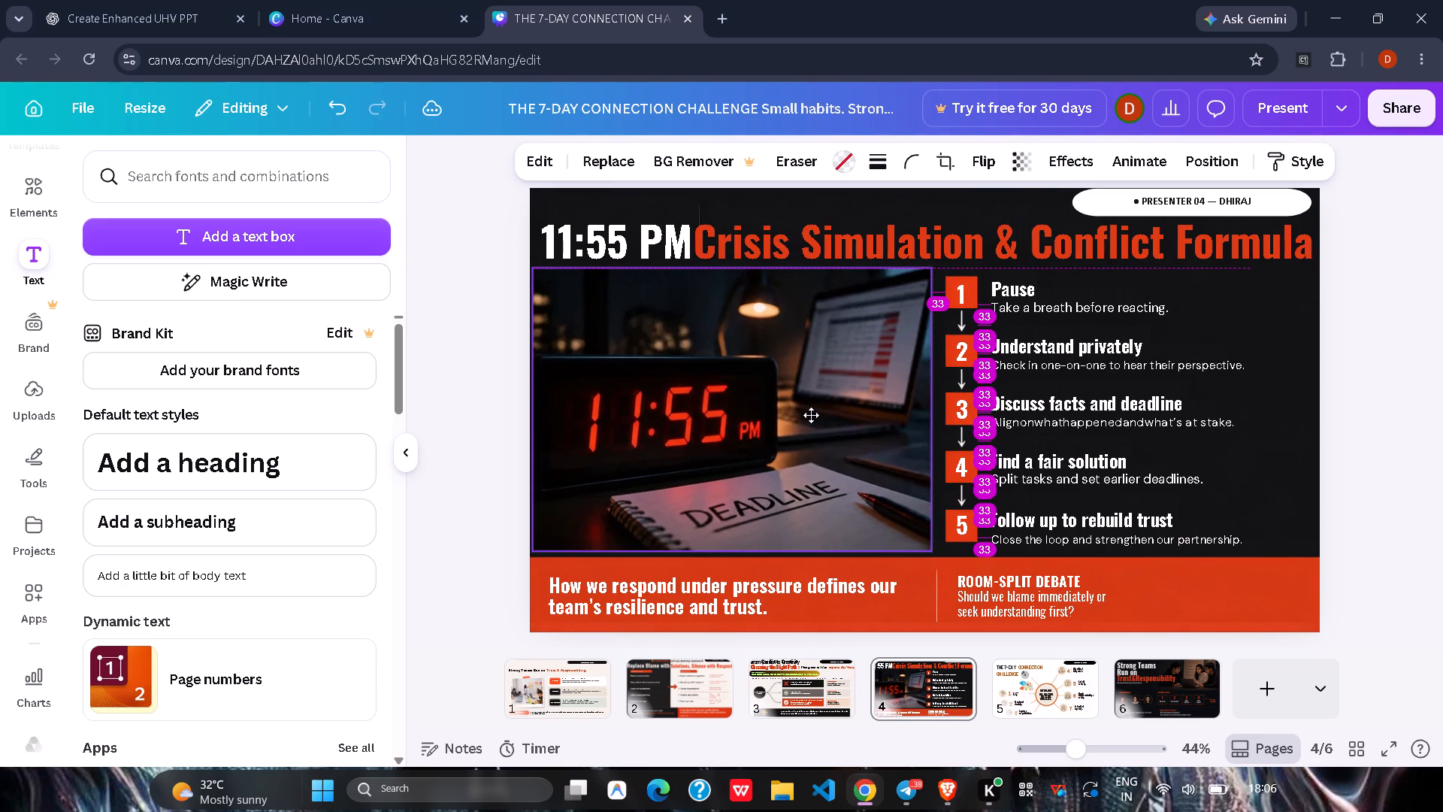
pyautogui.moveTo(811, 415); pyautogui.dragTo(811, 420)
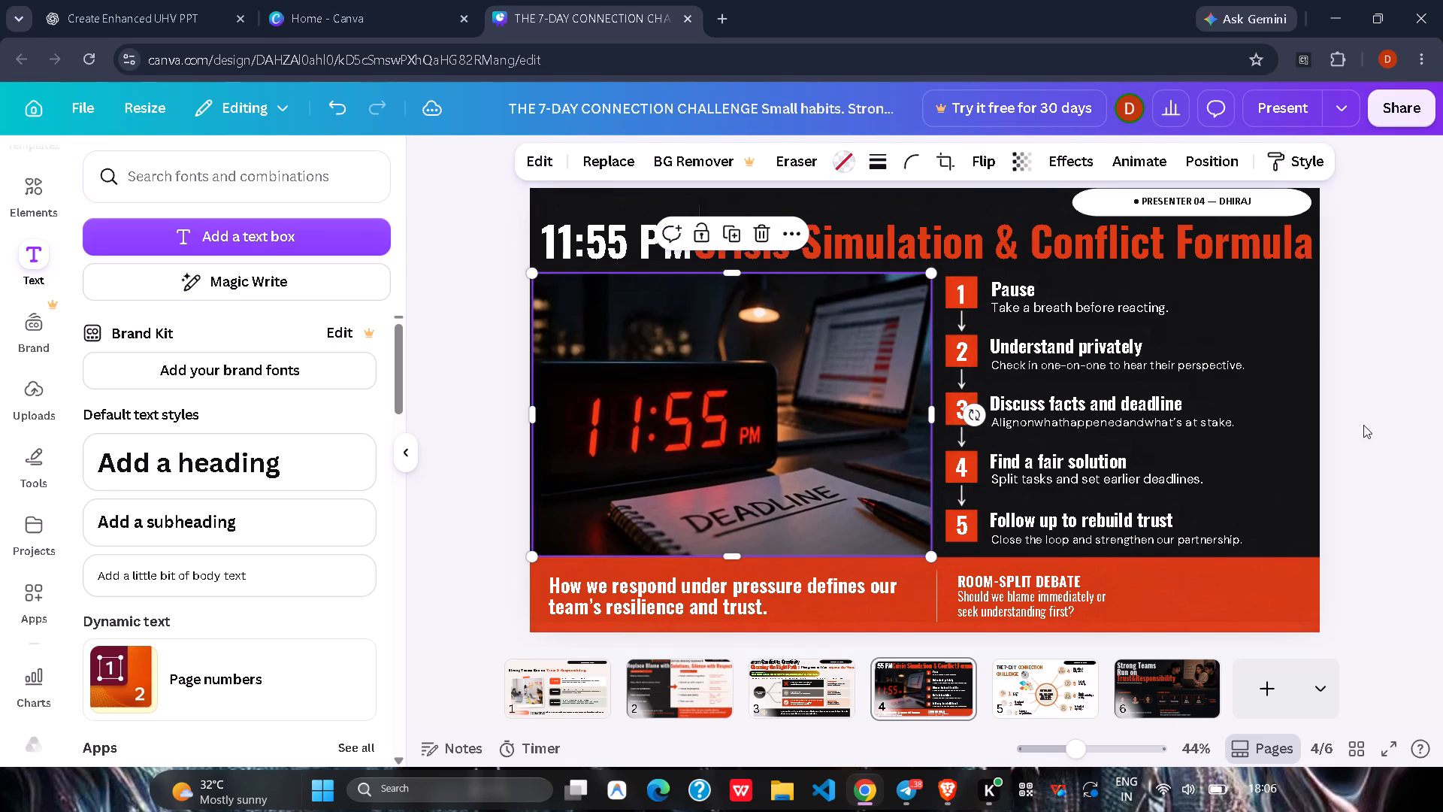
pyautogui.click(1372, 423)
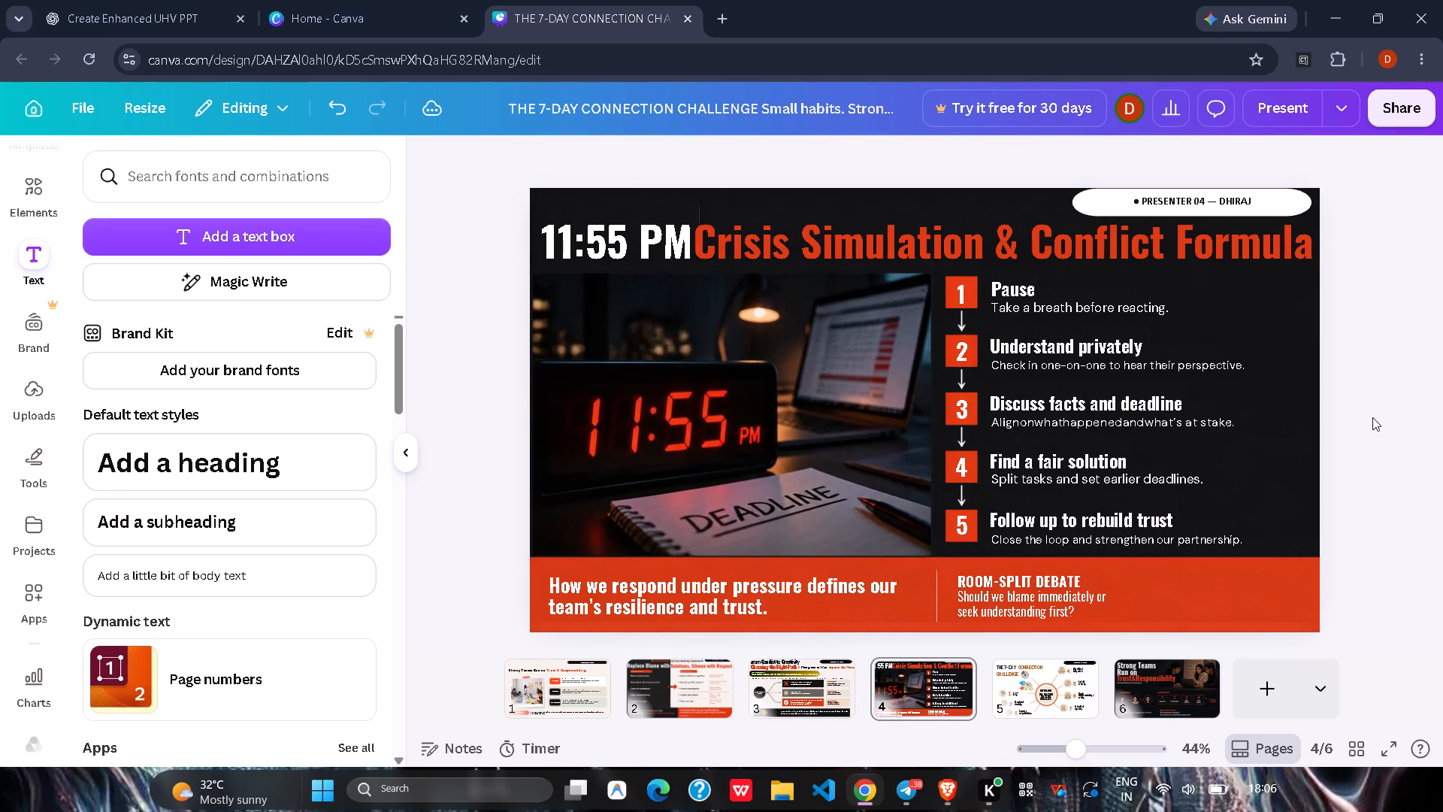